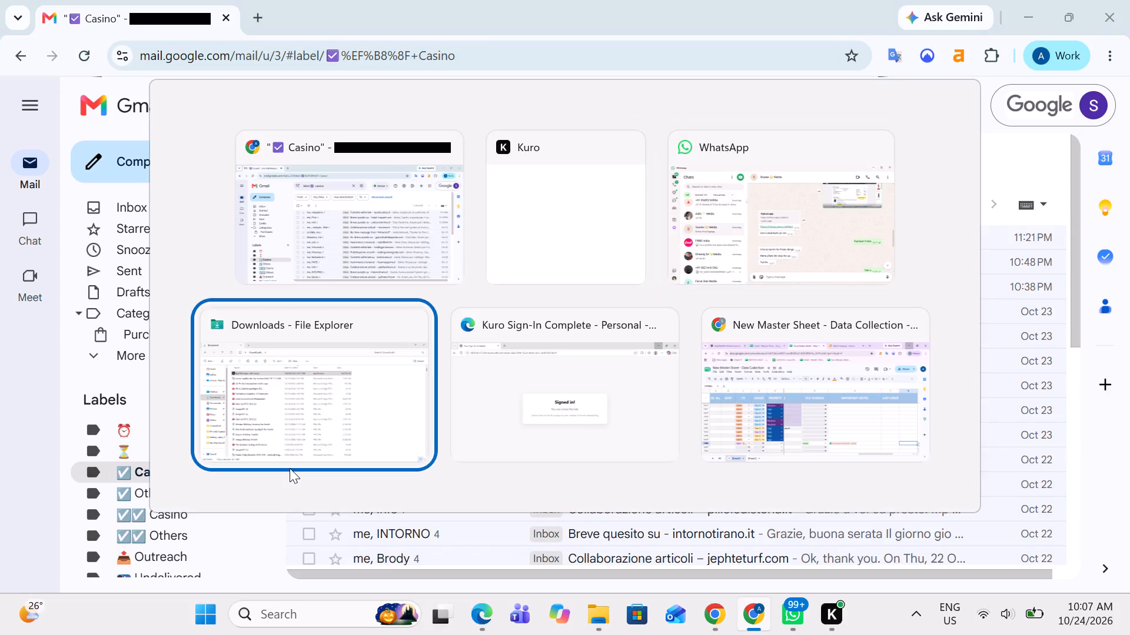
Switch to the New Master Sheet spreadsheet and go to the WEBSITE cell in row 10687, the first empty row.
key("alt+Tab")
key("alt+Tab")
scroll(307, 490, "down", 4)
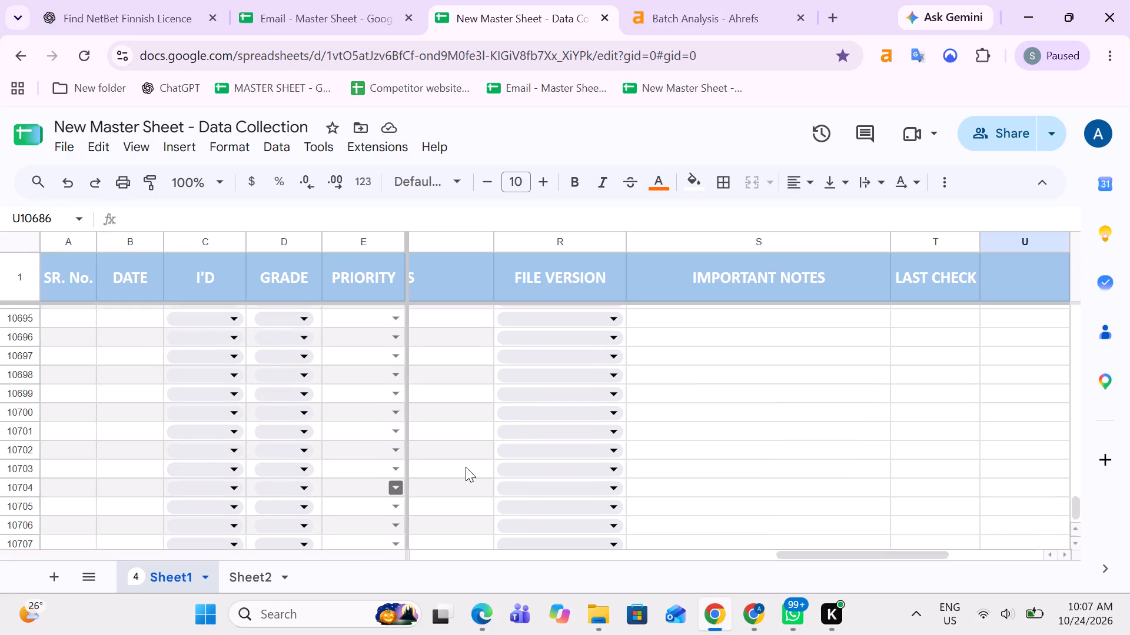
scroll(466, 467, "up", 2)
left_click(705, 395)
key("Up")
key("Up")
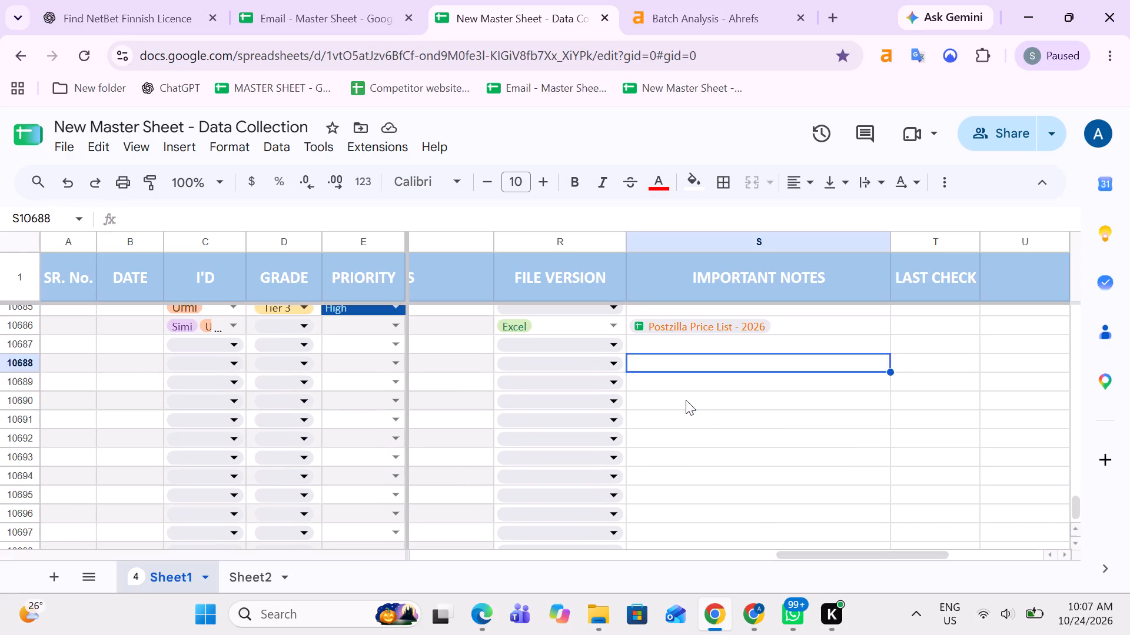
key("Up")
key("Left")
key("Left")
key("Left")
key("Left")
key("Left")
key("Left")
key("Left")
key("Left")
key("Left")
key("Left")
key("Left")
key("Left")
key("Left")
key("Left")
key("Left")
key("Left")
key("Left")
key("Left")
key("Left")
key("Left")
key("Right")
key("Right")
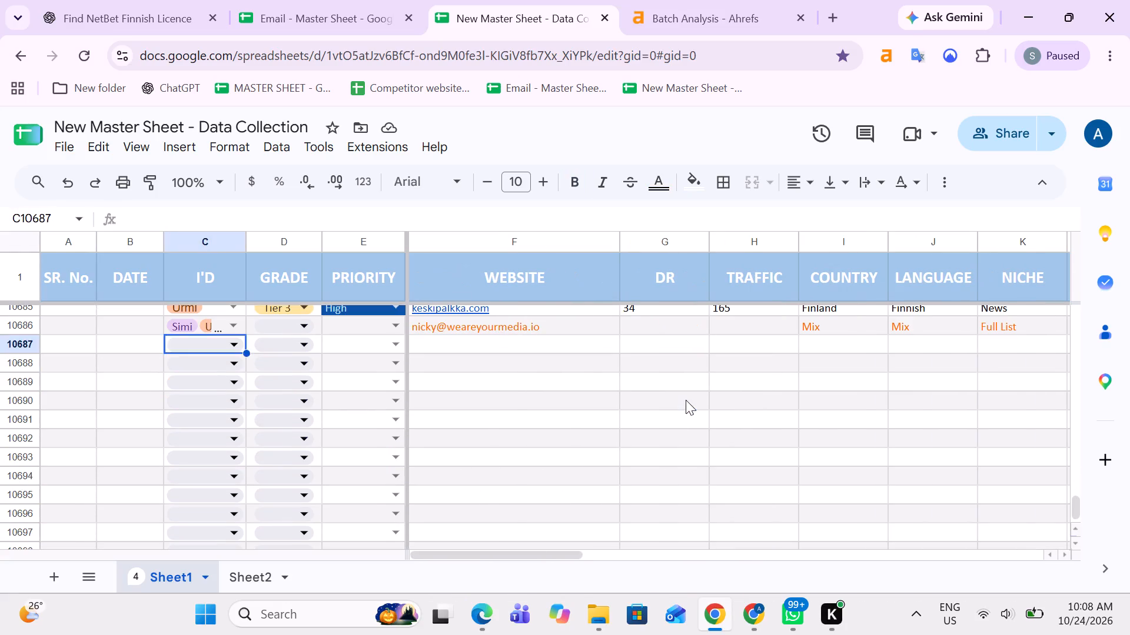
key("Right")
key("Right")
key("Right")
key("Left")
key("Right")
key("alt+Tab")
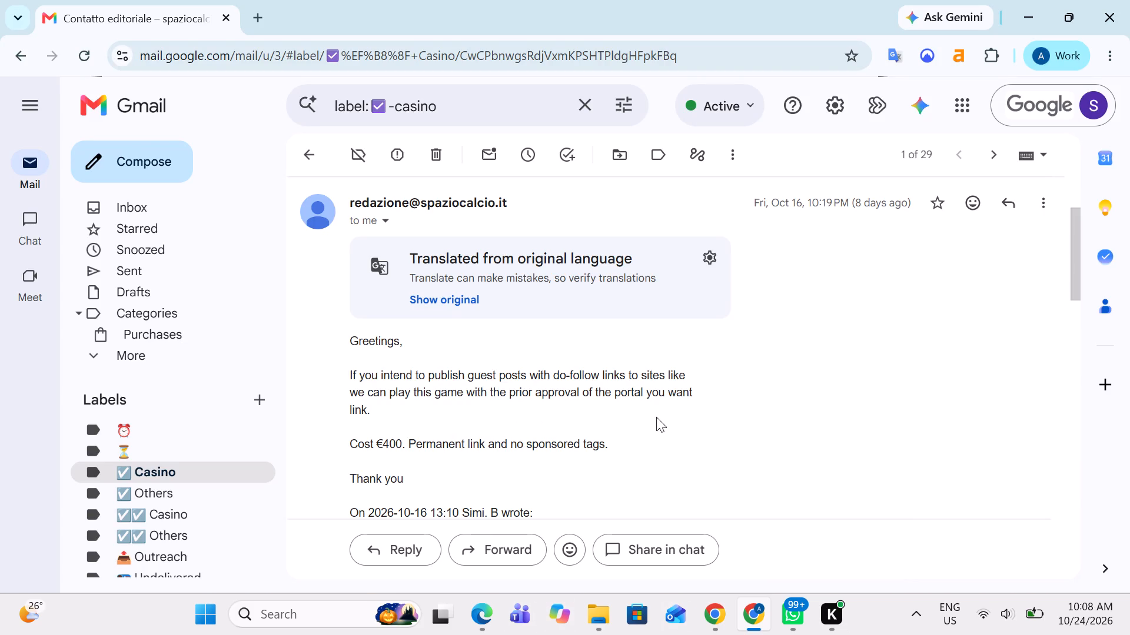
Expand the original outreach message in the spaziocalcio.it email thread and open its linked website, spaziocalcio.it.
scroll(614, 482, "up", 7)
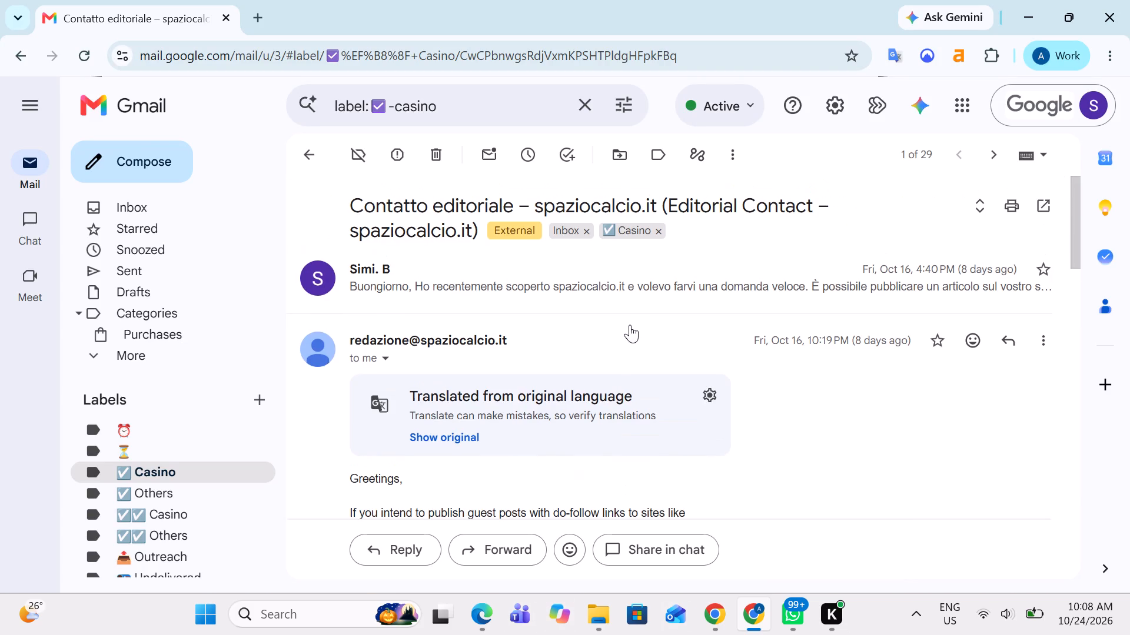
left_click(637, 298)
left_click(526, 331, "ctrl")
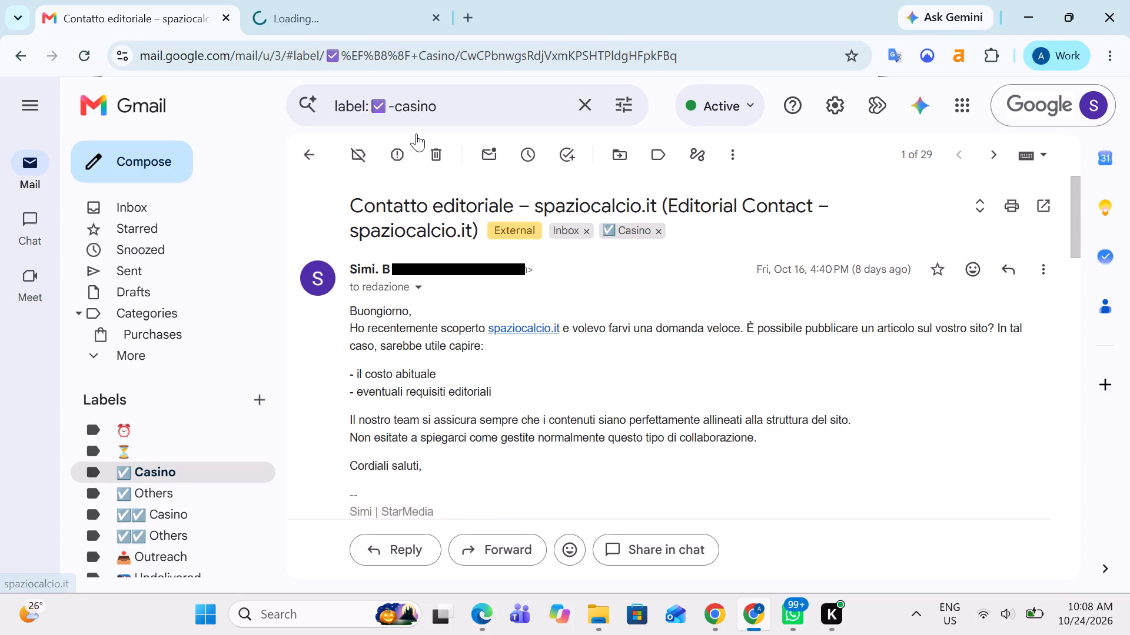
left_click(346, 0)
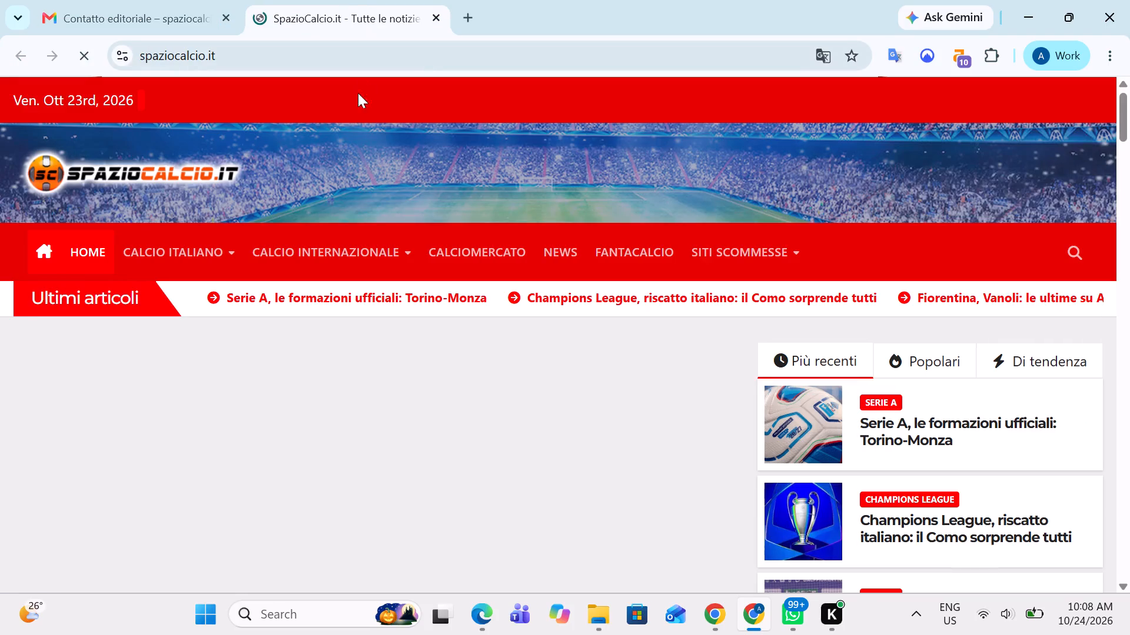
scroll(780, 584, "down", 9)
scroll(521, 393, "up", 8)
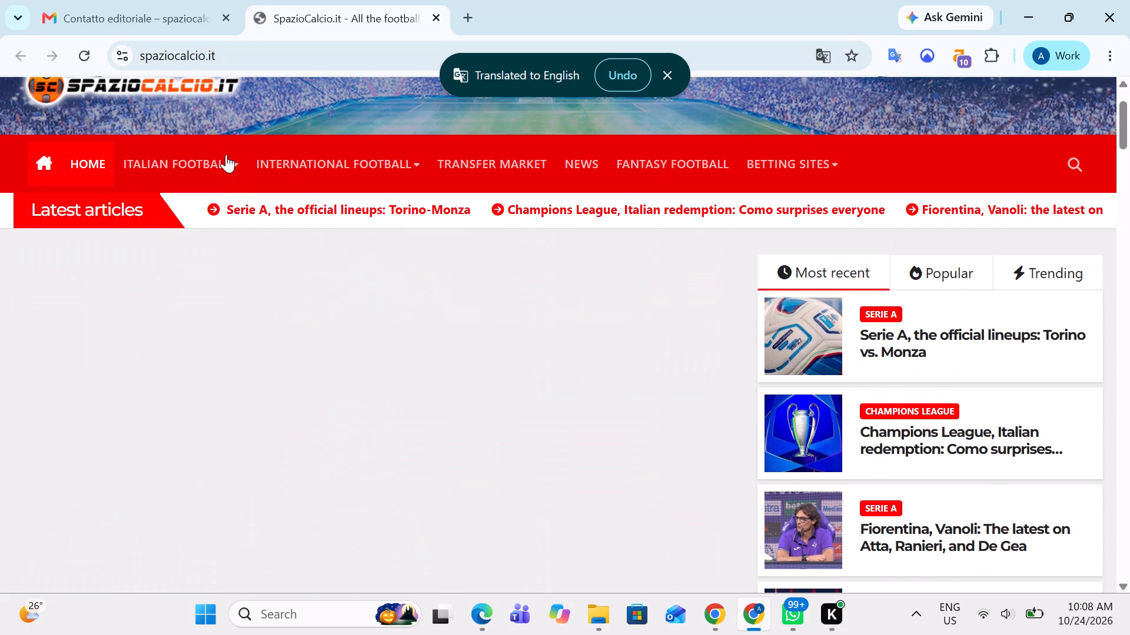
left_click(297, 59)
left_click_drag(297, 59, 270, 59)
key("ctrl+c")
key("ctrl+c")
key("ctrl+c")
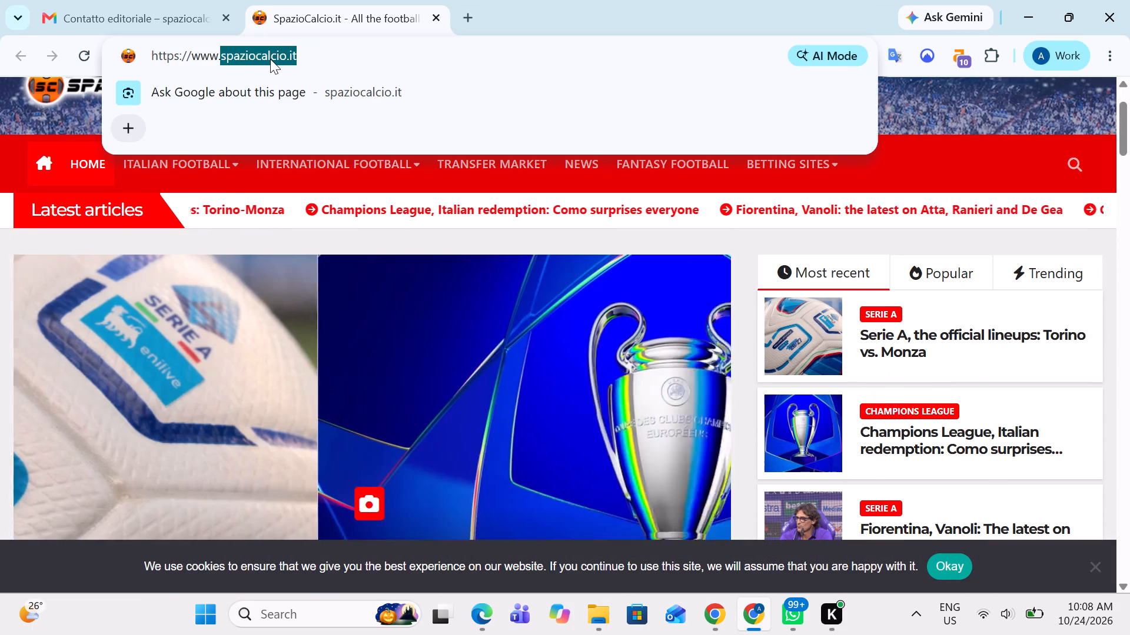
key("ctrl+c")
Switch to the Downloads window in File Explorer, close it, and return to the browser window showing spaziocalcio.it.
key("alt+Tab")
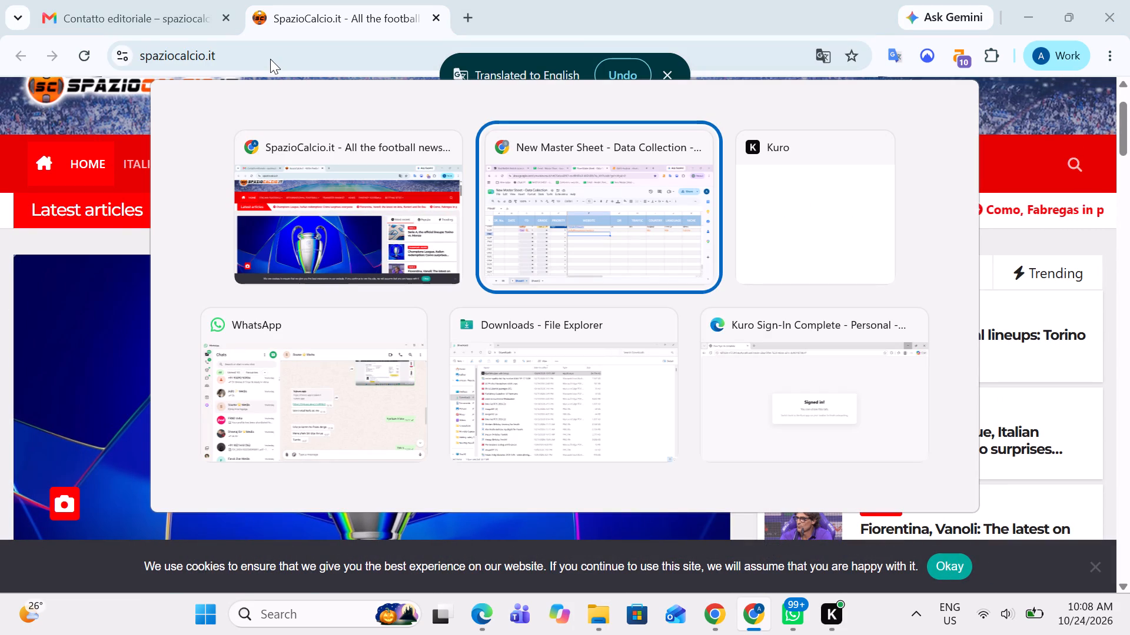
key("alt+Tab")
key("alt+Tab")
key("alt+Tab")
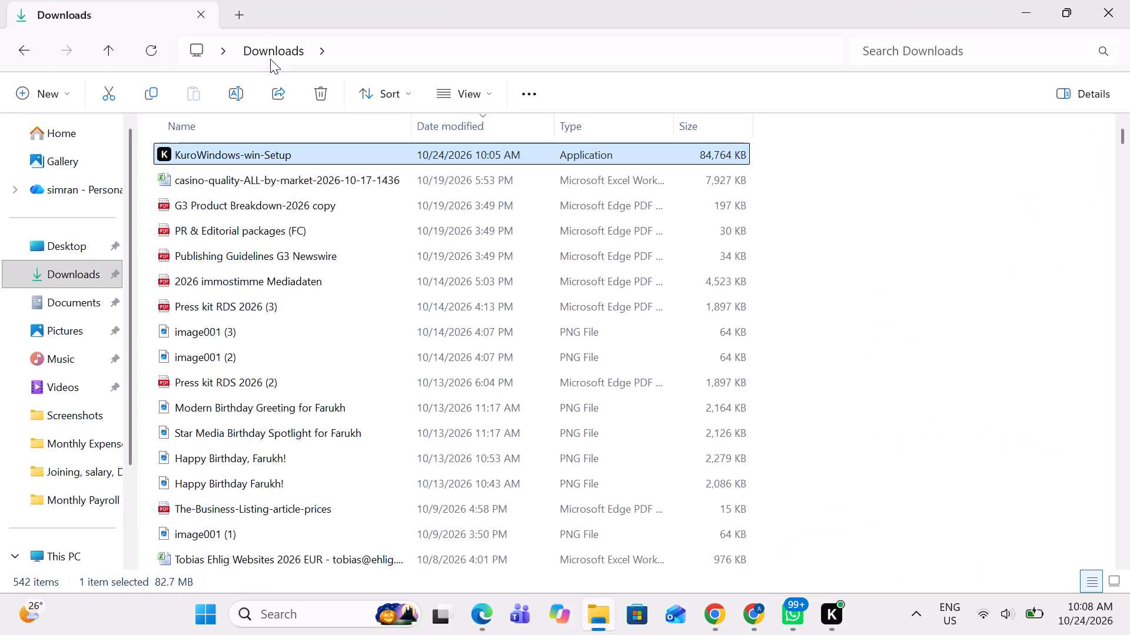
left_click(1121, 15)
key("alt+Tab")
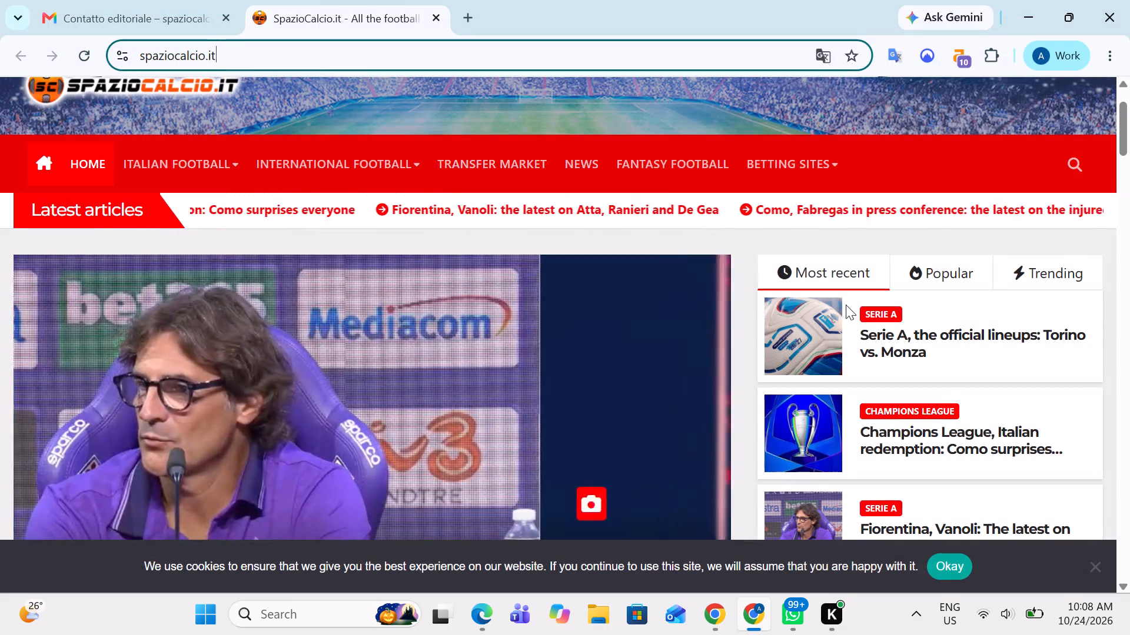
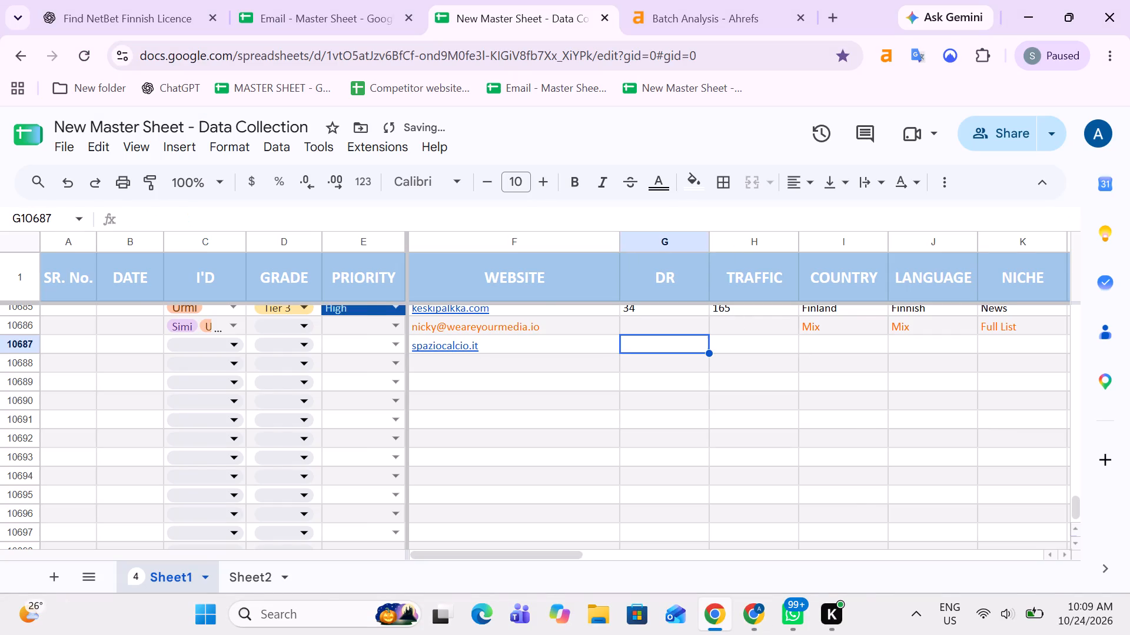
Check spaziocalcio.it's Ahrefs metrics and enter DR 10 and traffic 32.7K in its New Master Sheet row.
key("alt+Tab")
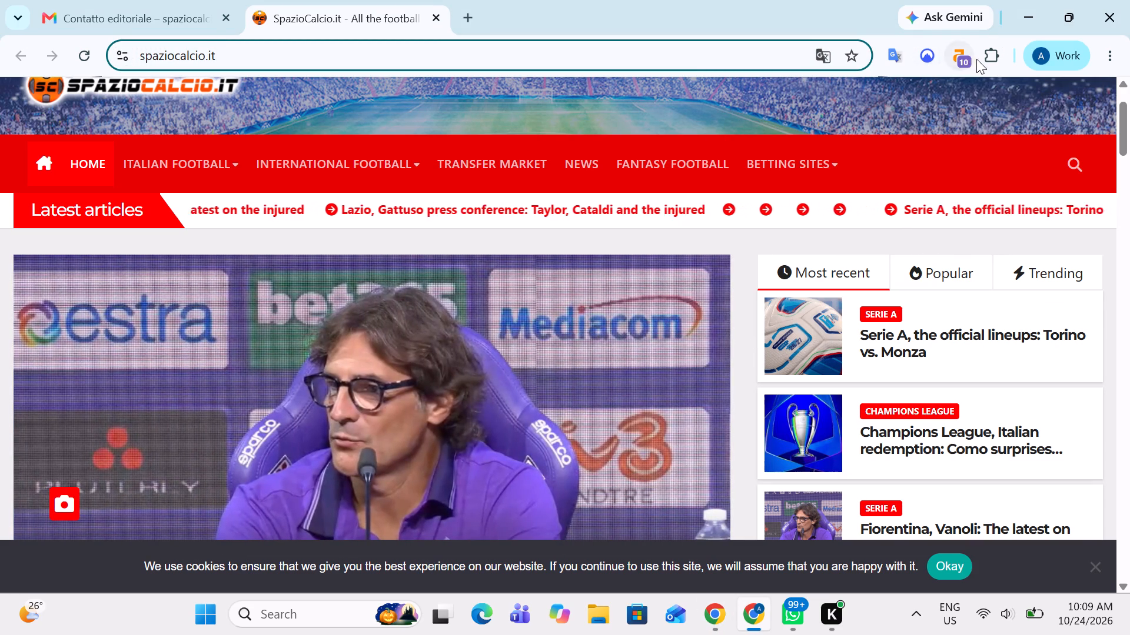
left_click(965, 58)
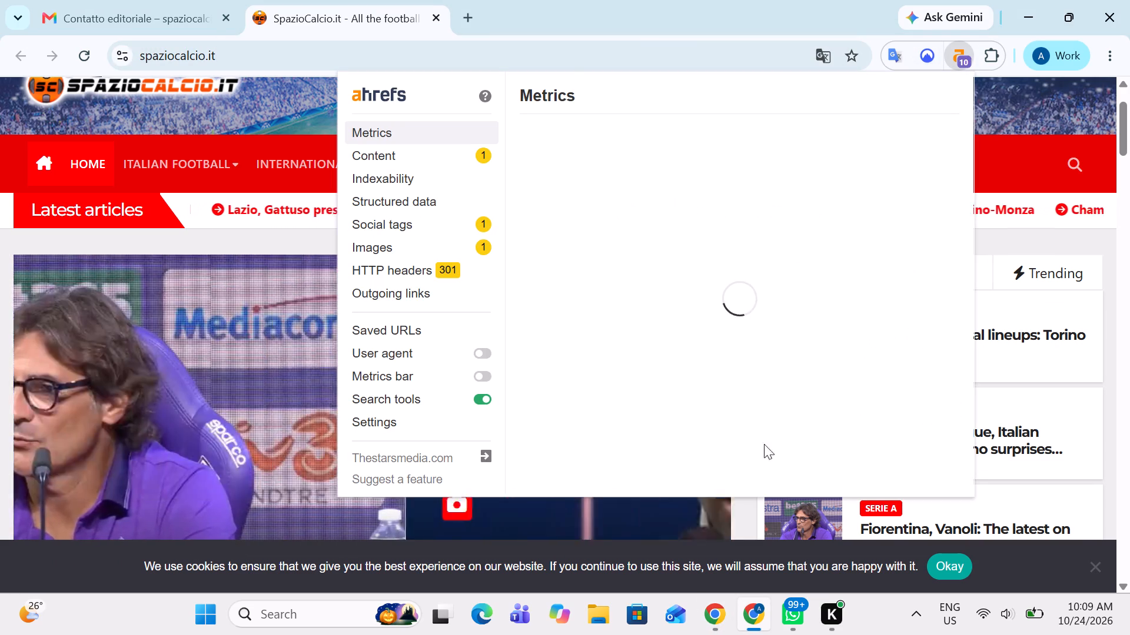
key("alt+Tab")
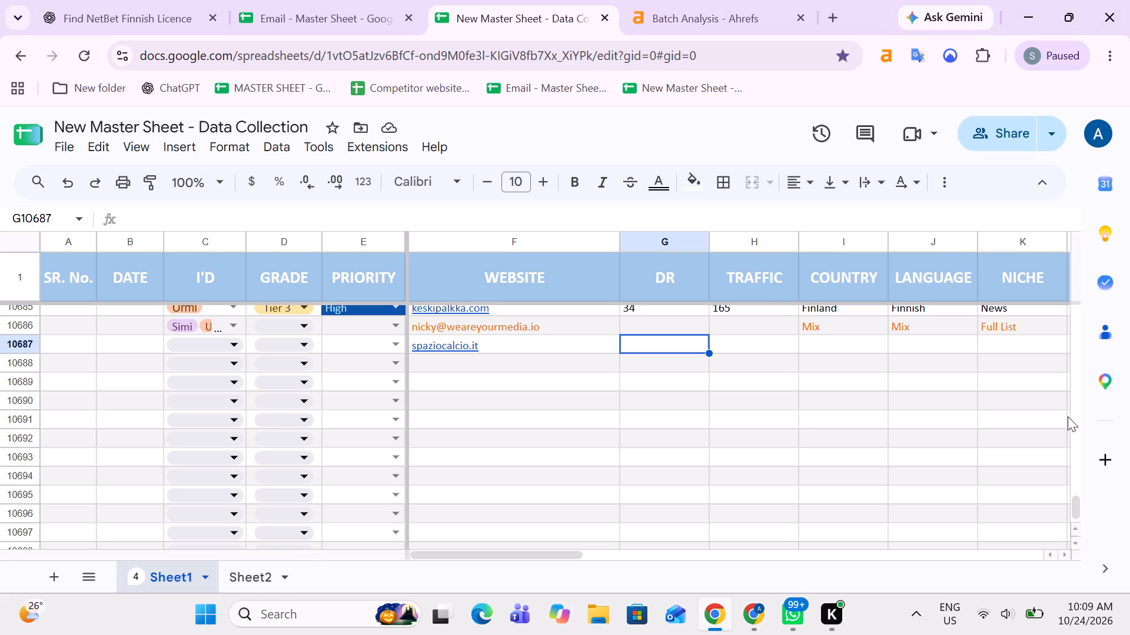
type("10")
key("Right")
type("32.7K")
key("Right")
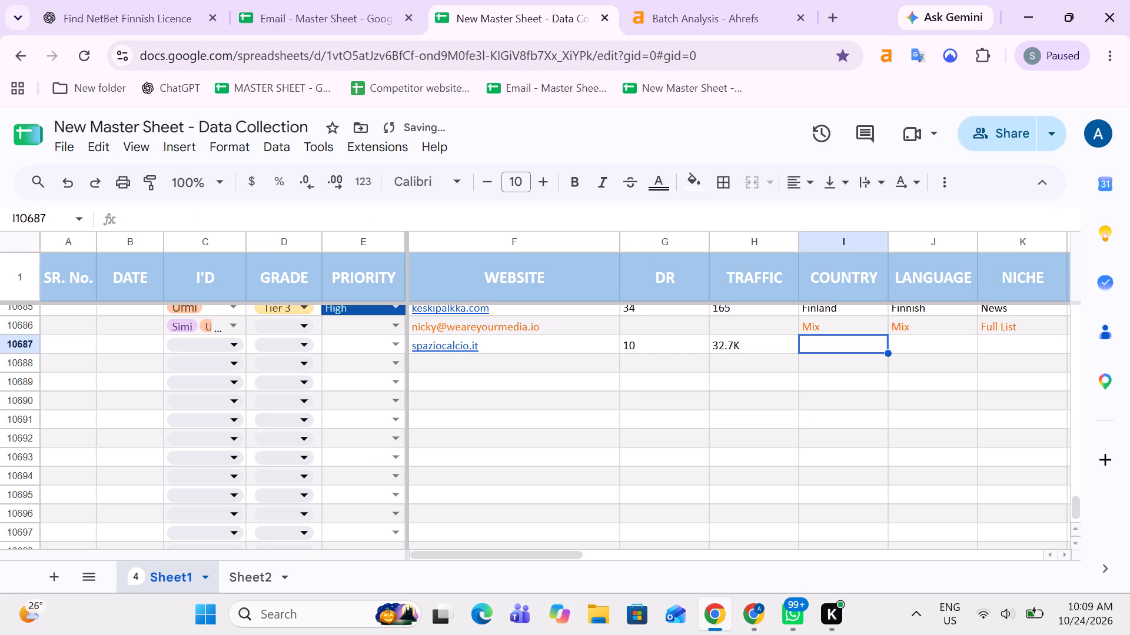
Enter Italy as the country and Italian as the language in the spaziocalcio.it row.
key("shift+i")
key("t")
key("Right")
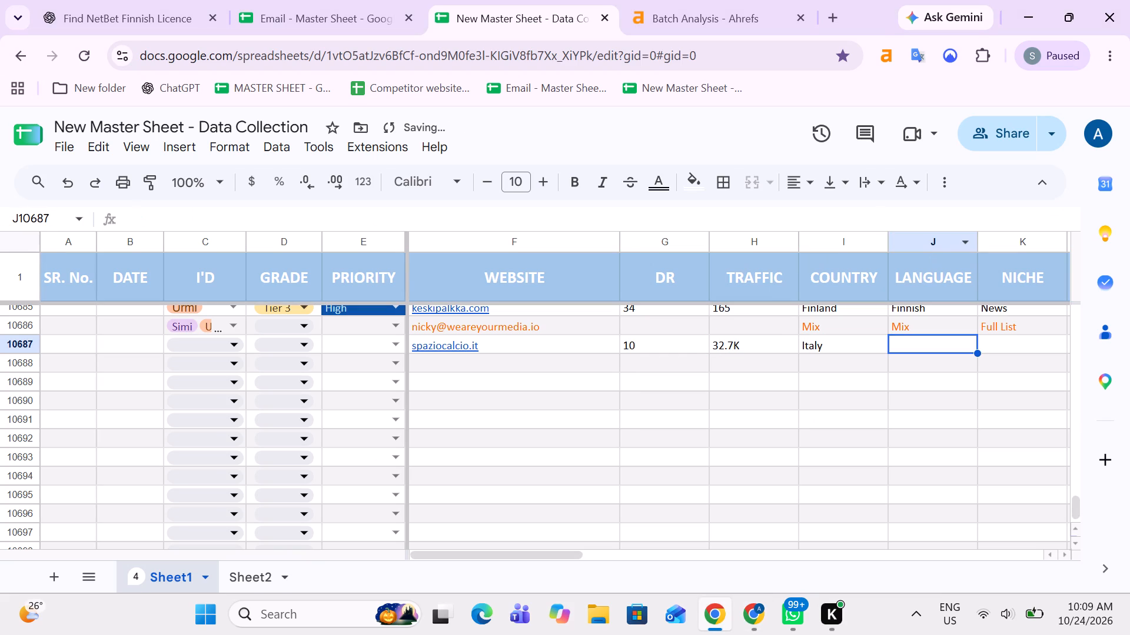
type("It")
key("Right")
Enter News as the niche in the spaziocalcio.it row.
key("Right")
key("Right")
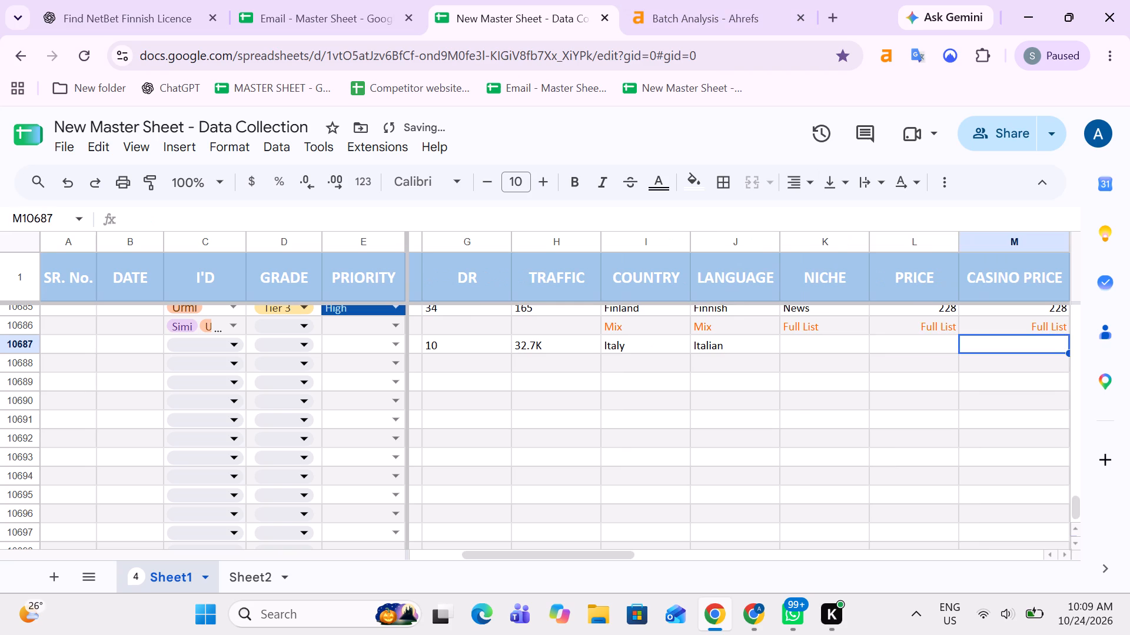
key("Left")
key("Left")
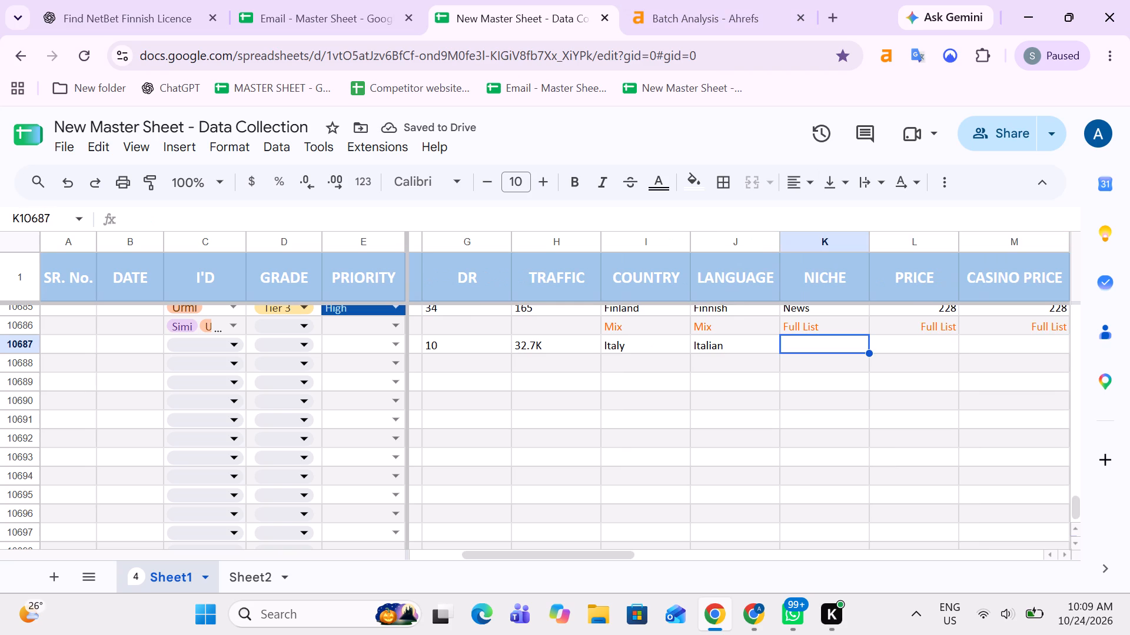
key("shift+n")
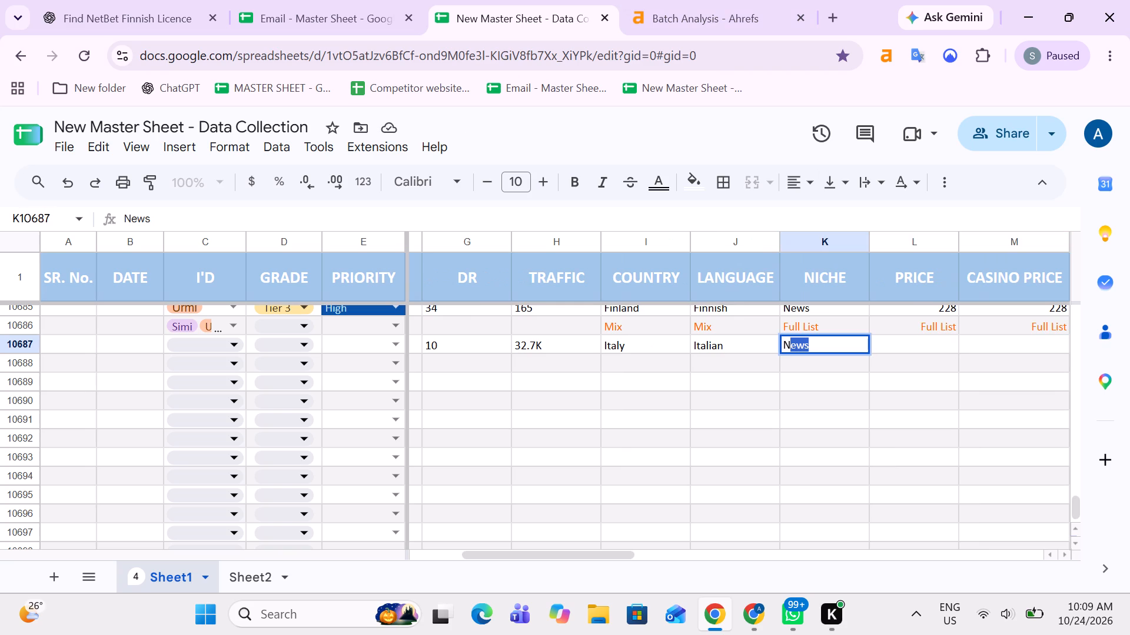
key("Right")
Review the spaziocalcio.it homepage content and set the niche in its sheet row to Sports.
key("alt+Tab")
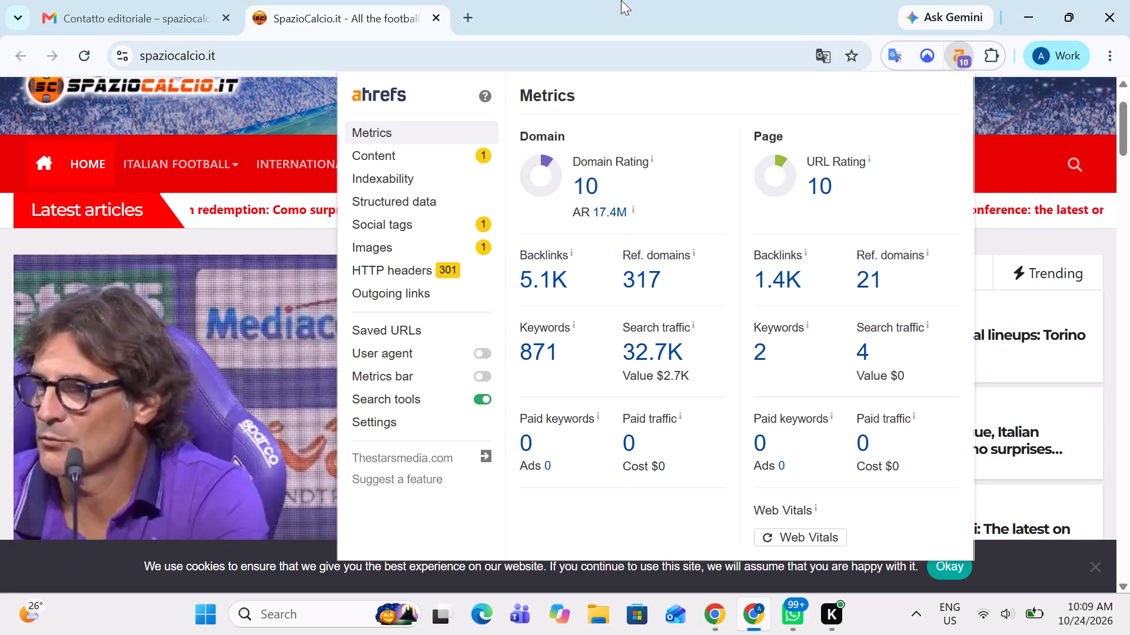
left_click(0, 225)
scroll(516, 234, "down", 6)
scroll(555, 360, "down", 7)
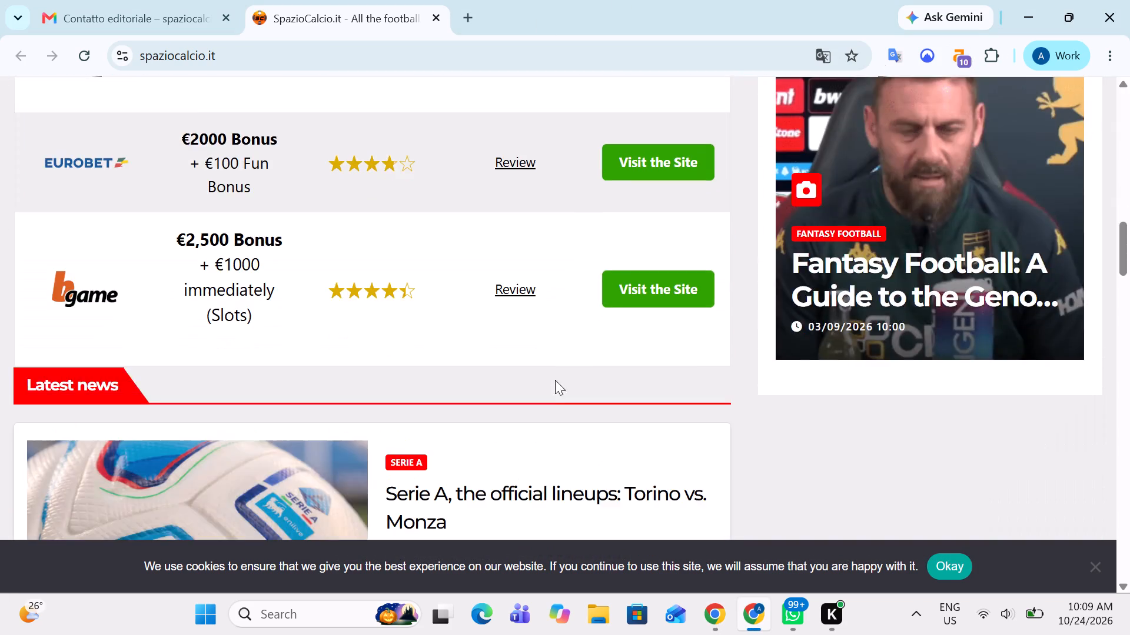
scroll(567, 353, "down", 5)
scroll(571, 353, "up", 3)
key("alt+Tab")
key("Left")
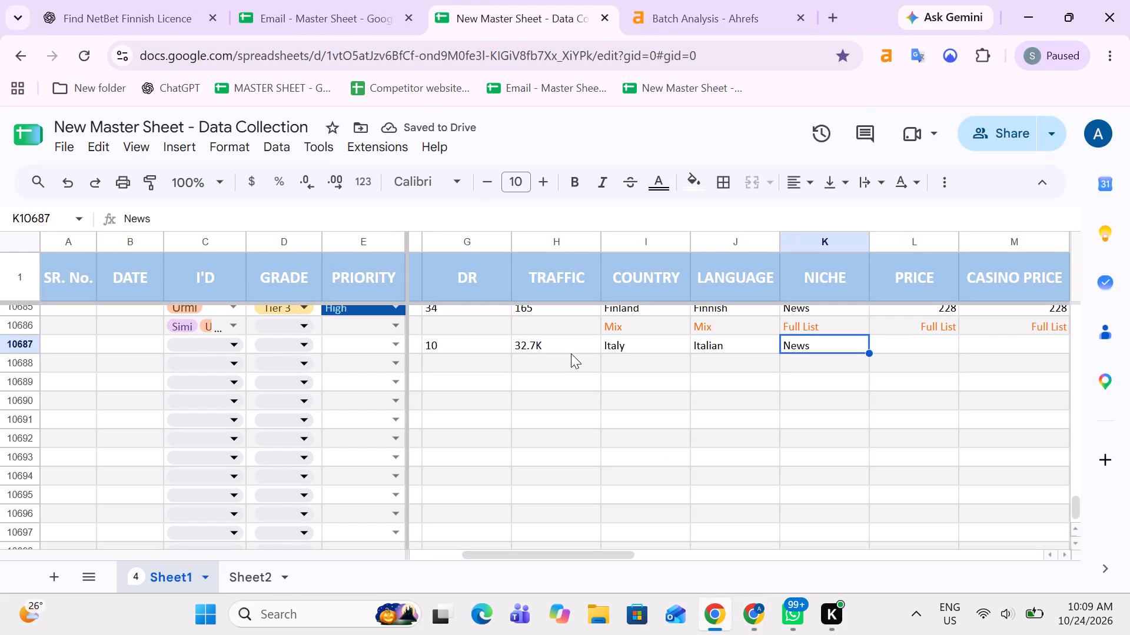
type("Sp")
key("Right")
Accept the cookie notice on spaziocalcio.it and search the site for netbet.
key("alt+Tab")
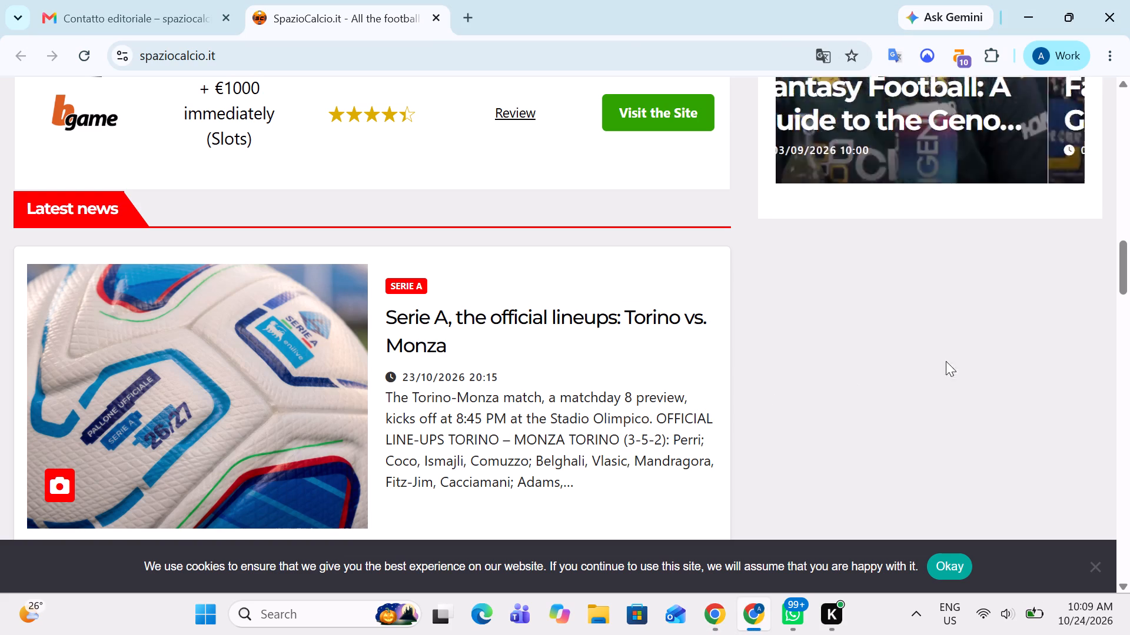
scroll(846, 482, "up", 5)
left_click(949, 563)
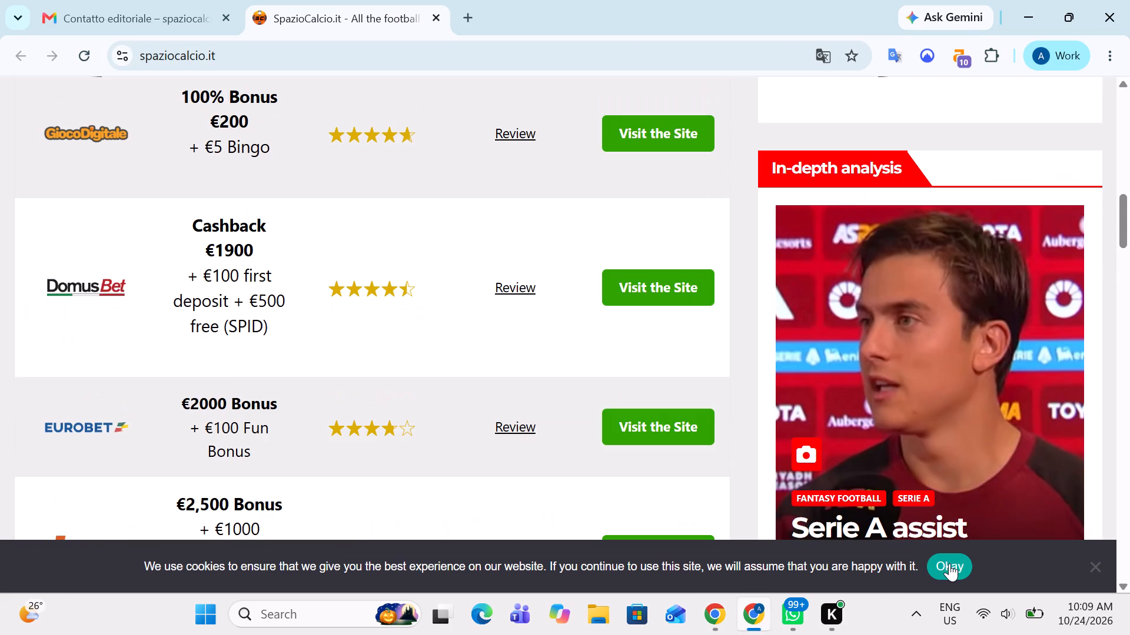
scroll(920, 418, "up", 20)
scroll(920, 418, "up", 5)
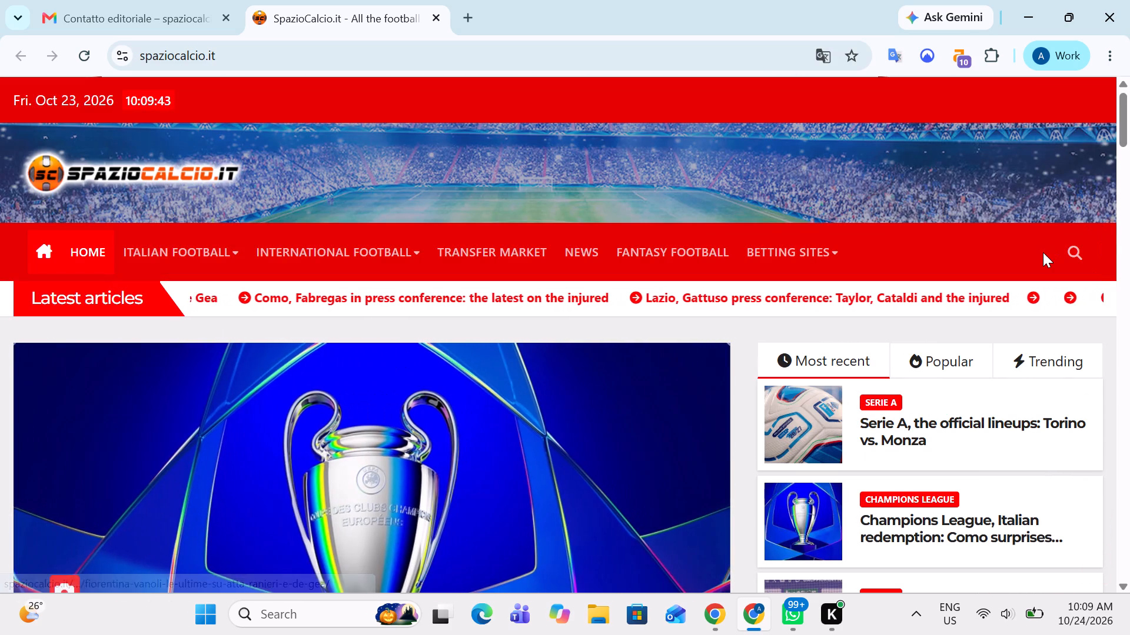
left_click(1079, 248)
type("Netbet")
left_click(990, 296)
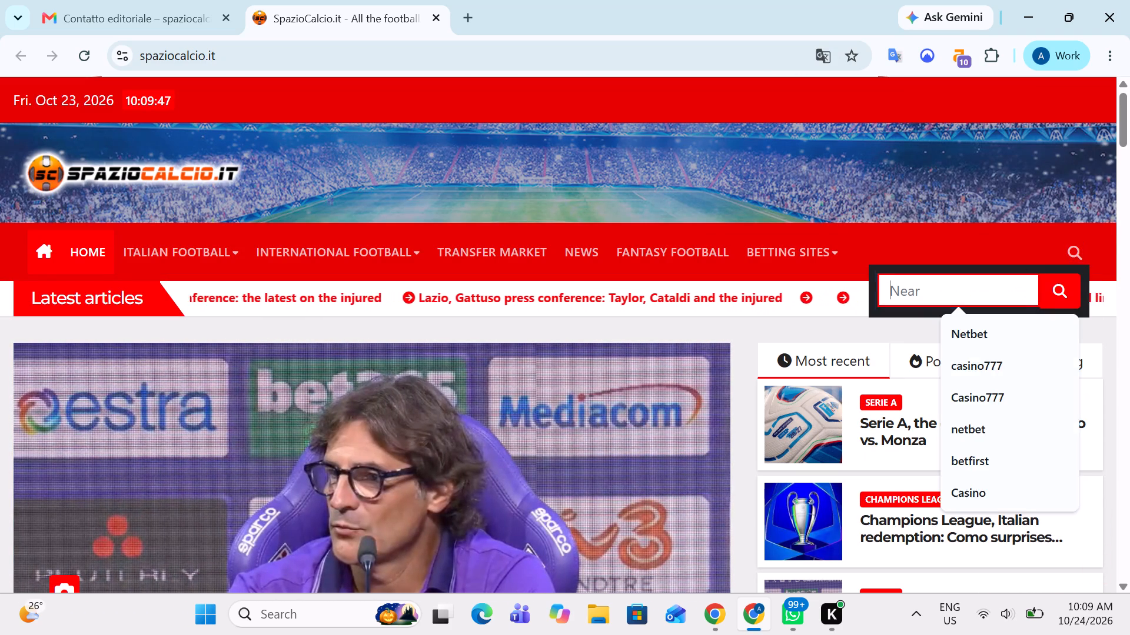
key("n")
type("etbet")
key("Return")
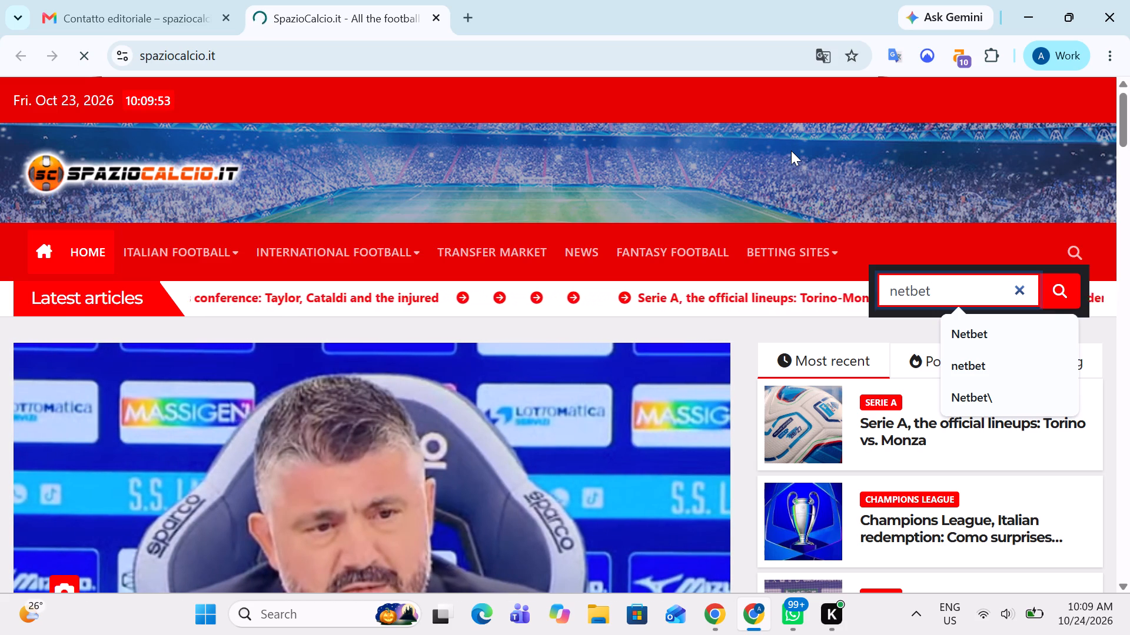
Examine the netbet search results on spaziocalcio.it and read the slots tips article for NetBet links, closing both pages when done.
scroll(625, 315, "down", 4)
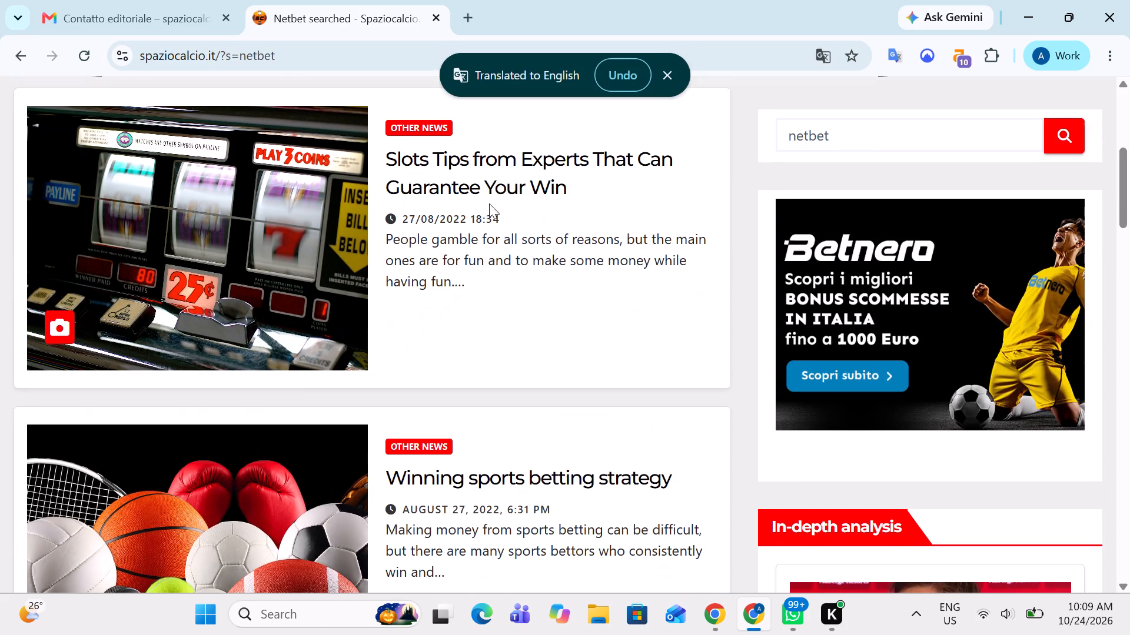
left_click(507, 179, "ctrl")
left_click(606, 0)
scroll(570, 365, "down", 2)
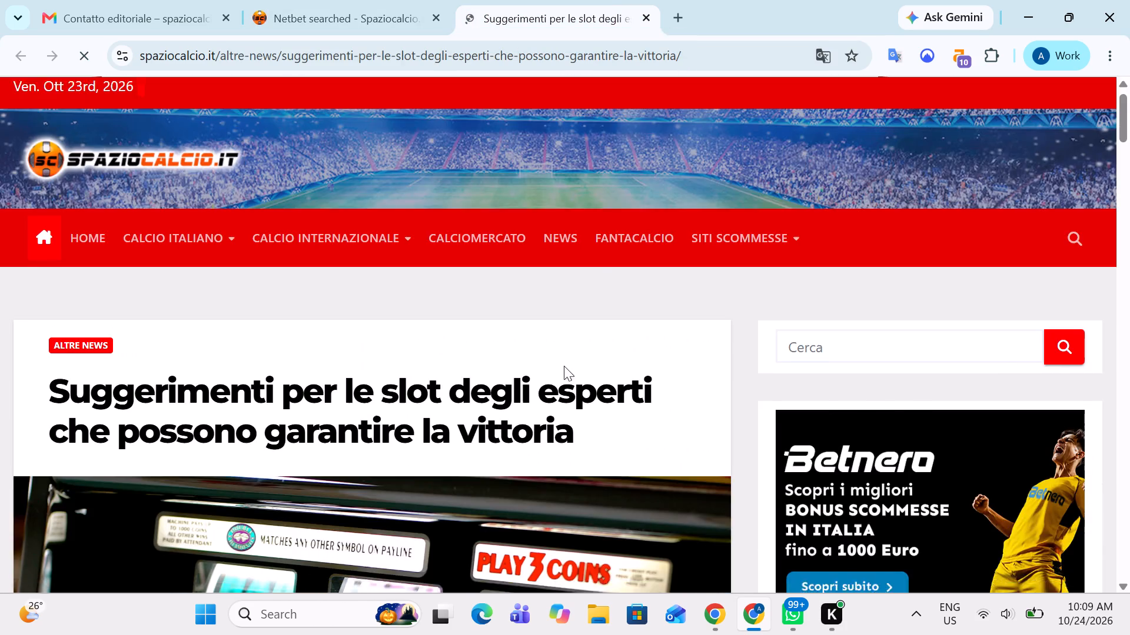
scroll(564, 366, "down", 13)
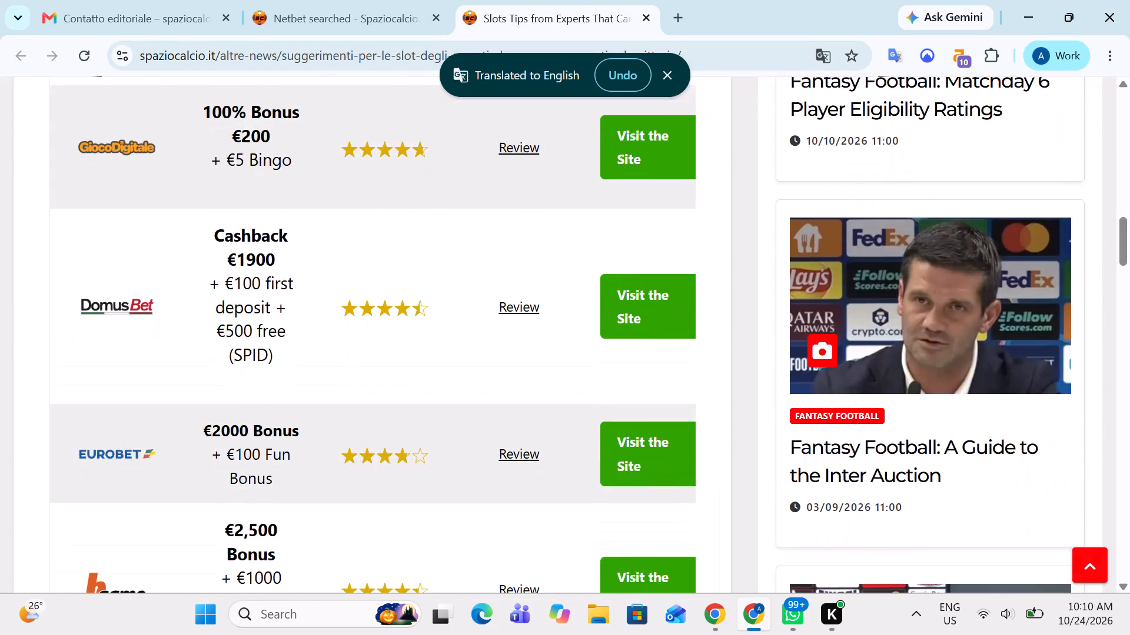
scroll(560, 346, "down", 8)
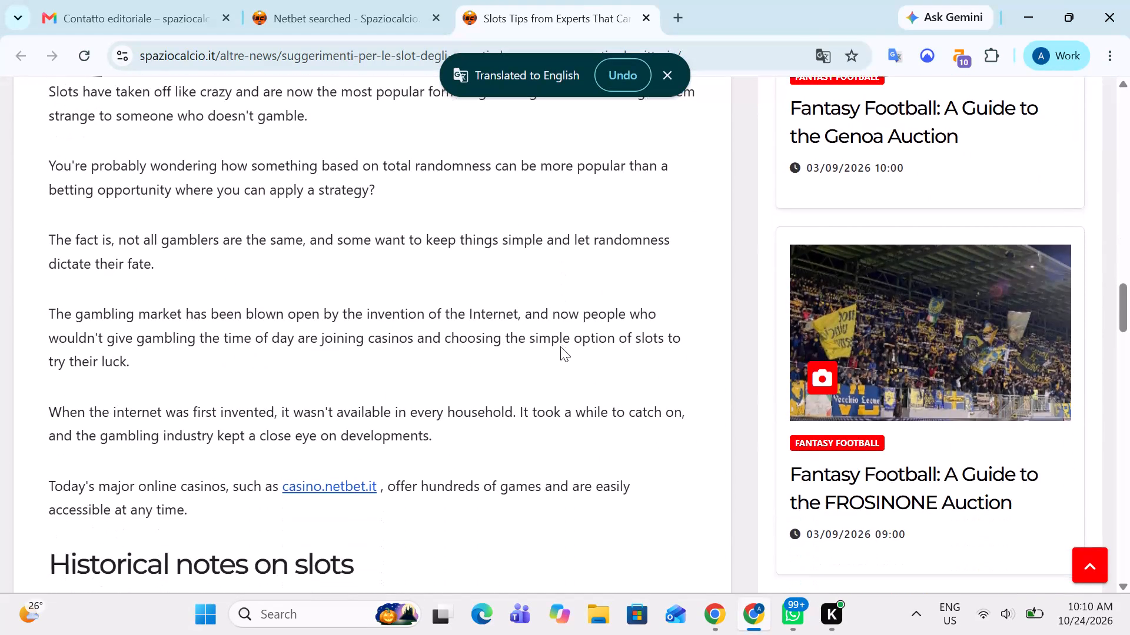
left_click(640, 16)
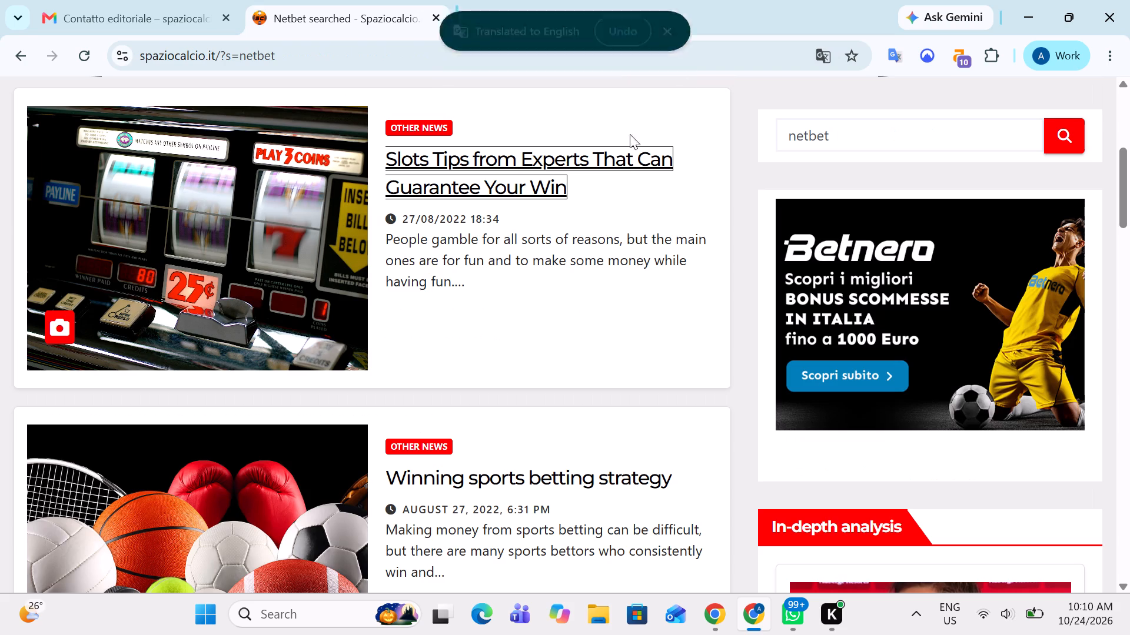
scroll(631, 327, "up", 10)
left_click(437, 18)
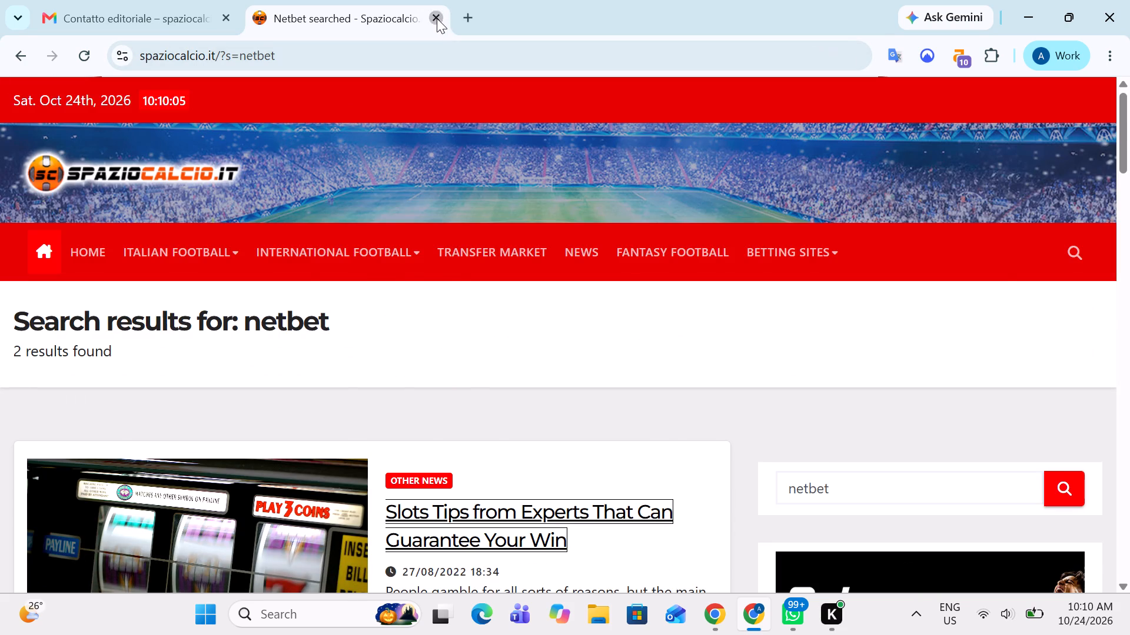
Check the publisher's reply for the cost and enter 400 as the price in the spaziocalcio.it row of the New Master Sheet.
scroll(588, 338, "up", 1)
scroll(580, 342, "down", 6)
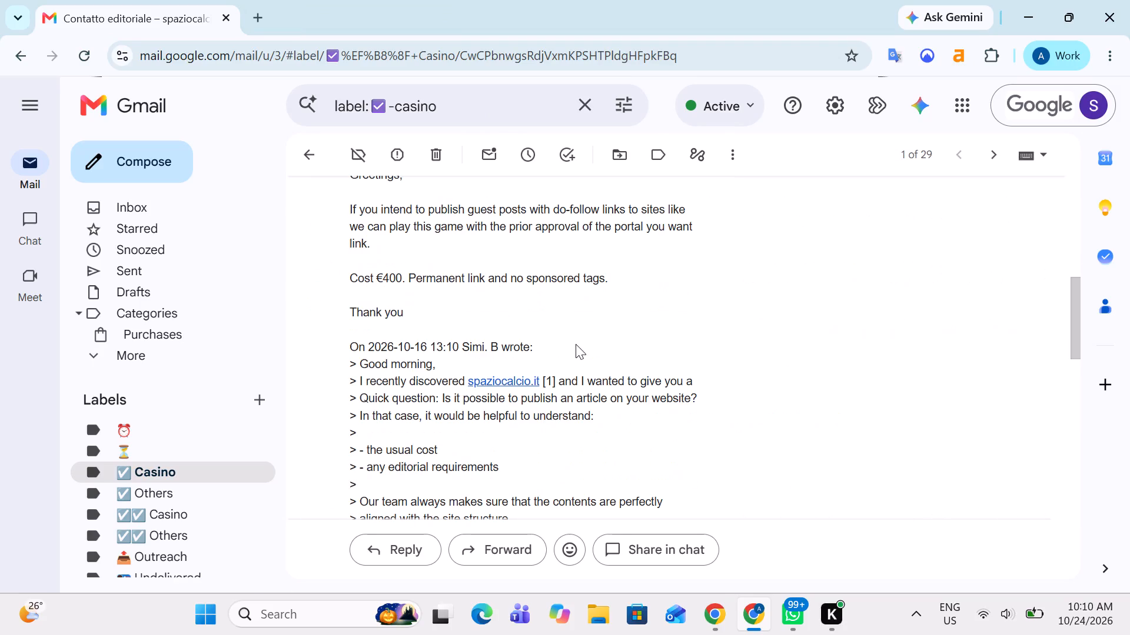
scroll(576, 344, "up", 1)
key("alt+Tab")
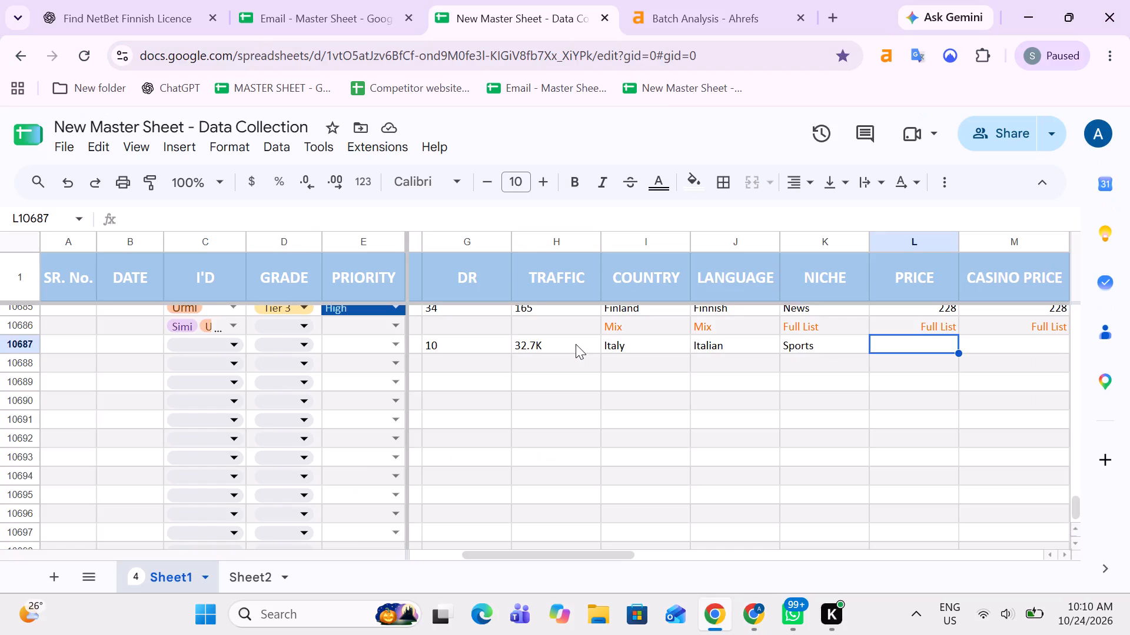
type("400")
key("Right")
Copy the publisher's e-mail address from the Gmail reply into the contact details of the spaziocalcio.it row.
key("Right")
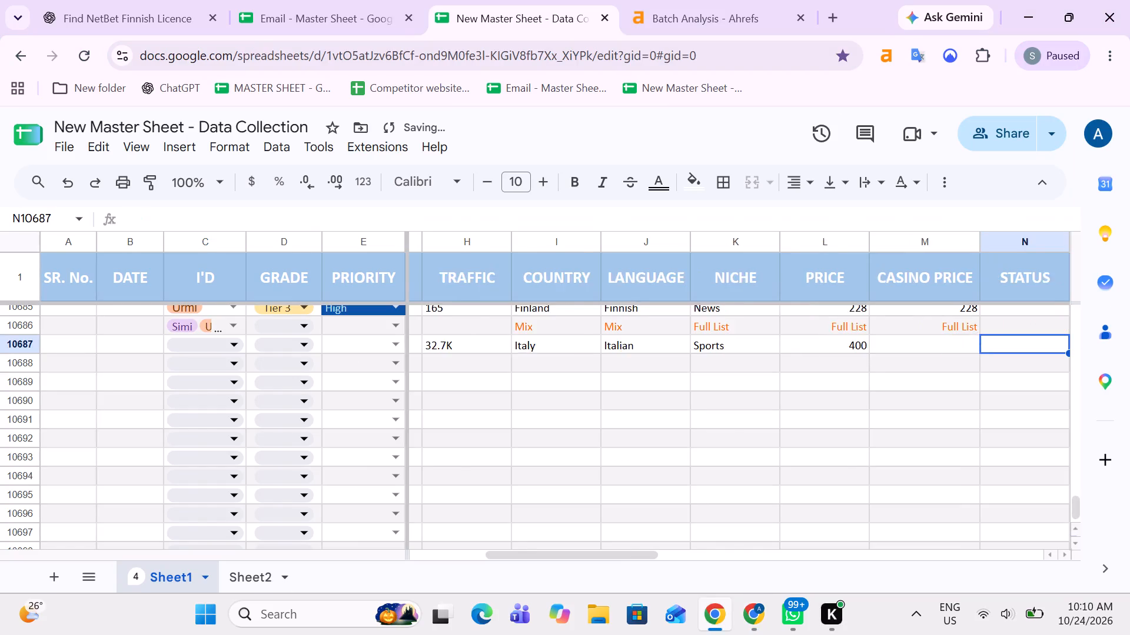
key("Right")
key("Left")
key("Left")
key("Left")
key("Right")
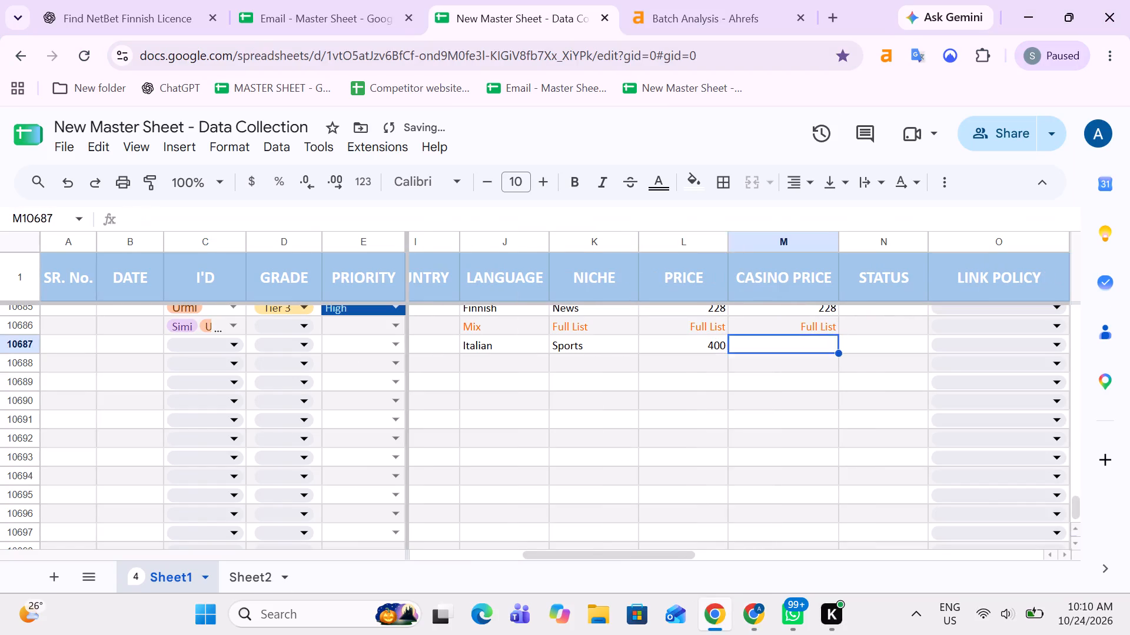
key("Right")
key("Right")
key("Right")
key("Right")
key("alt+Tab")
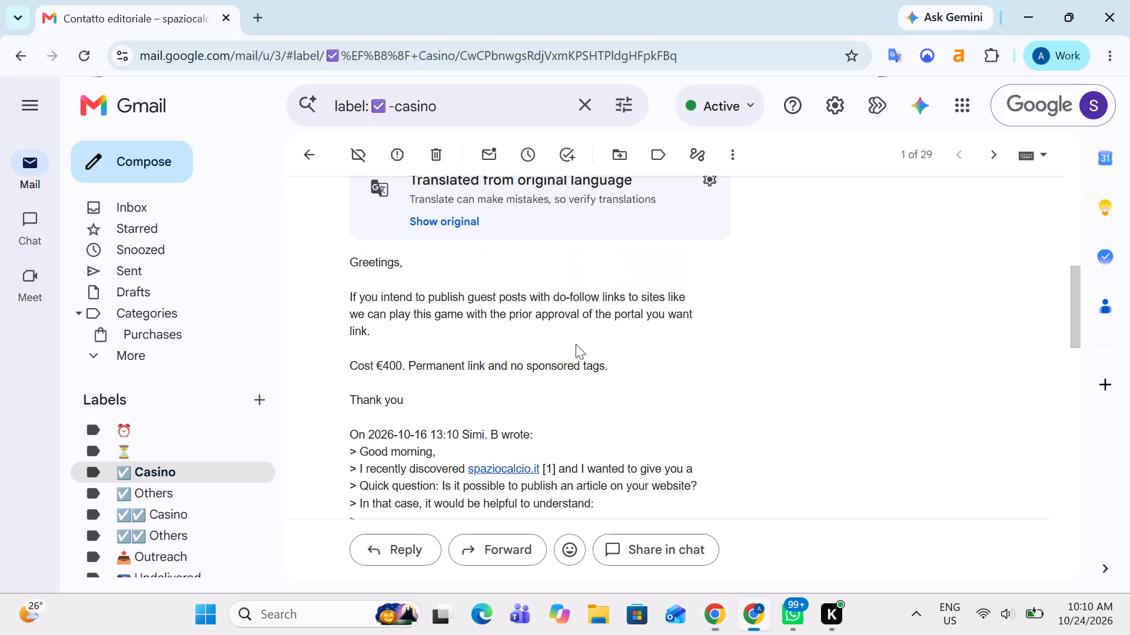
scroll(518, 463, "up", 2)
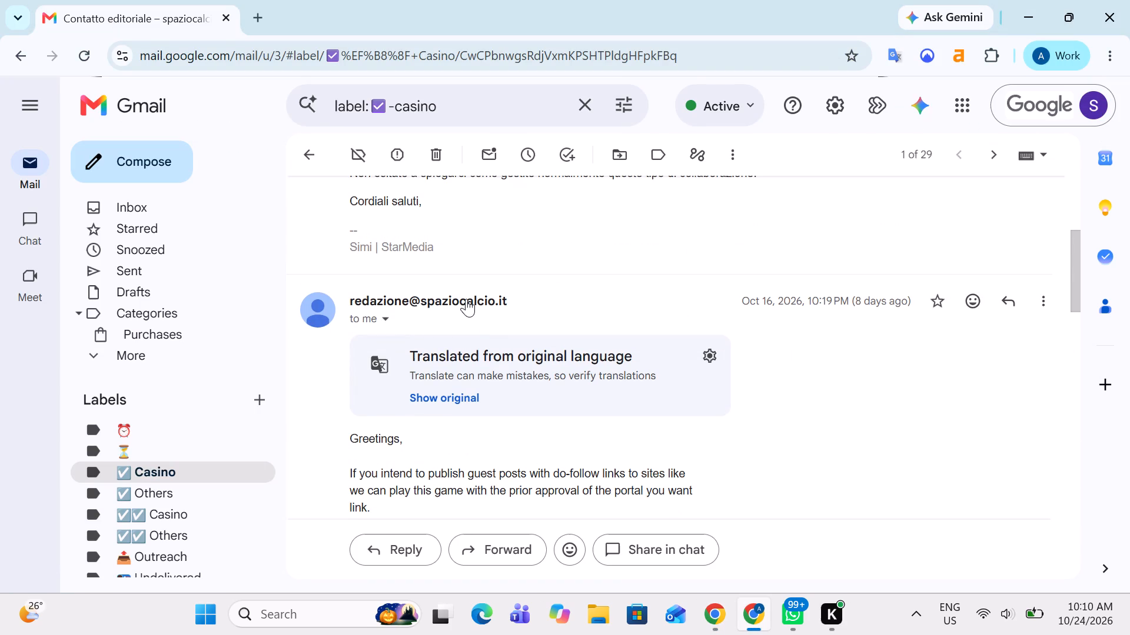
left_click(719, 377)
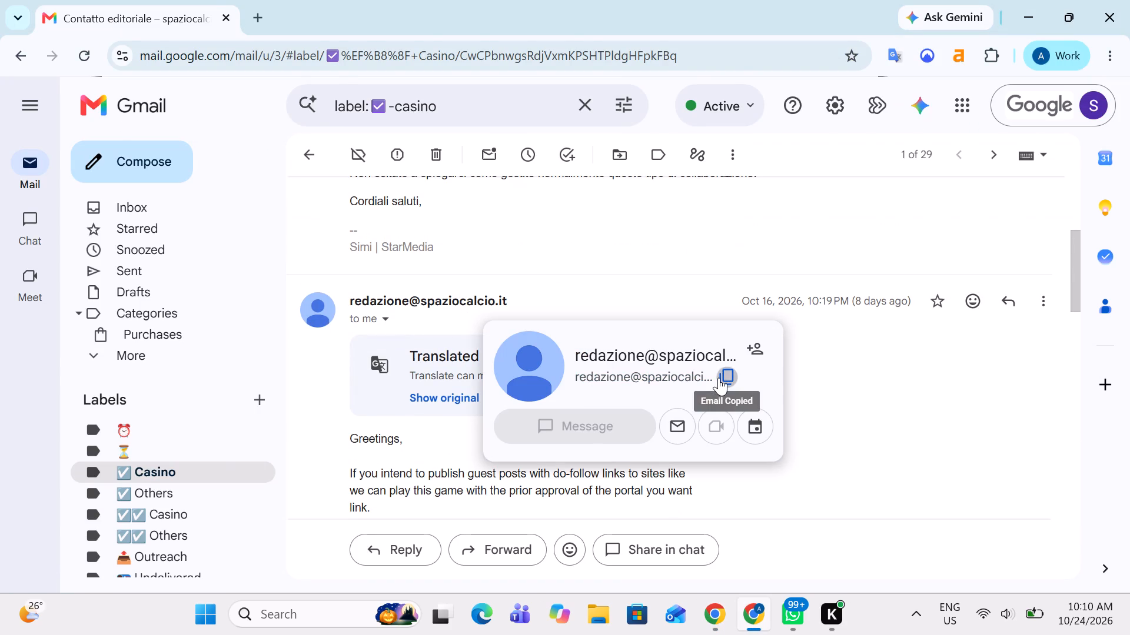
key("alt+Tab")
key("Return")
key("ctrl+v")
key("Tab")
Set the priority of the spaziocalcio.it row to Medium.
key("Left")
key("Left")
key("Left")
key("Left")
key("Left")
key("Left")
key("Left")
key("Left")
key("Left")
key("Left")
key("Left")
key("Left")
key("Left")
key("Left")
key("Left")
key("Left")
key("Left")
key("Left")
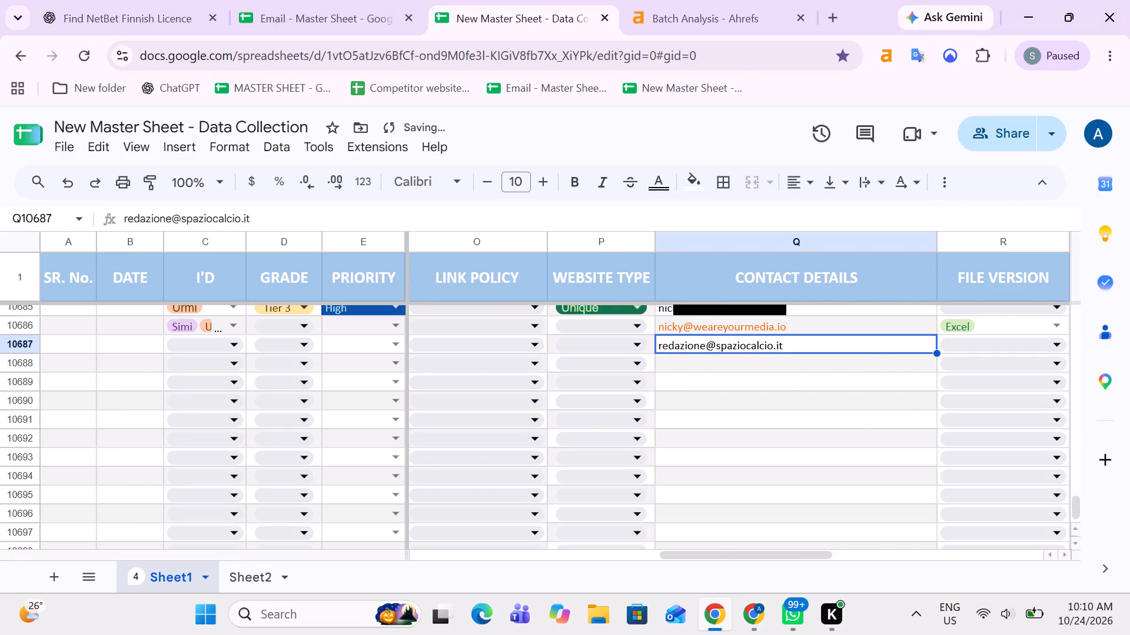
key("Right")
key("Right")
key("Right")
key("Right")
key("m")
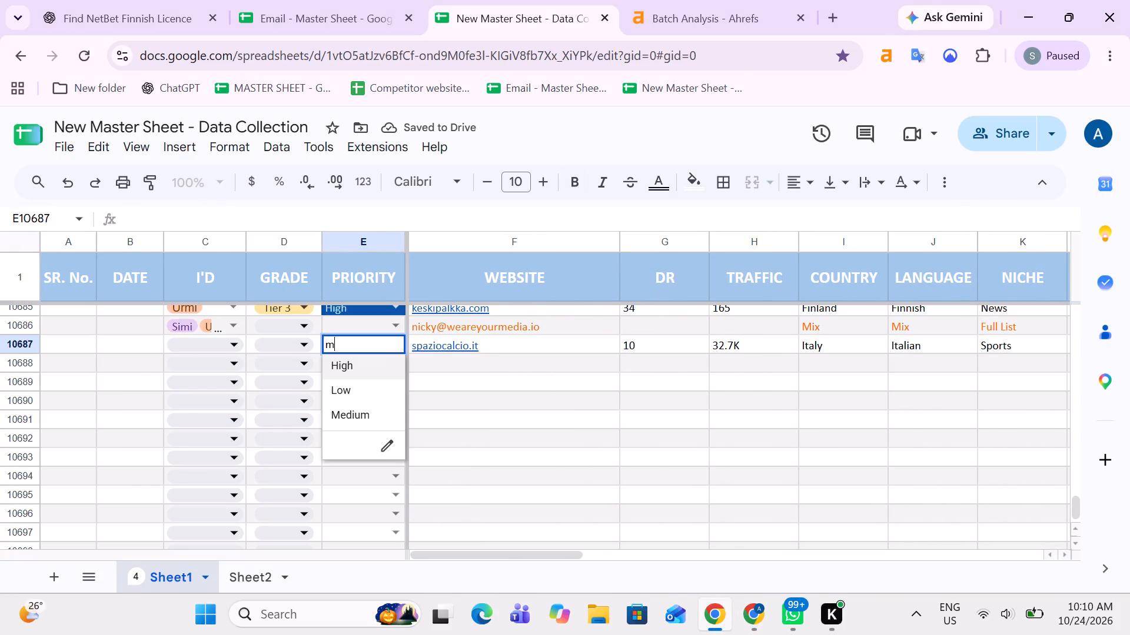
key("Down")
key("Return")
Set the grade of the spaziocalcio.it row to Tier 4.
key("Up")
key("Left")
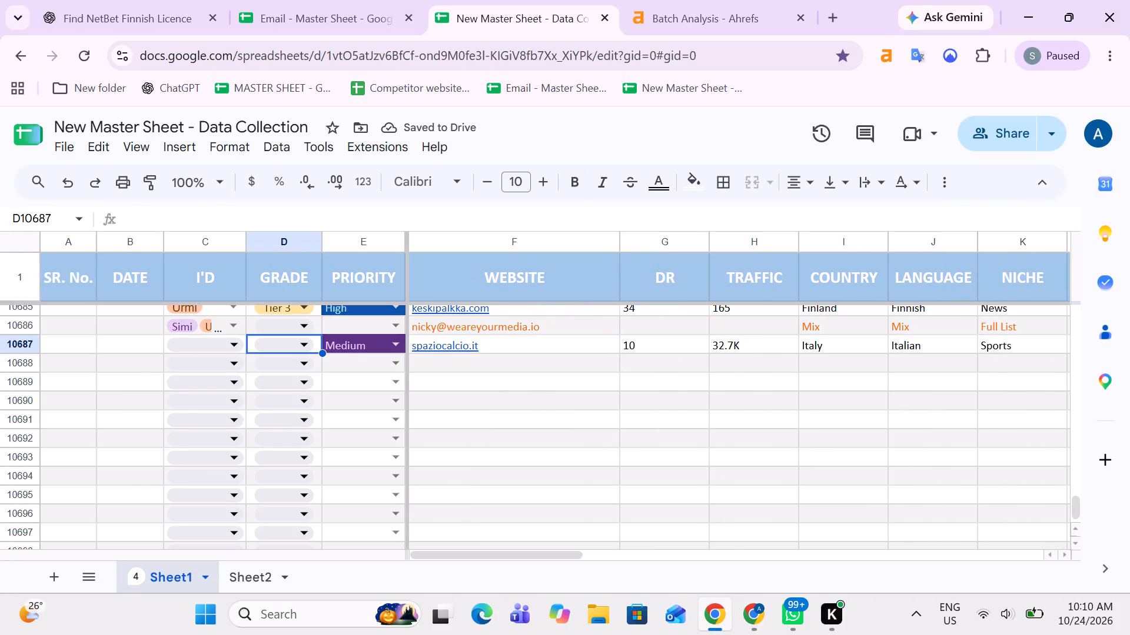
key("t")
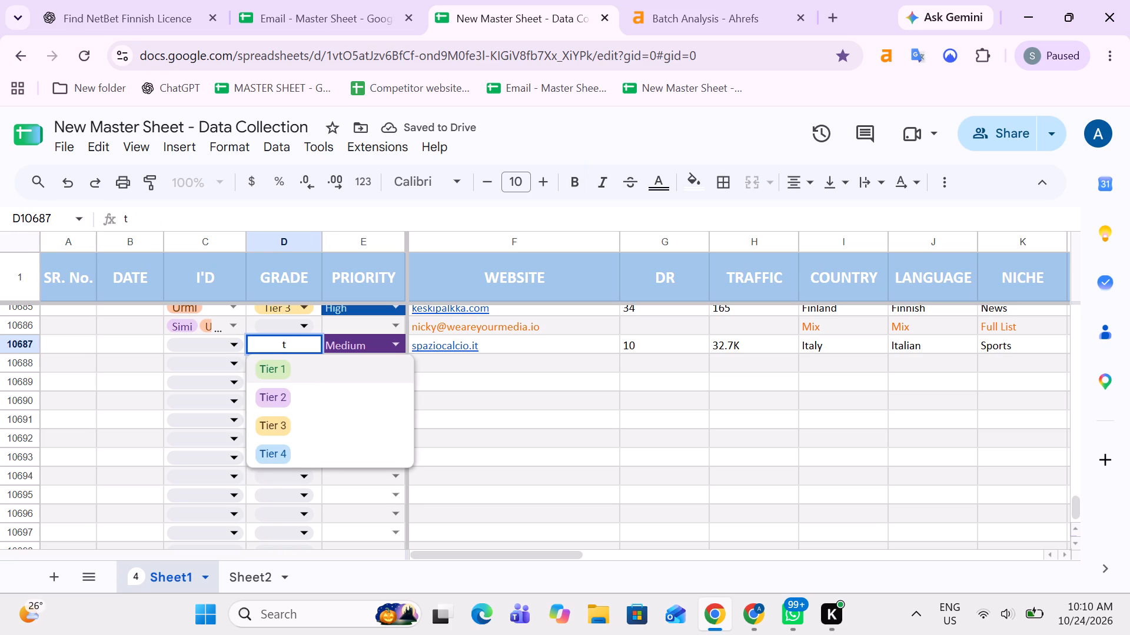
key("Up")
key("Return")
key("Up")
key("Left")
key("alt+Tab")
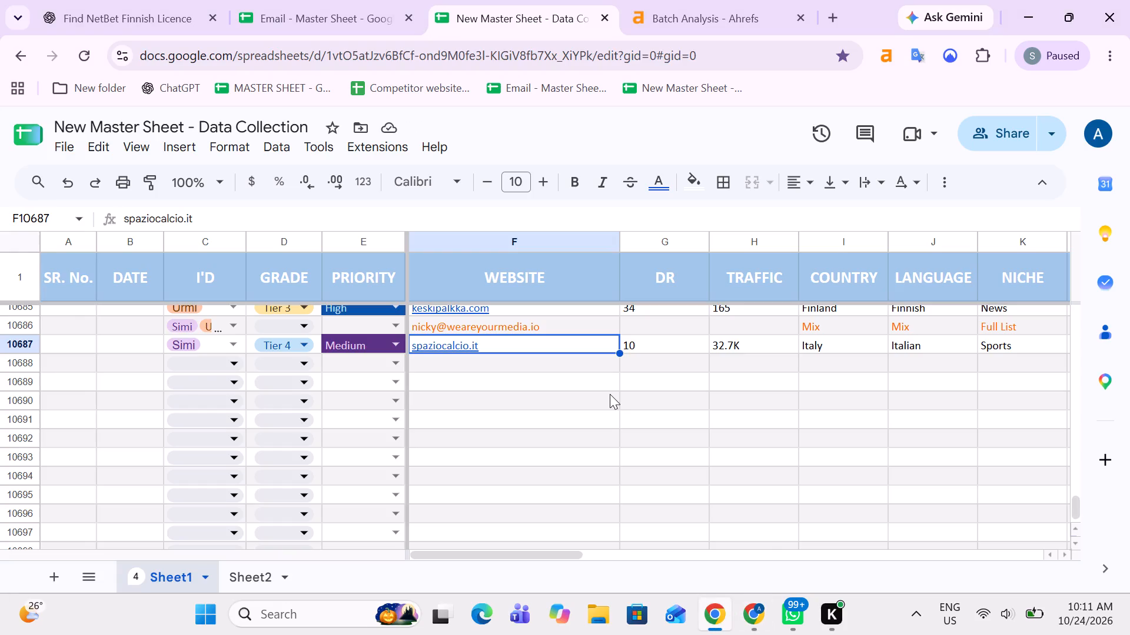
key("Right")
key("Right")
key("Right")
key("Right")
key("Right")
key("Right")
key("Right")
key("Left")
key("Left")
key("ctrl+c")
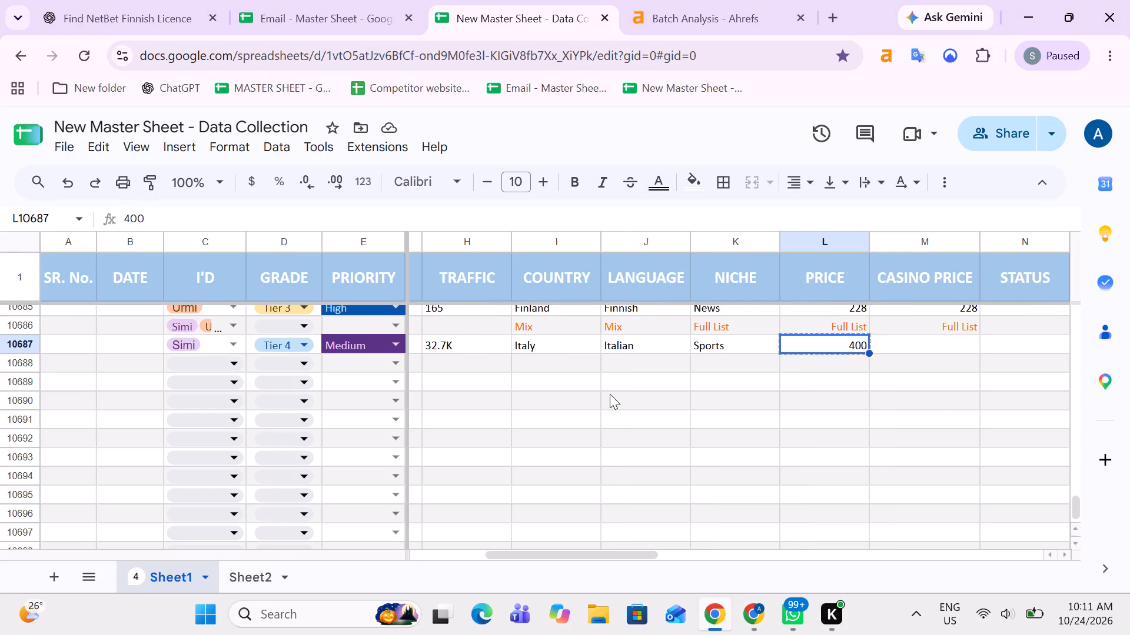
key("Right")
key("ctrl+v")
Check the remaining columns of the spaziocalcio.it row, including CONTACT DETAILS, and go to the empty WEBSITE cell below it.
key("Right")
key("Right")
key("Right")
key("Right")
key("Right")
key("Left")
key("Left")
key("Left")
key("Left")
key("Left")
key("Left")
key("Left")
key("Left")
key("Left")
key("Left")
key("Left")
key("Left")
key("Left")
key("Left")
key("Left")
key("Left")
key("Left")
key("Left")
key("Left")
key("Left")
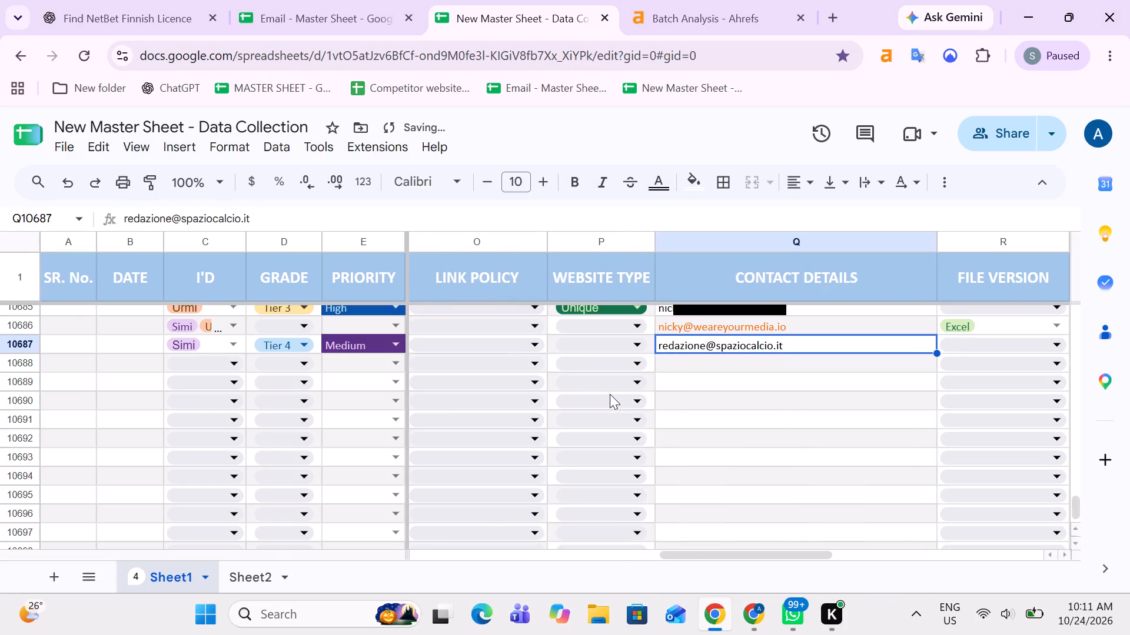
key("Right")
key("Right")
key("Right")
key("Right")
key("Right")
key("Down")
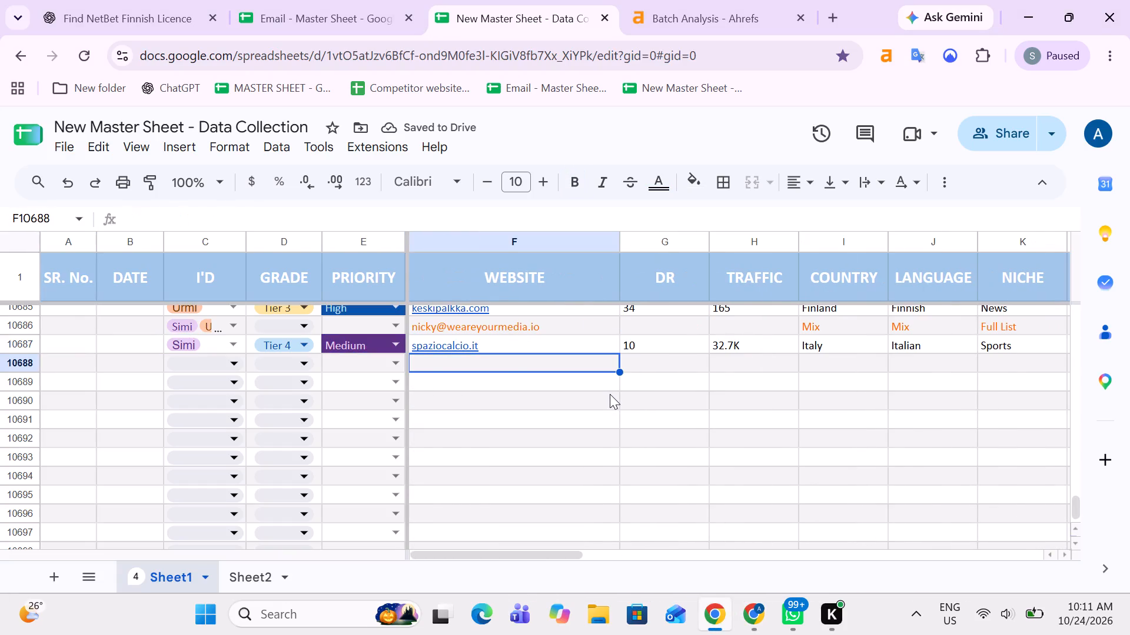
key("alt+Tab")
left_click(661, 153)
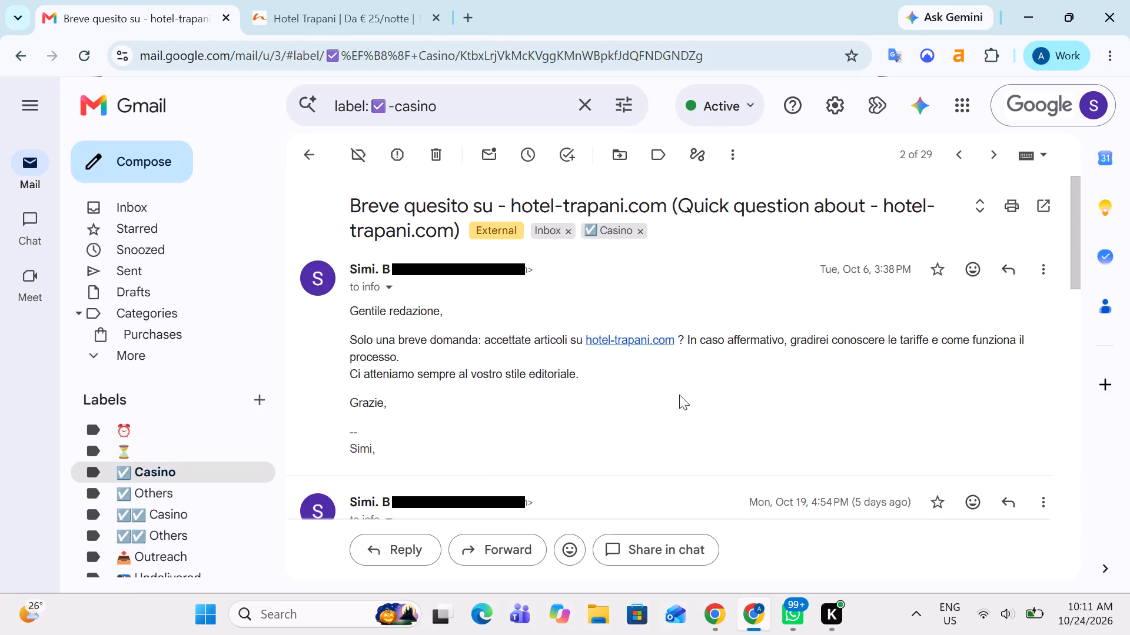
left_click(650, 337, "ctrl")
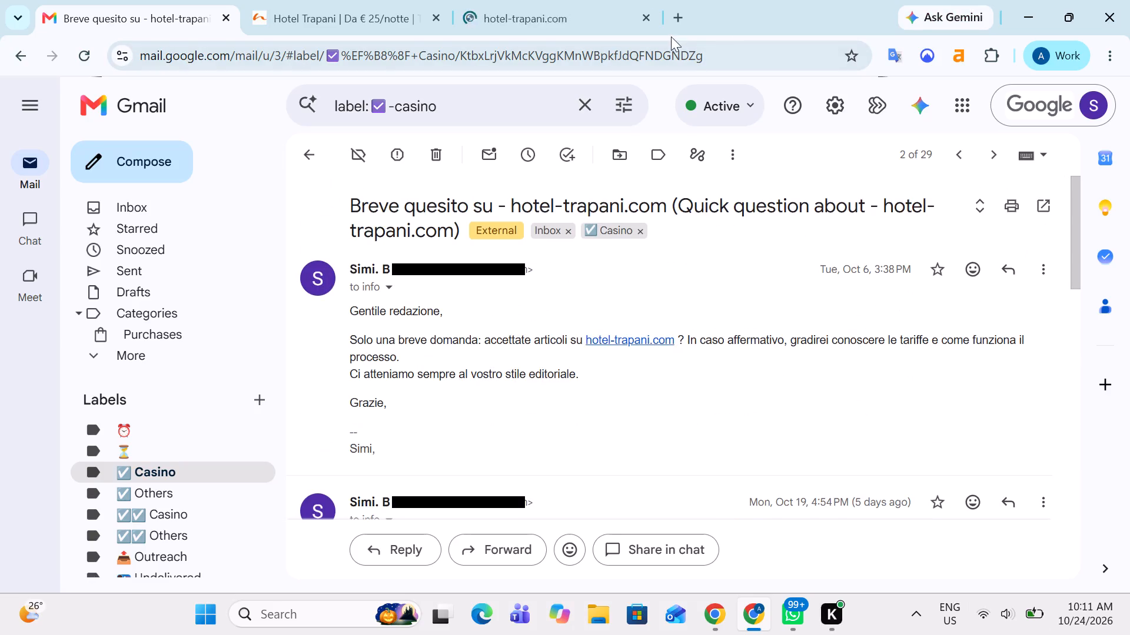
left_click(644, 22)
Copy the domain hotel-trapani.com from its website's address and enter it in the WEBSITE cell of row 10688 in the Master Sheet.
left_click(350, 0)
left_click(328, 55)
left_click_drag(328, 55, 243, 55)
key("ctrl+c")
key("ctrl+c")
key("alt+Tab")
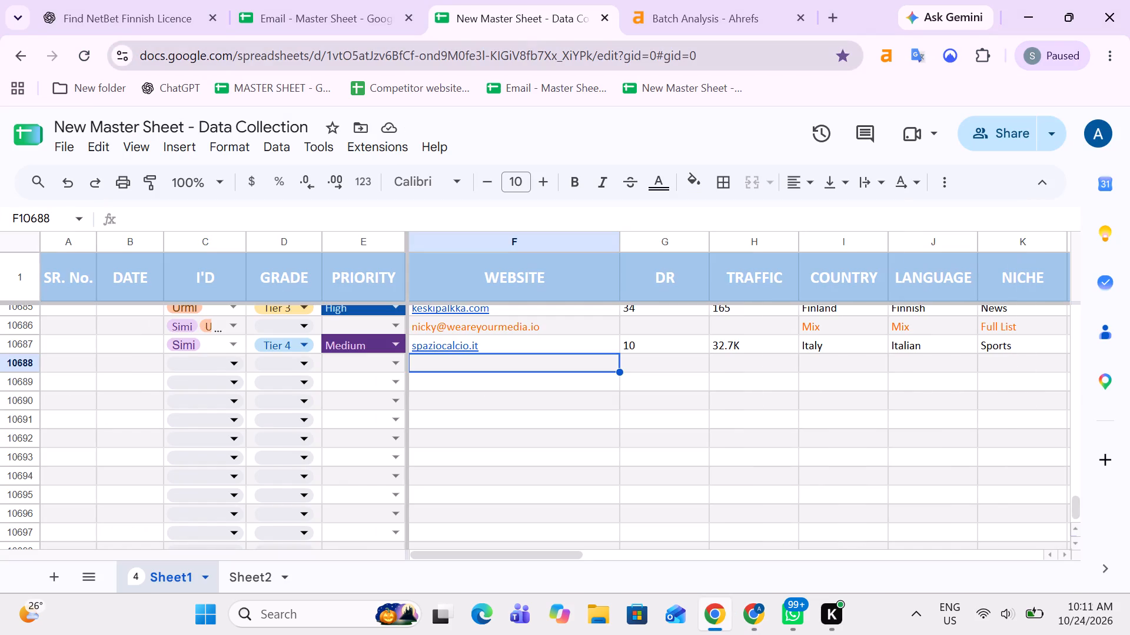
key("Return")
key("ctrl+v")
key("Tab")
key("Right")
key("Left")
Switch back to the hotel-trapani.com site and look up its Ahrefs metrics.
key("alt+Tab")
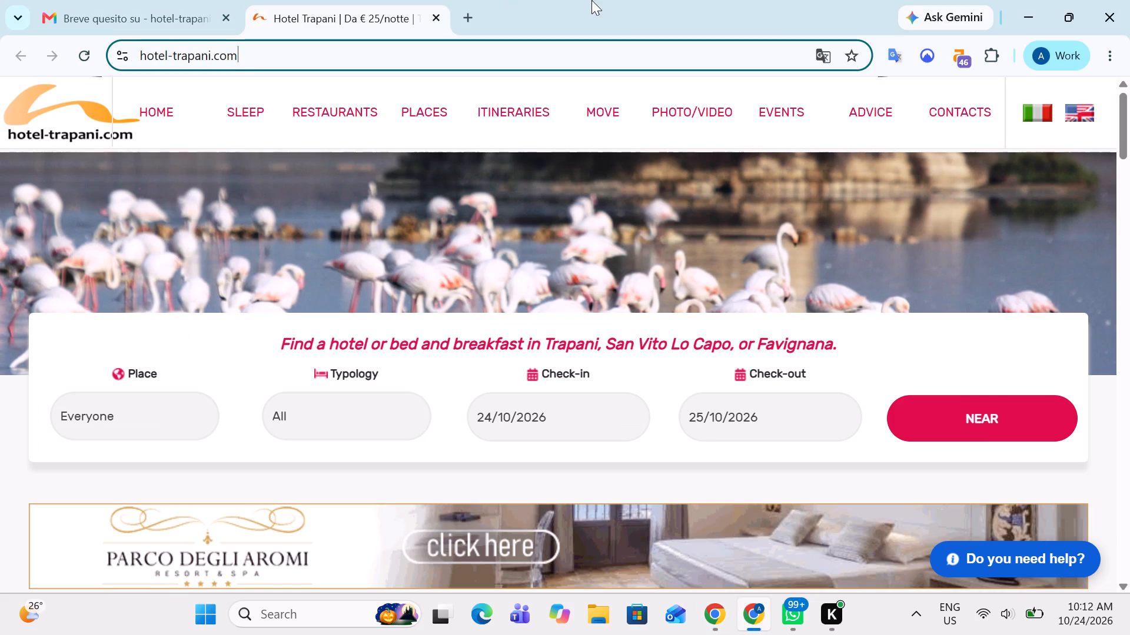
left_click(965, 61)
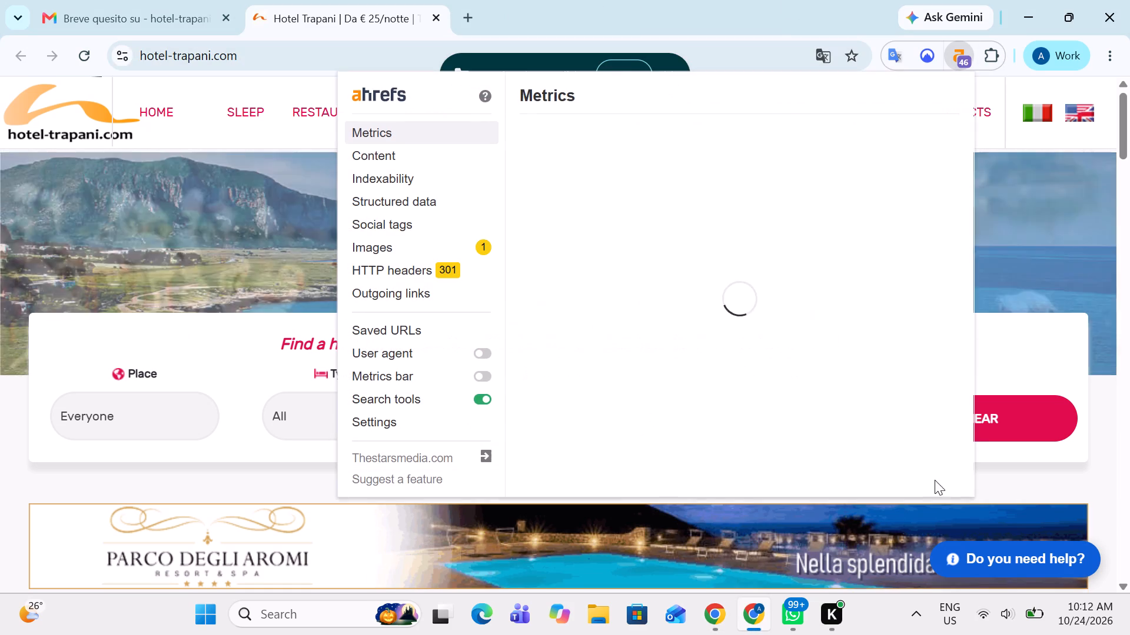
Enter DR 46 and traffic 471 in the hotel-trapani.com row of the New Master Sheet.
key("alt+Tab")
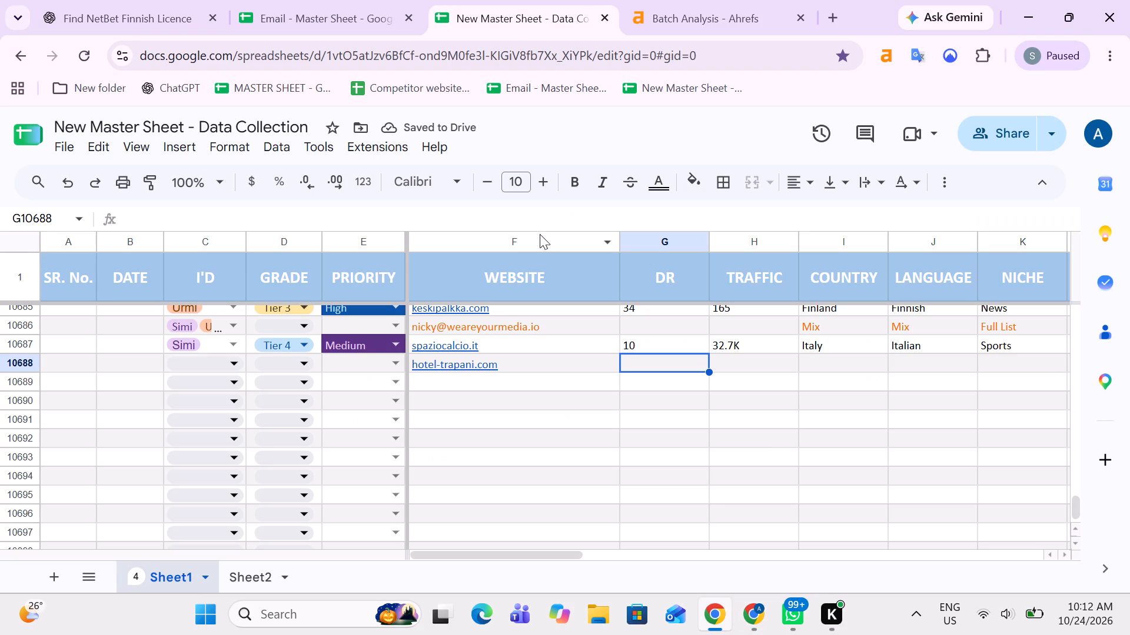
type("46")
key("Right")
type("471")
key("Right")
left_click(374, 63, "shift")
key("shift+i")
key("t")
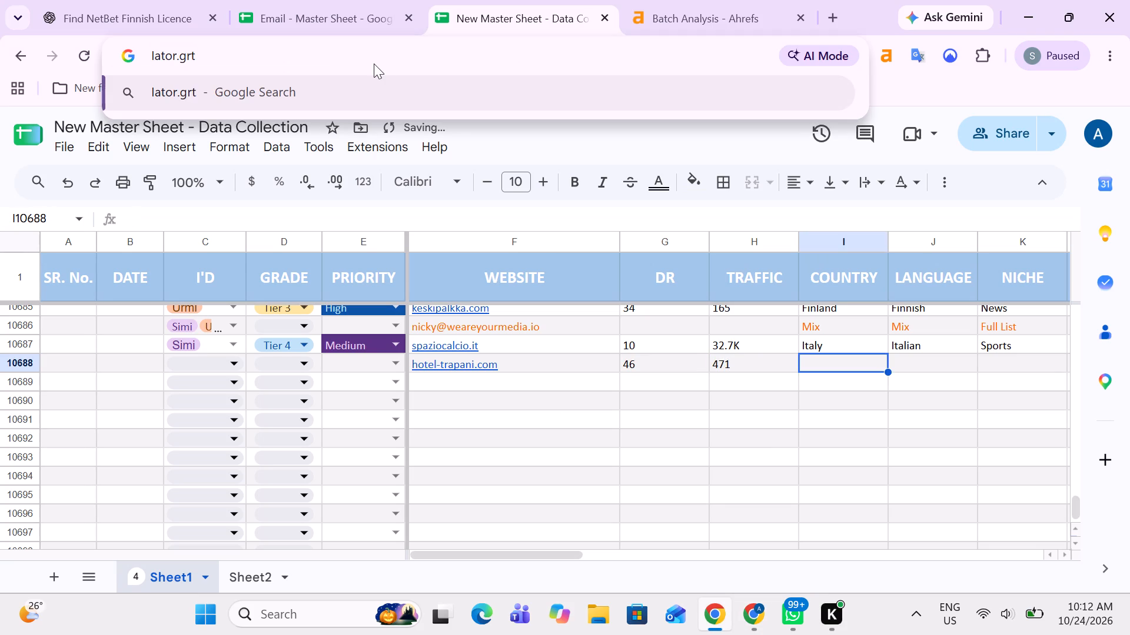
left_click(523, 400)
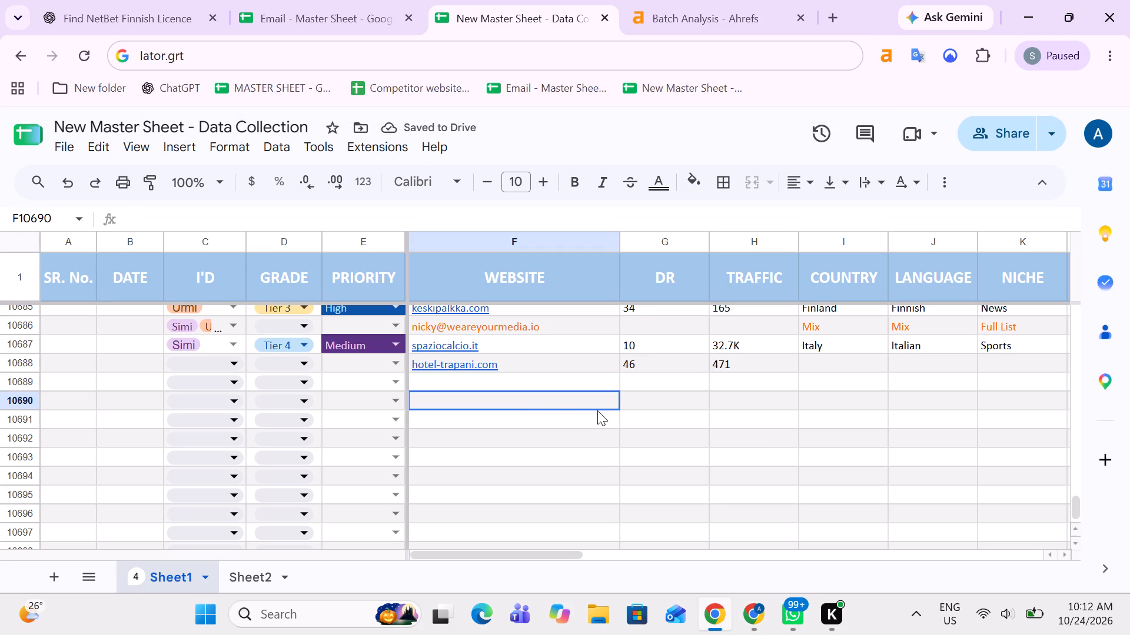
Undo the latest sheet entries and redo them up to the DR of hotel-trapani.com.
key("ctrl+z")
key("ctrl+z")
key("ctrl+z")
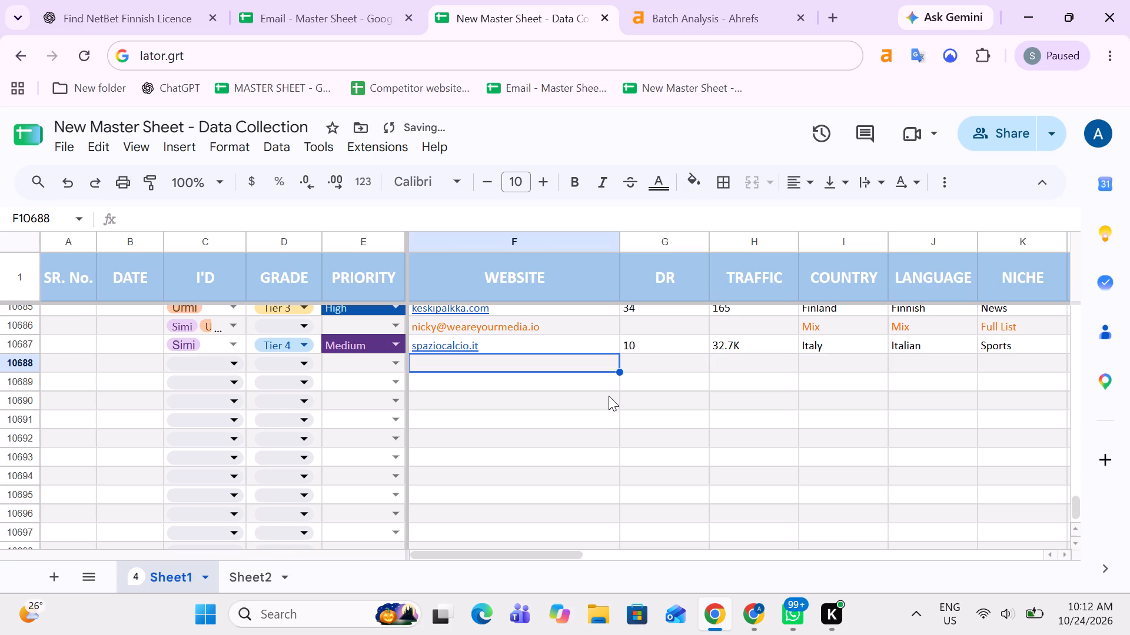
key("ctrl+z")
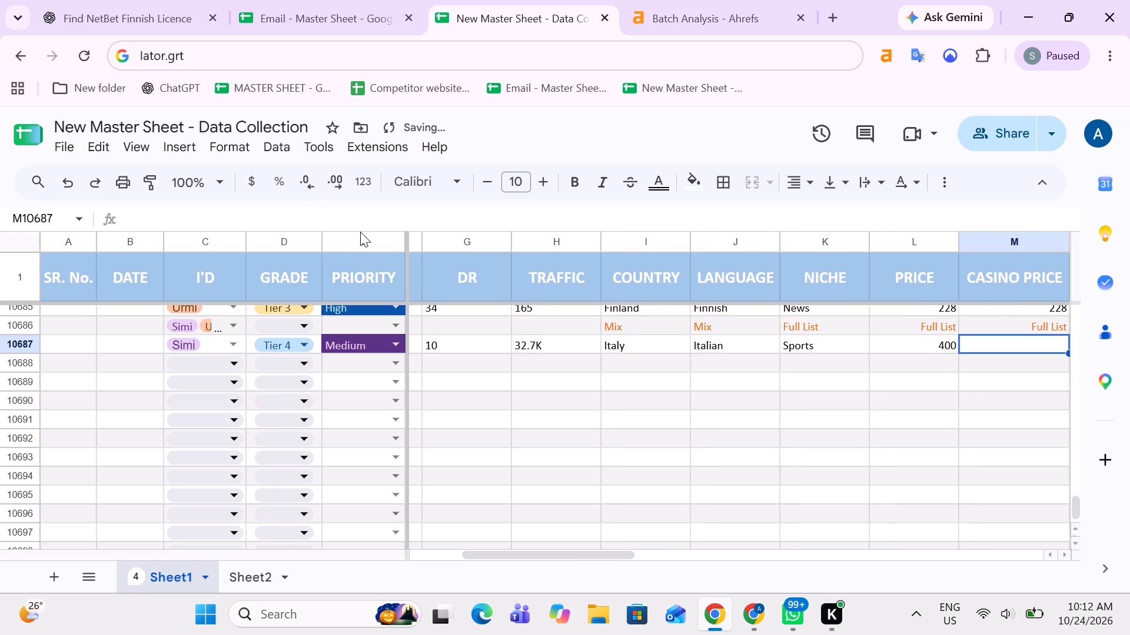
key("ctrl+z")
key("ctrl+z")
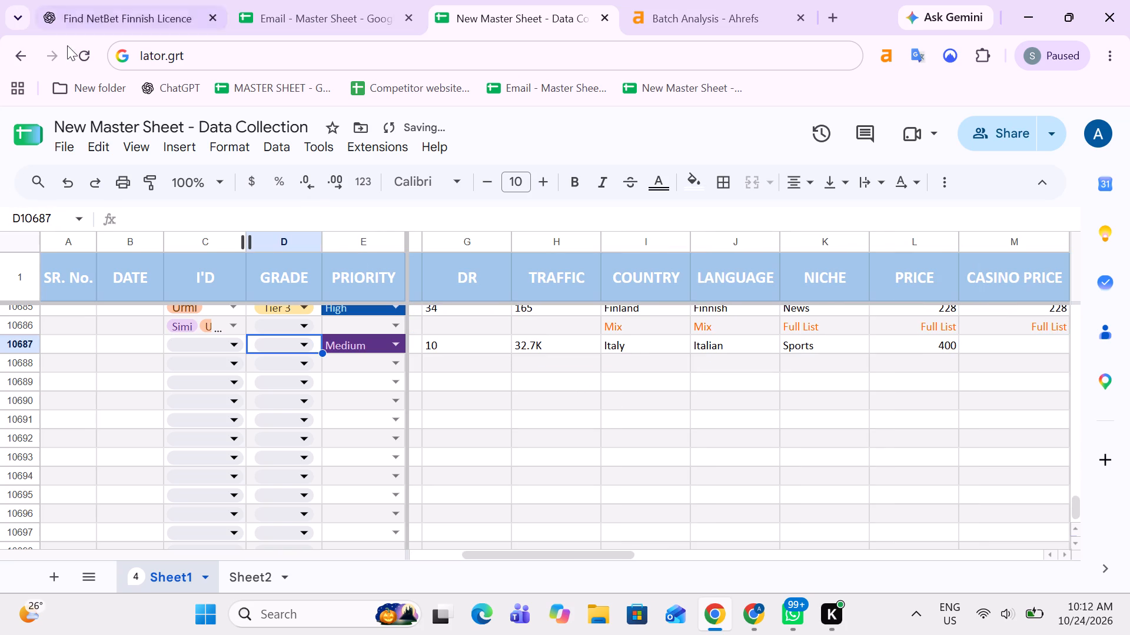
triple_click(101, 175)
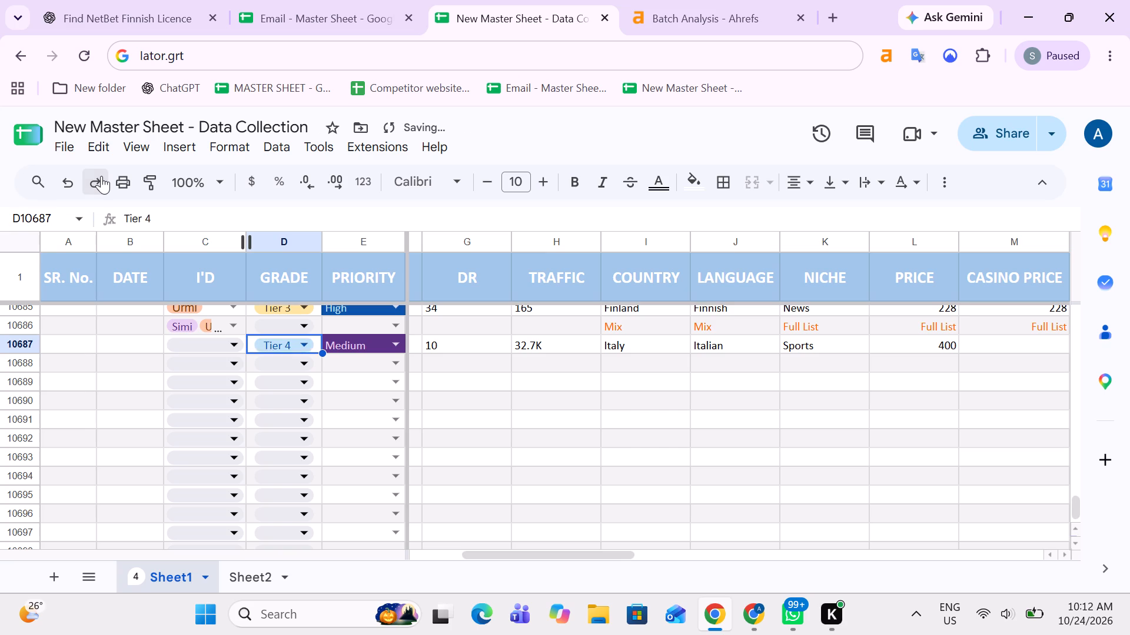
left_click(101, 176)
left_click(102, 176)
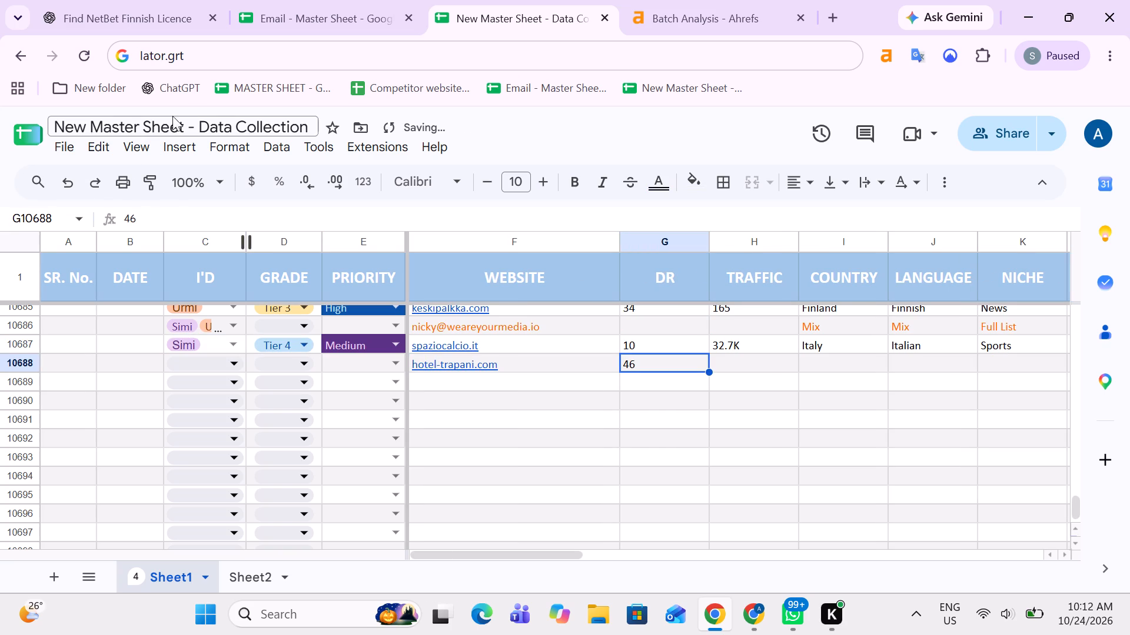
Clear the stray text from the browser's address field and reload the New Master Sheet.
left_click(198, 52)
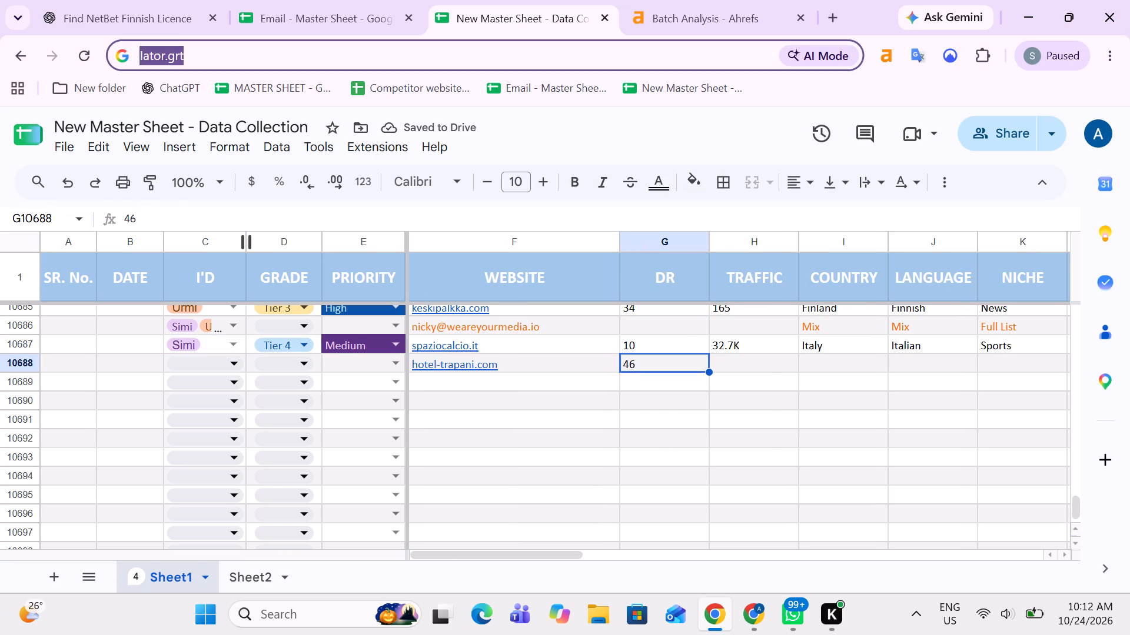
key("BackSpace")
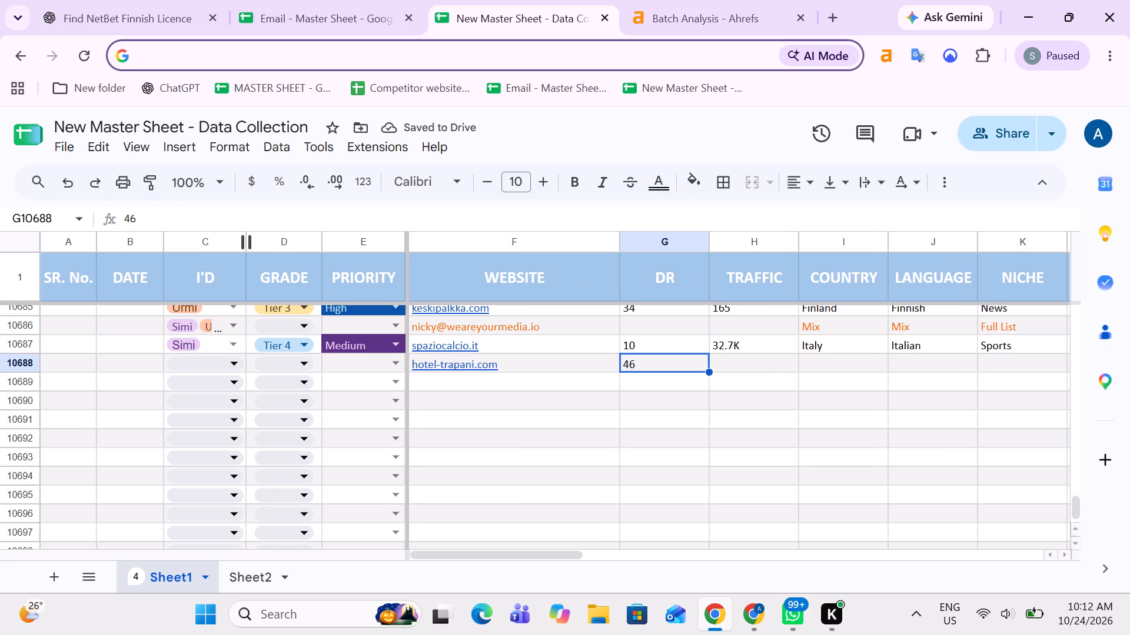
left_click(619, 405)
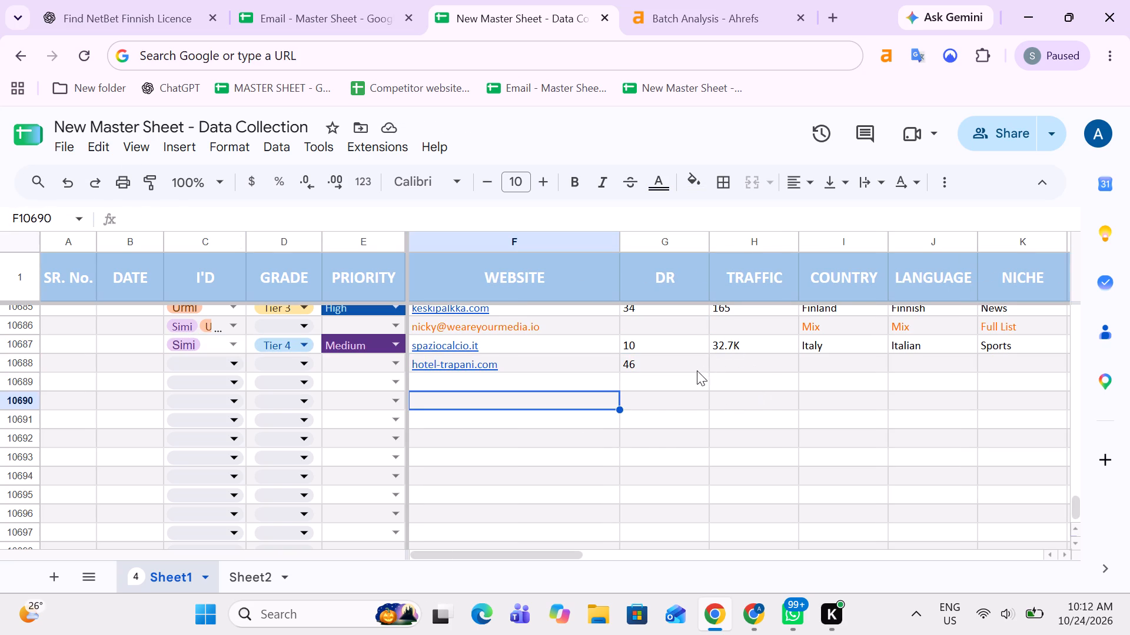
left_click(647, 370)
key("Left")
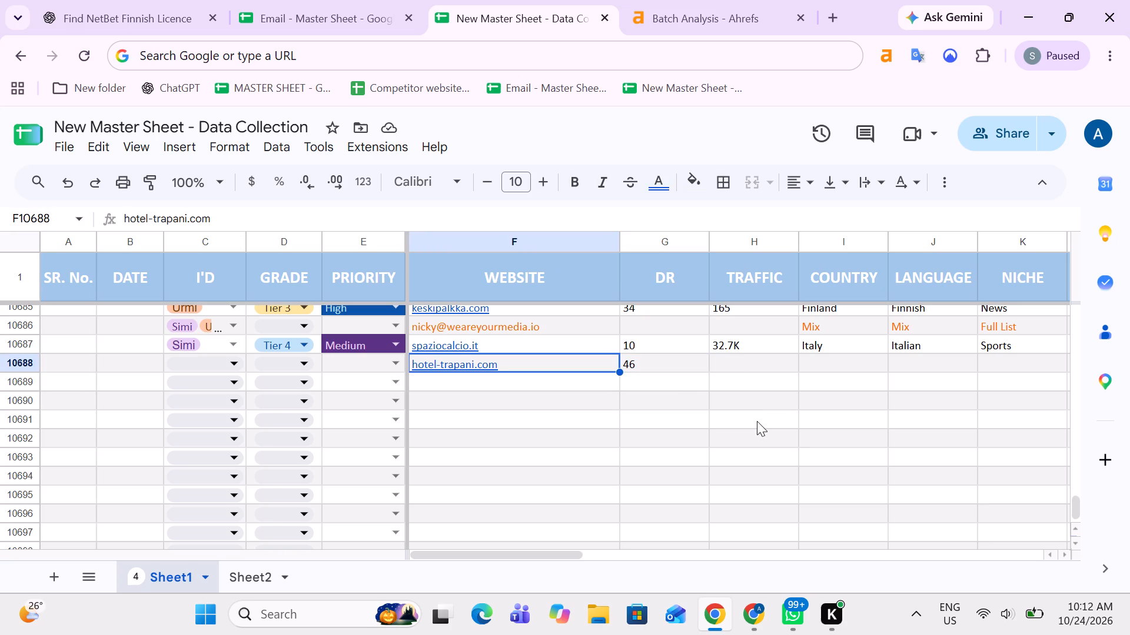
left_click(97, 63)
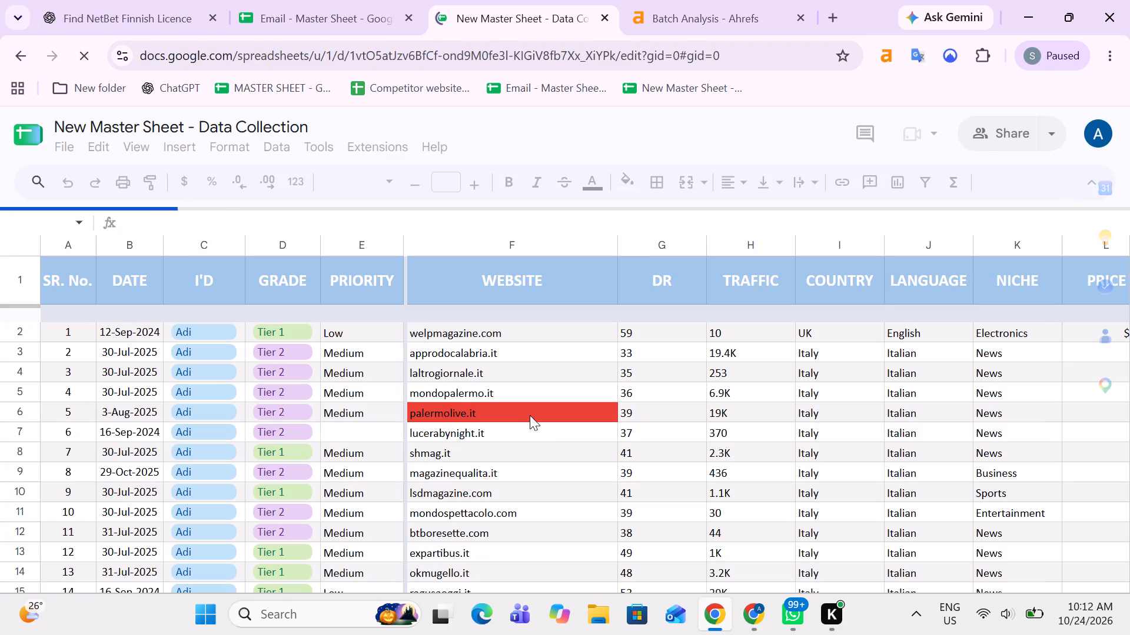
Delete the empty row 6743 between the omaisuus.net and viaggiandoatestaalta.it entries.
left_click(535, 469)
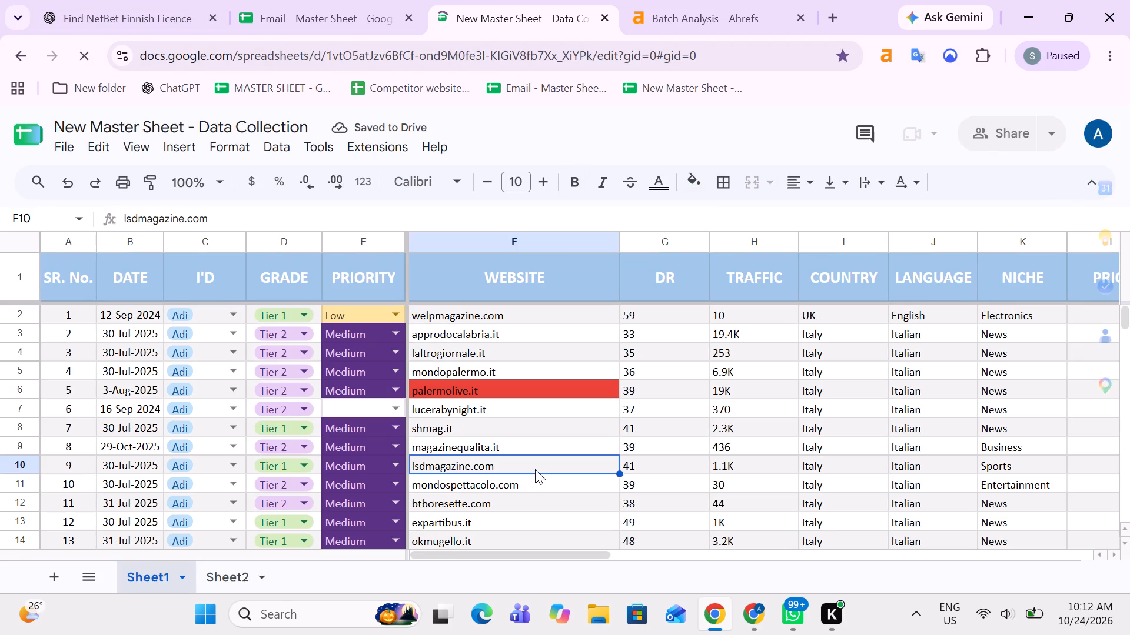
key("Down")
key("ctrl+Down")
key("Down")
key("Down")
key("Down")
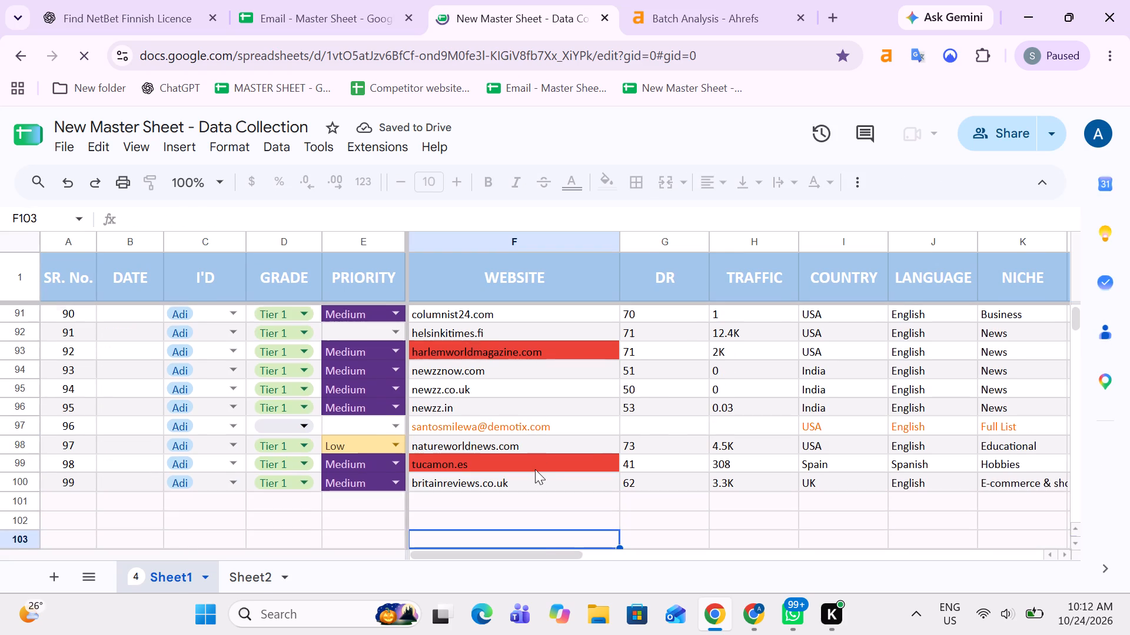
key("Up")
key("Up")
key("Up")
key("Up")
key("Down")
key("ctrl+Down")
key("Down")
key("Down")
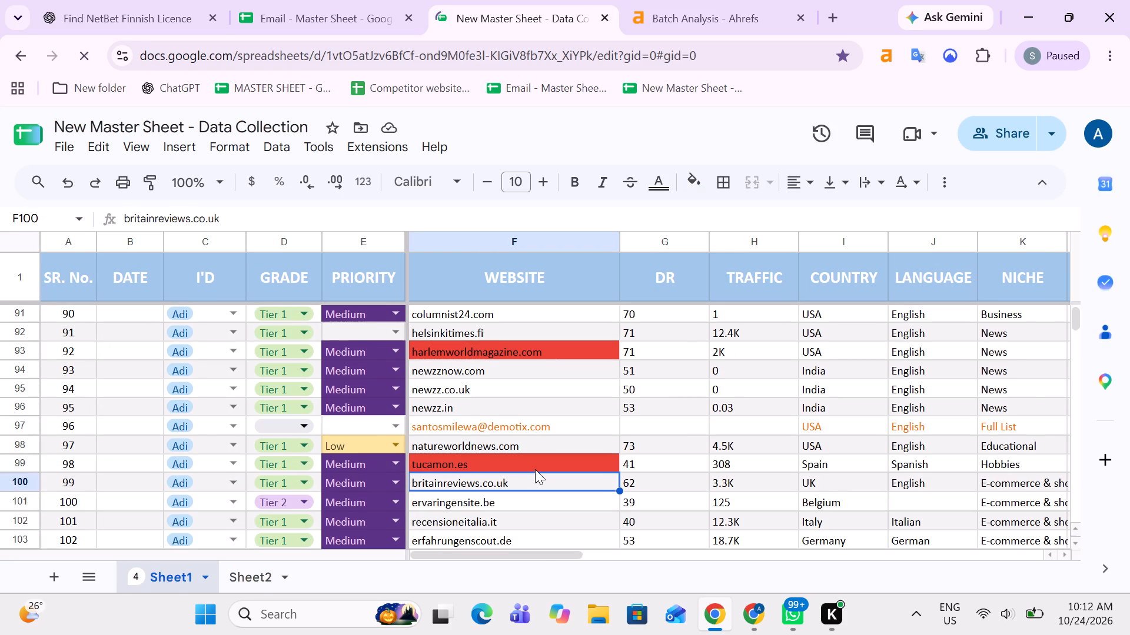
key("Down")
key("Down")
key("Up")
key("Up")
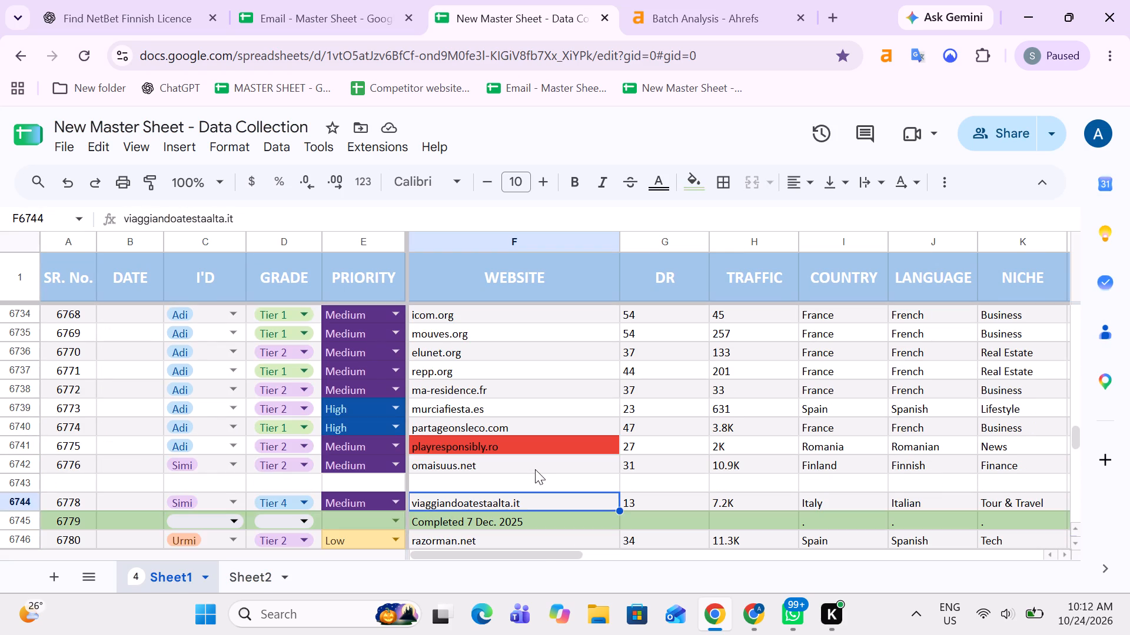
key("Down")
key("Up")
key("Up")
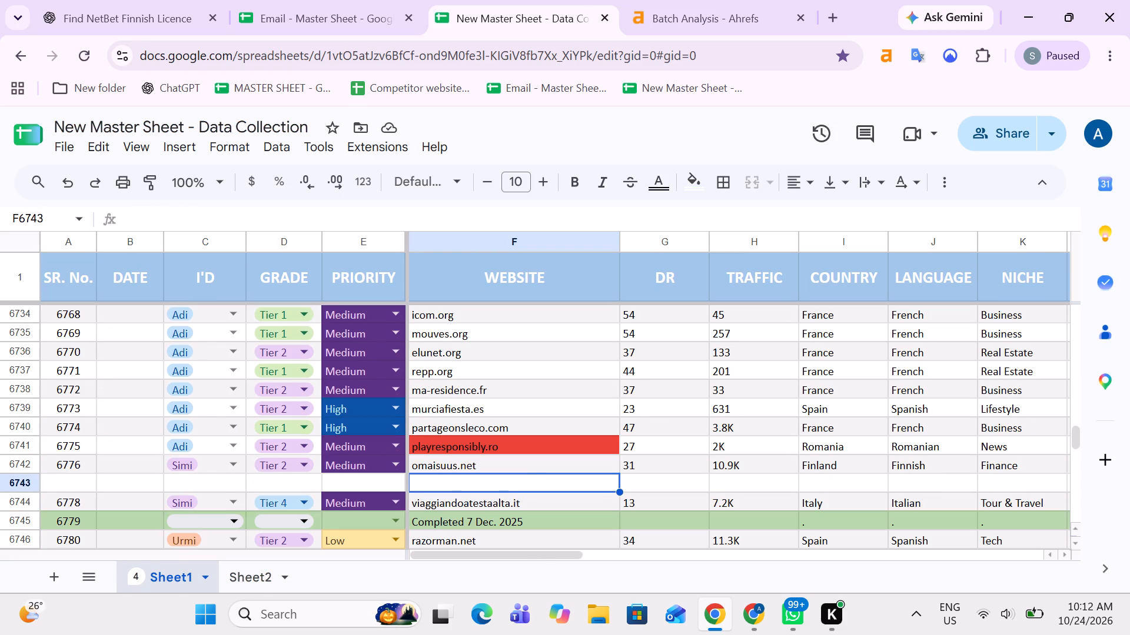
left_click(0, 479)
right_click(0, 481)
left_click(51, 390)
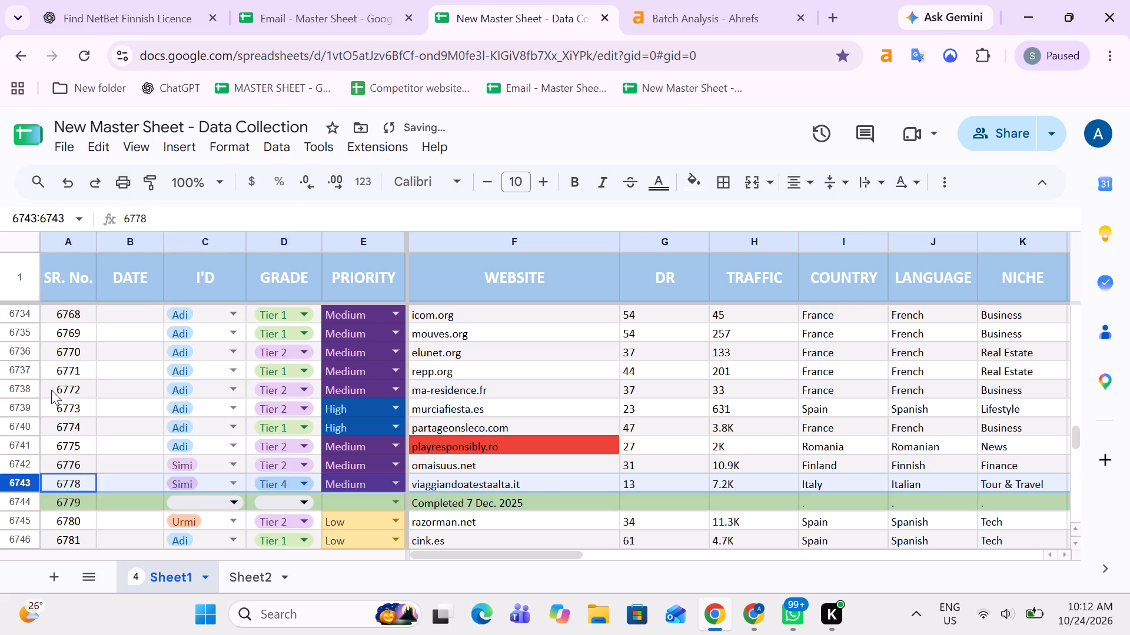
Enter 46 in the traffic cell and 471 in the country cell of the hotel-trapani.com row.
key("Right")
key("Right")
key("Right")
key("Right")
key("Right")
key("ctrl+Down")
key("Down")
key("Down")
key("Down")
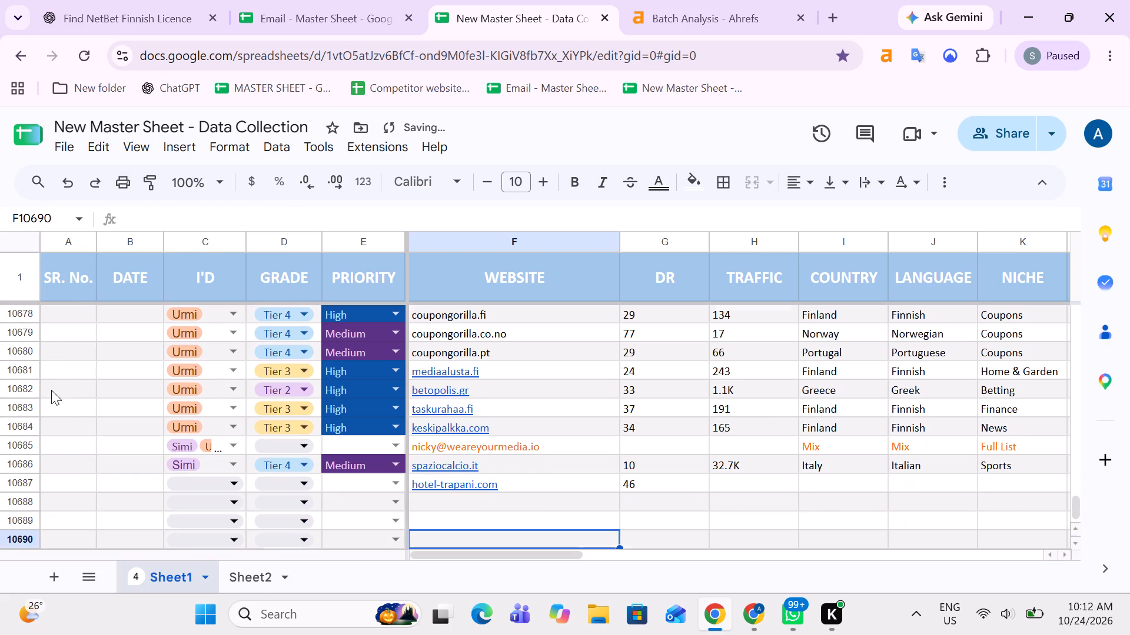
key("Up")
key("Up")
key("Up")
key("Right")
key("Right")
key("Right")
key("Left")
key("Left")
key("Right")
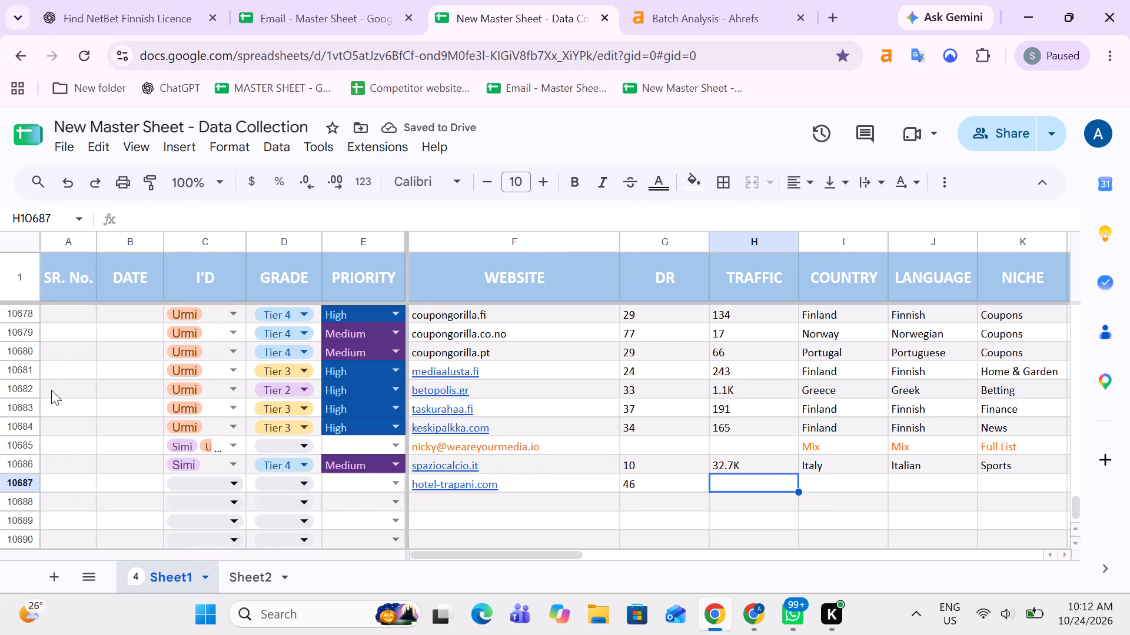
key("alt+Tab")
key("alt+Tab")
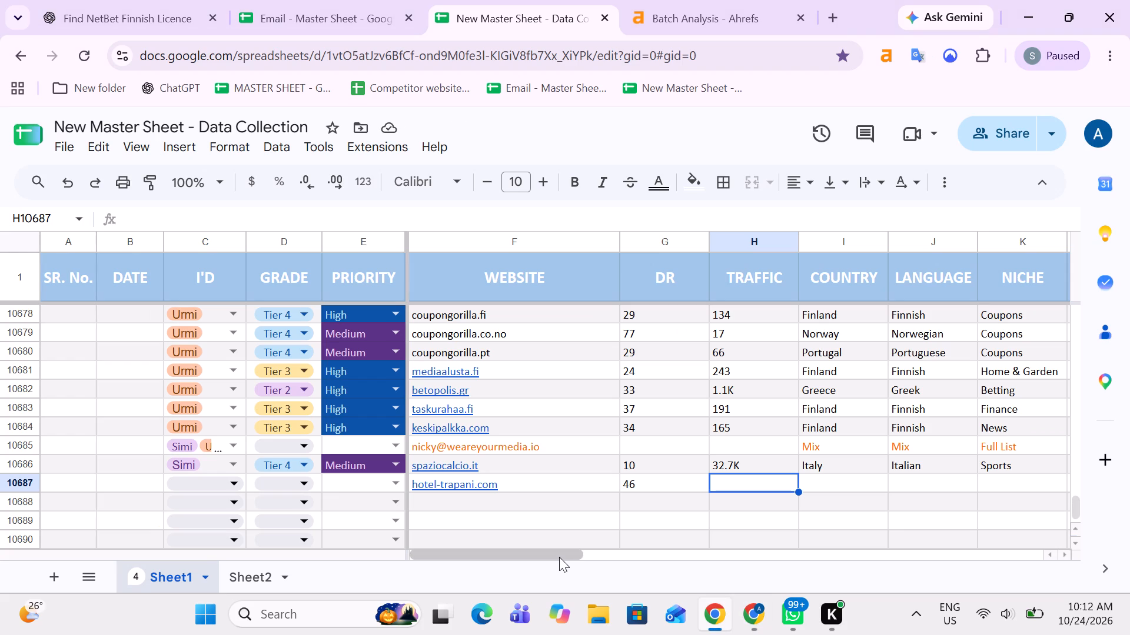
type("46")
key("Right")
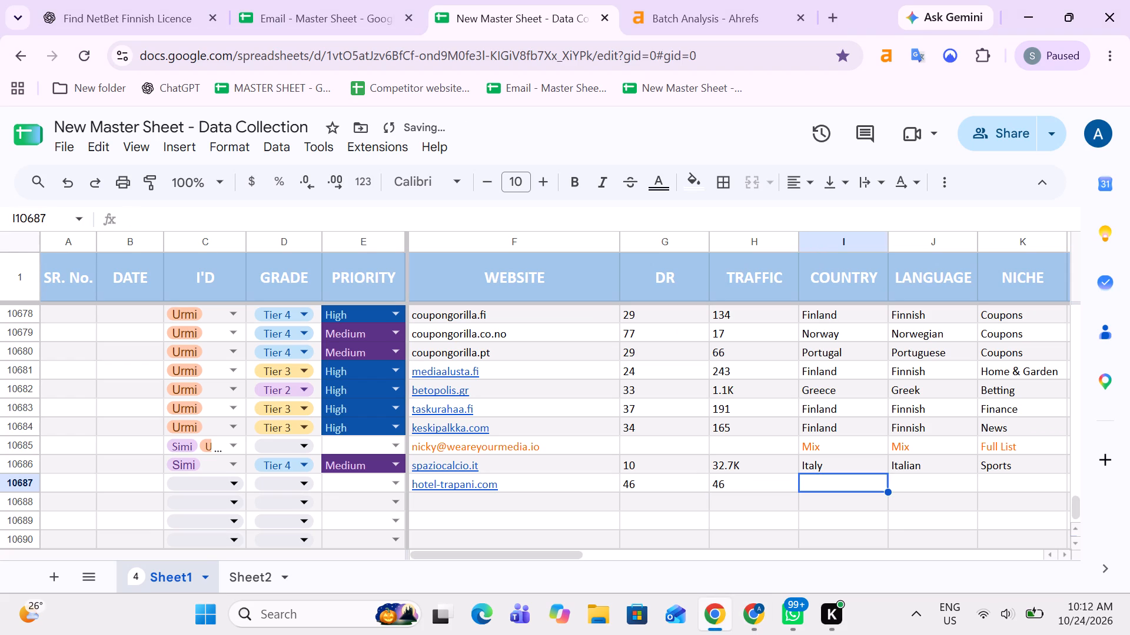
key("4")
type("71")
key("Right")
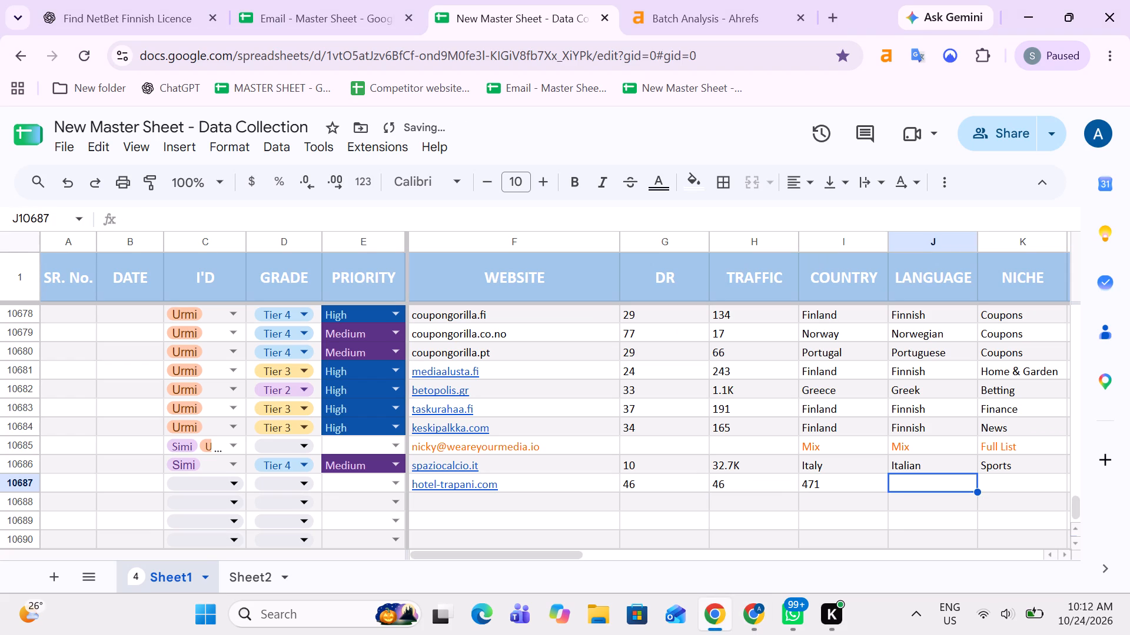
Enter Italian as the language in the hotel-trapani.com row, leaving its niche cell empty.
type("It")
key("Right")
key("shift+i")
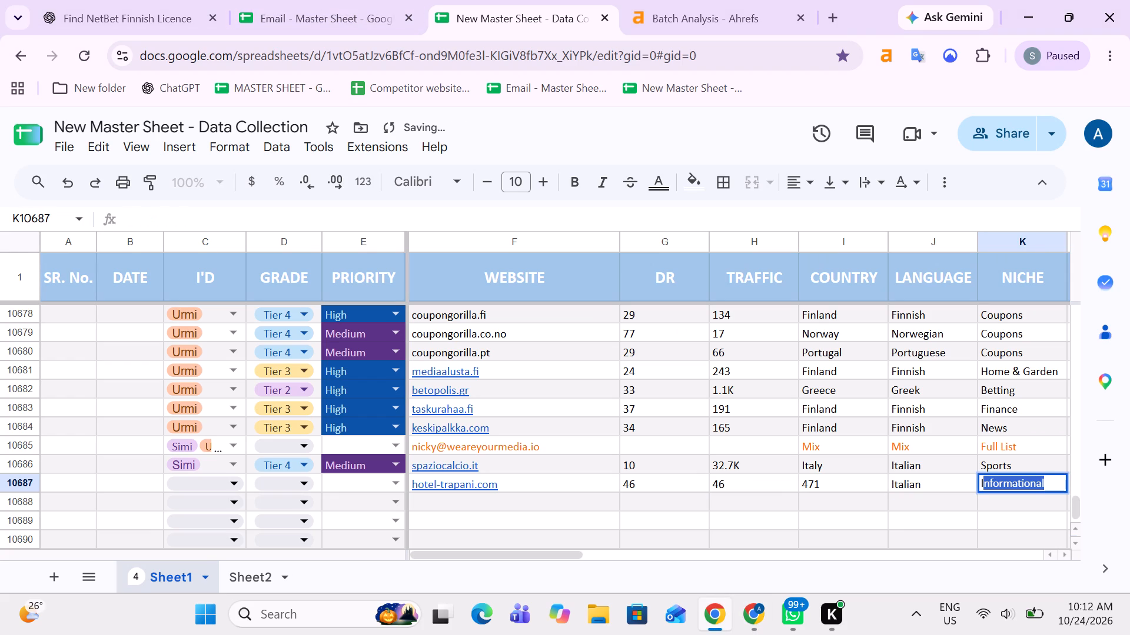
key("BackSpace")
key("BackSpace")
Correct the hotel-trapani.com row to traffic 471 and country Italy.
key("Left")
key("Left")
key("Left")
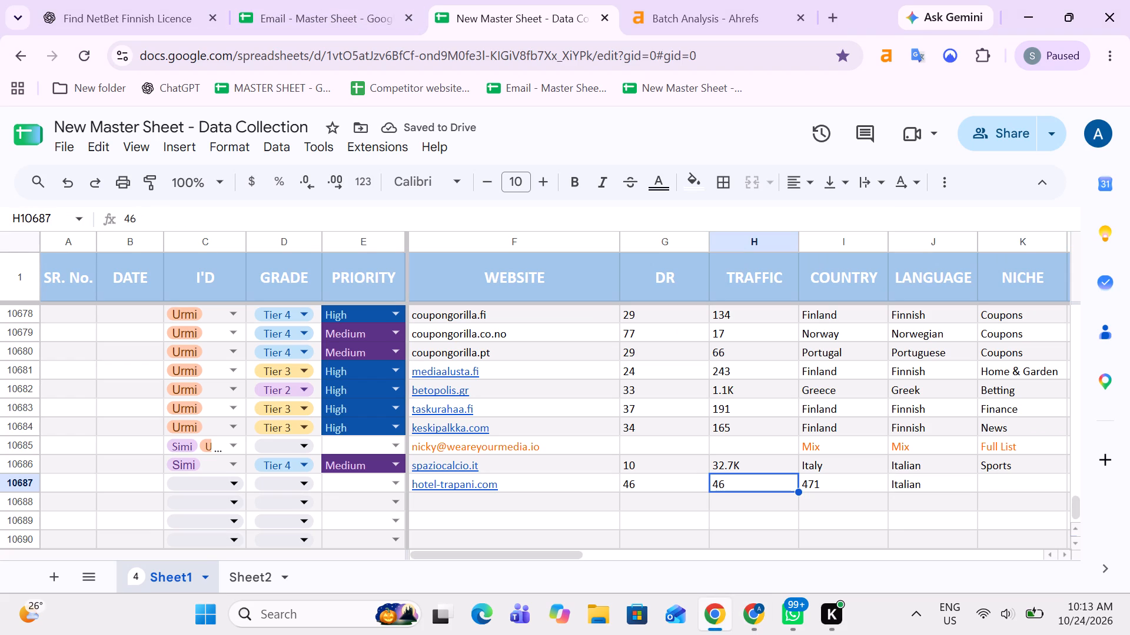
type("471")
key("Right")
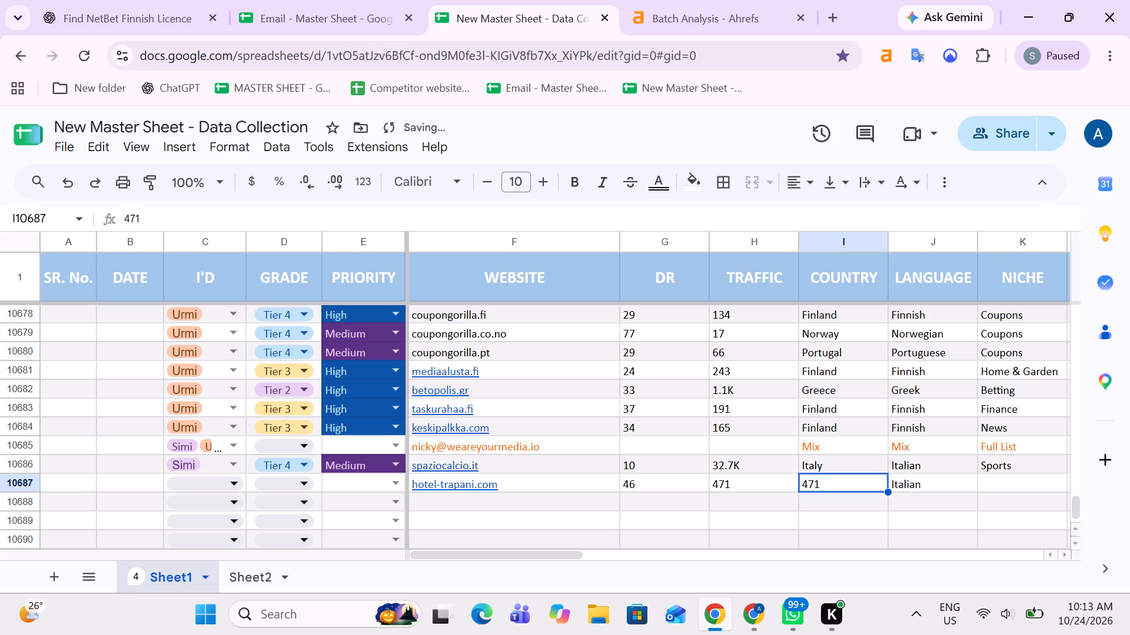
type("it")
key("Right")
key("Right")
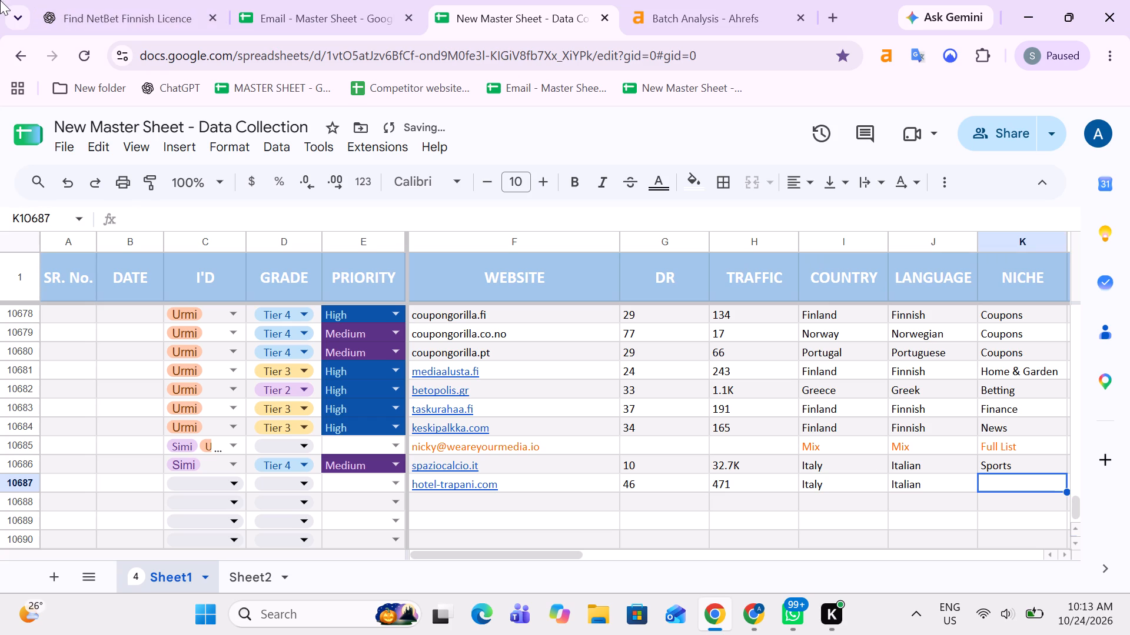
Enter Tour & Travel as the niche in the hotel-trapani.com row, retyping it to fix the capitalisation.
type("TOu")
key("Right")
key("Right")
key("Left")
key("Left")
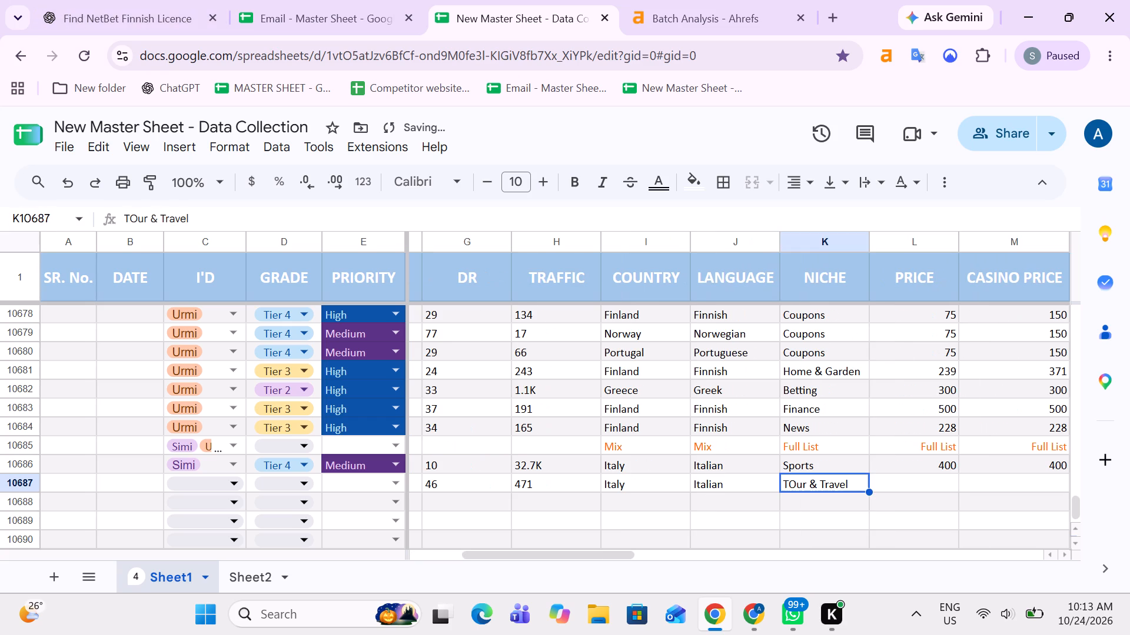
key("shift+r")
key("BackSpace")
key("BackSpace")
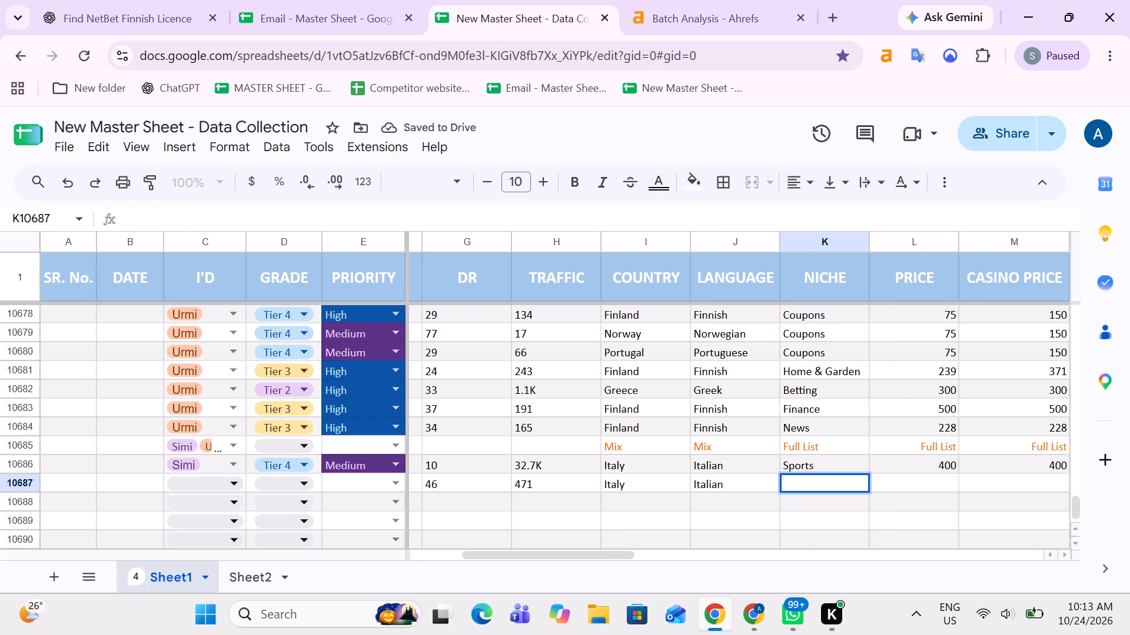
type("To")
key("Right")
Switch to the browser window with hotel-trapani.com, dismiss the Ahrefs metrics and examine the homepage's content and place options.
key("alt+Tab")
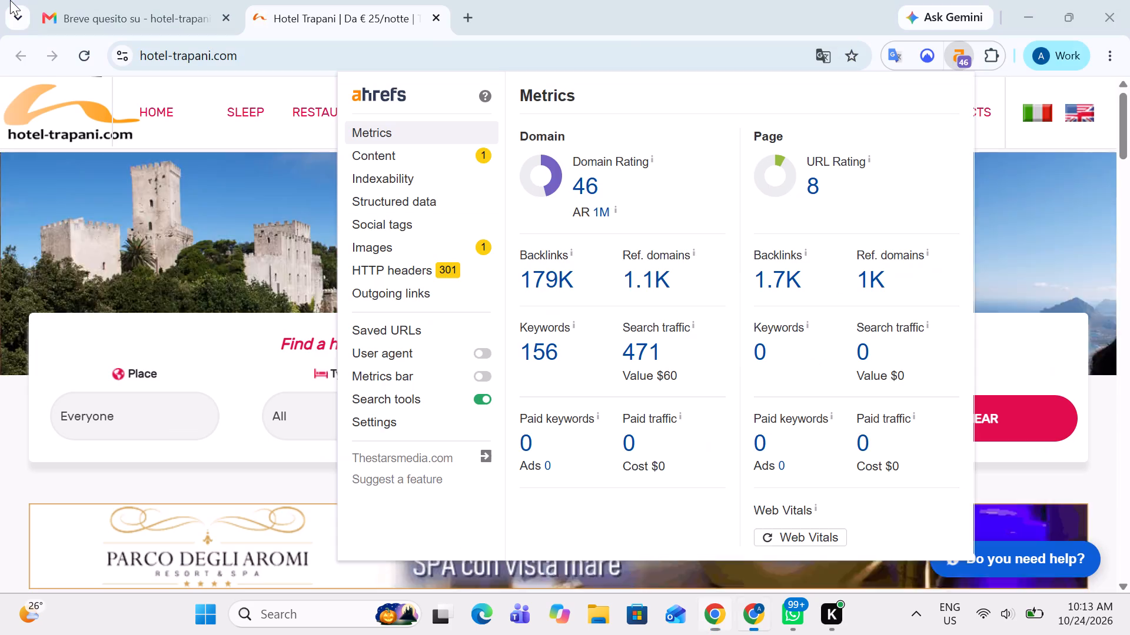
left_click(0, 411)
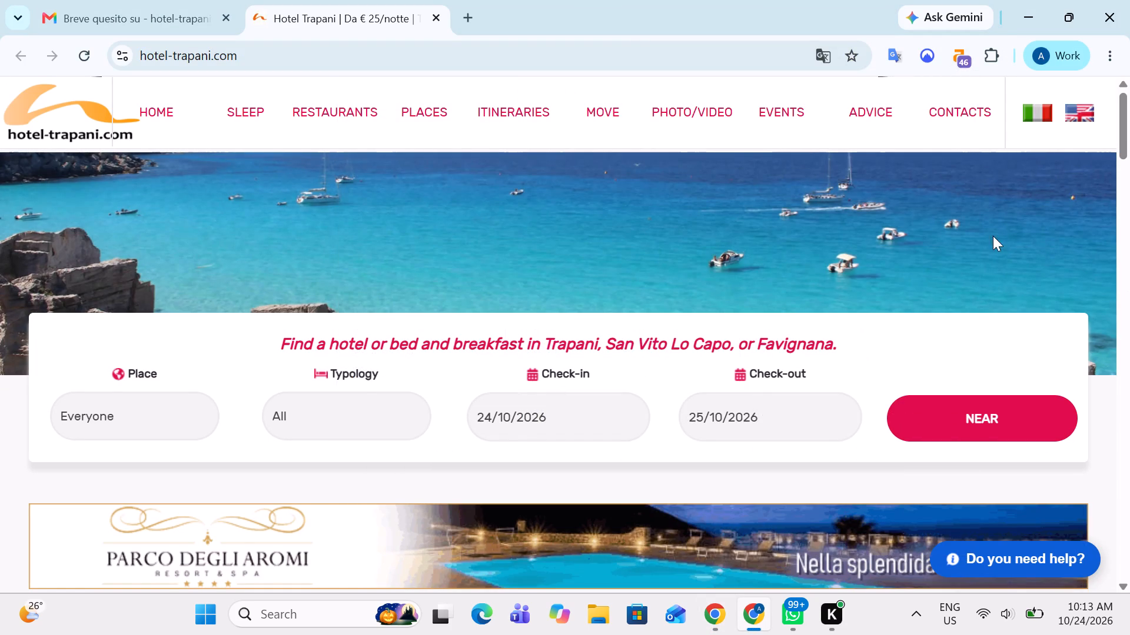
scroll(930, 293, "down", 3)
scroll(828, 337, "up", 1)
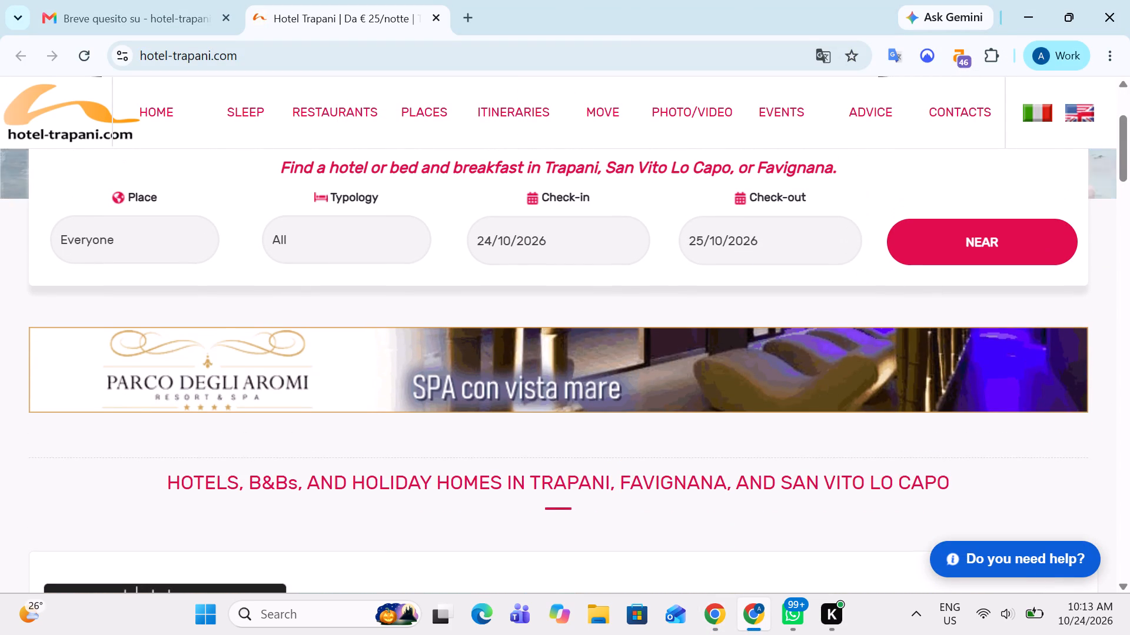
left_click(125, 238)
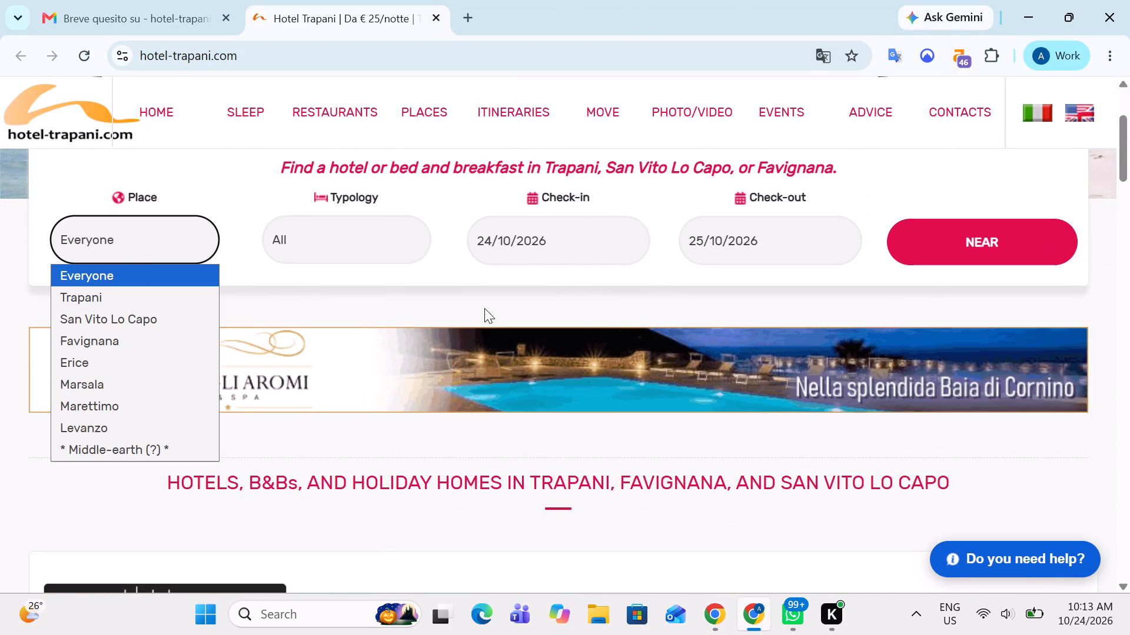
scroll(888, 393, "down", 3)
scroll(1043, 306, "down", 14)
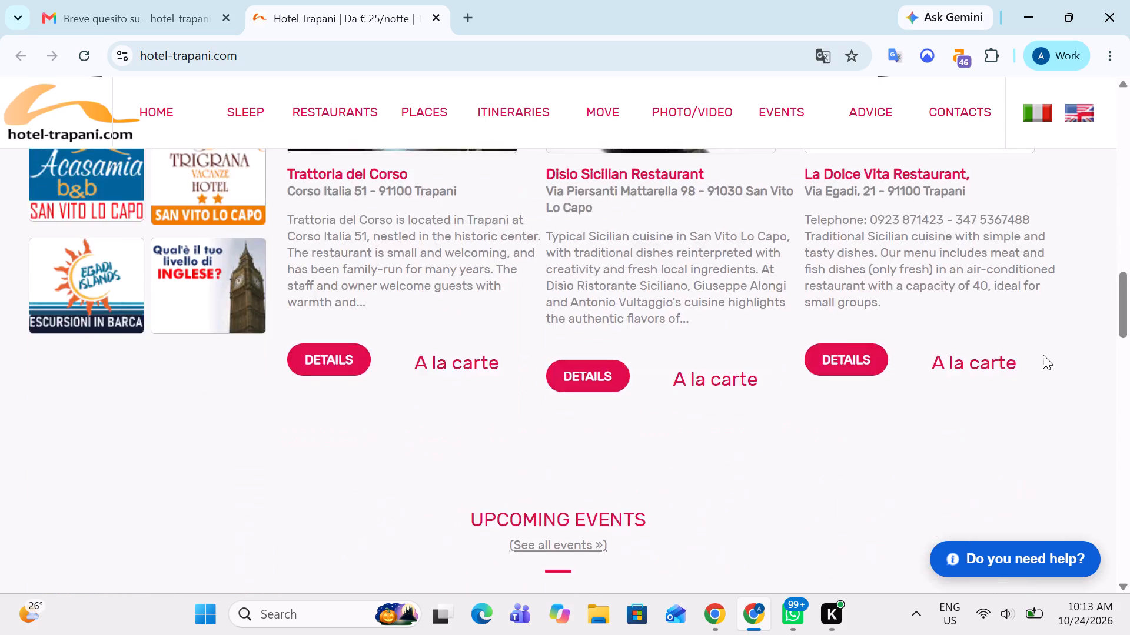
scroll(1043, 355, "down", 3)
scroll(1018, 396, "down", 20)
scroll(1018, 396, "down", 3)
scroll(981, 406, "up", 7)
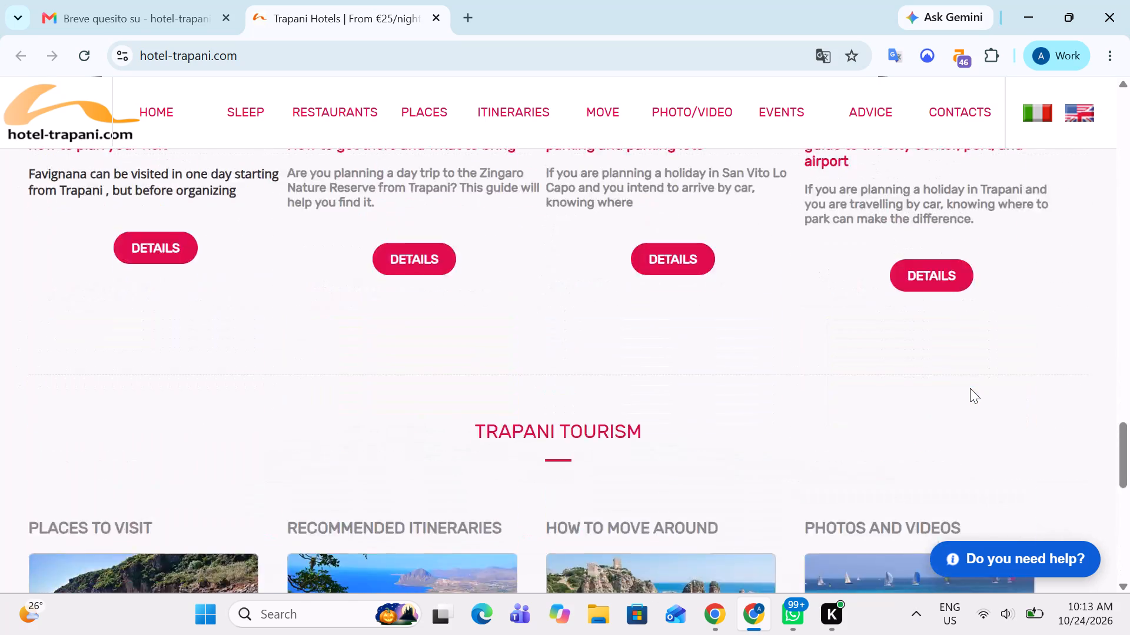
scroll(970, 388, "up", 13)
scroll(581, 464, "up", 4)
scroll(661, 397, "up", 4)
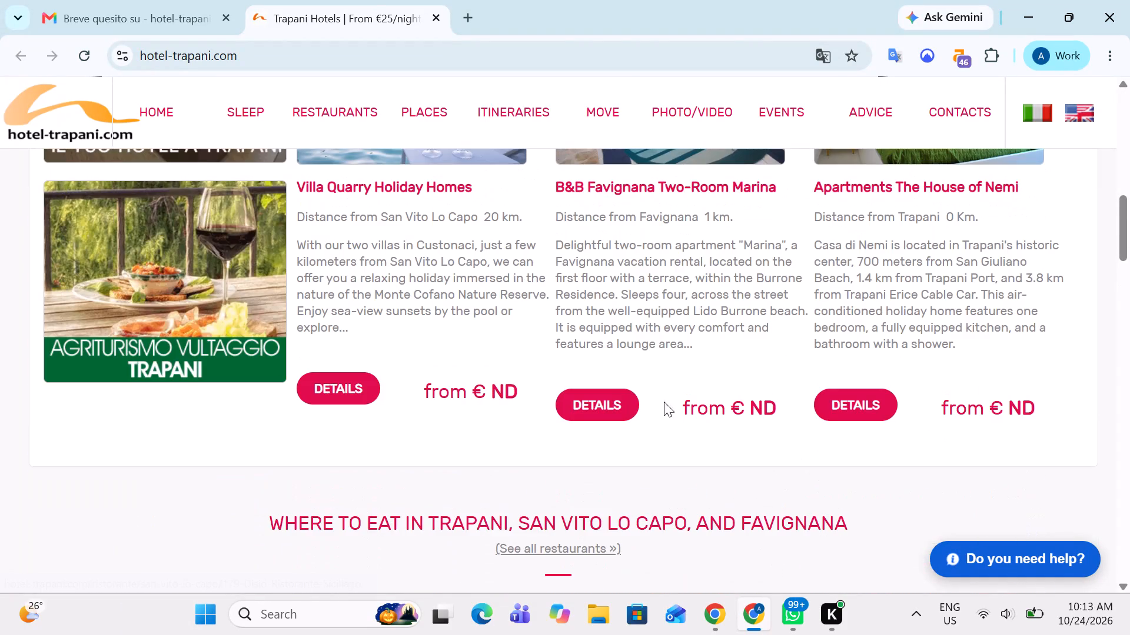
scroll(697, 419, "up", 8)
Run the hotel-trapani.com accommodation search for all places and types, and examine the listings and typology options.
left_click(951, 317)
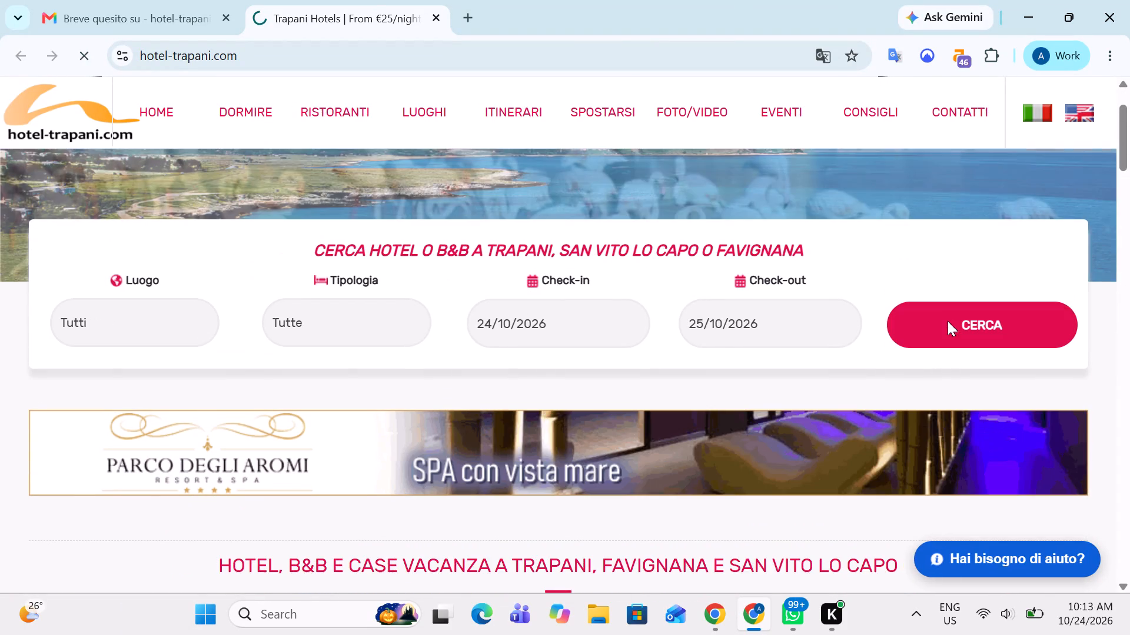
scroll(621, 374, "down", 1)
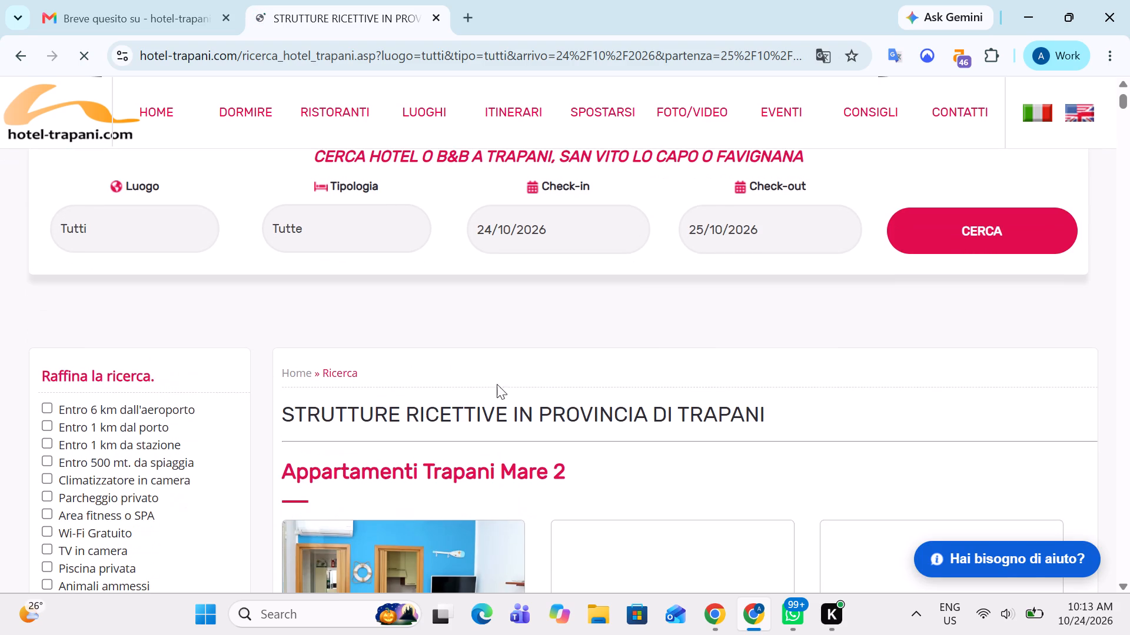
scroll(497, 383, "down", 3)
scroll(720, 376, "down", 3)
scroll(591, 414, "down", 4)
scroll(598, 417, "up", 18)
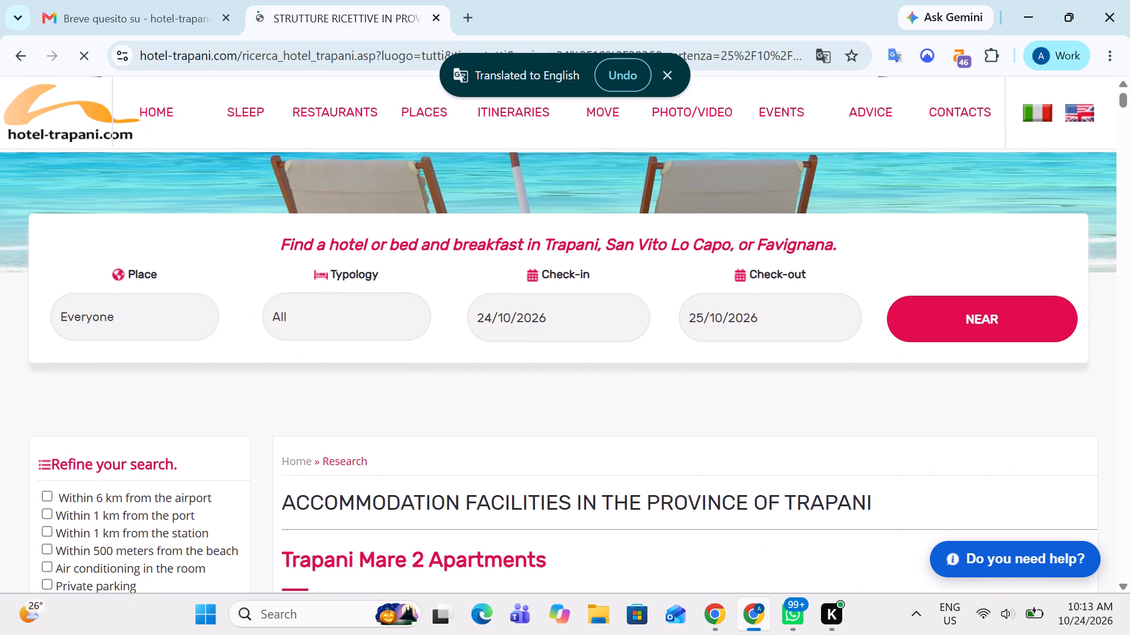
left_click(341, 322)
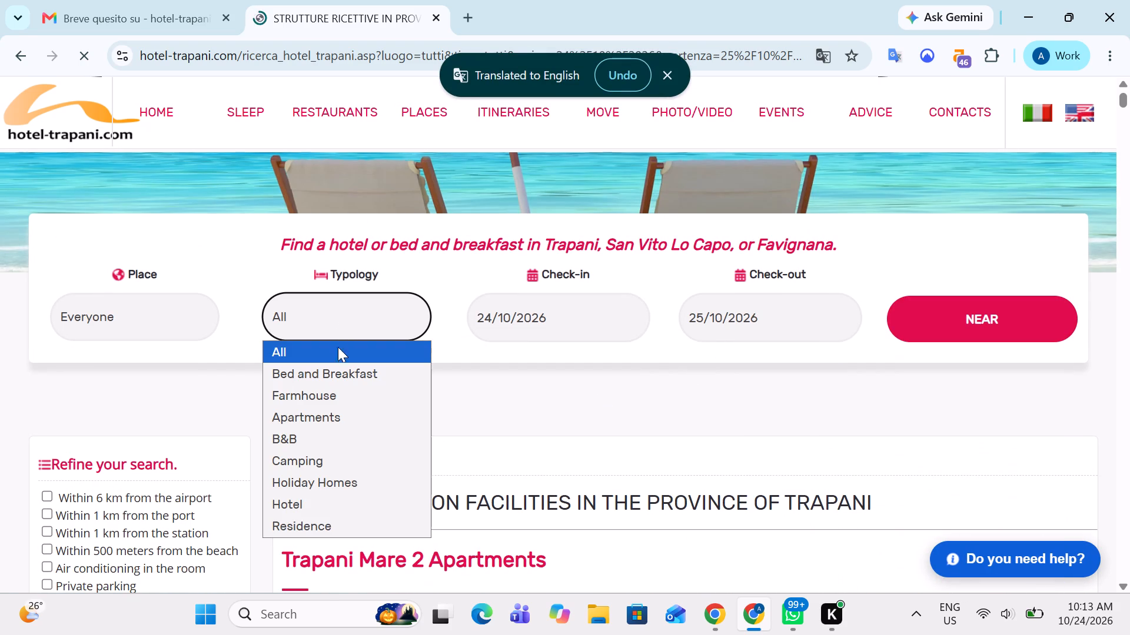
left_click(8, 389)
scroll(135, 363, "down", 2)
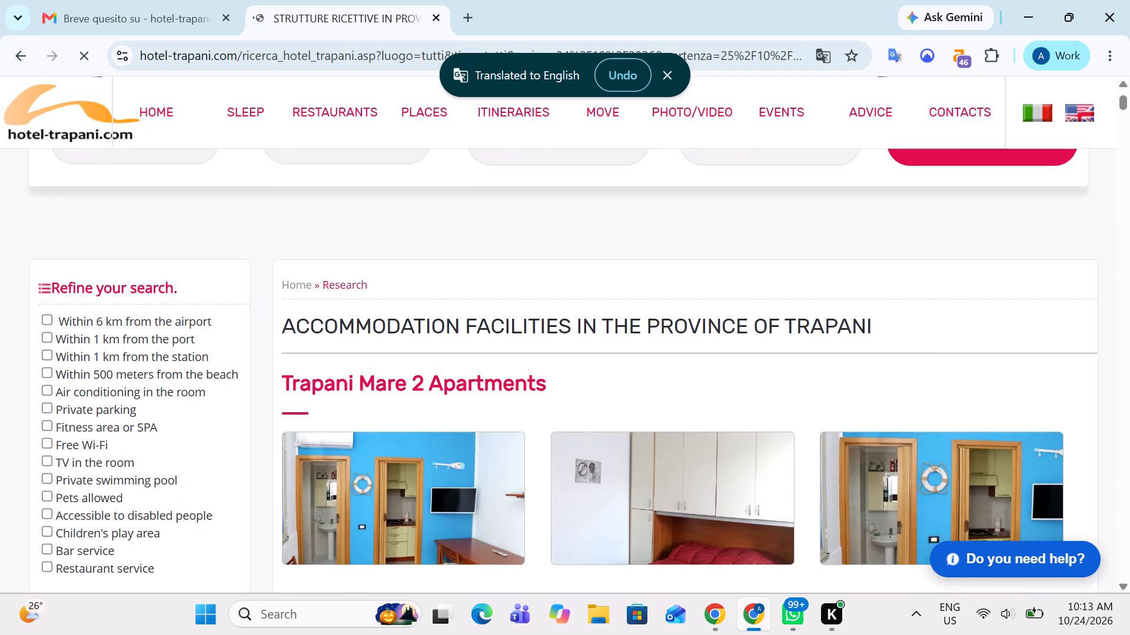
scroll(137, 363, "up", 6)
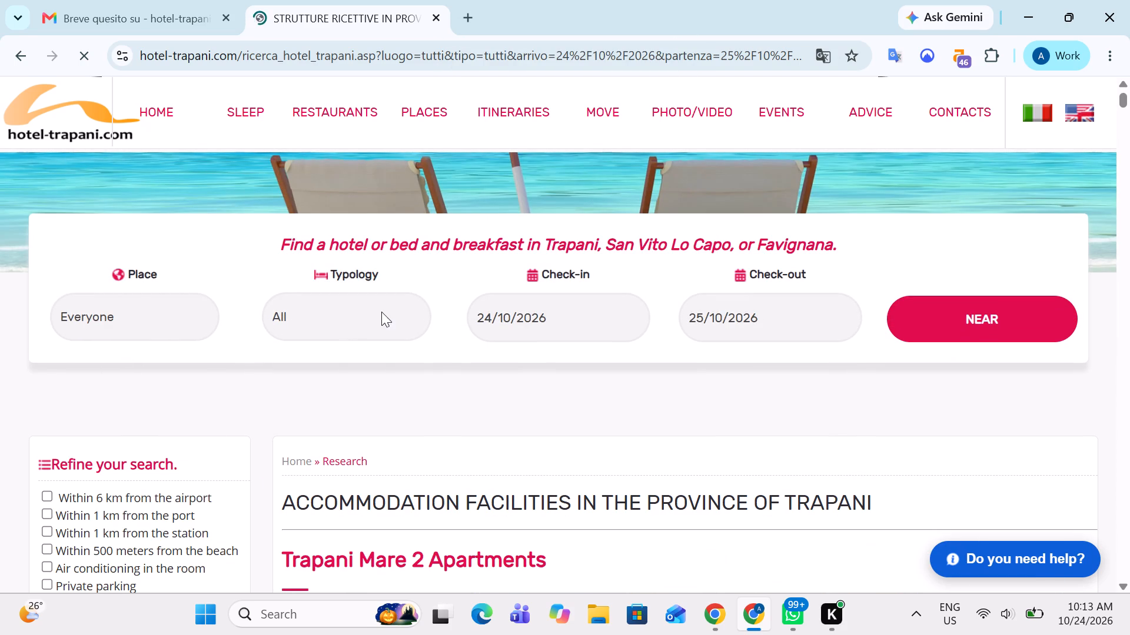
scroll(1002, 302, "down", 10)
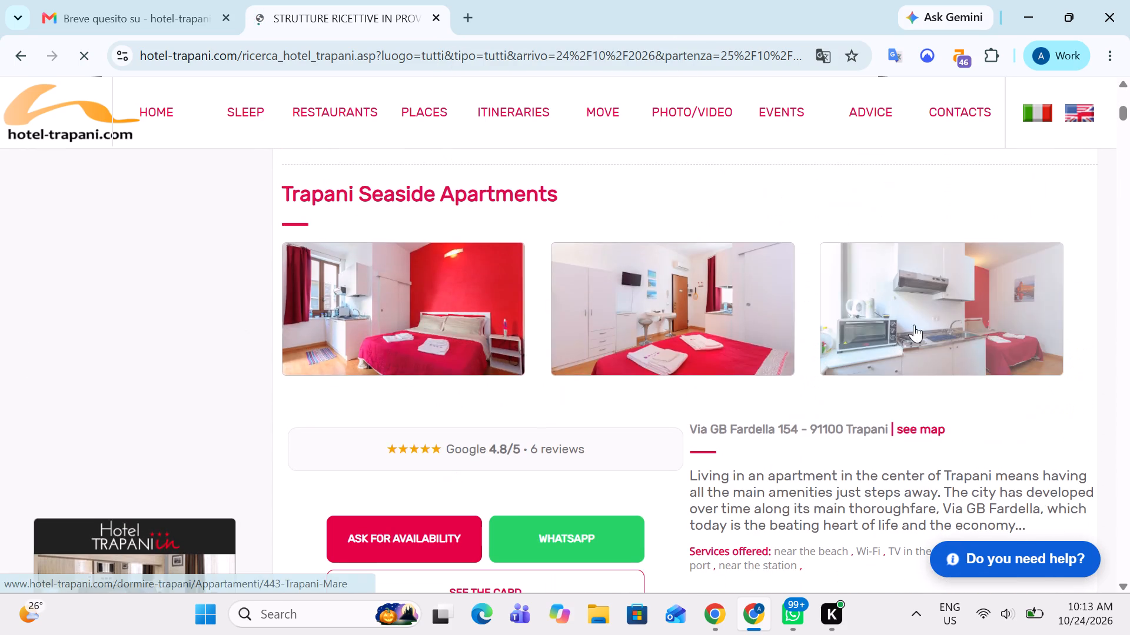
Go back to the hotel-trapani.com homepage, try opening the site's /search page, and close the site's tab.
scroll(320, 308, "up", 15)
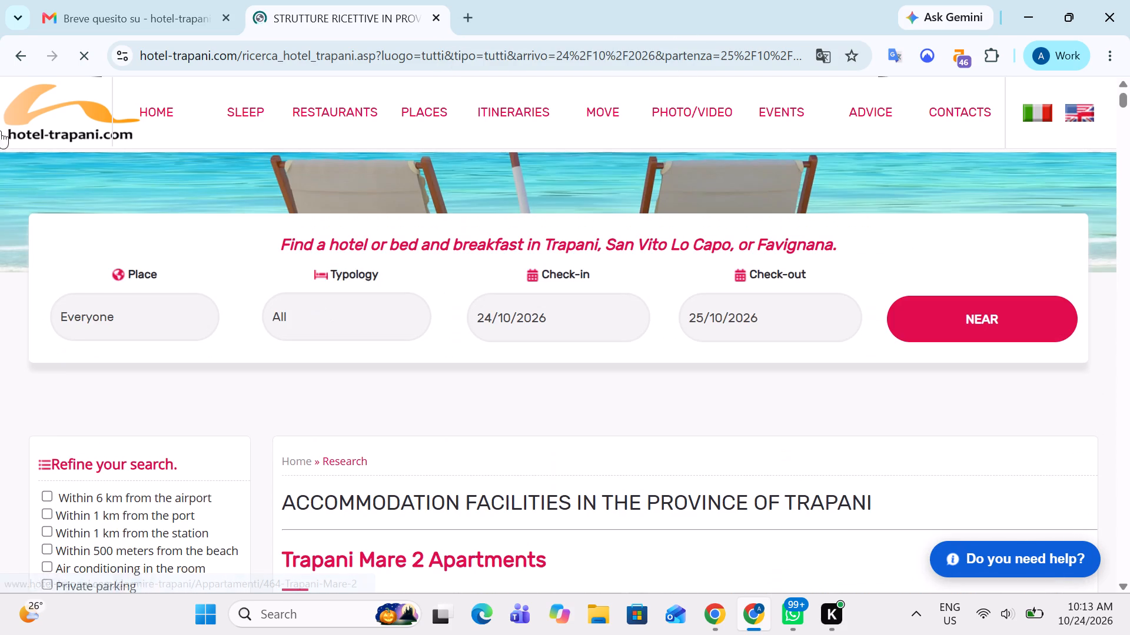
left_click(31, 51)
left_click(290, 55)
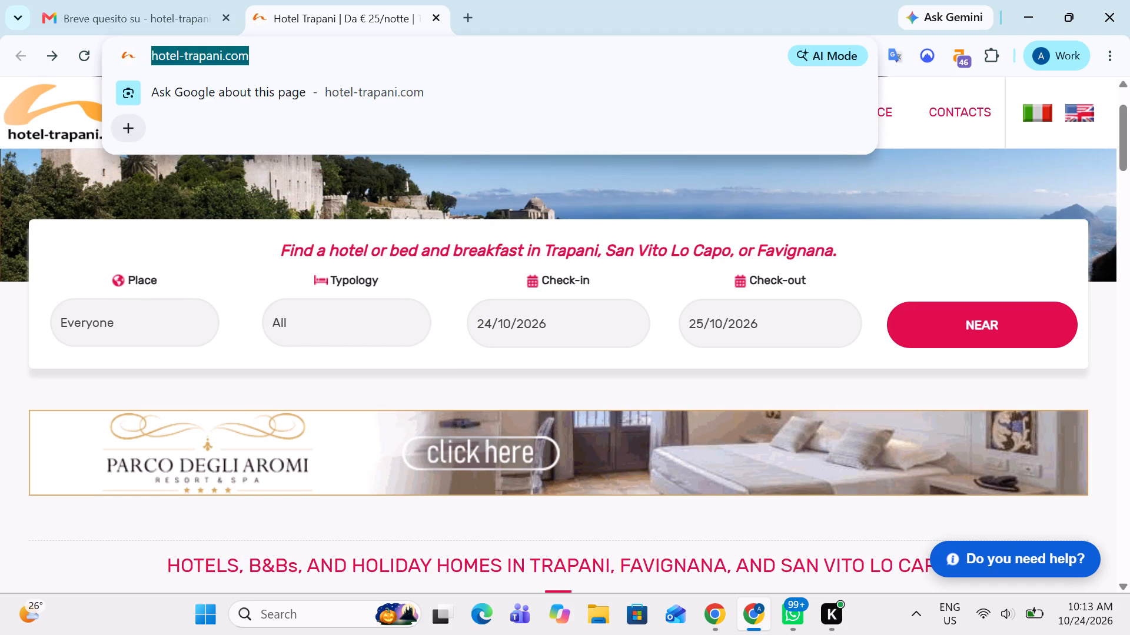
left_click(290, 55)
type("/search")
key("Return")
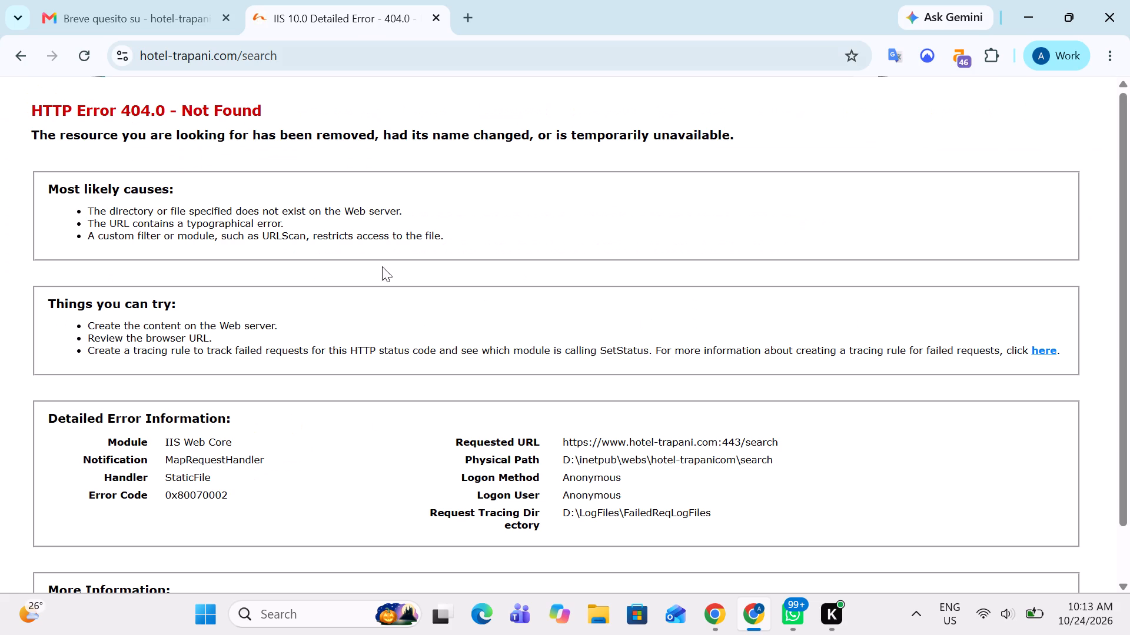
scroll(398, 280, "down", 2)
scroll(444, 299, "down", 4)
scroll(451, 306, "up", 6)
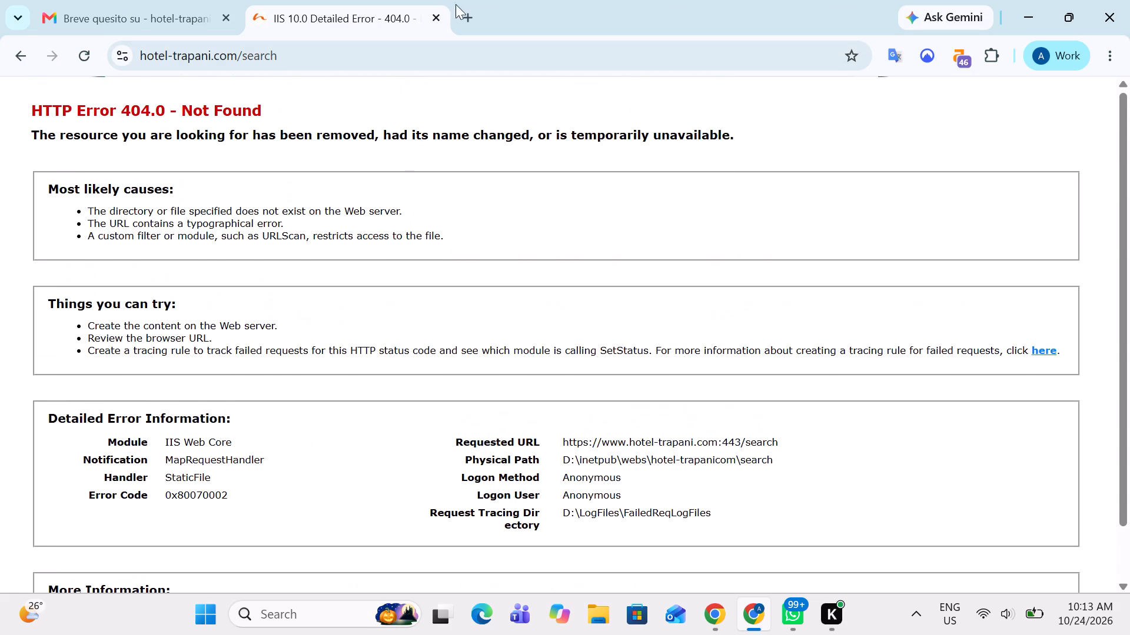
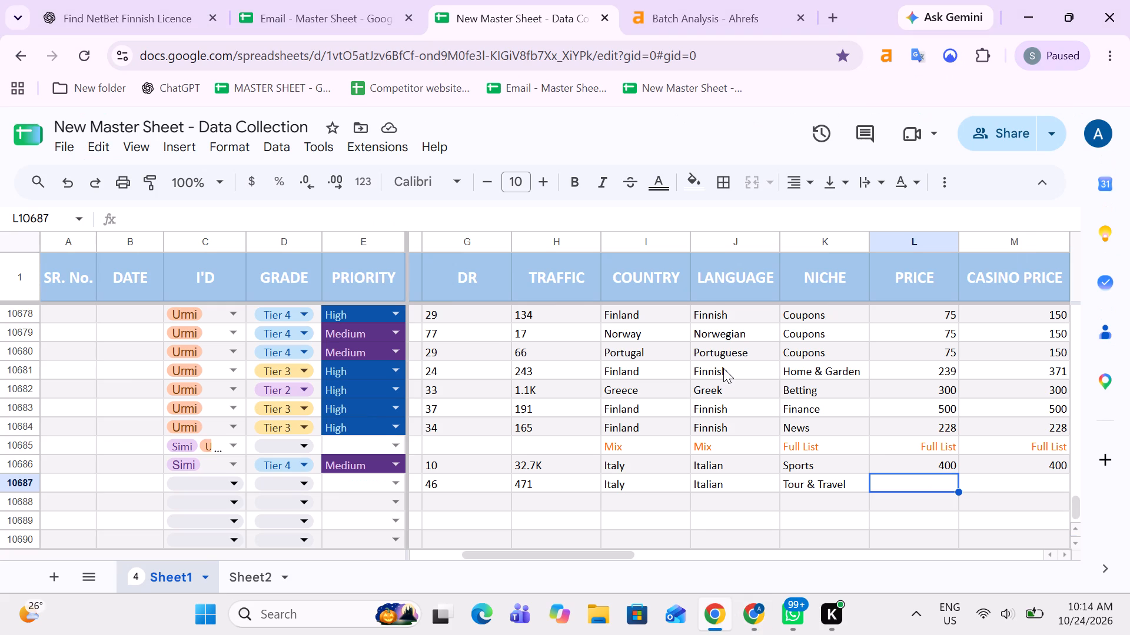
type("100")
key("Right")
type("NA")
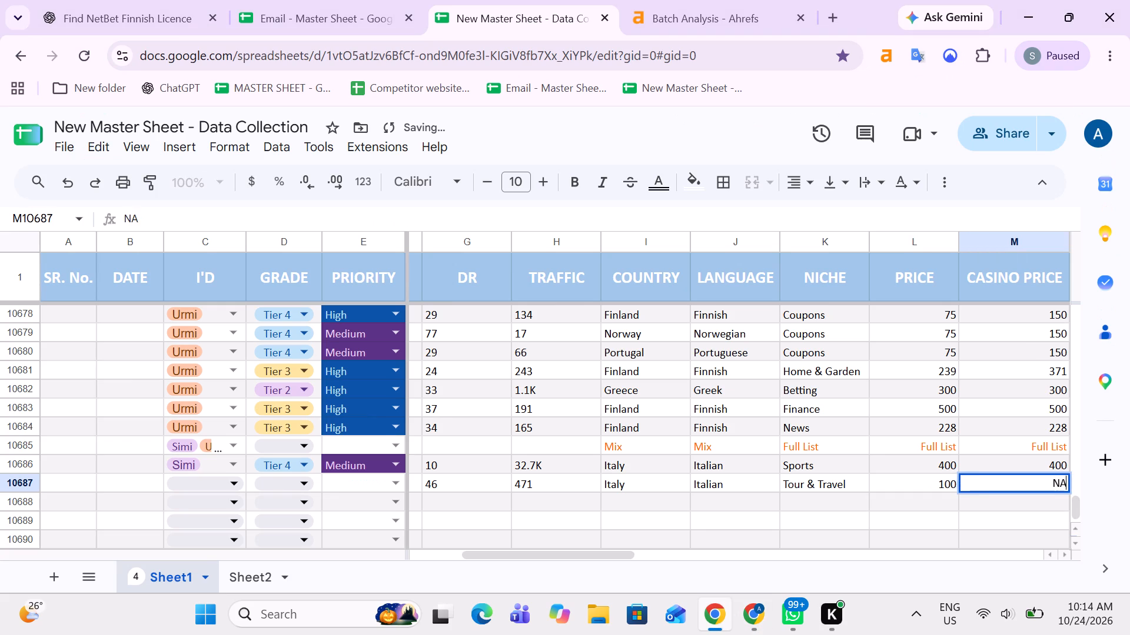
Set the link policy of the hotel-trapani.com row to No gambling.
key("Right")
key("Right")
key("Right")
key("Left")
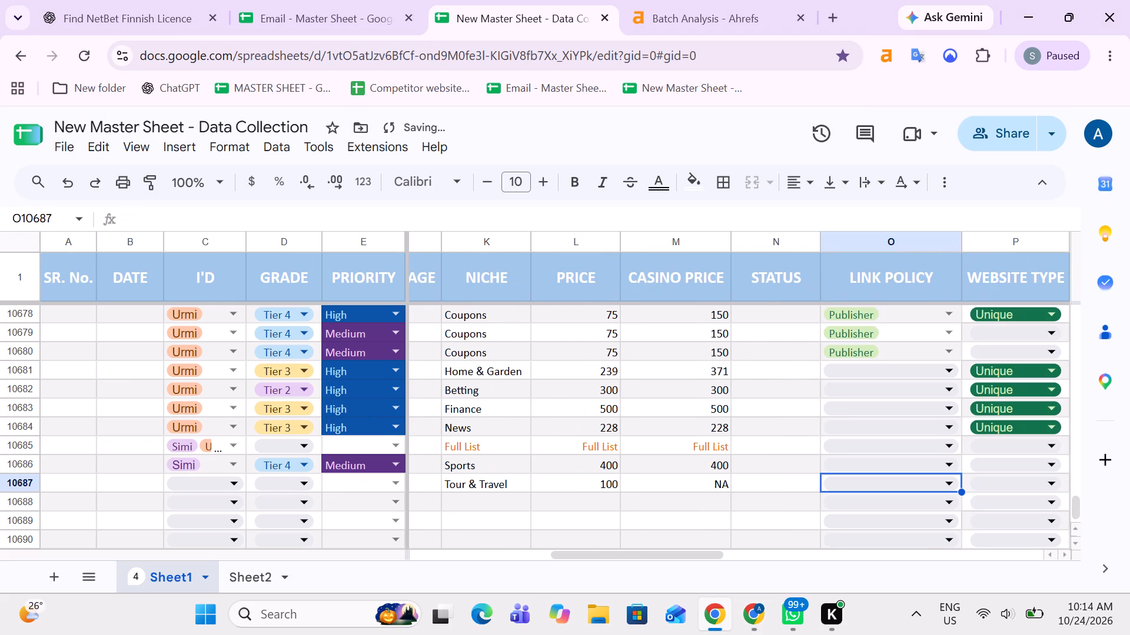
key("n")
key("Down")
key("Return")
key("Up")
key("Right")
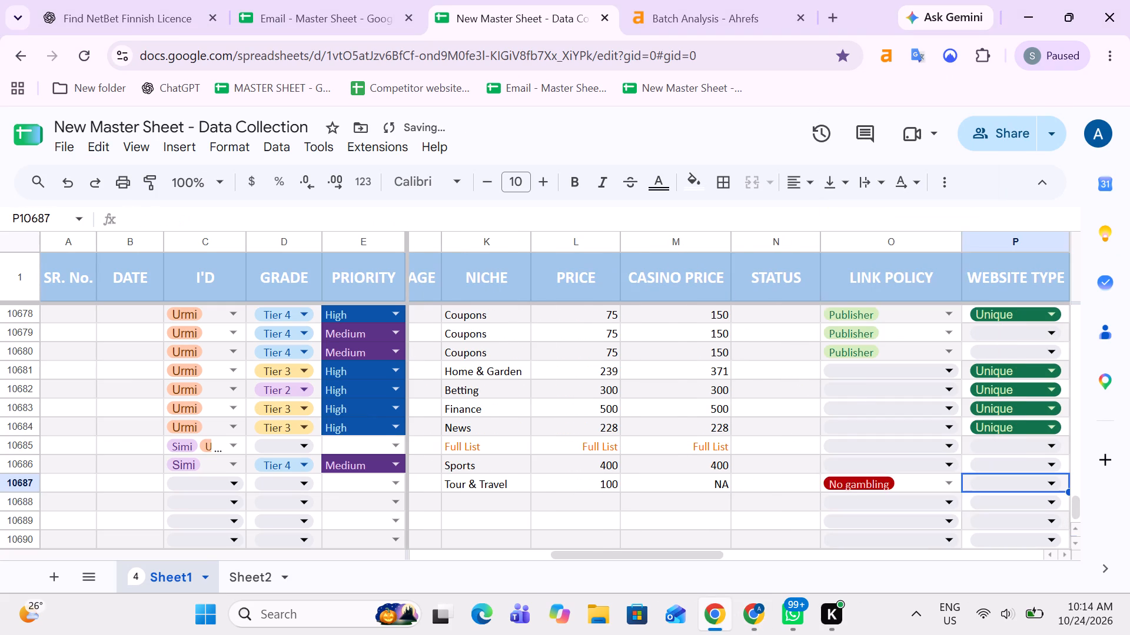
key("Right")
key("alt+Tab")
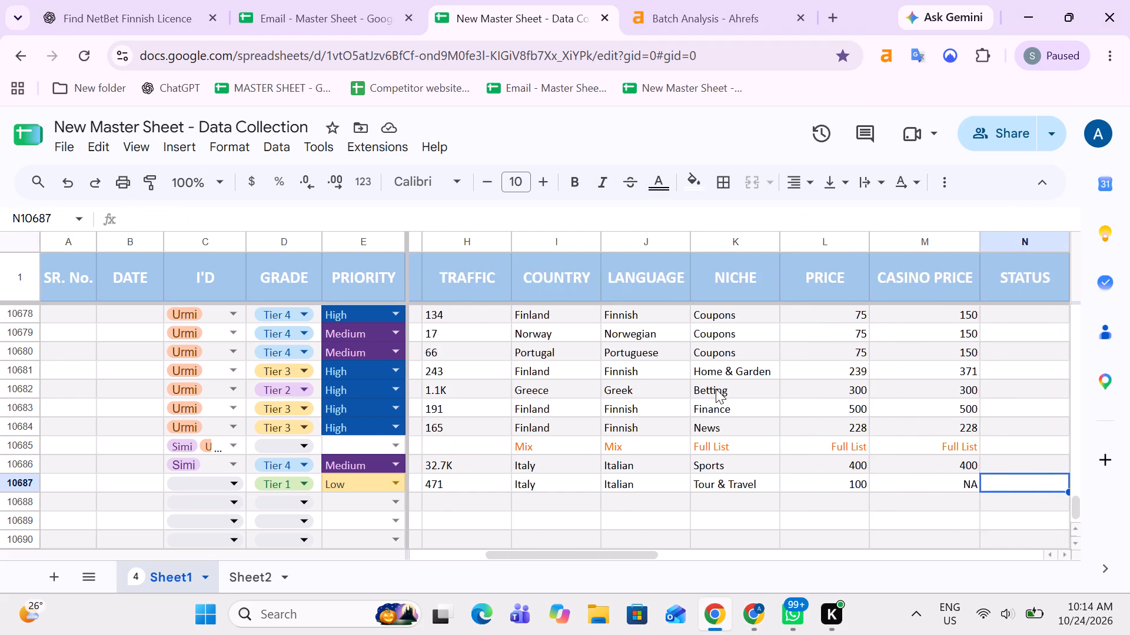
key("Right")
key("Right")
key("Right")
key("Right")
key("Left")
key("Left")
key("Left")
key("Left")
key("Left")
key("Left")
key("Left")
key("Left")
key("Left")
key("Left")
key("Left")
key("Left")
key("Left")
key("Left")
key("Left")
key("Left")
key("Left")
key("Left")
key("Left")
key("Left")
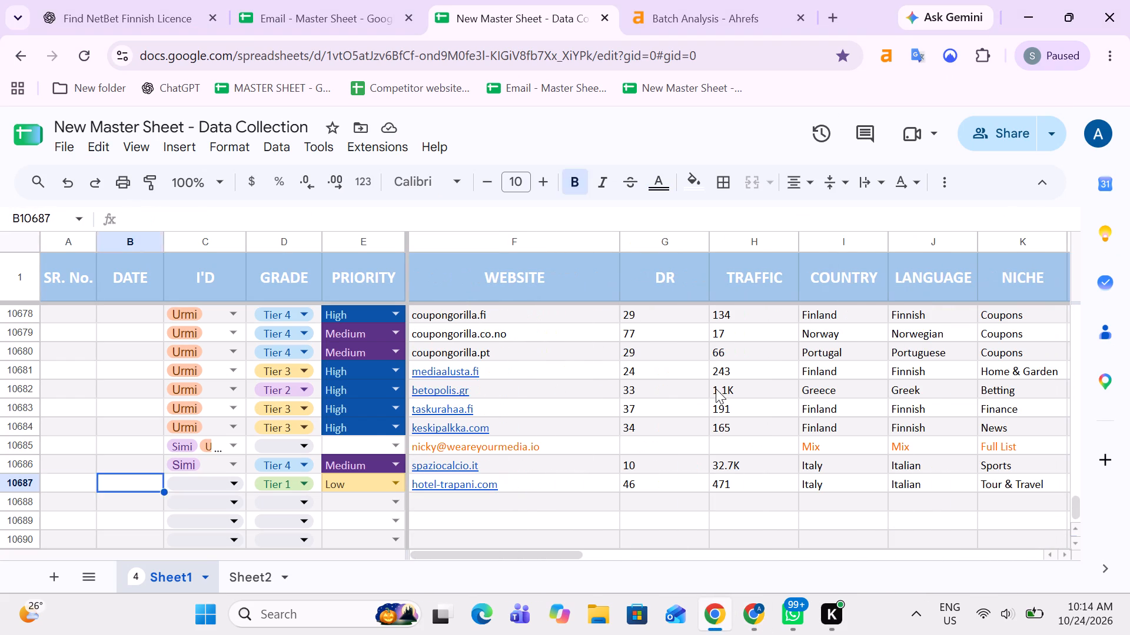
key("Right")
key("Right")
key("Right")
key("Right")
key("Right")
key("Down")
Return to Gmail and reread the hotel-trapani.com conversation, including First Web's translated last reply.
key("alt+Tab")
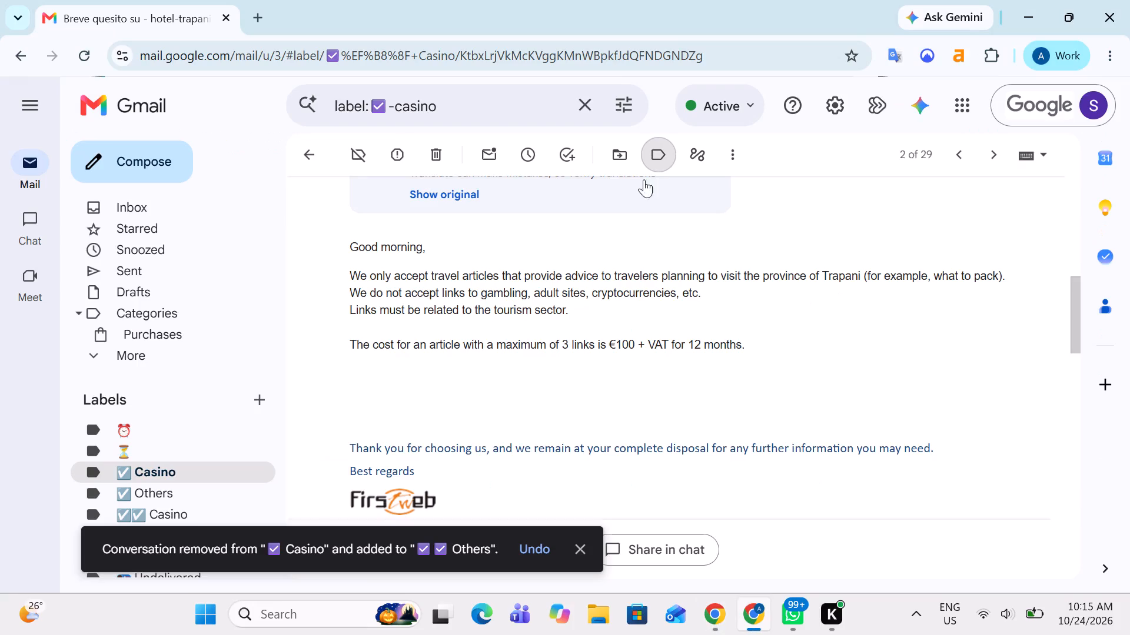
scroll(697, 361, "up", 9)
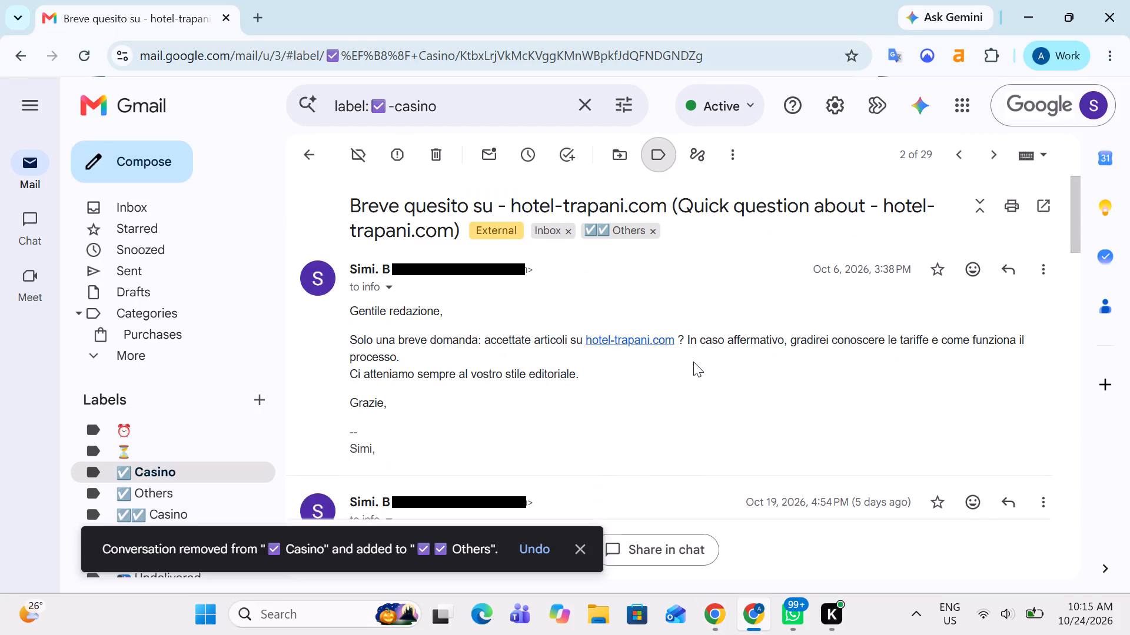
scroll(687, 377, "down", 7)
scroll(702, 332, "down", 19)
scroll(702, 340, "up", 7)
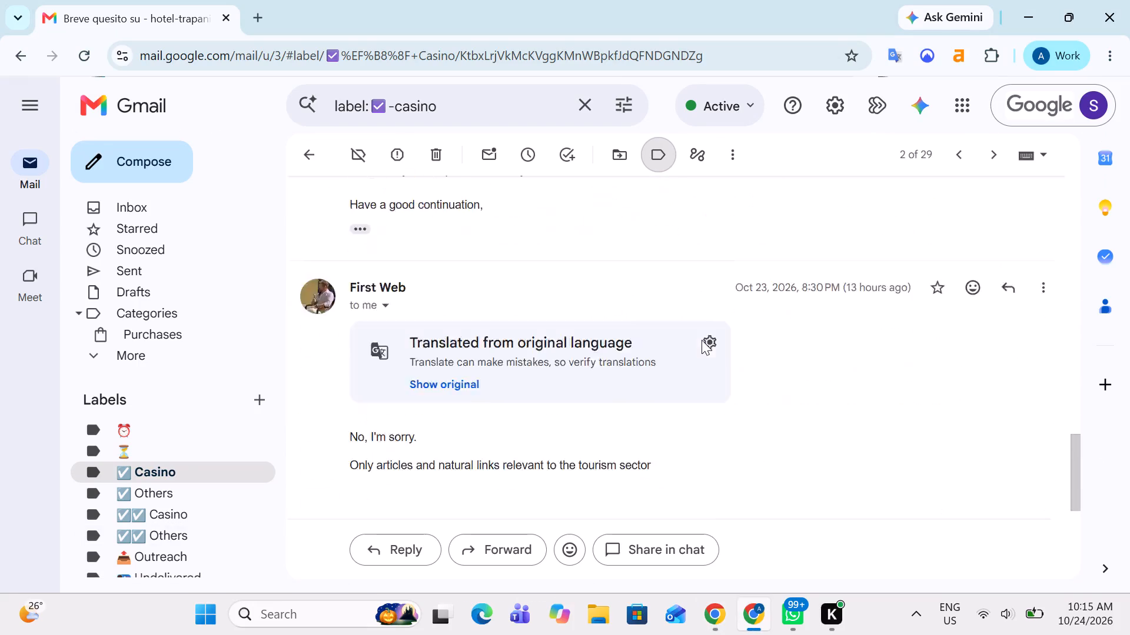
scroll(702, 340, "up", 19)
Go to the next Casino conversation, about calciovicentino.it, and open the website linked in the first message in a separate browser tab.
left_click(983, 166)
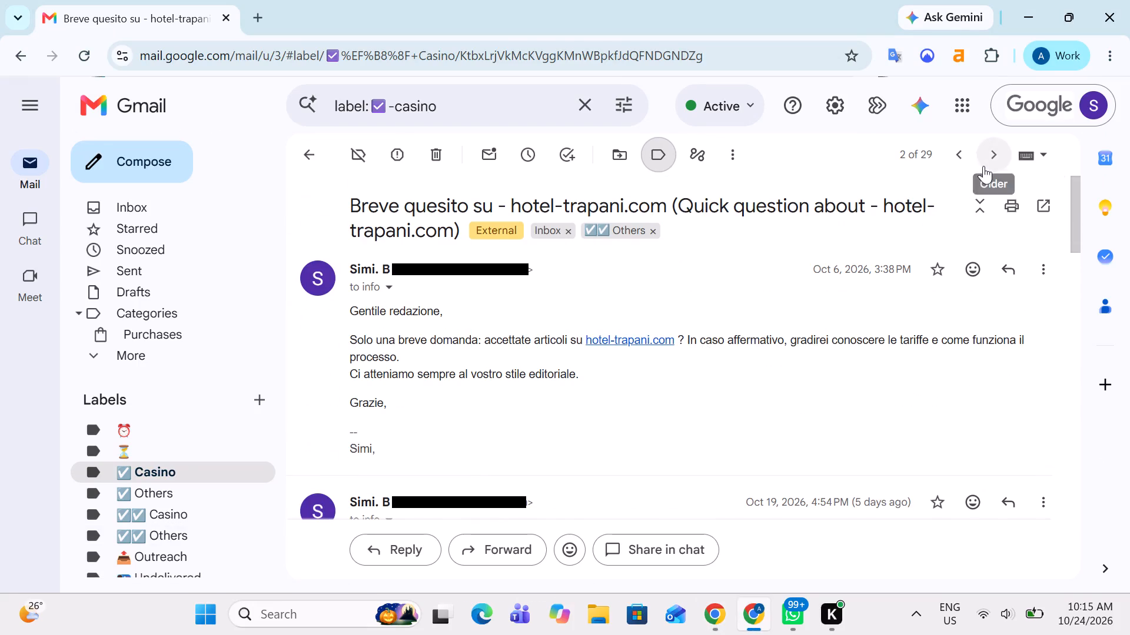
scroll(566, 322, "down", 2)
scroll(498, 346, "up", 1)
left_click(536, 339)
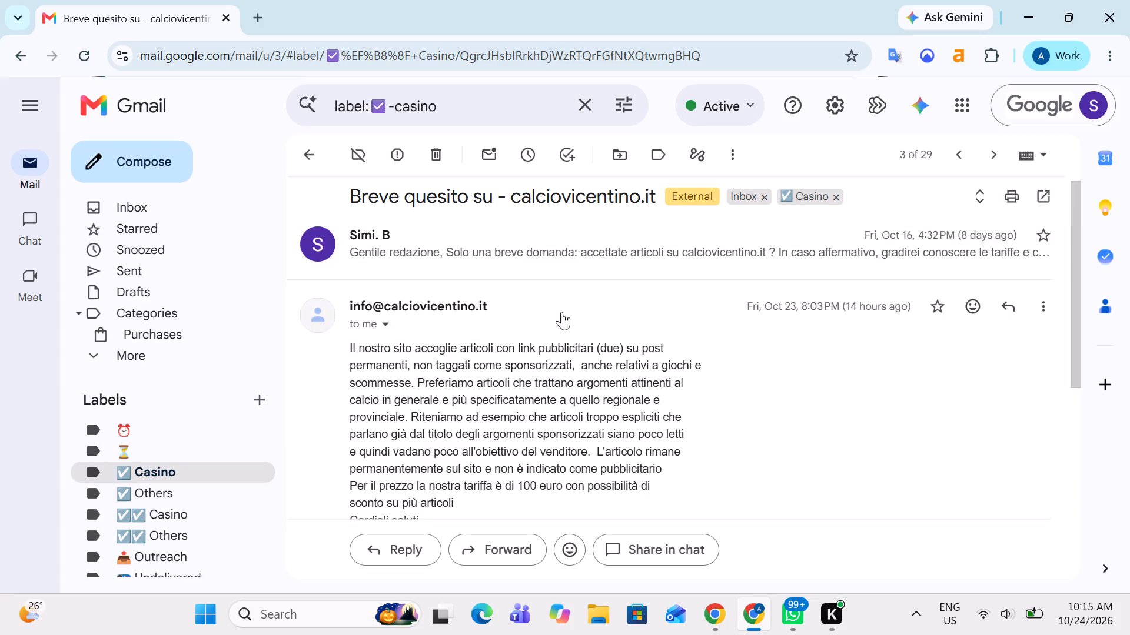
left_click(583, 249)
left_click(650, 305, "ctrl")
Translate the calciovicentino.it publisher's reply to English and read its link, topic and pricing terms.
scroll(570, 360, "down", 4)
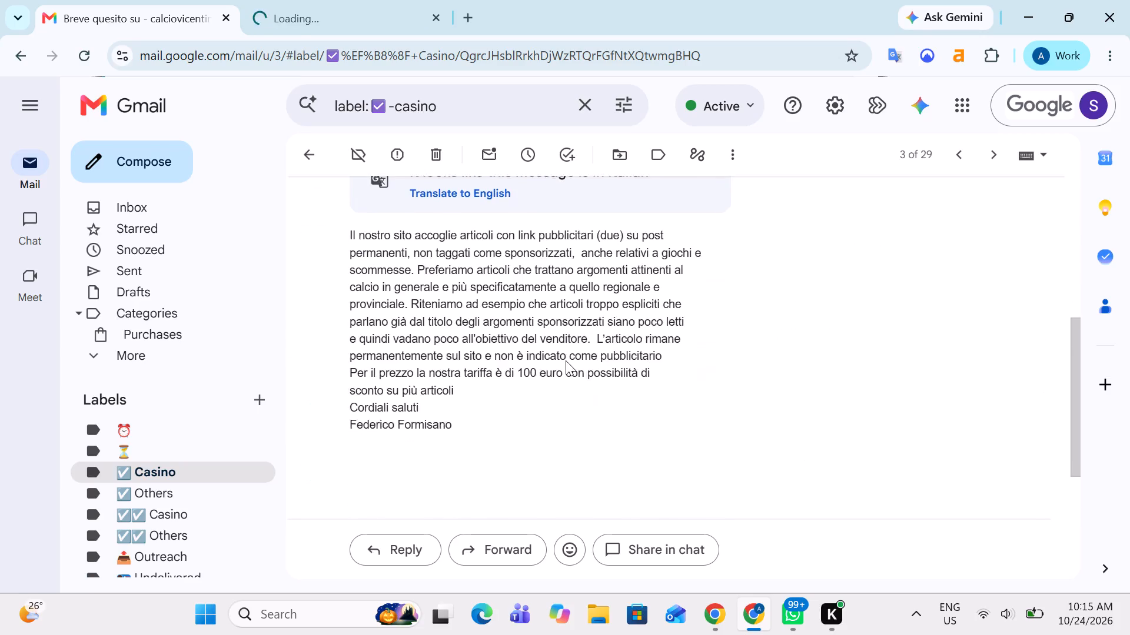
scroll(487, 319, "up", 1)
left_click(471, 281)
scroll(520, 350, "down", 1)
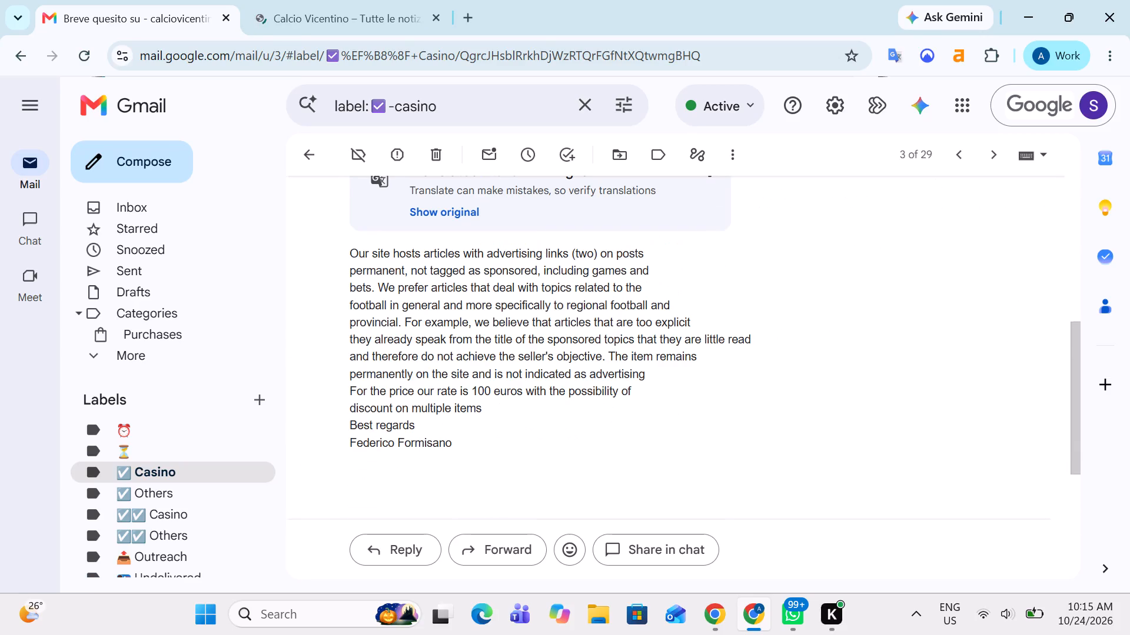
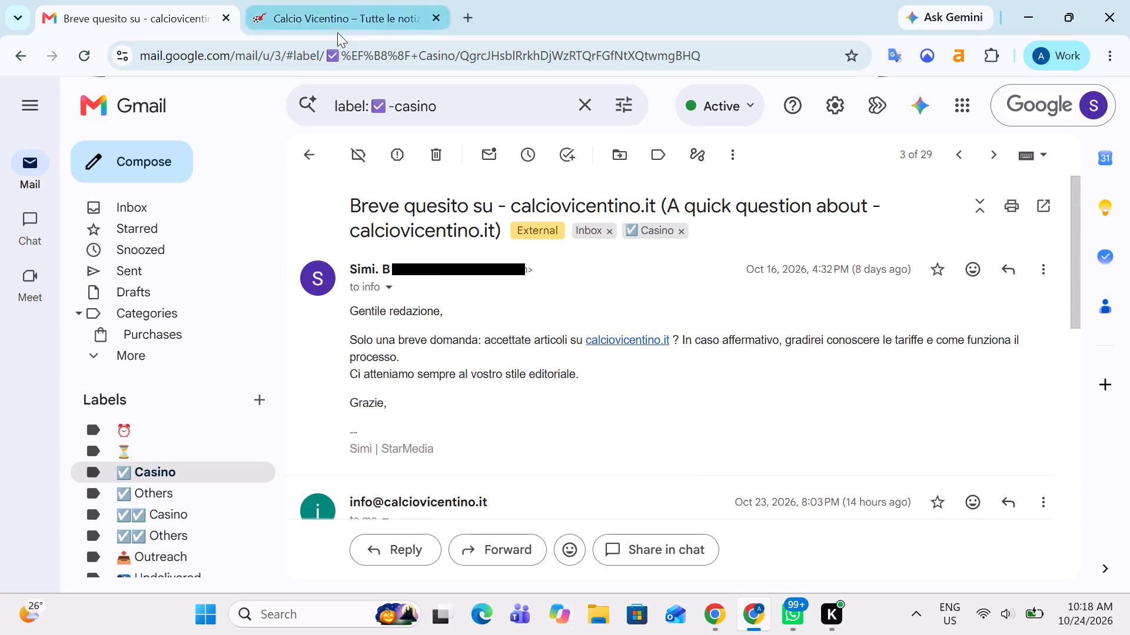
left_click(823, 560)
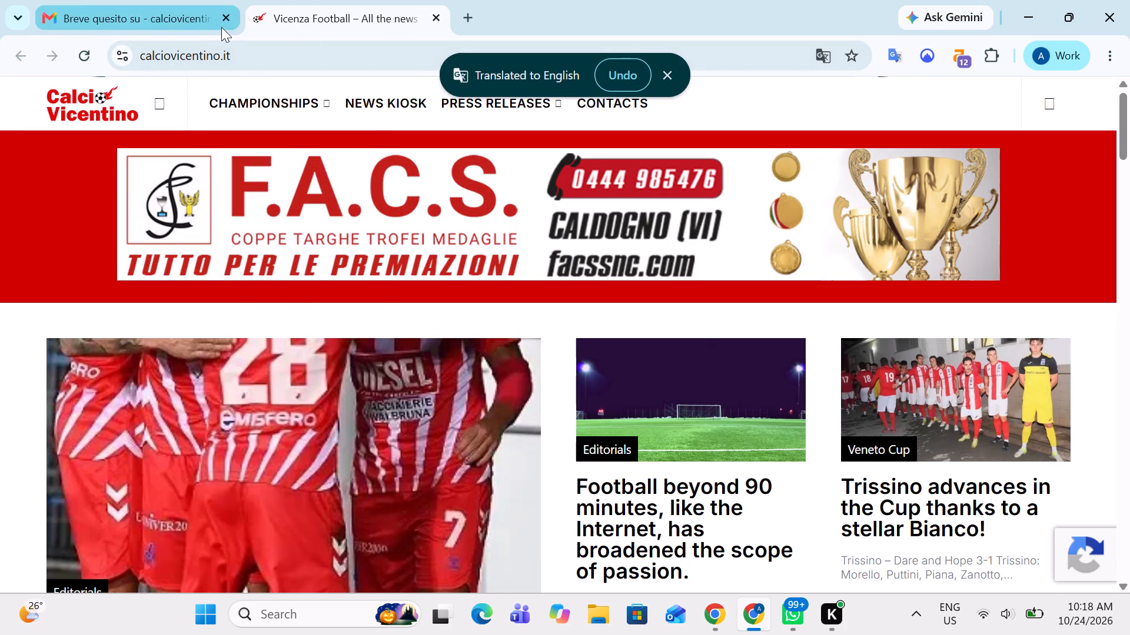
left_click(301, 48)
left_click_drag(301, 48, 228, 52)
key("ctrl+c")
key("ctrl+c")
key("ctrl+c")
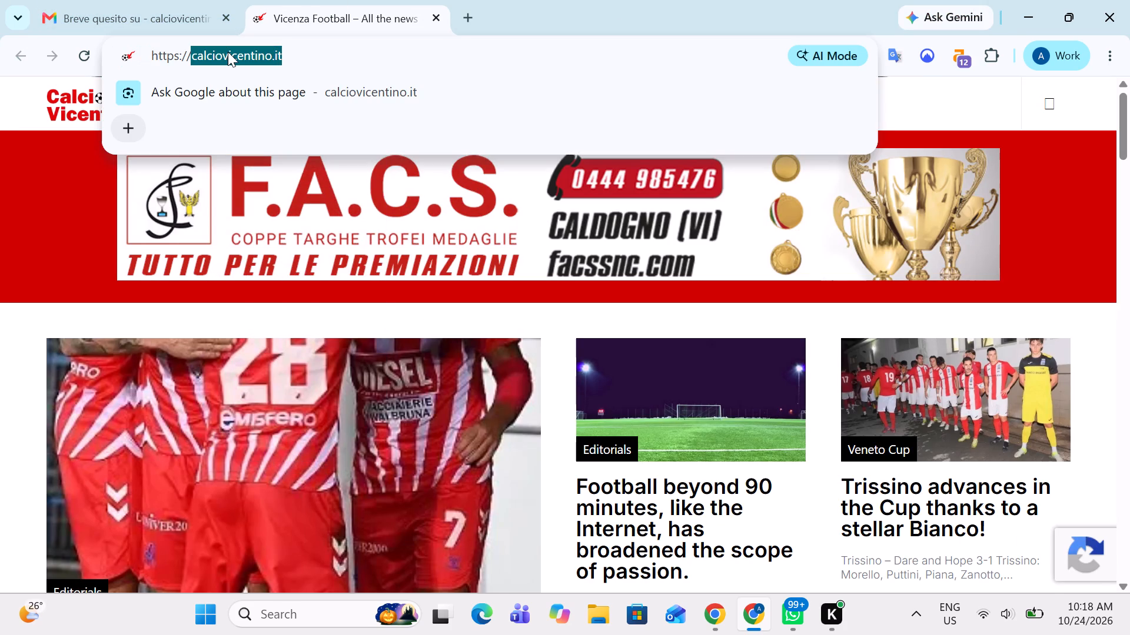
key("ctrl+c")
key("ctrl+c")
Switch to the browser window with the New Master Sheet and search Google in a new tab for bus hire in jaipur.
key("alt+Tab")
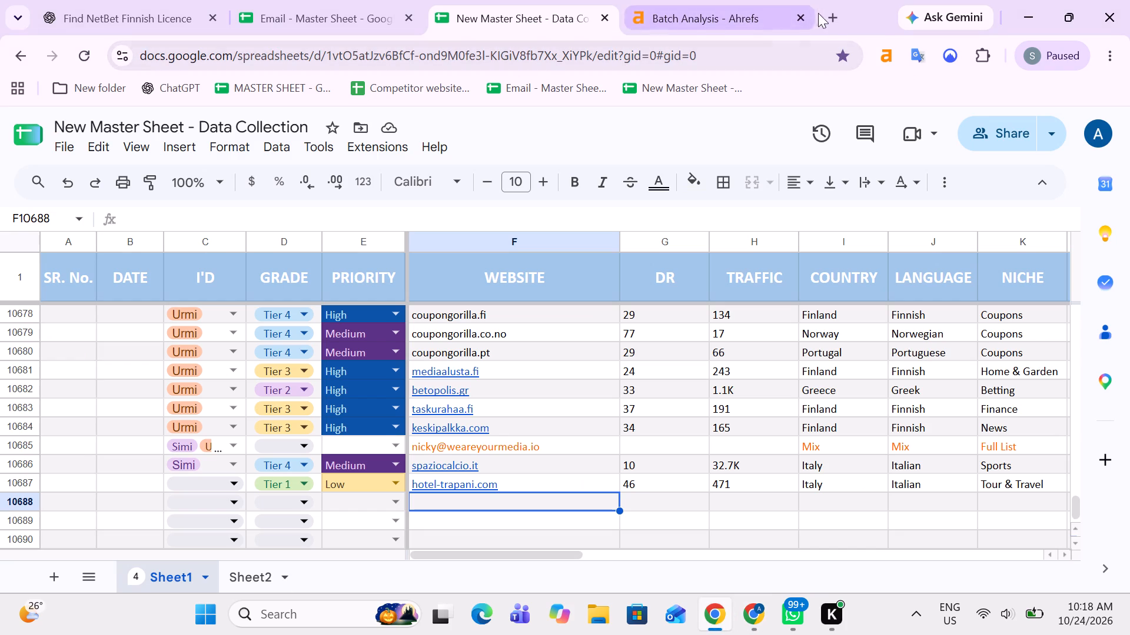
left_click(835, 19)
left_click(611, 59)
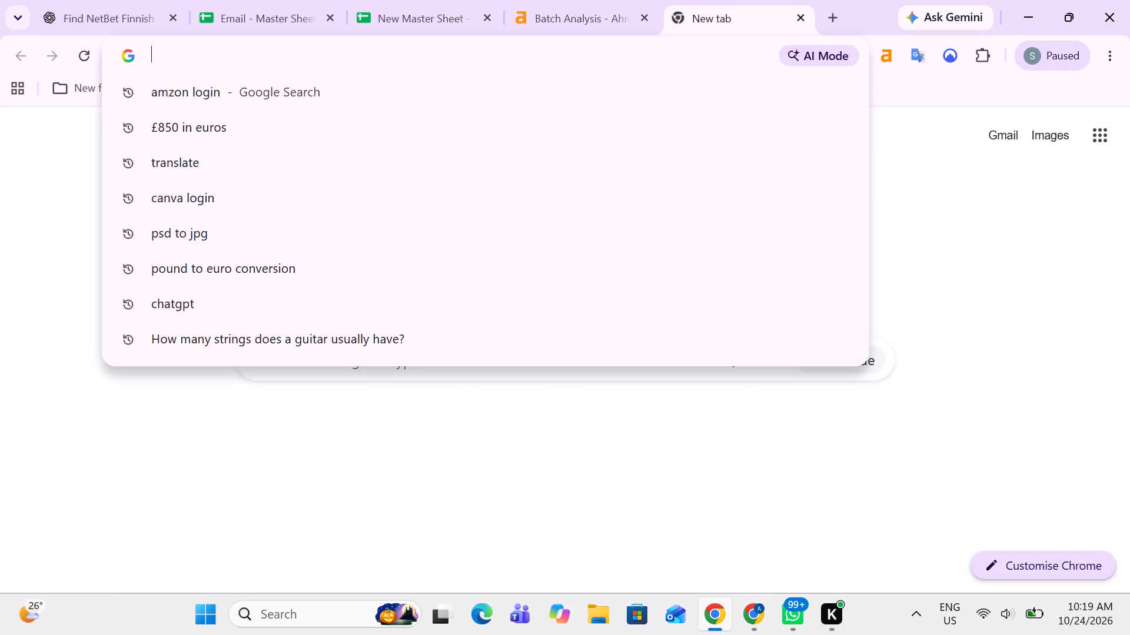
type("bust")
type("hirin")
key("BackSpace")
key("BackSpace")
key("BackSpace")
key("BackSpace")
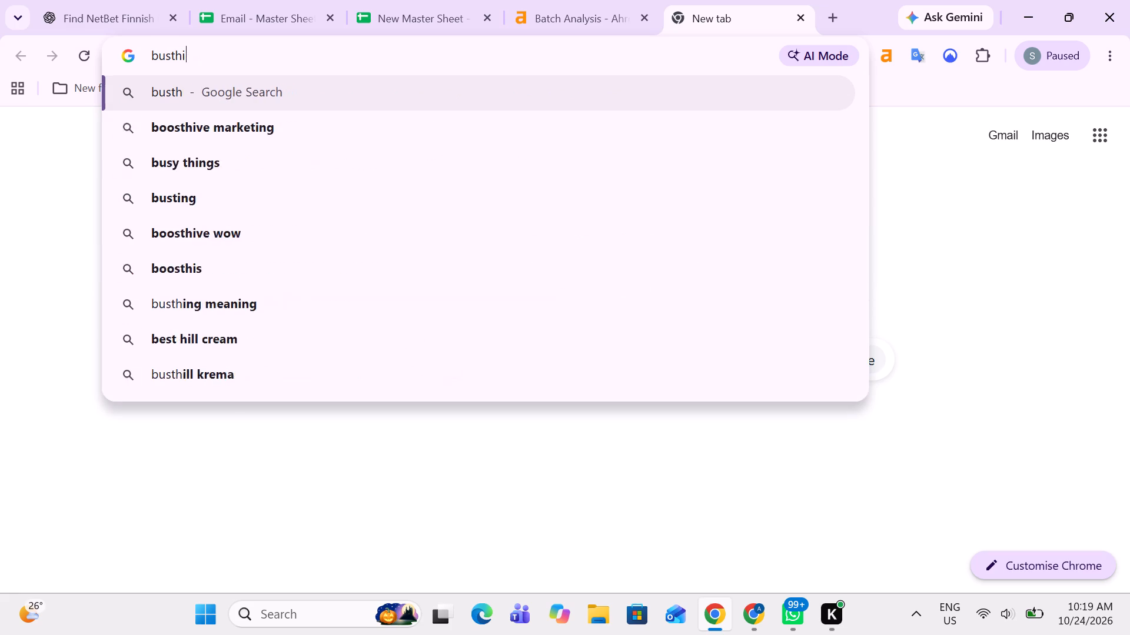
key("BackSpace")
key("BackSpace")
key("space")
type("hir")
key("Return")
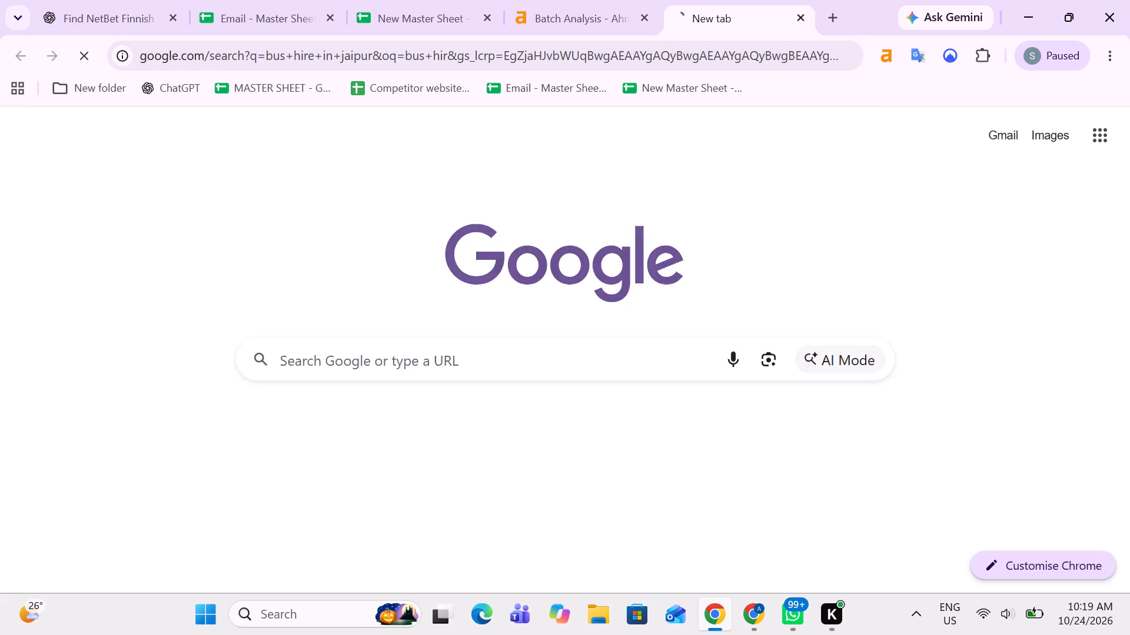
Look through the Google results for bus hire in Jaipur and open Maharana Cab's bus rental page.
scroll(454, 397, "down", 4)
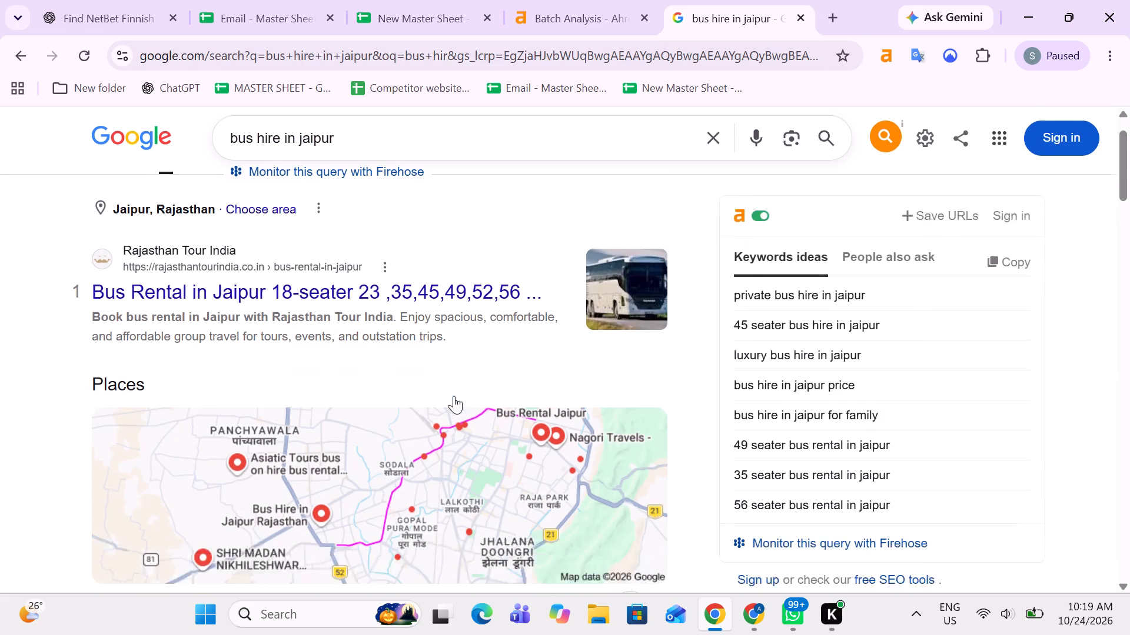
scroll(490, 306, "down", 1)
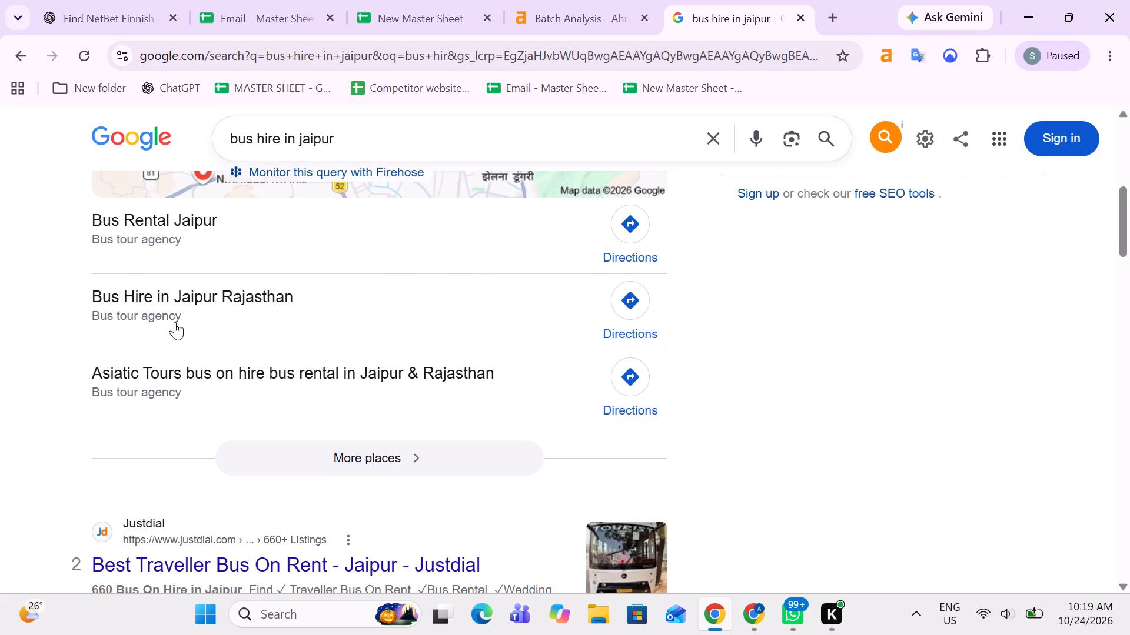
scroll(179, 345, "down", 5)
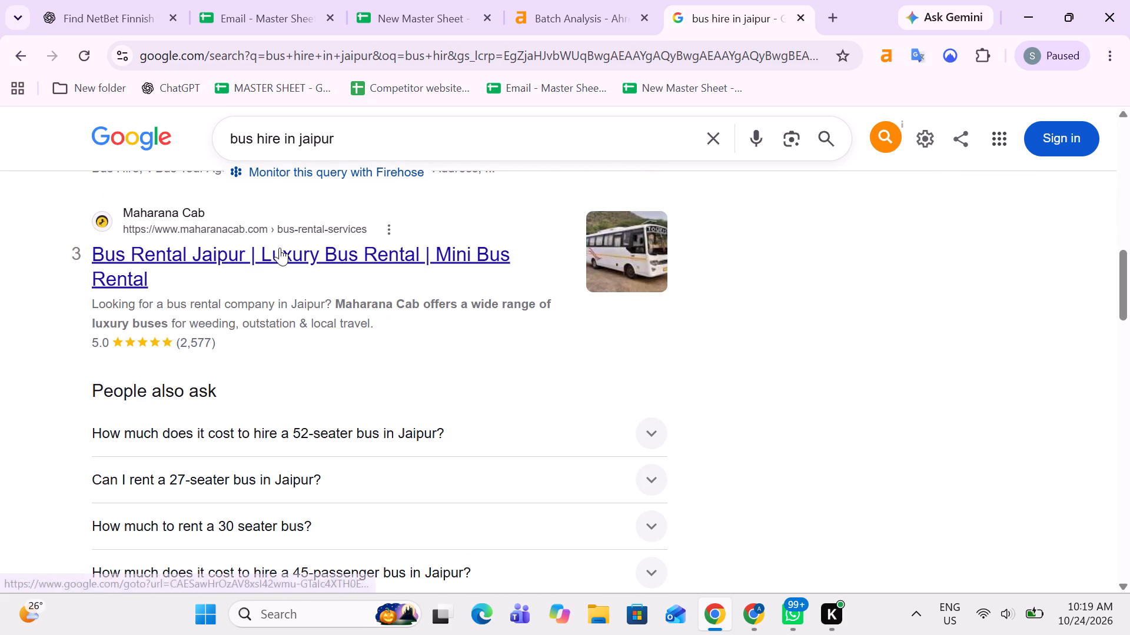
scroll(325, 275, "down", 4)
scroll(327, 276, "up", 5)
left_click(194, 352)
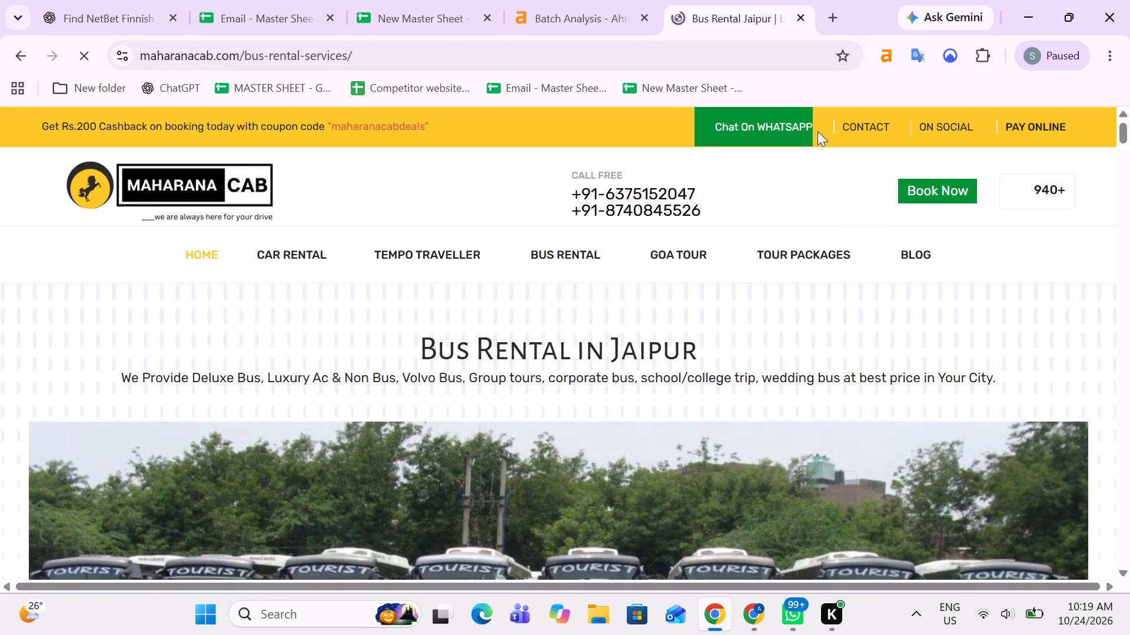
Copy the domain maharanacab.com, look it up in Ahrefs Site Explorer and examine its overview metrics.
left_click(242, 51)
left_click_drag(242, 51, 252, 63)
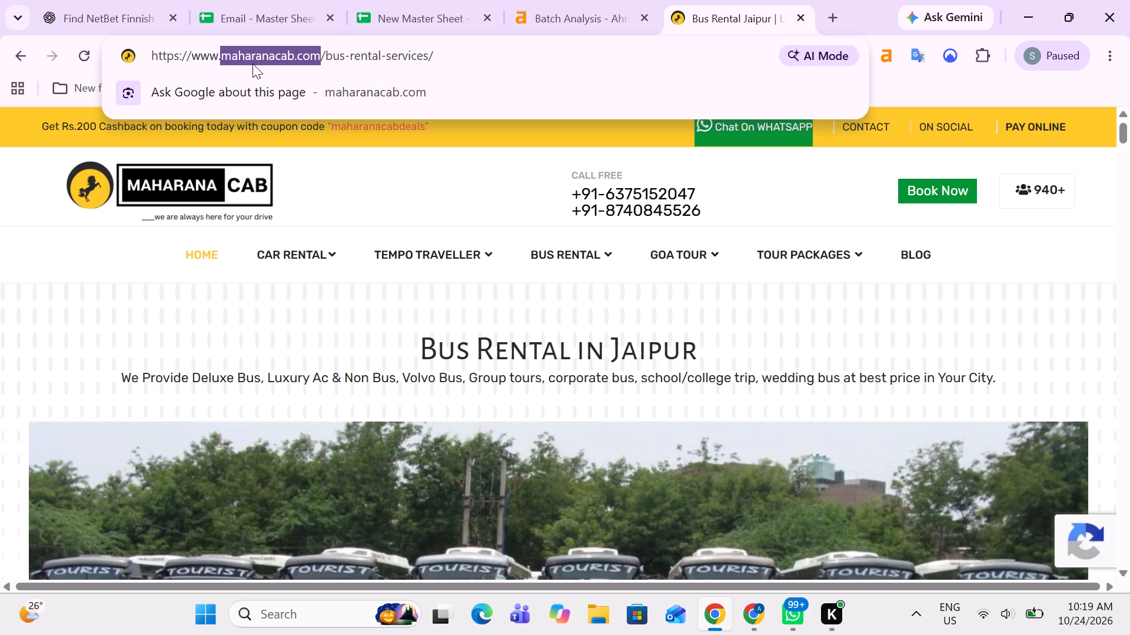
left_click_drag(252, 63, 254, 64)
key("ctrl+c")
key("ctrl+c")
key("ctrl+c")
left_click(529, 0)
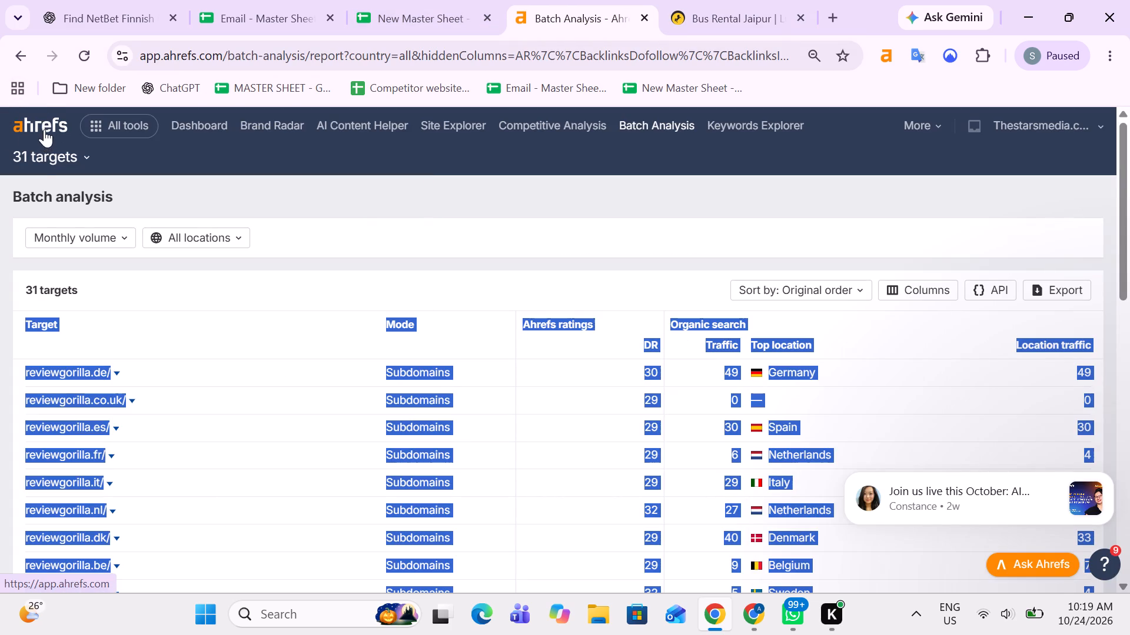
left_click(43, 129)
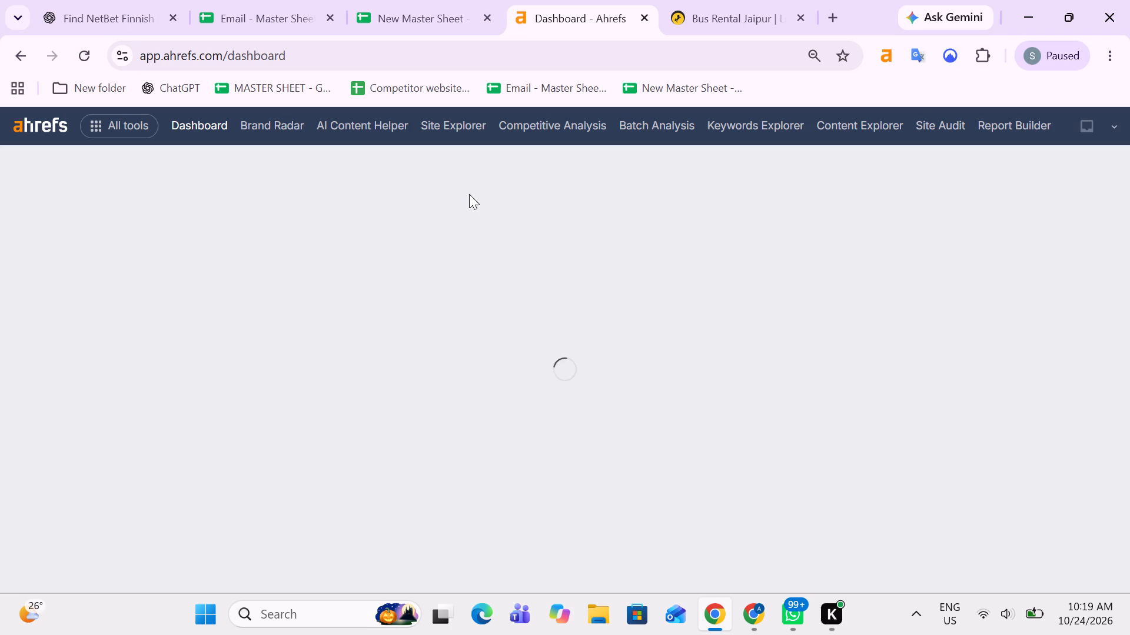
left_click(400, 159)
key("ctrl+v")
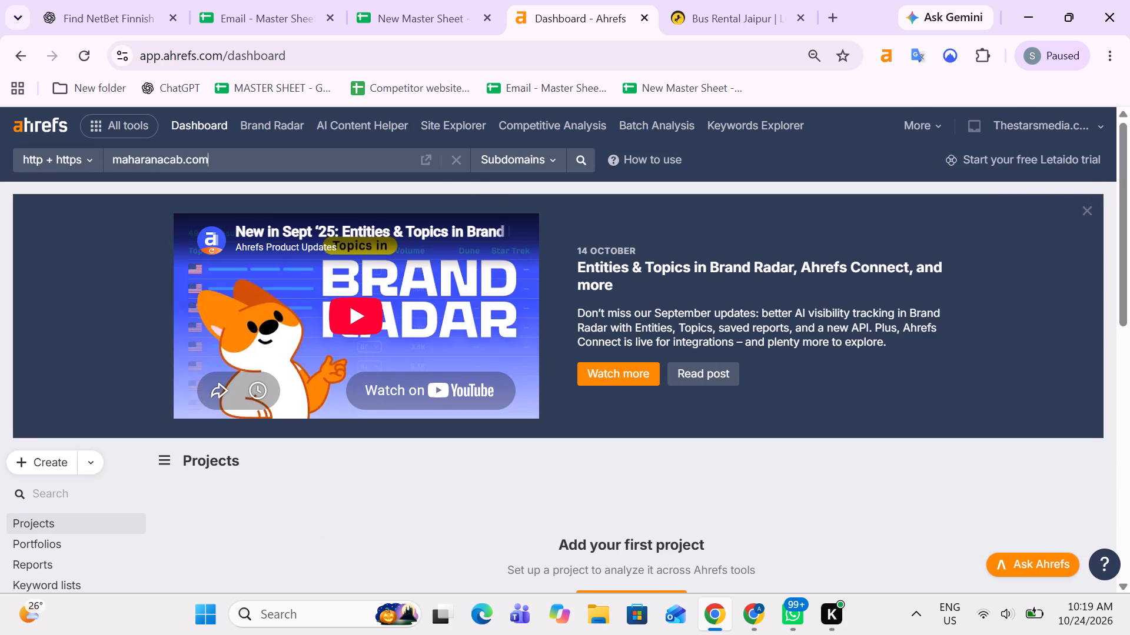
key("Return")
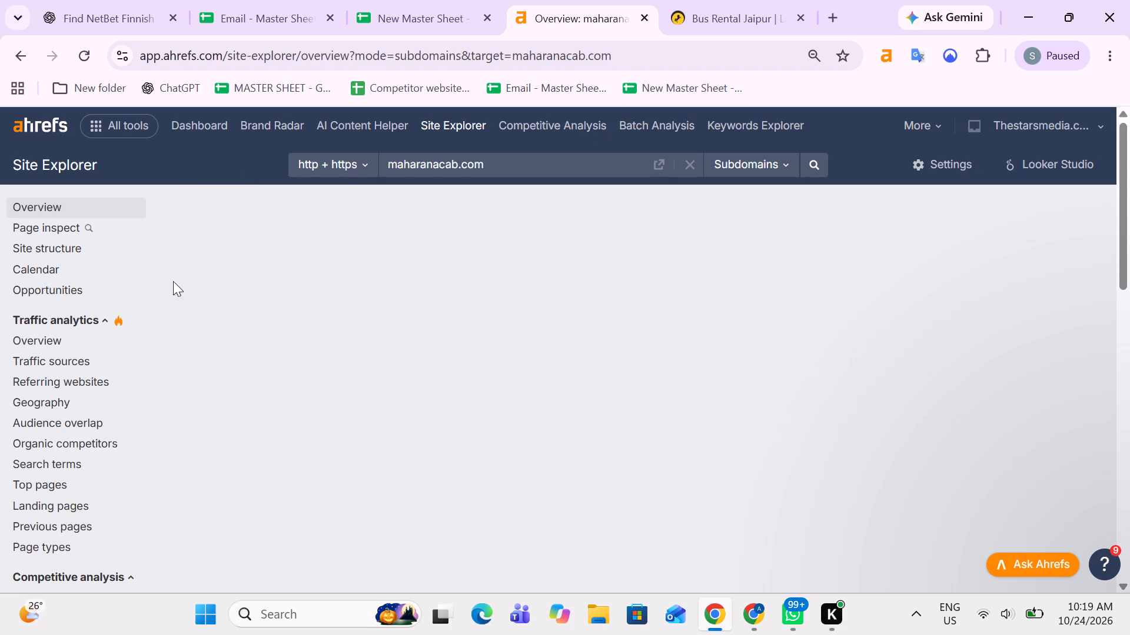
scroll(56, 376, "down", 2)
scroll(52, 367, "up", 5)
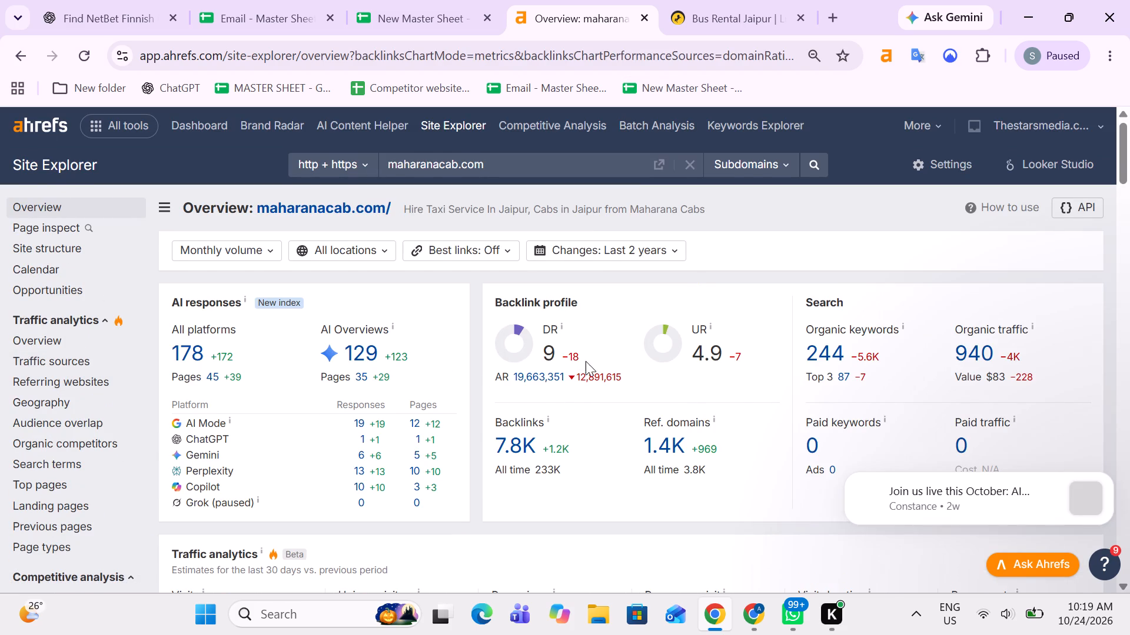
scroll(586, 361, "down", 1)
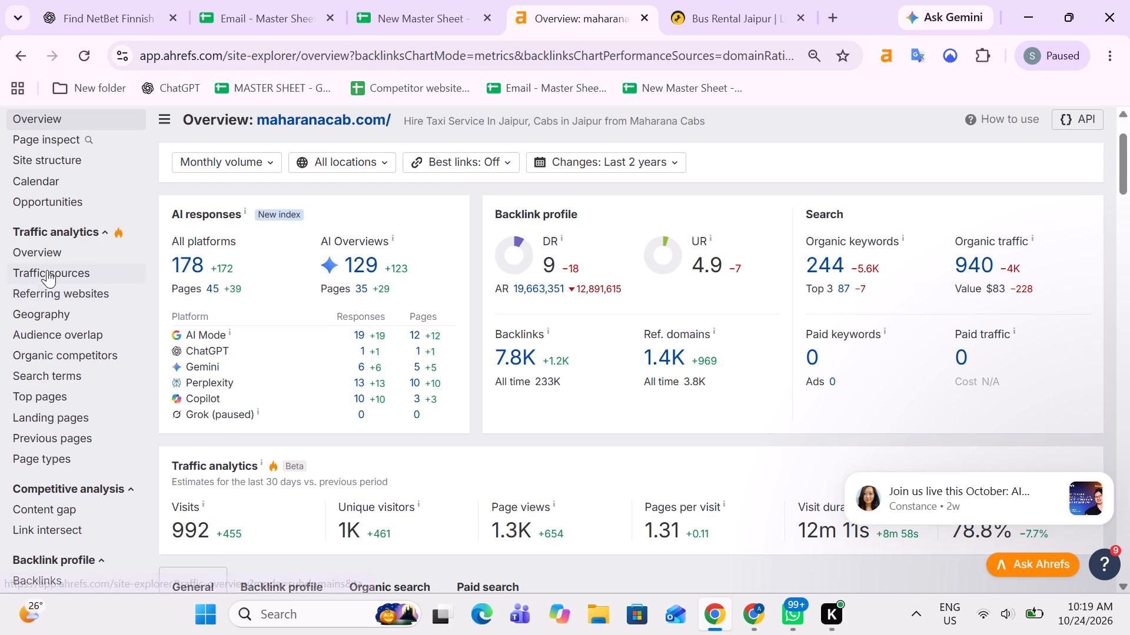
scroll(58, 367, "down", 1)
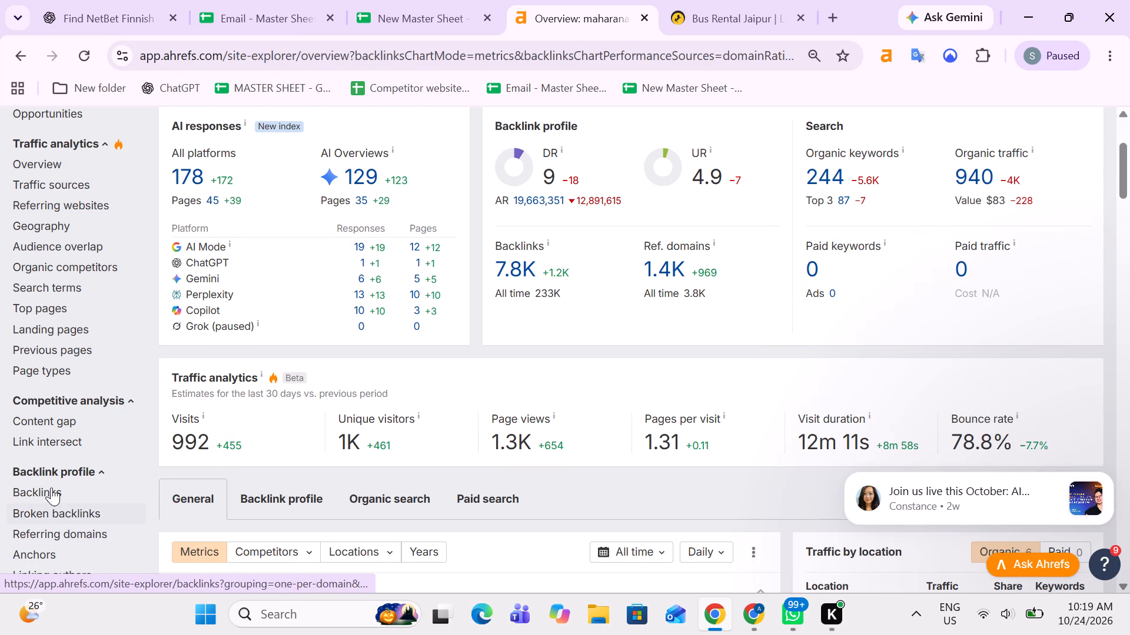
Open the backlinks report for maharanacab.com and filter it to dofollow links.
left_click(50, 485)
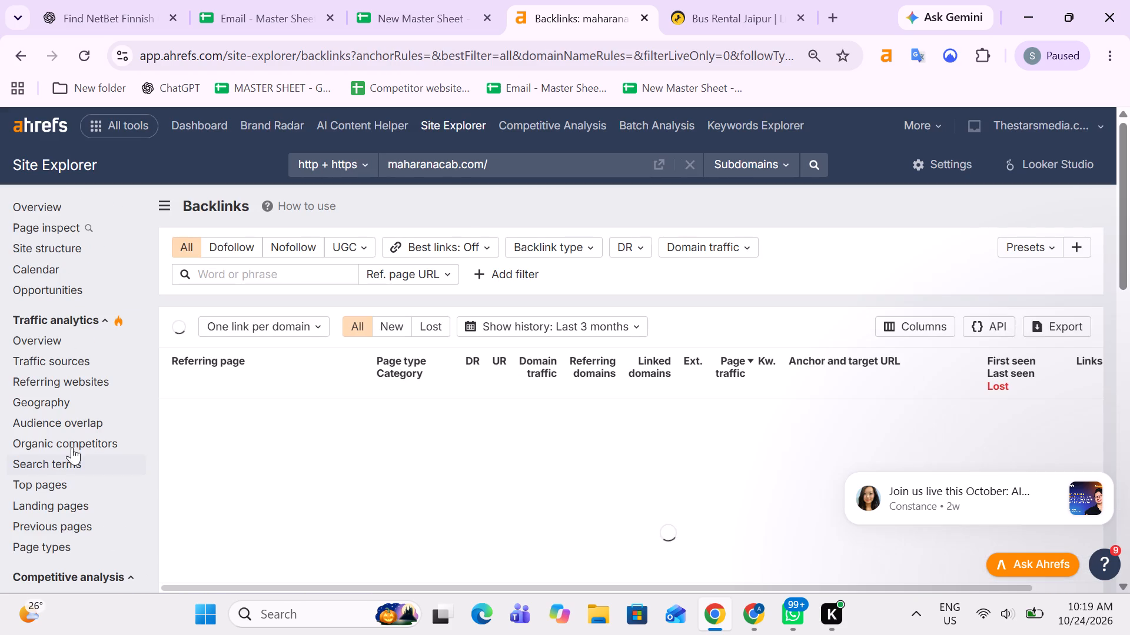
scroll(354, 253, "down", 1)
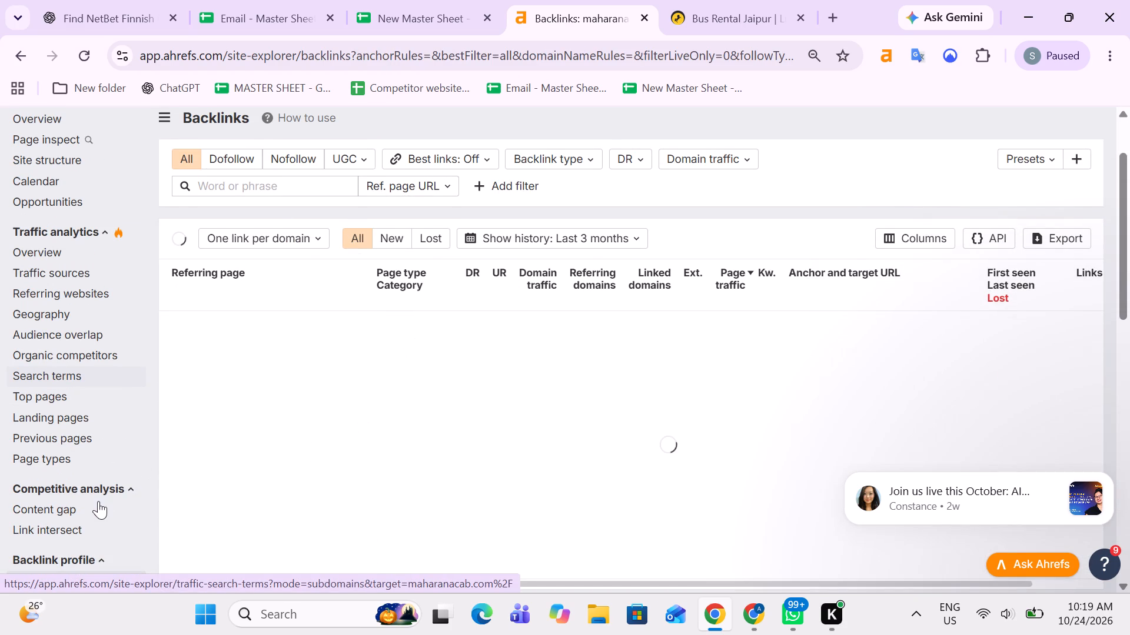
scroll(46, 316, "up", 1)
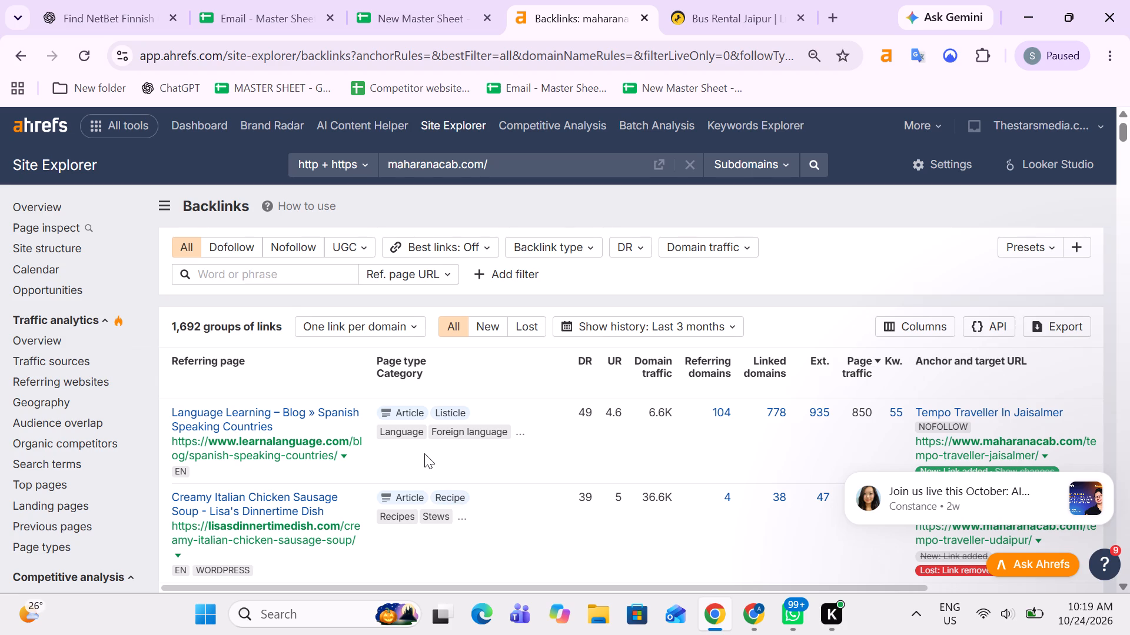
left_click(236, 252)
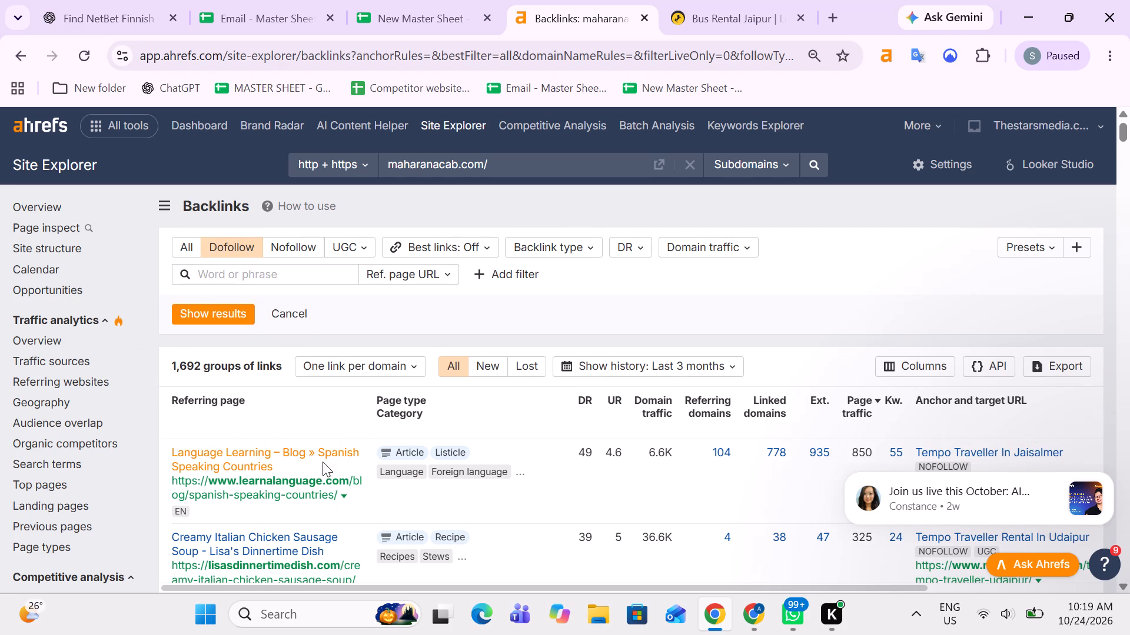
left_click(212, 308)
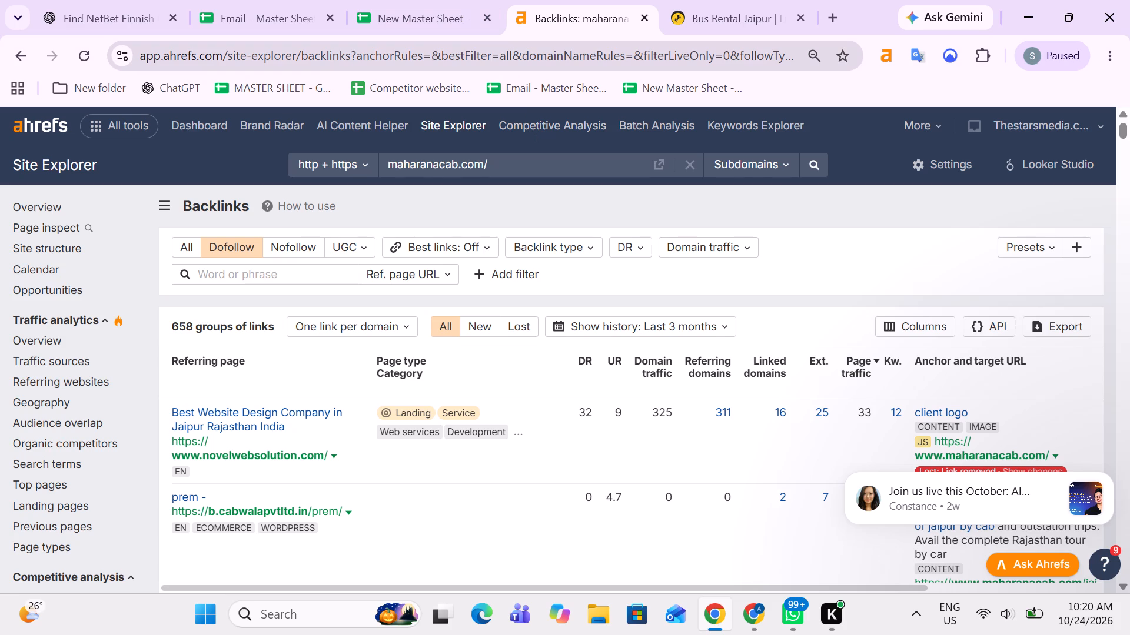
Copy the domain calciovicentino.it from the other browser window into the Website column of row 10688 in the New Master Sheet.
left_click(430, 0)
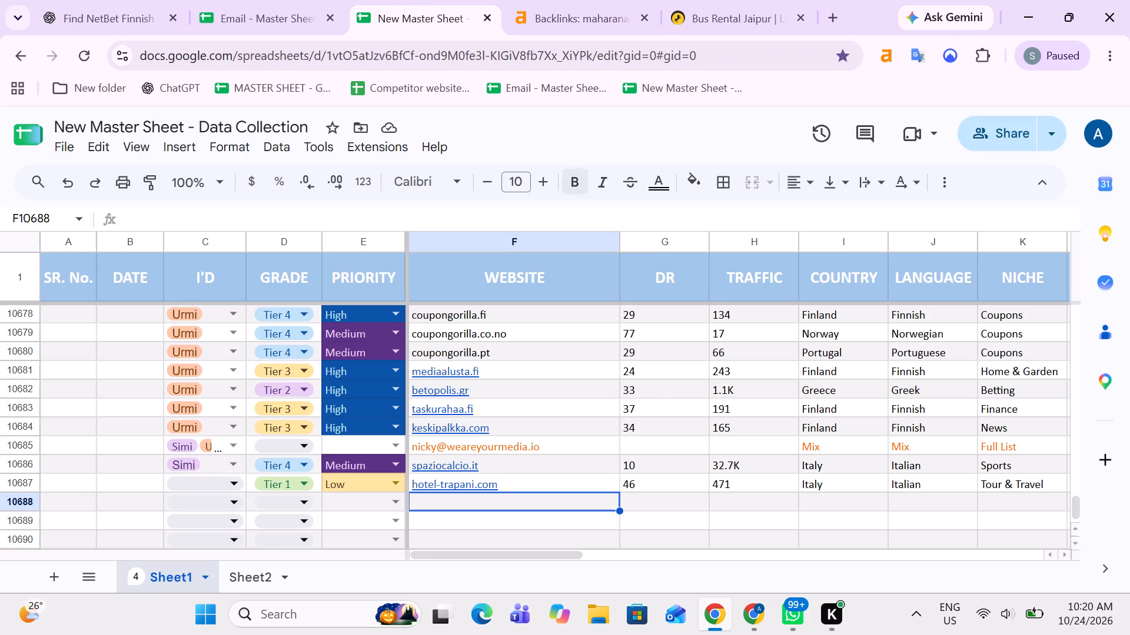
key("Right")
key("Left")
key("alt+Tab")
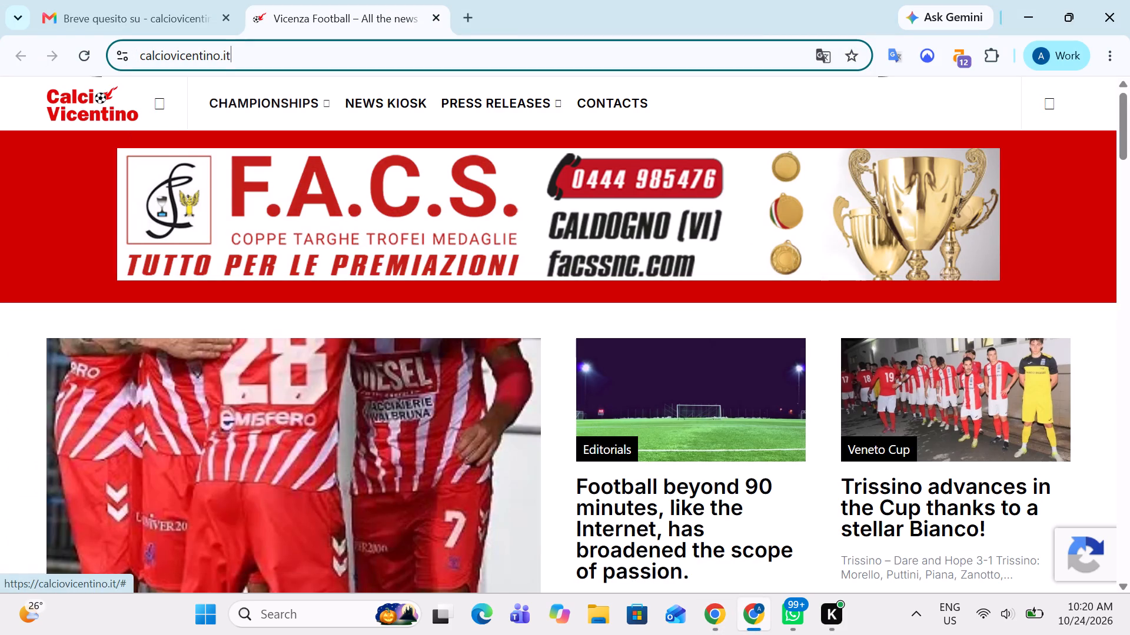
left_click(328, 52)
left_click_drag(328, 52, 200, 55)
key("ctrl+c")
key("ctrl+c")
key("ctrl+c")
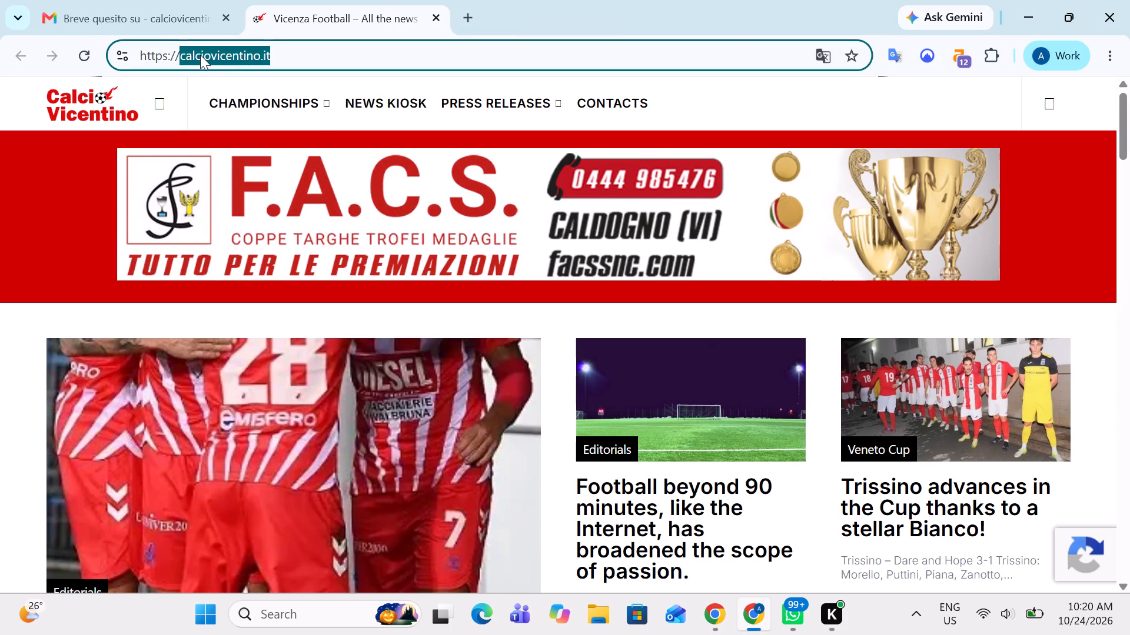
key("alt+Tab")
key("Return")
key("ctrl+v")
key("Tab")
key("Right")
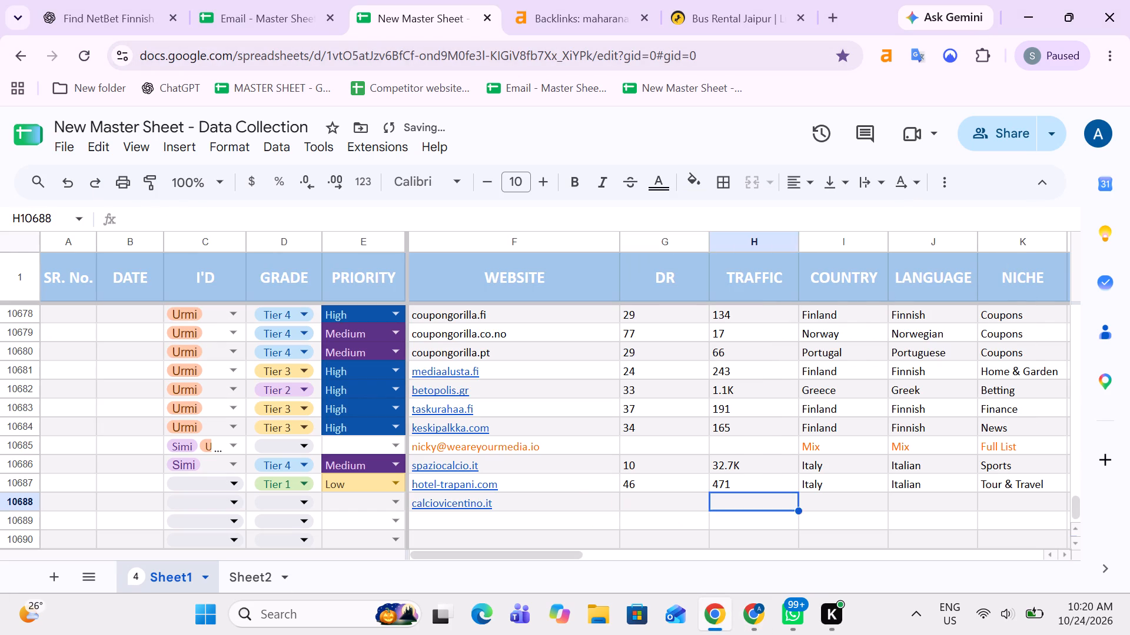
Check the Ahrefs domain metrics for calciovicentino.it and enter DR 12 and traffic 1.8K in its sheet row.
key("Left")
key("Left")
key("Right")
key("alt+Tab")
scroll(490, 332, "down", 6)
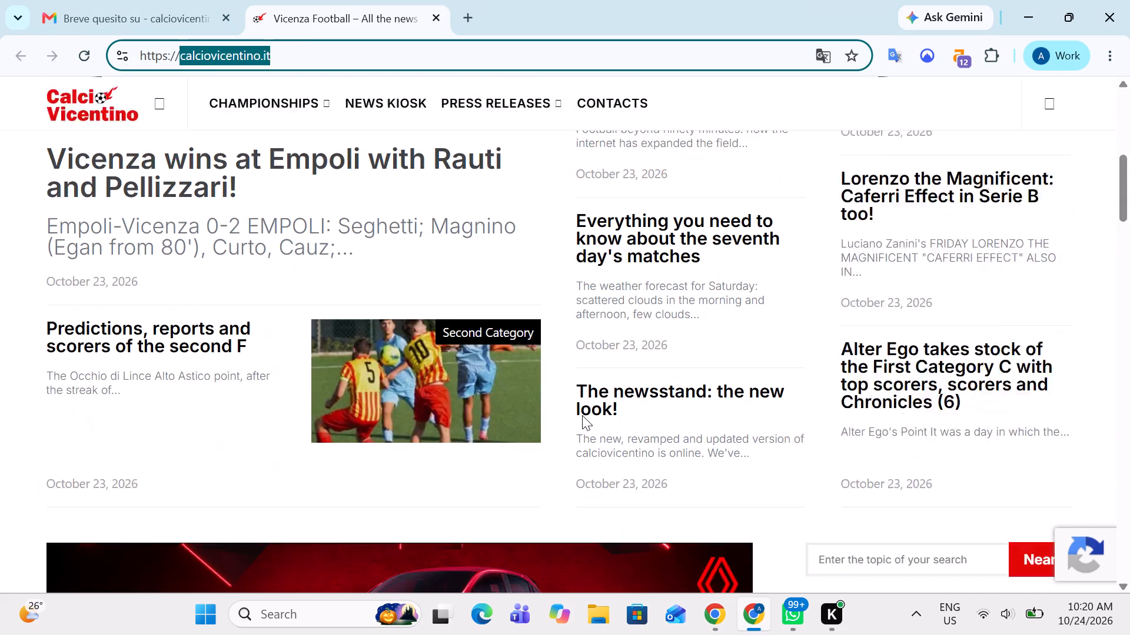
scroll(662, 358, "down", 8)
scroll(658, 358, "up", 20)
scroll(658, 358, "up", 12)
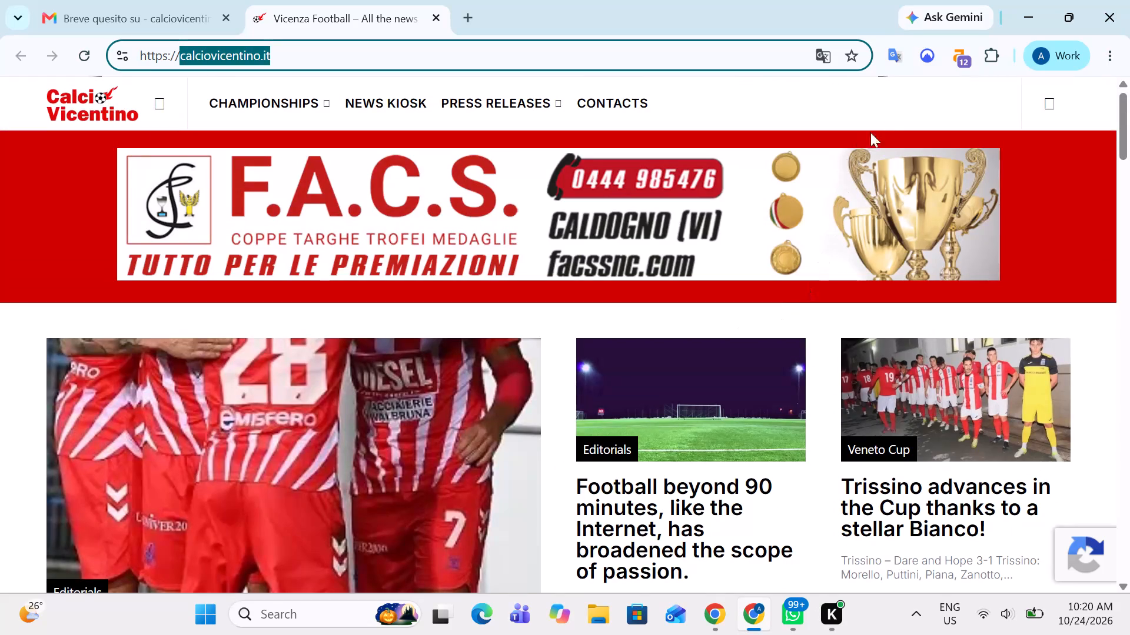
left_click(962, 64)
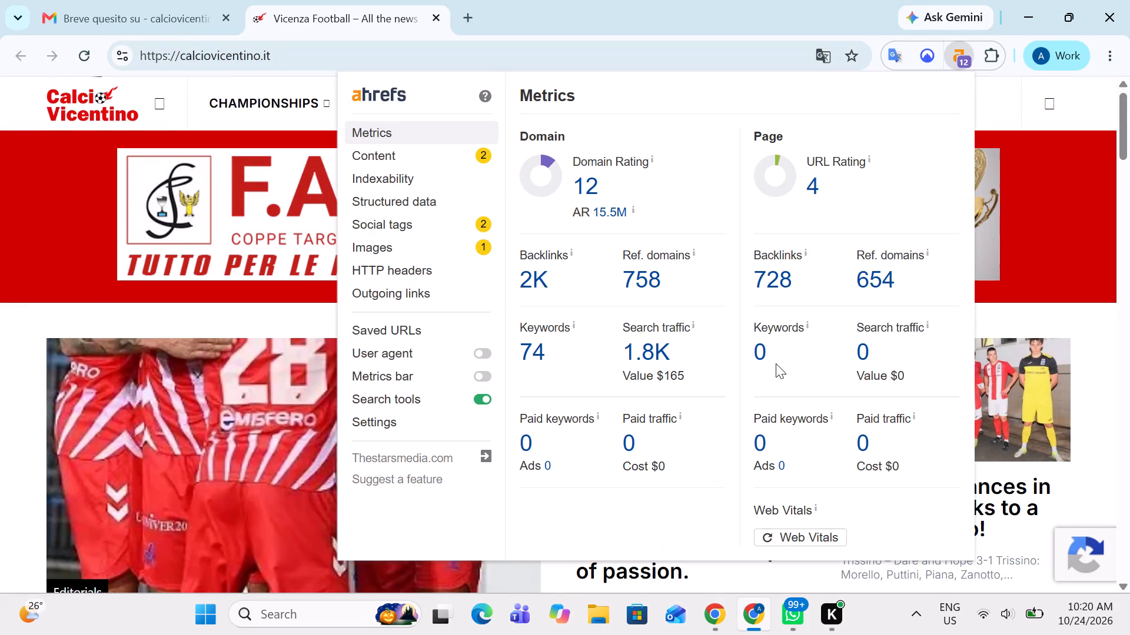
key("alt+Tab")
type("12")
key("Right")
type("1.7")
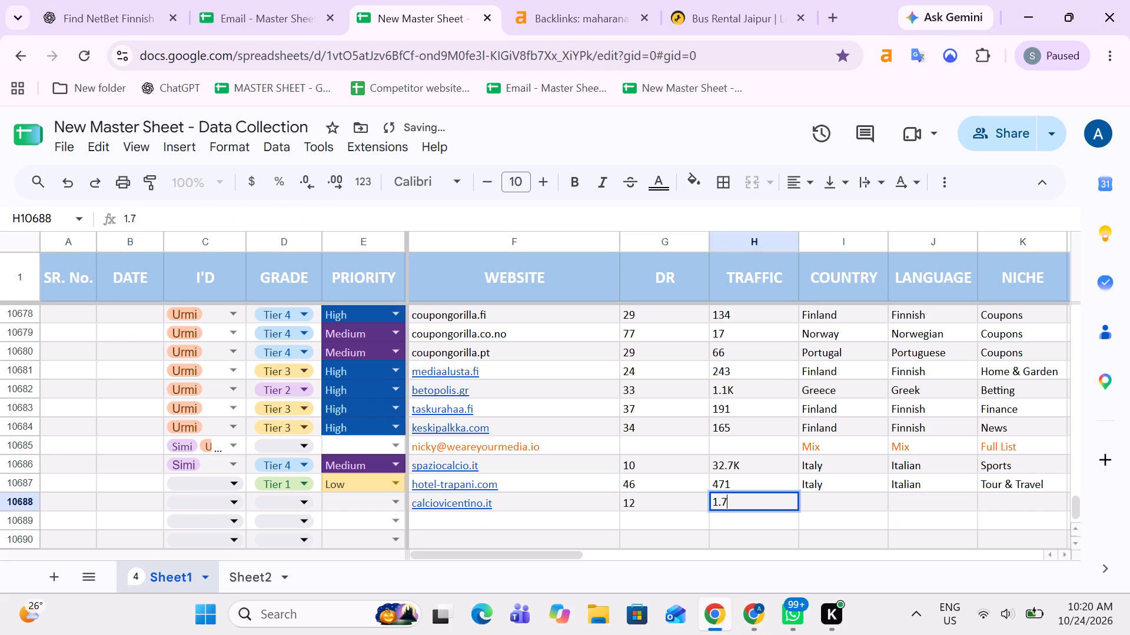
key("BackSpace")
type("8K")
key("Right")
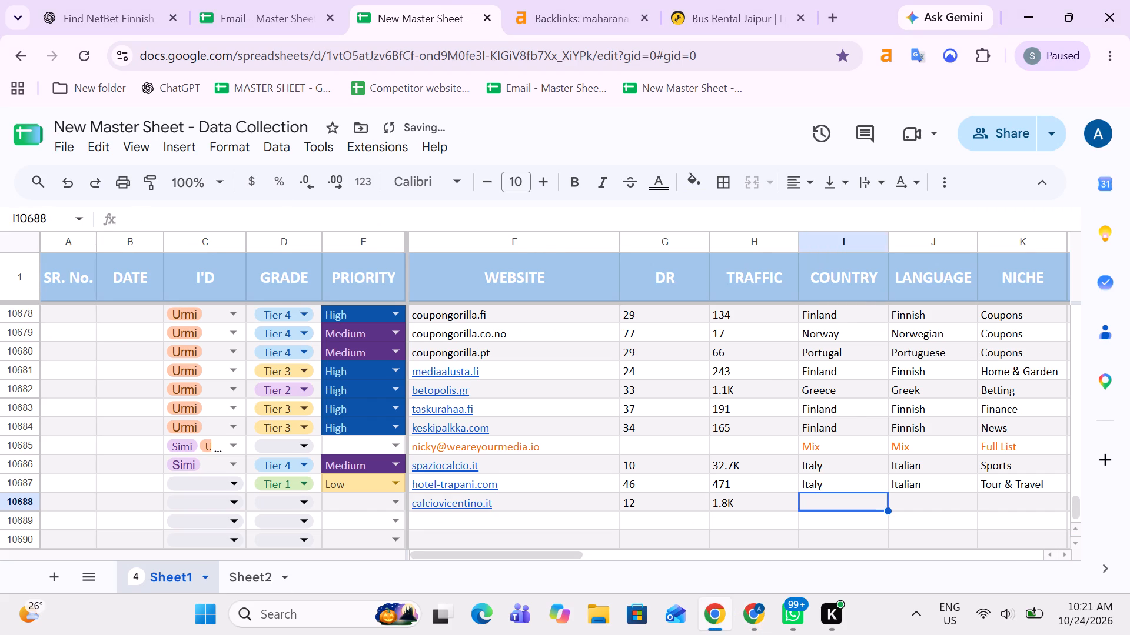
Return to the calciovicentino.it homepage, dismiss the Ahrefs metrics and search the site for Netbet.
key("alt+Tab")
left_click(0, 356)
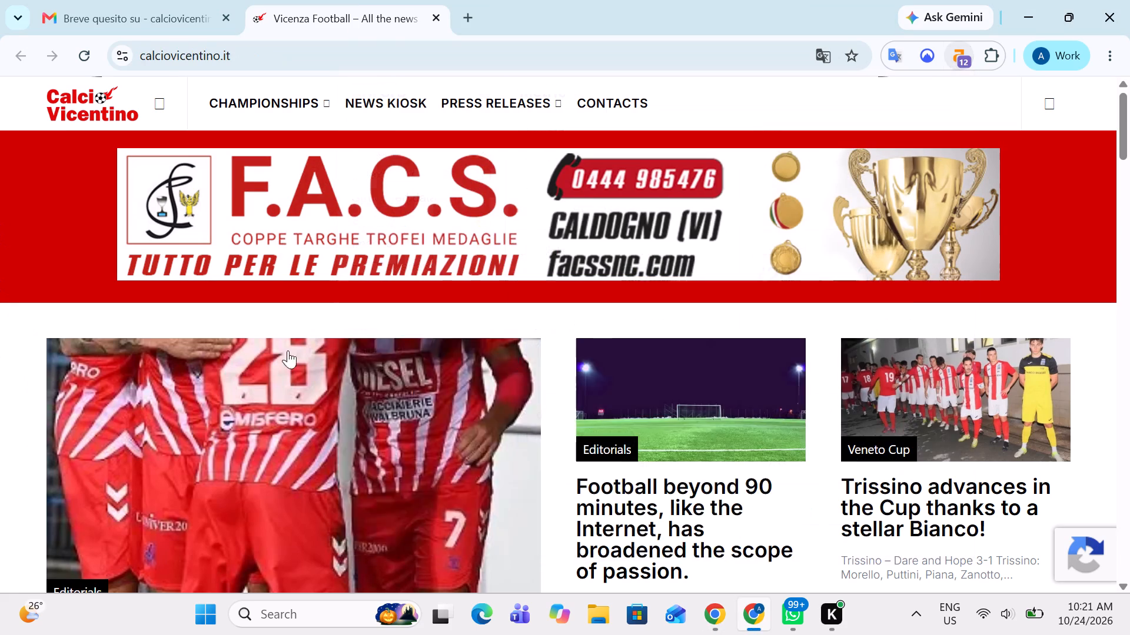
scroll(611, 351, "up", 5)
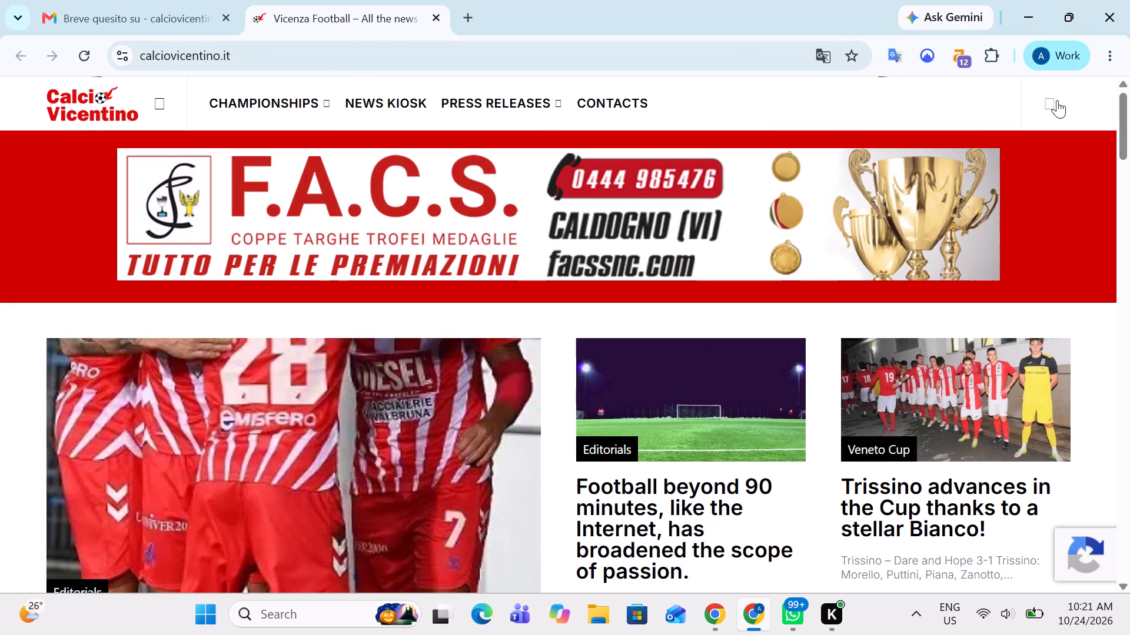
left_click(1057, 100)
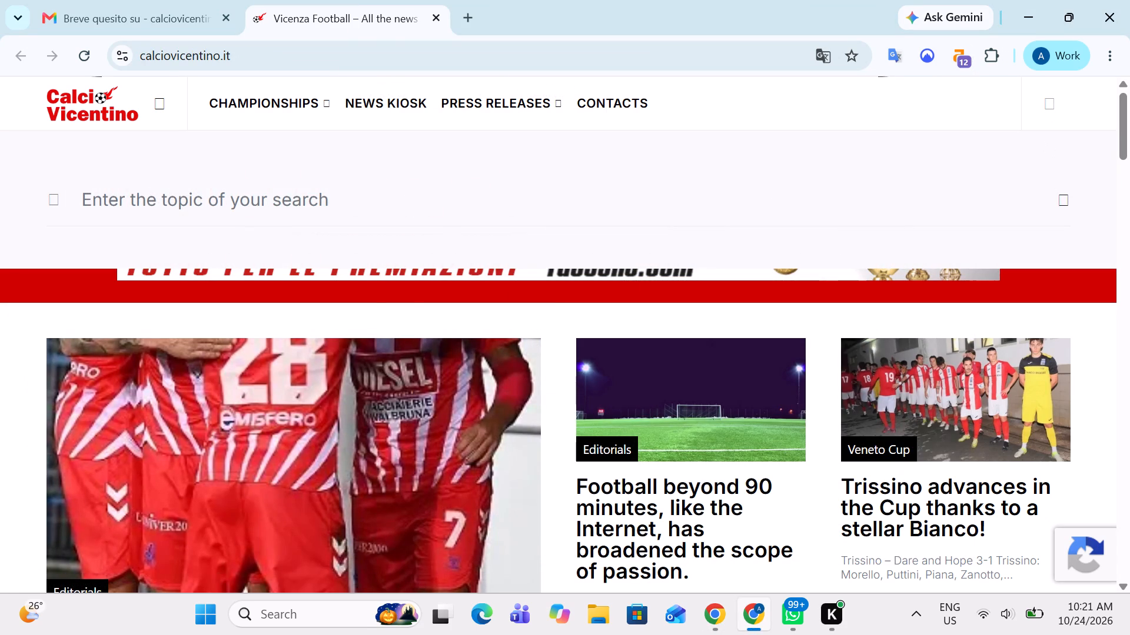
left_click(326, 202)
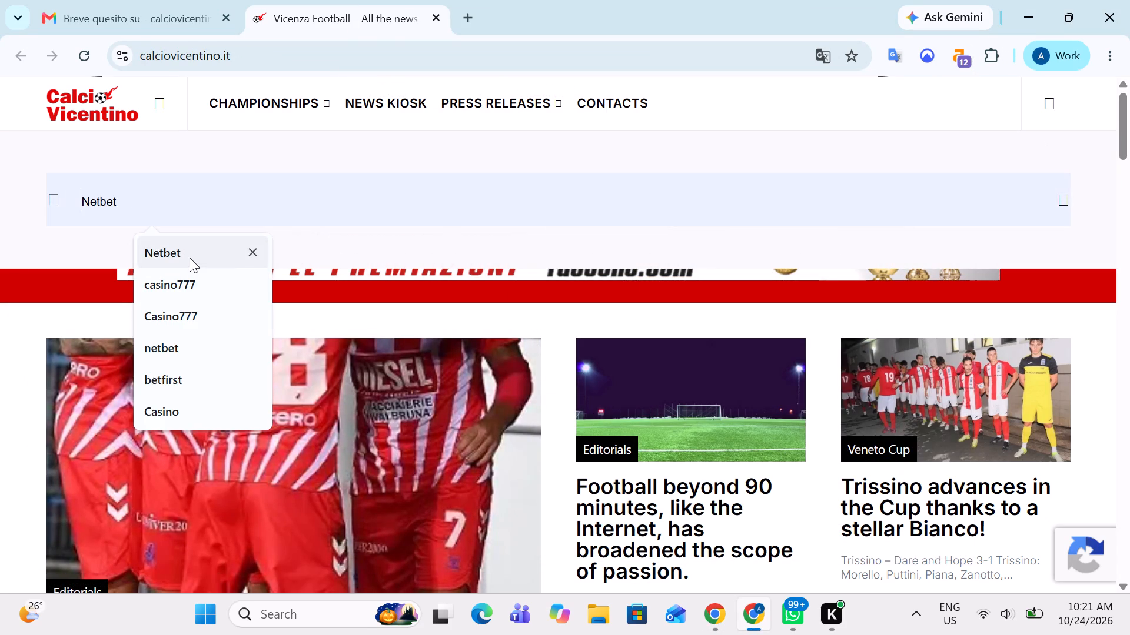
left_click(189, 256)
key("Return")
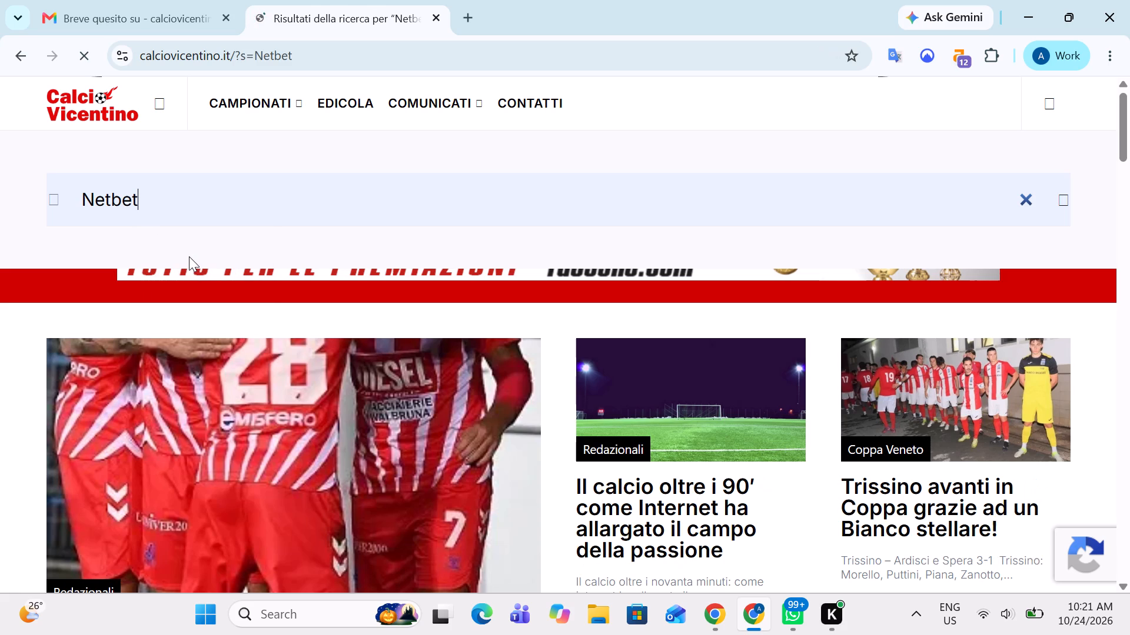
Look through the Netbet search results and open the article on the adventurous story of LR Vicenza Virtus in a new tab.
scroll(253, 268, "down", 3)
scroll(314, 393, "down", 6)
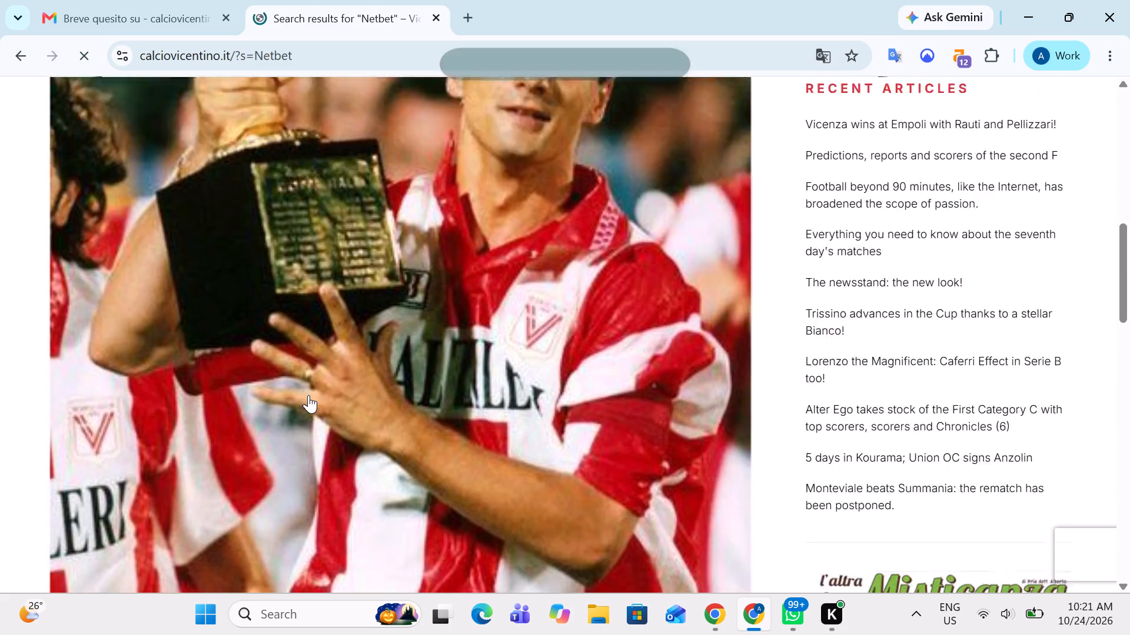
scroll(305, 386, "down", 6)
scroll(301, 386, "up", 14)
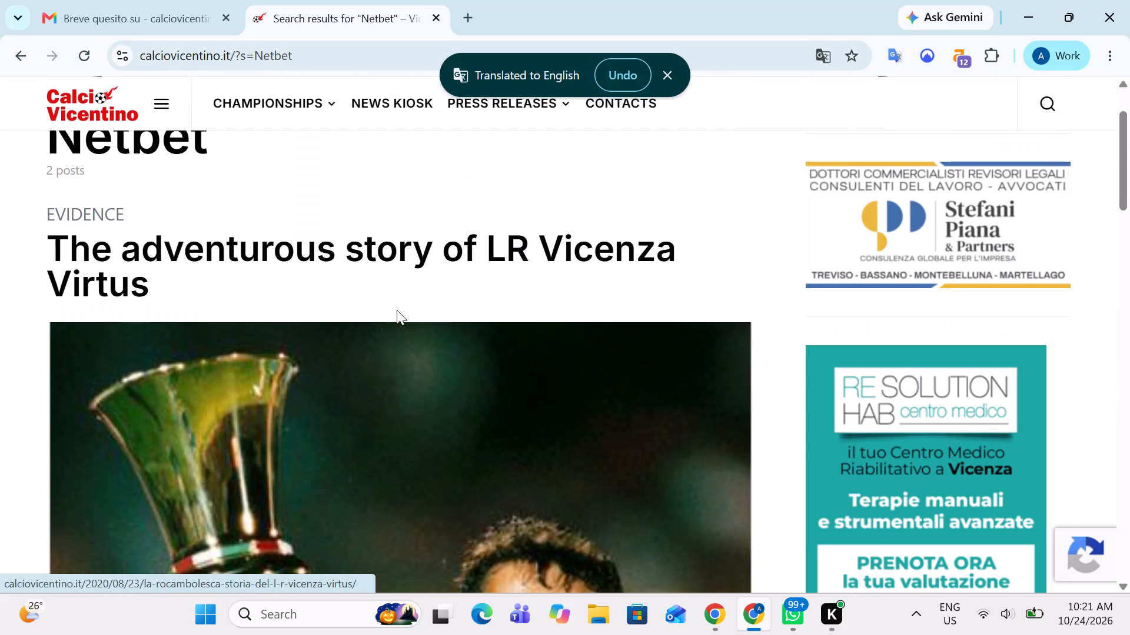
left_click(464, 245, "ctrl")
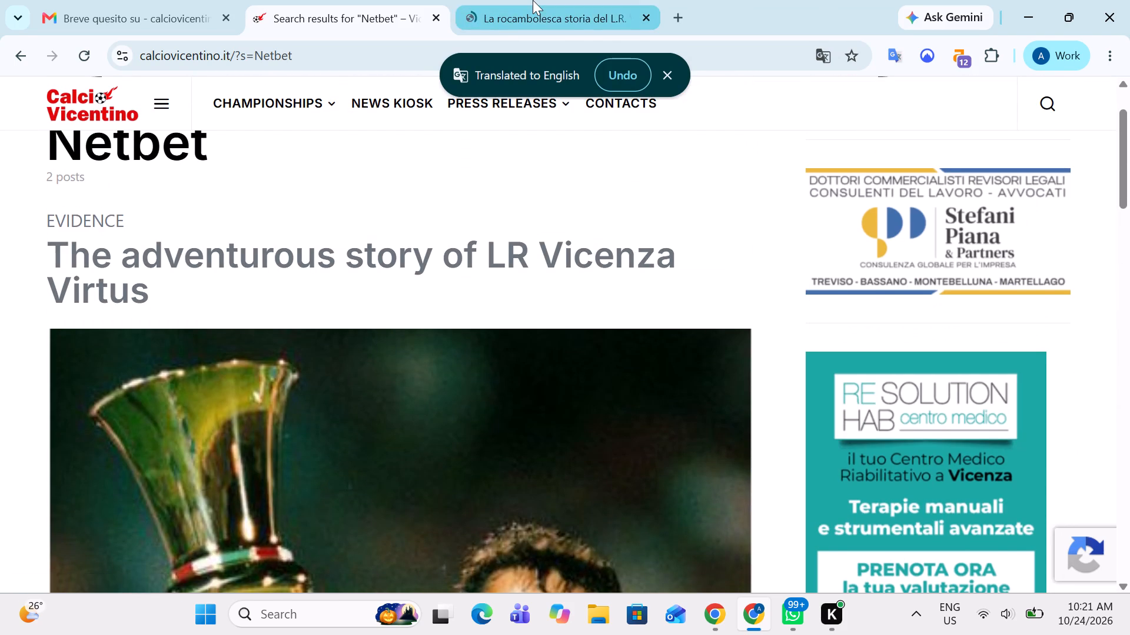
Look through the LR Vicenza Virtus article for its casino link, and close the article to return to the Netbet search results.
left_click(533, 0)
scroll(355, 495, "down", 7)
scroll(443, 400, "down", 4)
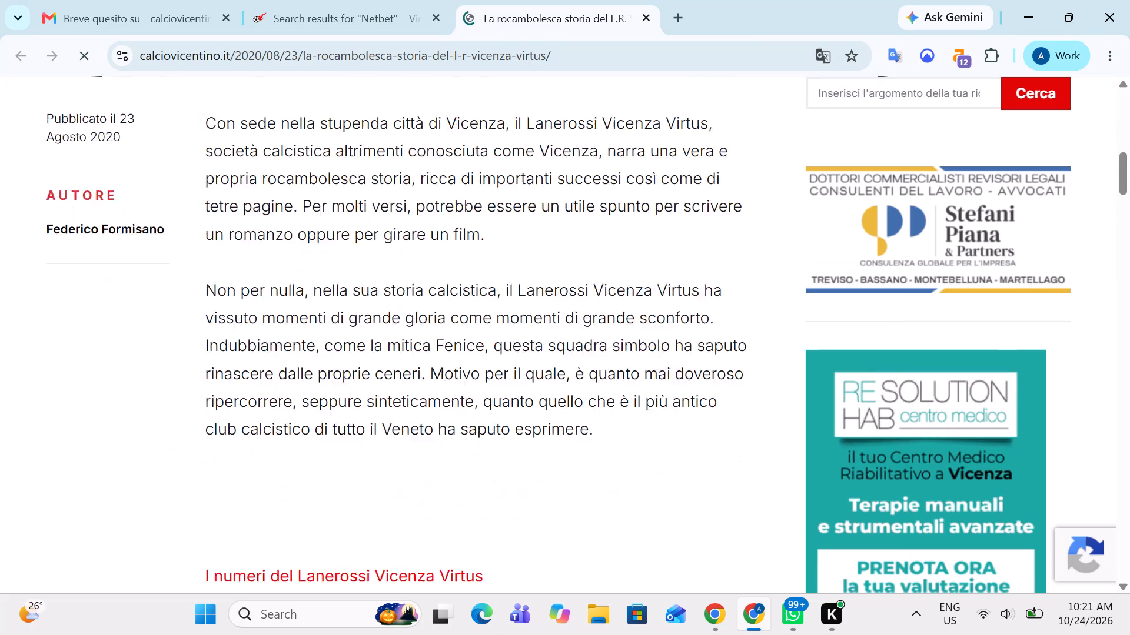
scroll(477, 394, "up", 4)
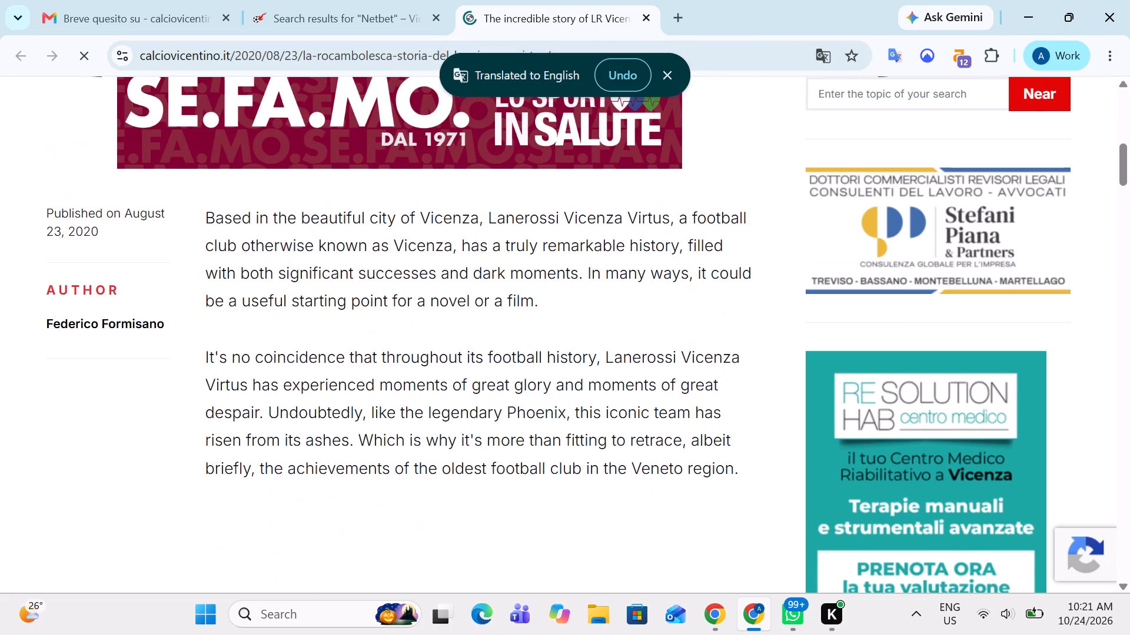
scroll(483, 396, "down", 11)
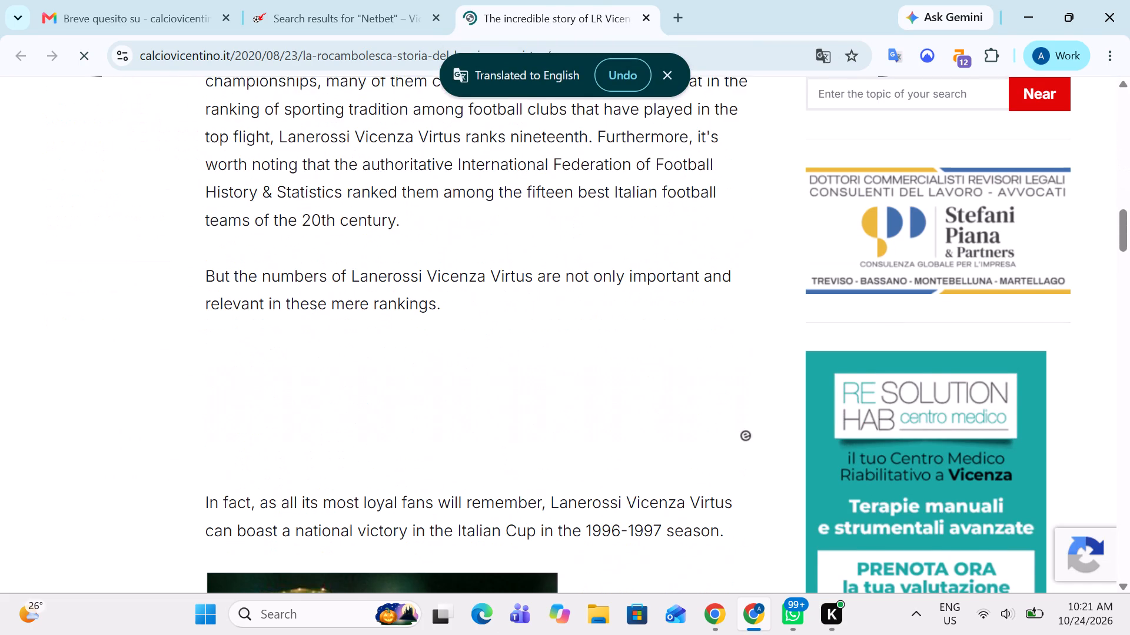
scroll(484, 402, "down", 10)
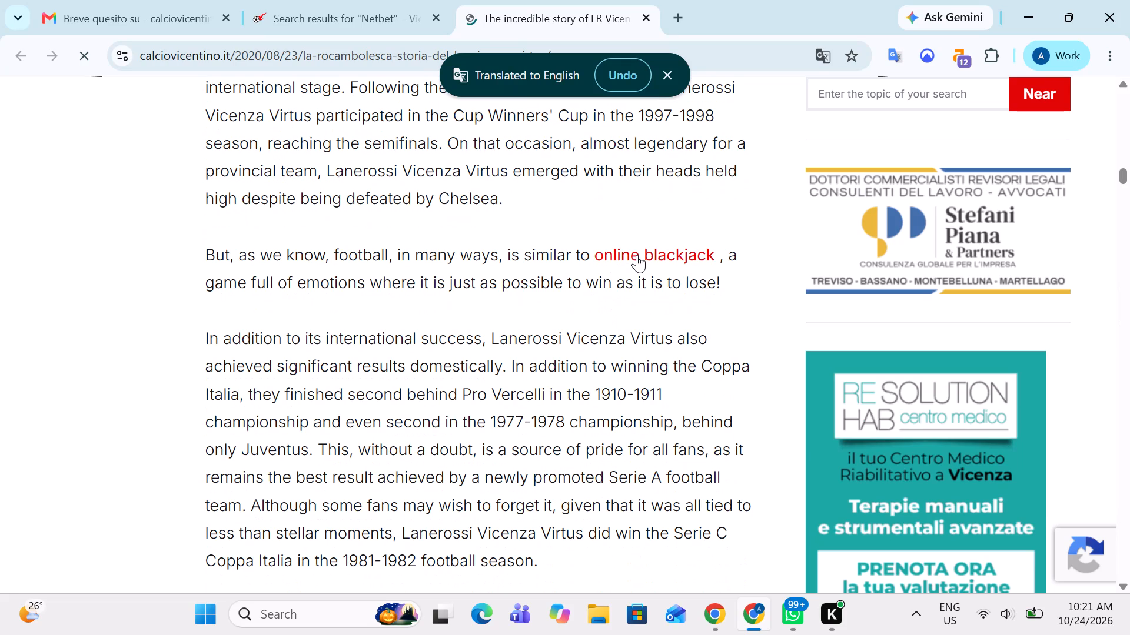
left_click(642, 10)
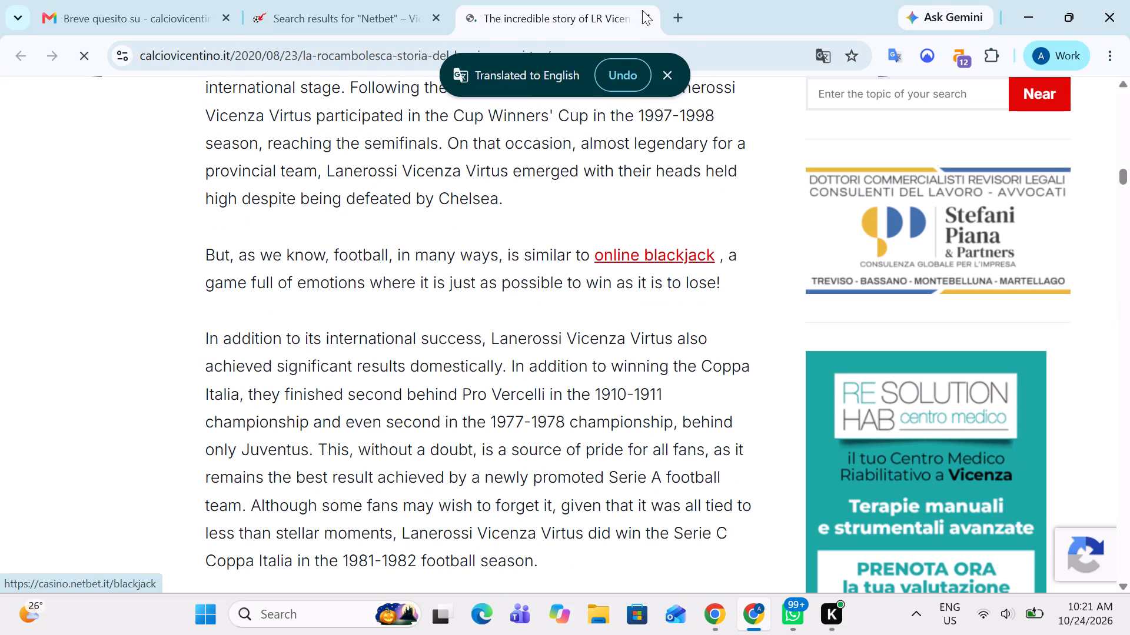
left_click(647, 17)
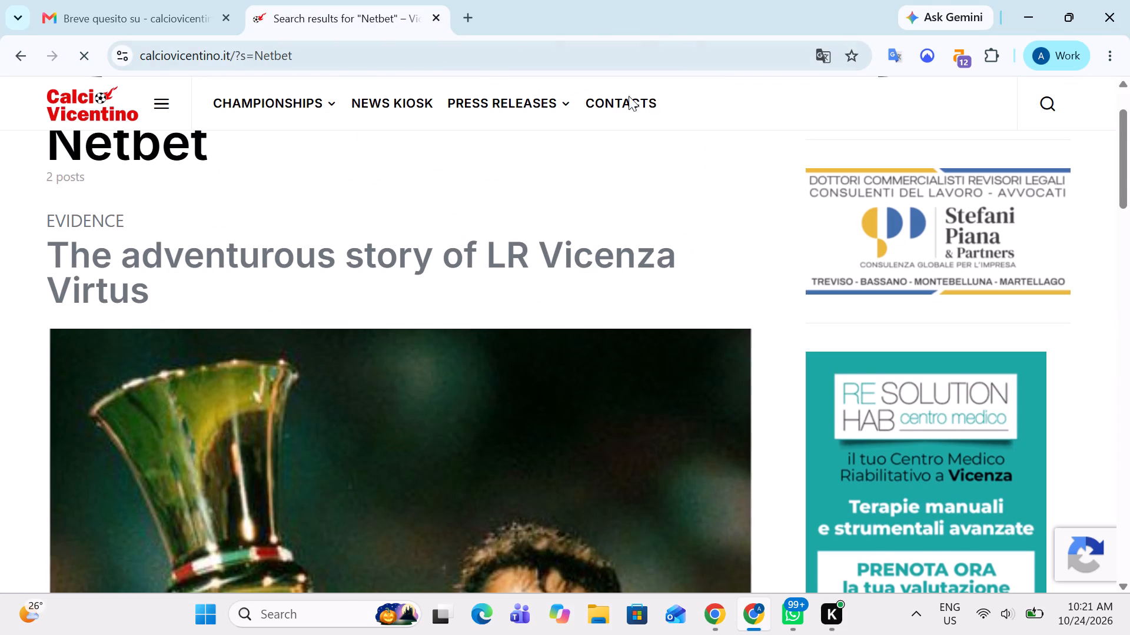
scroll(749, 300, "up", 13)
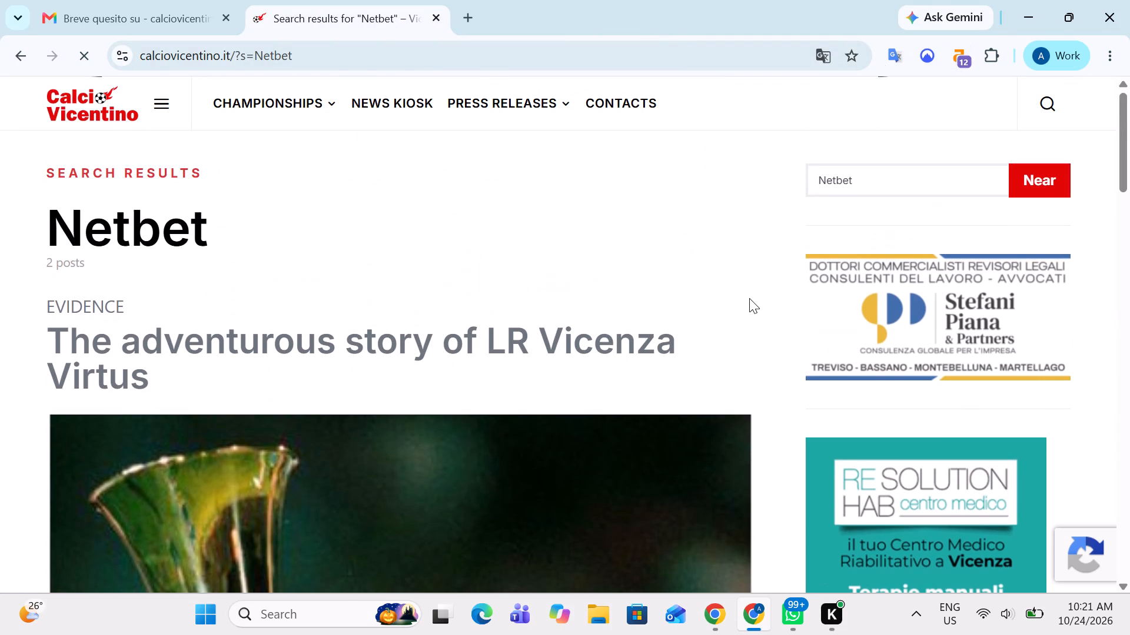
scroll(749, 298, "up", 10)
Enter Italy as country, Italian as language and Sports as niche for calciovicentino.it in the New Master Sheet.
key("alt+Tab")
key("Right")
key("Left")
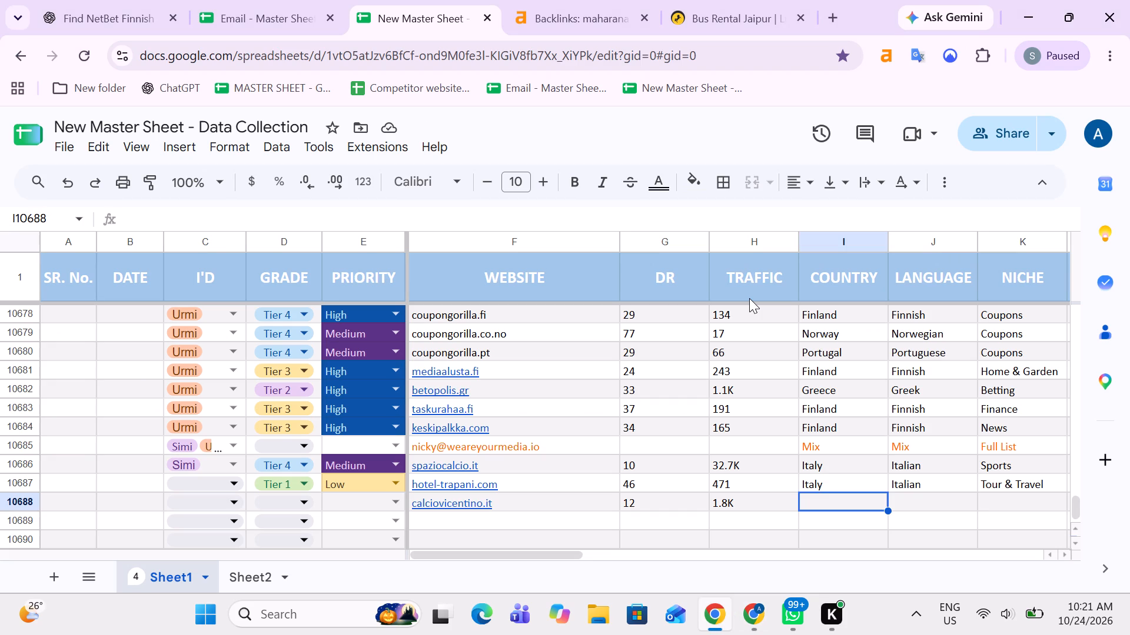
type("It")
key("Right")
type("It")
key("Right")
key("Right")
key("Right")
key("Right")
key("Left")
key("Left")
key("Left")
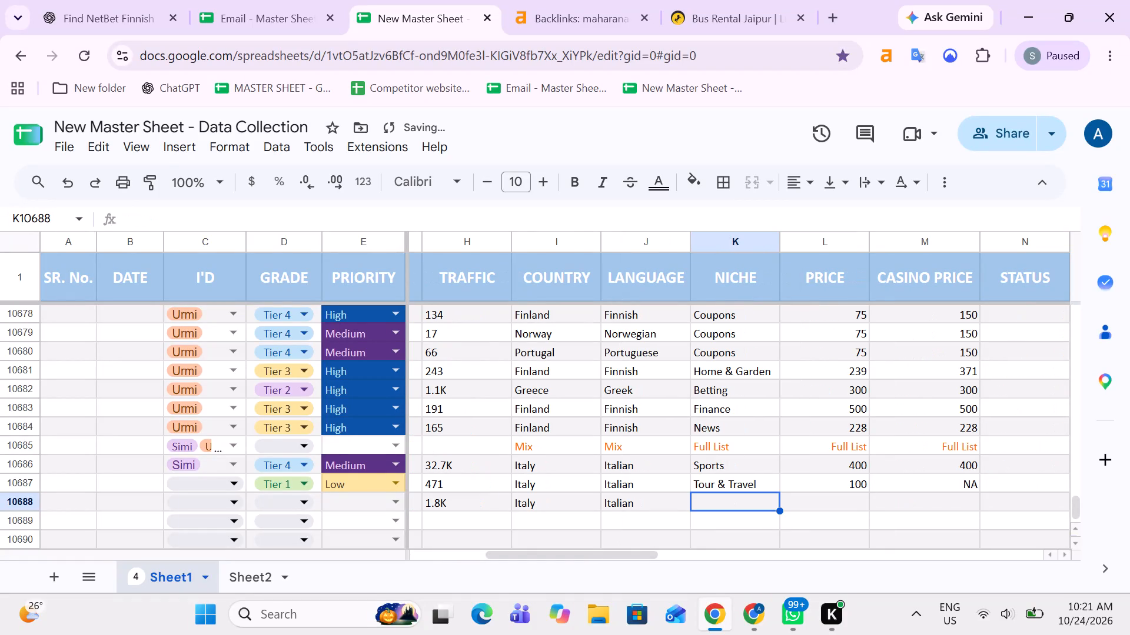
type("Spo")
key("Right")
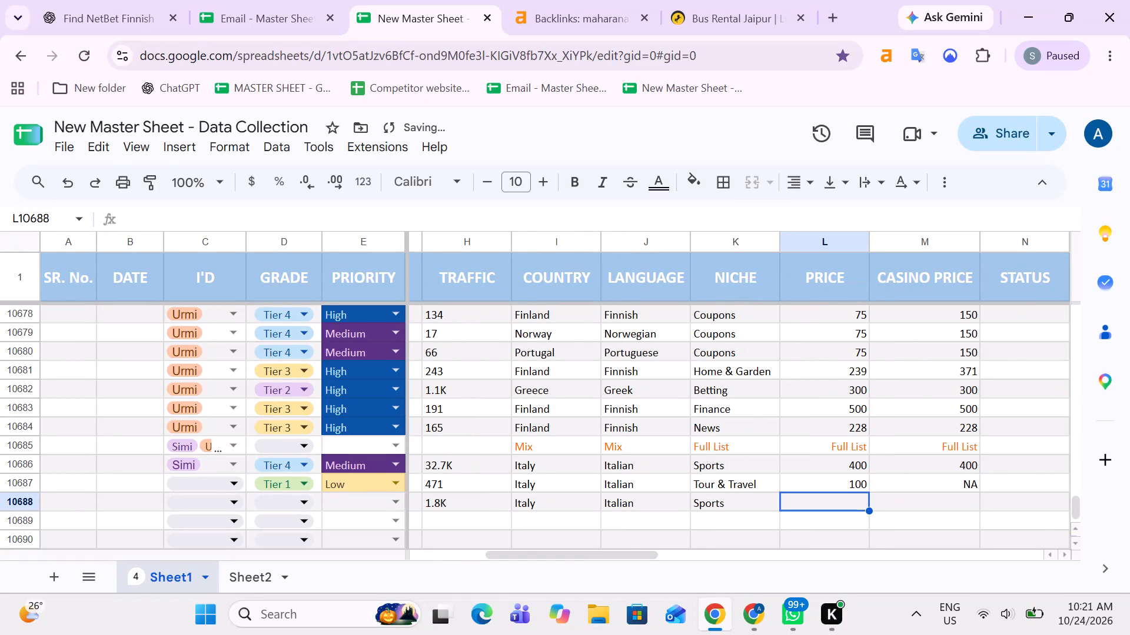
Close the Netbet search results, check the rate in the calciovicentino.it email, and enter 100 as both Price and Casino Price in the sheet row.
key("alt+Tab")
scroll(532, 316, "up", 8)
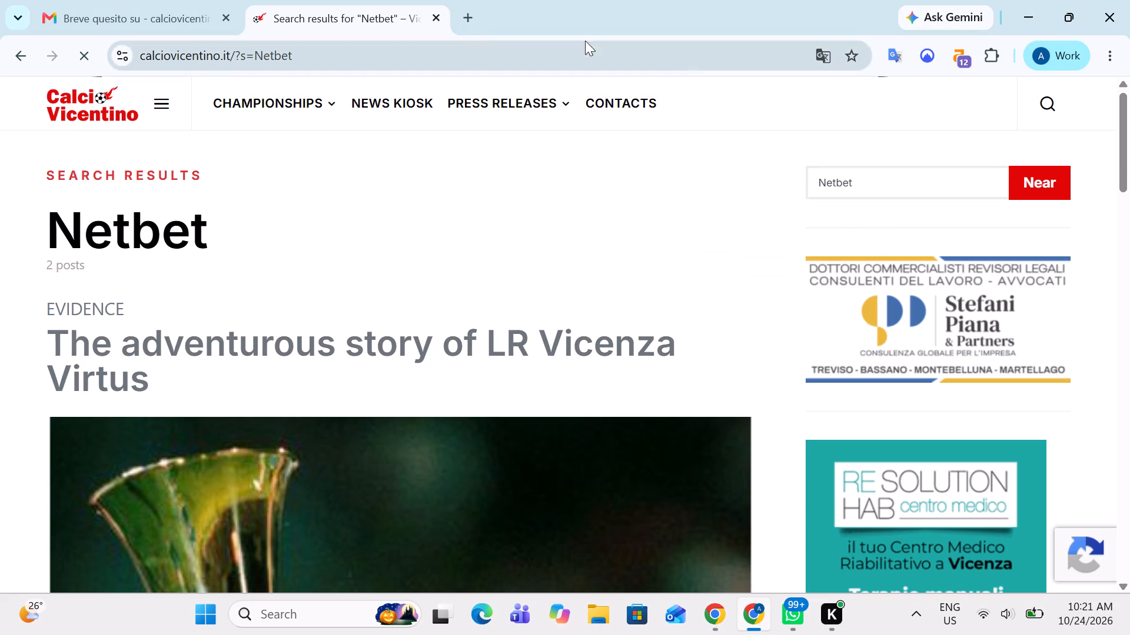
left_click(430, 16)
scroll(599, 390, "down", 4)
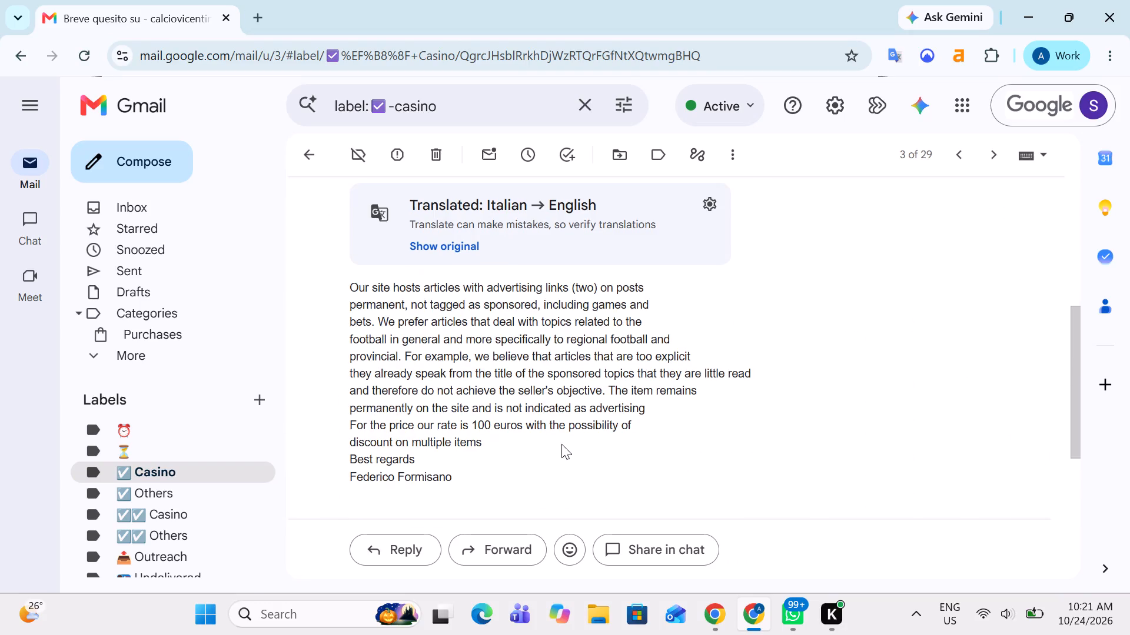
key("alt+Tab")
type("100")
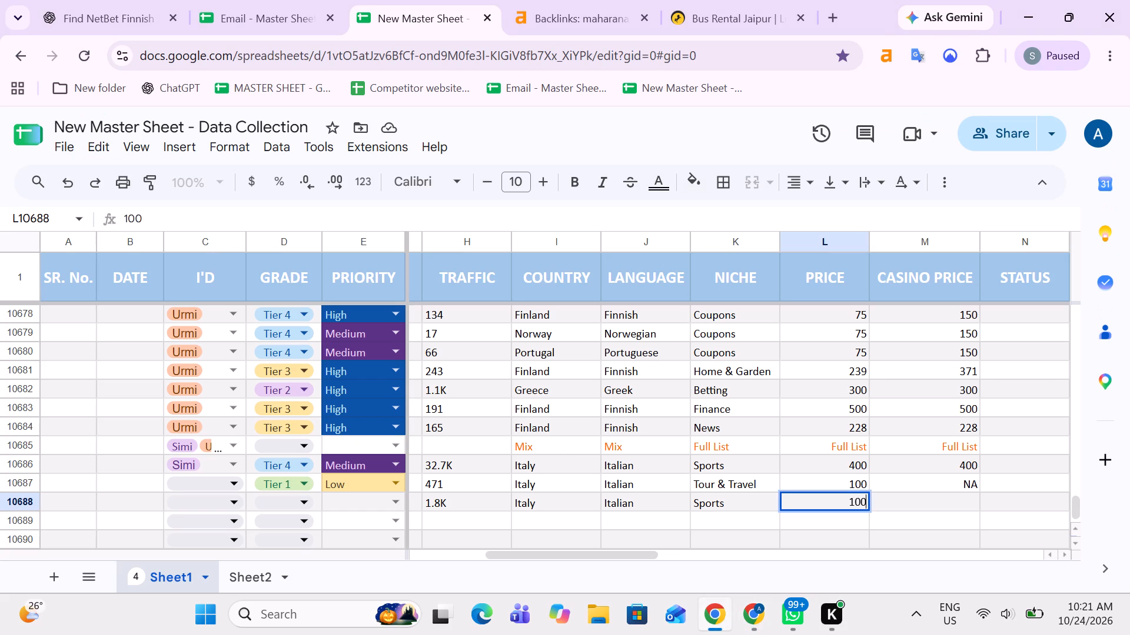
key("Right")
key("Left")
key("ctrl+c")
key("Right")
key("ctrl+v")
Copy the calciovicentino.it sender's email address from the reply into the Contact Details column of row 10688.
key("Right")
key("Right")
key("Right")
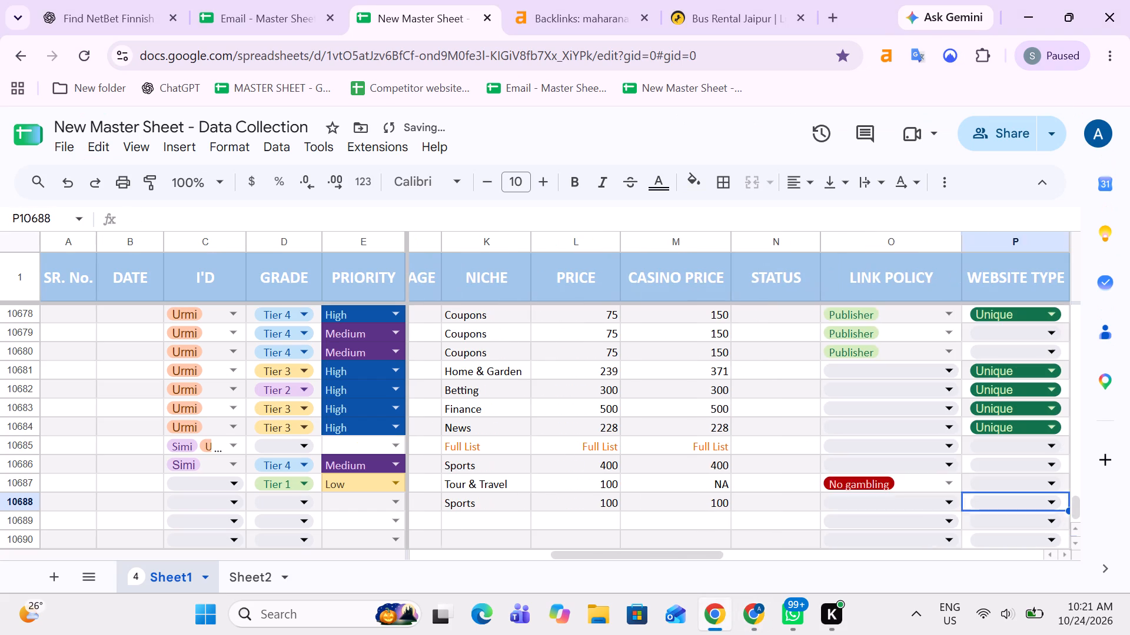
key("Left")
key("Left")
key("Right")
key("Right")
key("Right")
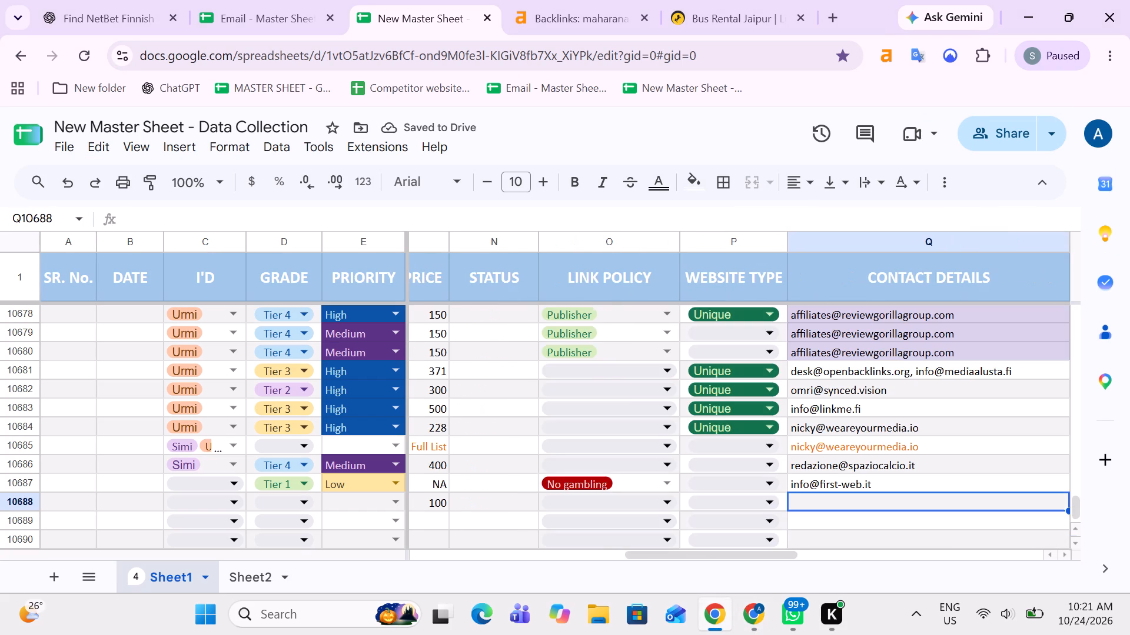
key("alt+Tab")
scroll(499, 409, "up", 3)
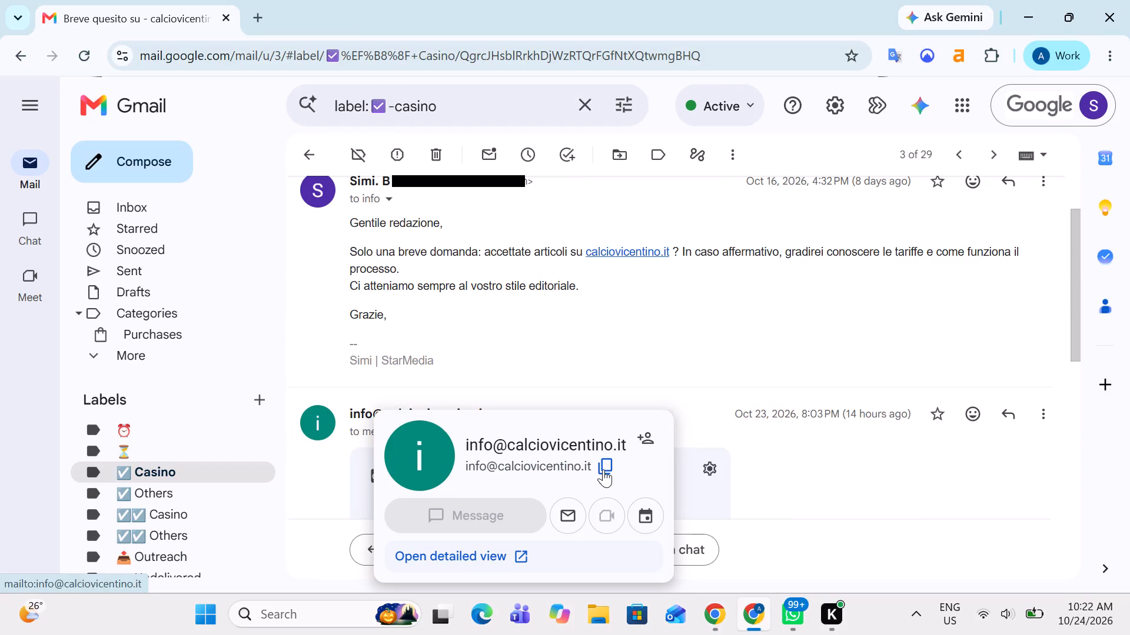
left_click(603, 469)
key("alt+Tab")
key("ctrl+v")
Set the Priority of the calciovicentino.it row to Medium.
key("Right")
key("Left")
key("Left")
key("Left")
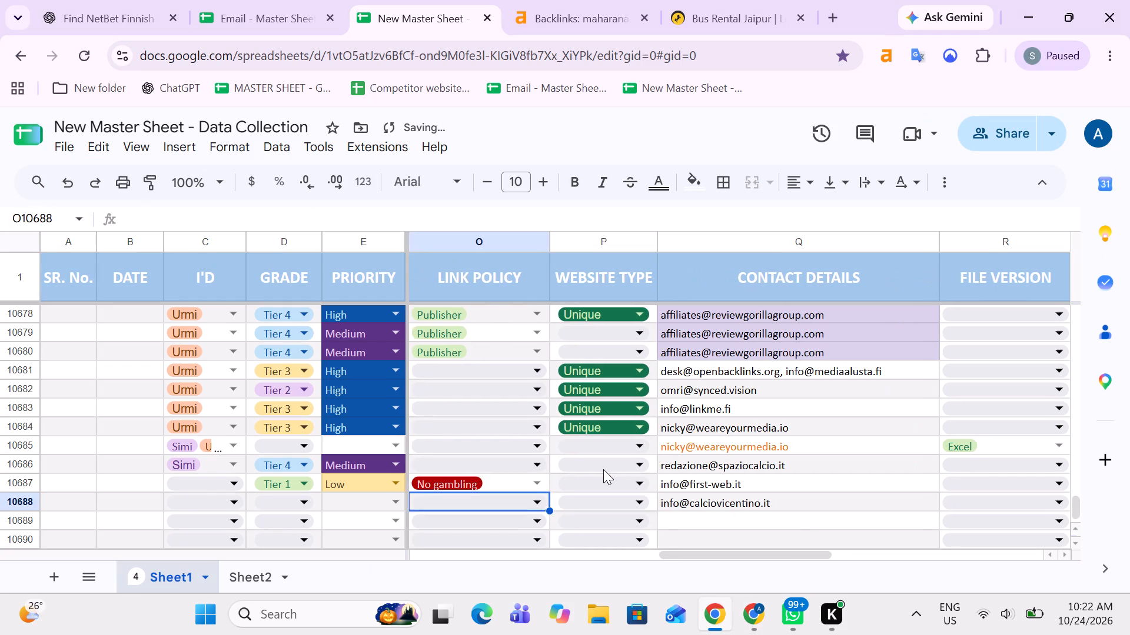
key("Right")
key("Right")
key("Left")
key("Left")
key("Left")
key("Left")
key("Left")
key("Left")
key("Left")
key("Left")
key("Left")
key("Left")
key("Left")
key("Left")
key("Left")
key("Left")
key("Left")
key("Left")
key("Right")
key("Right")
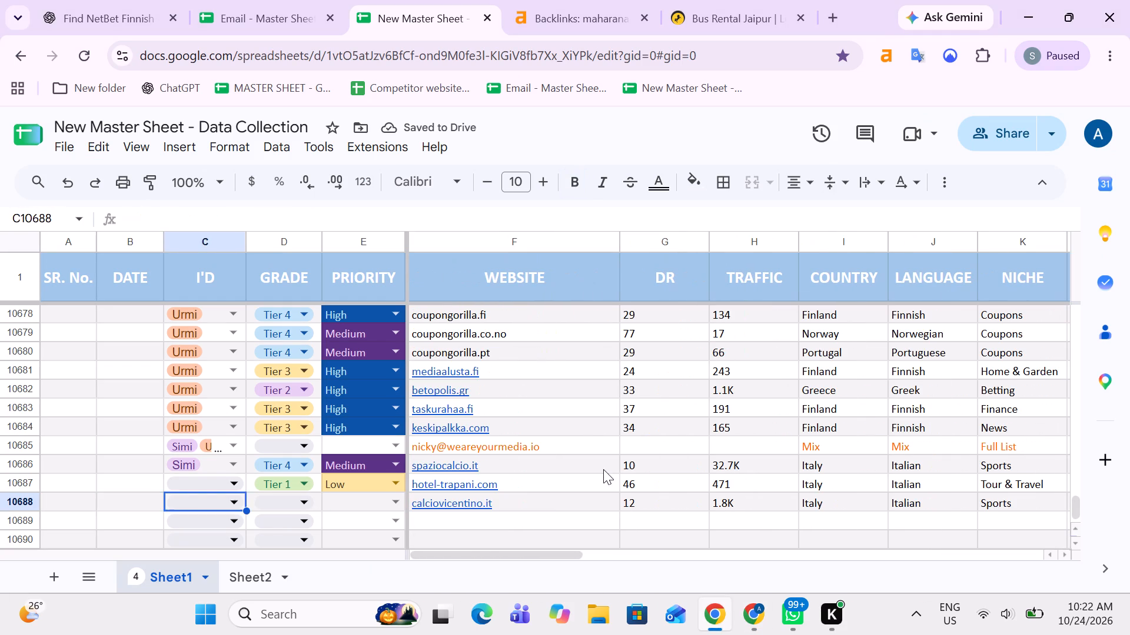
key("Right")
key("Right")
key("m")
key("Down")
key("Return")
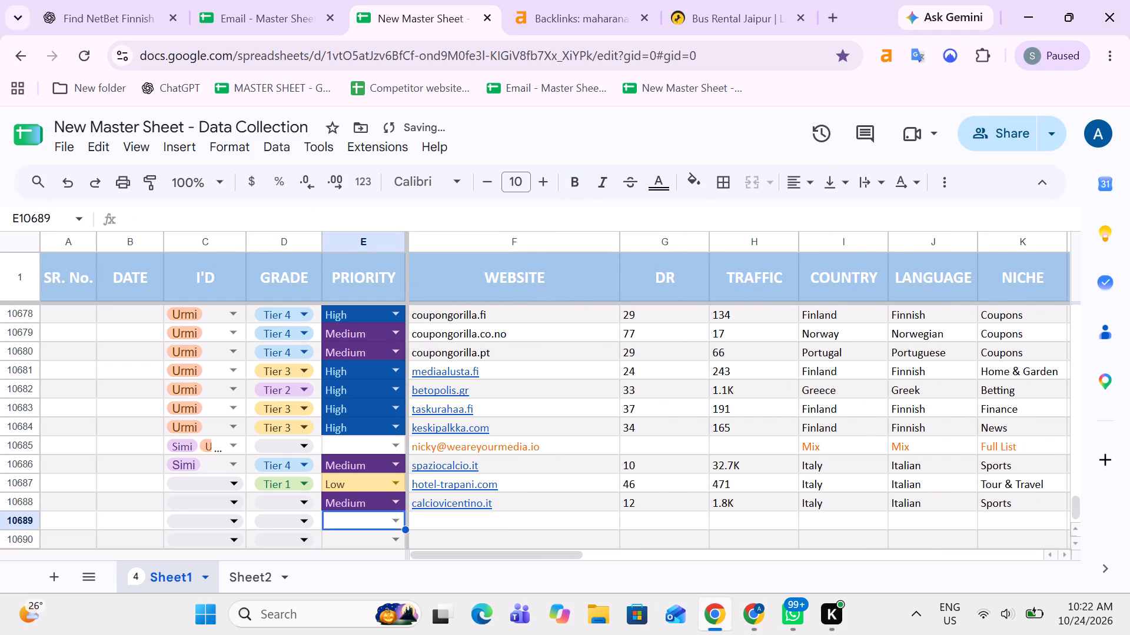
Choose a tier in the Grade column for the calciovicentino.it row.
key("Up")
key("Left")
key("Left")
key("Right")
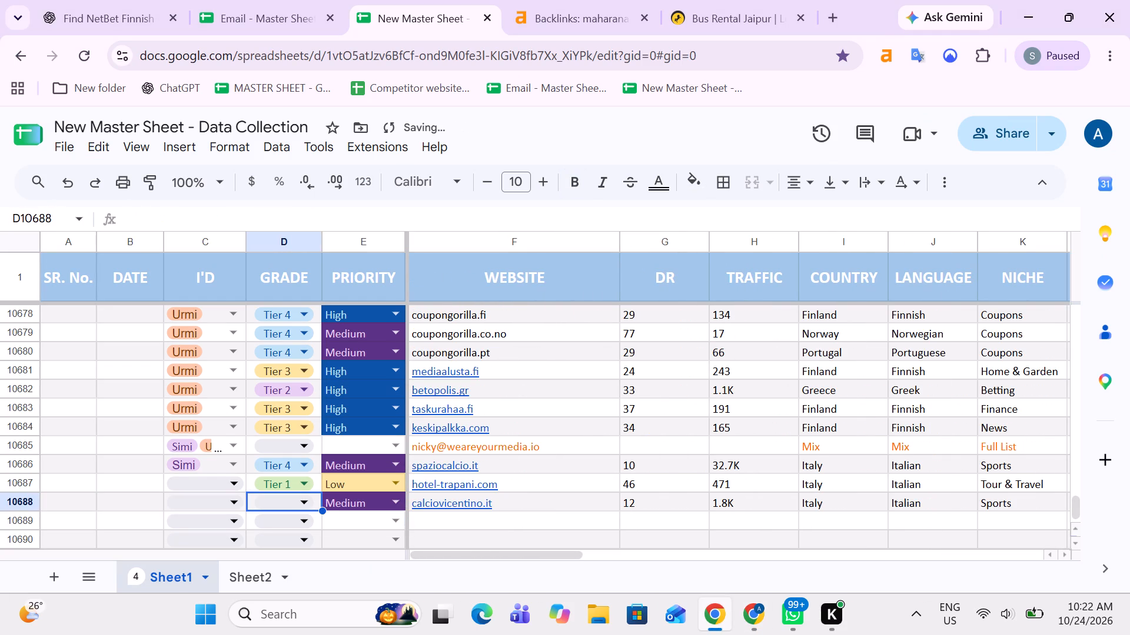
key("t")
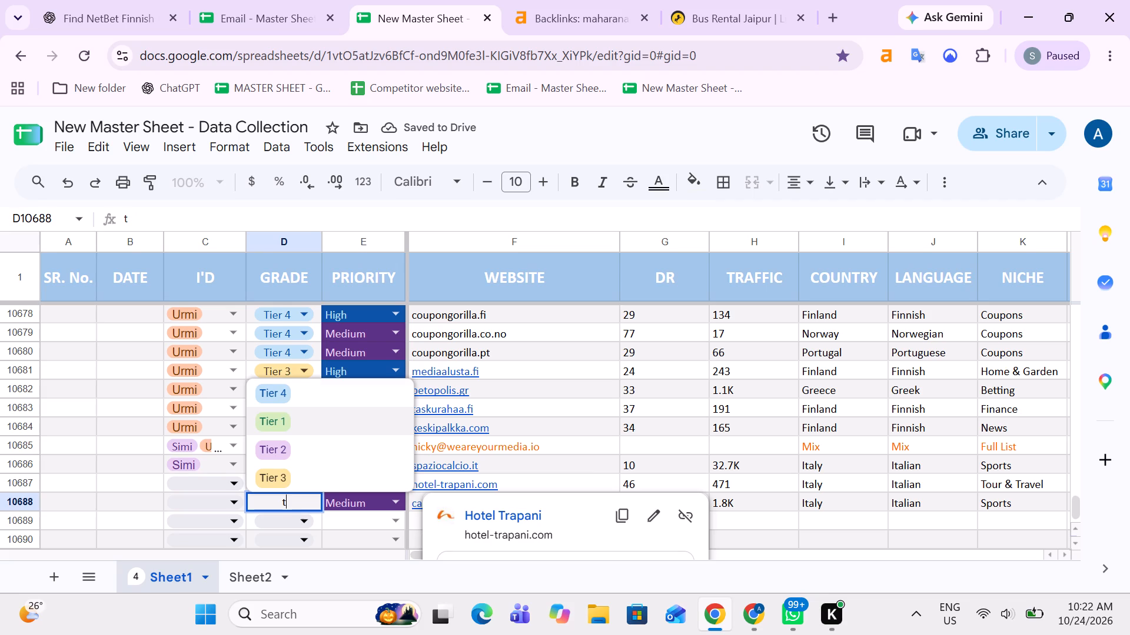
key("Up")
key("Return")
key("Up")
key("Right")
key("Right")
key("alt+Tab")
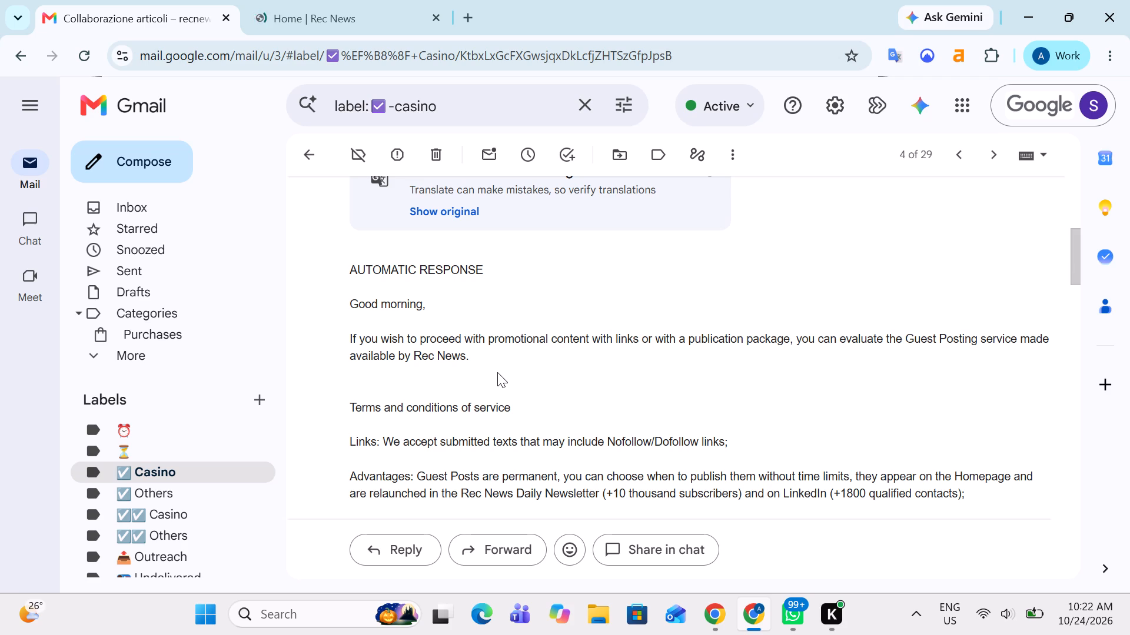
scroll(518, 370, "down", 2)
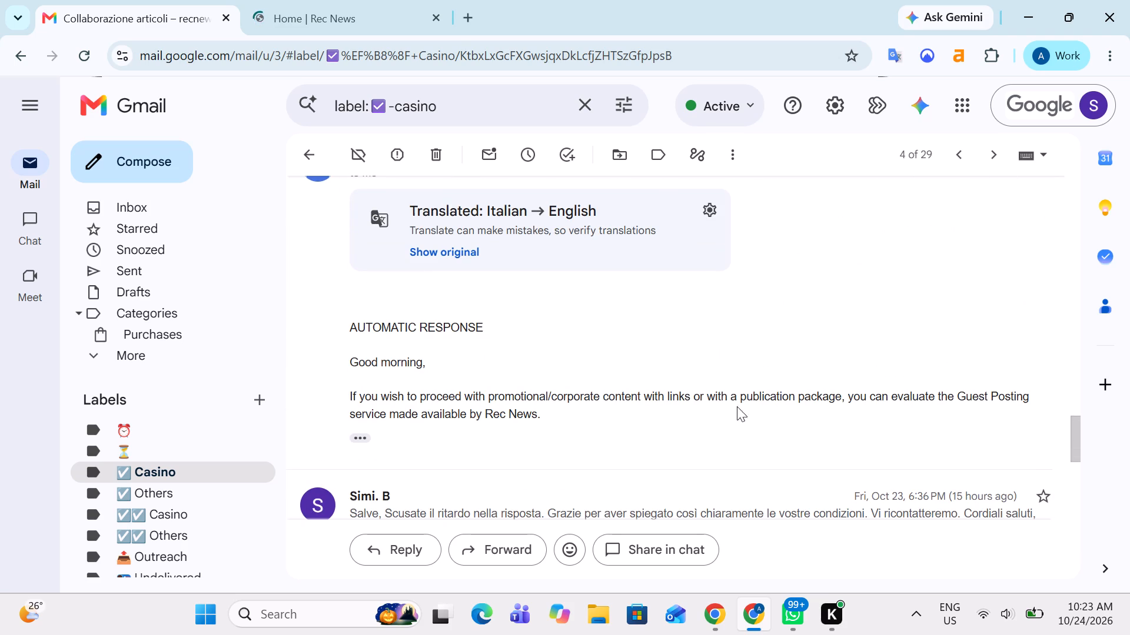
scroll(710, 413, "down", 3)
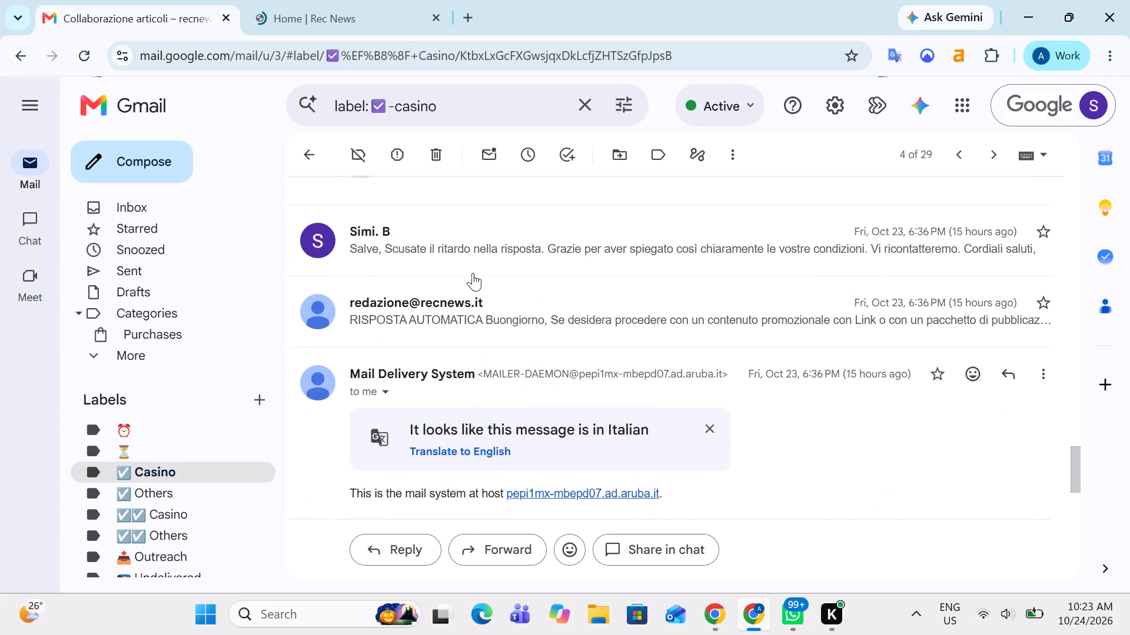
Read the October 23 follow-up sent to recnews.it and translate the editorial mailbox's auto-reply to it to English.
left_click(466, 263)
scroll(507, 332, "down", 1)
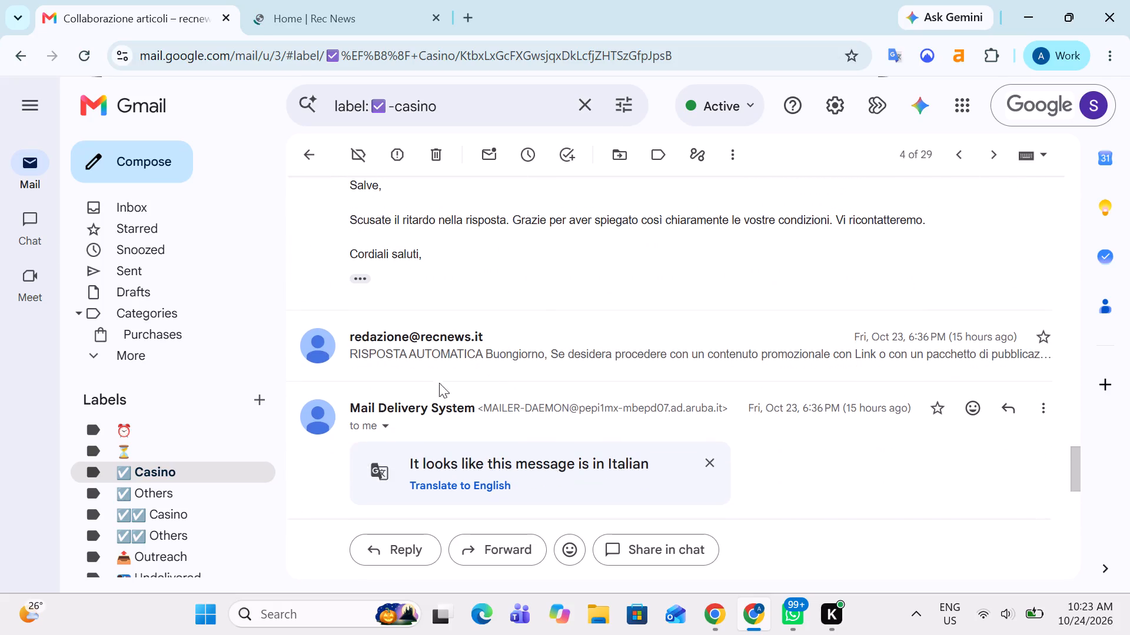
left_click(430, 361)
scroll(430, 361, "down", 2)
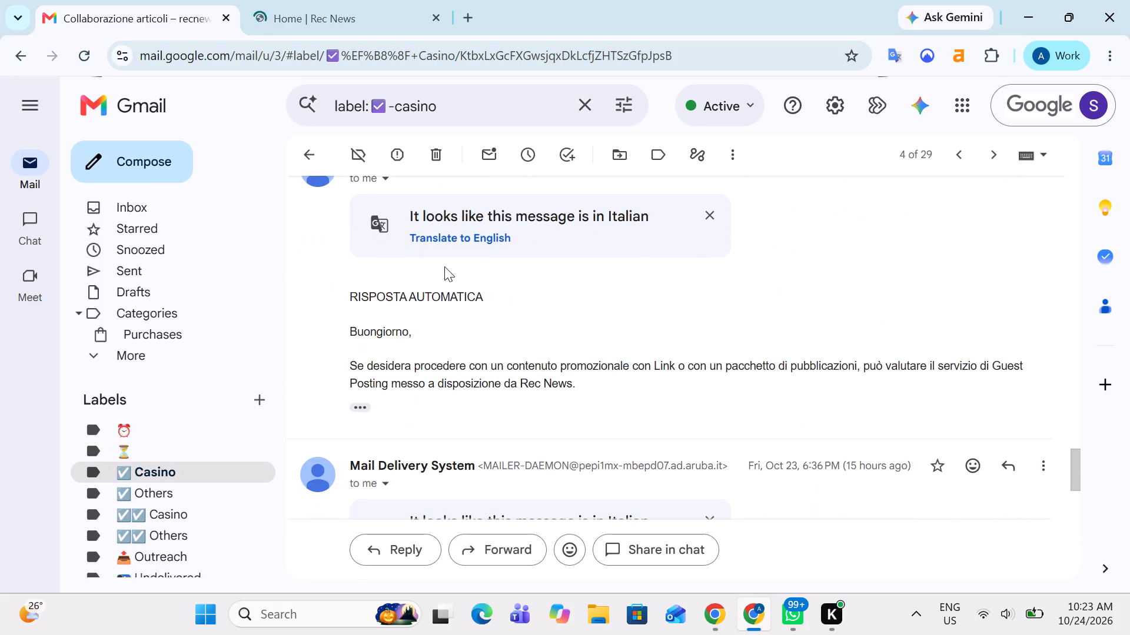
left_click(444, 266)
left_click(465, 253)
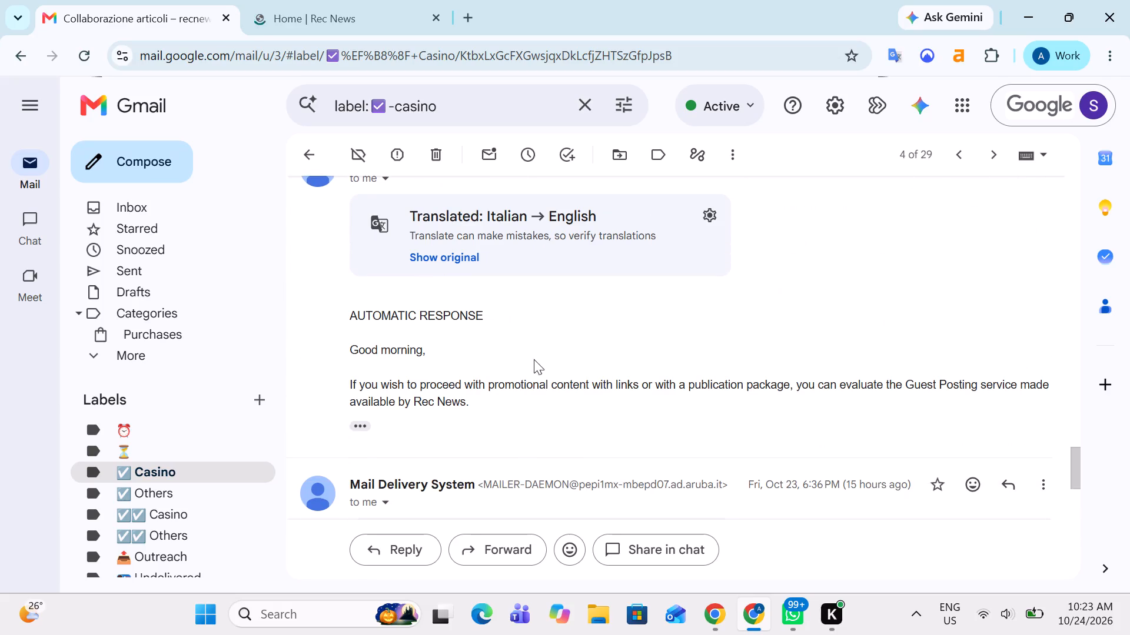
Review the rest of the recnews.it thread and open the linked page on accepted topics and rates.
scroll(535, 386, "down", 15)
scroll(511, 406, "up", 3)
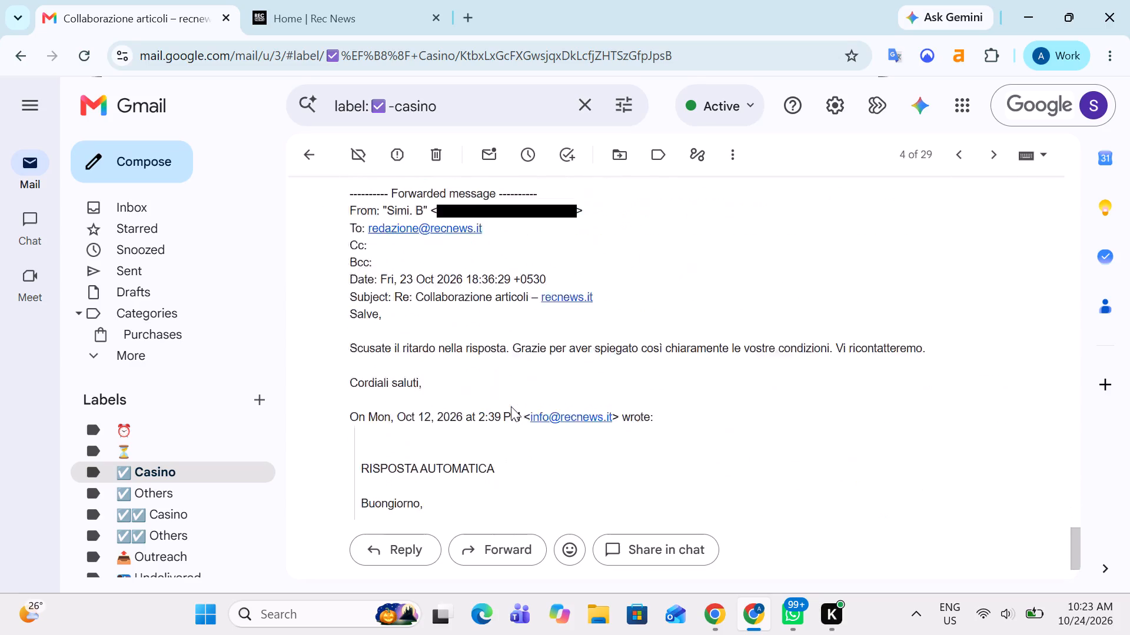
scroll(511, 406, "up", 15)
scroll(511, 406, "up", 11)
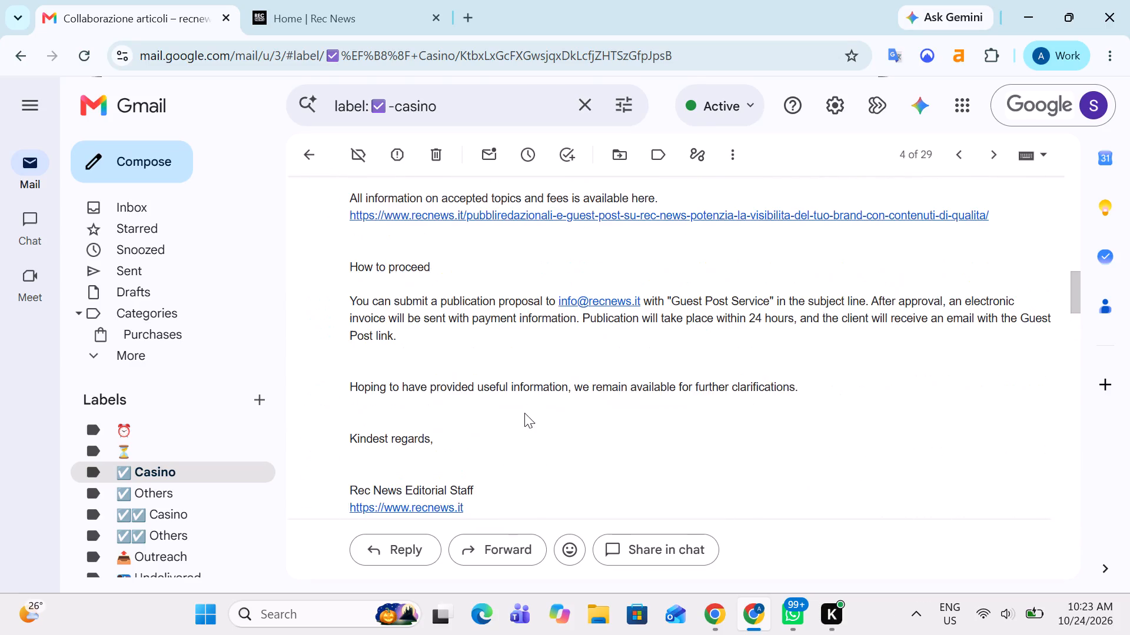
scroll(527, 429, "up", 5)
scroll(529, 430, "down", 4)
scroll(529, 430, "up", 1)
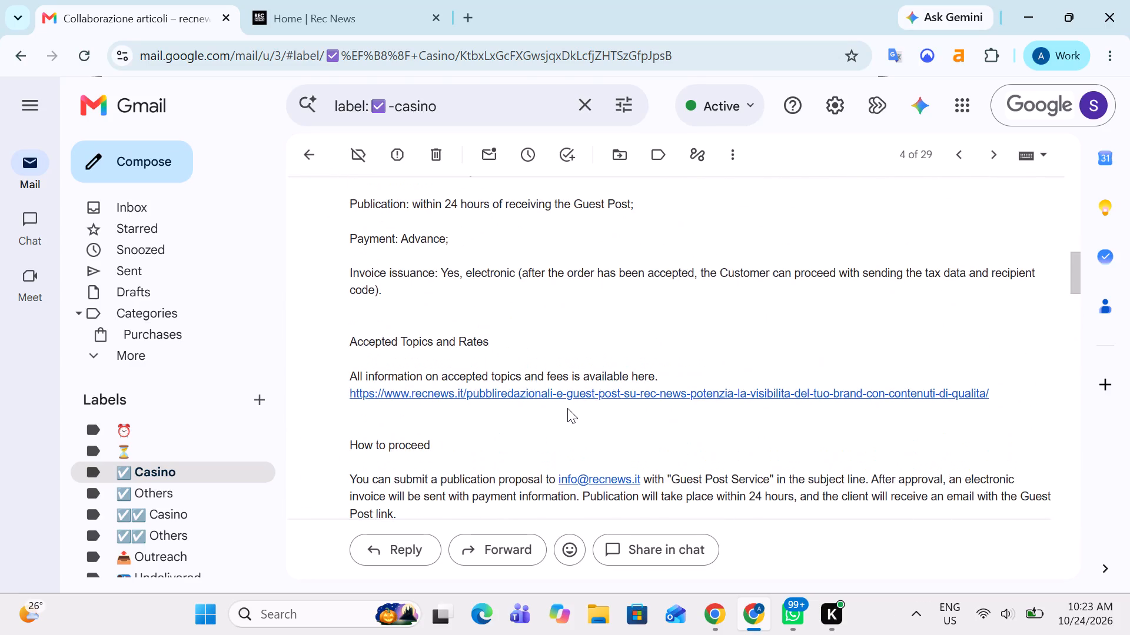
left_click(571, 397)
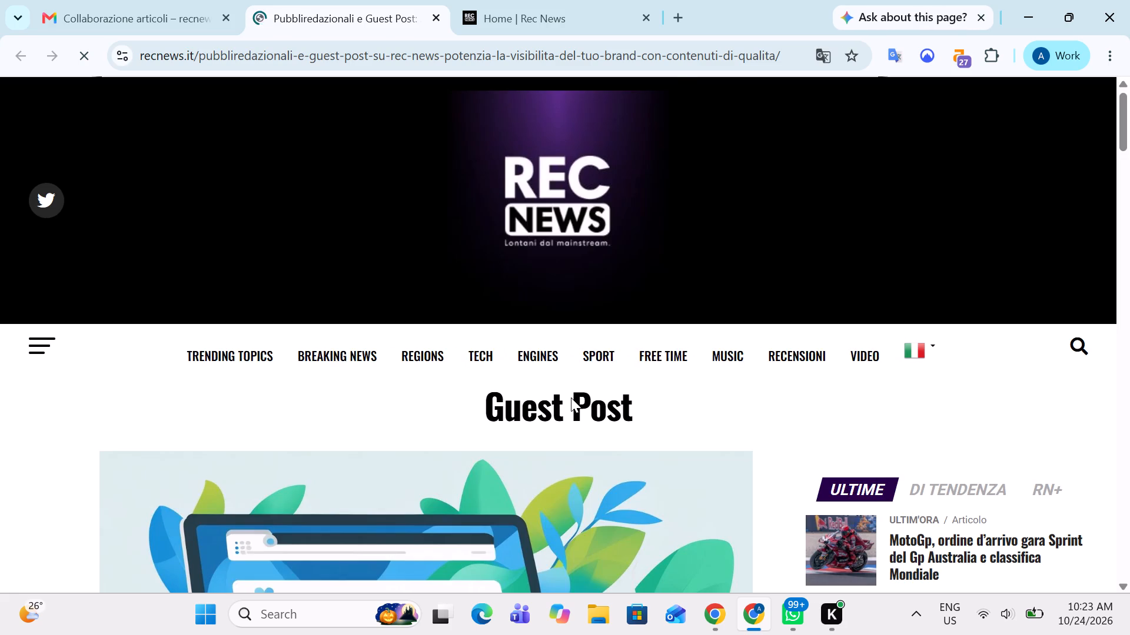
Read the recnews.it guest-post page down to its footer, covering accepted and rejected categories and rates, and dismiss the banner ad.
scroll(558, 397, "down", 4)
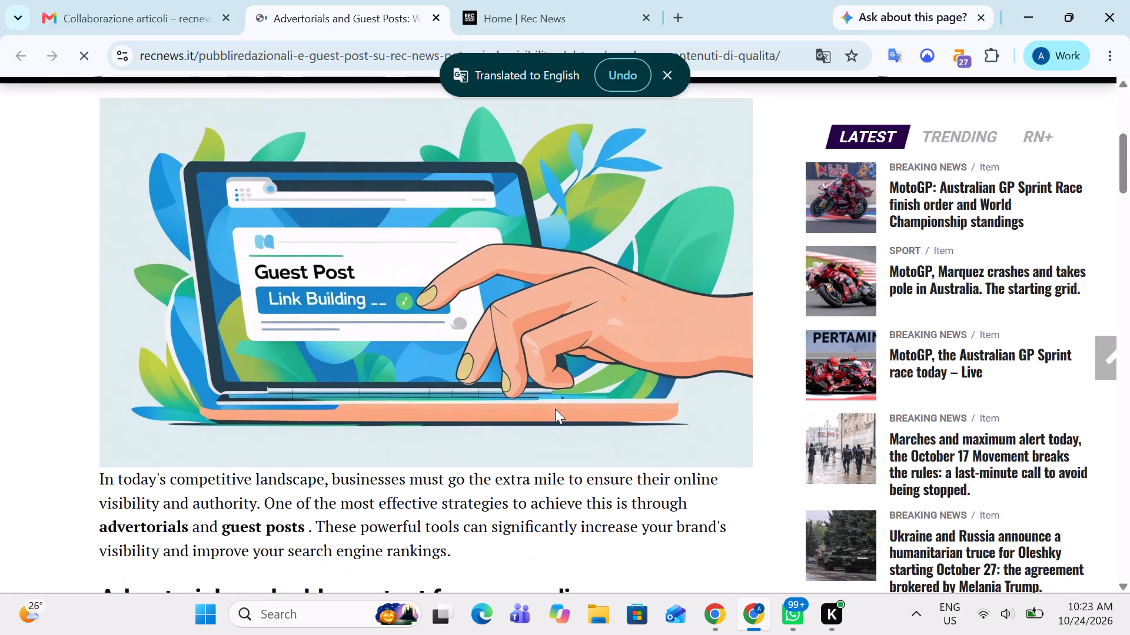
scroll(555, 409, "down", 6)
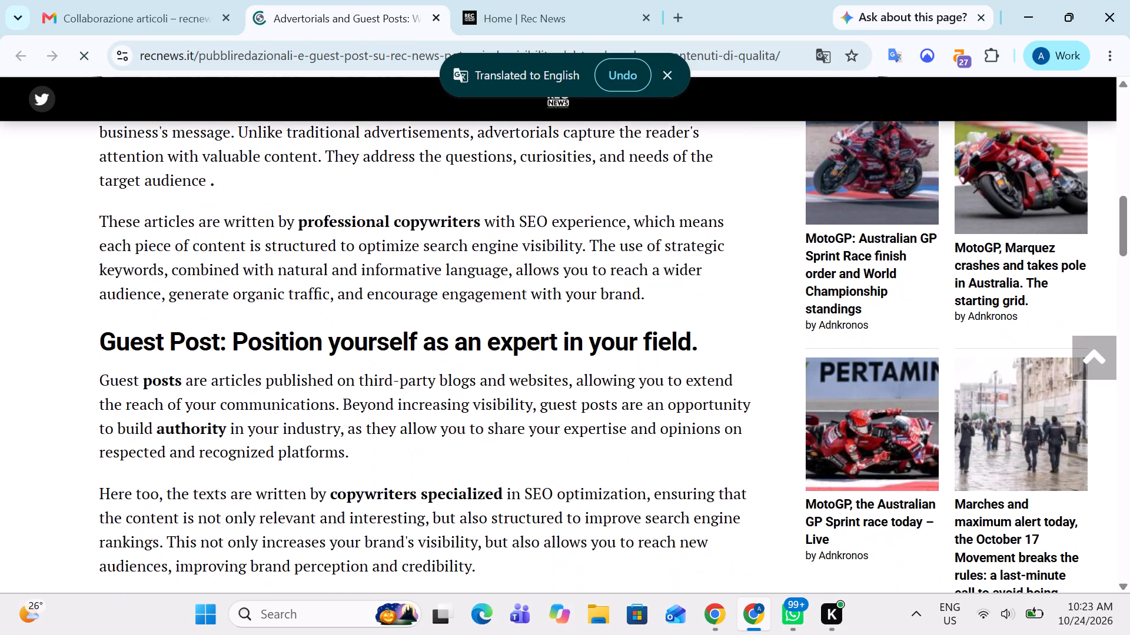
scroll(530, 402, "down", 6)
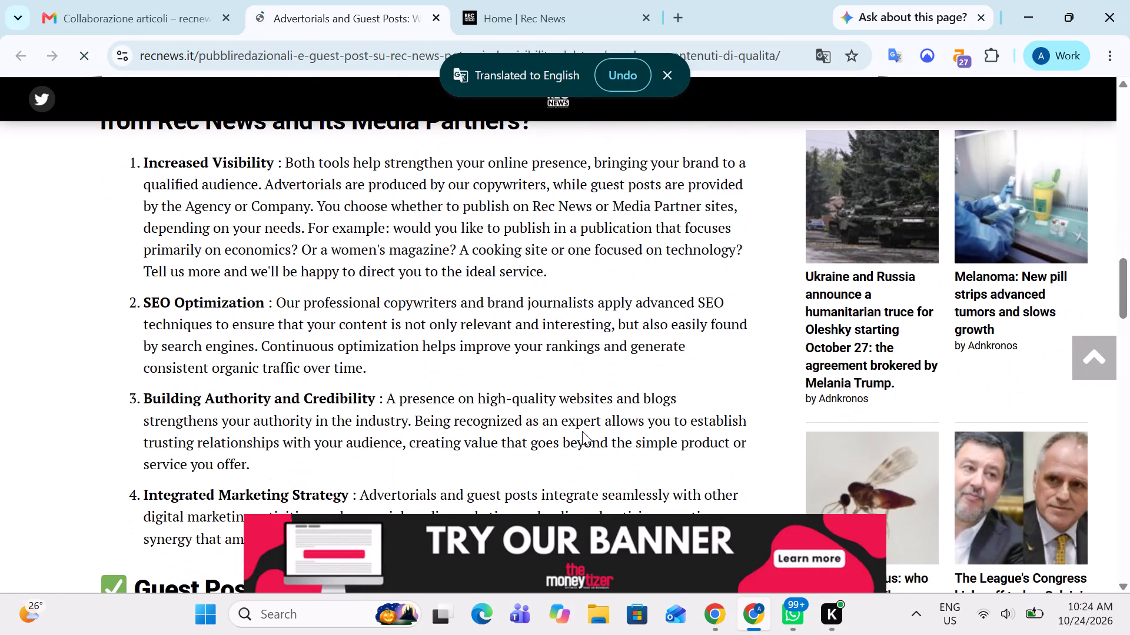
scroll(360, 411, "down", 2)
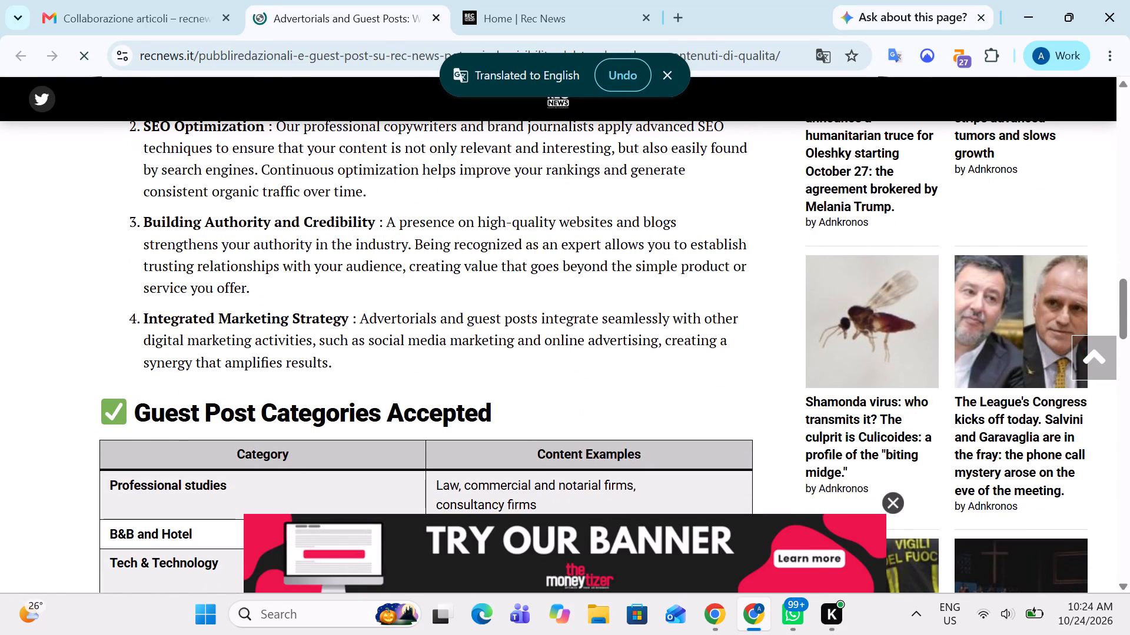
scroll(334, 432, "down", 2)
scroll(378, 399, "down", 3)
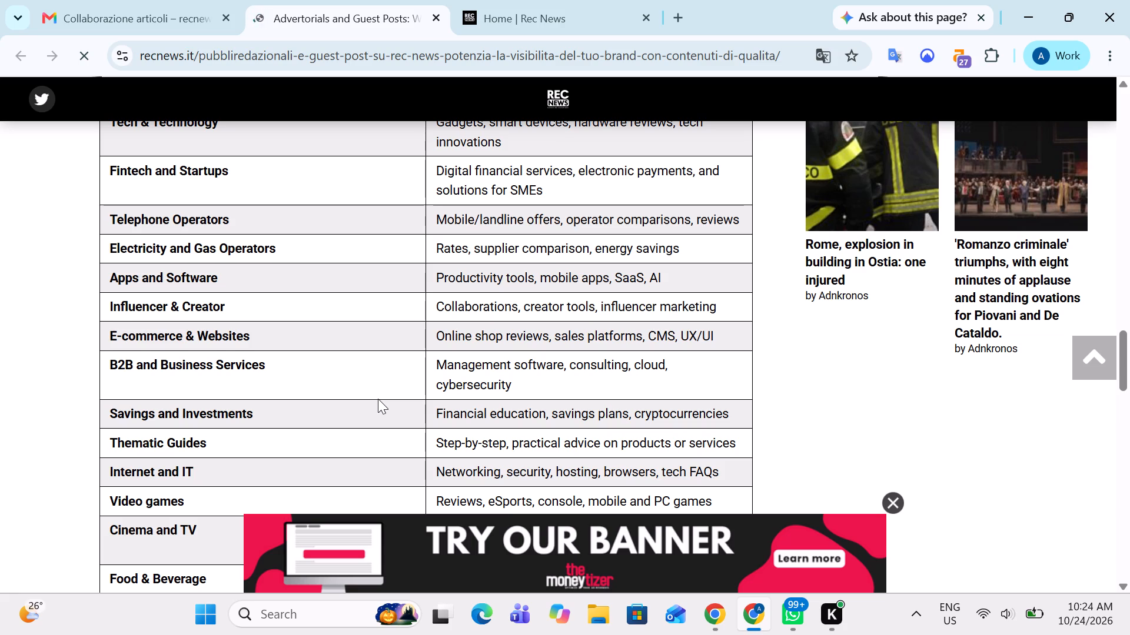
scroll(378, 399, "down", 8)
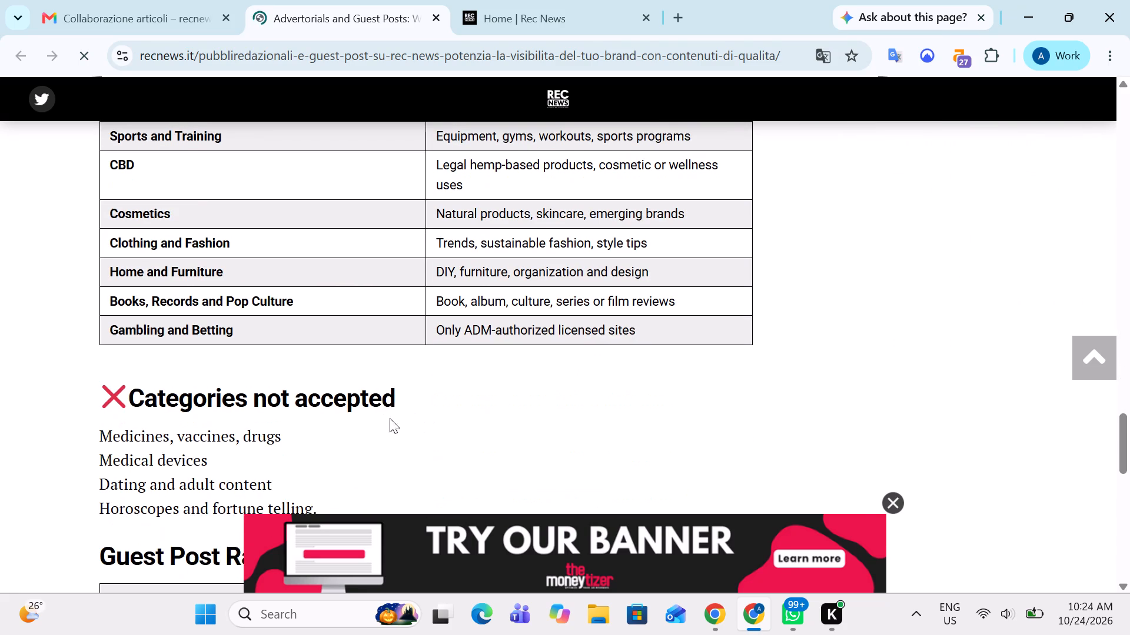
scroll(327, 419, "down", 2)
scroll(168, 370, "down", 2)
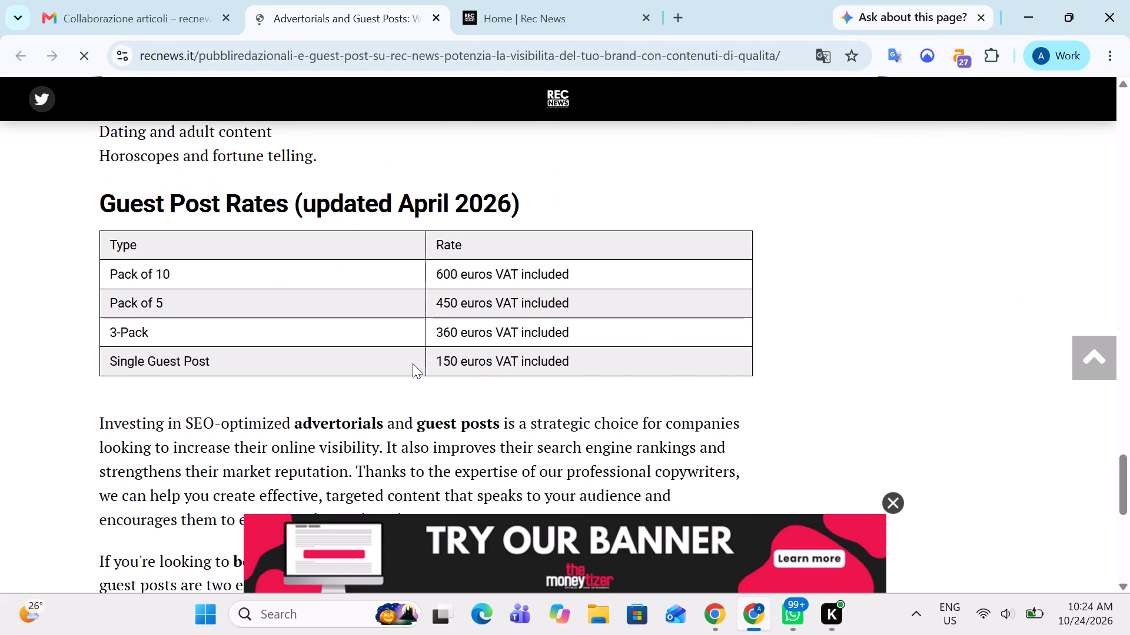
scroll(438, 395, "down", 5)
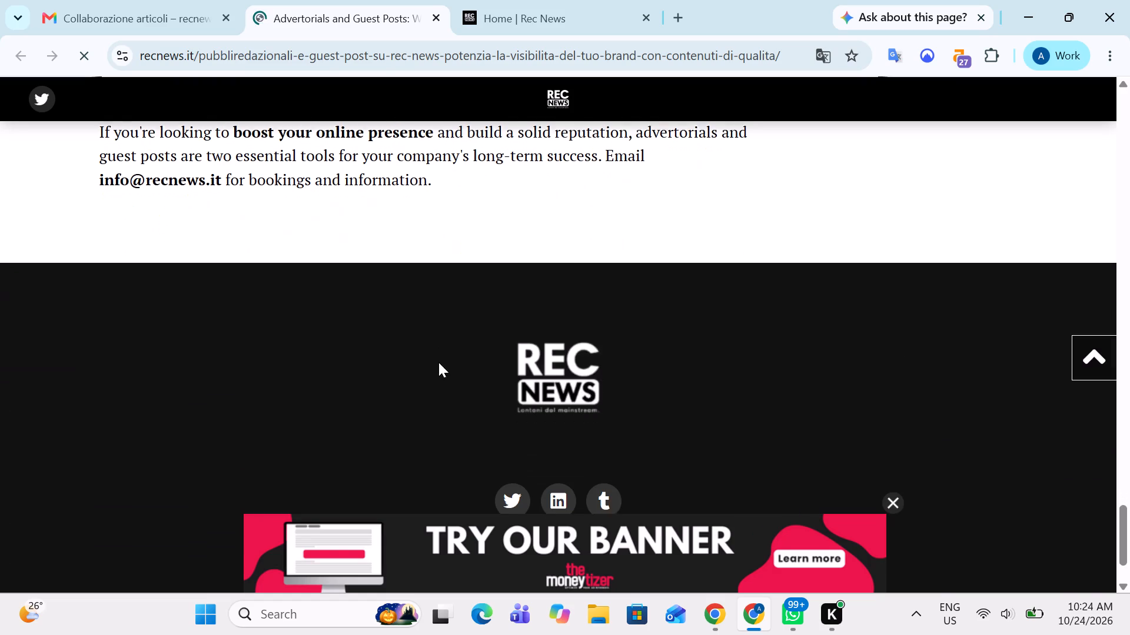
left_click(888, 506)
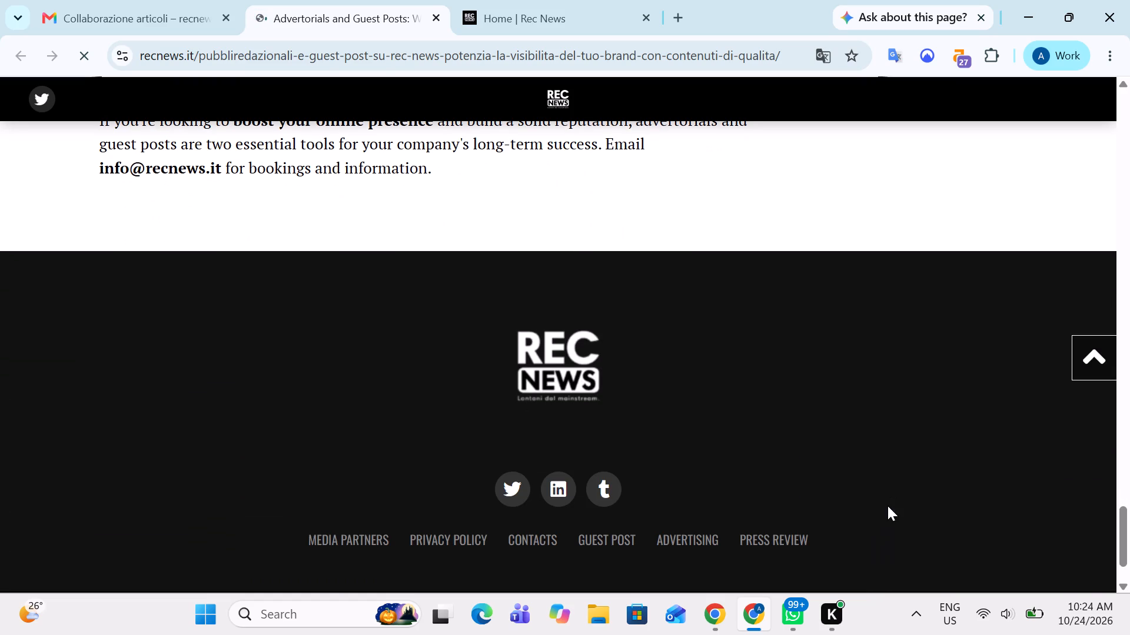
Examine the Guest Post Rates table, checking the Pack of 10 and Single Guest Post rates.
scroll(543, 461, "up", 3)
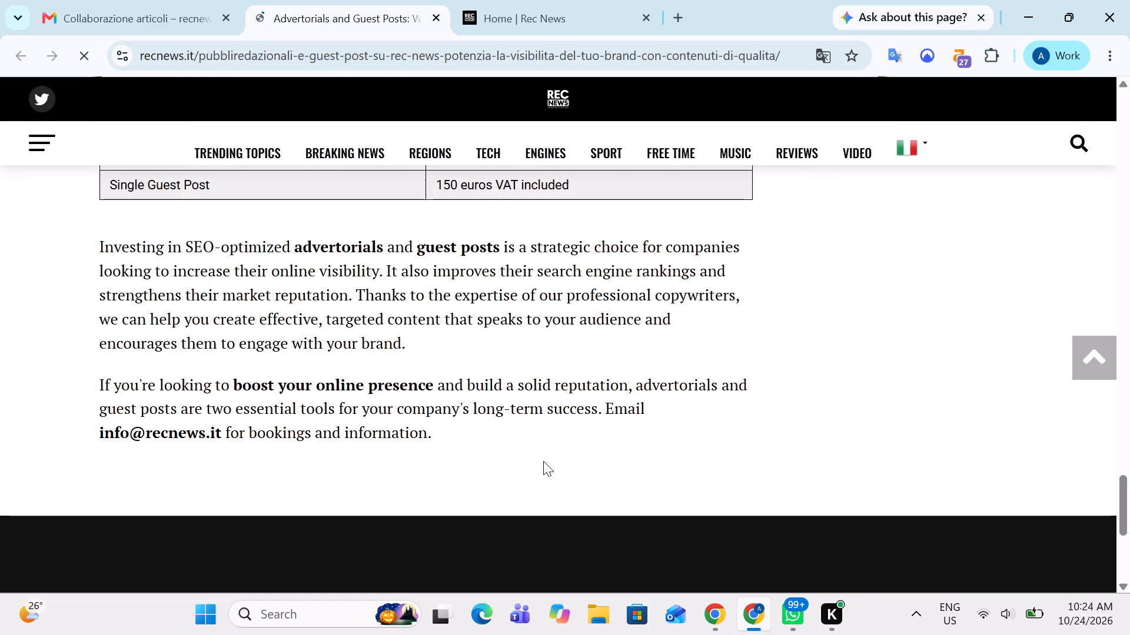
scroll(519, 436, "up", 3)
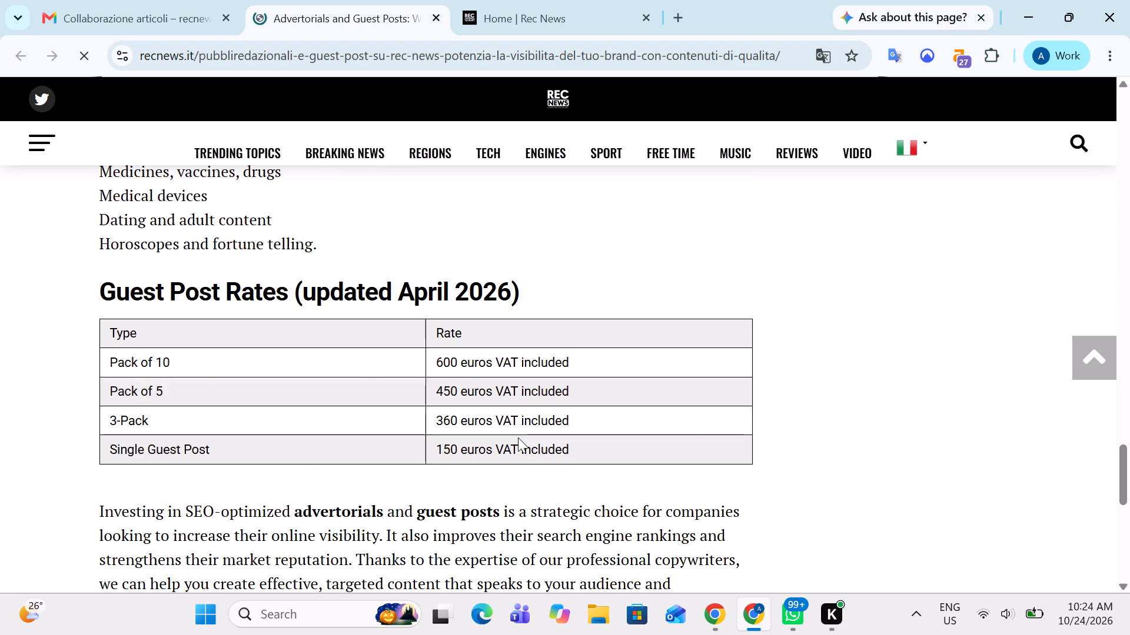
left_click(441, 362)
left_click_drag(441, 362, 505, 357)
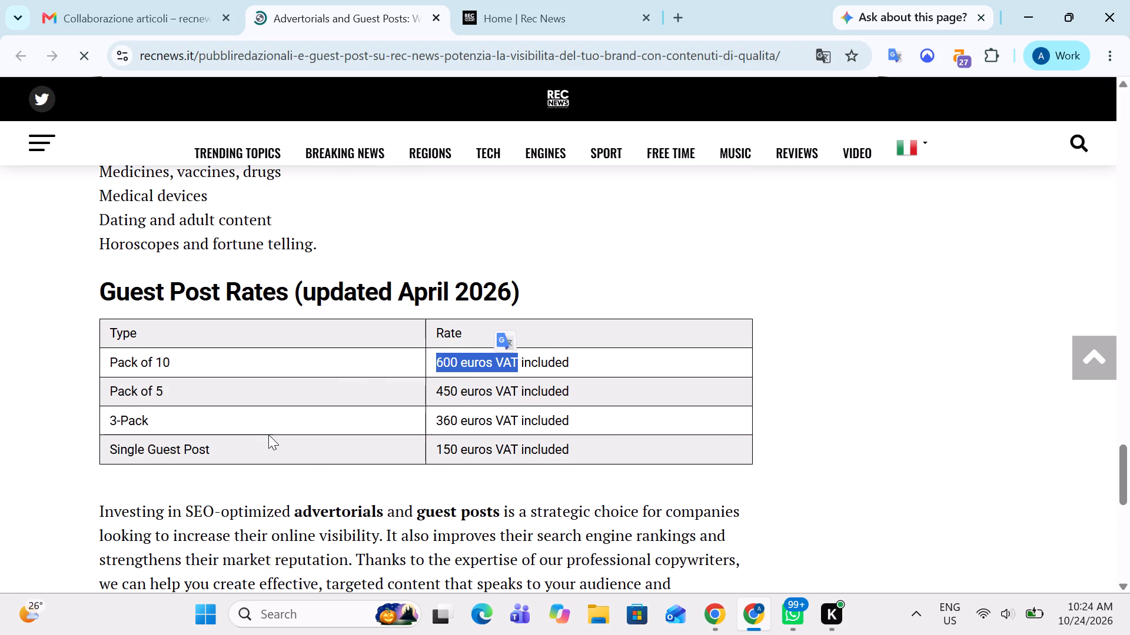
left_click(446, 443)
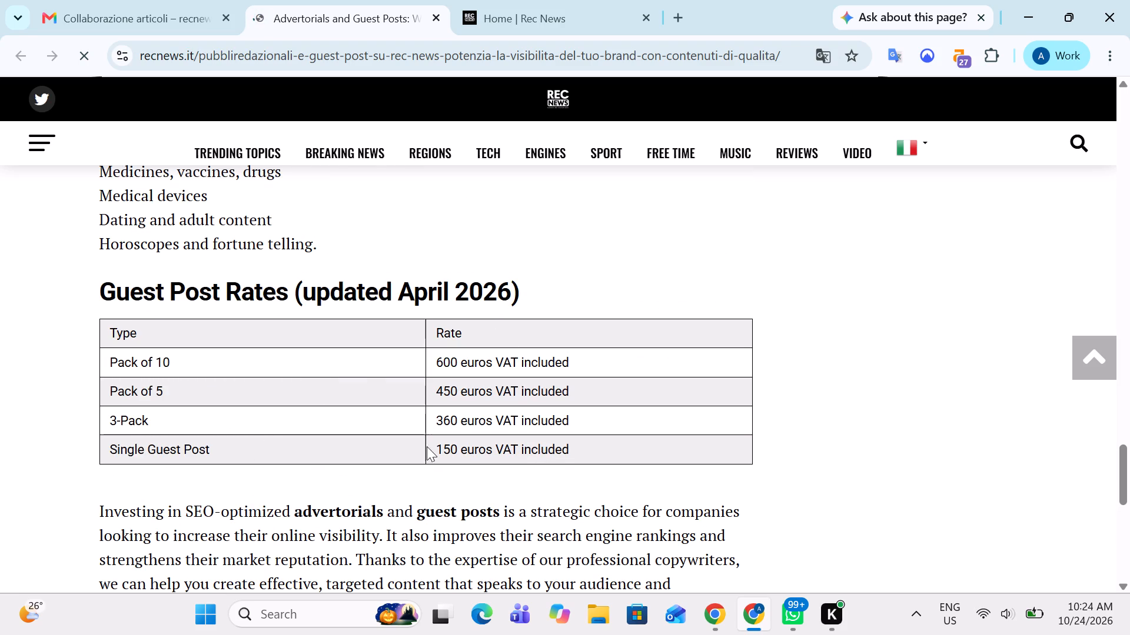
left_click_drag(442, 444, 448, 444)
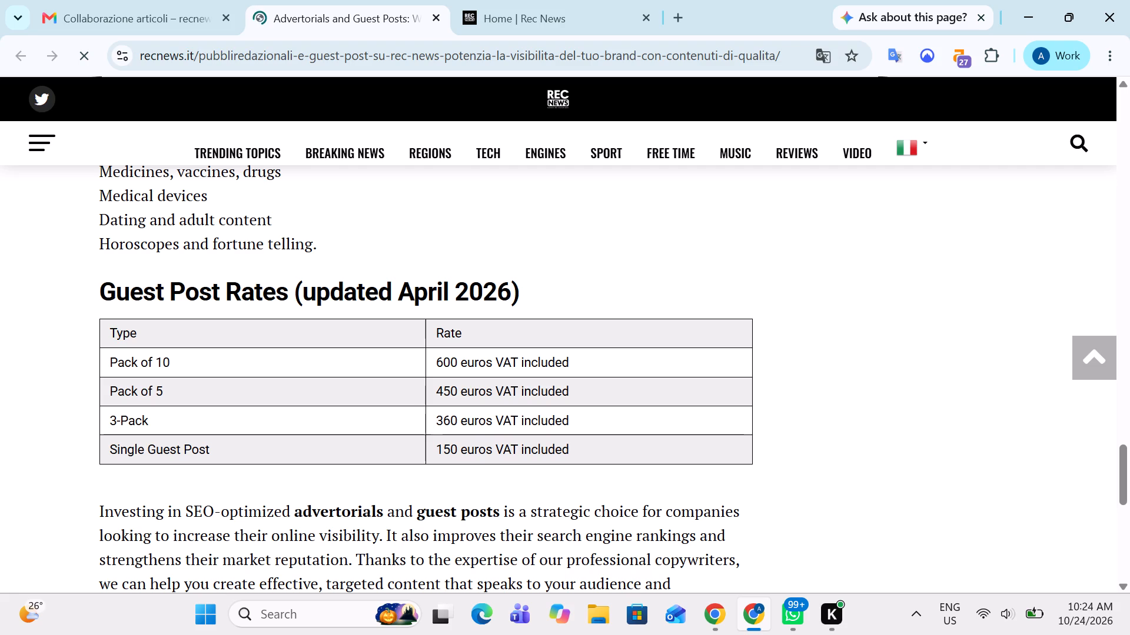
left_click_drag(448, 444, 580, 446)
left_click(498, 462)
Go back over the accepted and rejected guest-post categories and the rest of the page, and close it.
scroll(463, 484, "up", 3)
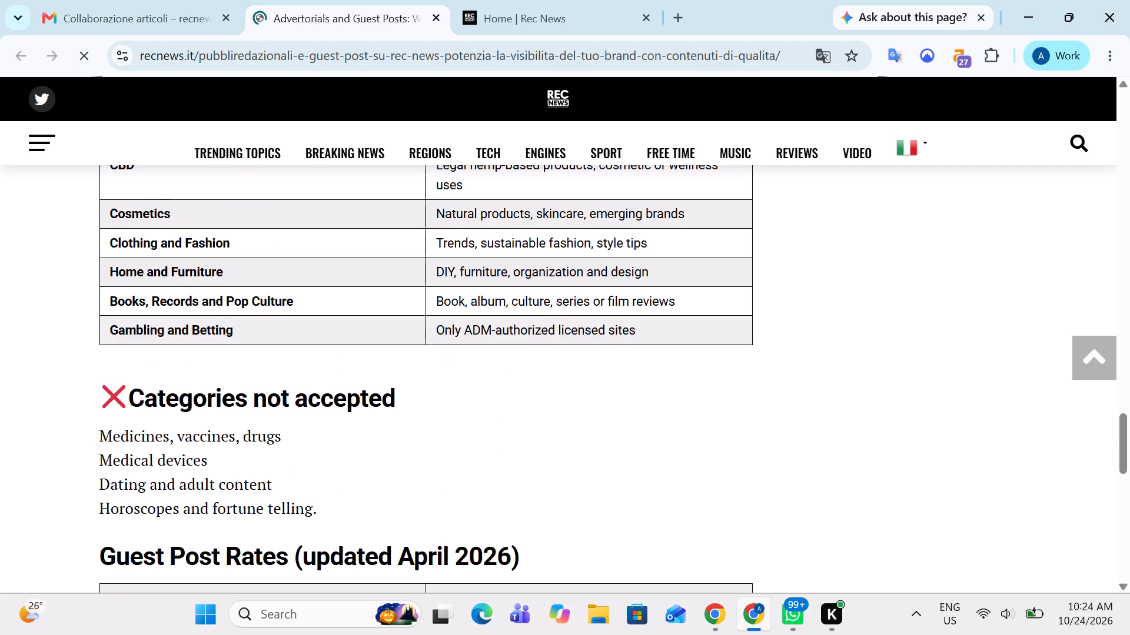
scroll(324, 530, "up", 4)
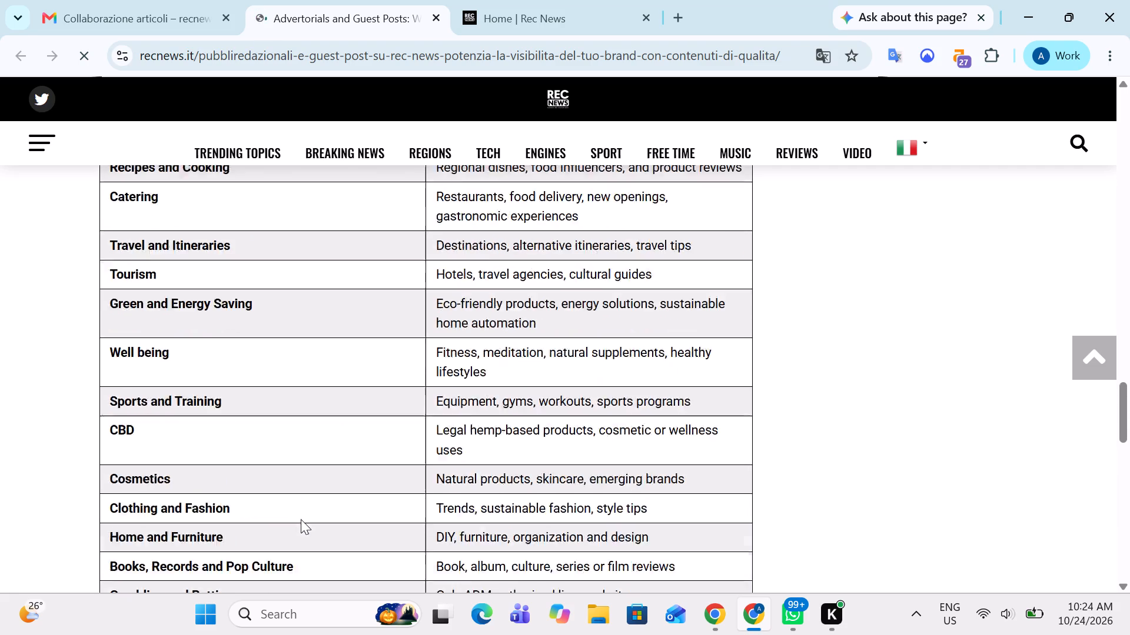
scroll(201, 469, "up", 2)
scroll(201, 469, "down", 3)
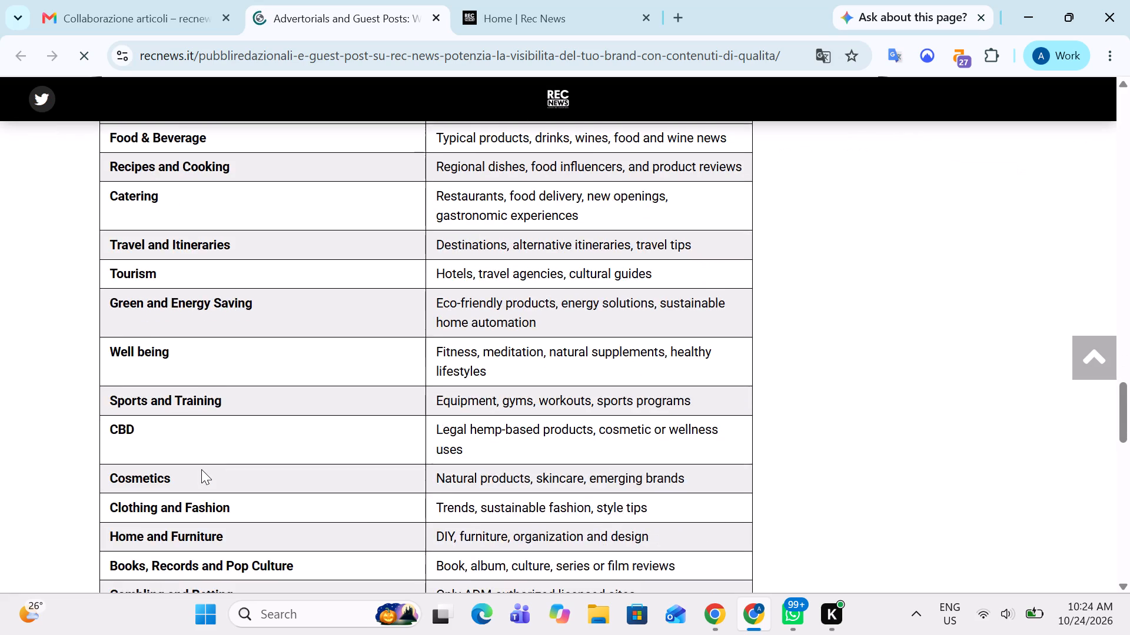
scroll(201, 469, "down", 1)
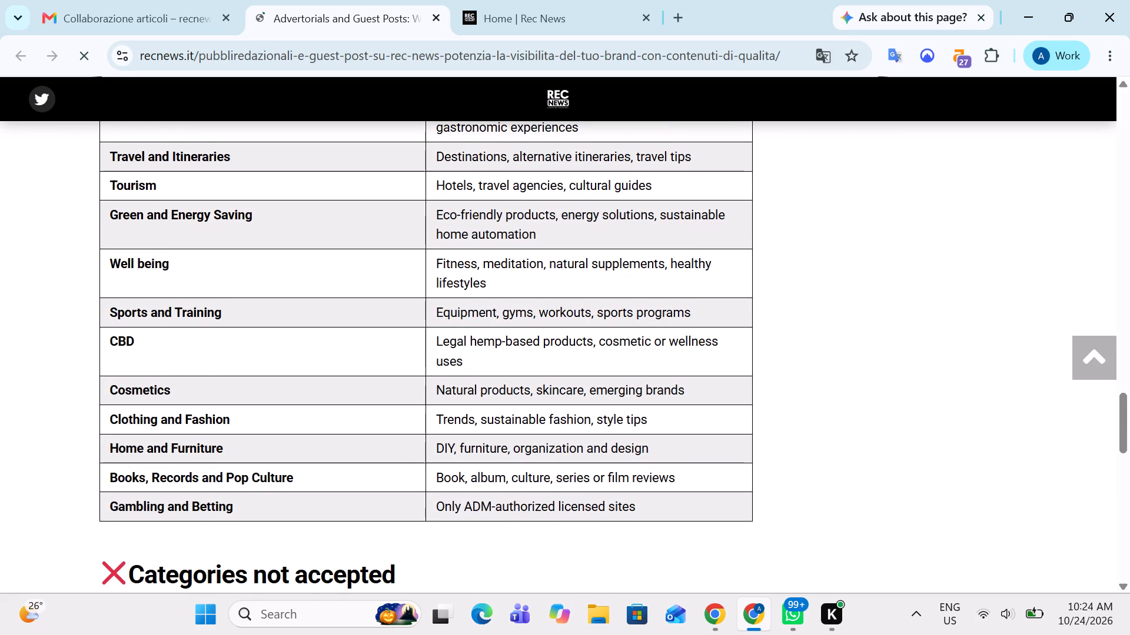
scroll(567, 525, "up", 11)
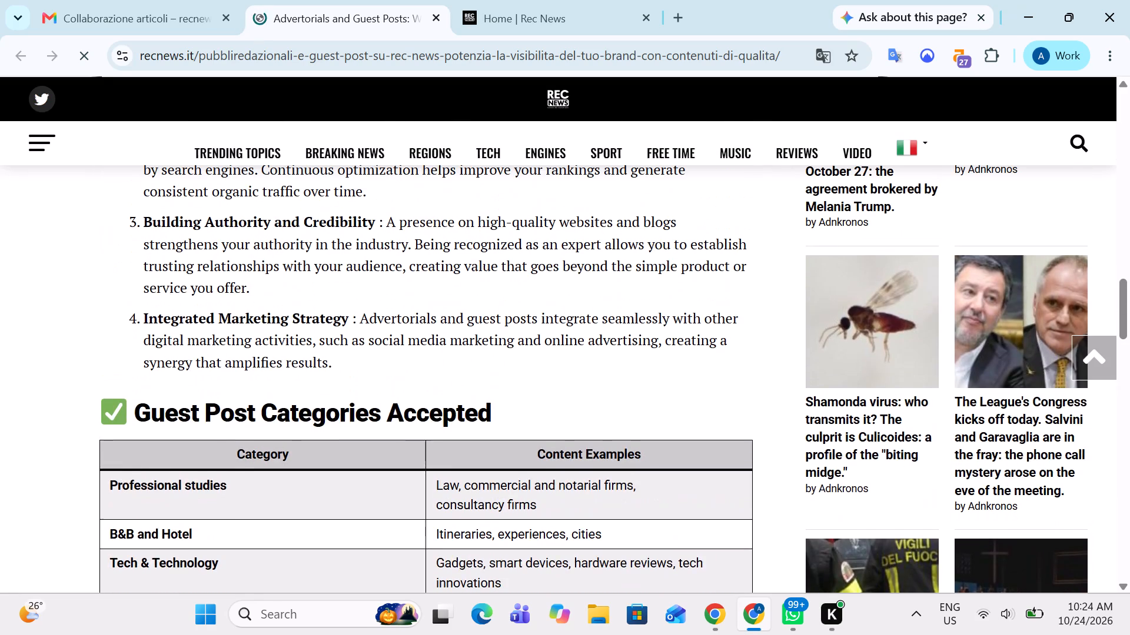
scroll(465, 499, "up", 1)
scroll(387, 477, "up", 4)
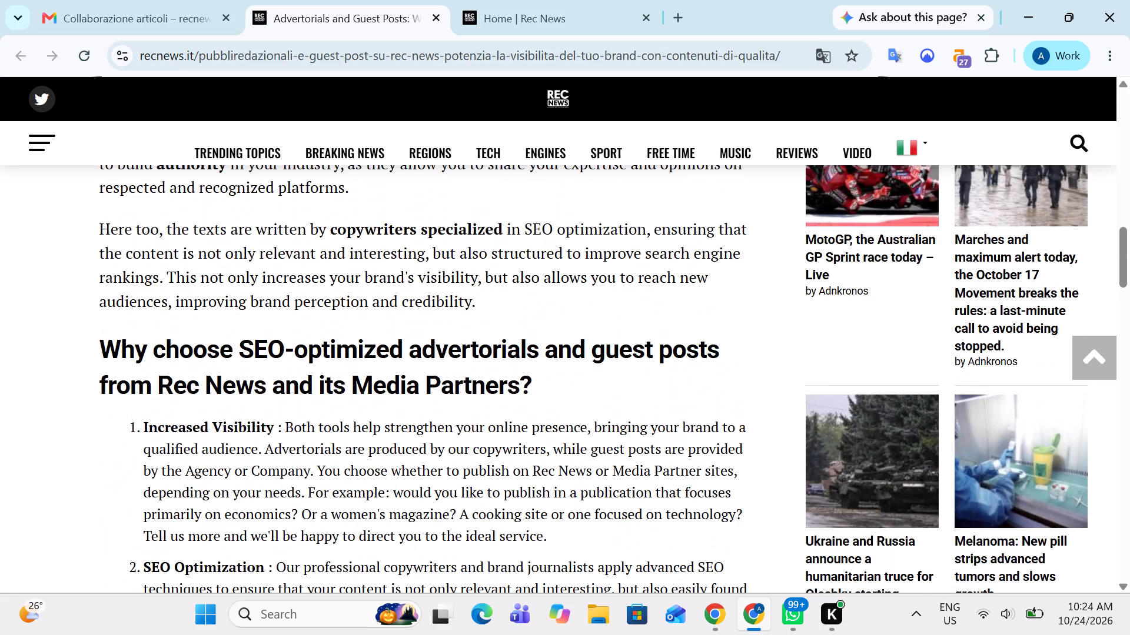
scroll(387, 477, "up", 9)
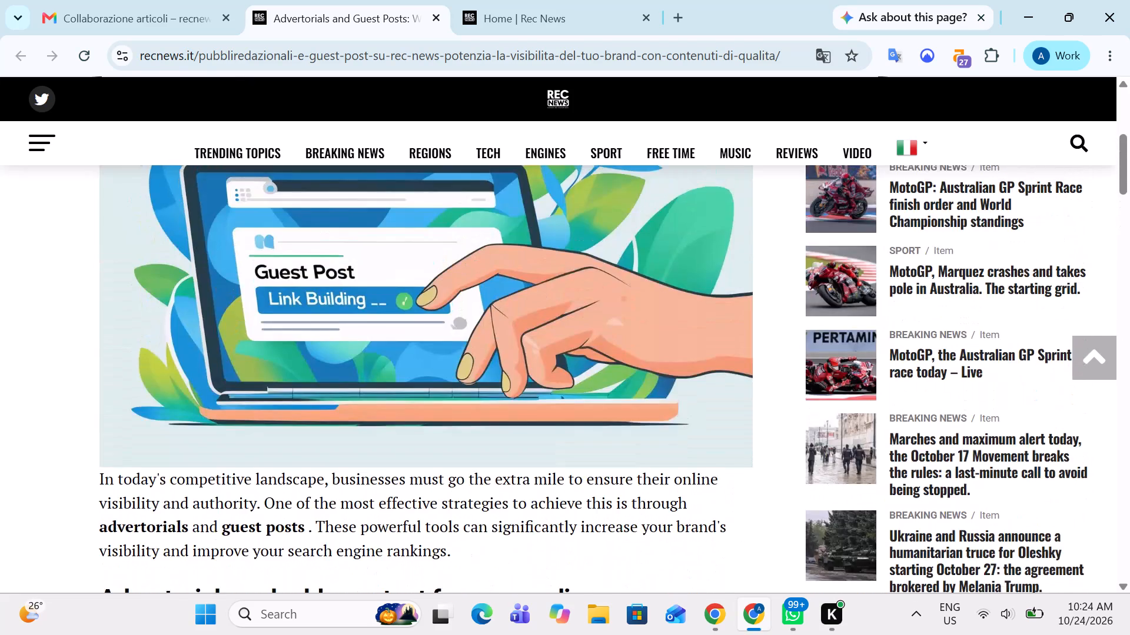
scroll(387, 477, "up", 3)
scroll(408, 440, "down", 6)
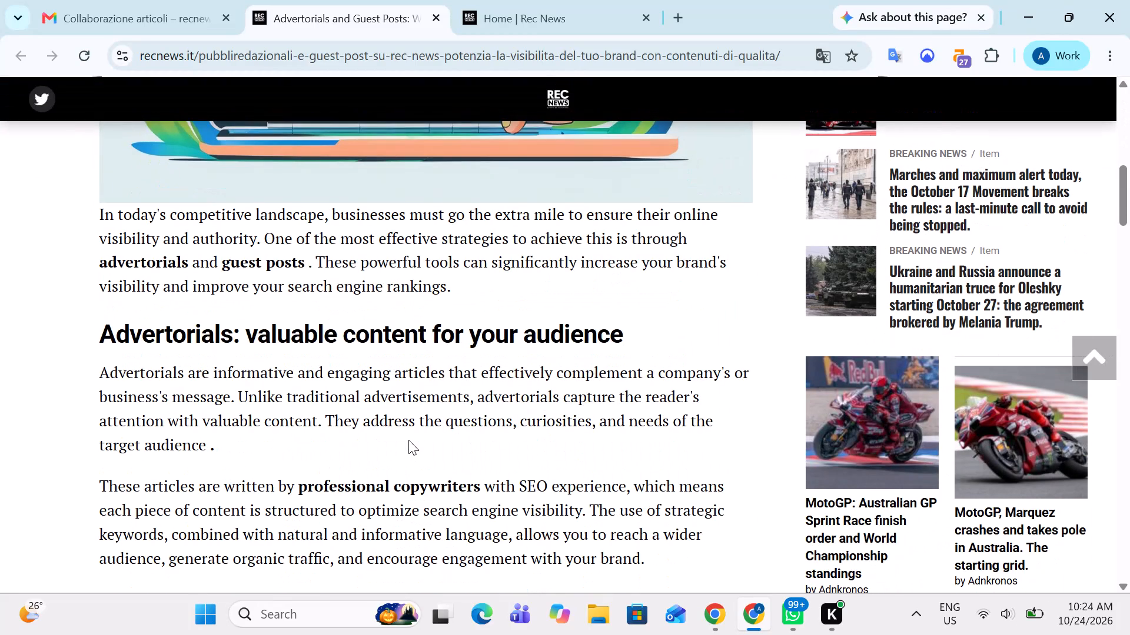
scroll(408, 440, "down", 14)
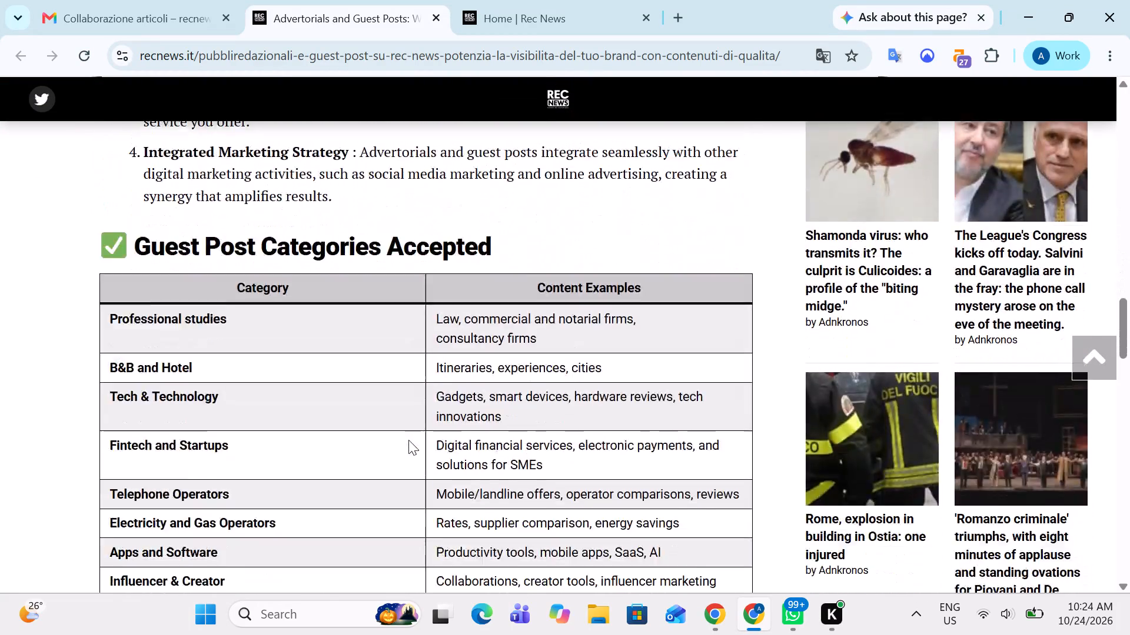
scroll(408, 440, "down", 16)
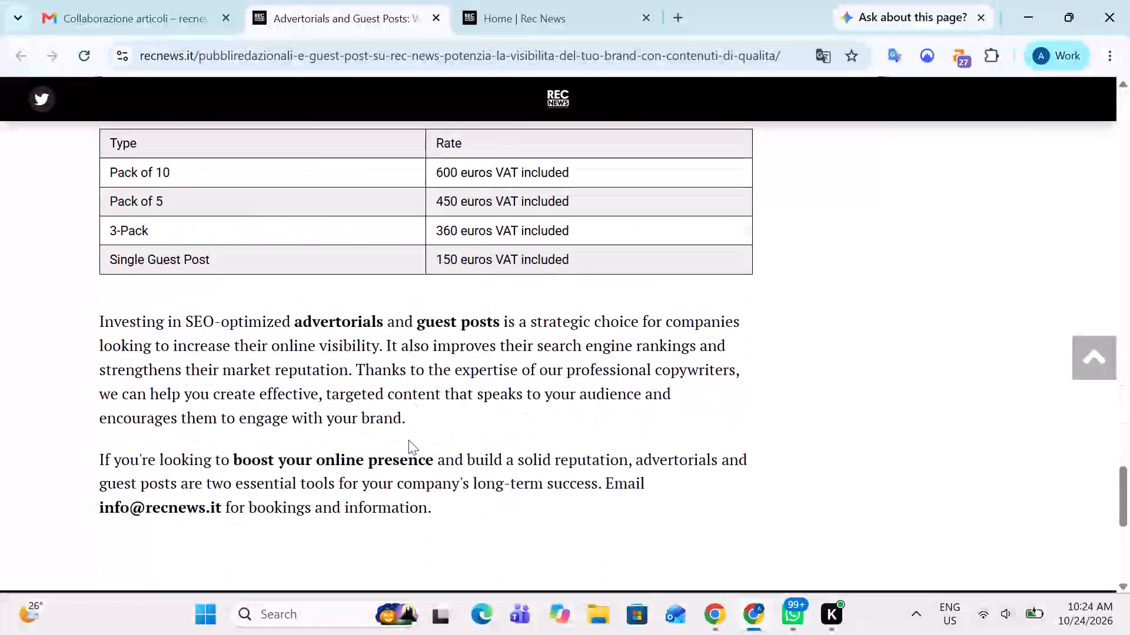
scroll(408, 440, "down", 1)
scroll(408, 440, "up", 6)
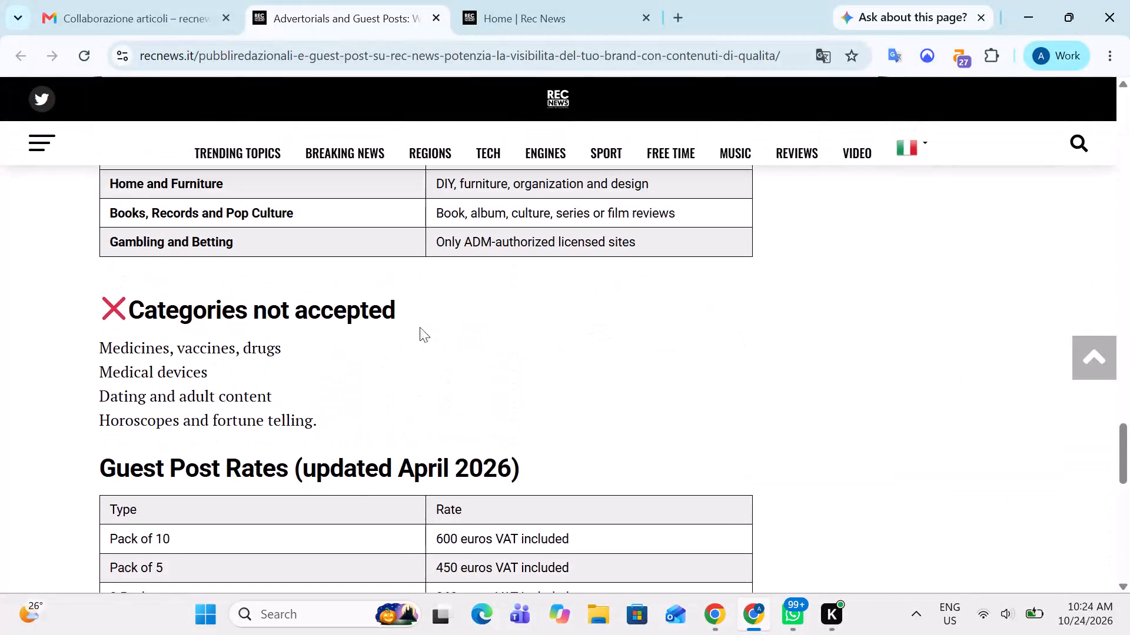
left_click(433, 22)
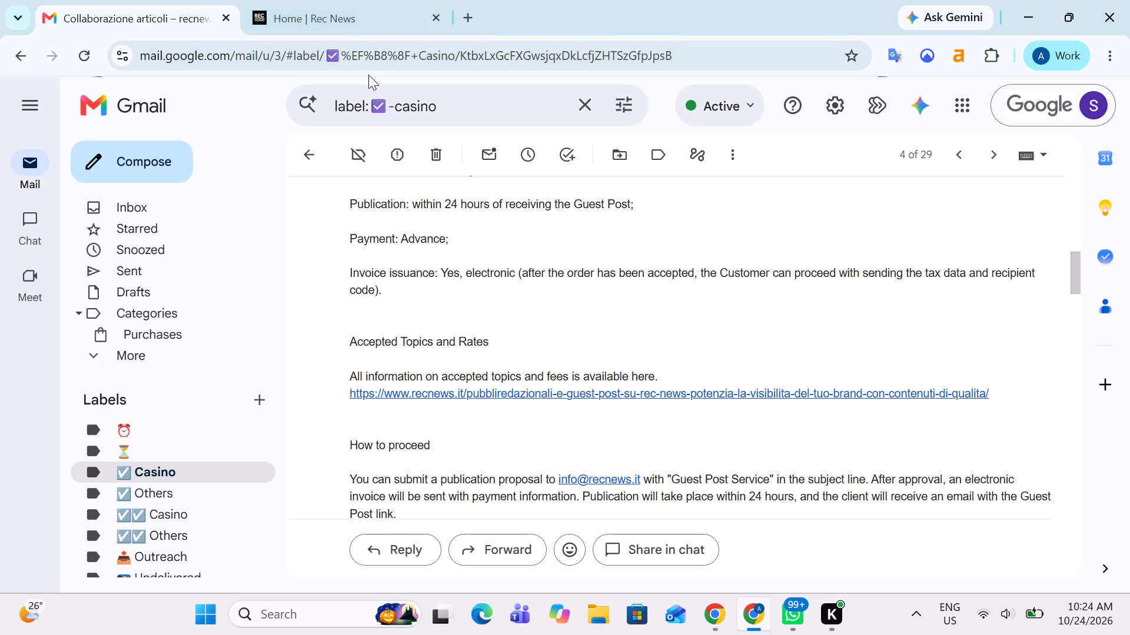
Copy the domain recnews.it from its home page address into the WEBSITE column of the New Master Sheet, below calciovicentino.it.
left_click(354, 9)
left_click(320, 51)
left_click_drag(320, 51, 258, 52)
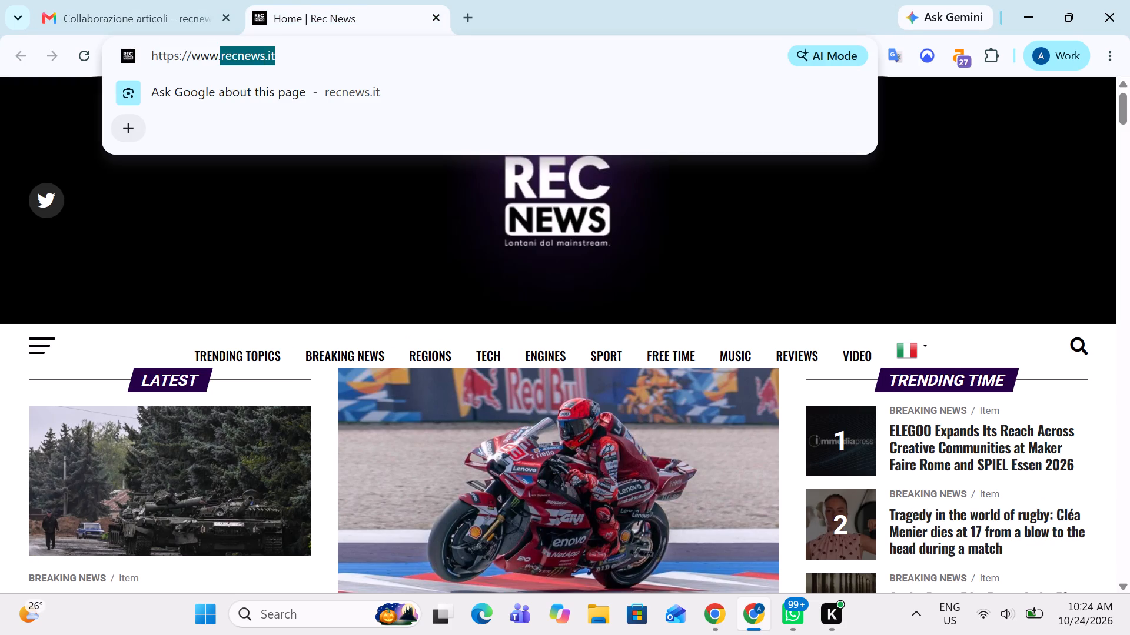
left_click_drag(258, 52, 253, 52)
key("ctrl+c")
key("ctrl+c")
key("ctrl+c")
key("ctrl+c")
key("ctrl+c")
key("alt+Tab")
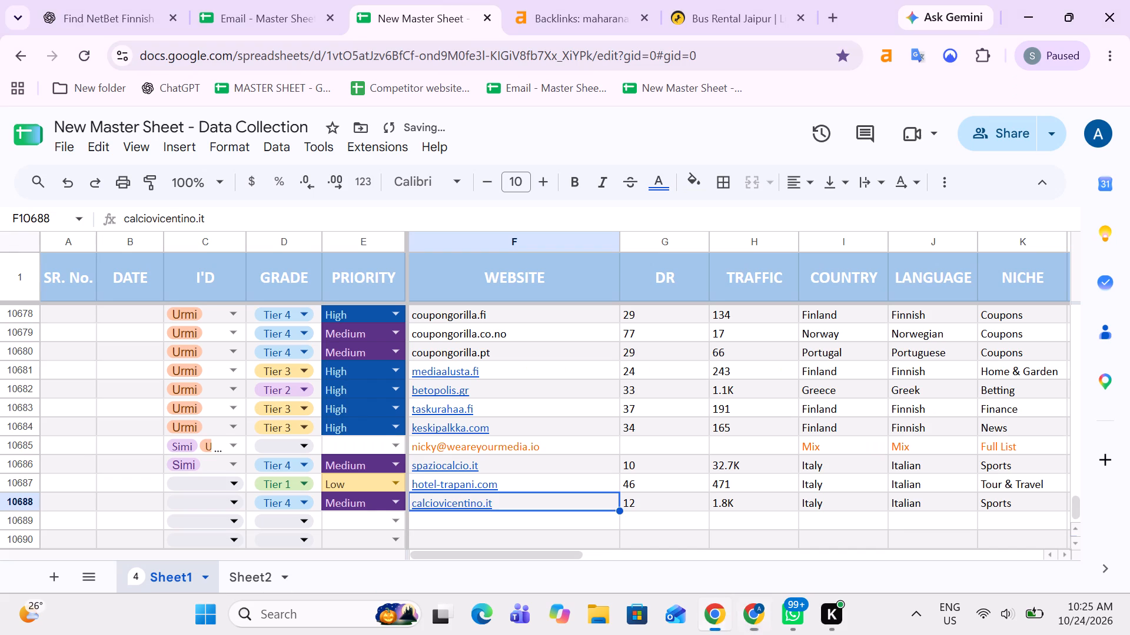
key("Down")
key("Return")
key("ctrl+v")
key("Tab")
Look up recnews.it in the Ahrefs extension and enter its domain rating, 27, in the DR column of its row.
key("Right")
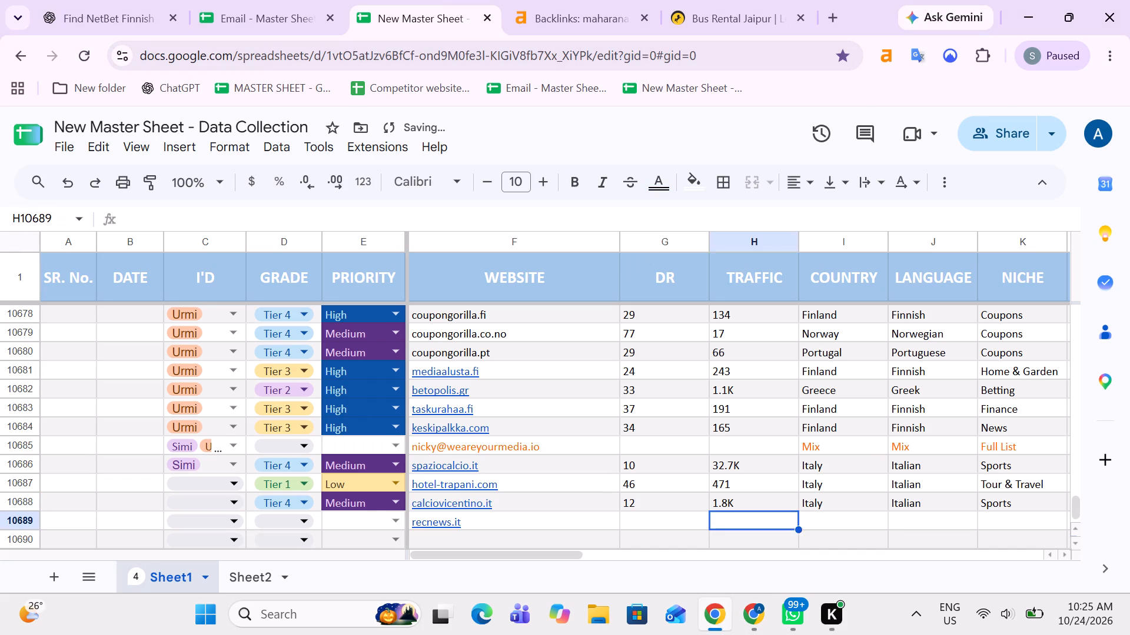
key("Left")
key("Right")
key("Left")
key("Right")
key("Left")
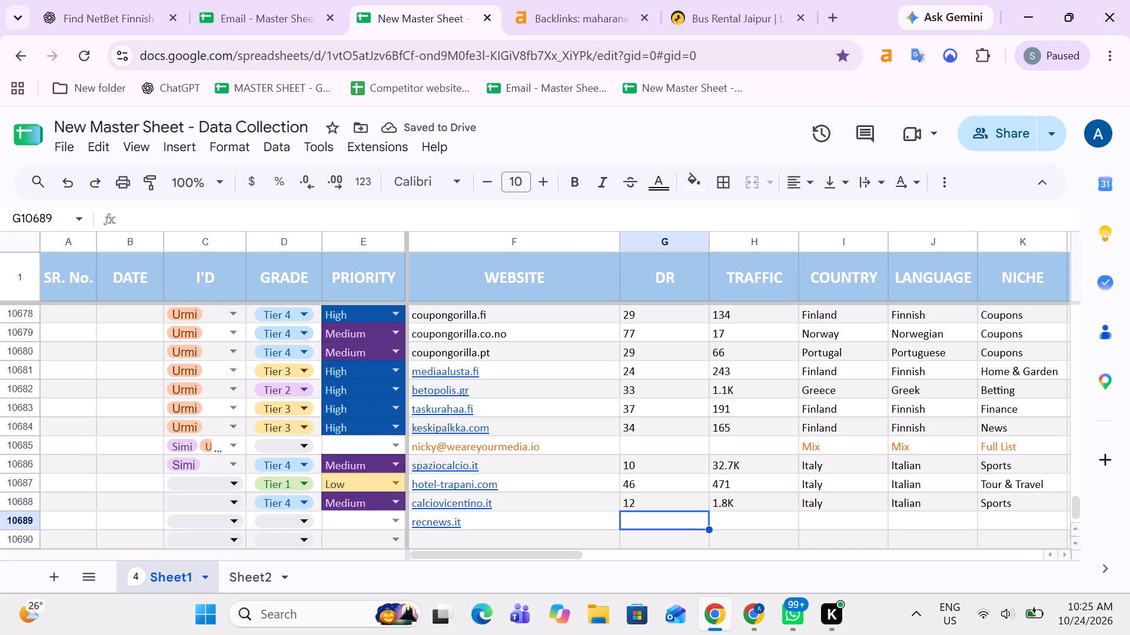
key("alt+Tab")
scroll(298, 51, "down", 7)
scroll(328, 412, "down", 6)
scroll(488, 252, "down", 6)
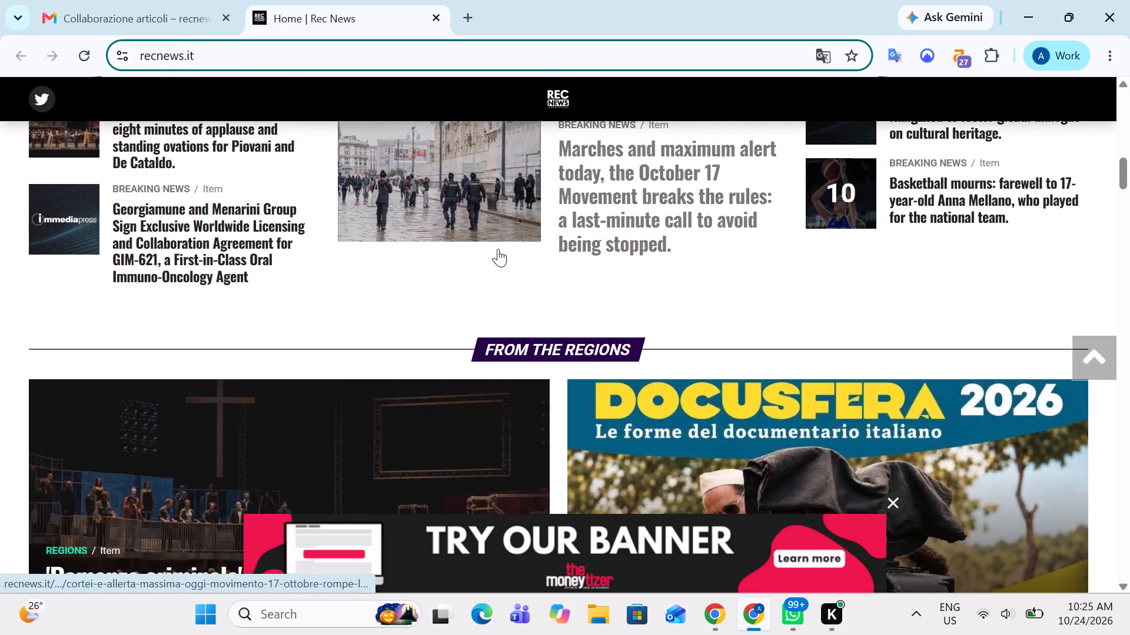
scroll(498, 249, "up", 6)
scroll(498, 249, "up", 16)
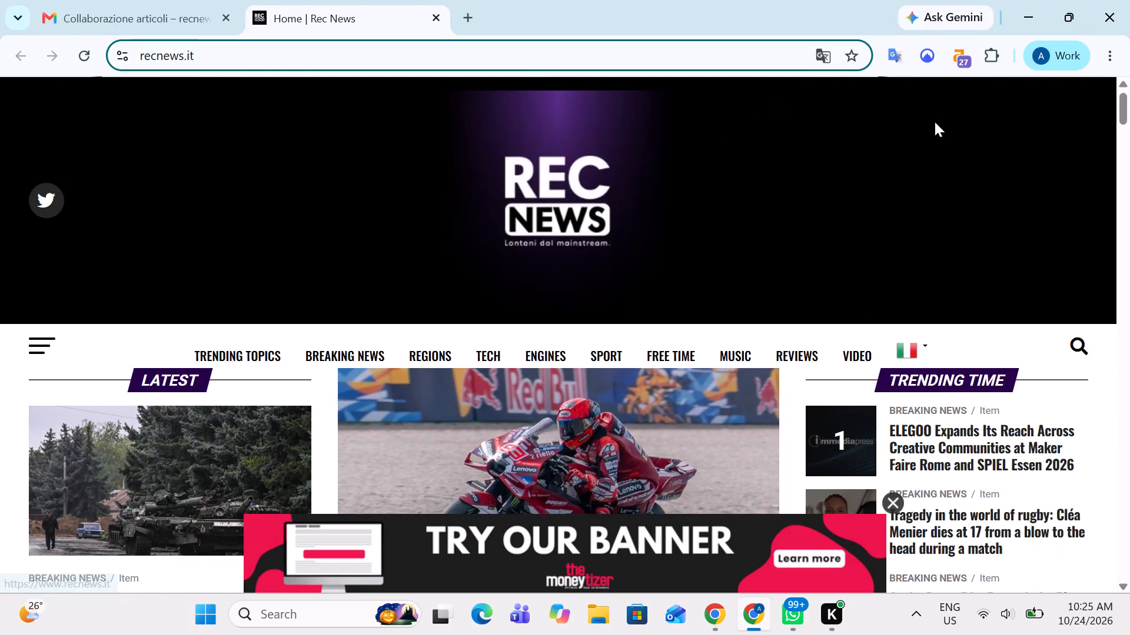
left_click(959, 63)
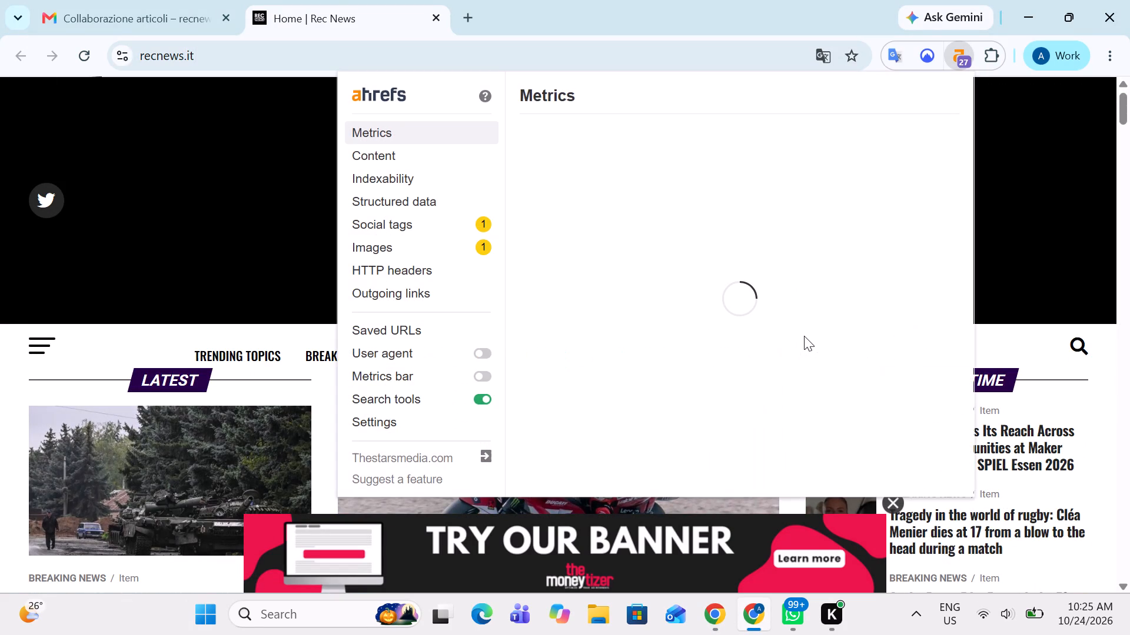
key("alt+Tab")
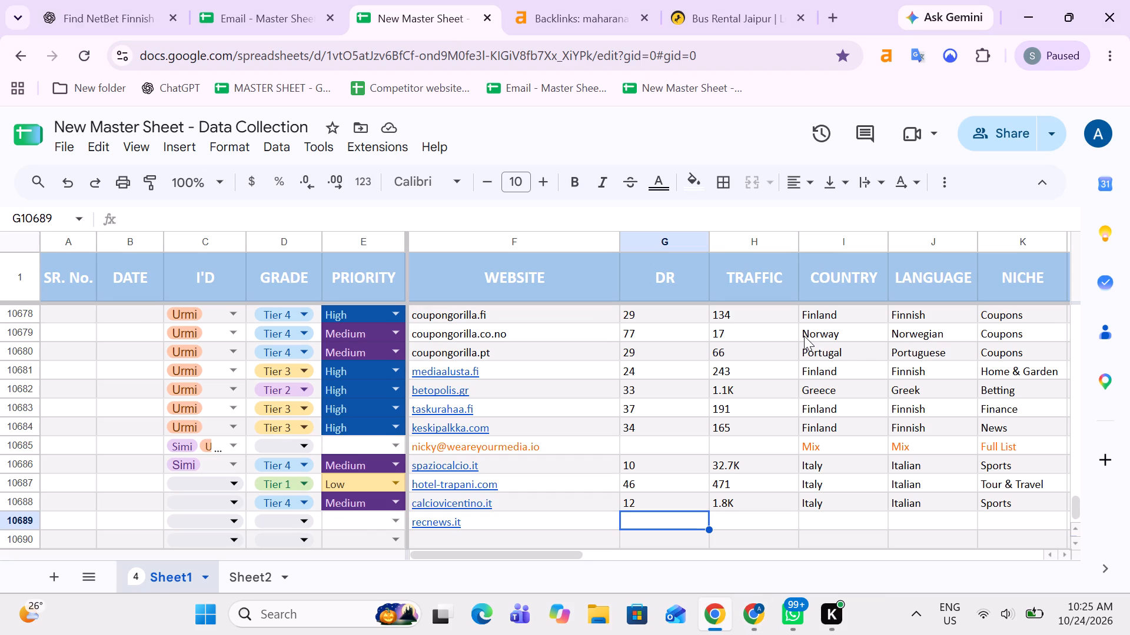
type("27")
key("Right")
Check the domain's search traffic in the Ahrefs extension and enter 192 in the TRAFFIC column of the recnews.it row.
key("alt+Tab")
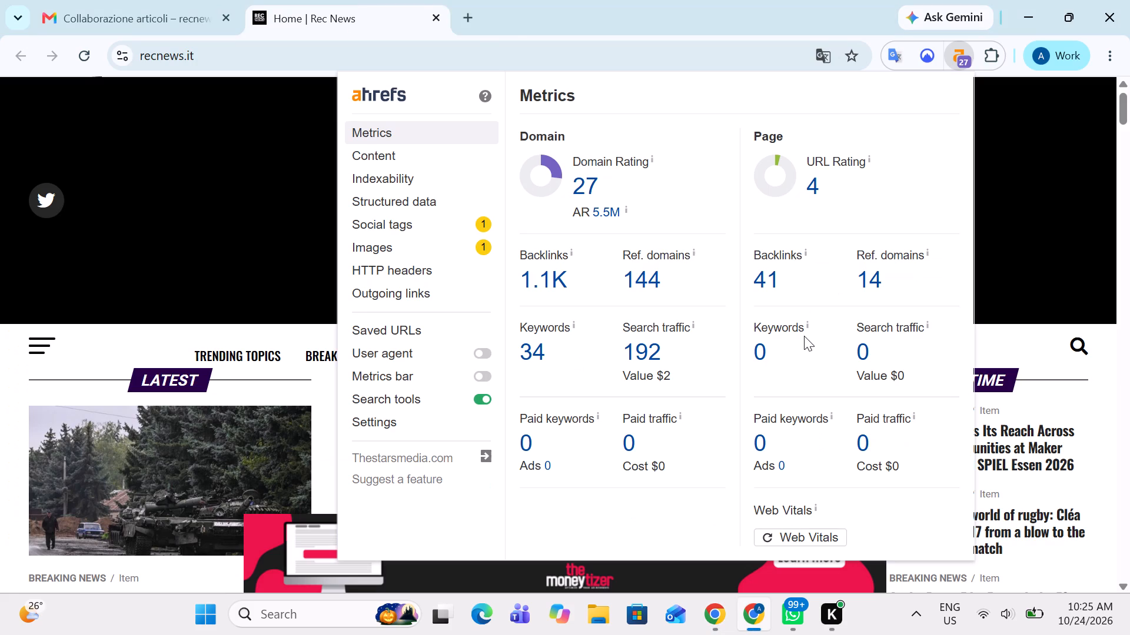
key("alt+Tab")
type("192")
key("Right")
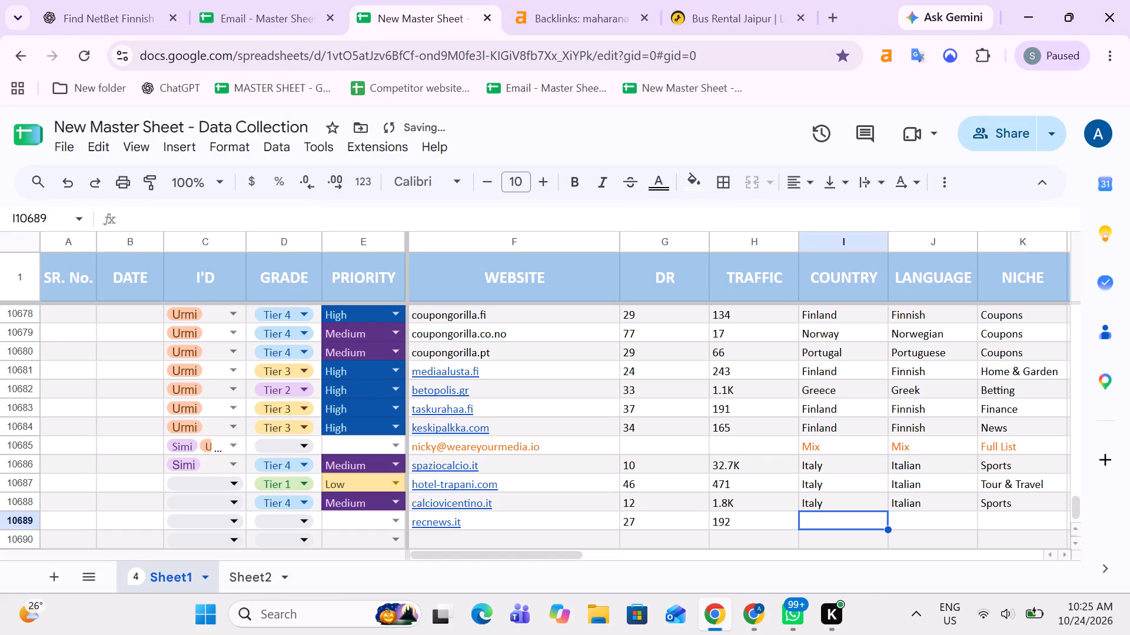
Fill the recnews.it row with country Italy, language Italian and niche News, and move on to its PRICE cell.
type("It")
key("Right")
type("It")
key("Right")
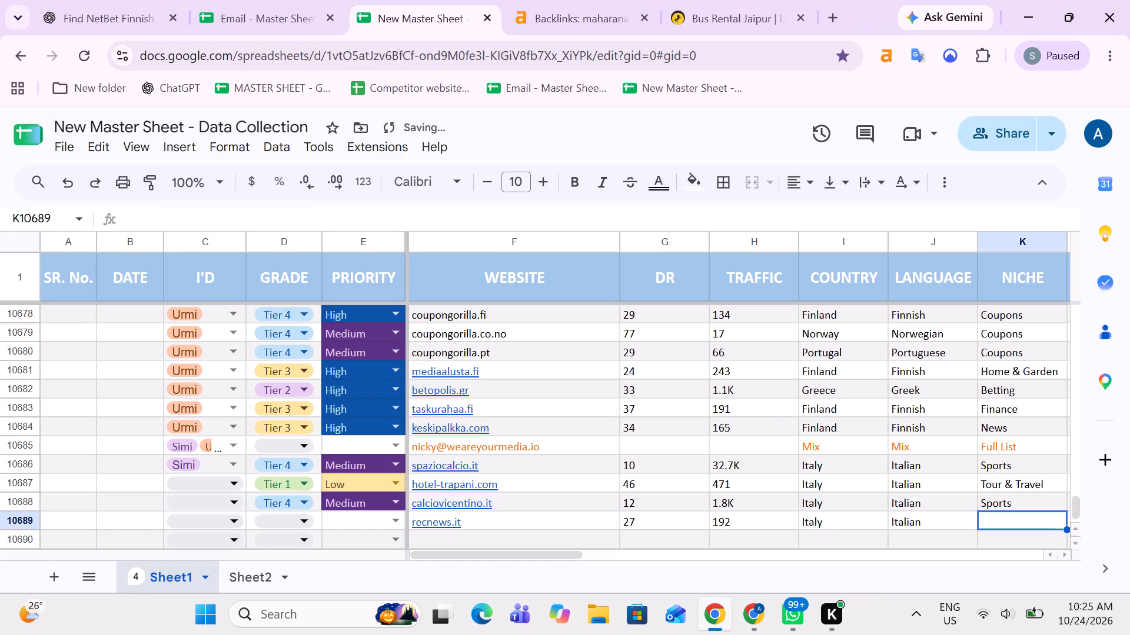
type("Ne")
key("Right")
key("Right")
key("Right")
key("Right")
key("Left")
key("Left")
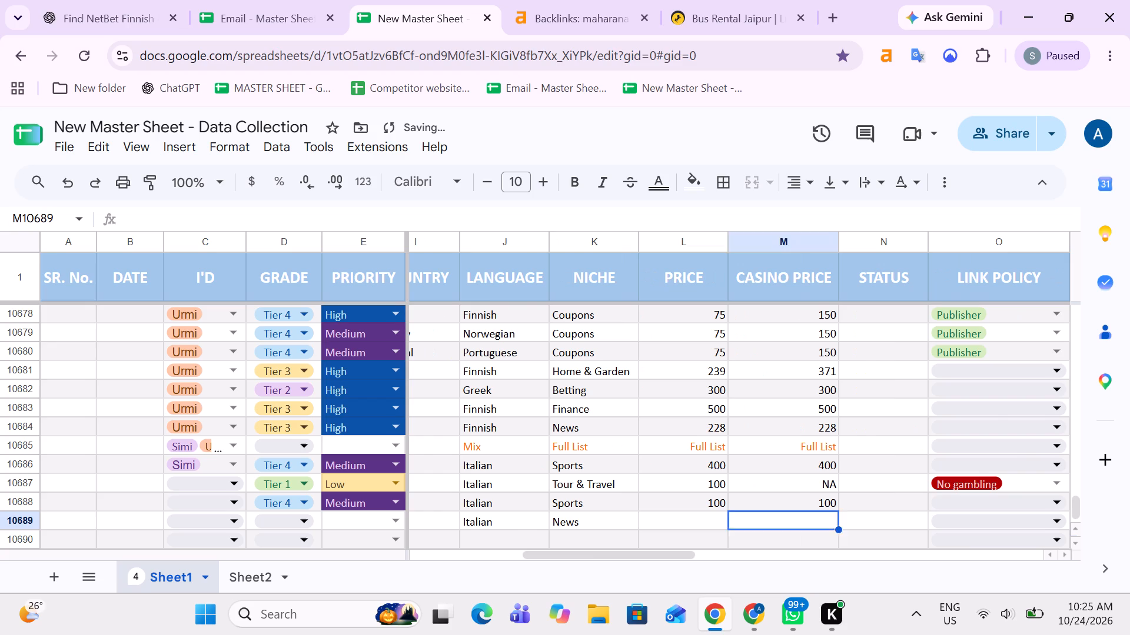
key("Left")
Switch to the Rec News site and search it for Netbet.
key("alt+Tab")
left_click(1085, 344)
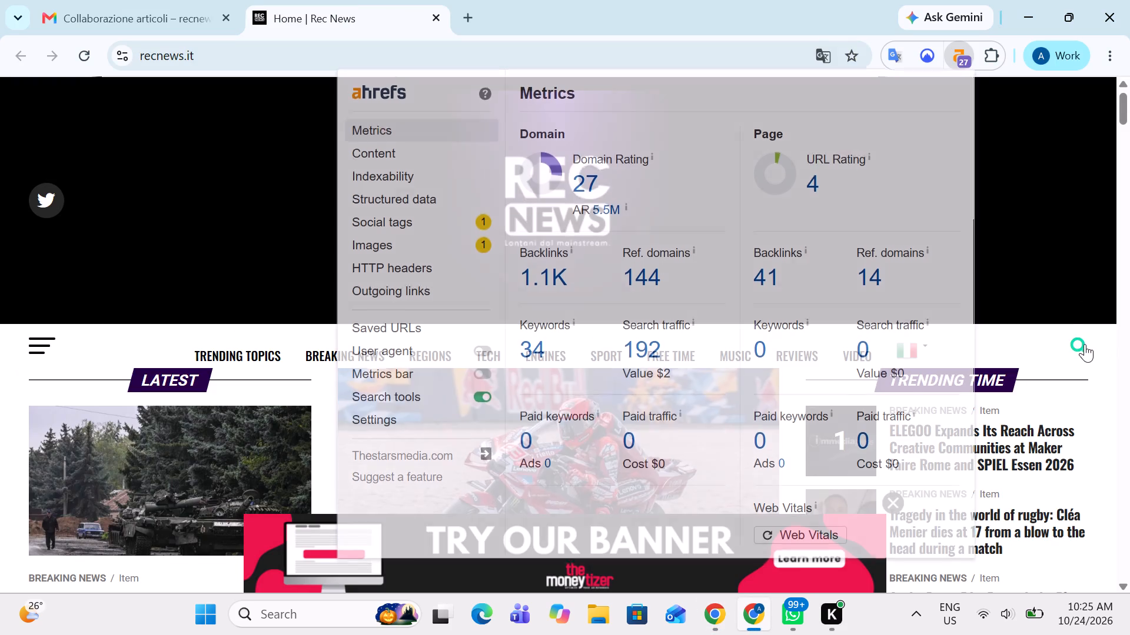
left_click_drag(733, 340, 726, 343)
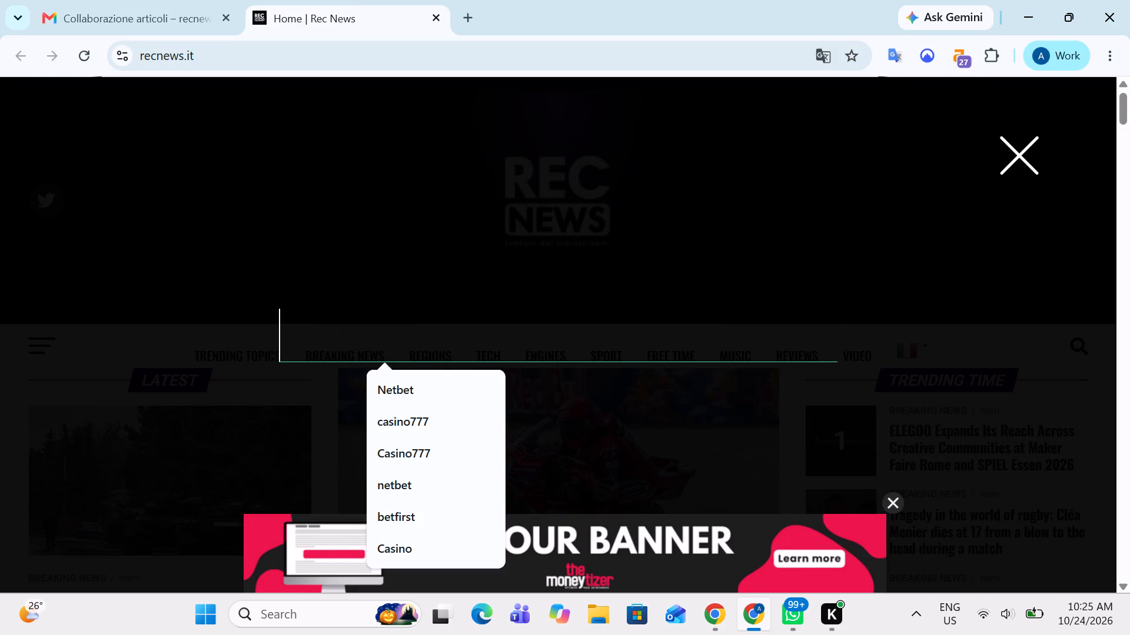
left_click(413, 385)
key("Return")
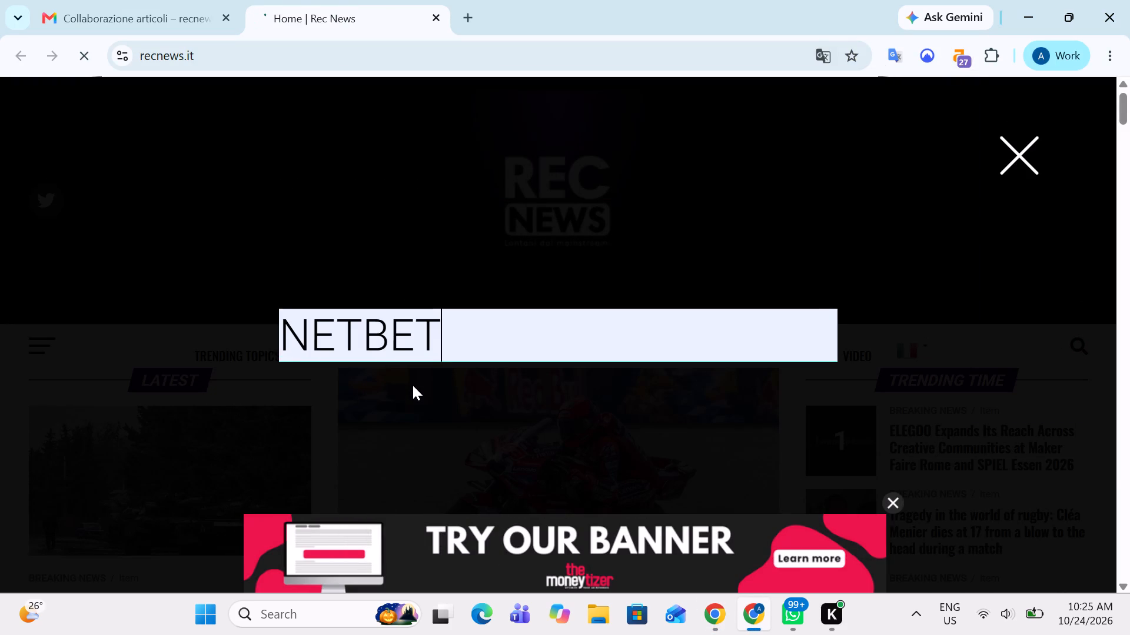
Open the search result "NetBet Casino Italia strengthens its partnership with Endorphina" in a new tab and read through the article.
scroll(422, 383, "down", 3)
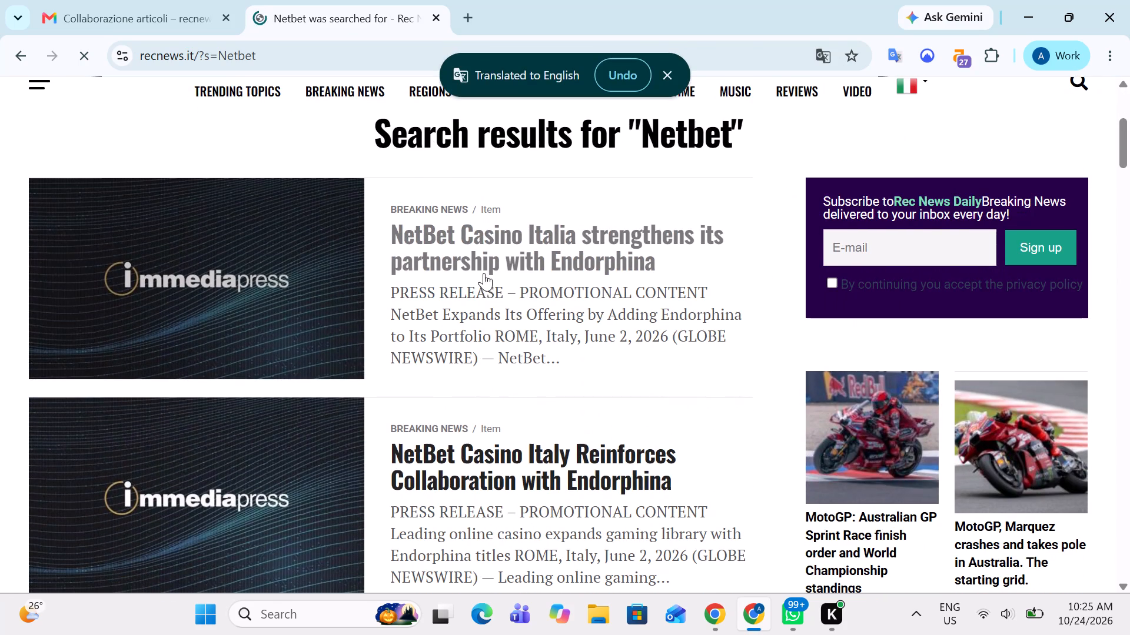
left_click(497, 251, "ctrl")
left_click(495, 0)
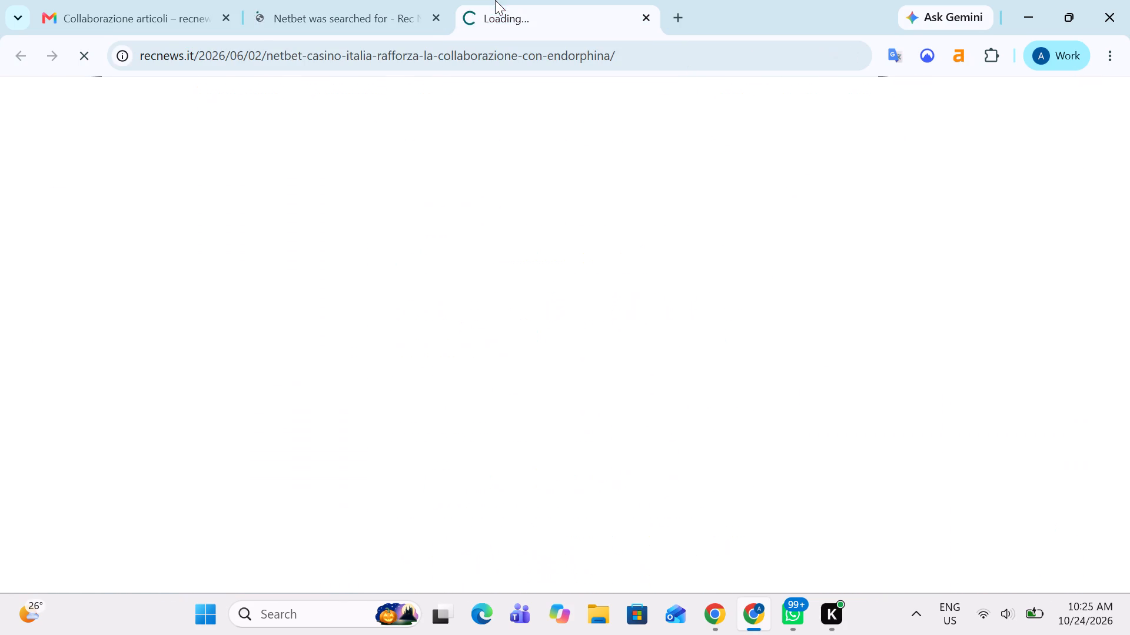
scroll(431, 378, "down", 5)
scroll(269, 336, "down", 5)
scroll(414, 306, "down", 3)
scroll(410, 362, "down", 6)
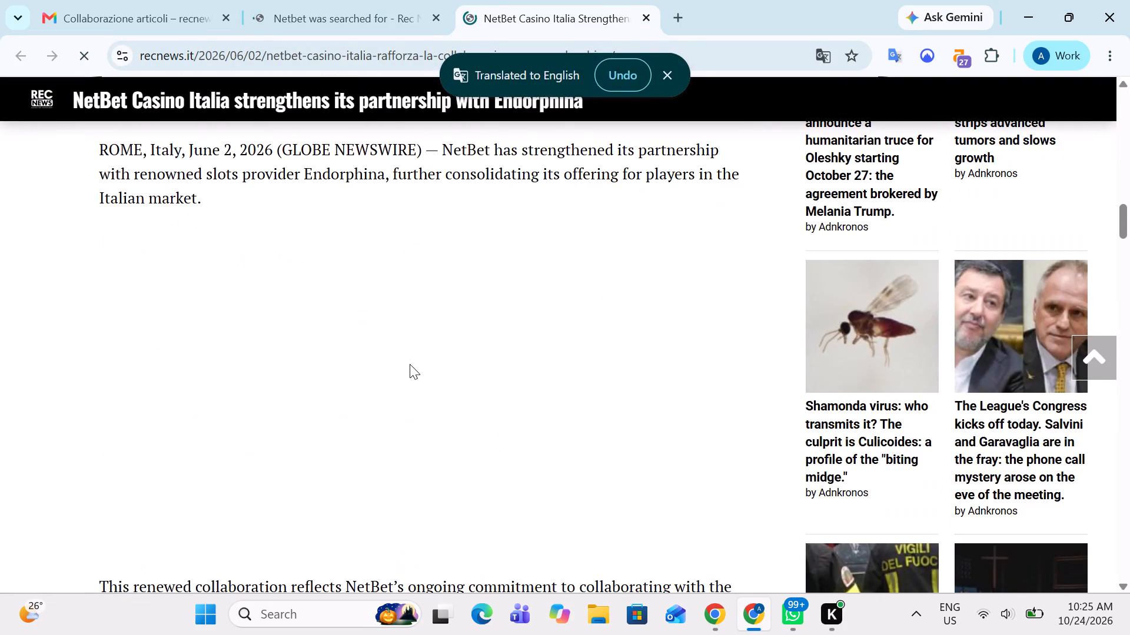
scroll(418, 350, "up", 2)
scroll(418, 350, "down", 8)
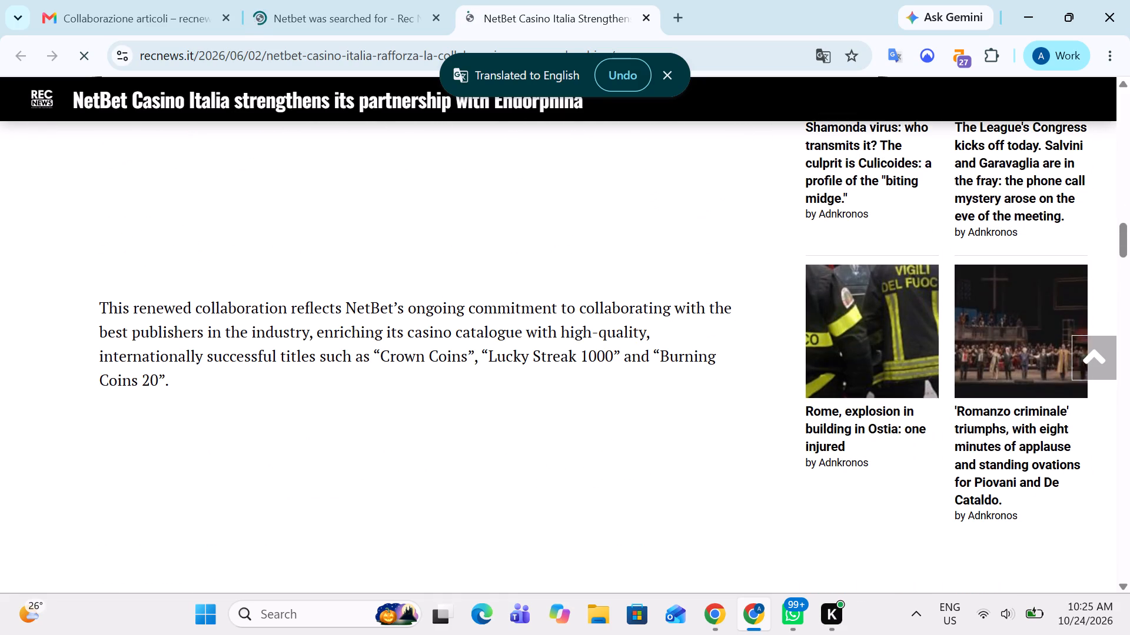
scroll(450, 360, "down", 9)
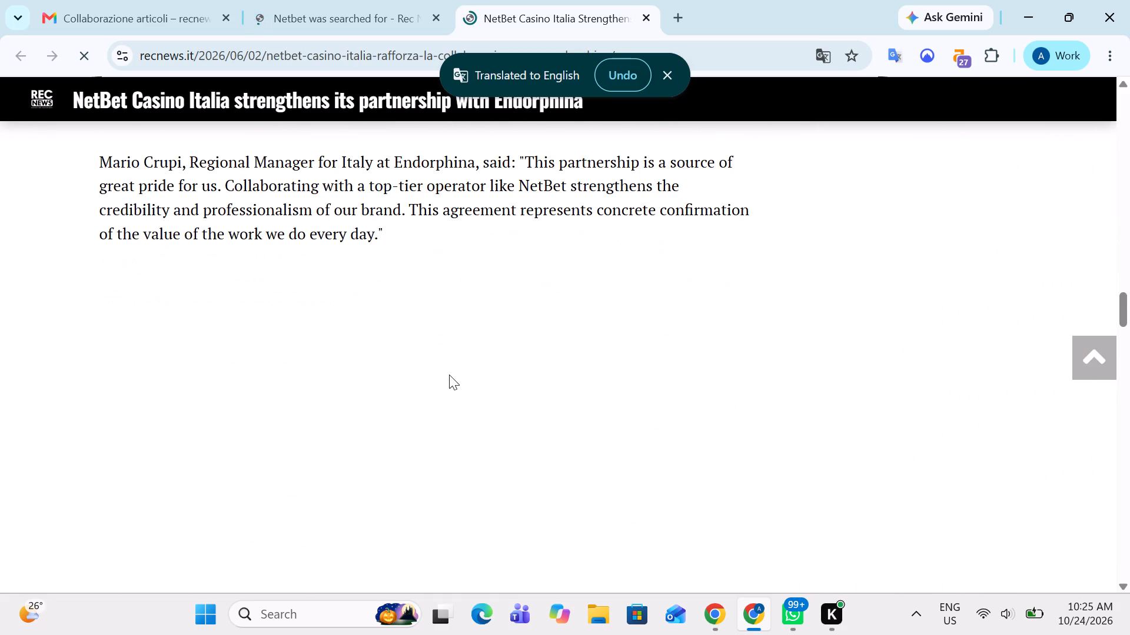
scroll(561, 306, "down", 8)
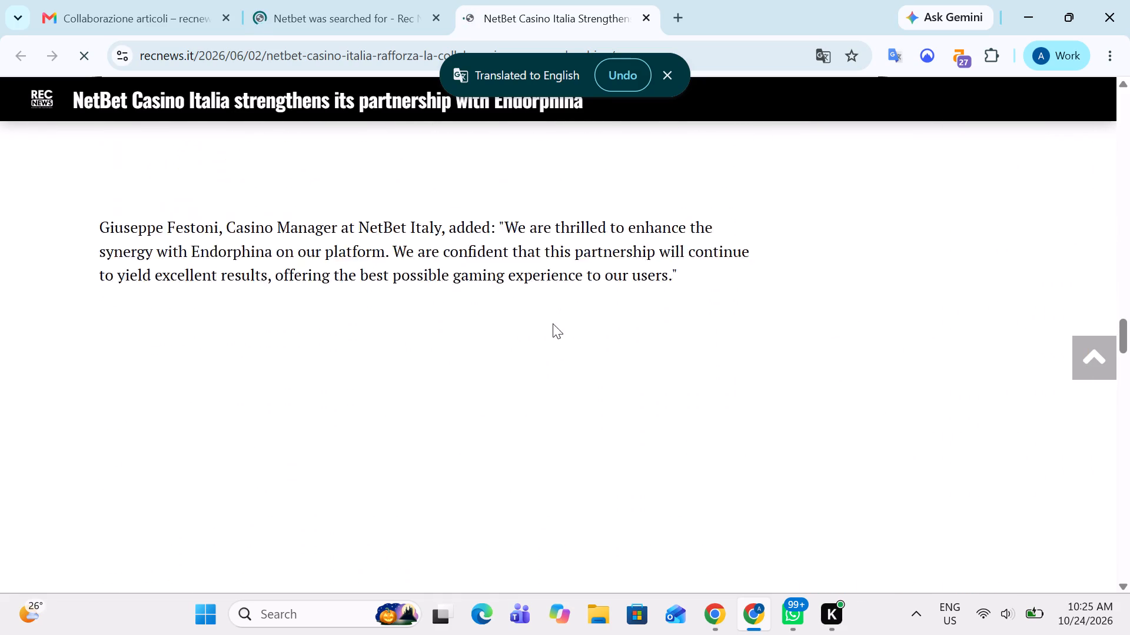
scroll(533, 369, "down", 13)
scroll(522, 375, "up", 2)
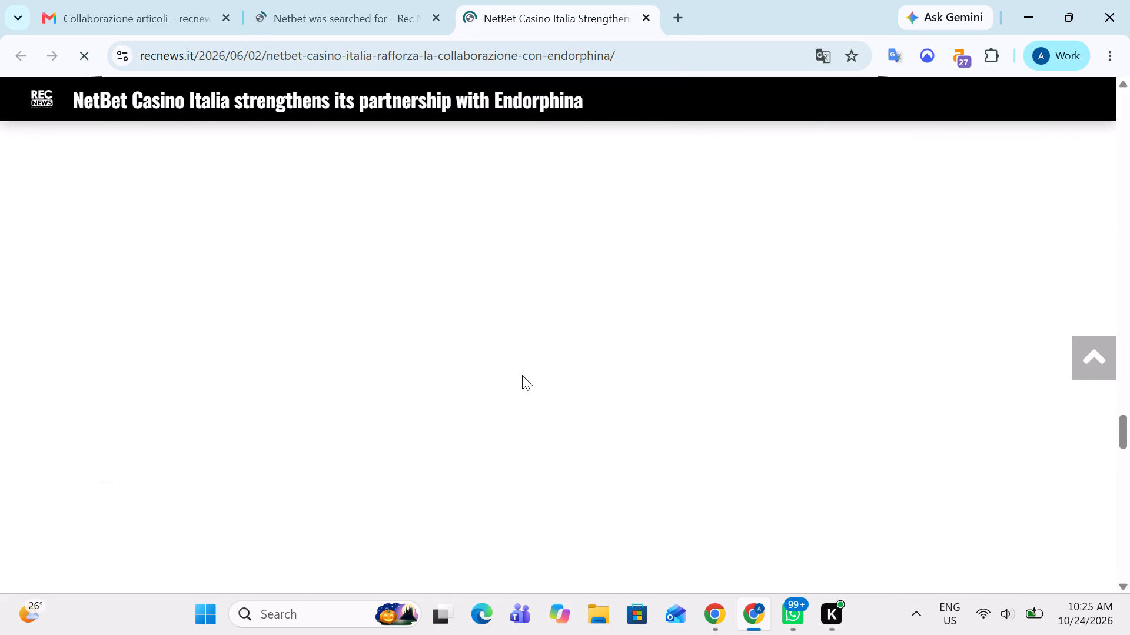
scroll(522, 375, "up", 2)
Find the mentions of netbet in the article, and close its tab.
key("ctrl+f")
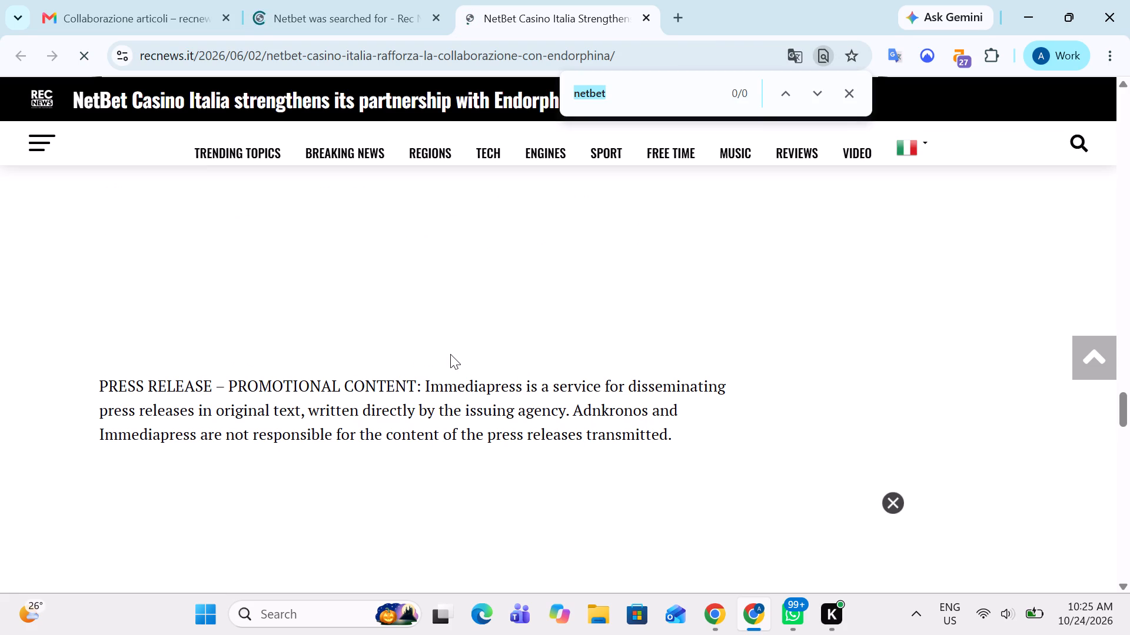
left_click(810, 96)
left_click(821, 96)
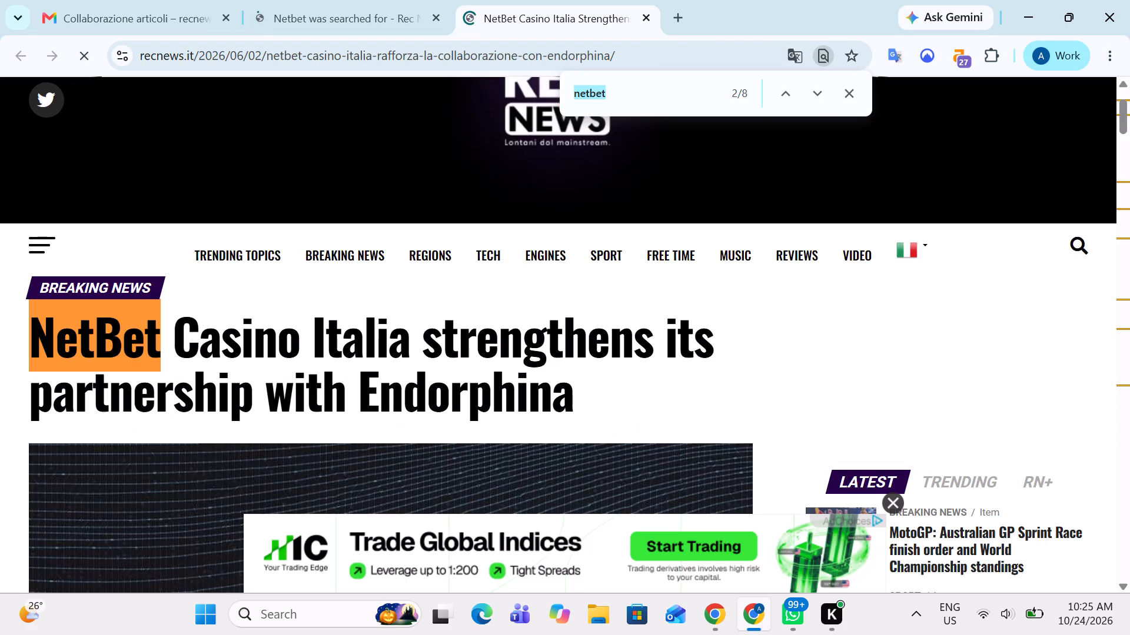
left_click(650, 14)
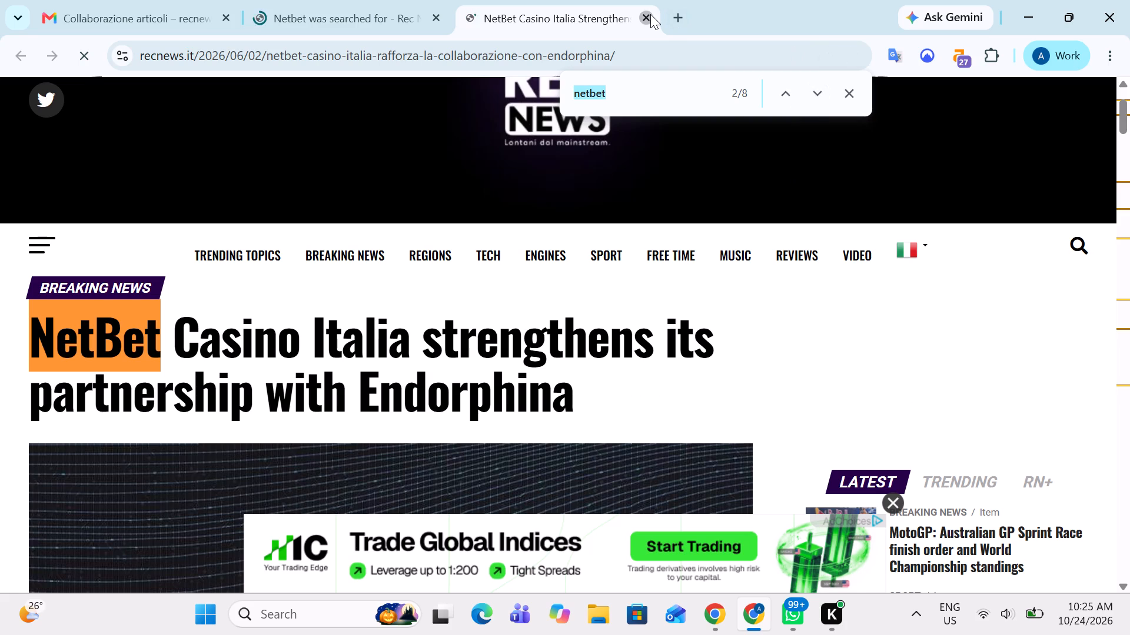
Open the World Cup 2026 favorites result from the Netbet search in a new tab and read through the article.
scroll(530, 259, "down", 2)
scroll(470, 333, "down", 2)
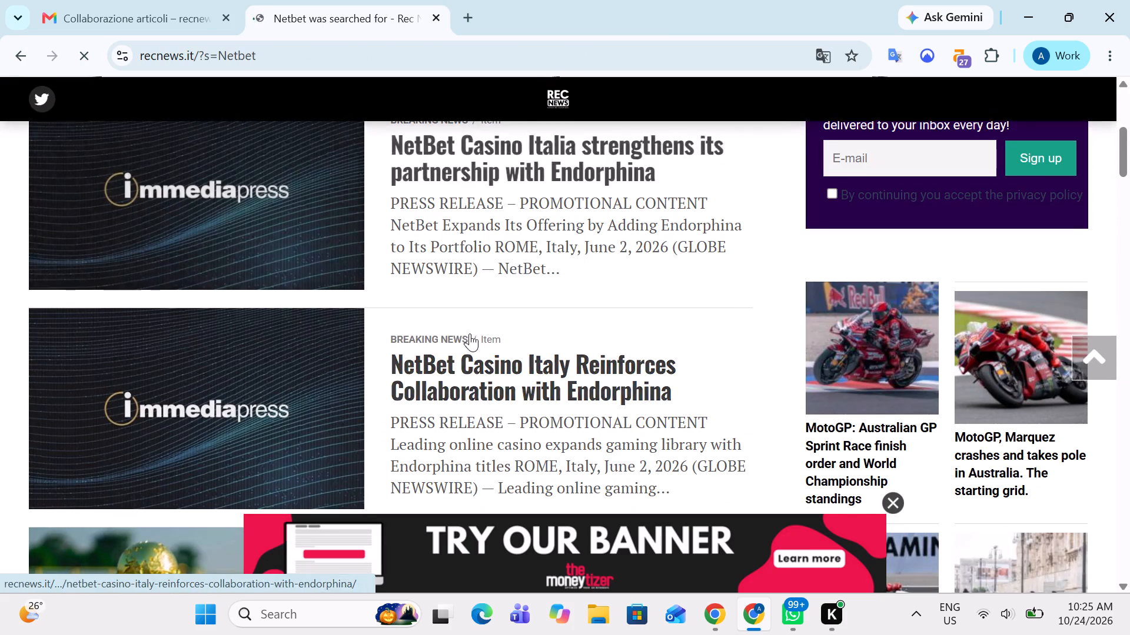
scroll(470, 333, "down", 2)
left_click(544, 239, "ctrl")
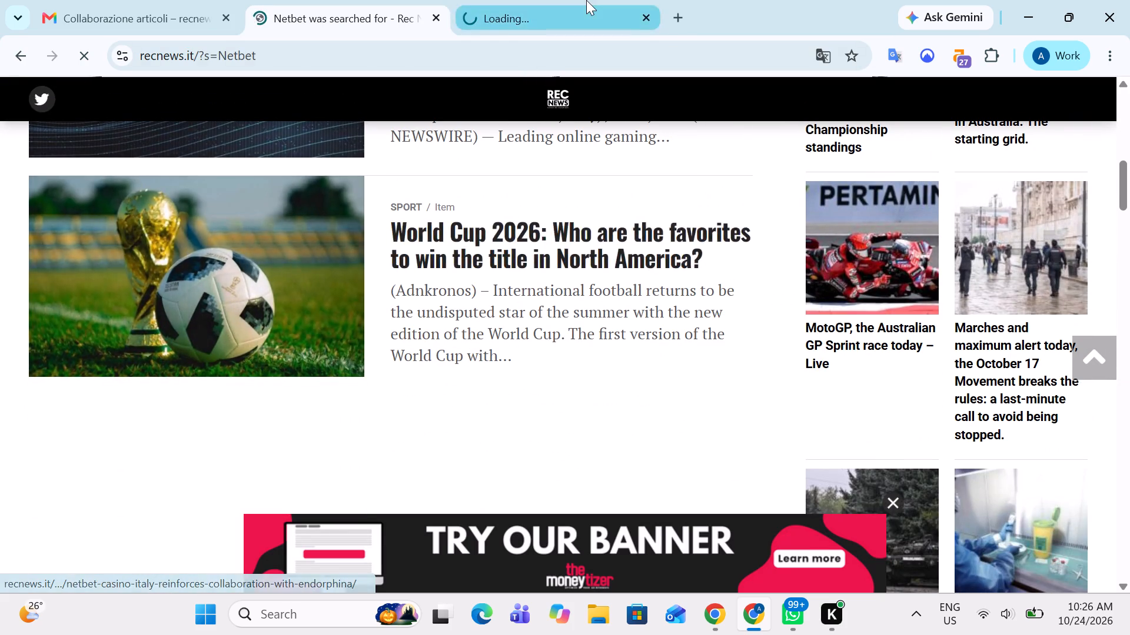
left_click(586, 0)
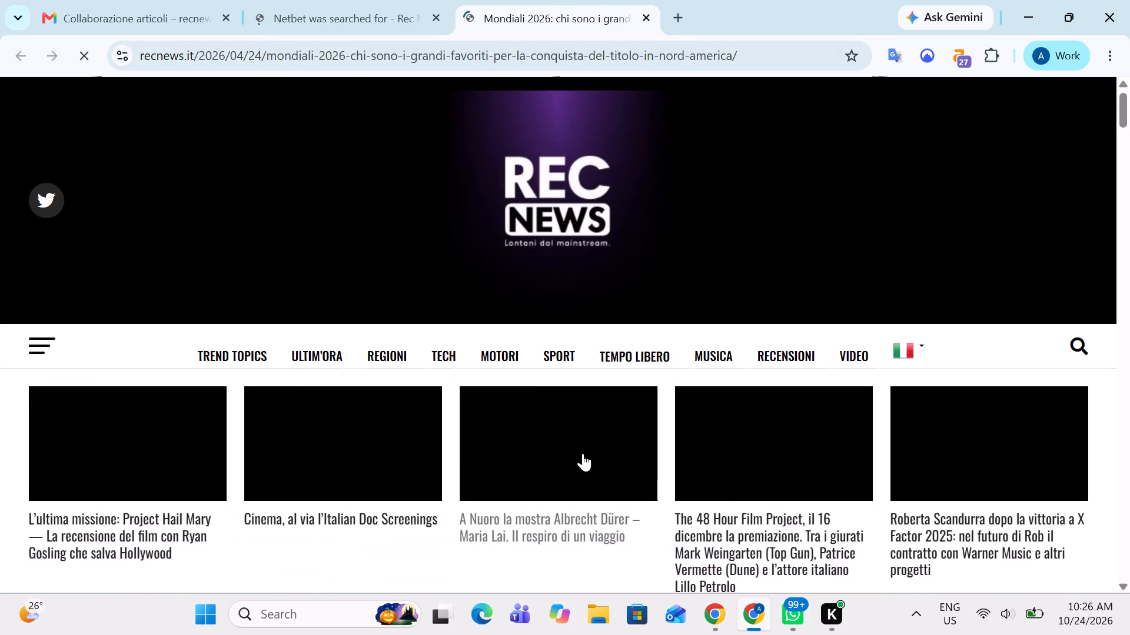
scroll(571, 443, "down", 7)
scroll(449, 358, "down", 6)
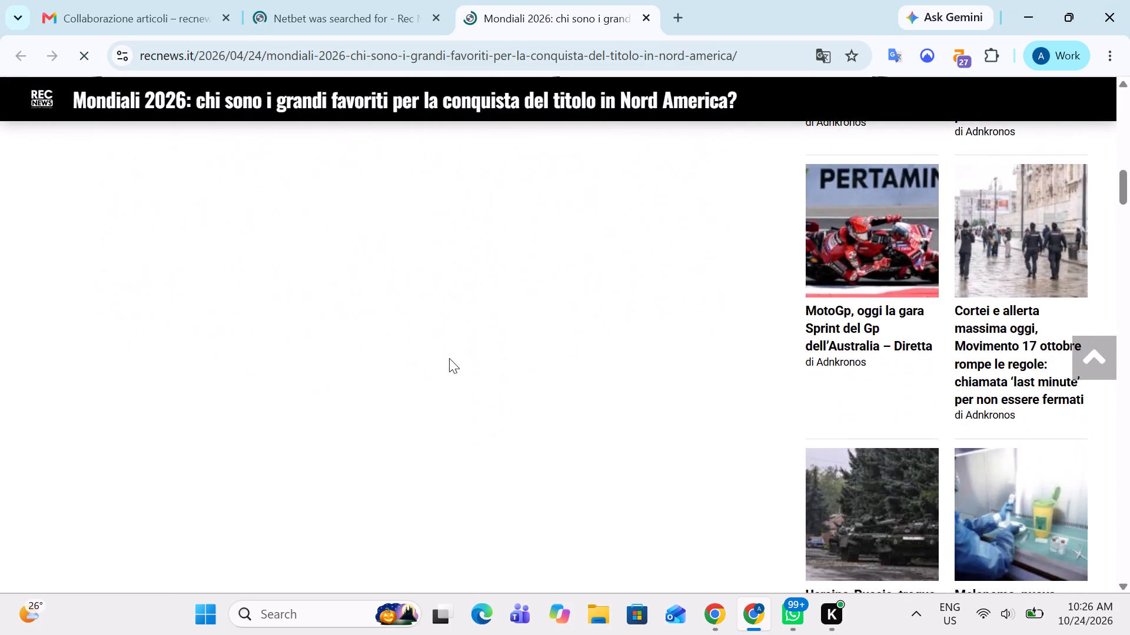
scroll(449, 358, "down", 14)
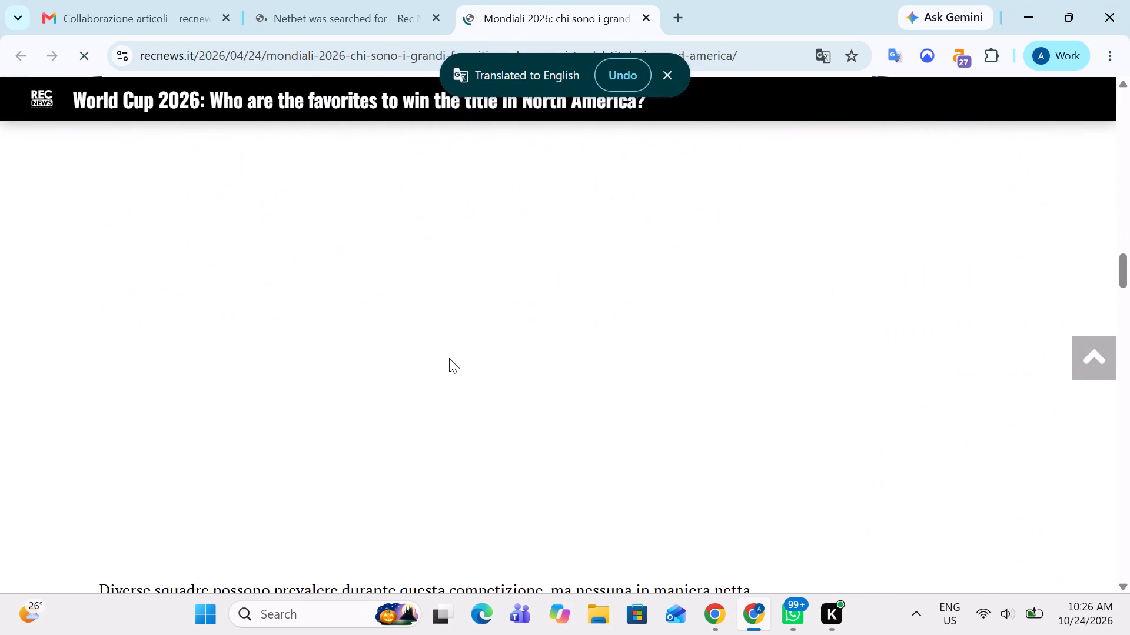
scroll(449, 358, "down", 10)
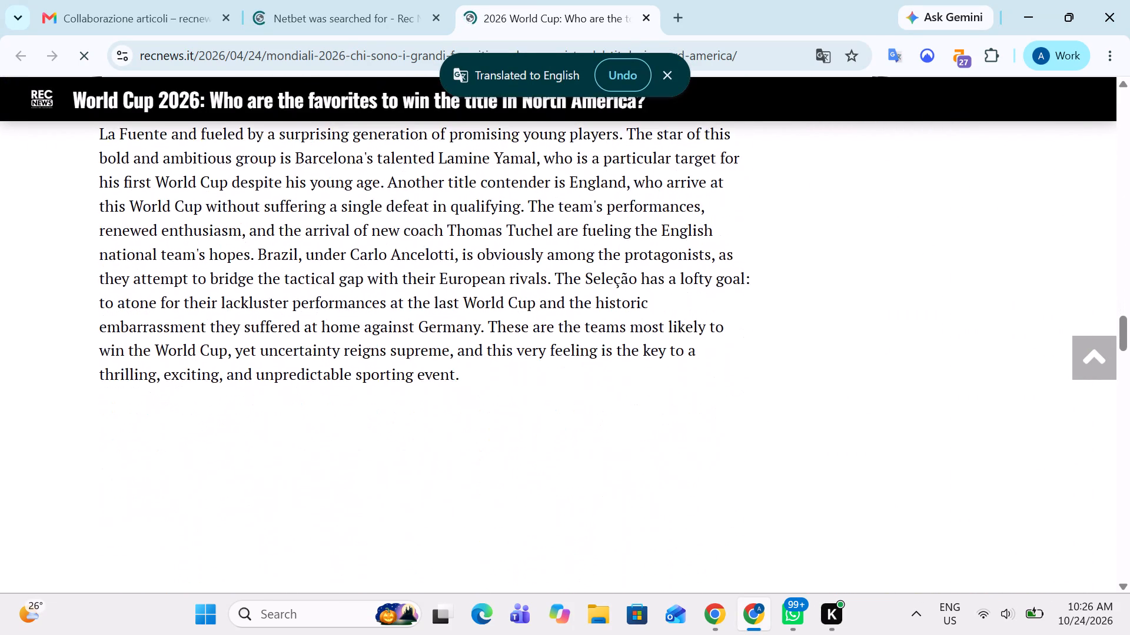
scroll(451, 369, "down", 17)
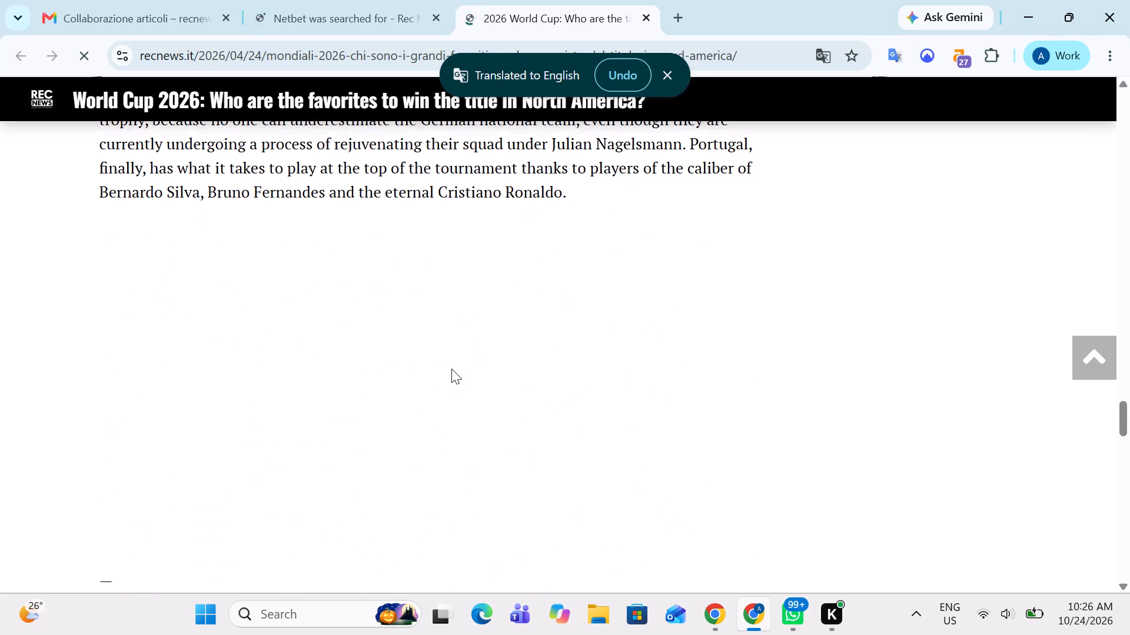
scroll(451, 369, "down", 18)
scroll(451, 369, "up", 3)
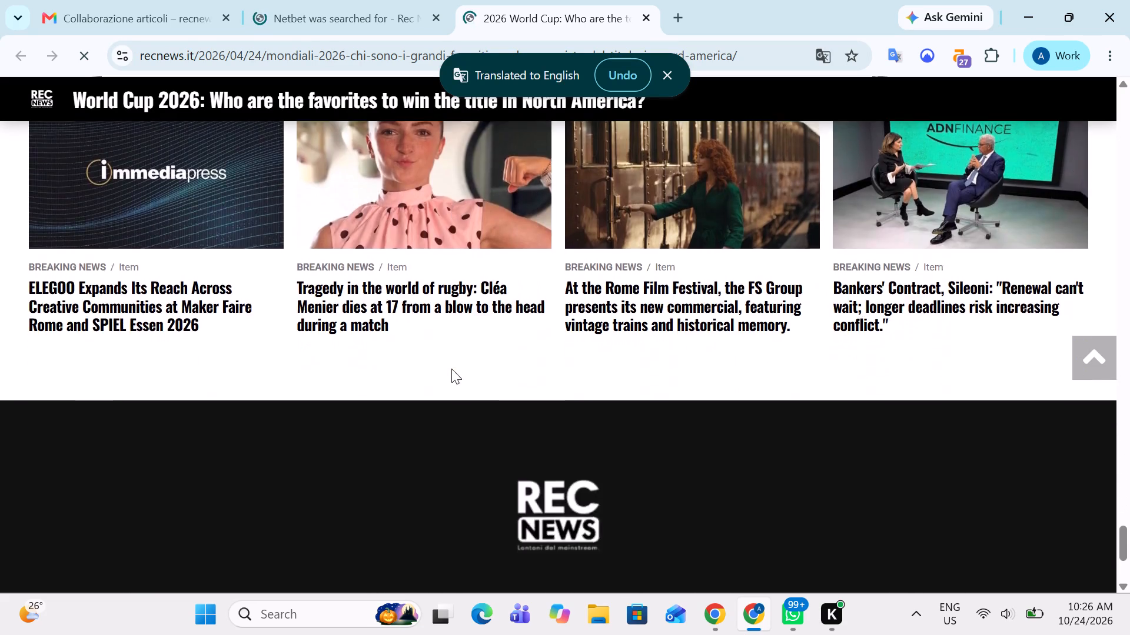
scroll(451, 369, "up", 20)
scroll(451, 369, "up", 14)
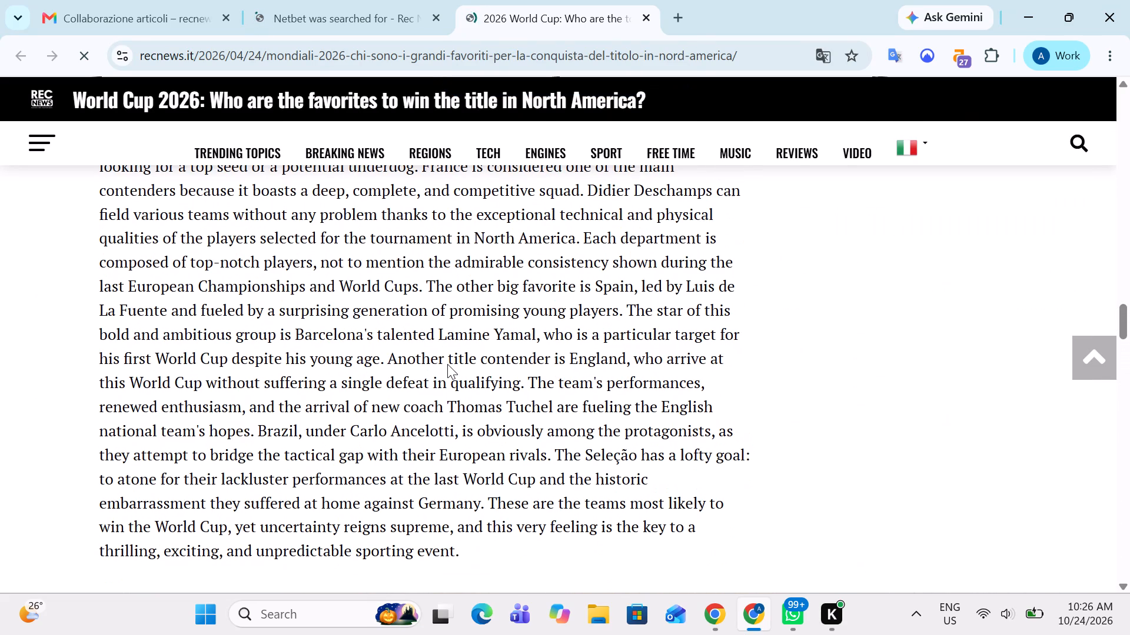
Find netbet in the World Cup article, examine the surrounding text and the top of the page, and close its tab.
key("ctrl+f")
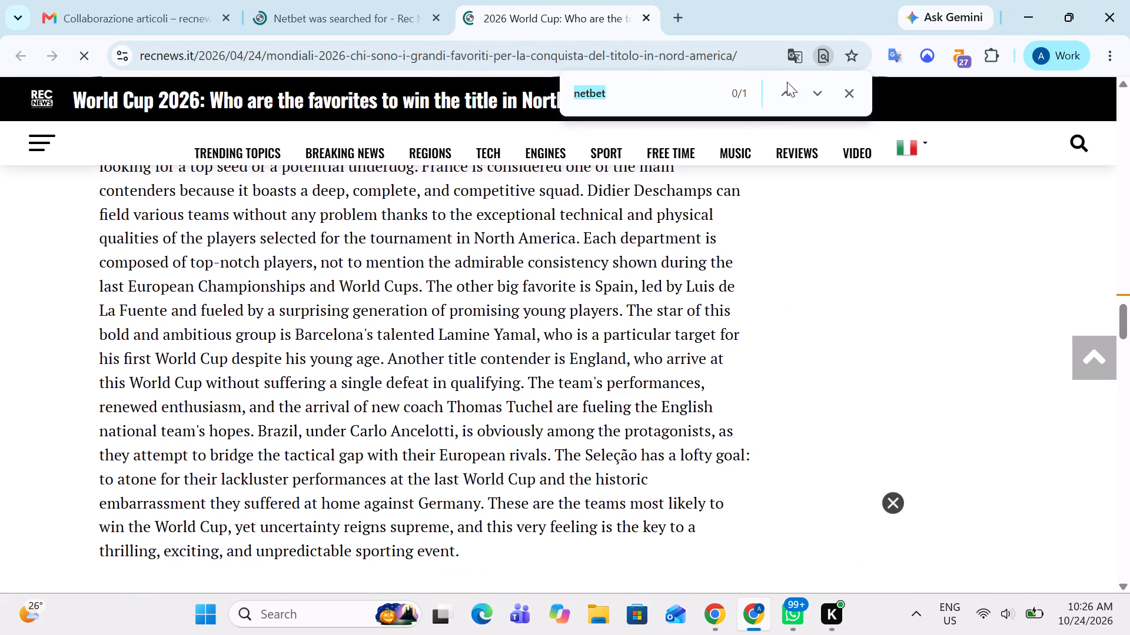
left_click(809, 90)
left_click(813, 92)
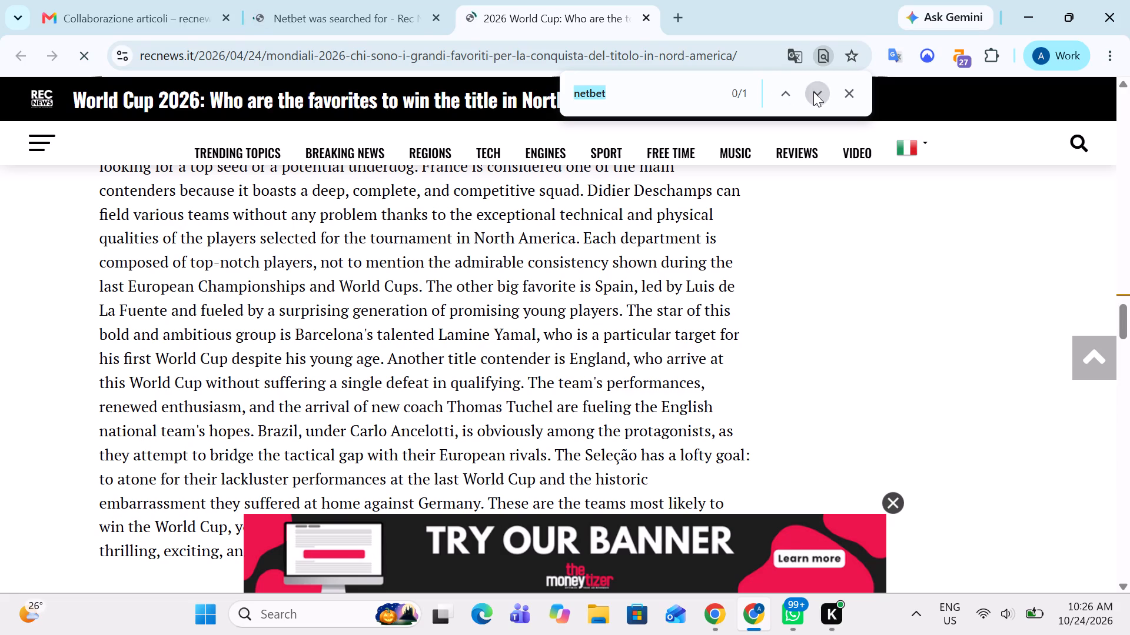
left_click(813, 92)
left_click(813, 92)
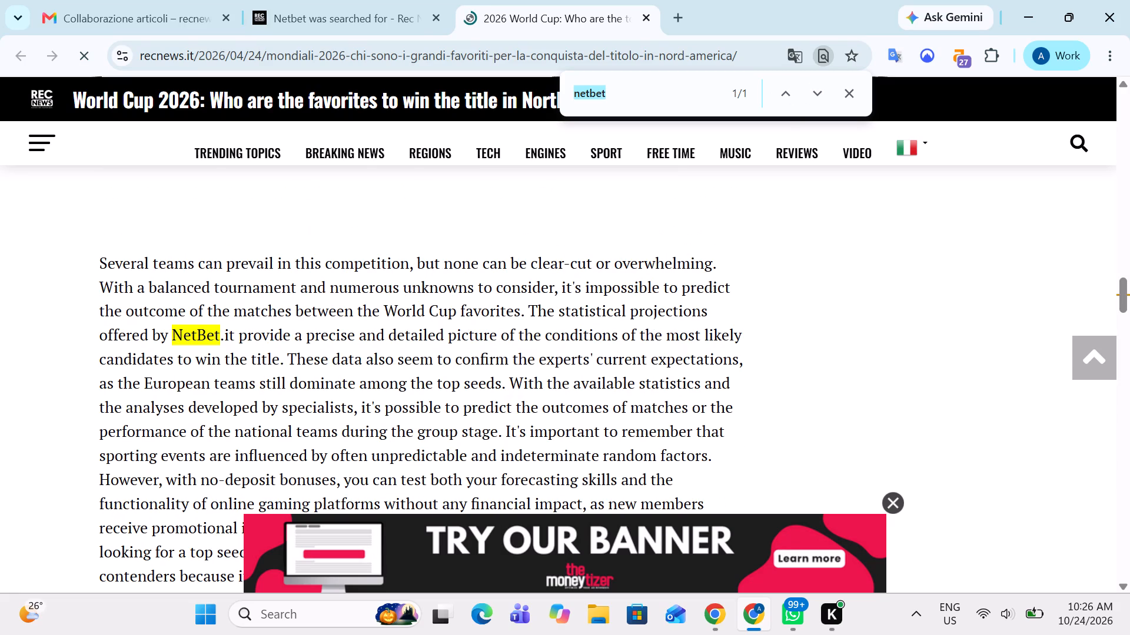
scroll(521, 356, "up", 19)
scroll(520, 358, "up", 5)
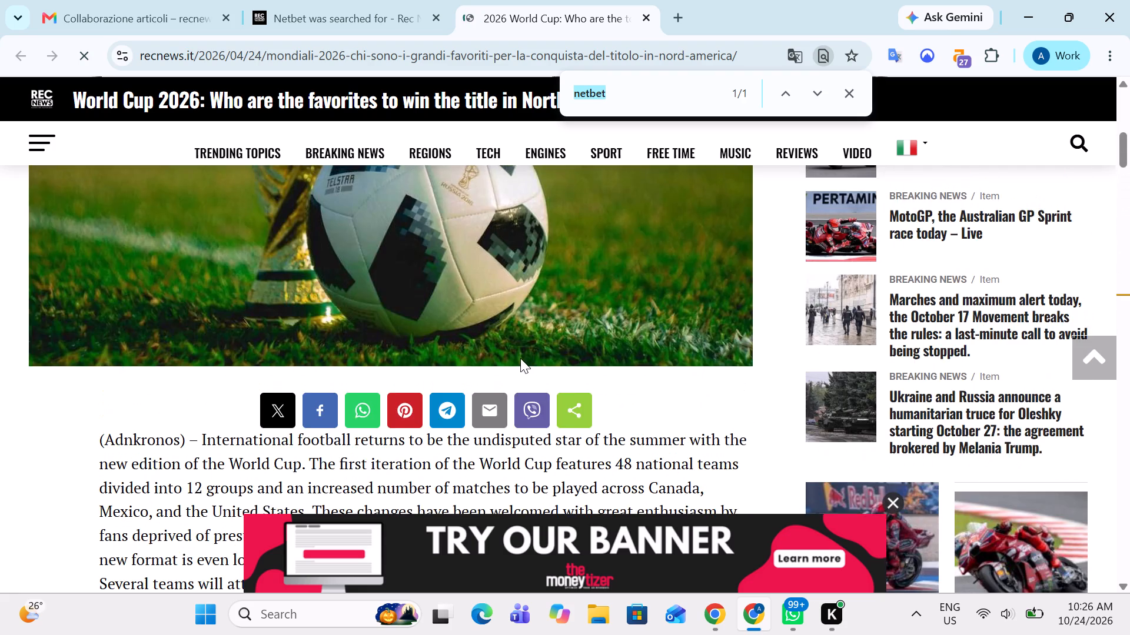
scroll(520, 358, "up", 5)
left_click(652, 16)
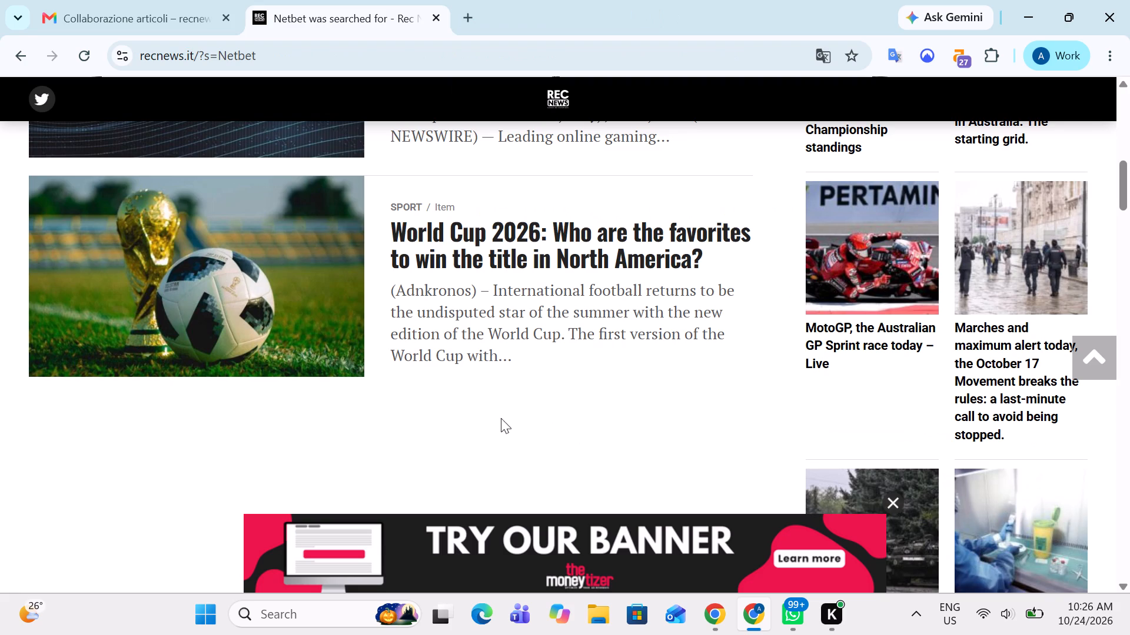
Open the result "NetBet Casino Italy Reinforces Collaboration with Endorphina" in a new tab and read through the article.
scroll(487, 358, "up", 3)
left_click(510, 282, "ctrl")
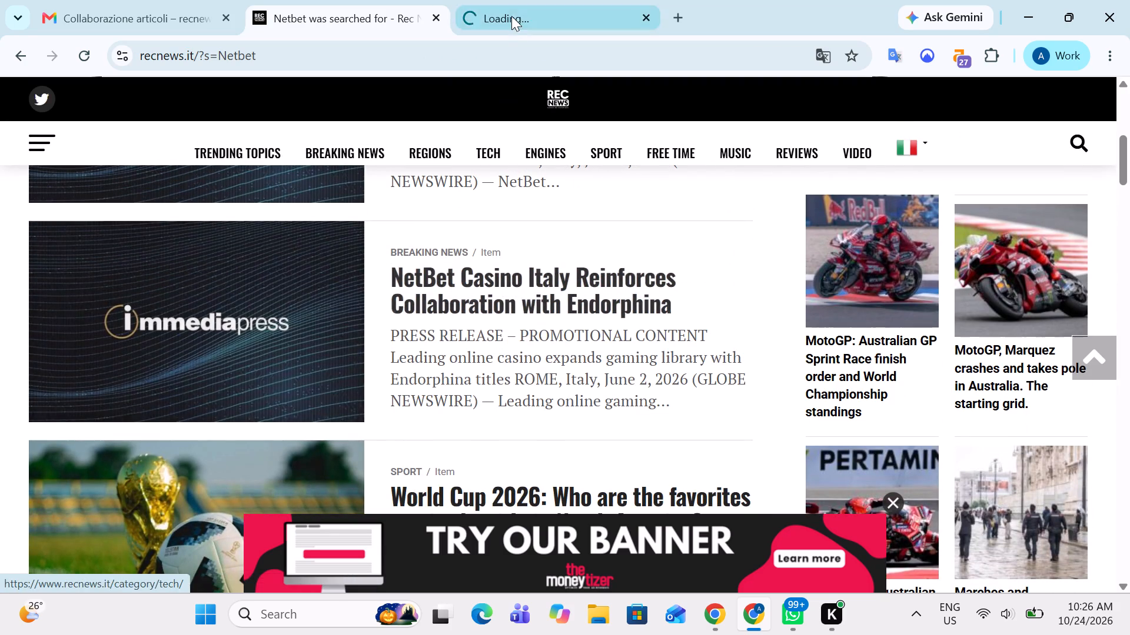
left_click(511, 12)
scroll(376, 360, "down", 13)
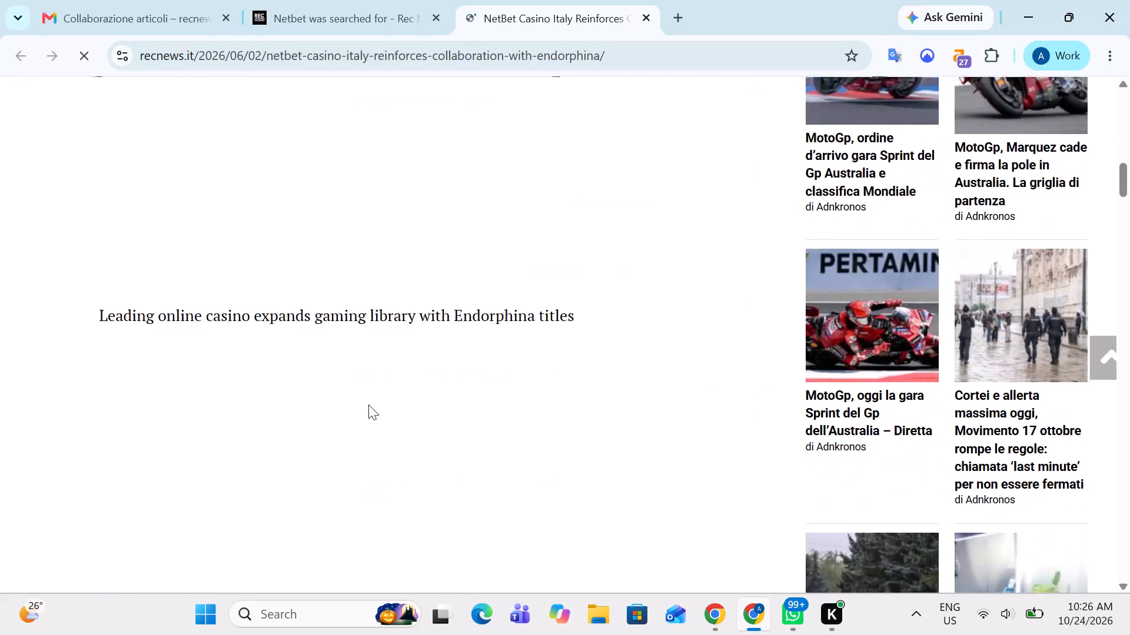
scroll(368, 405, "down", 4)
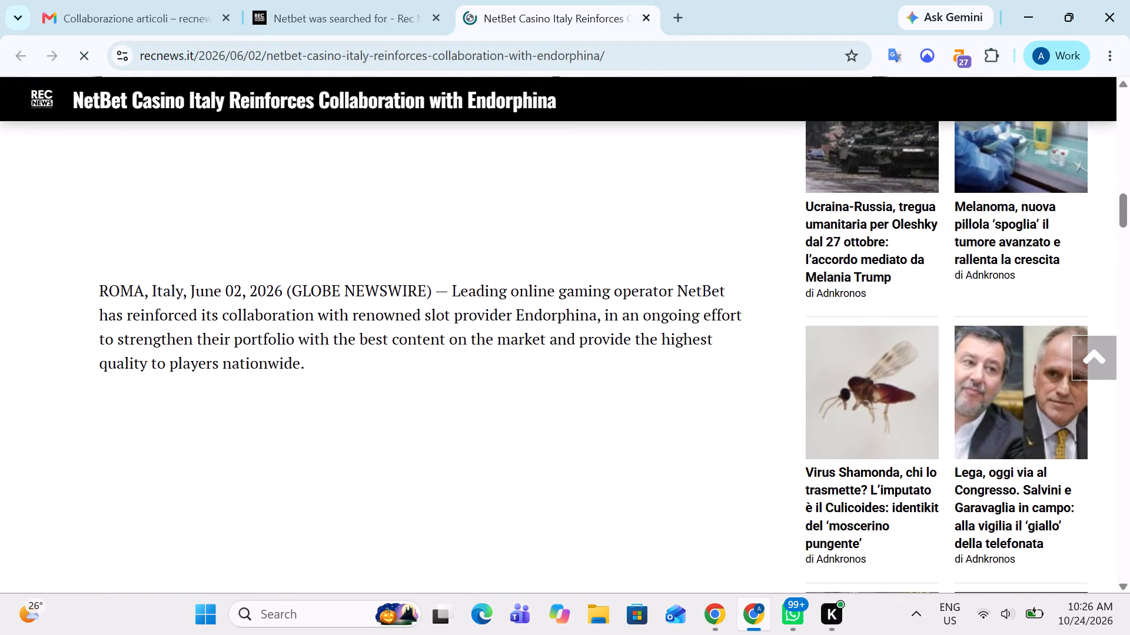
scroll(453, 346, "down", 6)
scroll(424, 306, "down", 5)
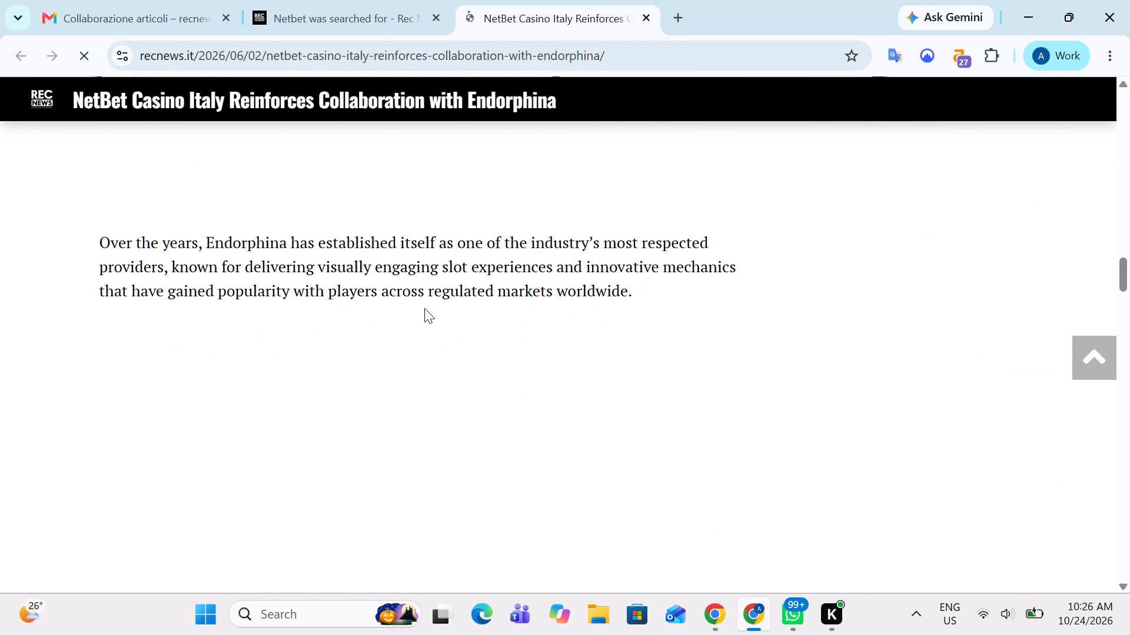
scroll(424, 308, "down", 4)
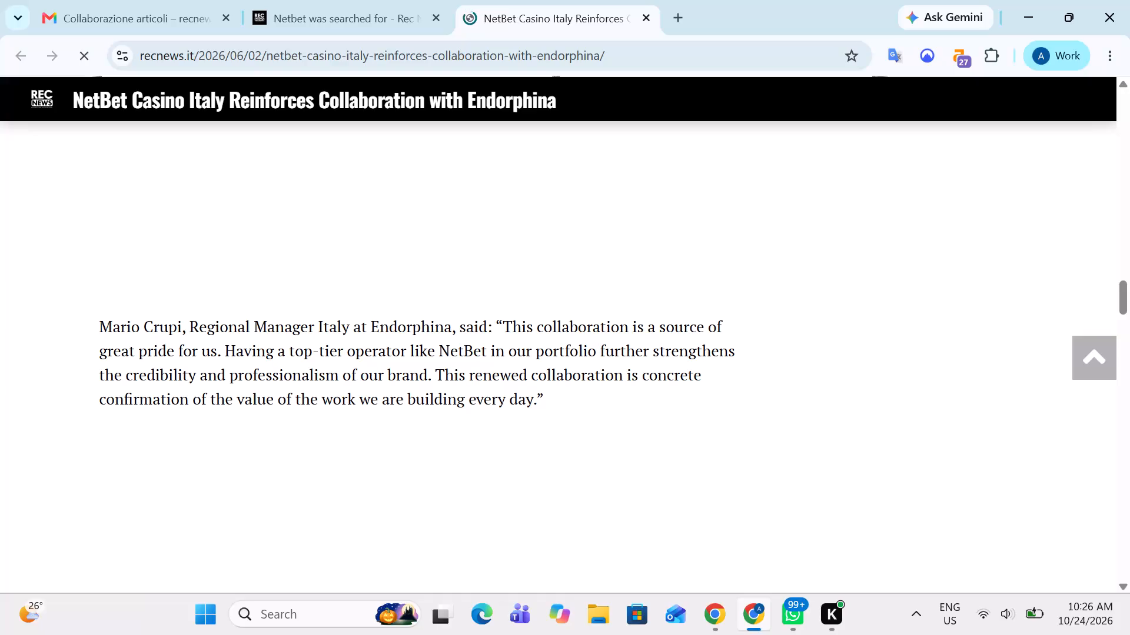
scroll(471, 350, "down", 10)
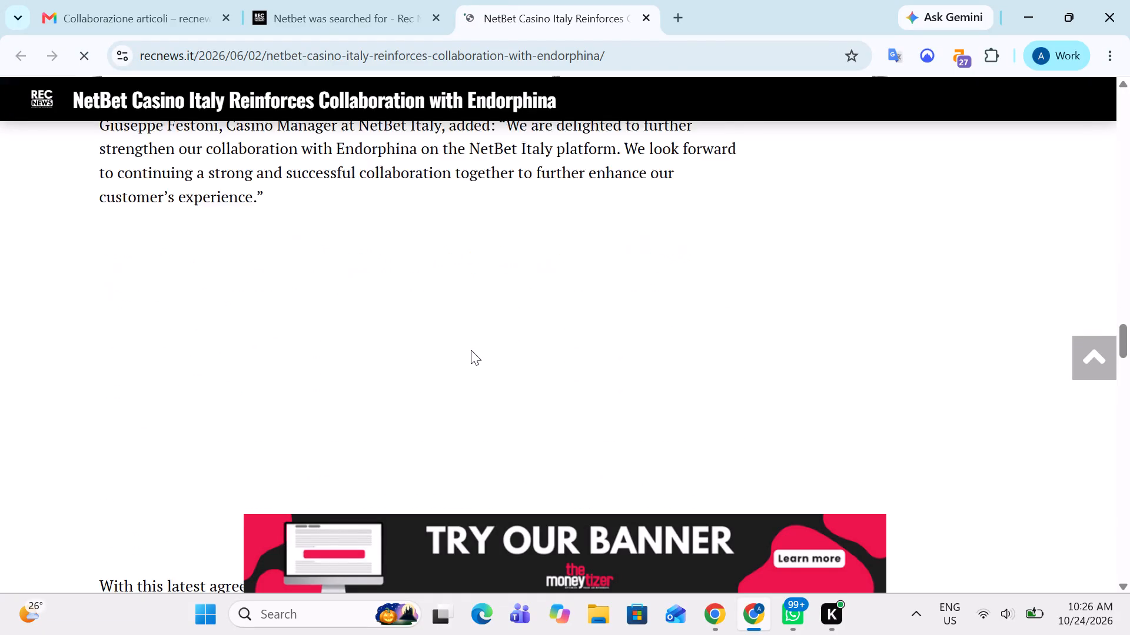
scroll(471, 350, "down", 8)
scroll(470, 350, "up", 6)
scroll(470, 350, "down", 2)
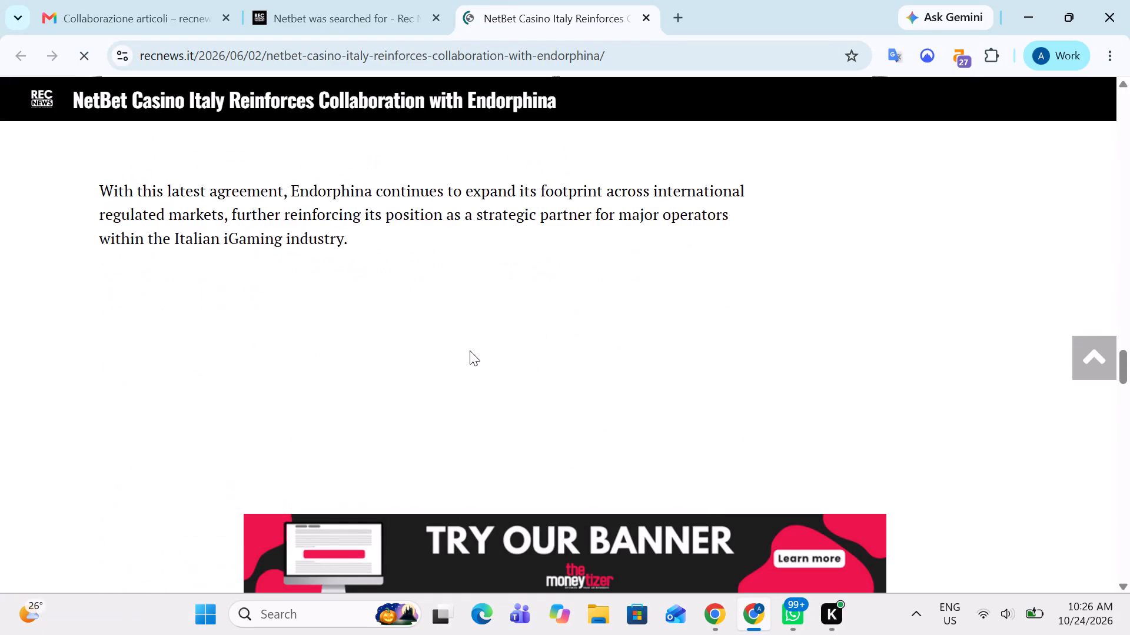
scroll(470, 350, "down", 7)
Find the mentions of netbet in this article.
key("ctrl+f")
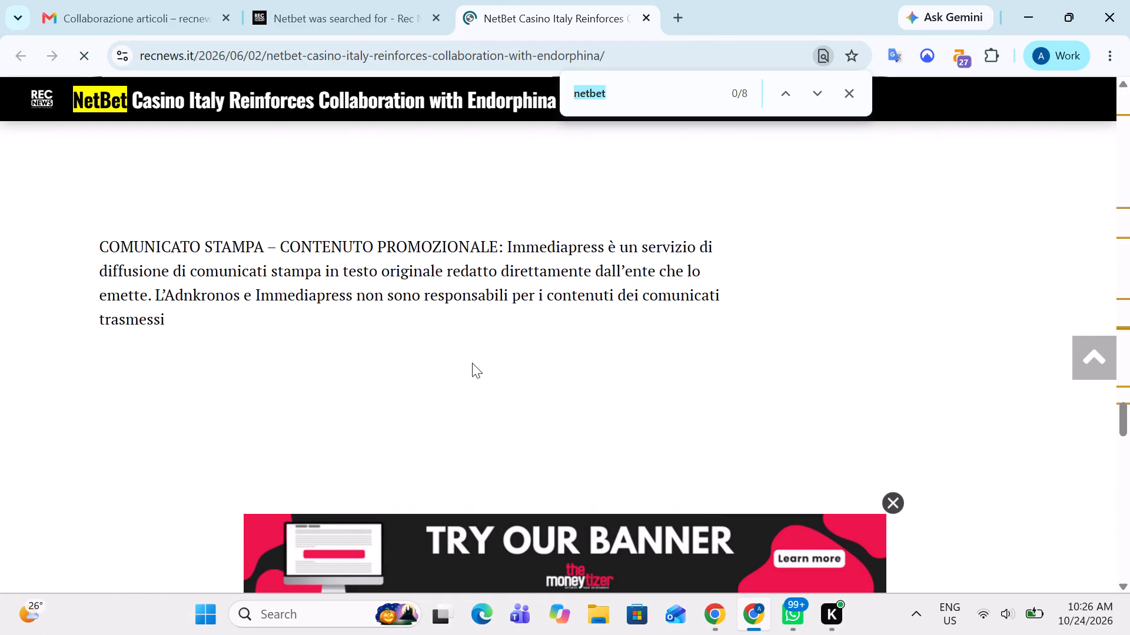
Find casino in the NetBet and Endorphina article, examine each mention, and close the article's tab.
key("BackSpace")
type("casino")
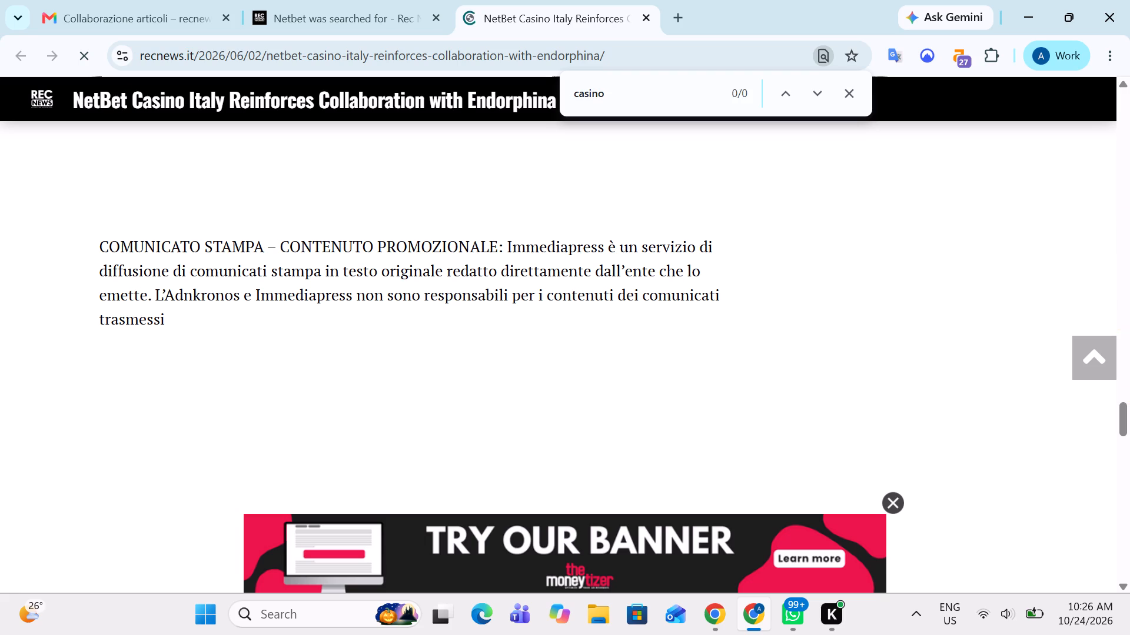
left_click(827, 102)
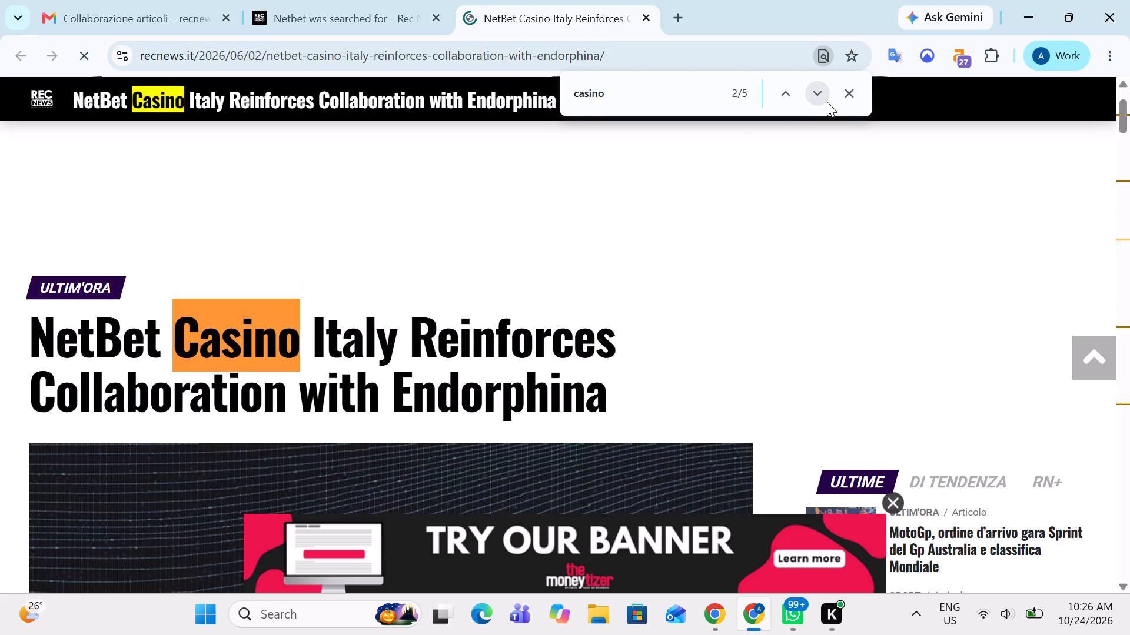
left_click(827, 102)
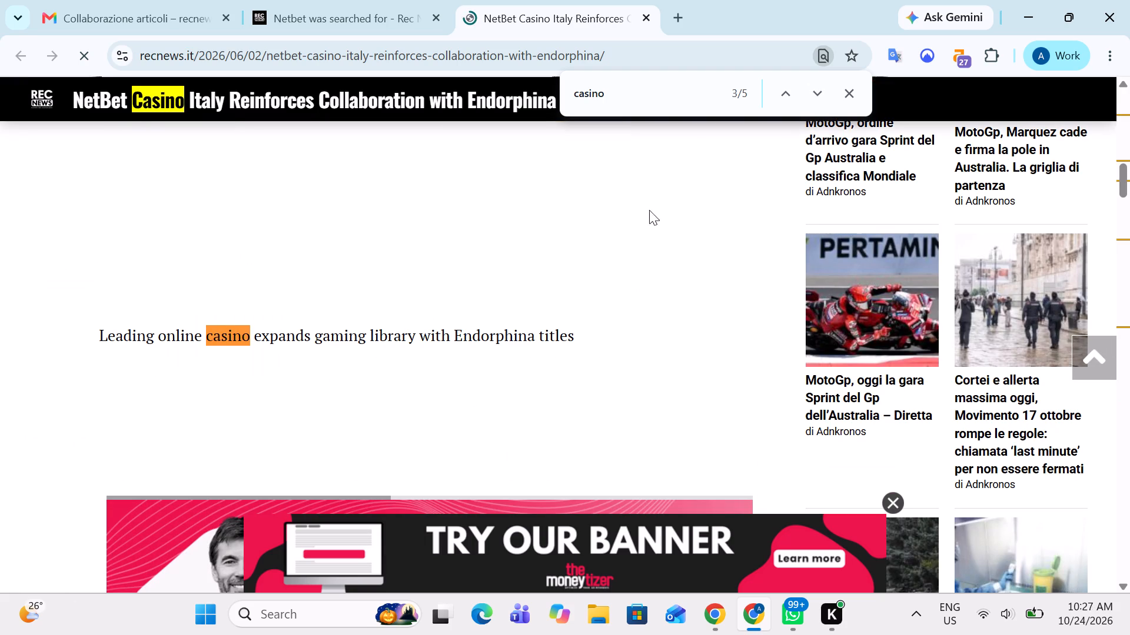
left_click(817, 92)
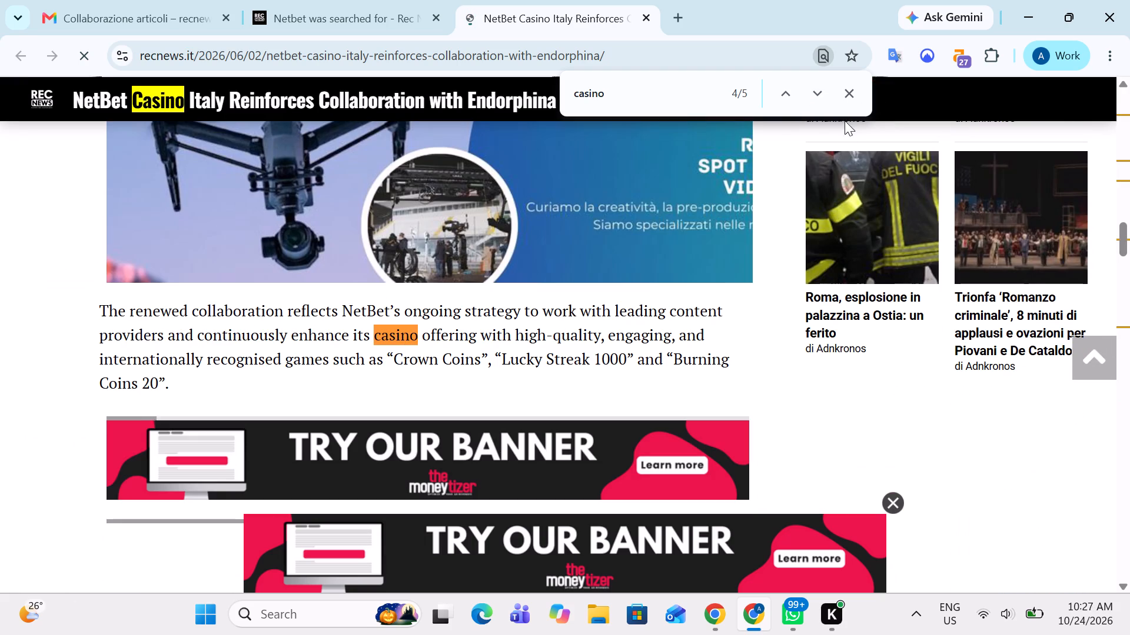
left_click(816, 92)
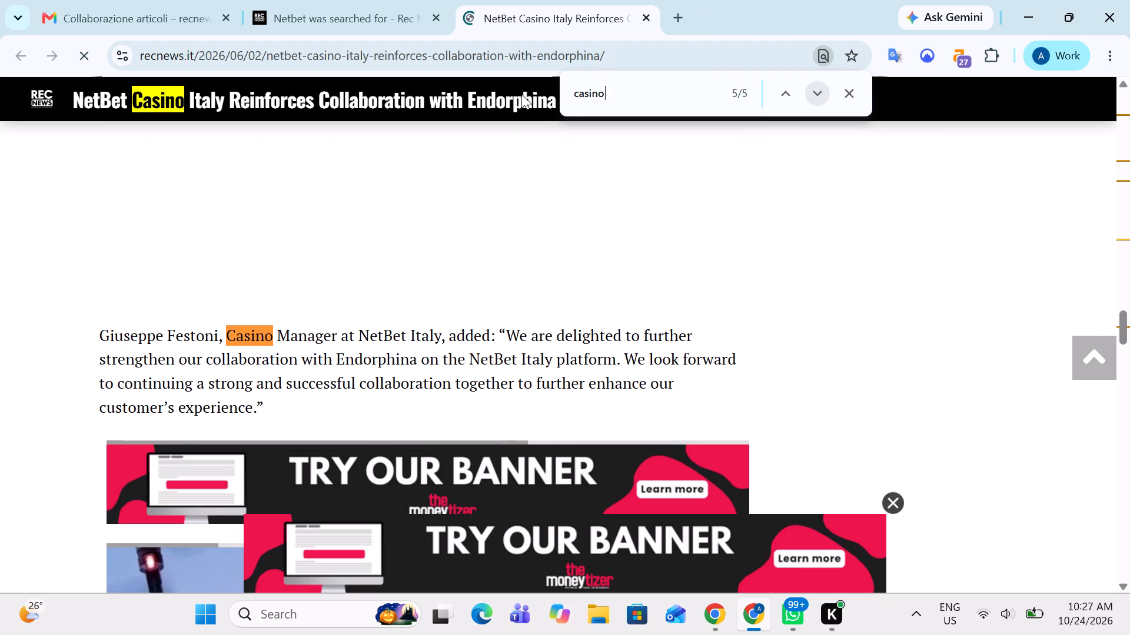
left_click(657, 16)
left_click(643, 12)
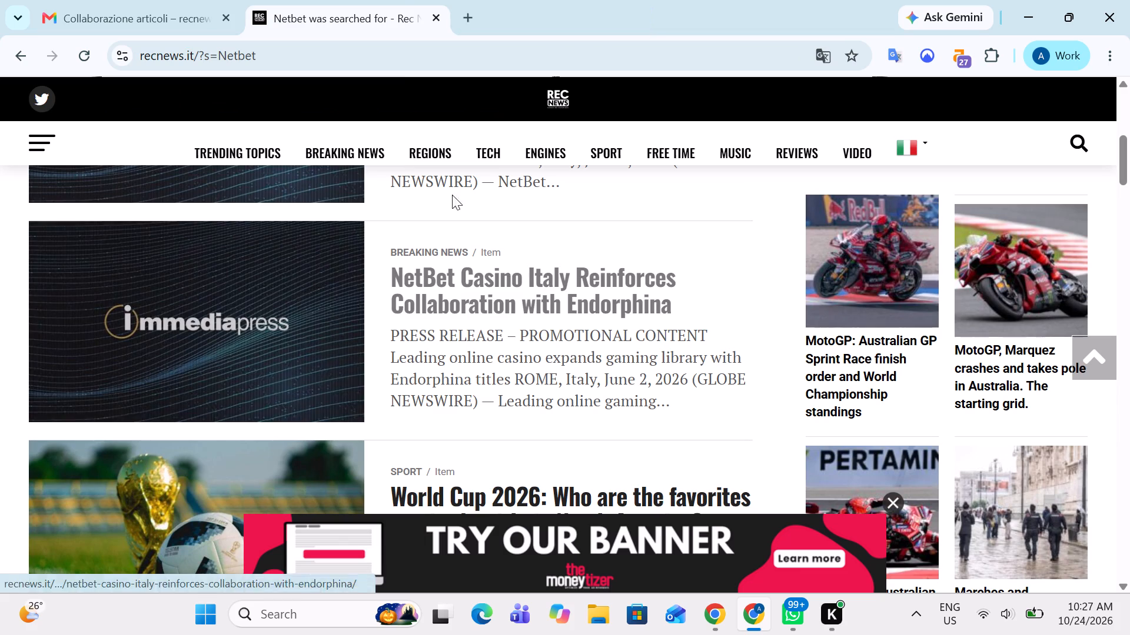
Skim the remaining Netbet search results on Rec News and close the results tab.
scroll(402, 200, "down", 5)
scroll(313, 345, "up", 1)
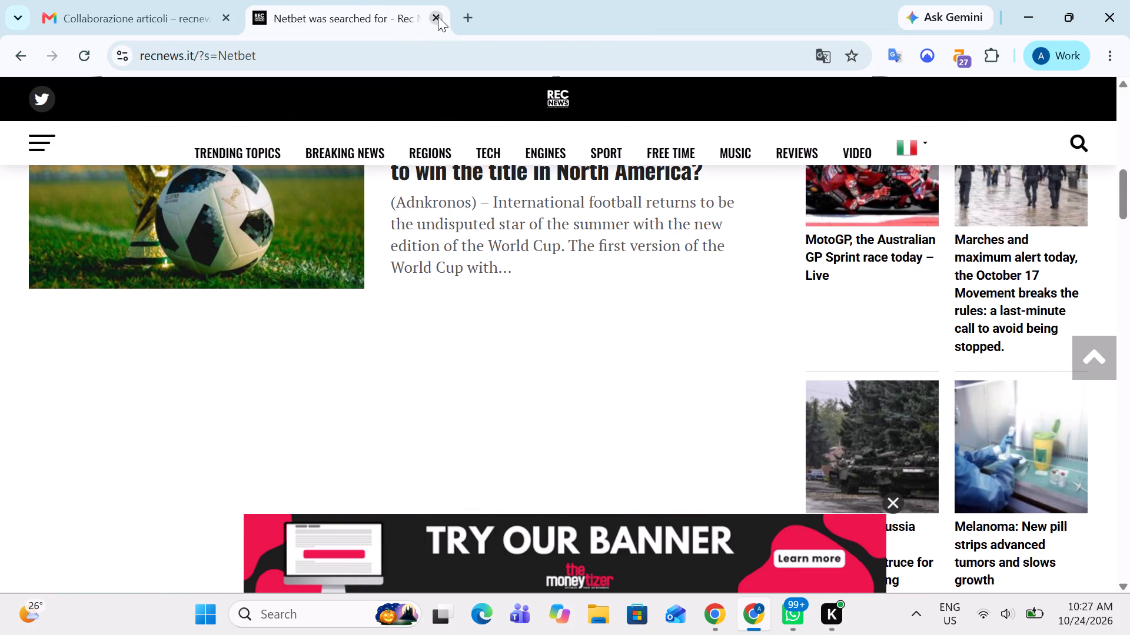
left_click(440, 12)
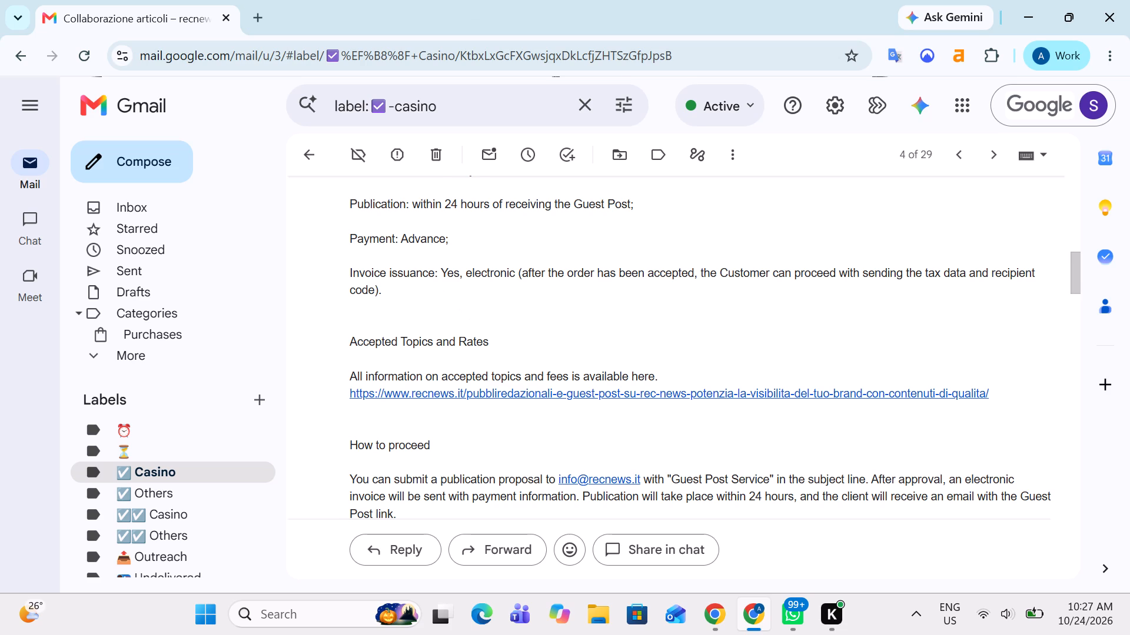
In the New Master Sheet, enter 150 as the recnews.it price and copy the same amount into its casino price.
scroll(484, 370, "up", 1)
key("alt+Tab")
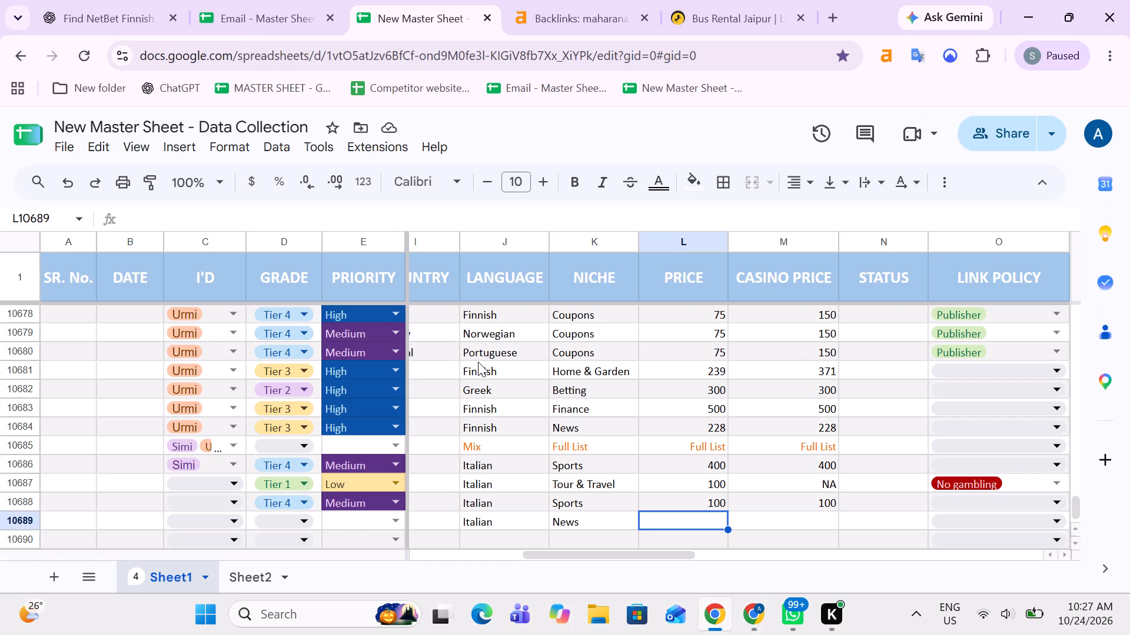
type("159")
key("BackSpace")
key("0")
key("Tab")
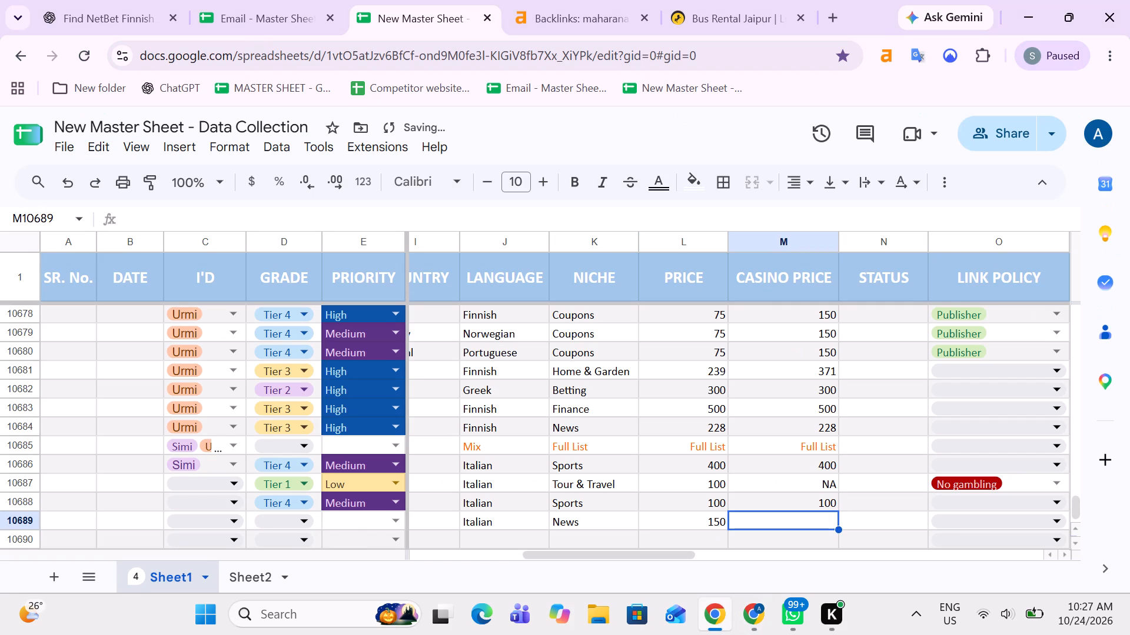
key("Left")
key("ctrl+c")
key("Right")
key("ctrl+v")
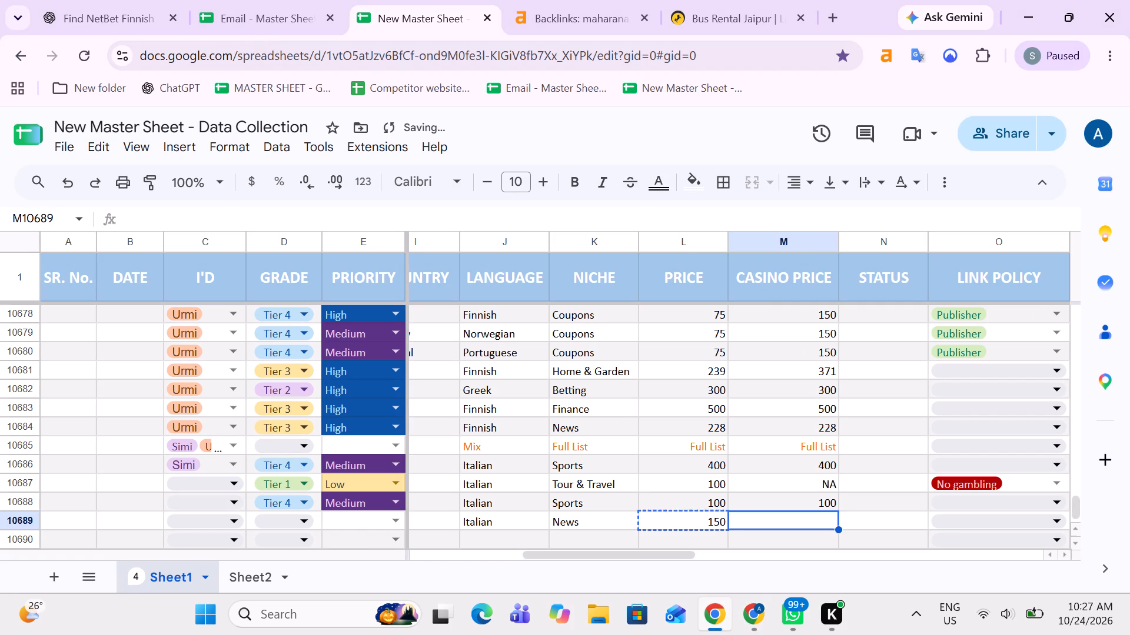
Set the website type of the recnews.it row to Unique.
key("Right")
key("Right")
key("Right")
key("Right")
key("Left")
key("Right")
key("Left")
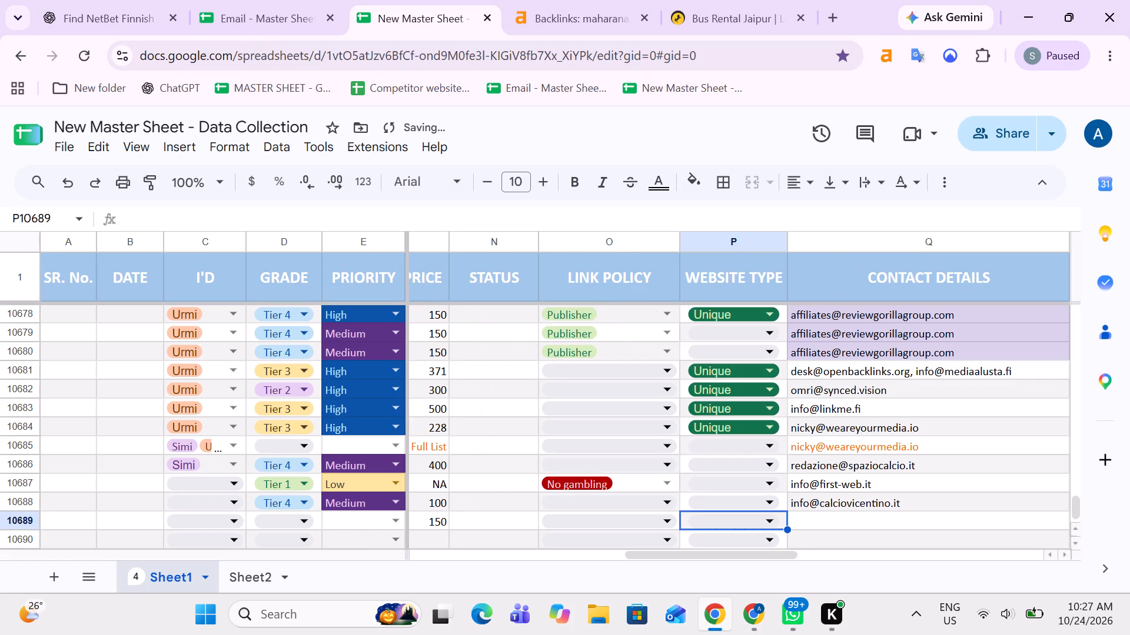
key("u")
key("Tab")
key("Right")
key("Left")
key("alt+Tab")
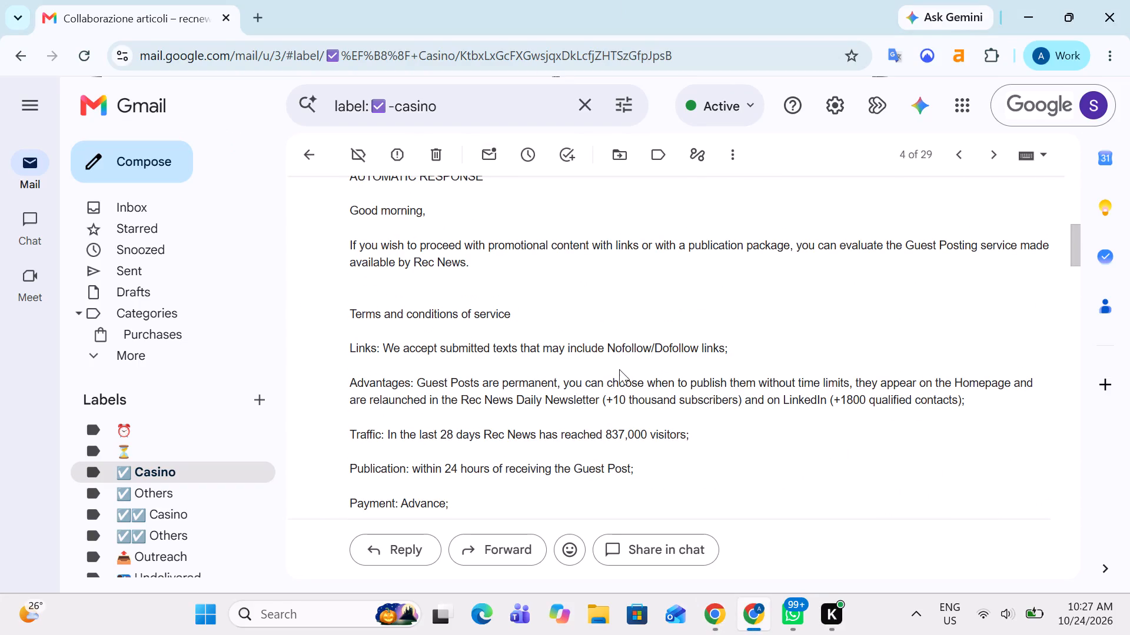
scroll(511, 275, "down", 1)
scroll(514, 326, "down", 12)
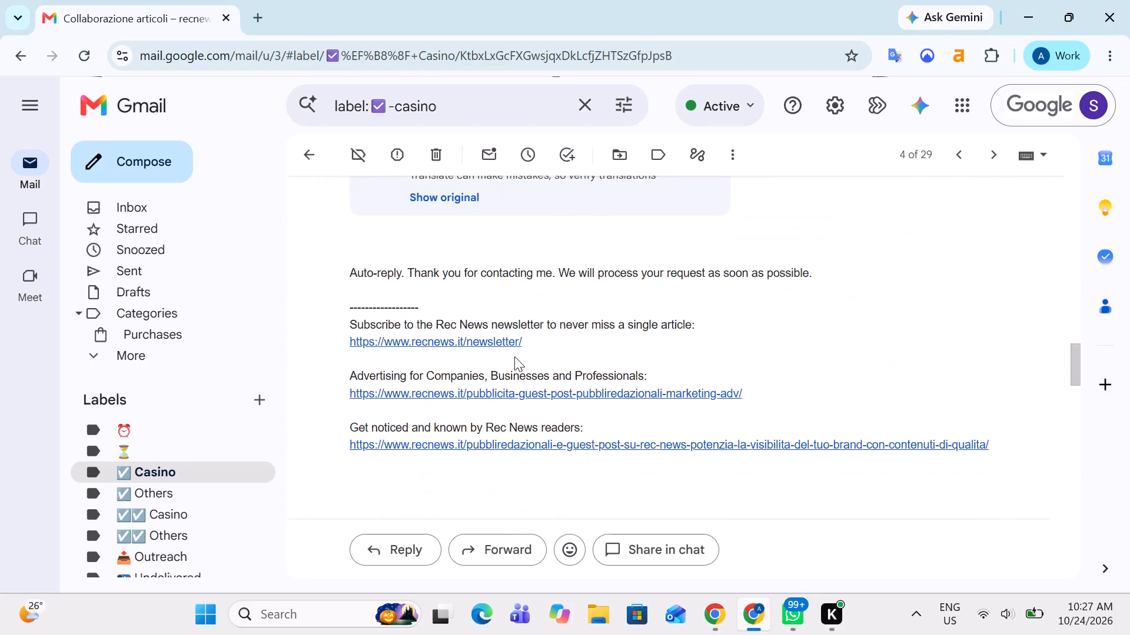
scroll(515, 356, "down", 8)
scroll(508, 350, "up", 12)
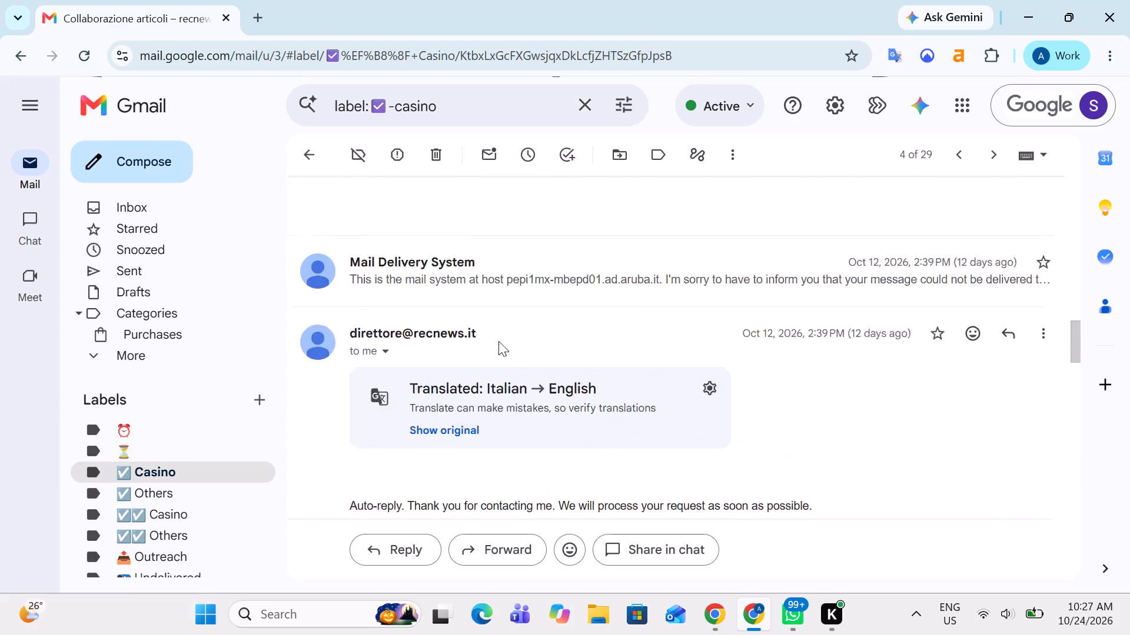
scroll(487, 329, "up", 5)
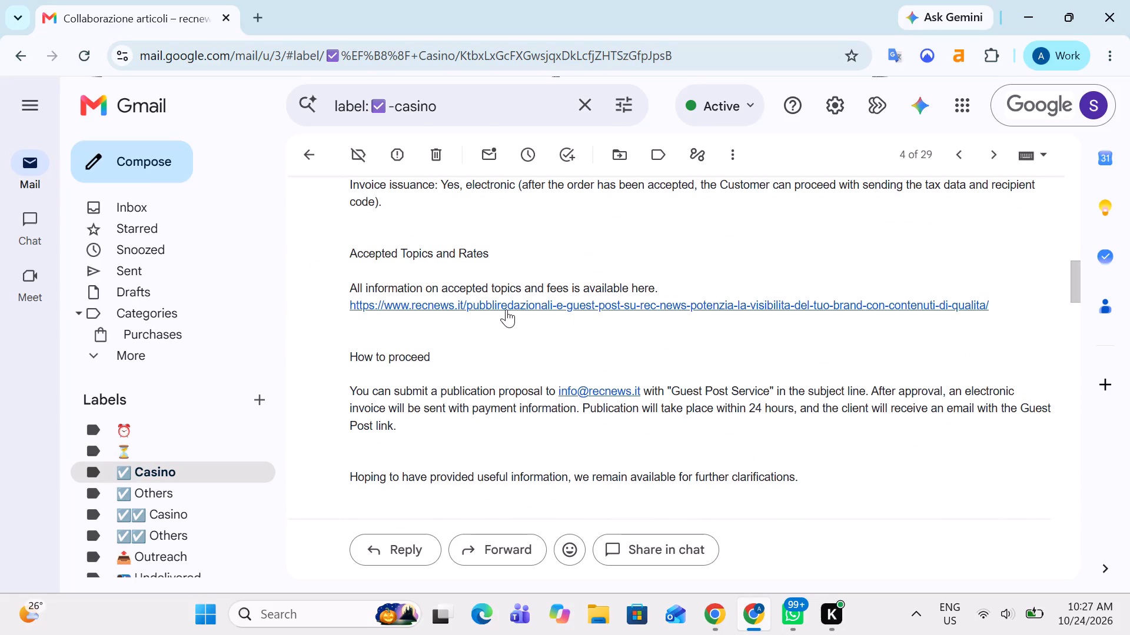
Open the accepted topics and rates page linked in the reply, examine accepted categories and guest post rates, and close its tab.
left_click(506, 308)
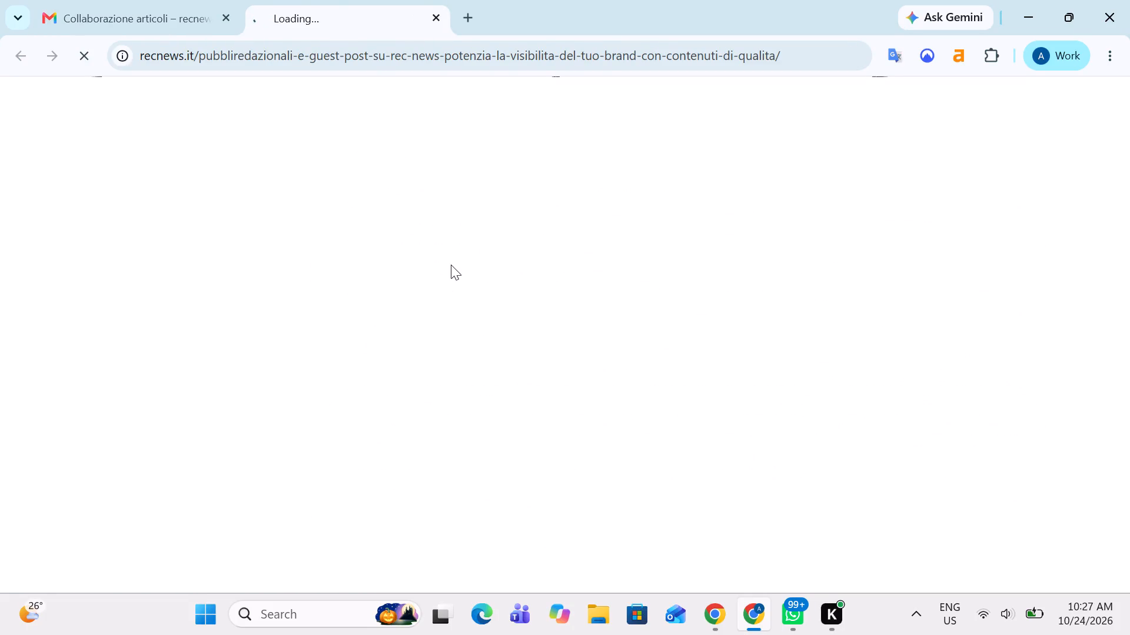
scroll(433, 275, "down", 5)
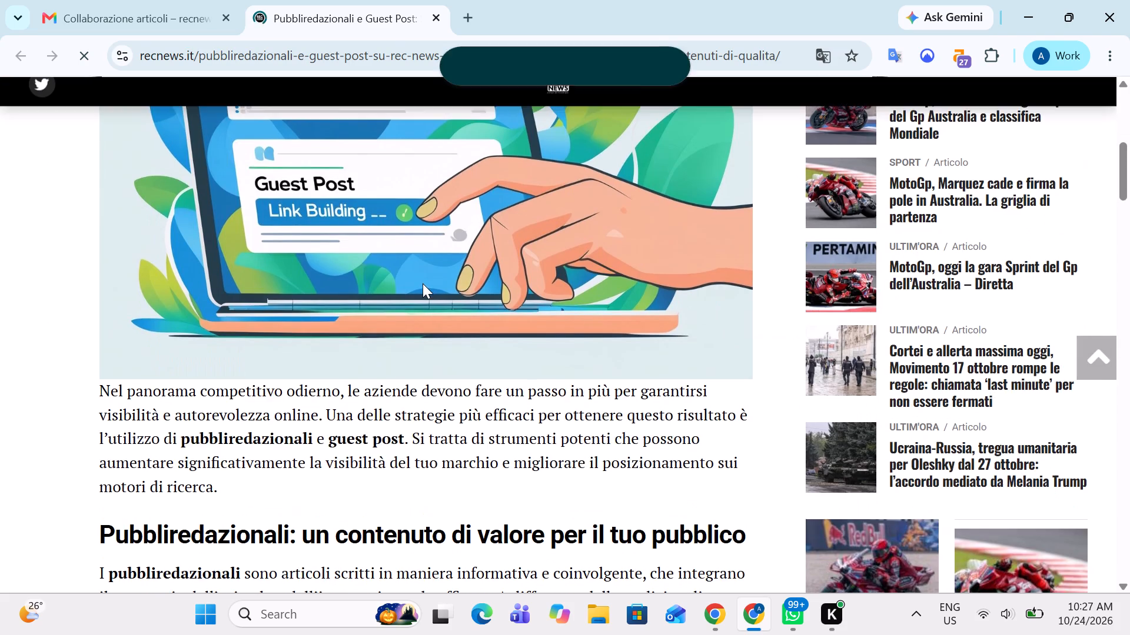
scroll(423, 283, "down", 2)
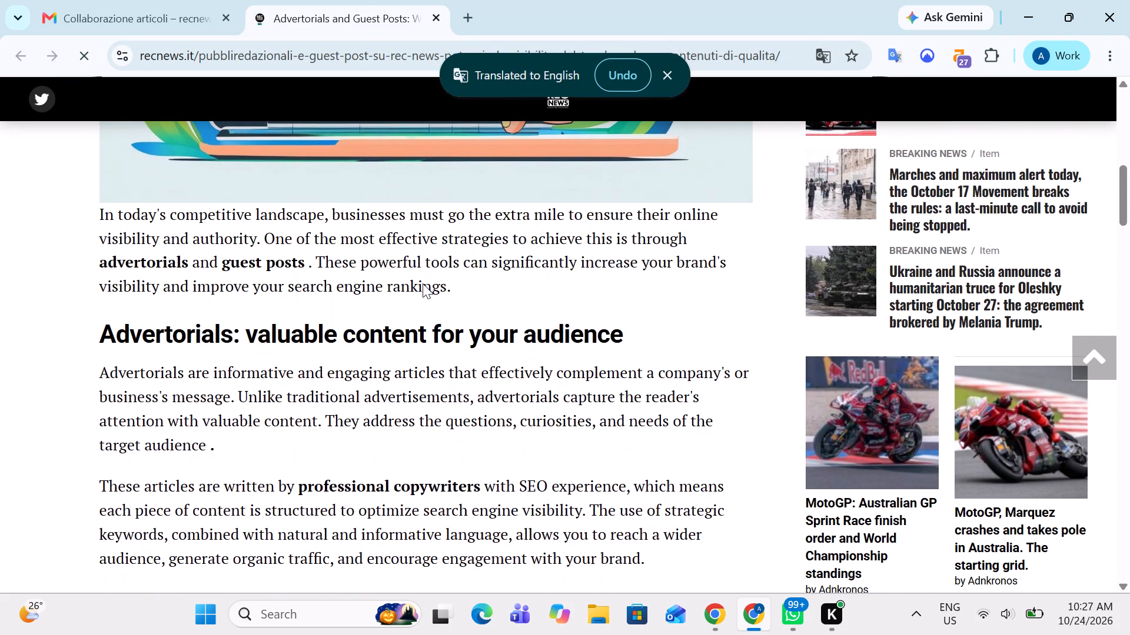
scroll(423, 283, "down", 3)
scroll(465, 305, "down", 4)
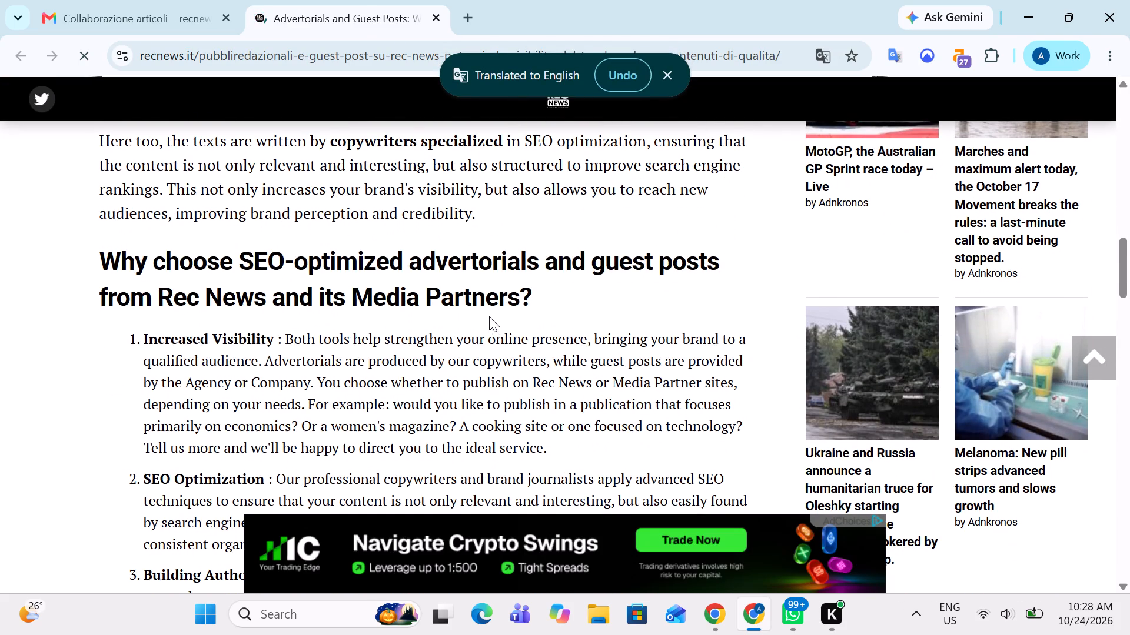
scroll(488, 316, "down", 2)
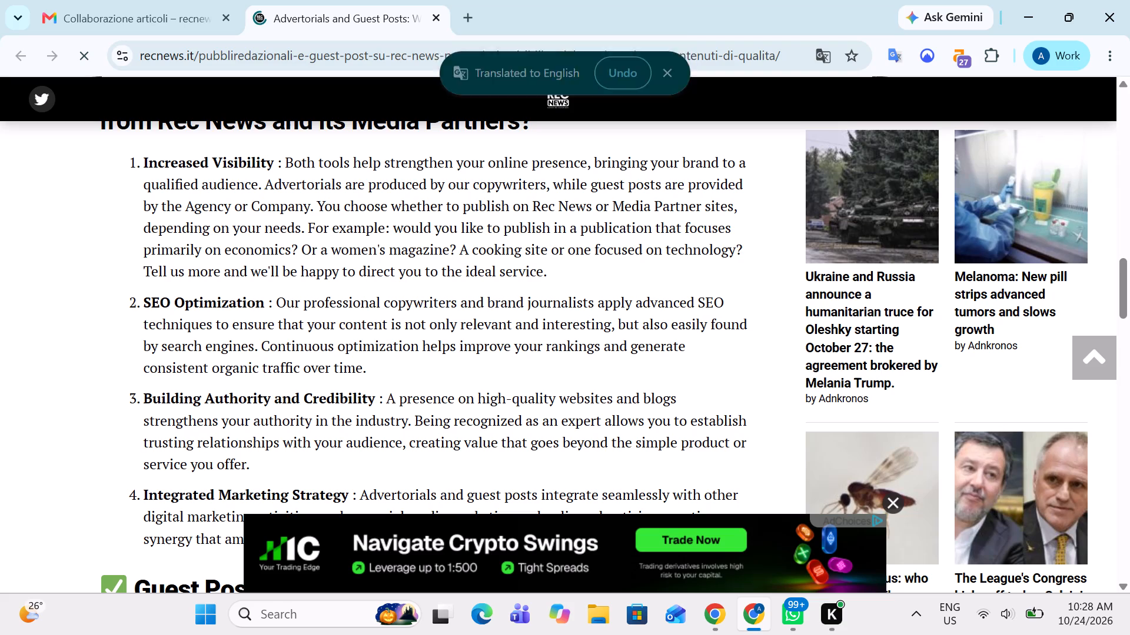
scroll(459, 308, "down", 2)
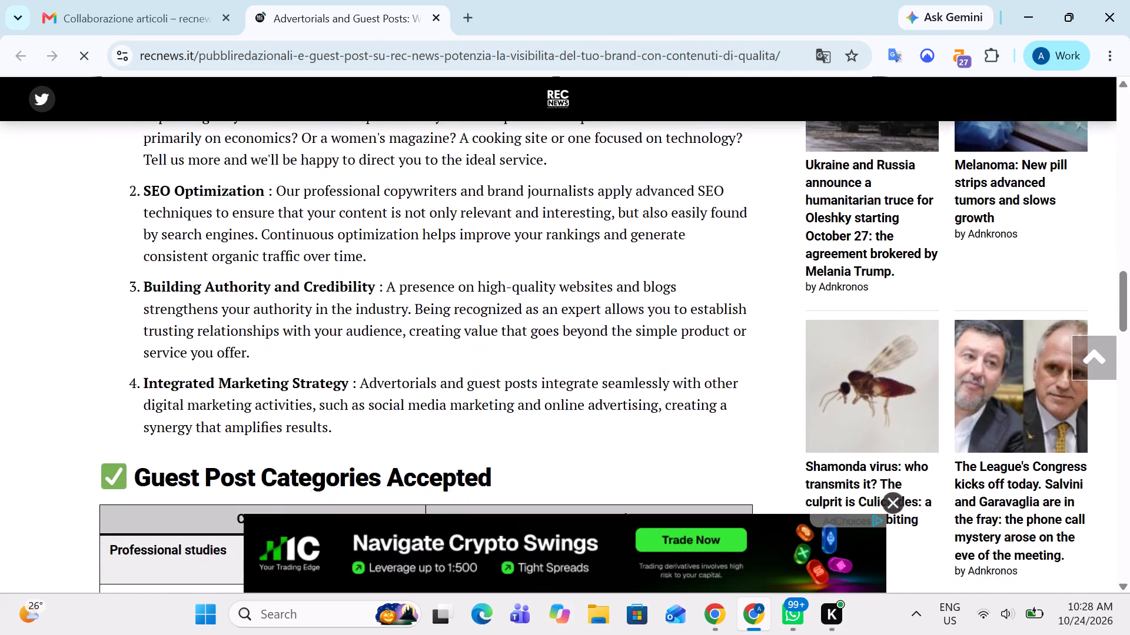
scroll(452, 332, "down", 1)
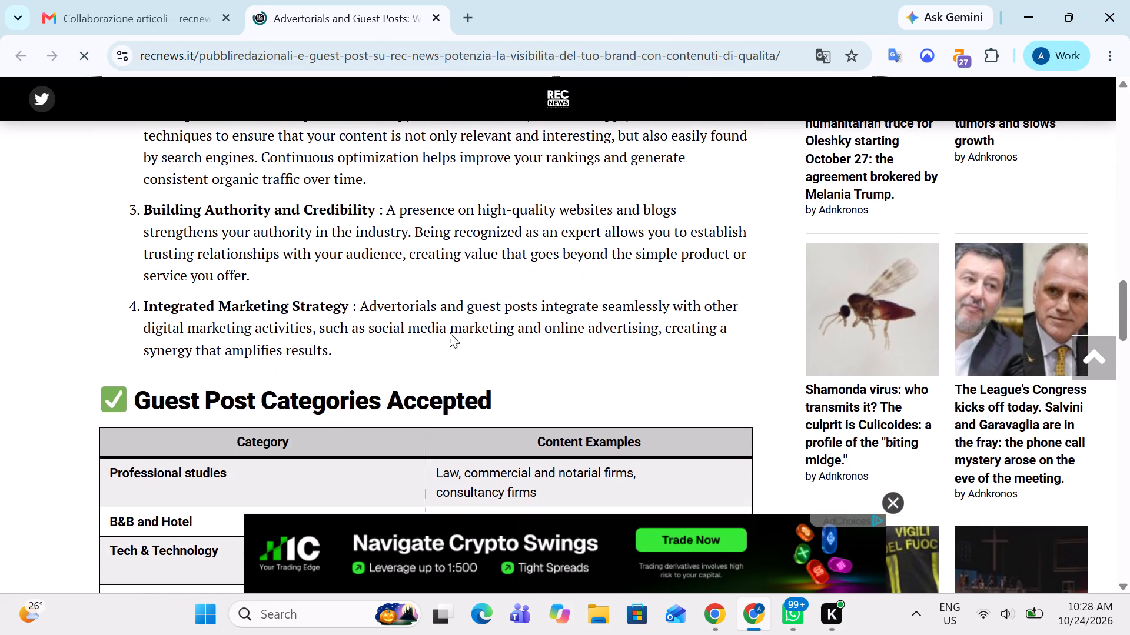
scroll(450, 333, "down", 8)
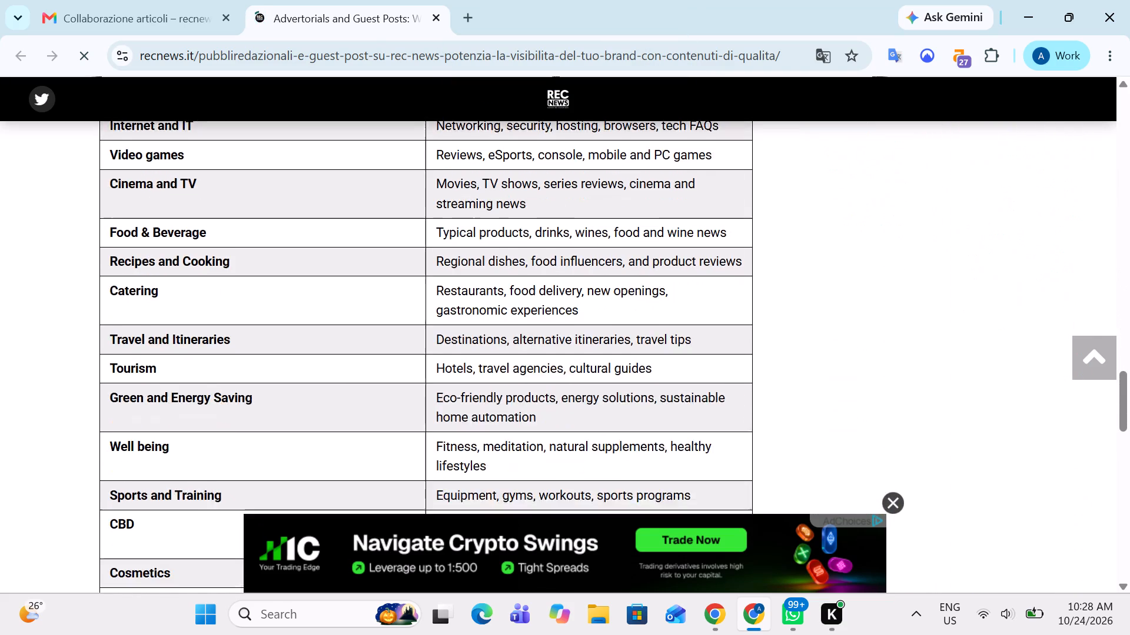
scroll(446, 333, "down", 6)
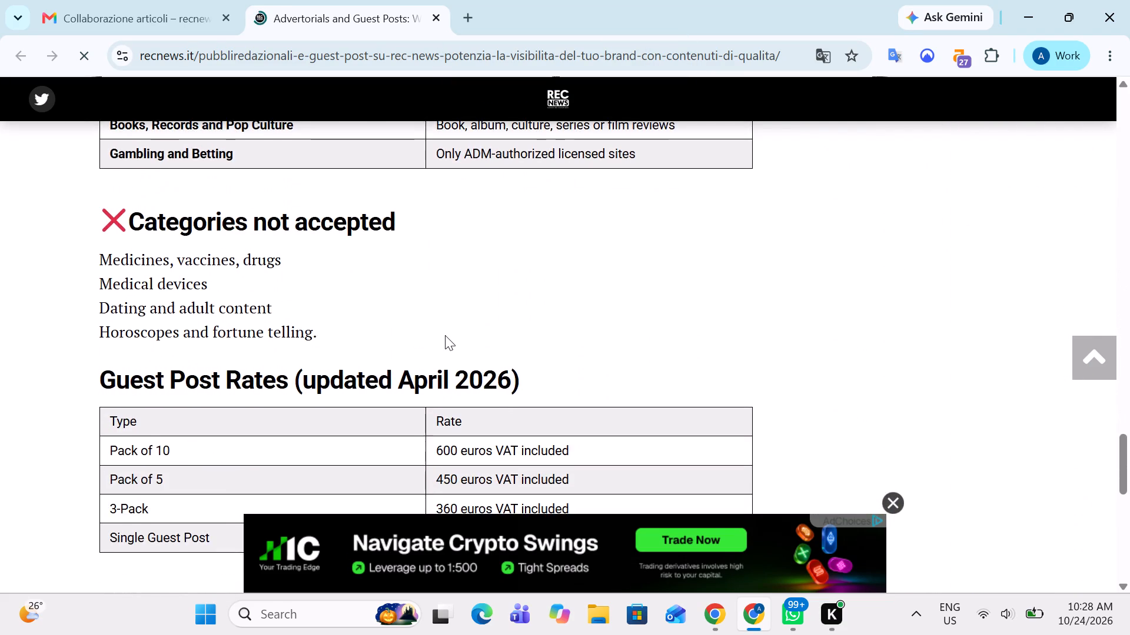
scroll(445, 335, "down", 5)
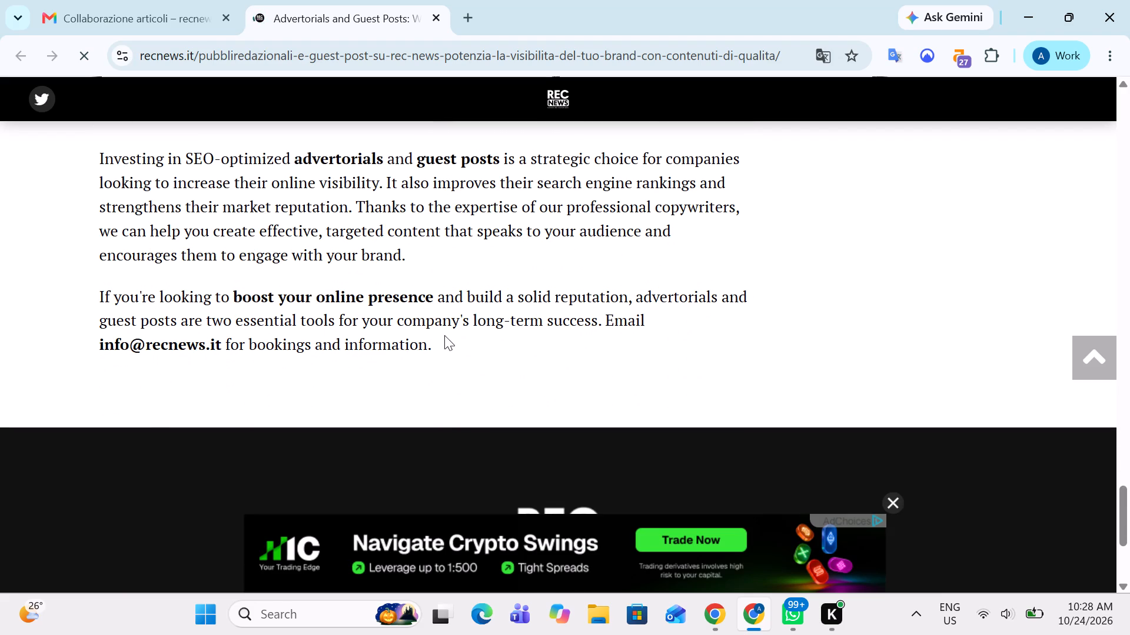
scroll(440, 317, "up", 3)
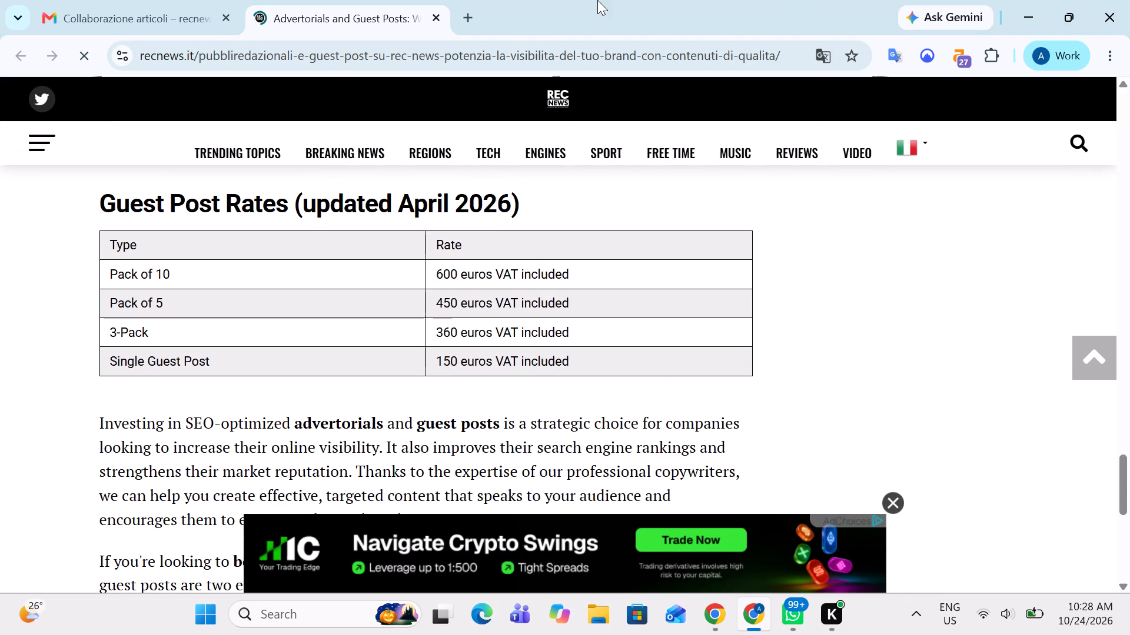
left_click(433, 15)
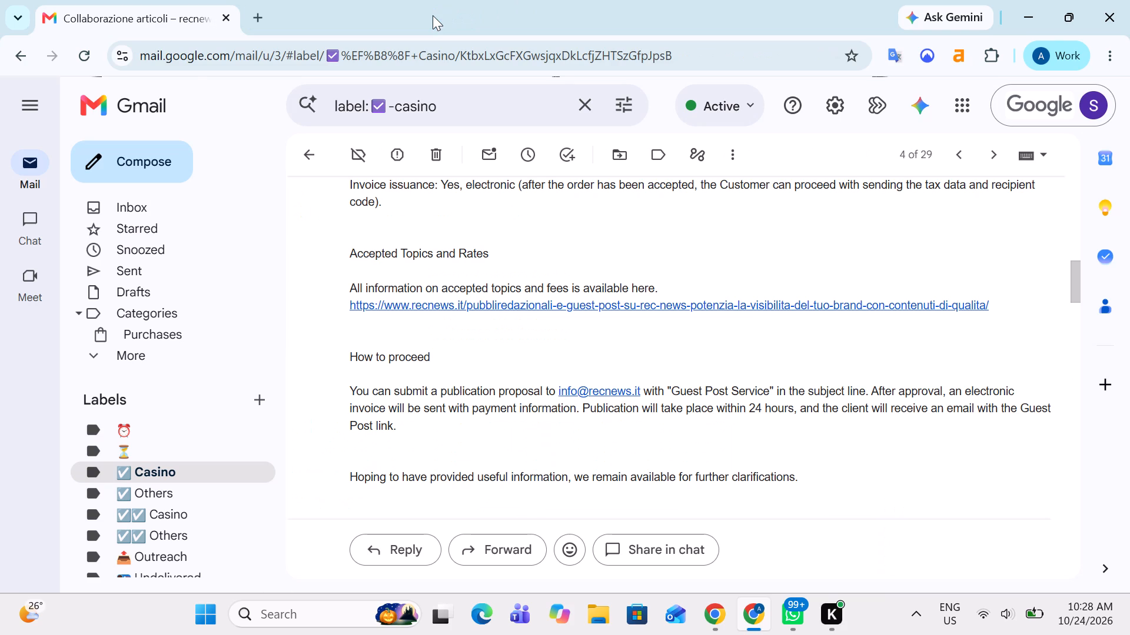
Switch to the New Master Sheet and check the recnews.it row's entries across to its contact details.
key("alt+Tab")
key("Right")
key("Right")
key("Right")
key("Right")
key("Right")
key("Right")
key("Right")
key("Right")
key("Right")
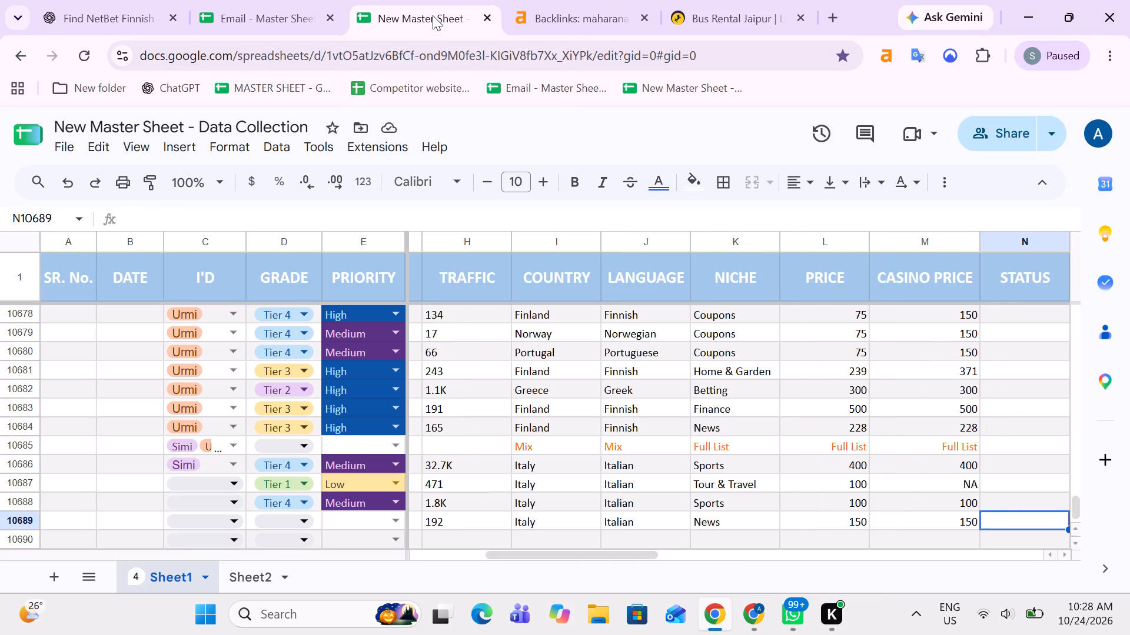
key("Right")
key("Right")
key("Right")
key("Right")
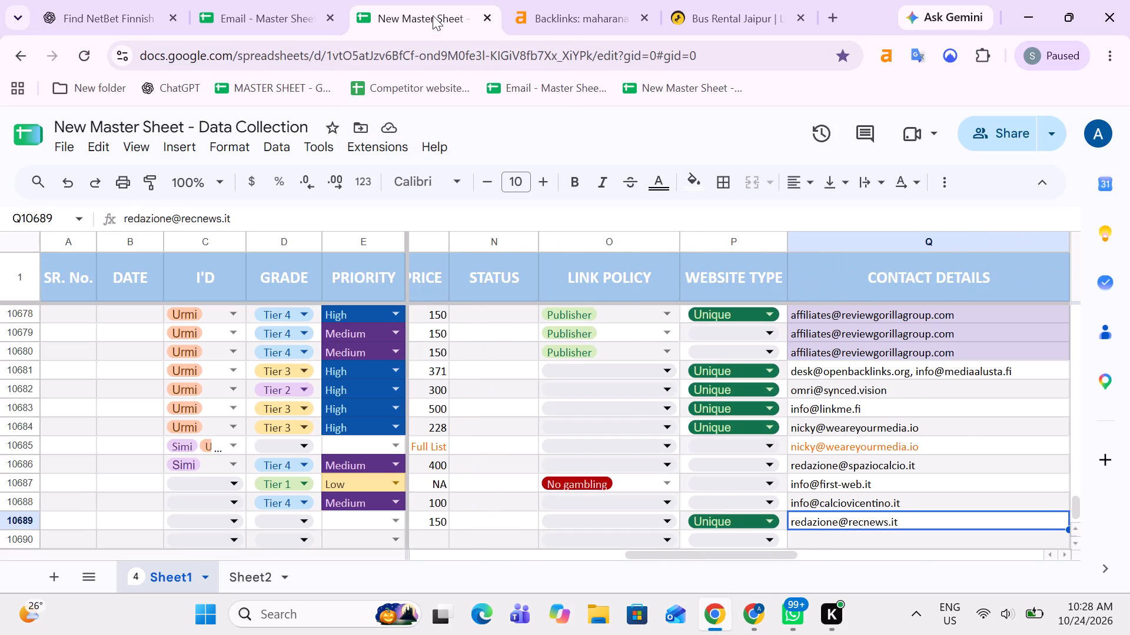
Go back across the recnews.it row and set its Priority to High.
key("Left")
key("Left")
key("Left")
key("Left")
key("Left")
key("Left")
key("Left")
key("Left")
key("Left")
key("Left")
key("Left")
key("Left")
key("Left")
key("Left")
key("Left")
key("Left")
key("Left")
key("Left")
key("Left")
key("Left")
key("Right")
key("Right")
key("Right")
key("Right")
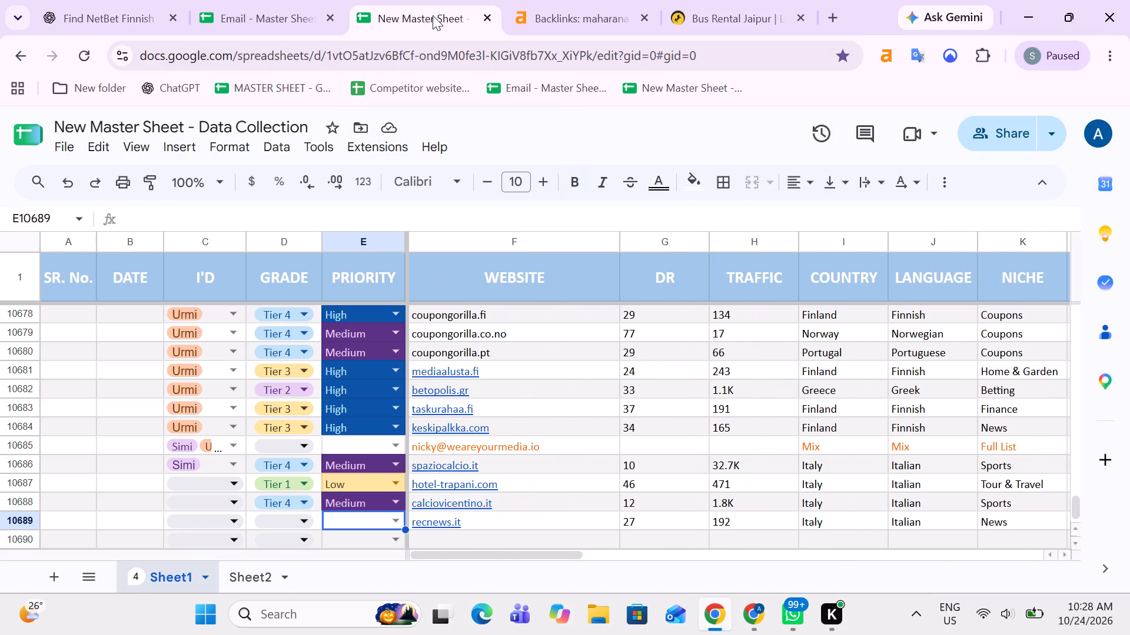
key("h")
key("Down")
key("Return")
key("Up")
Set the recnews.it row's Grade to Tier 3.
key("Left")
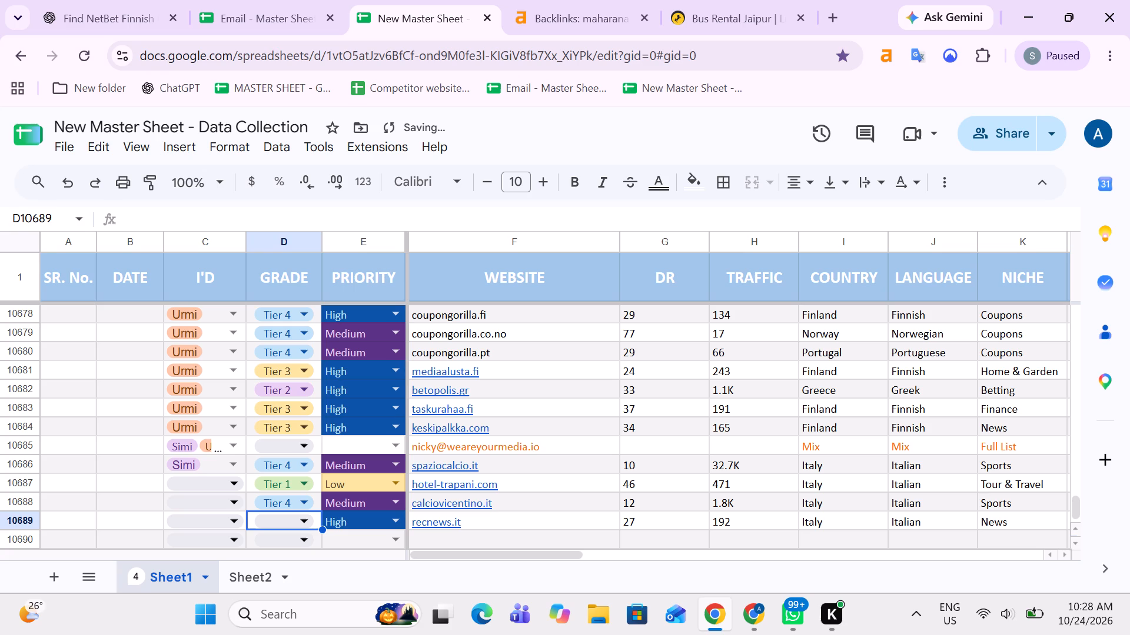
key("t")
key("Up")
key("Up")
key("Return")
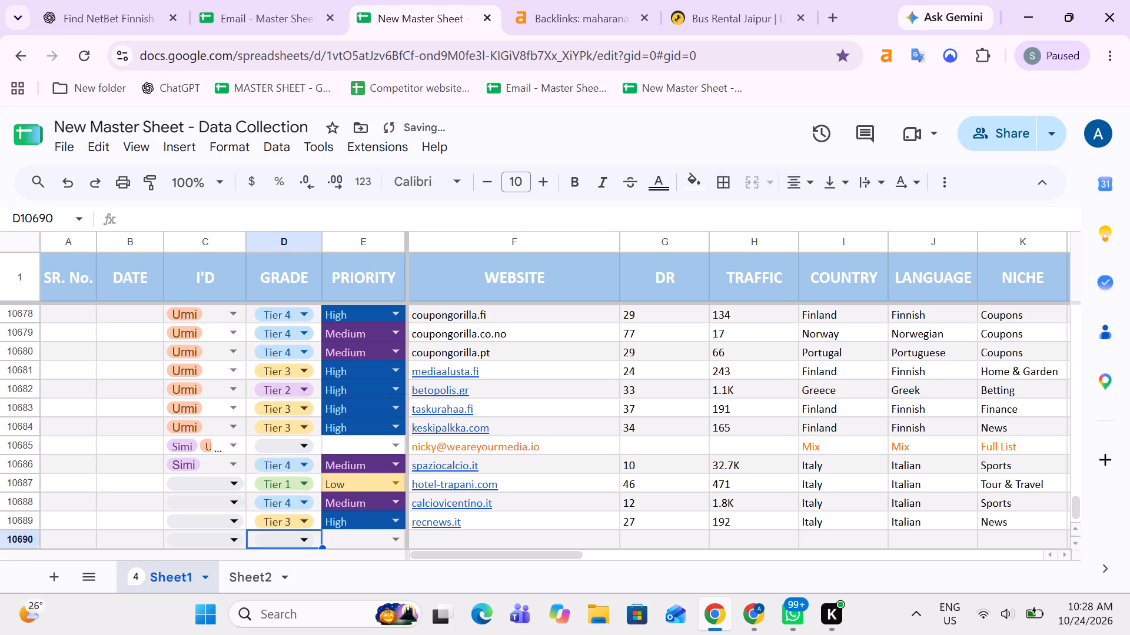
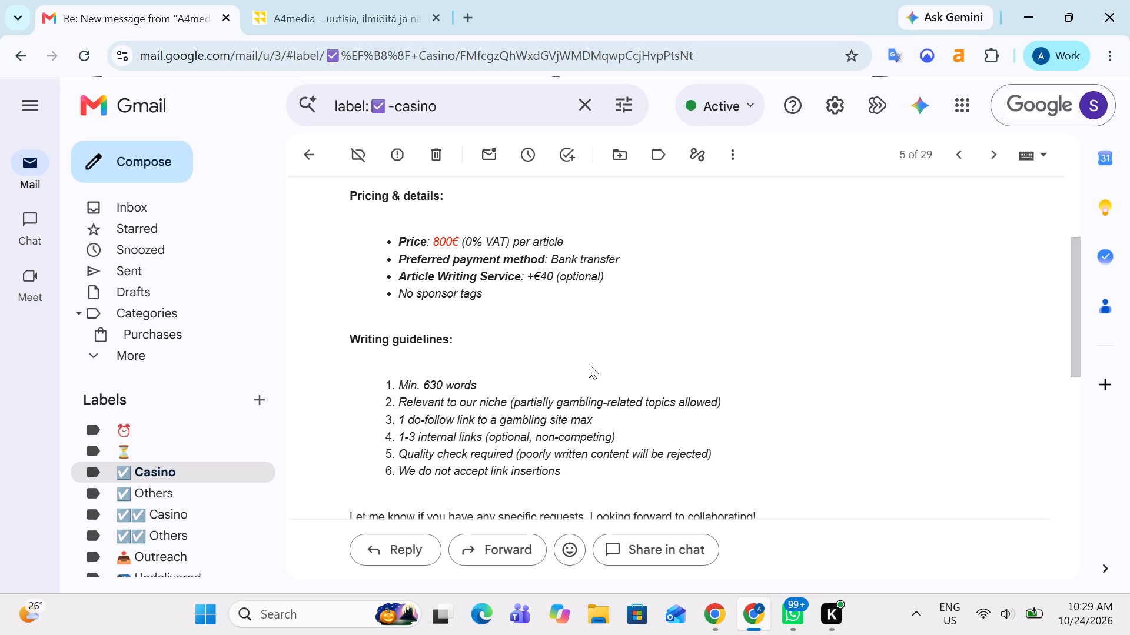
scroll(330, 246, "down", 2)
left_click(387, 0)
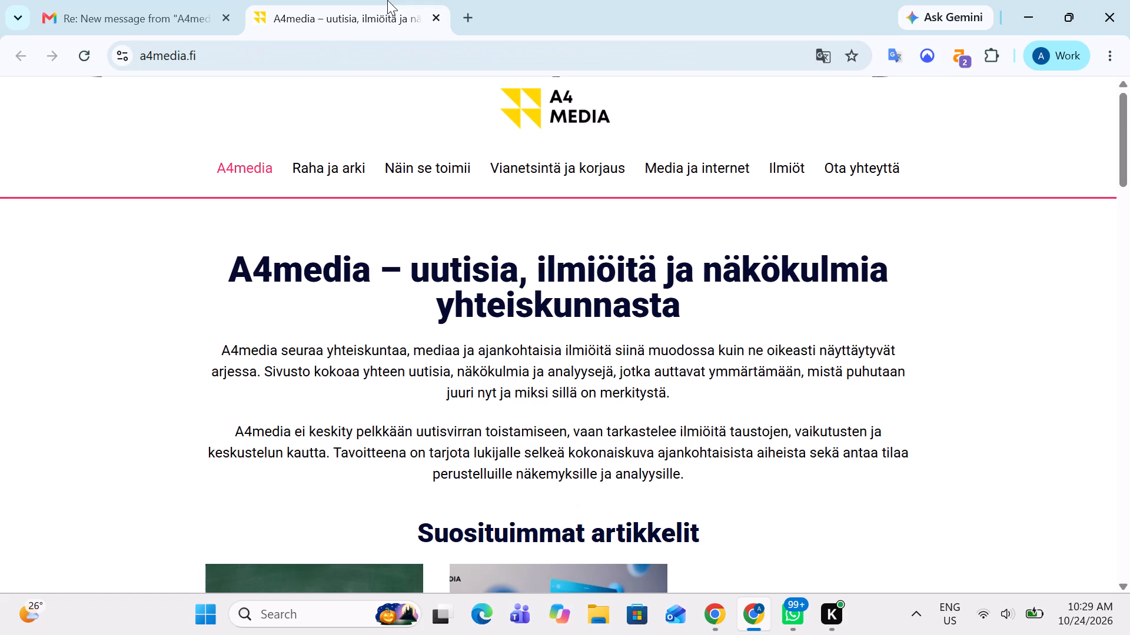
left_click(263, 52)
left_click_drag(263, 52, 235, 54)
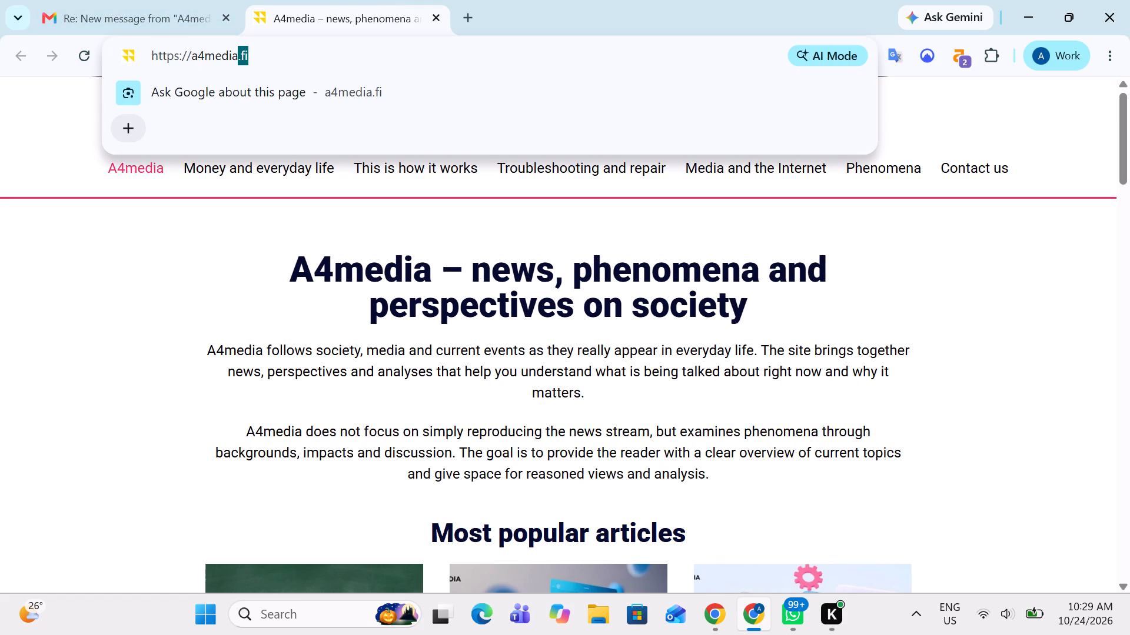
left_click_drag(235, 54, 216, 50)
key("ctrl+c")
key("ctrl+c")
key("alt+Tab")
key("Down")
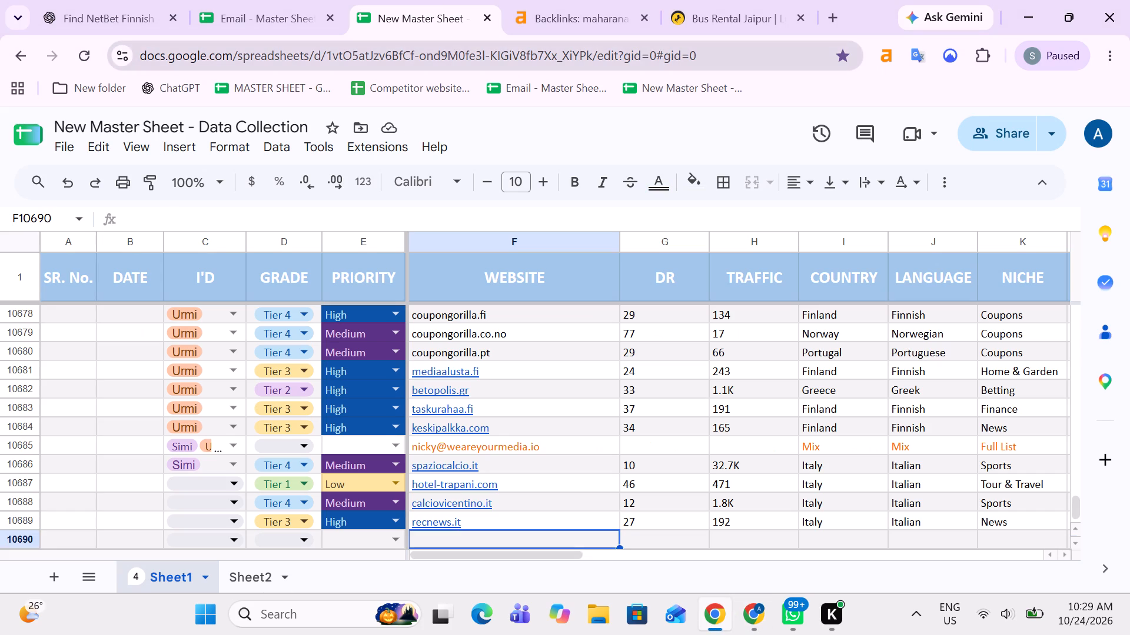
Add a4media.fi to the website column of the first empty row, below recnews.it.
key("Return")
key("ctrl+v")
key("Tab")
key("Right")
key("Left")
key("Left")
key("Right")
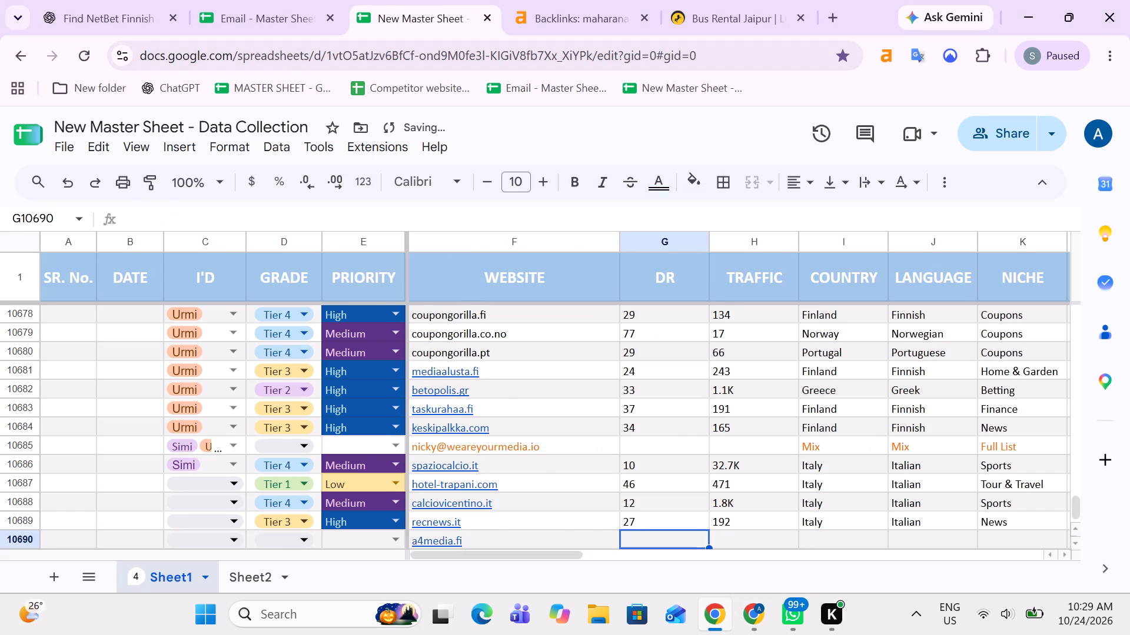
Look through the a4media.fi home page for its topics and check the site's Ahrefs metrics.
key("alt+Tab")
scroll(368, 166, "down", 2)
scroll(494, 166, "down", 5)
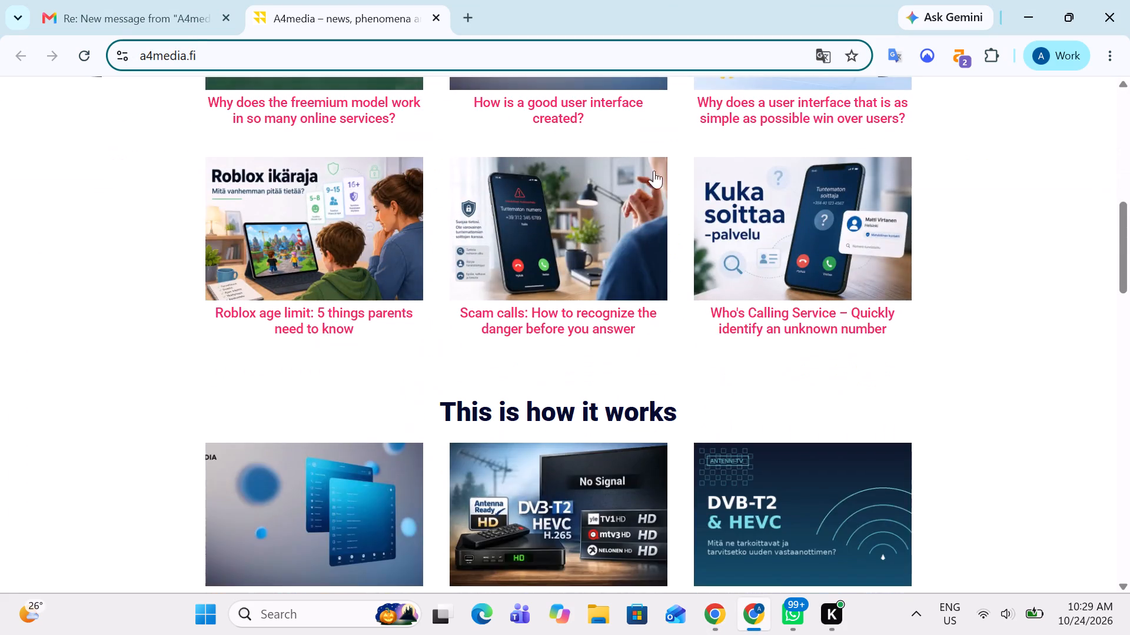
scroll(675, 152, "up", 8)
scroll(675, 152, "down", 20)
scroll(675, 152, "down", 3)
scroll(666, 242, "up", 4)
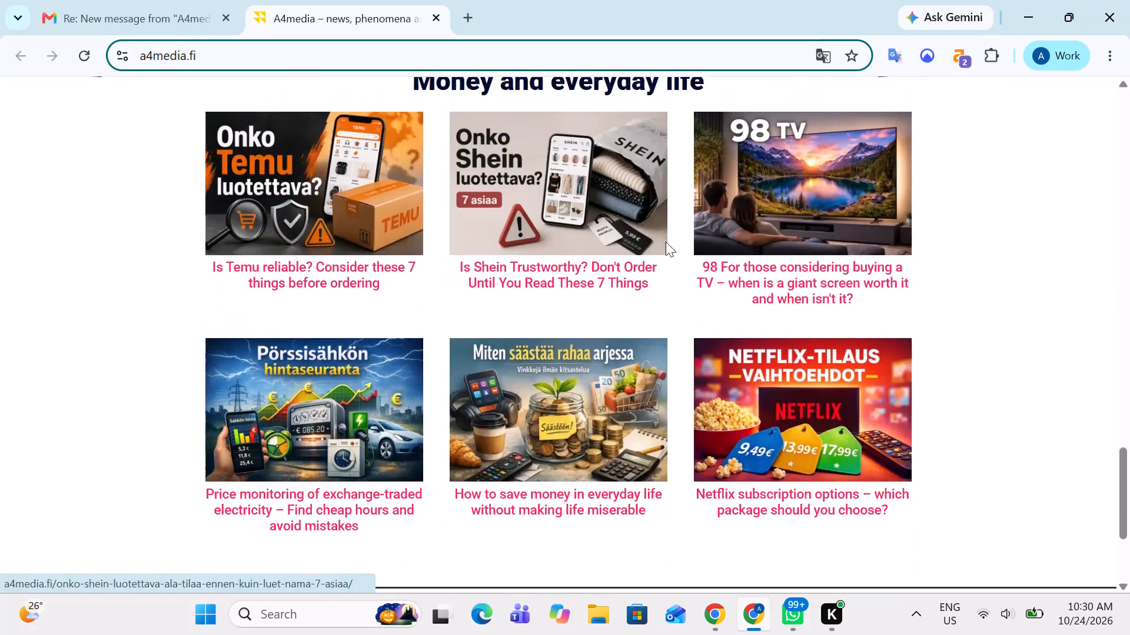
scroll(666, 242, "up", 20)
scroll(666, 242, "up", 7)
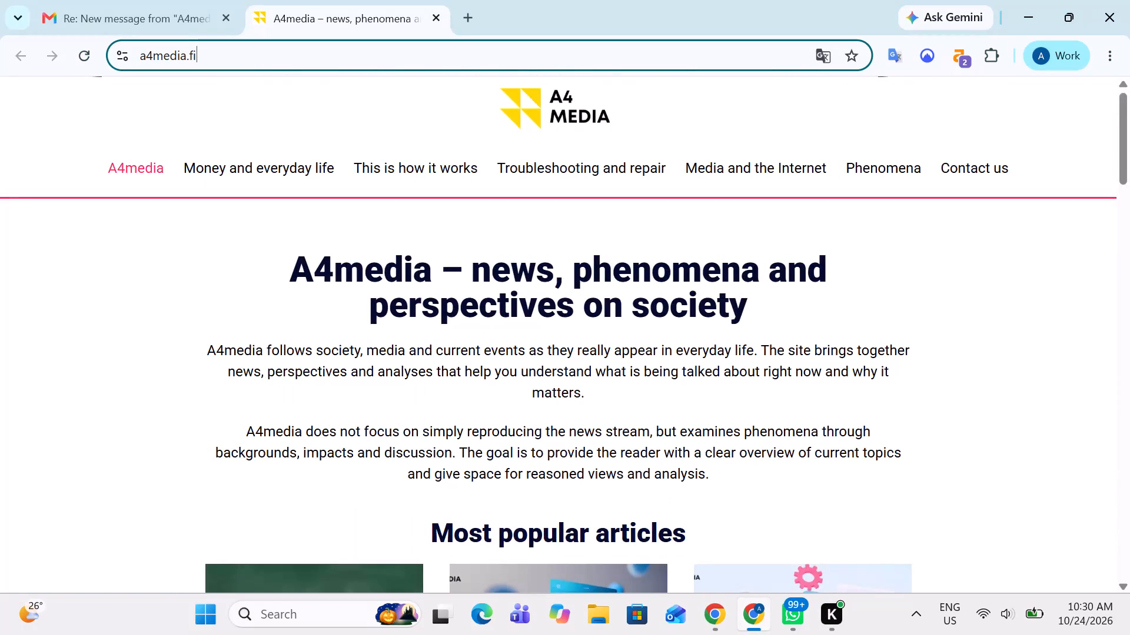
left_click(971, 49)
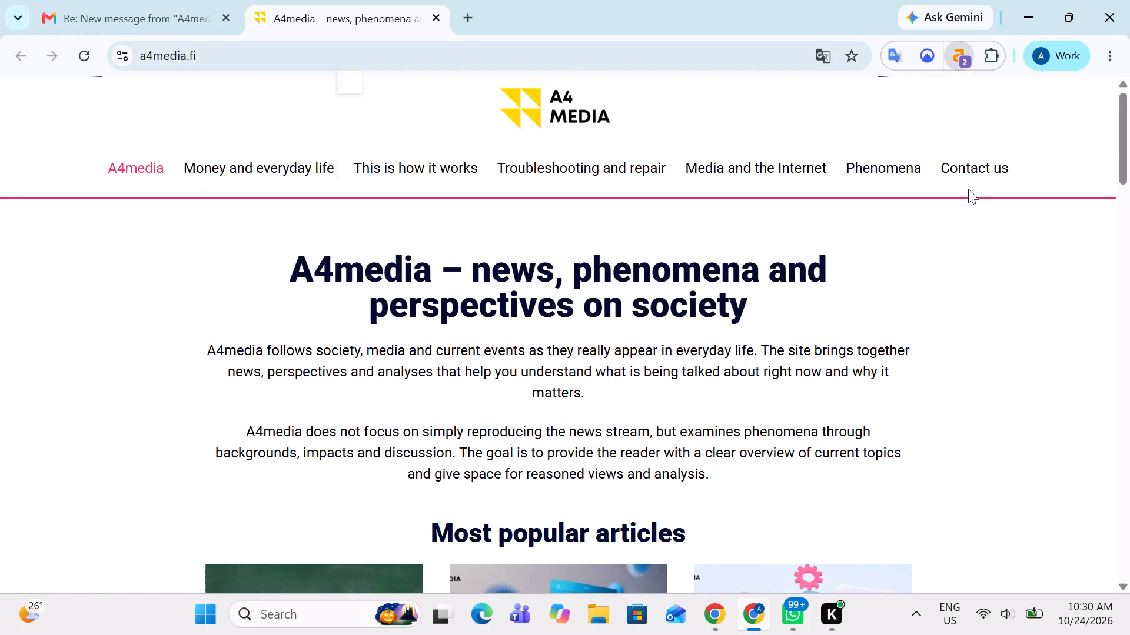
Record a4media.fi in the master sheet with DR 2, traffic 998, country Finland, language Finnish and niche News.
key("alt+Tab")
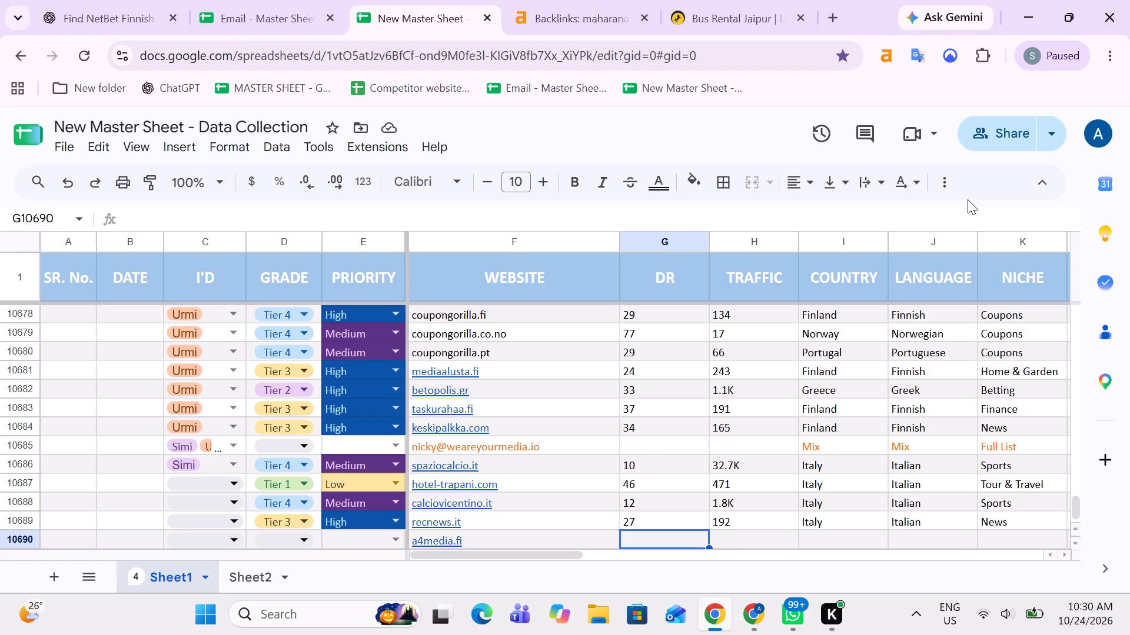
key("2")
key("Right")
type("99")
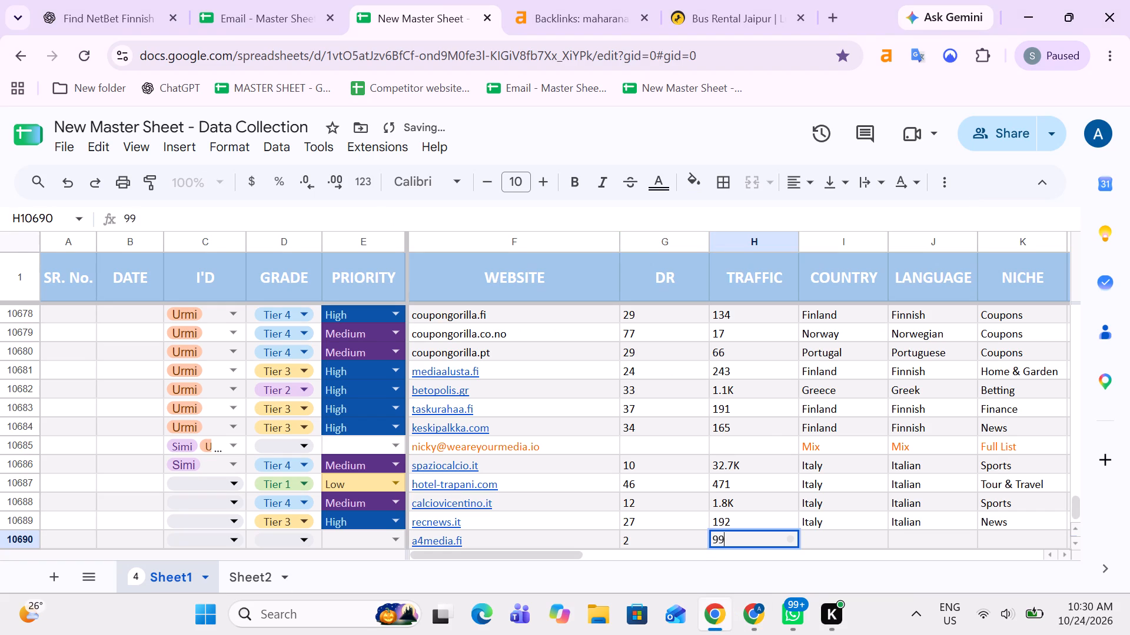
key("8")
key("Right")
type("Fin")
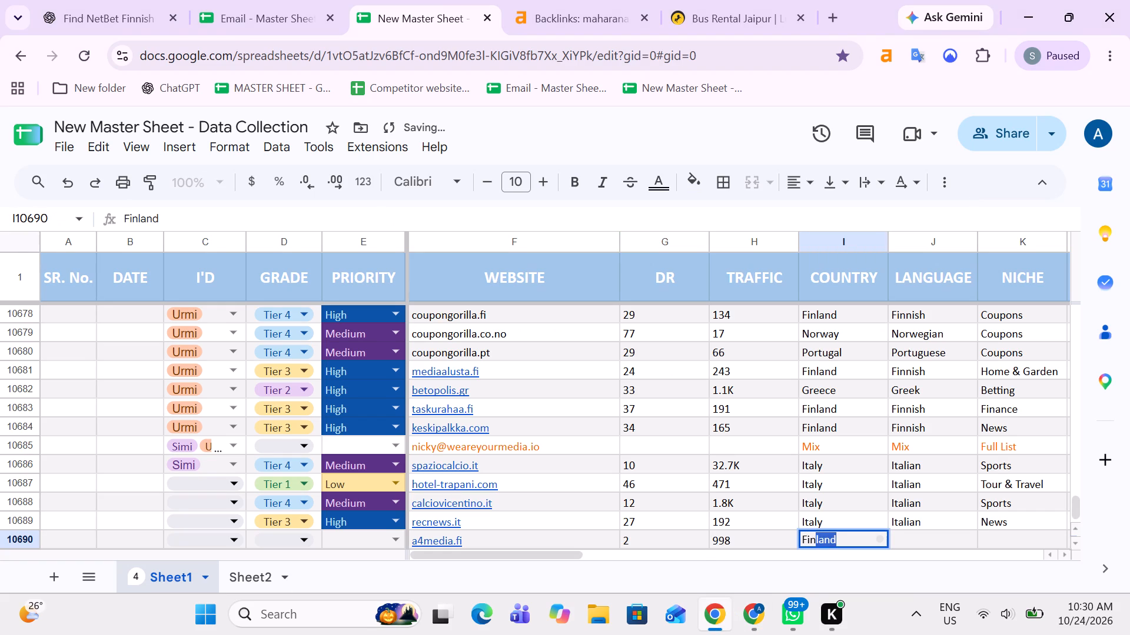
key("Right")
key("shift+f")
key("i")
key("n")
key("Right")
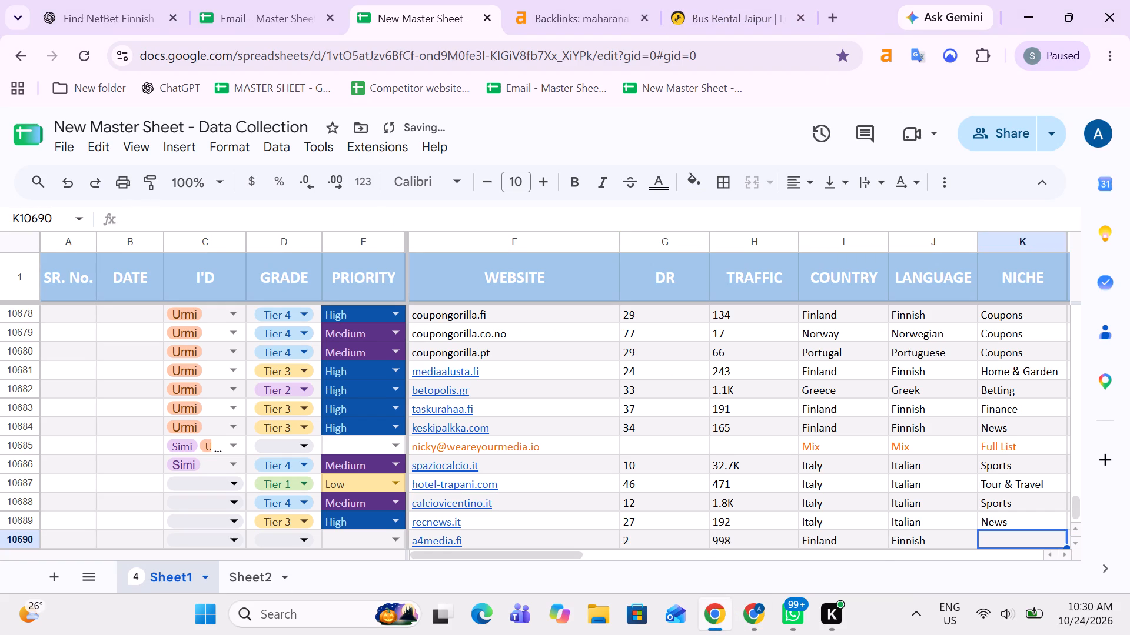
type("Ne")
key("Right")
Enter 800 as both the price and the casino price for a4media.fi.
key("Right")
key("Left")
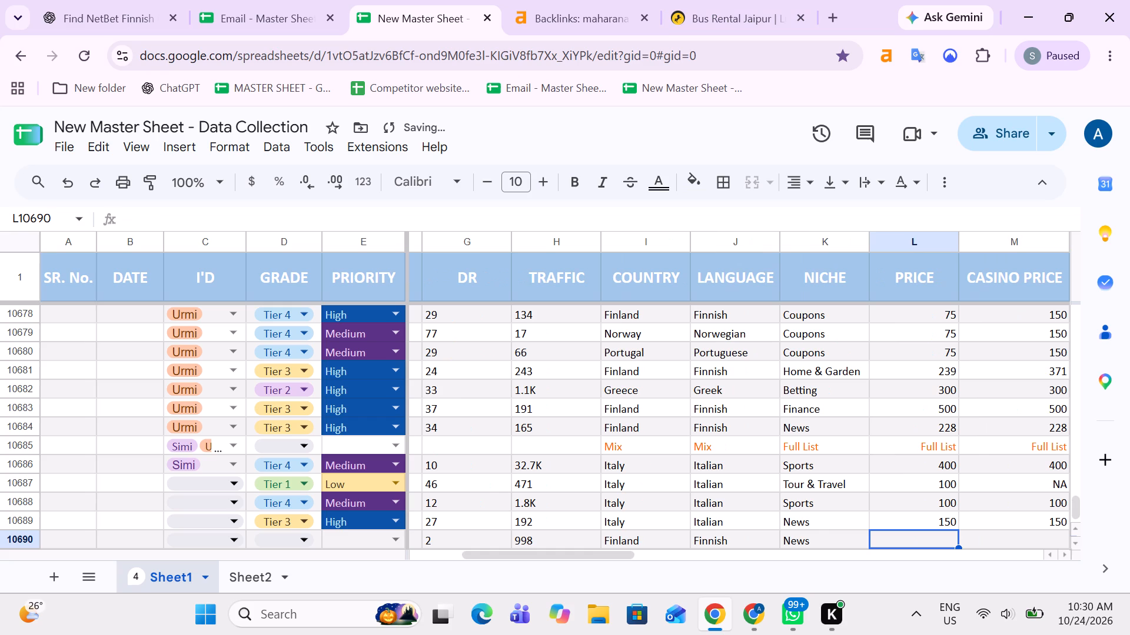
type("800")
key("Right")
key("Left")
key("ctrl+c")
key("Right")
key("ctrl+v")
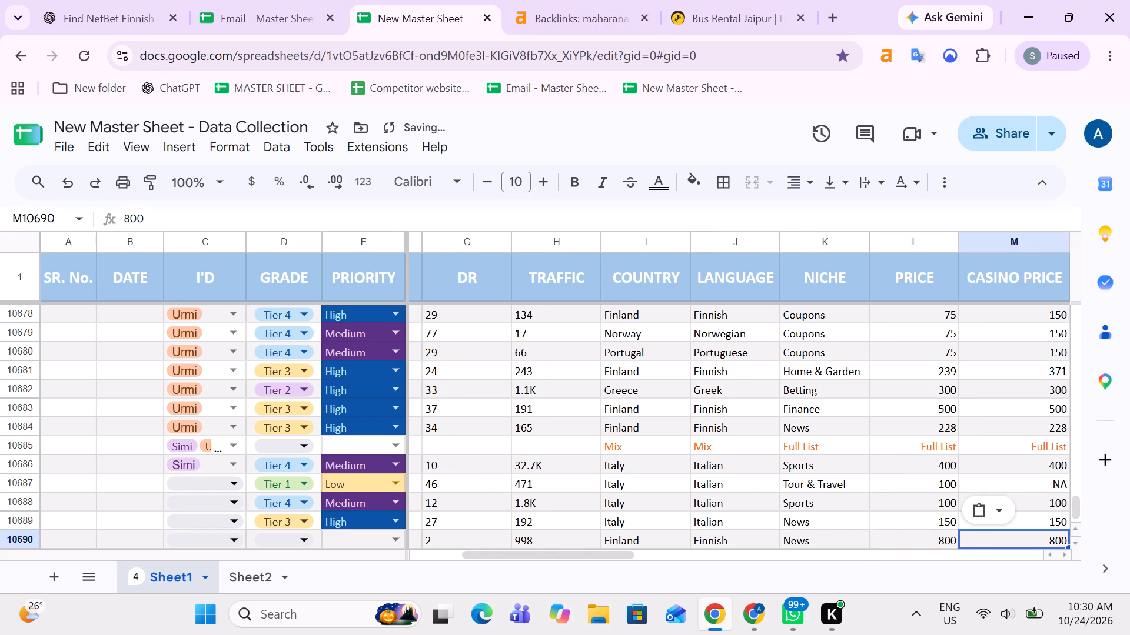
key("Right")
key("Right")
key("Right")
key("Left")
Return to the a4media.fi site, dismiss the Ahrefs metrics and examine the home page down to its footer.
key("alt+Tab")
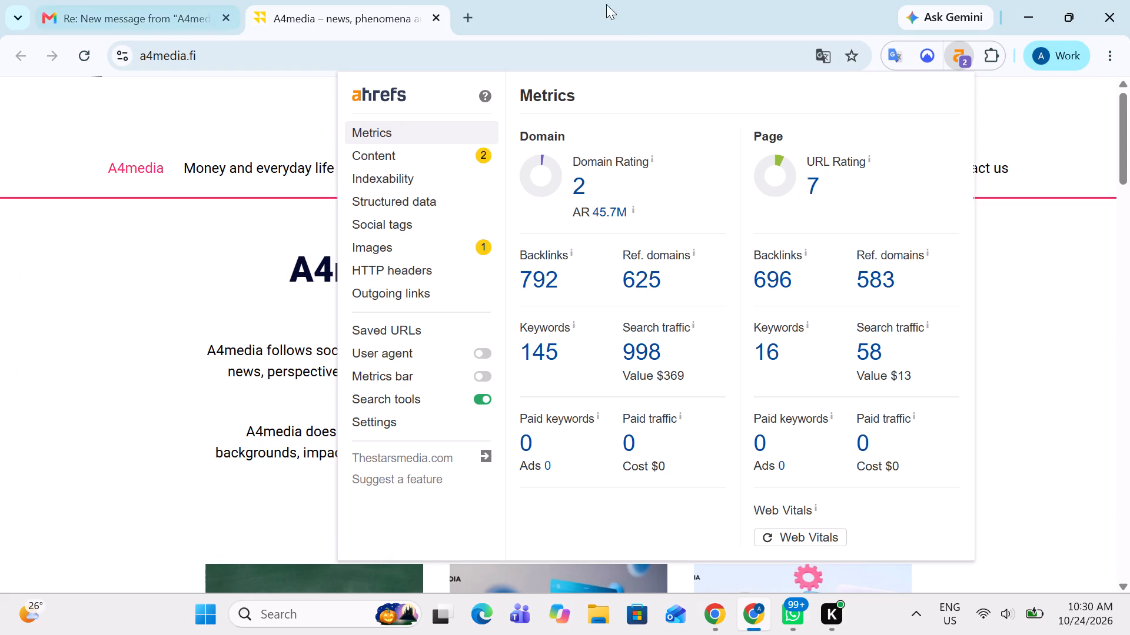
left_click(1129, 205)
scroll(1001, 131, "up", 8)
scroll(188, 261, "up", 3)
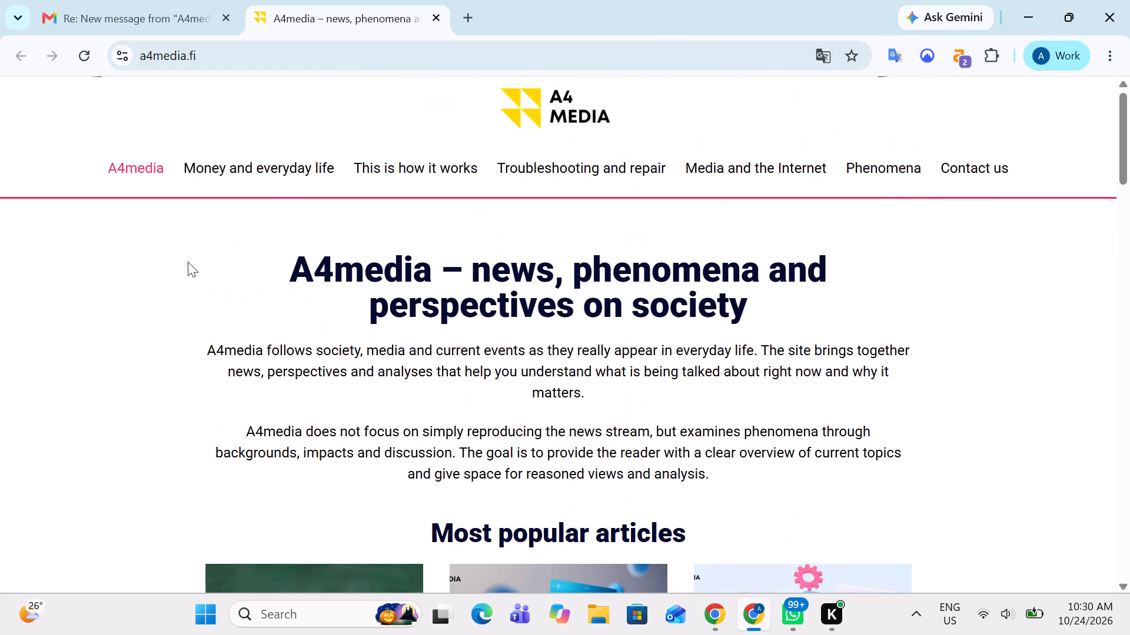
scroll(188, 262, "up", 3)
scroll(388, 289, "down", 7)
scroll(850, 352, "down", 17)
scroll(790, 301, "down", 4)
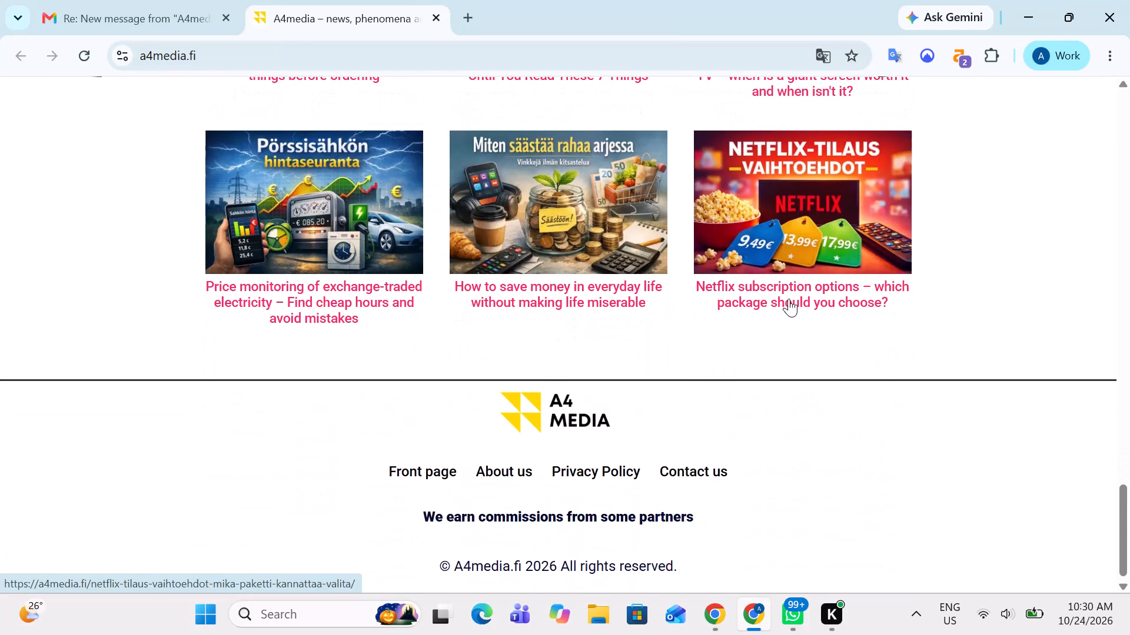
scroll(789, 299, "down", 6)
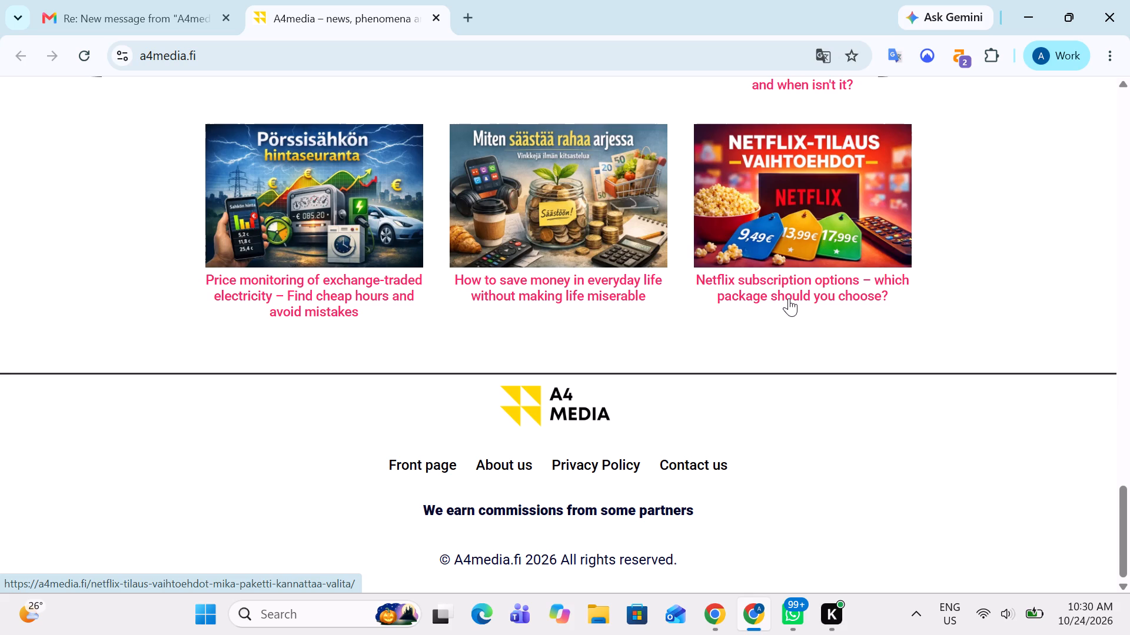
Finish looking over the a4media.fi home page, close the site, and check the pricing in LinkMe's reply.
scroll(1058, 216, "down", 6)
scroll(647, 319, "up", 9)
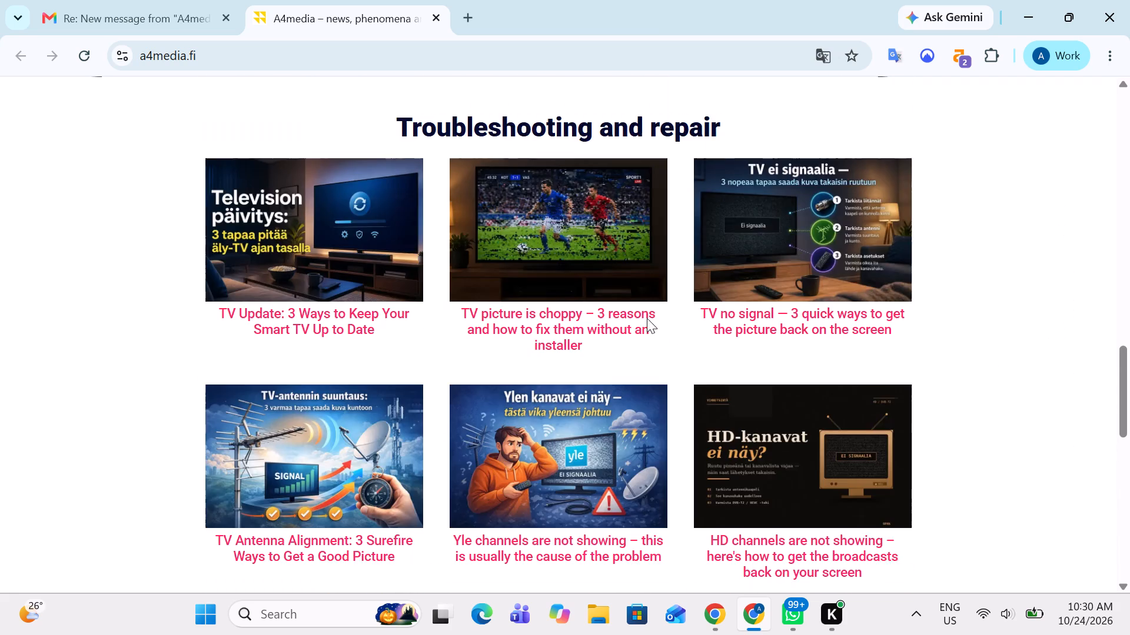
scroll(693, 302, "up", 7)
scroll(693, 302, "up", 18)
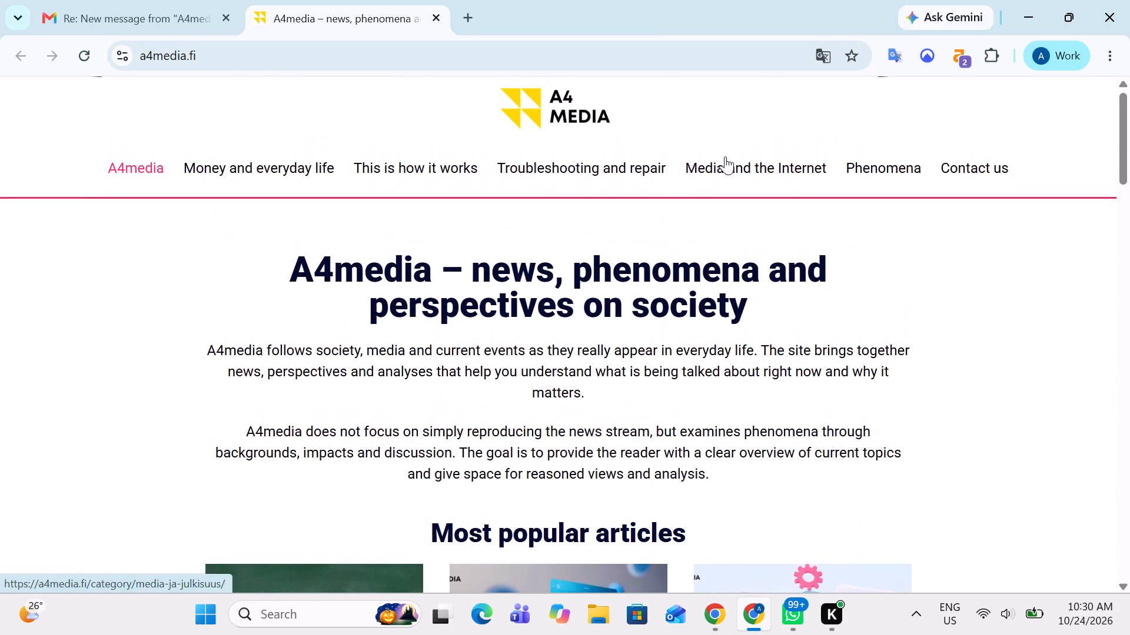
left_click(431, 10)
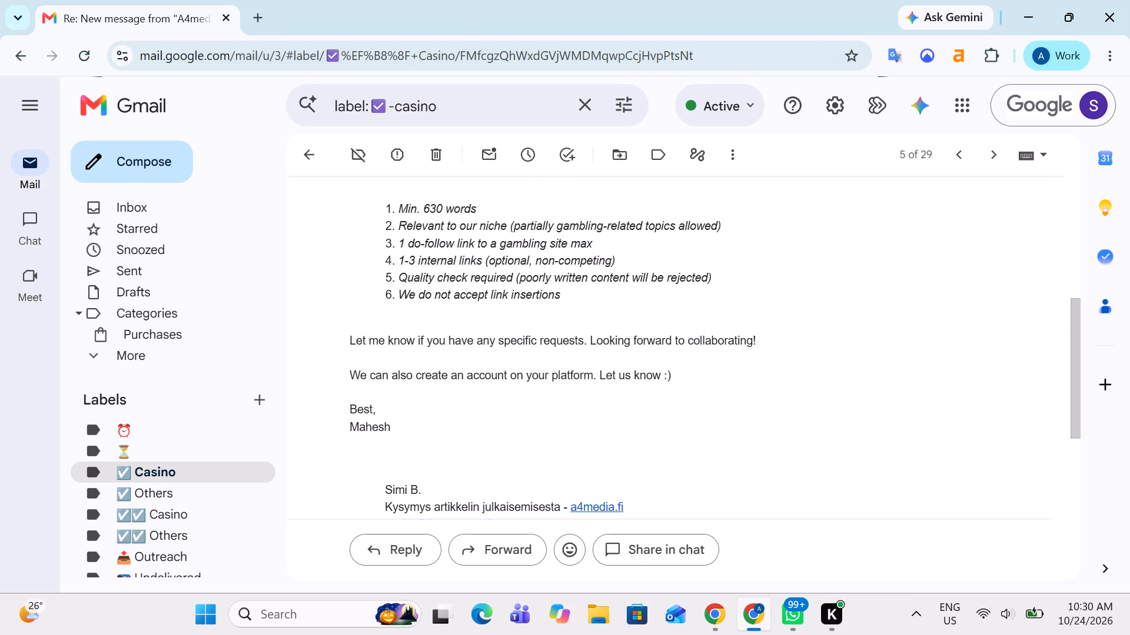
scroll(470, 335, "up", 1)
scroll(458, 386, "up", 2)
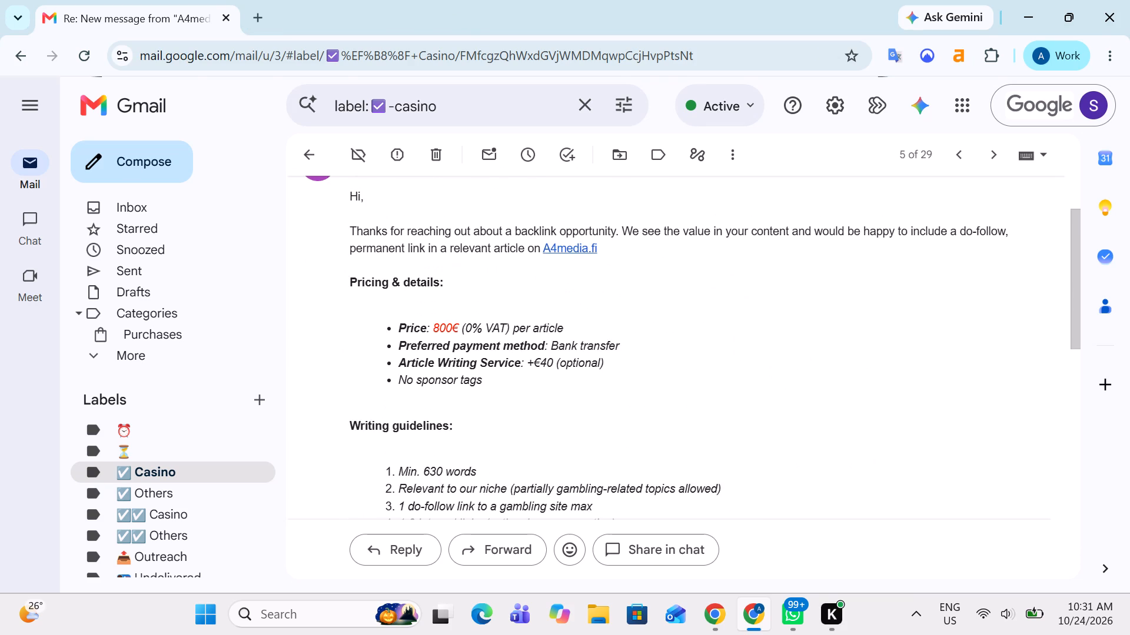
Copy LinkMe's email address from the reply into the Contact Details cell of the a4media.fi row in the master sheet.
key("alt+Tab")
key("Left")
key("Right")
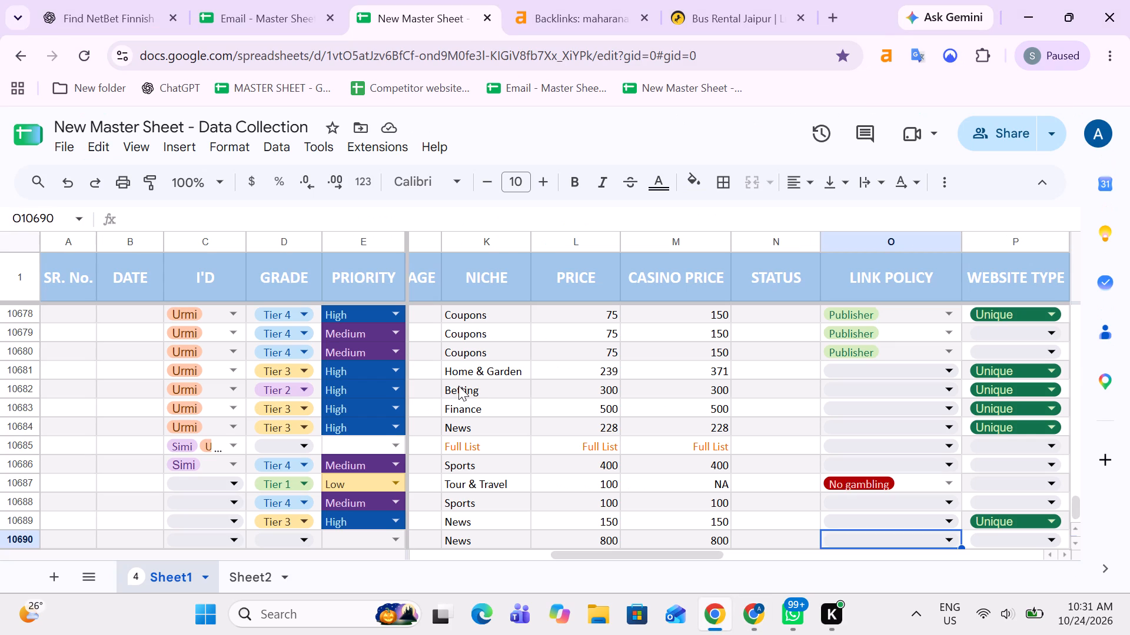
key("Right")
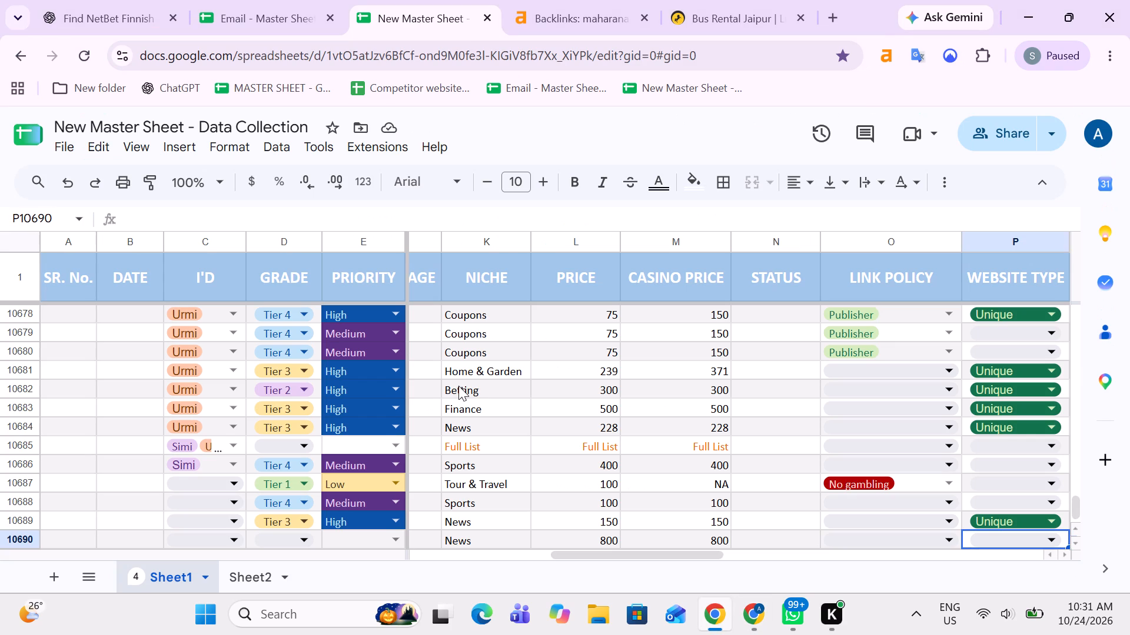
key("Right")
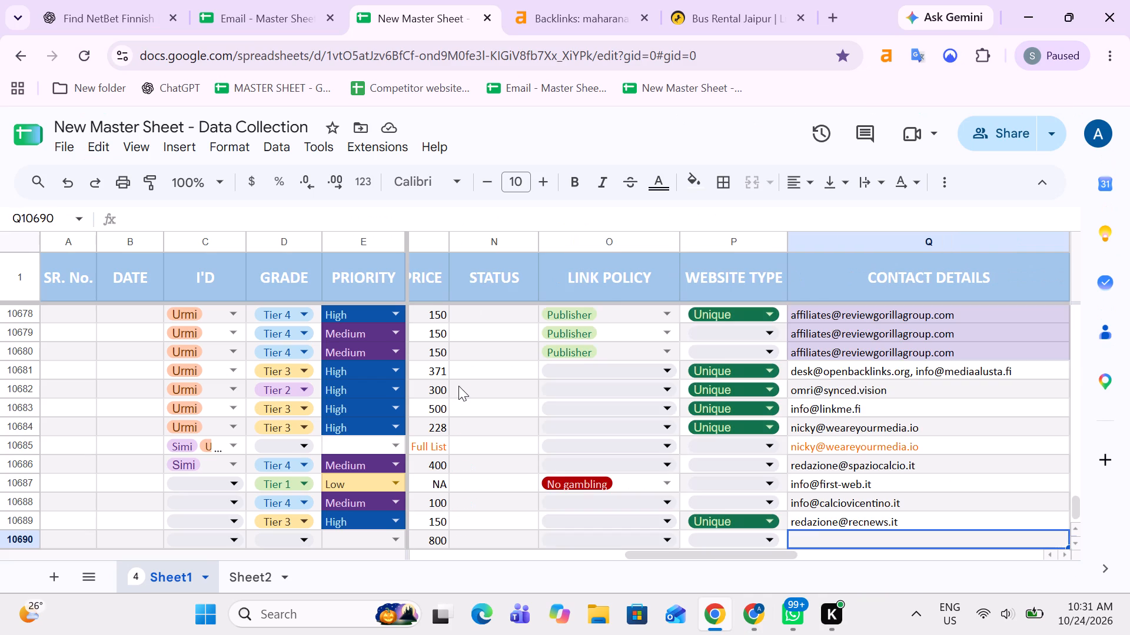
key("alt+Tab")
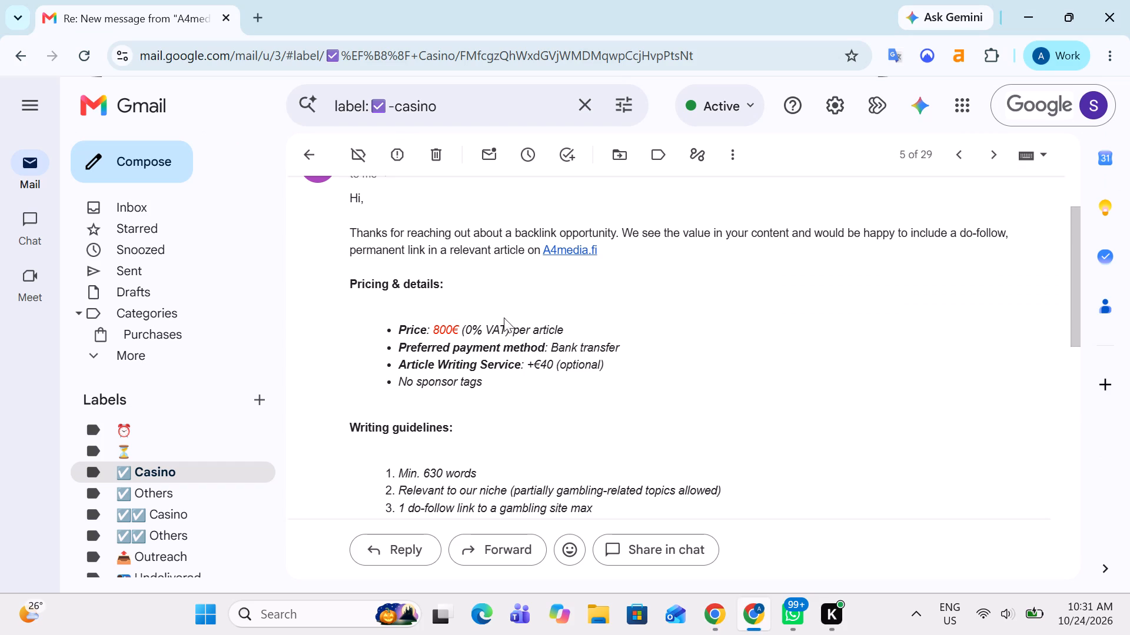
scroll(449, 320, "up", 1)
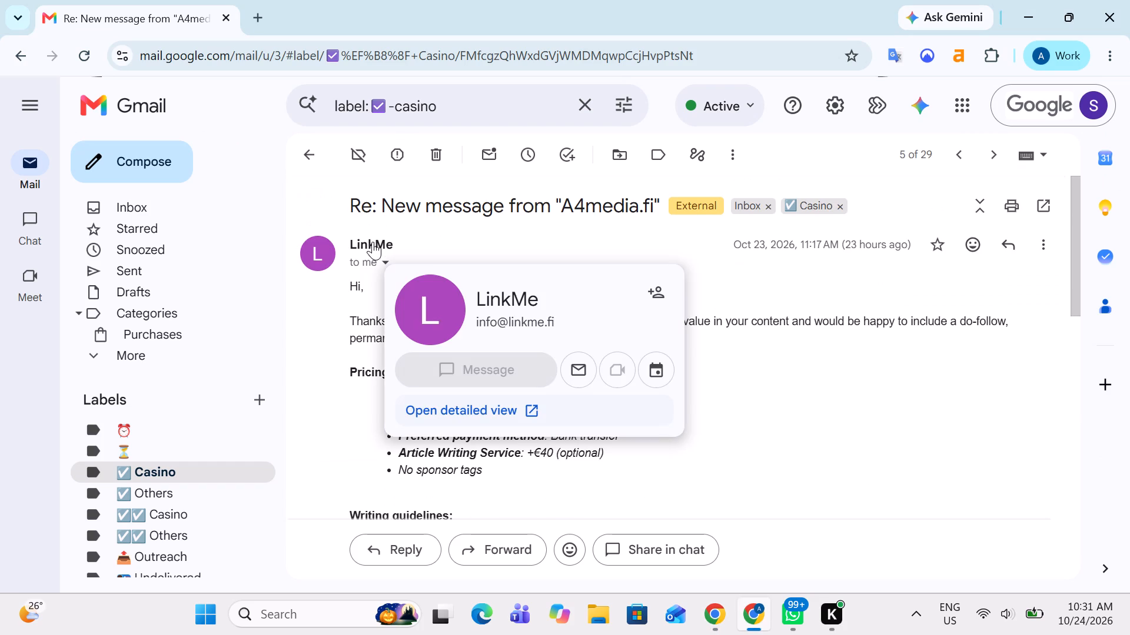
left_click(564, 318)
key("alt+Tab")
key("ctrl+v")
Set the priority of the a4media.fi row to Medium.
key("Left")
key("Left")
key("Left")
key("Left")
key("Left")
key("Left")
key("Left")
key("Left")
key("Left")
key("Left")
key("Left")
key("Left")
key("Left")
key("Left")
key("Left")
key("Left")
key("Left")
key("Left")
key("Left")
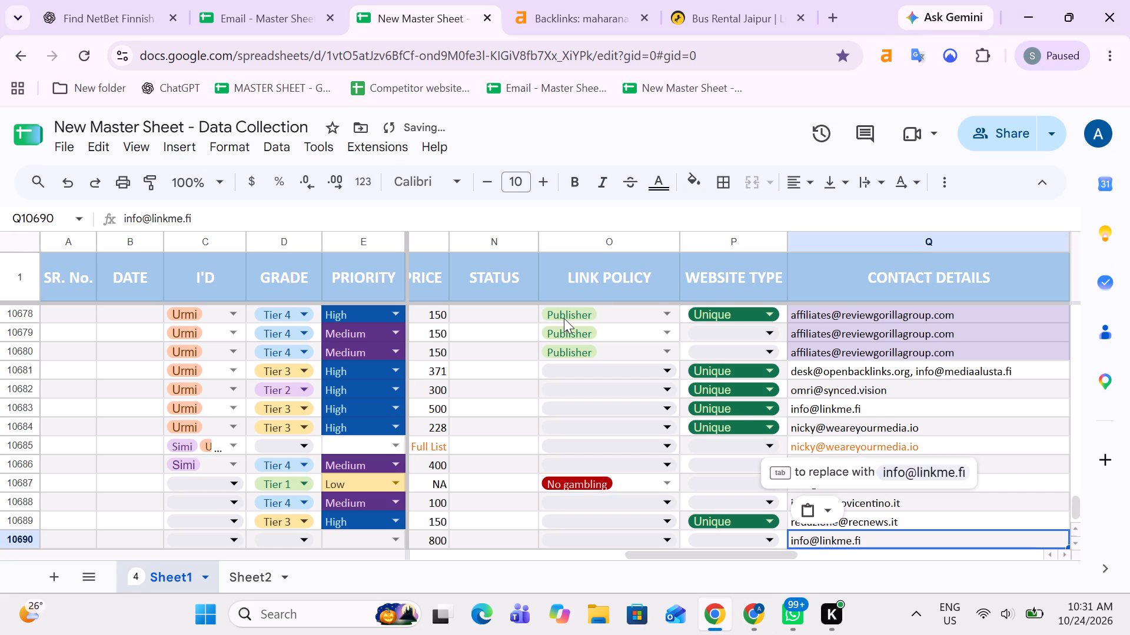
key("Right")
key("Right")
key("Right")
key("Right")
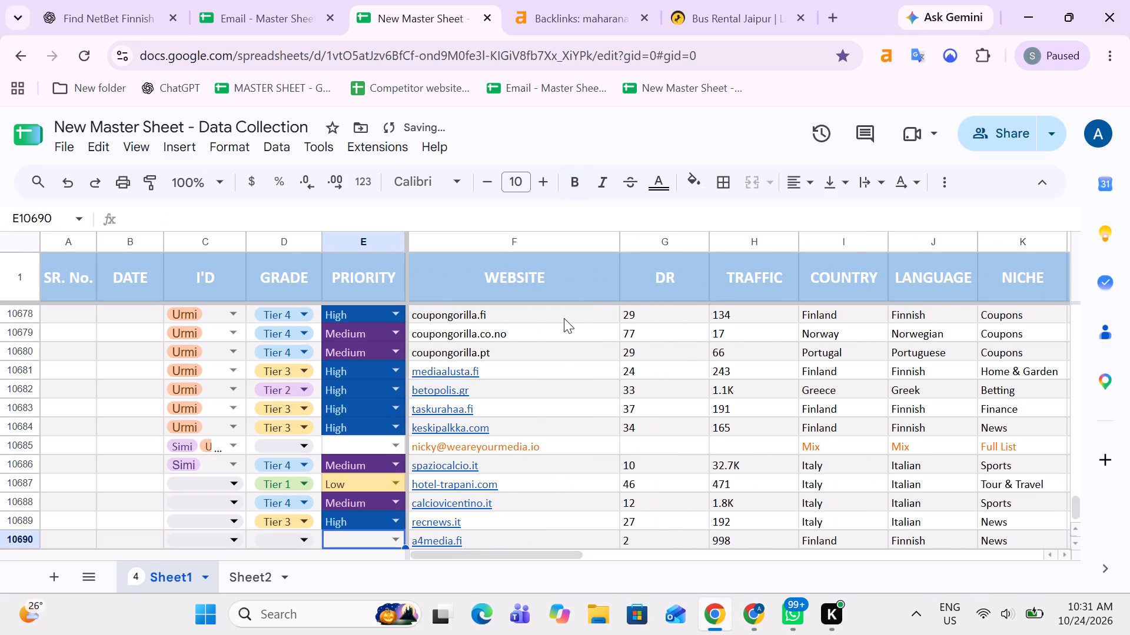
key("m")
key("Down")
key("Return")
key("Up")
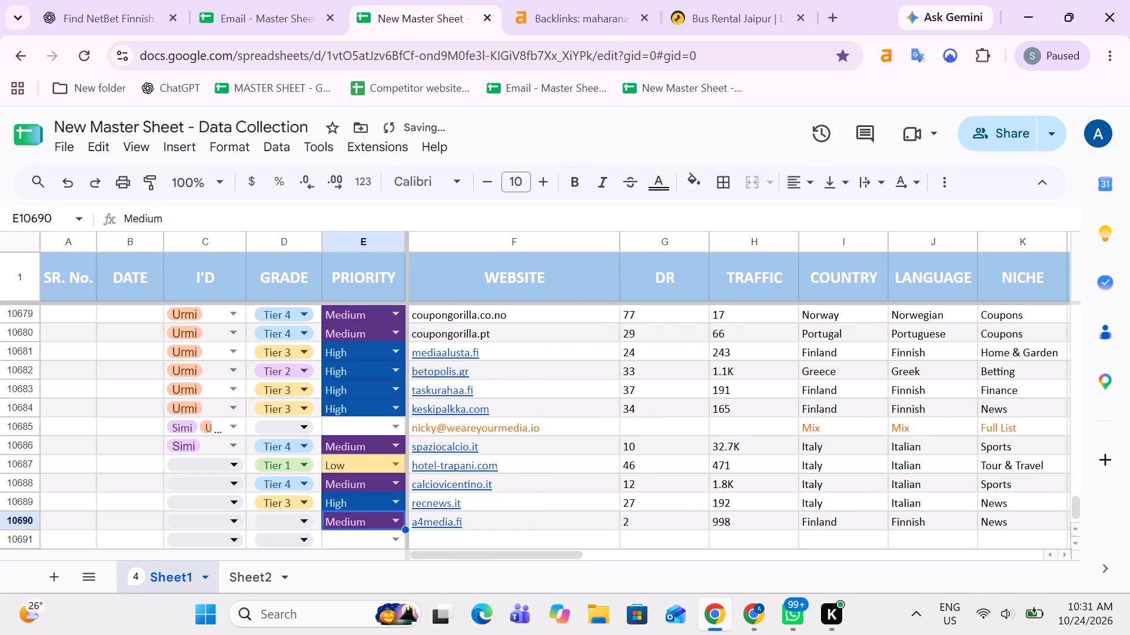
Set the grade of the a4media.fi row to Tier 4.
key("Left")
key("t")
key("Up")
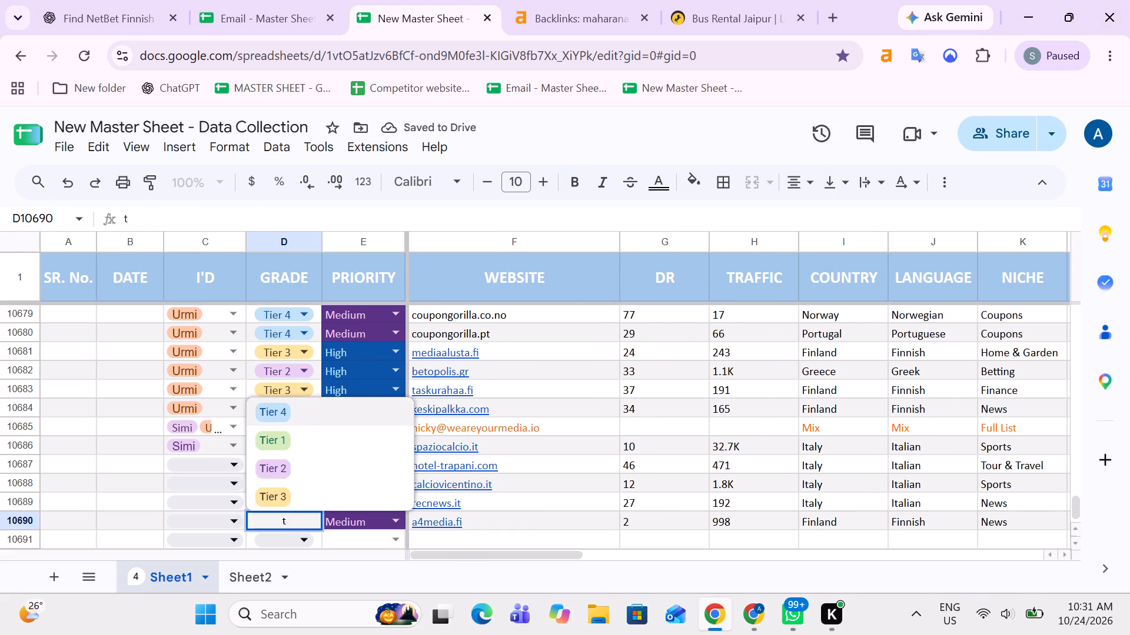
key("Return")
key("Up")
key("Right")
key("Right")
key("alt+Tab")
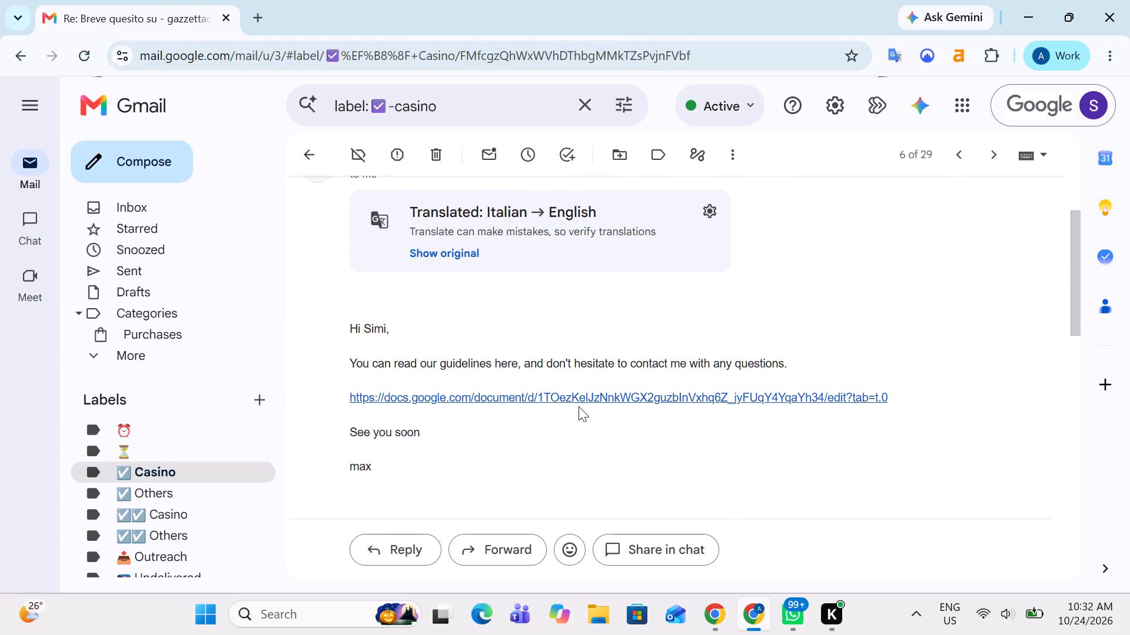
Open the guidelines document linked in the reply, check the quoted correspondence in the email, and return to the document.
left_click(540, 396)
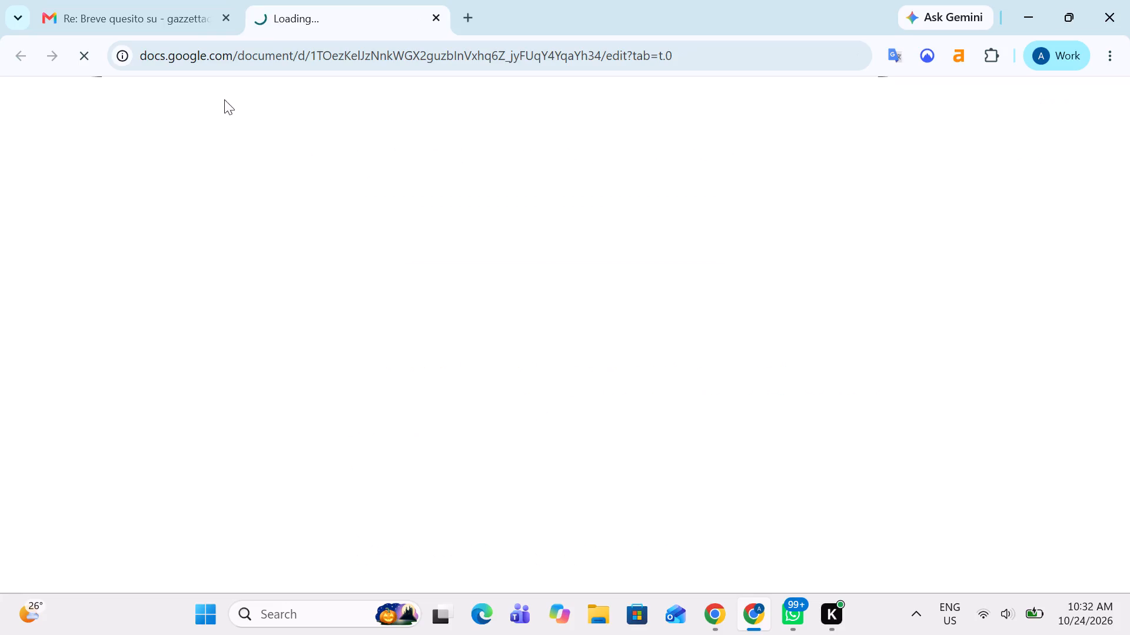
left_click(177, 5)
scroll(482, 350, "down", 3)
scroll(491, 372, "up", 2)
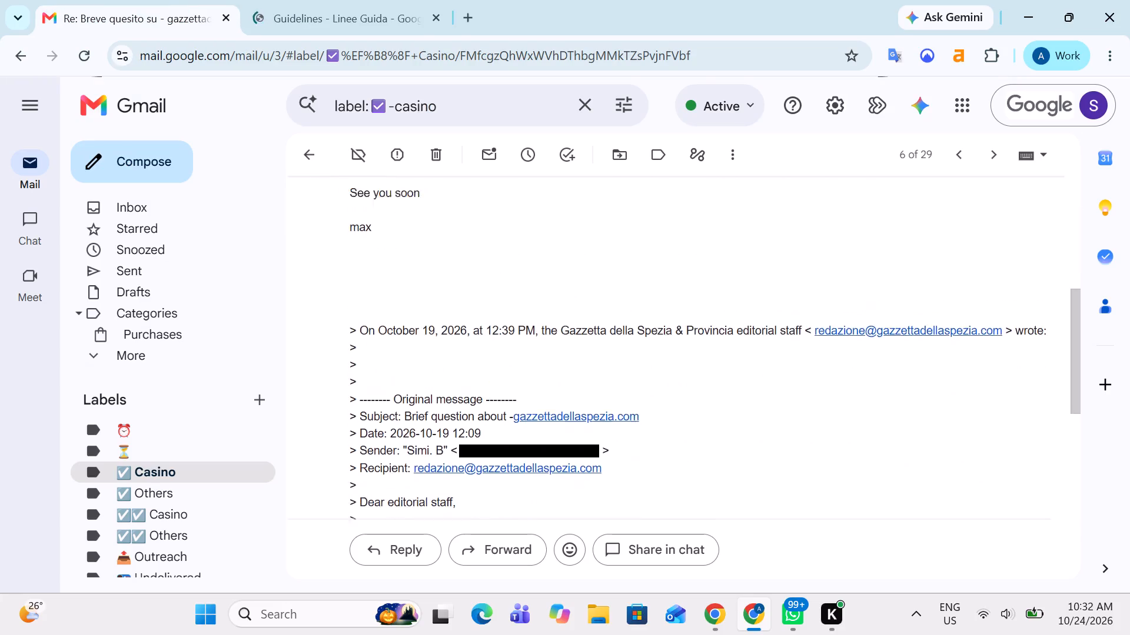
scroll(491, 372, "up", 1)
left_click(318, 0)
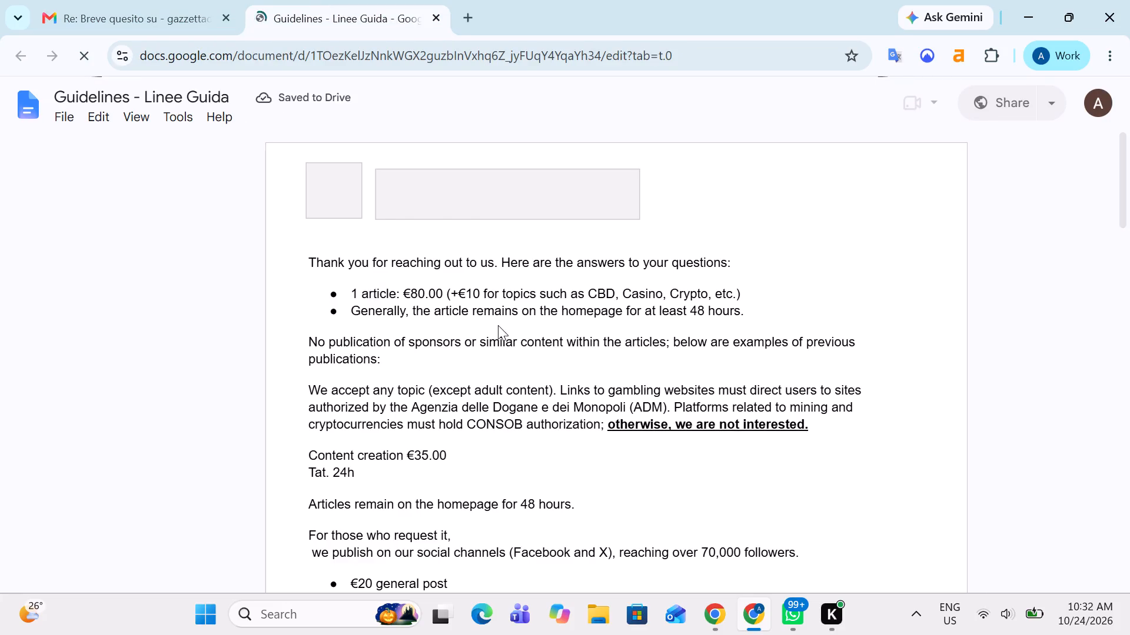
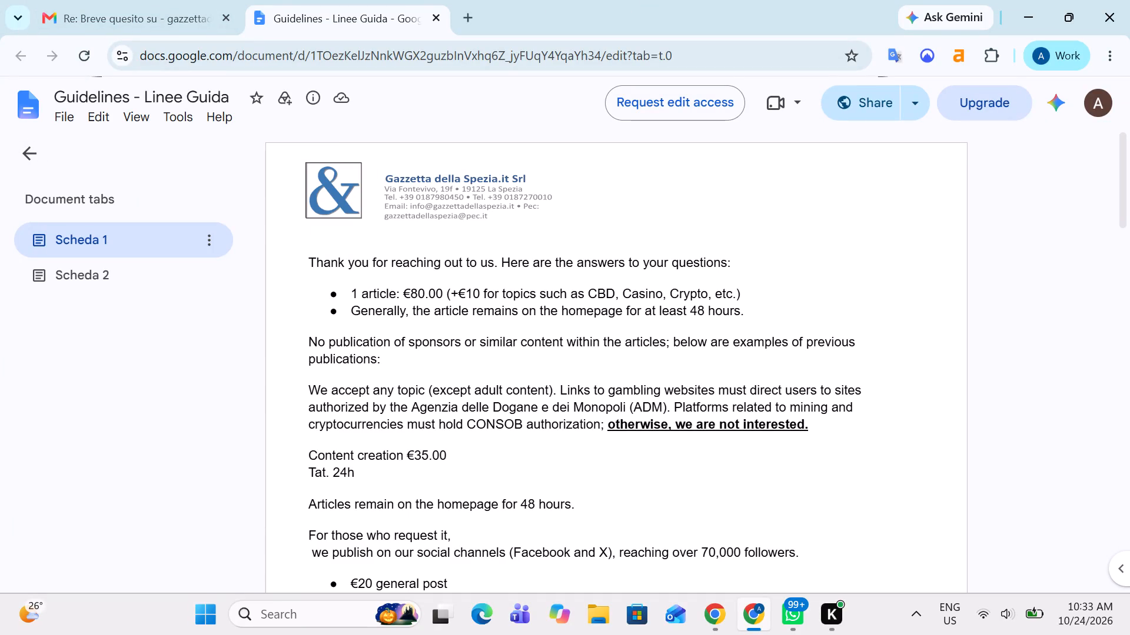
Switch to the New Master Sheet and set the link policy of recnews.it to AAMS/ADM certified.
key("alt+Tab")
key("Right")
key("Right")
key("Right")
key("Right")
key("Right")
key("Right")
key("Right")
key("Right")
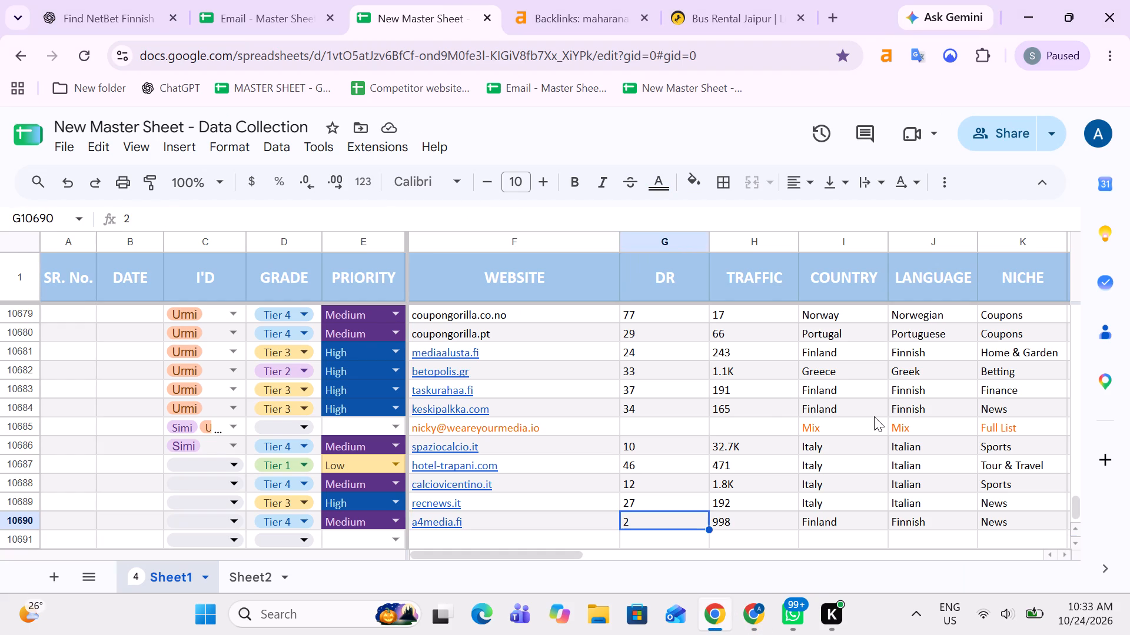
key("Up")
key("Right")
key("Right")
key("Right")
key("Left")
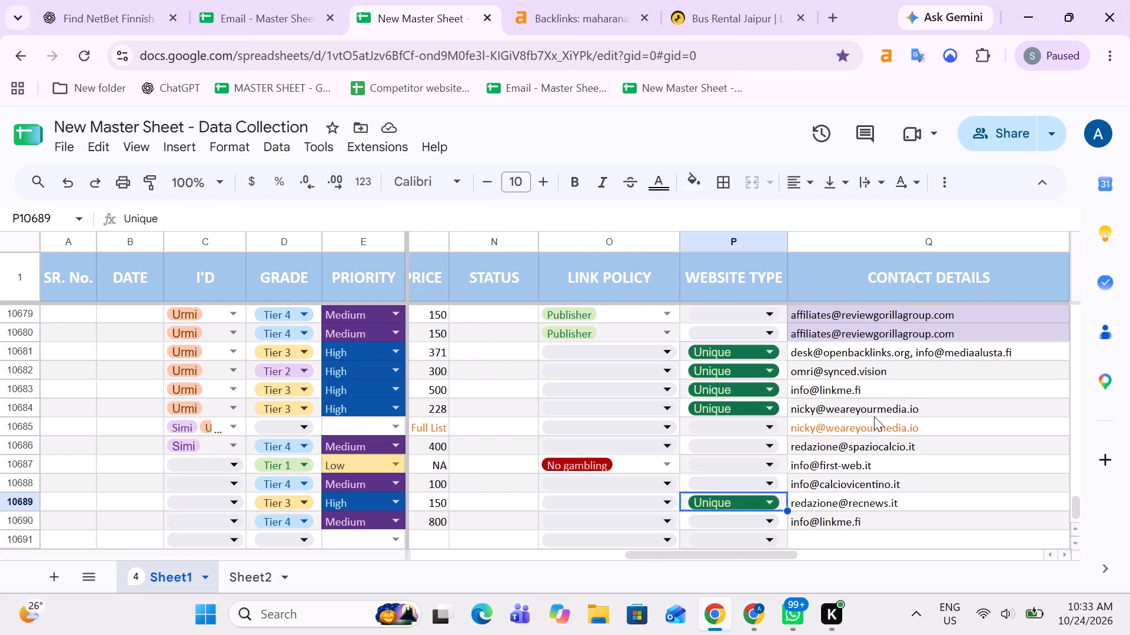
key("Left")
key("Right")
key("Left")
key("a")
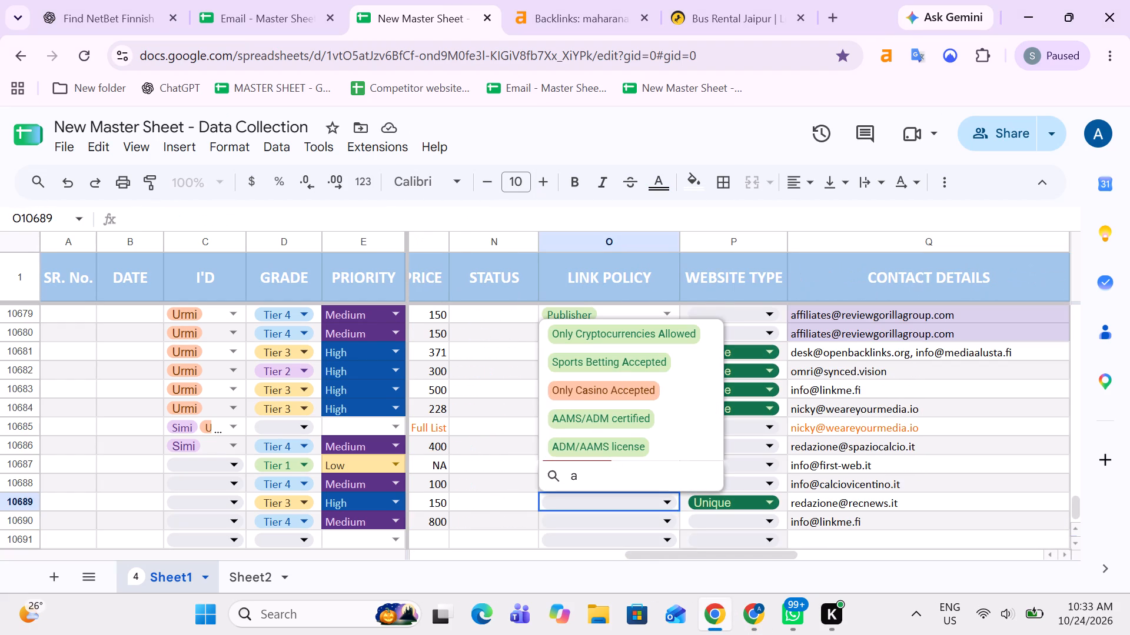
key("Down")
key("Down")
key("Down")
key("Return")
key("Up")
Select the website cell in the empty row below a4media.fi and return to the Gazzetta della Spezia guidelines document.
key("Right")
key("Left")
key("Left")
key("Left")
key("Left")
key("Left")
key("Left")
key("Left")
key("Left")
key("Left")
key("Left")
key("Left")
key("Left")
key("Left")
key("Left")
key("Left")
key("Left")
key("Left")
key("Left")
key("Left")
key("Left")
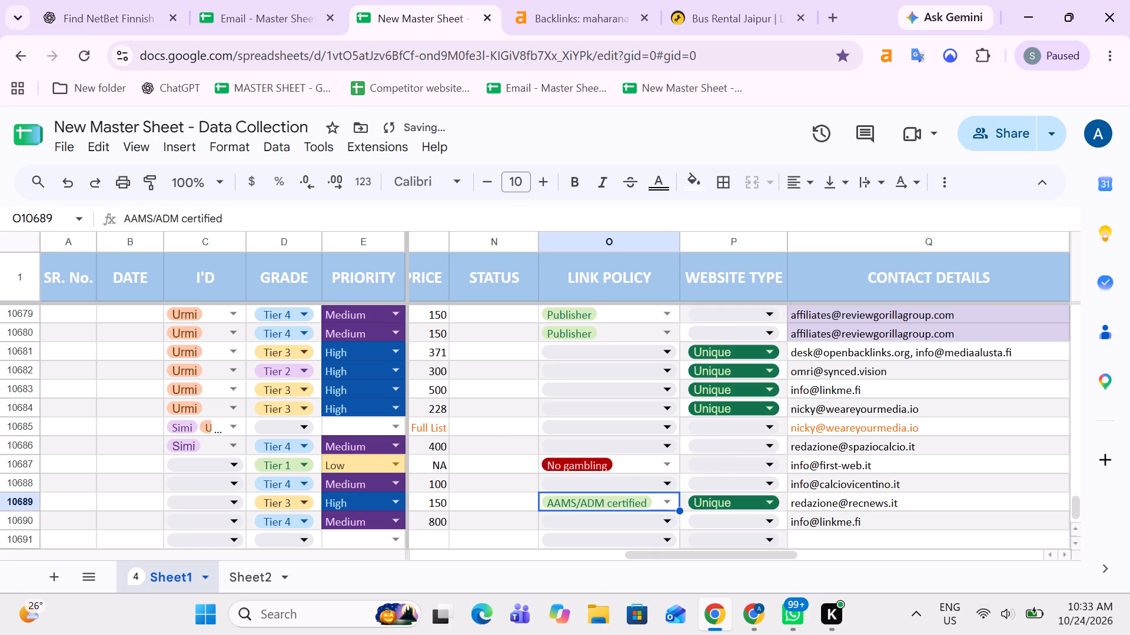
key("Down")
key("Right")
key("Right")
key("Right")
key("Right")
key("Down")
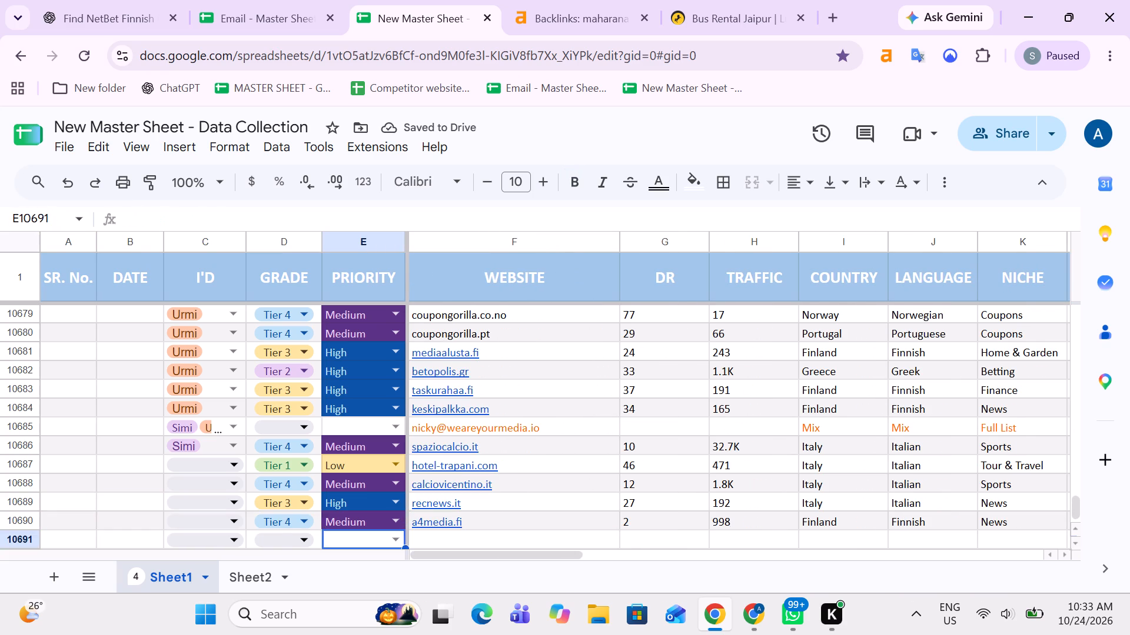
key("Right")
key("alt+Tab")
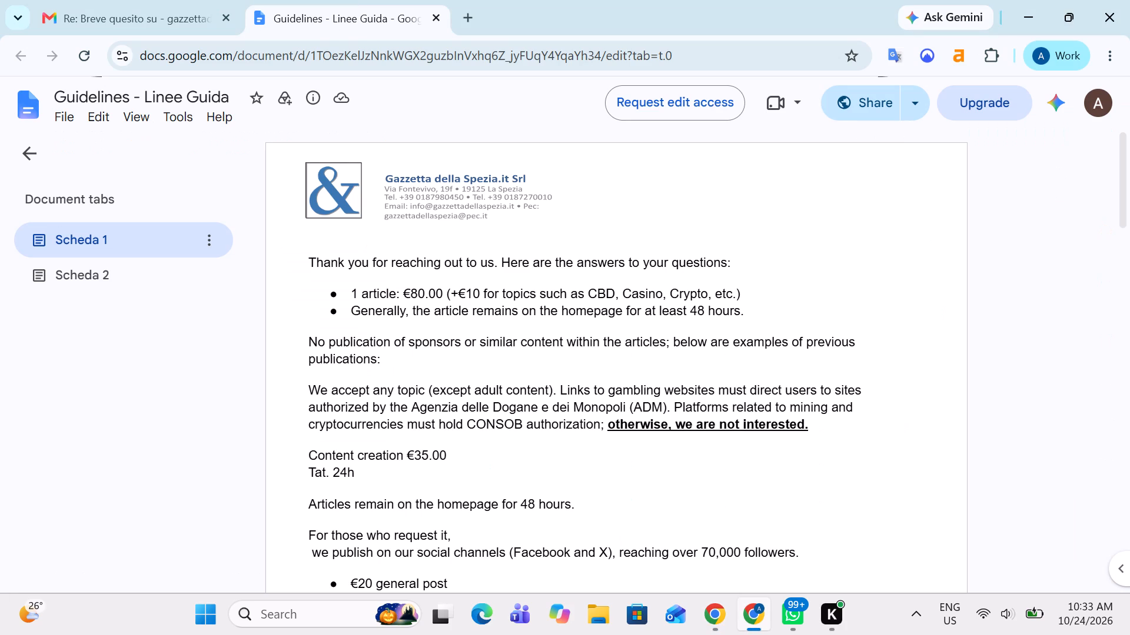
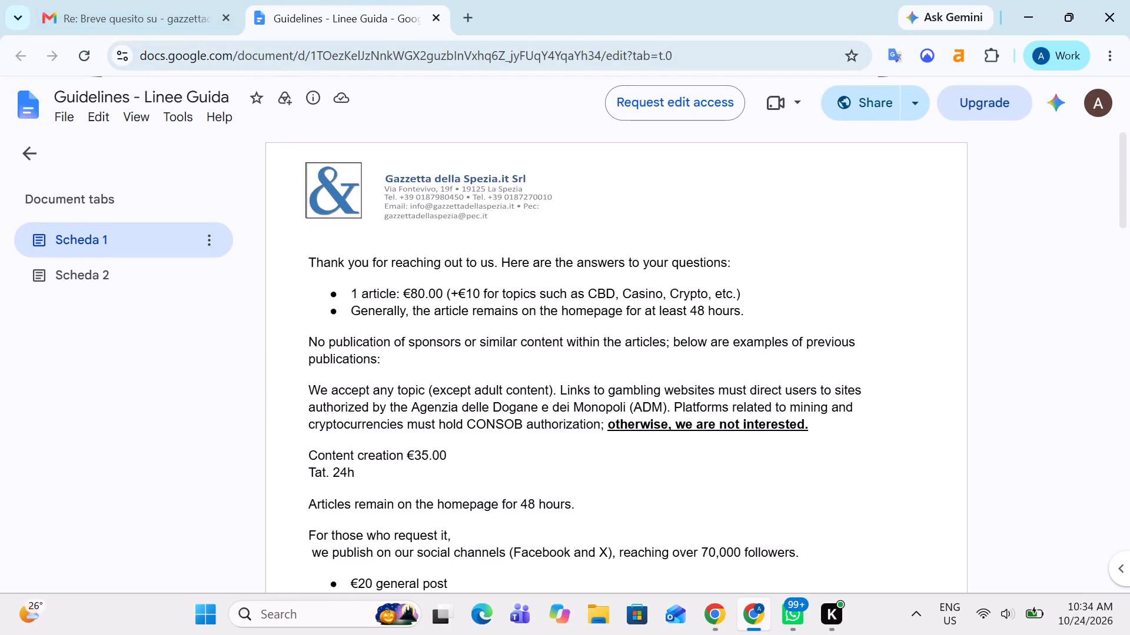
Read through the Gazzetta della Spezia guidelines for article prices, accepted topics, gambling and crypto rules, and example publications.
scroll(726, 347, "down", 1)
scroll(523, 326, "down", 1)
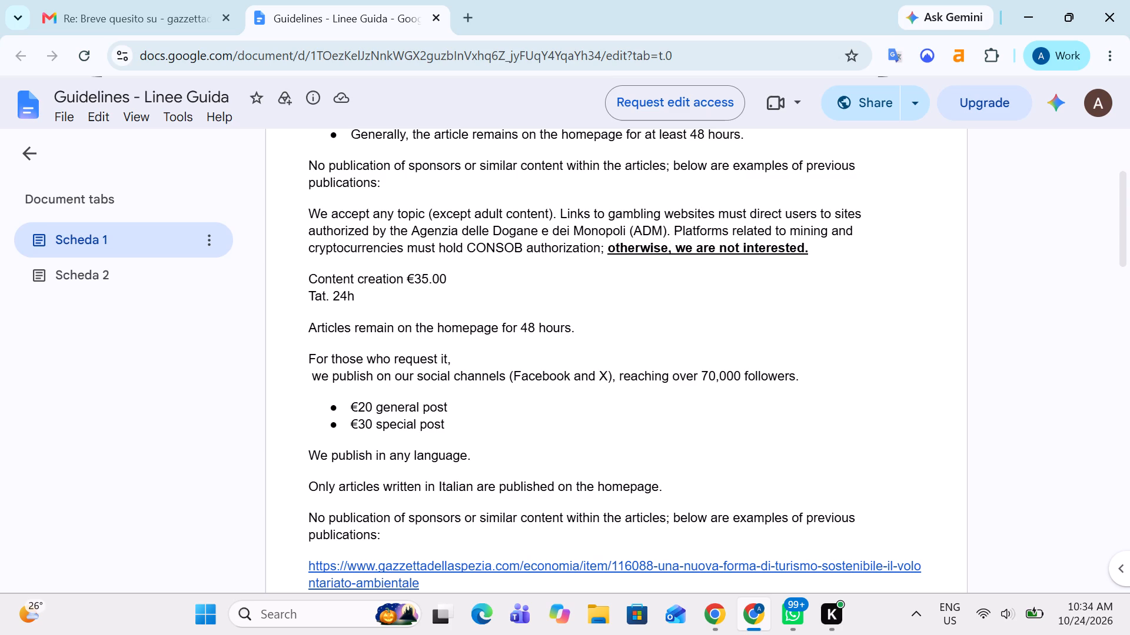
scroll(525, 402, "down", 1)
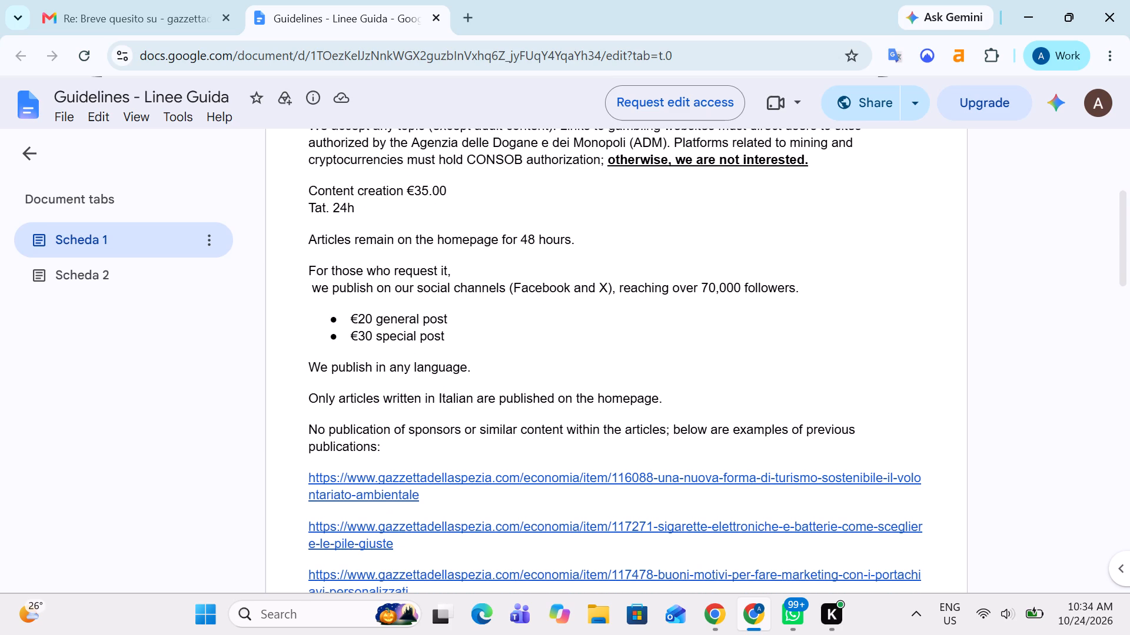
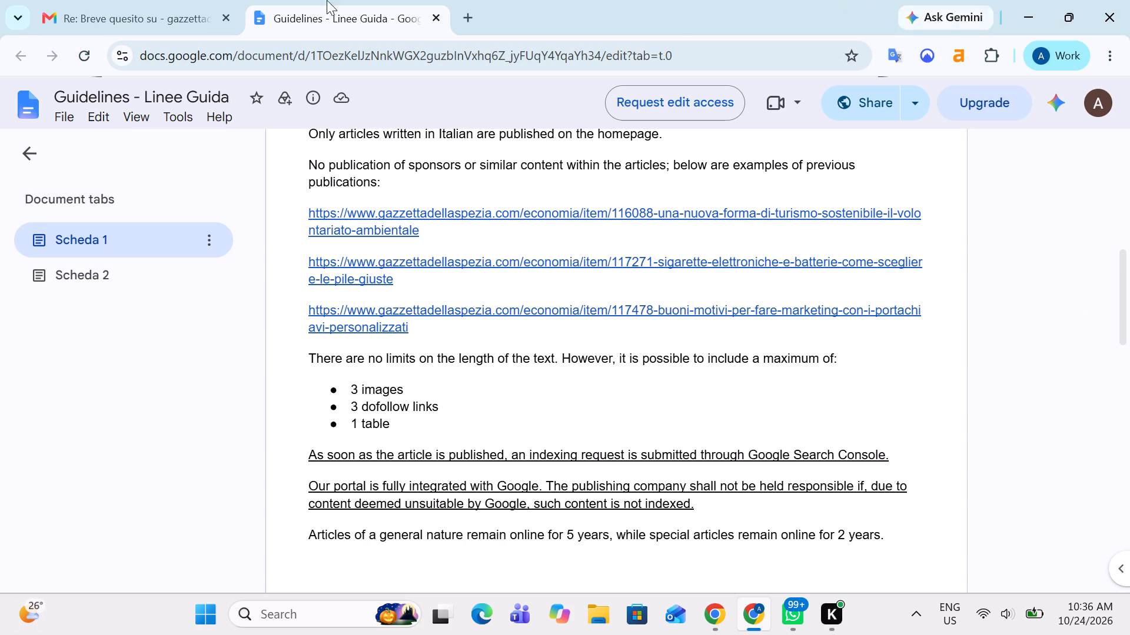
Read the rest of the Gazzetta della Spezia guidelines for link limits, article permanence, link-insertion prices, homepage links and payment methods.
scroll(575, 331, "down", 1)
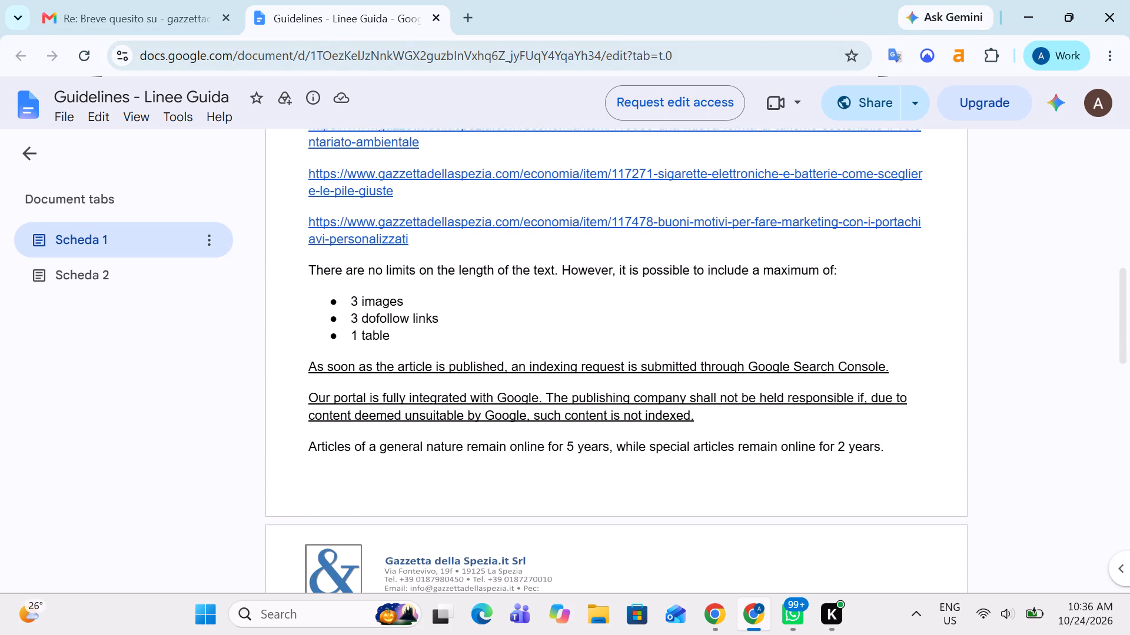
scroll(825, 413, "down", 2)
scroll(752, 397, "down", 1)
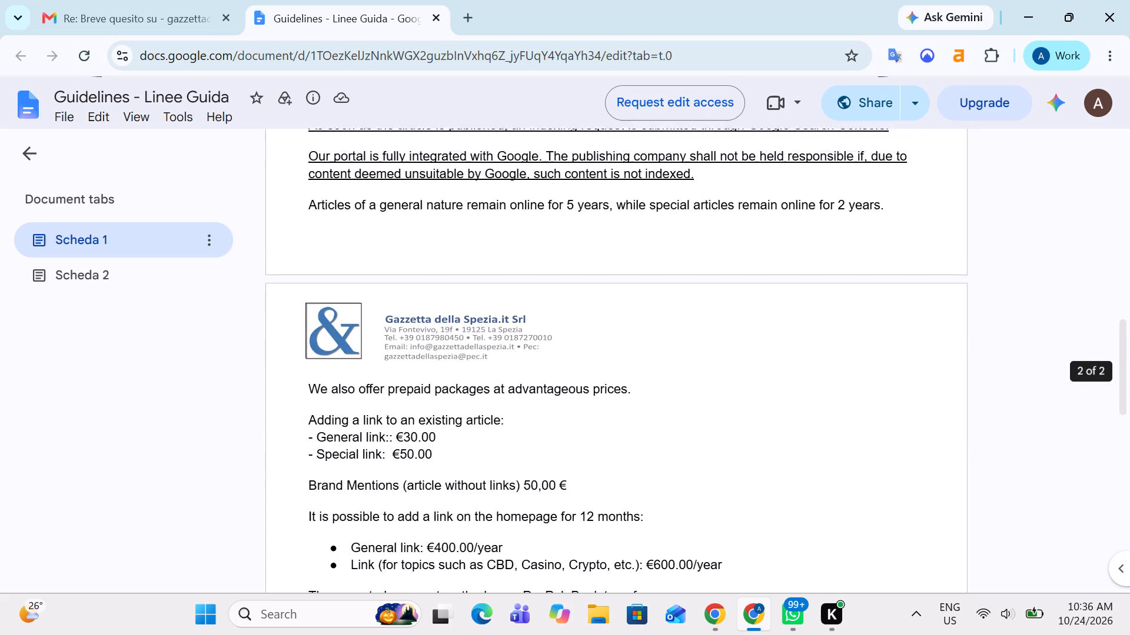
scroll(599, 365, "down", 2)
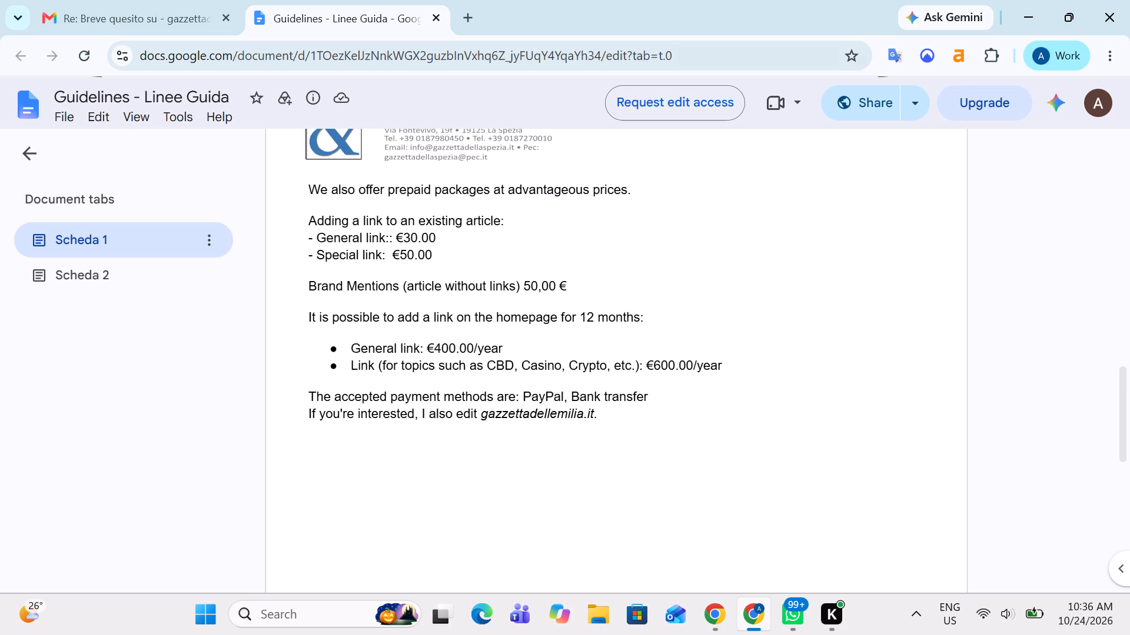
scroll(609, 403, "down", 4)
scroll(600, 406, "up", 2)
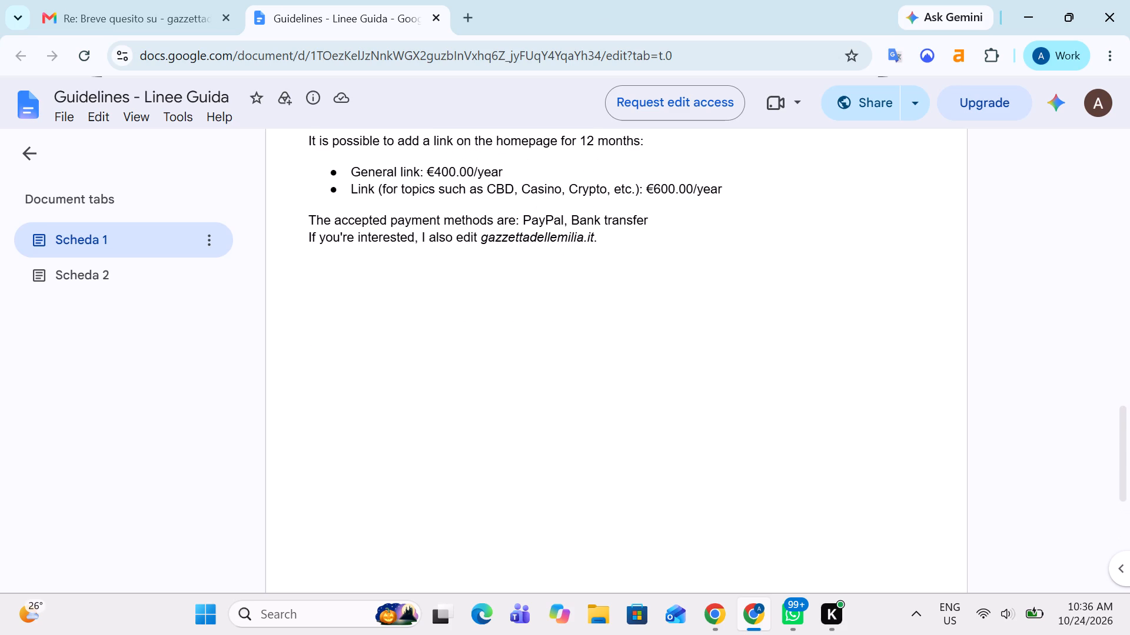
scroll(597, 401, "up", 1)
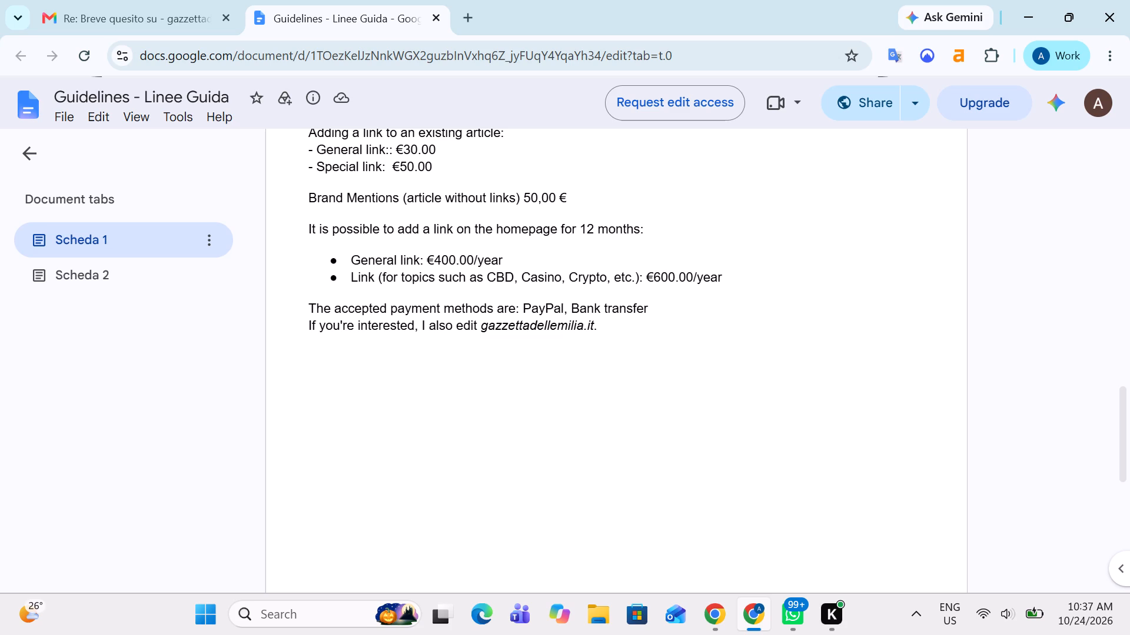
scroll(807, 366, "up", 6)
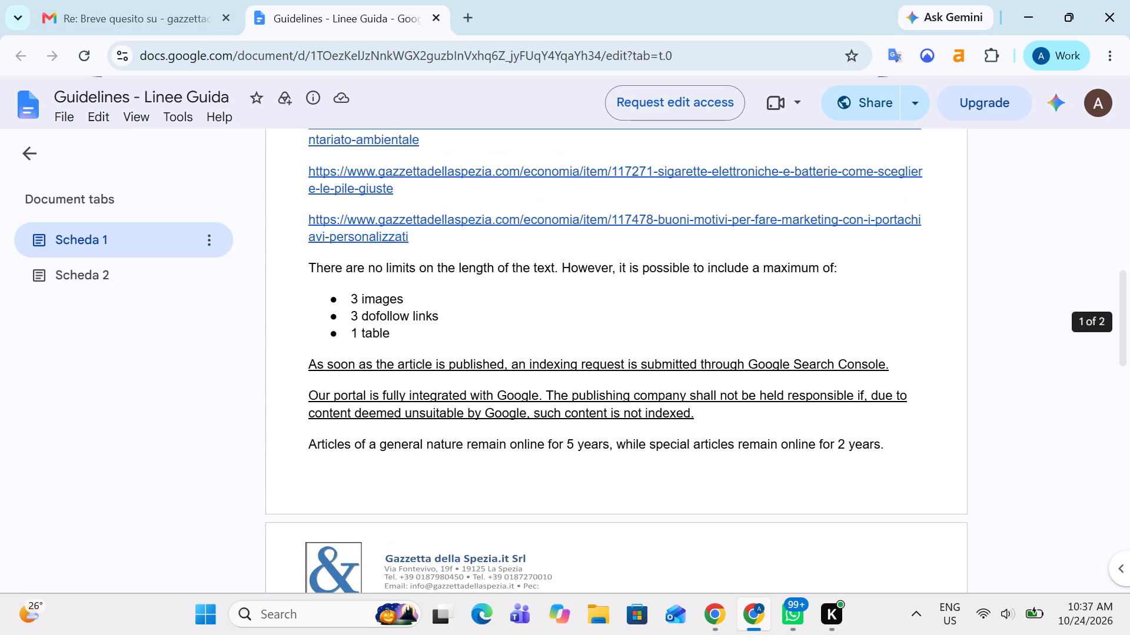
scroll(729, 362, "up", 4)
scroll(541, 444, "up", 3)
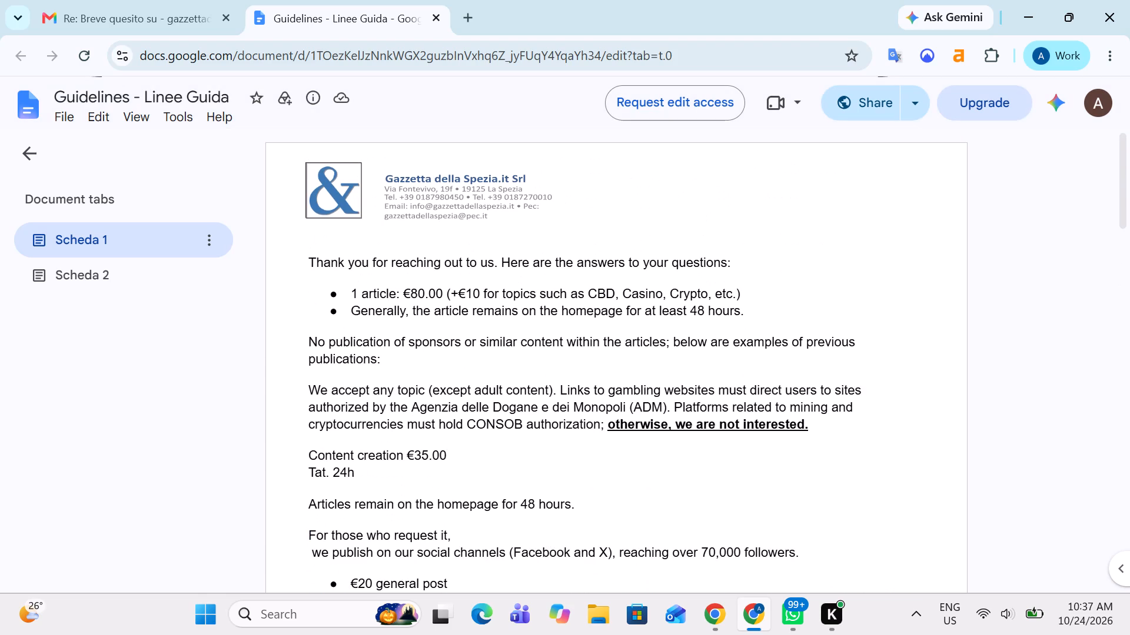
scroll(540, 407, "up", 3)
scroll(497, 343, "down", 4)
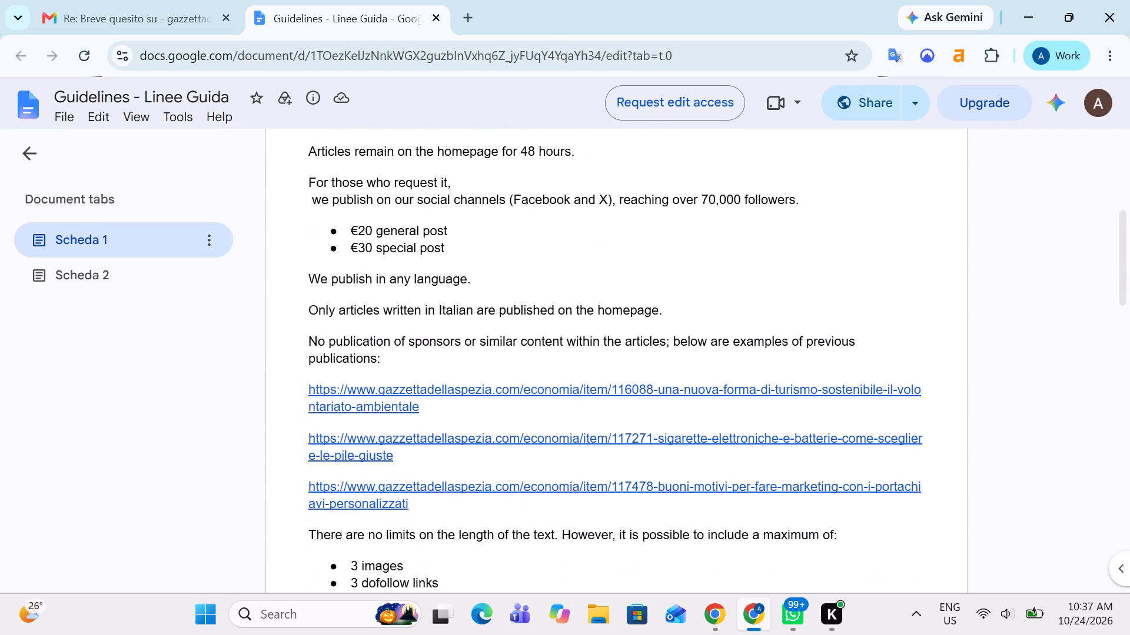
scroll(507, 375, "up", 3)
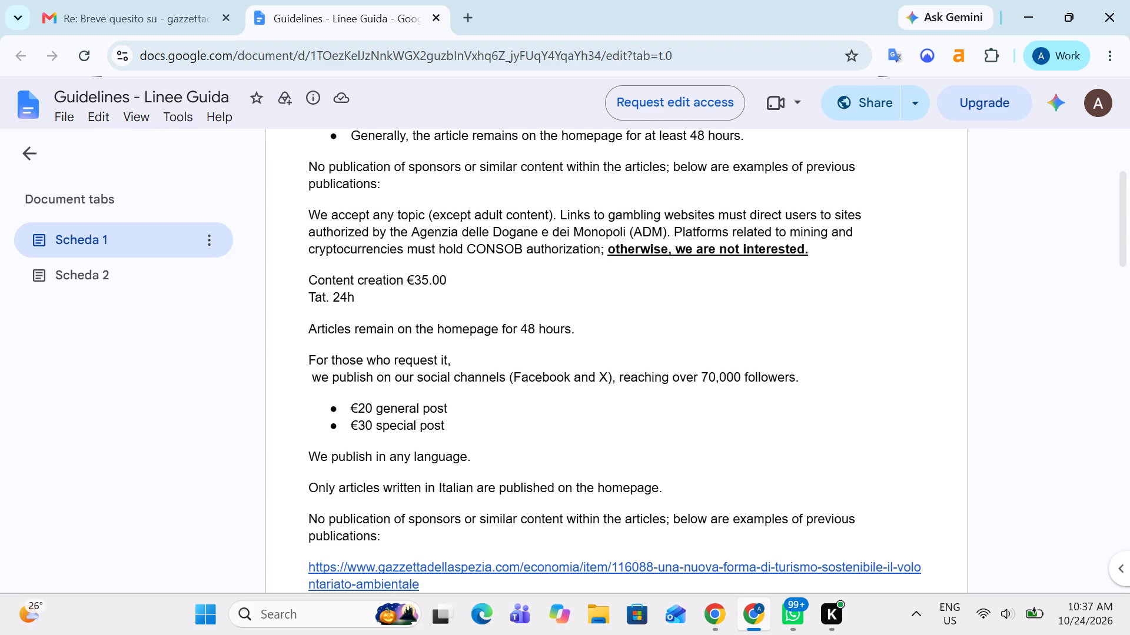
scroll(483, 373, "up", 2)
left_click_drag(311, 256, 438, 476)
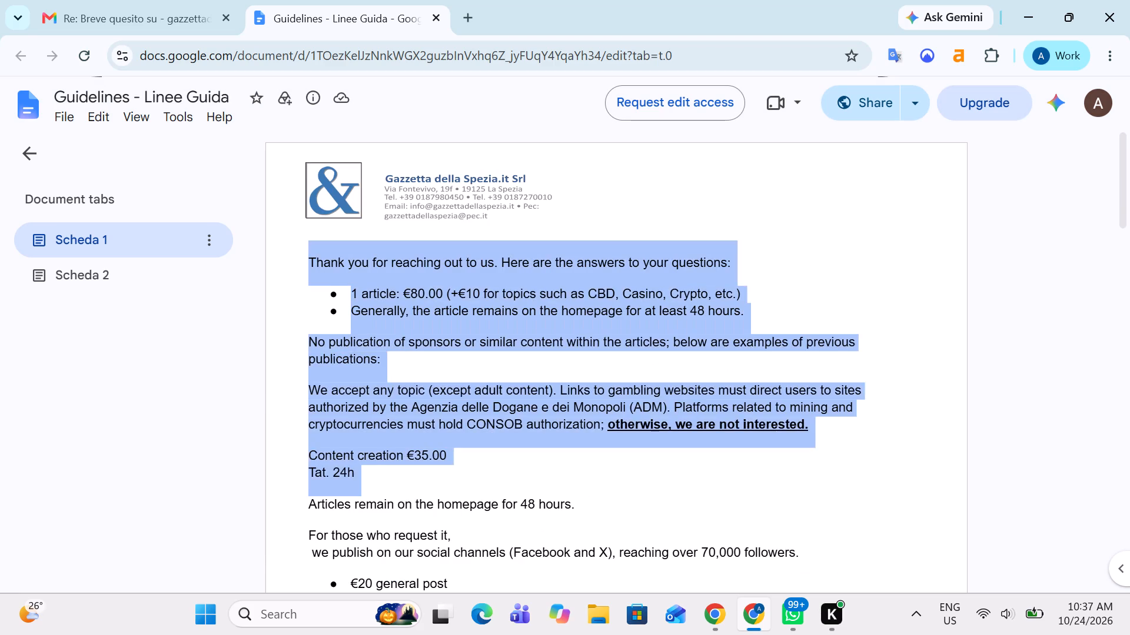
scroll(619, 312, "down", 19)
scroll(644, 377, "up", 4)
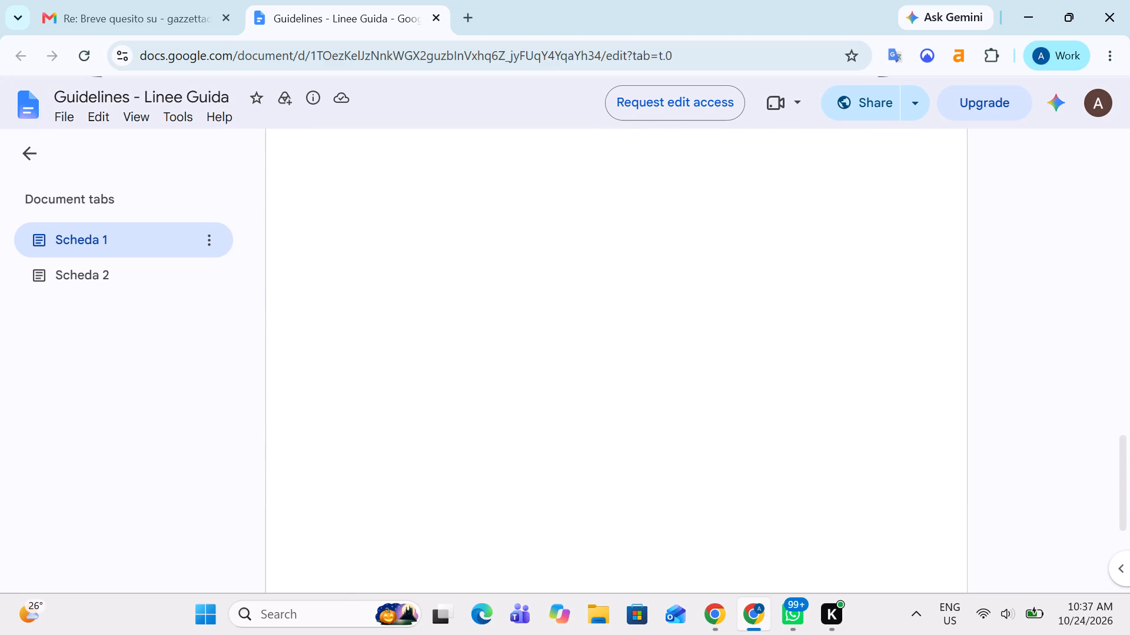
scroll(616, 353, "up", 2)
left_click(682, 360, "shift")
left_click(656, 371, "shift")
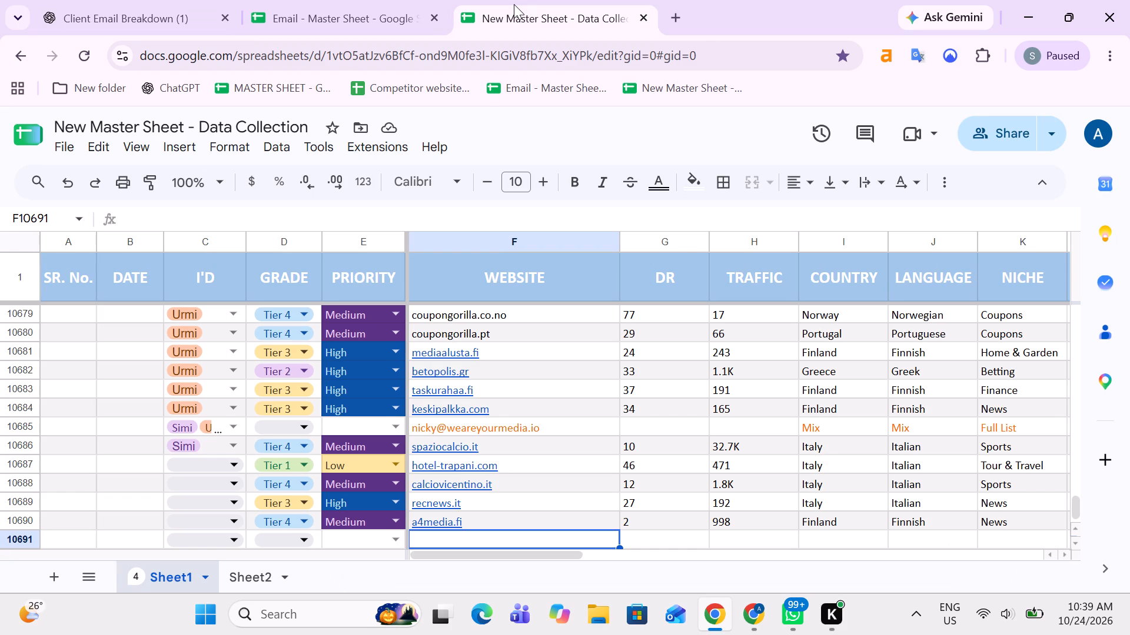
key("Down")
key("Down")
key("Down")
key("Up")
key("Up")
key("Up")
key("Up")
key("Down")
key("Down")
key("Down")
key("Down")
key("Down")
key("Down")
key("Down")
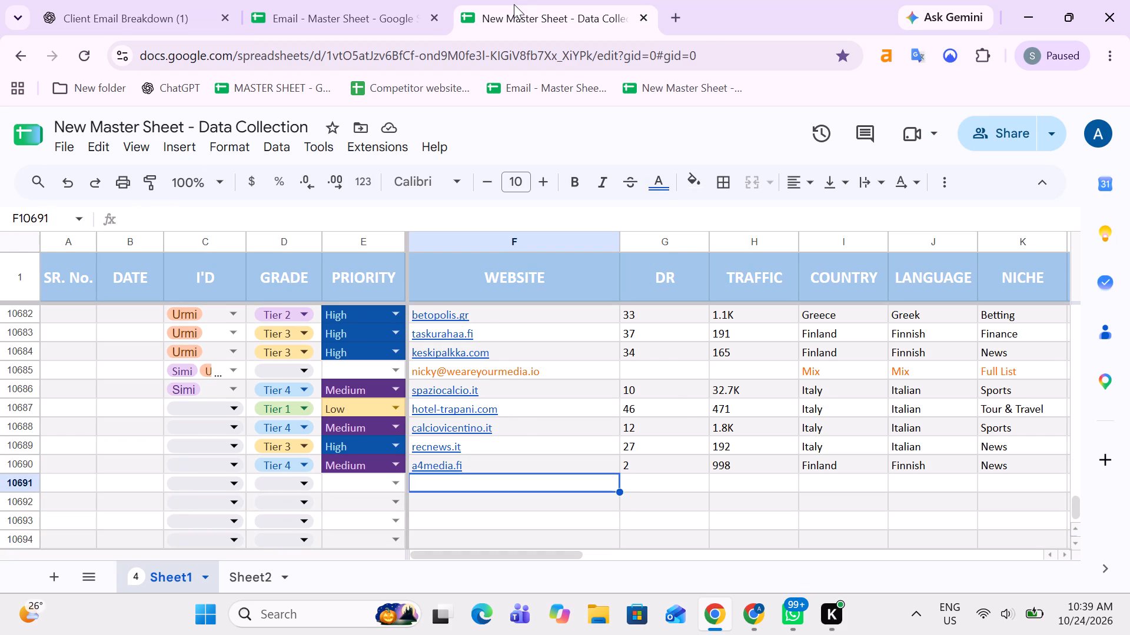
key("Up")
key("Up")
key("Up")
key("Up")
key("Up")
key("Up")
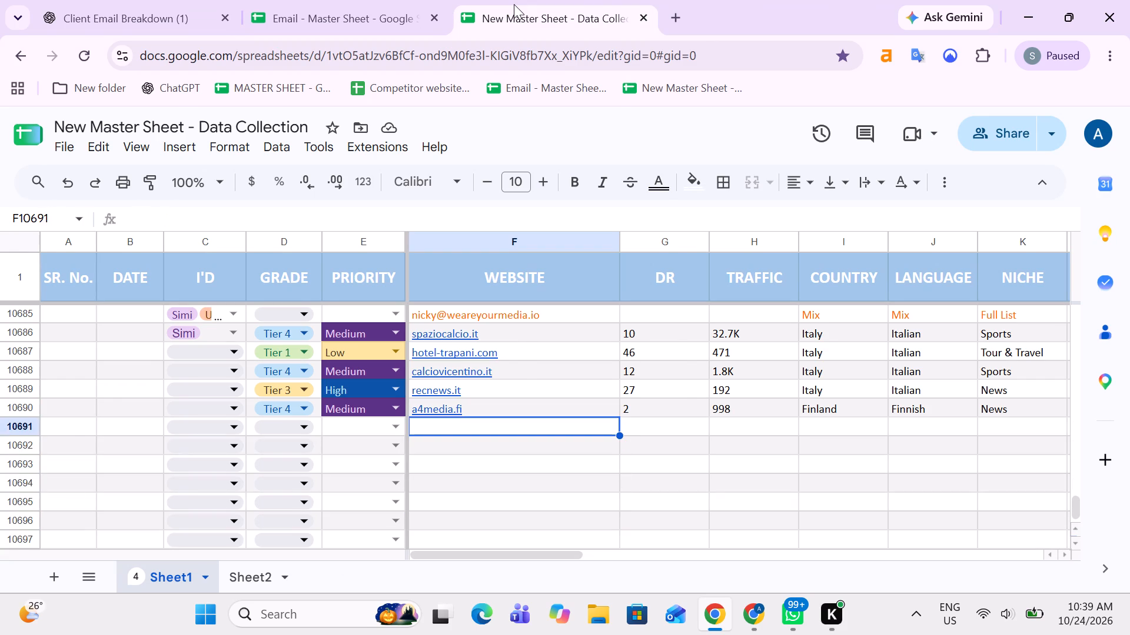
key("alt+Tab")
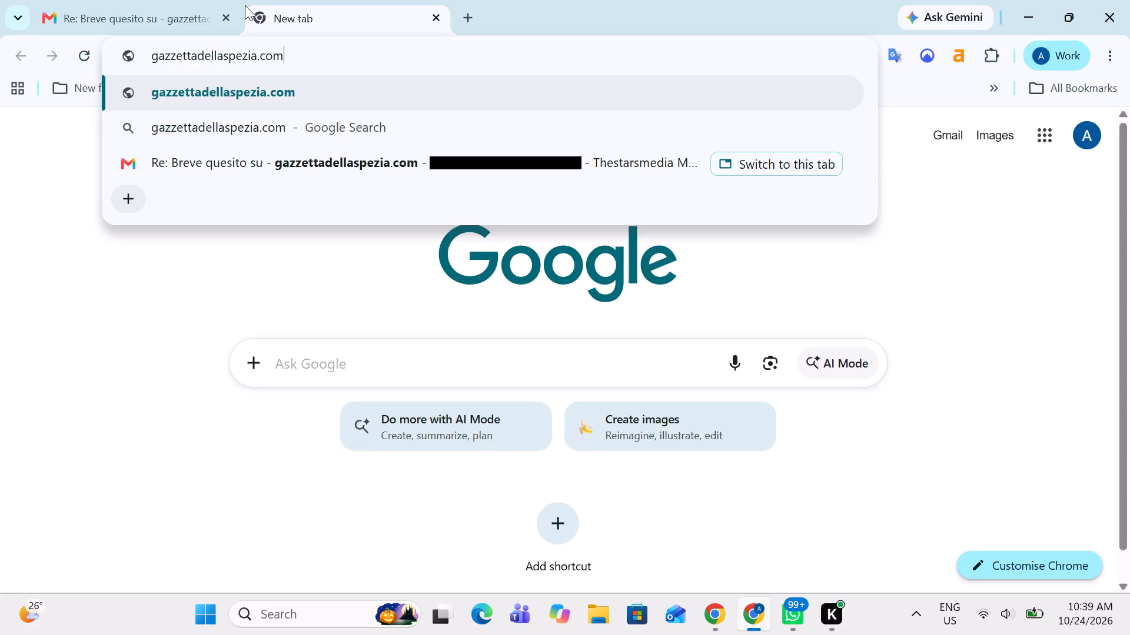
key("Return")
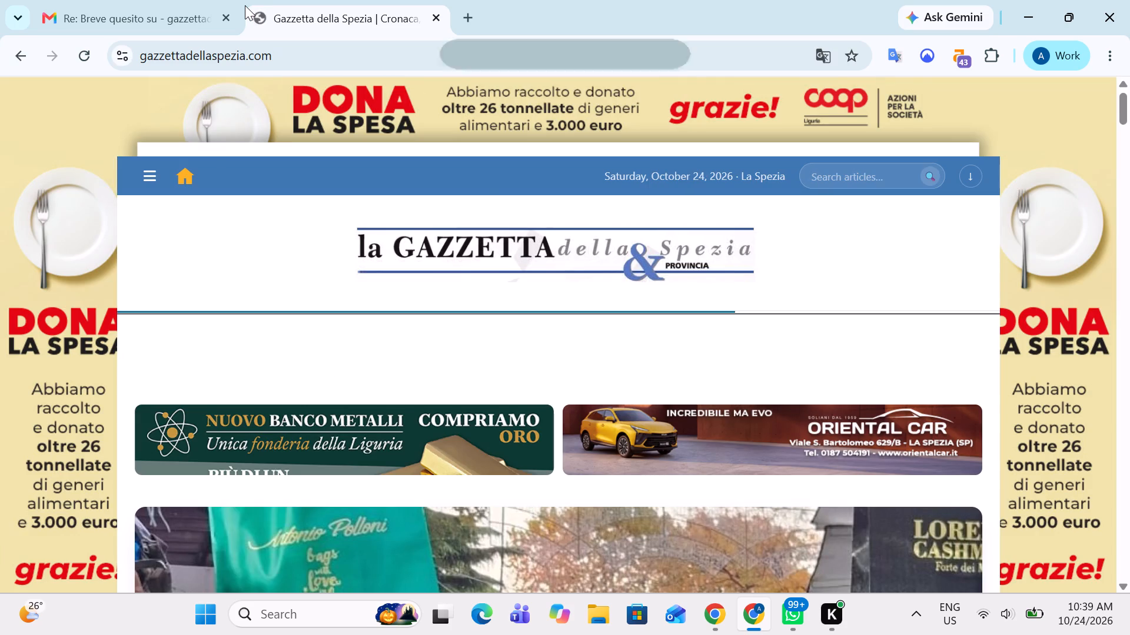
Copy the domain gazzettadellaspezia.com from the site's address and enter it as the WEBSITE in row 10691 of the New Master Sheet.
scroll(599, 207, "down", 15)
scroll(571, 293, "down", 5)
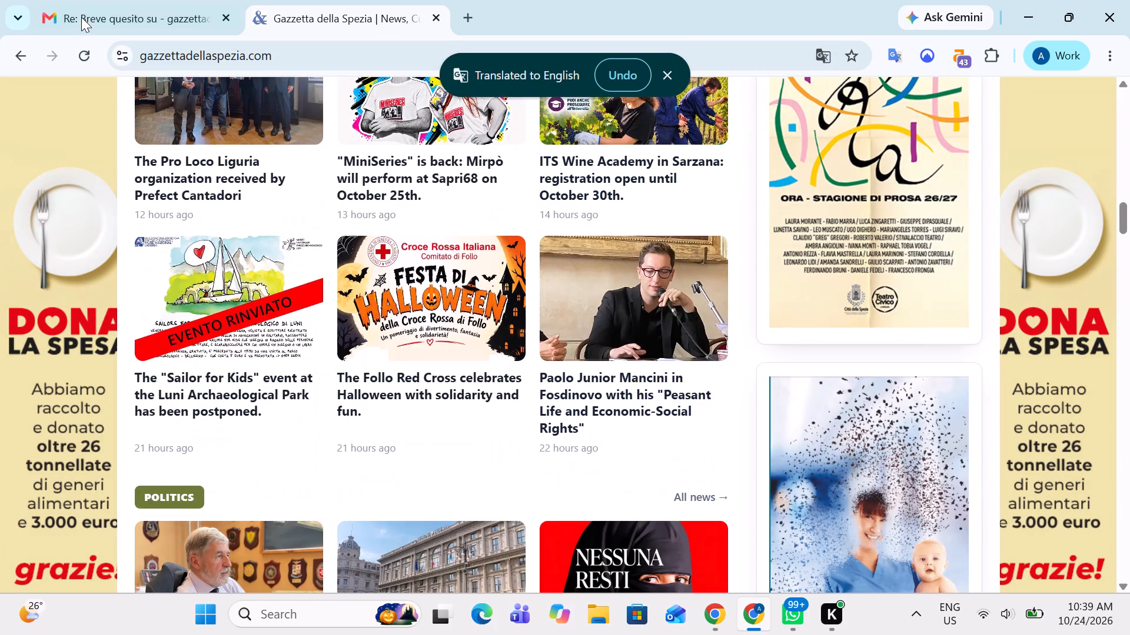
scroll(81, 17, "up", 3)
left_click(355, 37)
left_click_drag(355, 37, 340, 54)
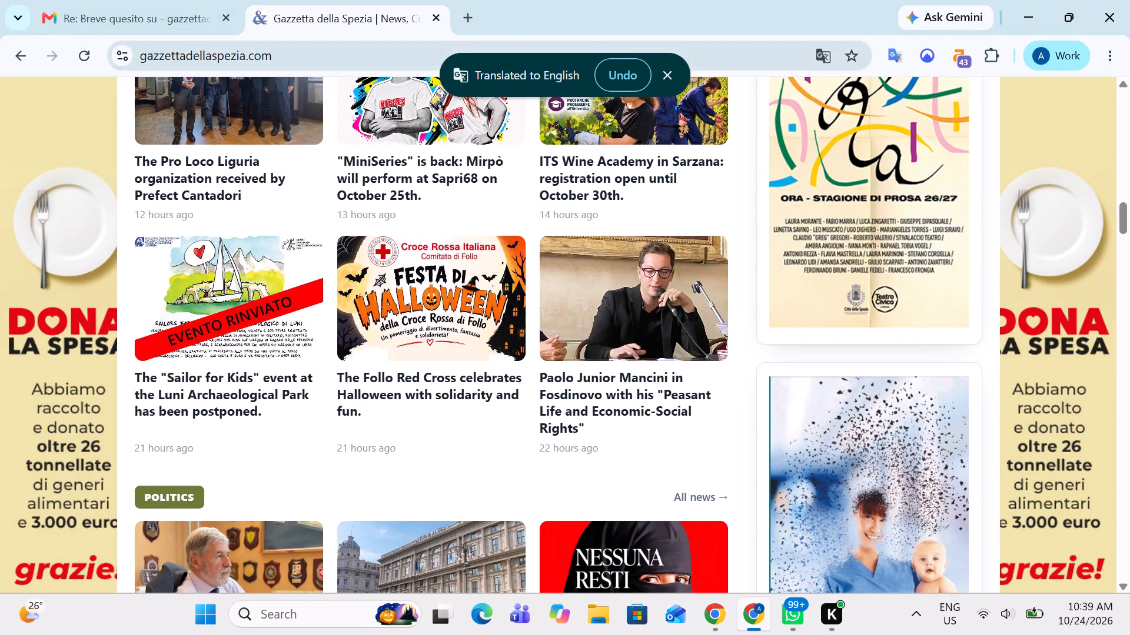
left_click(377, 61)
left_click_drag(377, 61, 300, 64)
left_click(343, 49)
left_click_drag(343, 49, 290, 50)
key("ctrl+c")
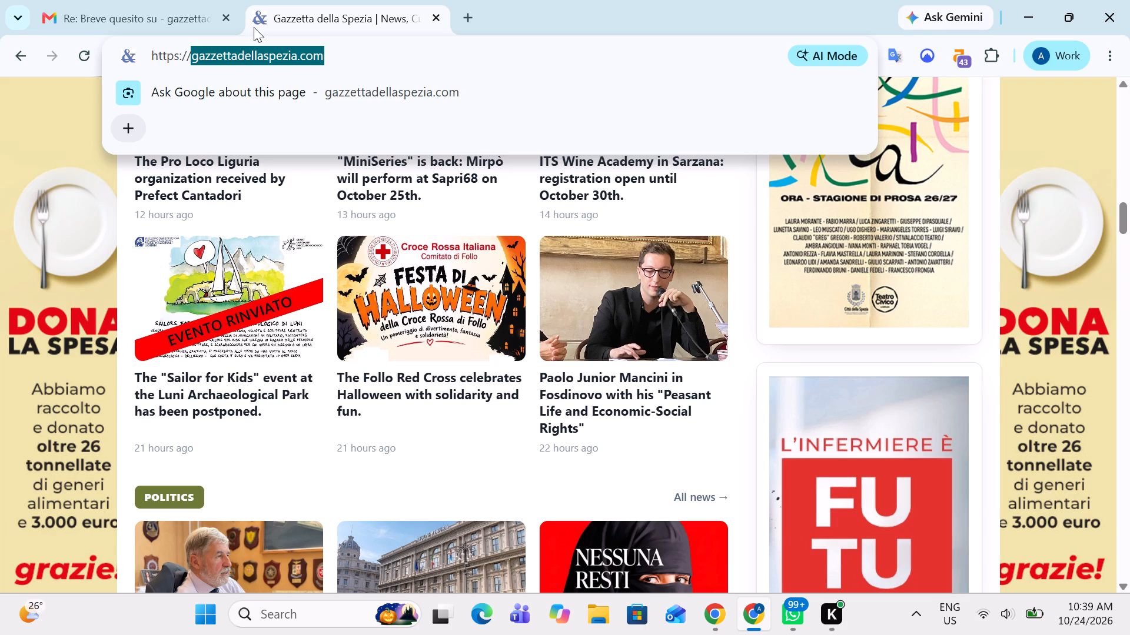
key("ctrl+c")
key("ctrl+c")
key("alt+Tab")
key("Return")
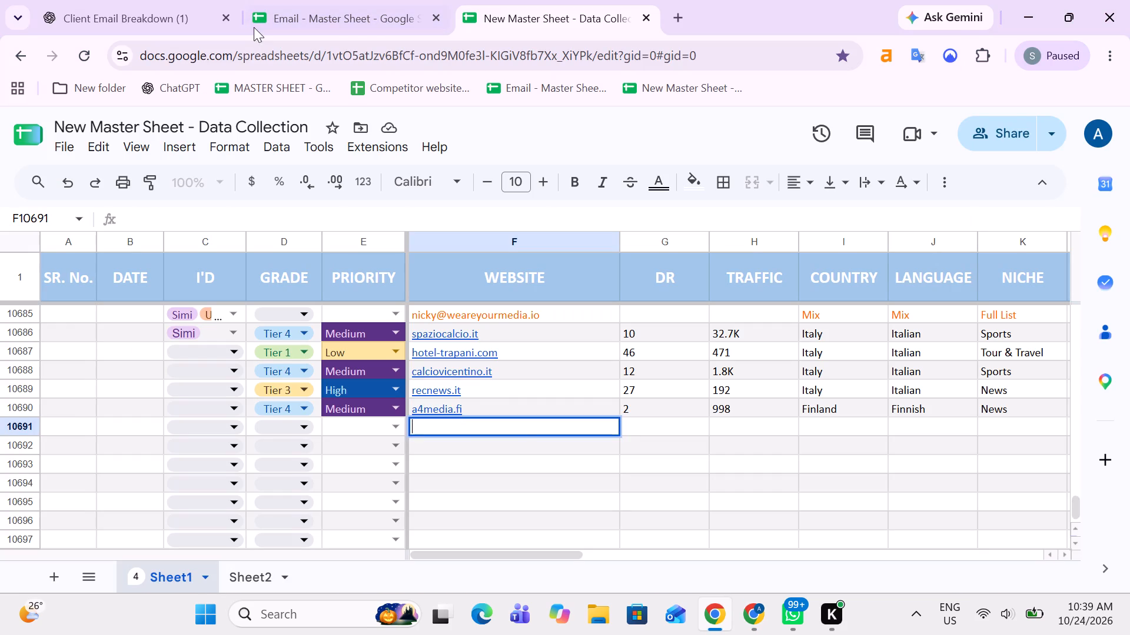
key("ctrl+v")
key("Tab")
key("Tab")
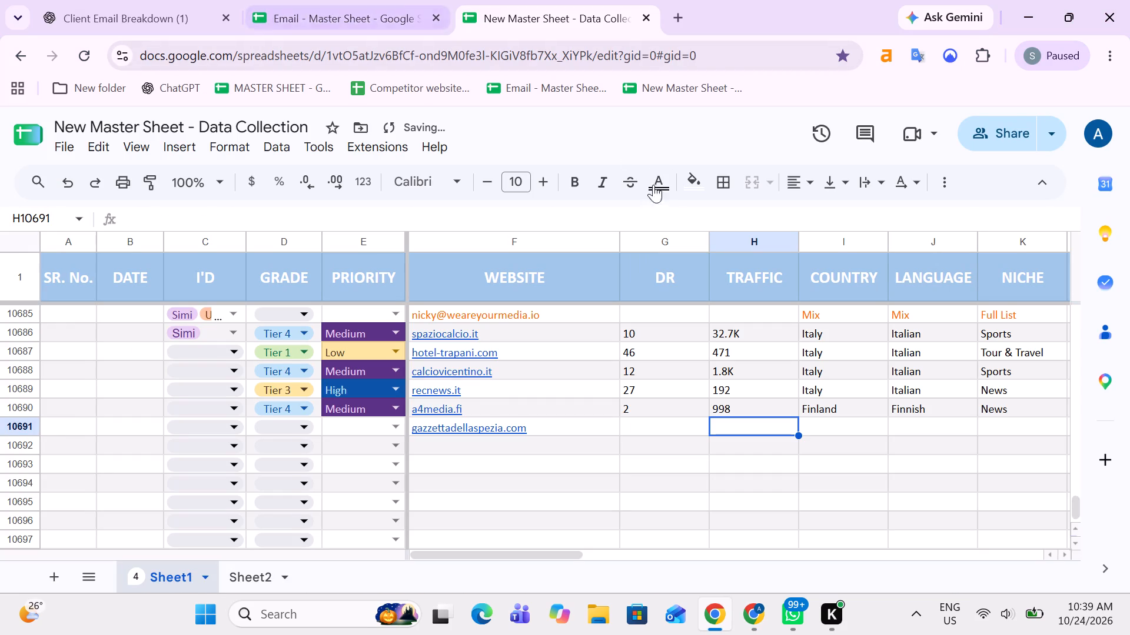
Look up gazzettadellaspezia.com's Ahrefs domain metrics and enter DR 43 and TRAFFIC 5.3K in row 10691 of the New Master Sheet.
key("alt+Tab")
left_click(968, 63)
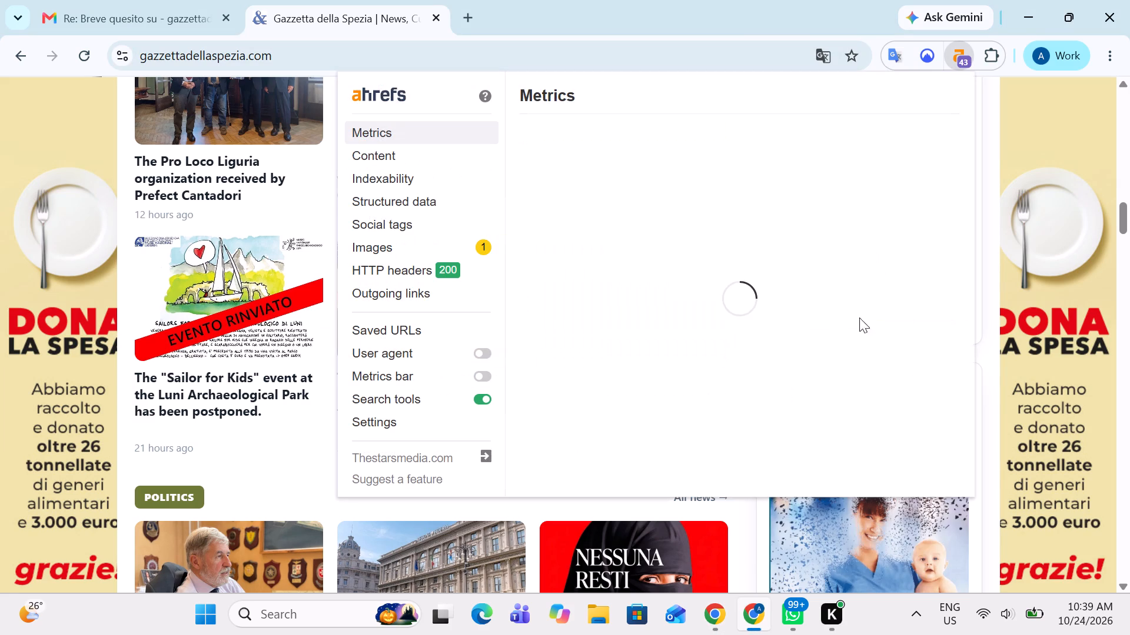
key("alt+Tab")
key("Left")
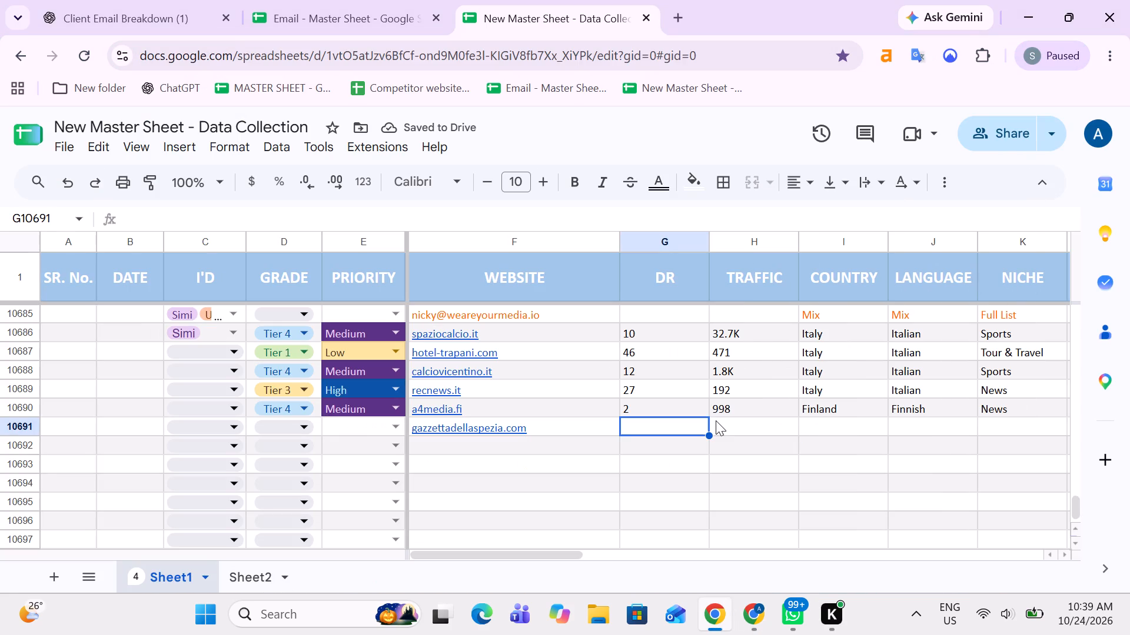
type("43")
key("Right")
type("5.")
key("alt+Tab")
key("alt+Tab")
key("3")
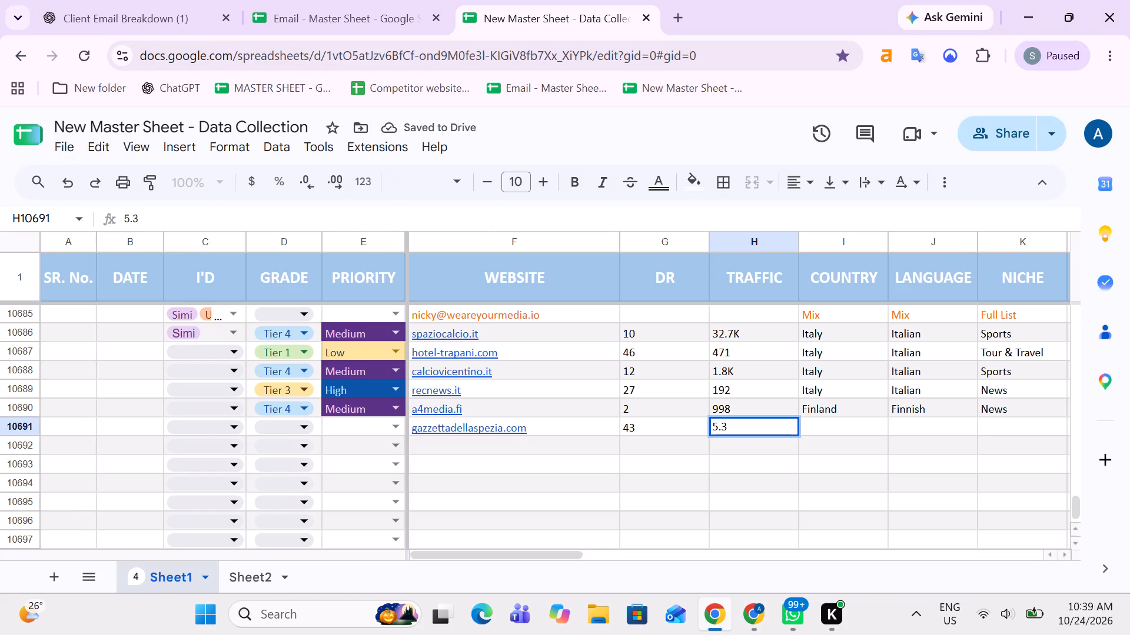
key("shift+k")
key("Right")
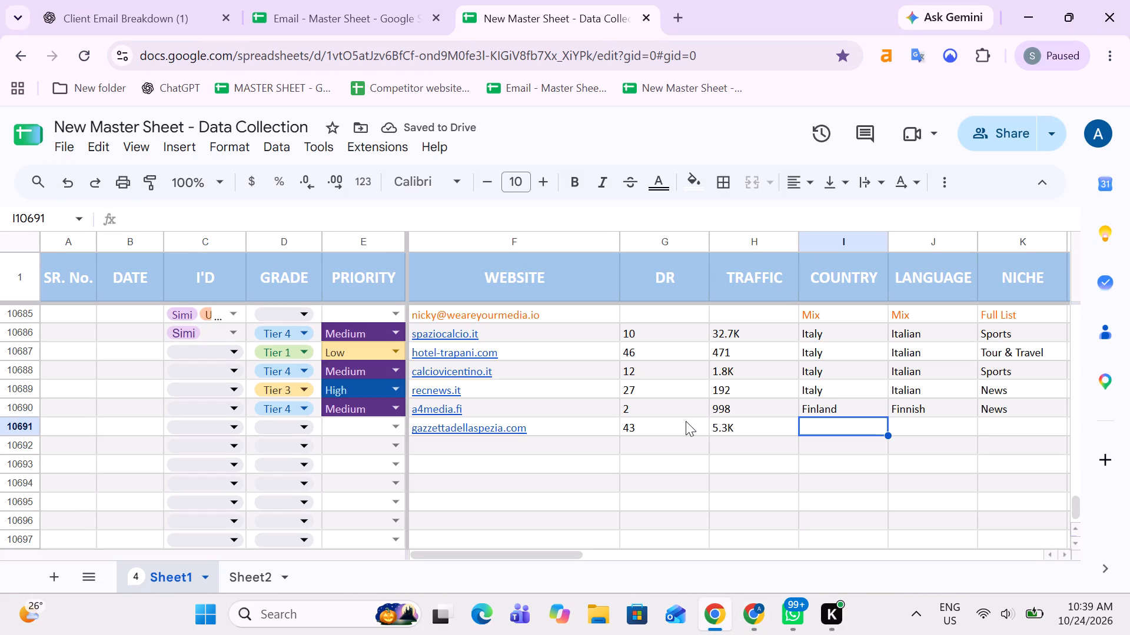
Fill in row 10691 with COUNTRY Italy, LANGUAGE Italian and NICHE News.
type("It")
key("Right")
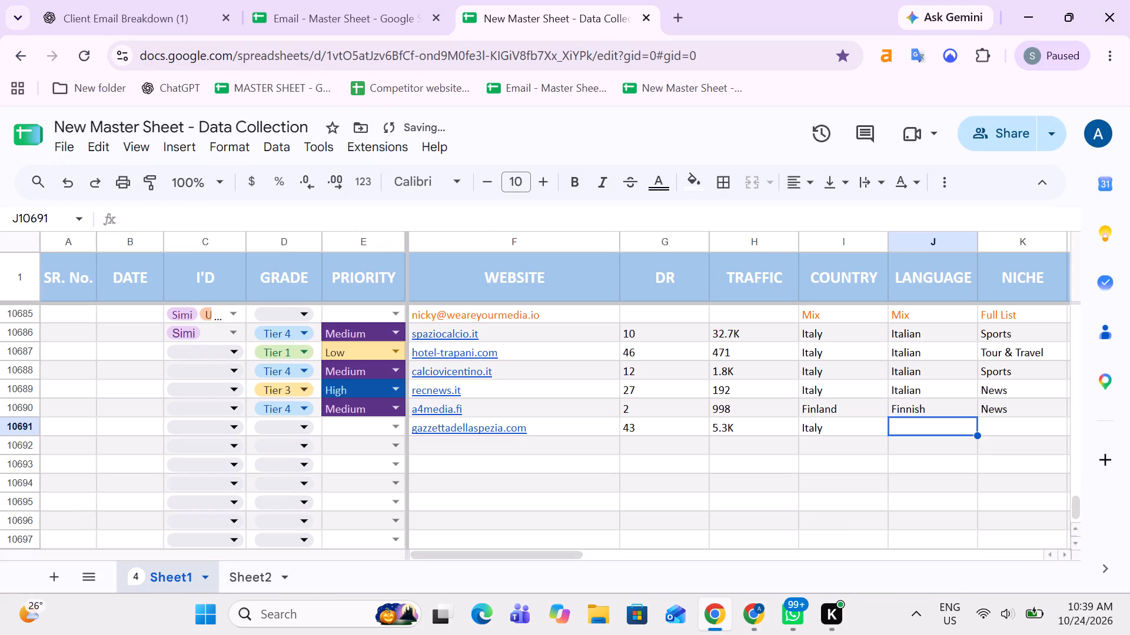
type("It")
key("Right")
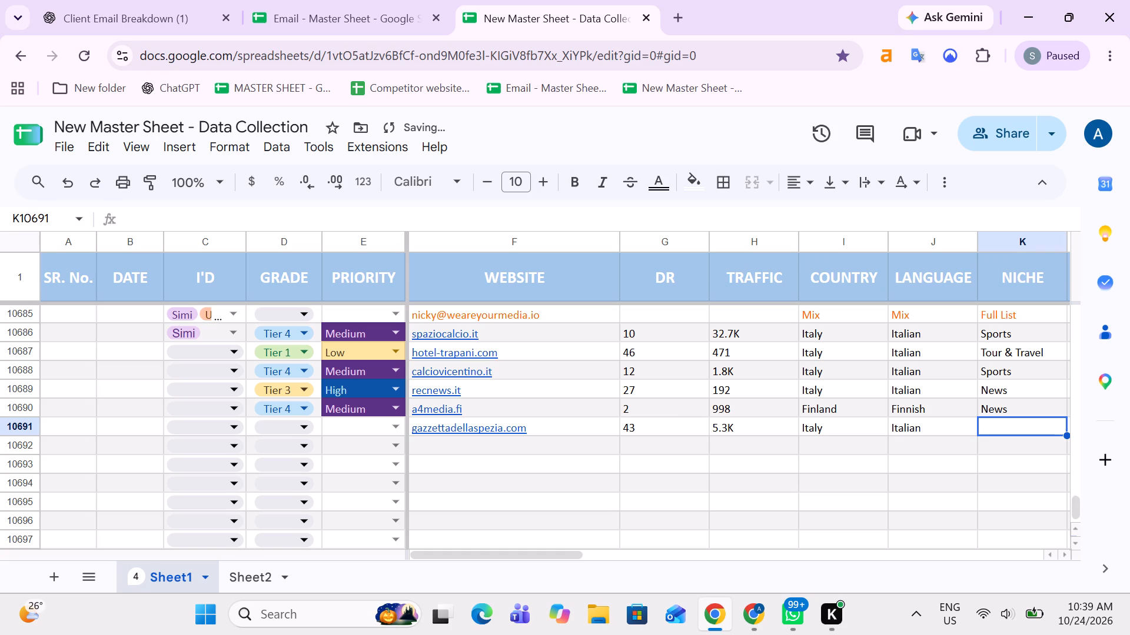
type("Ne")
key("Right")
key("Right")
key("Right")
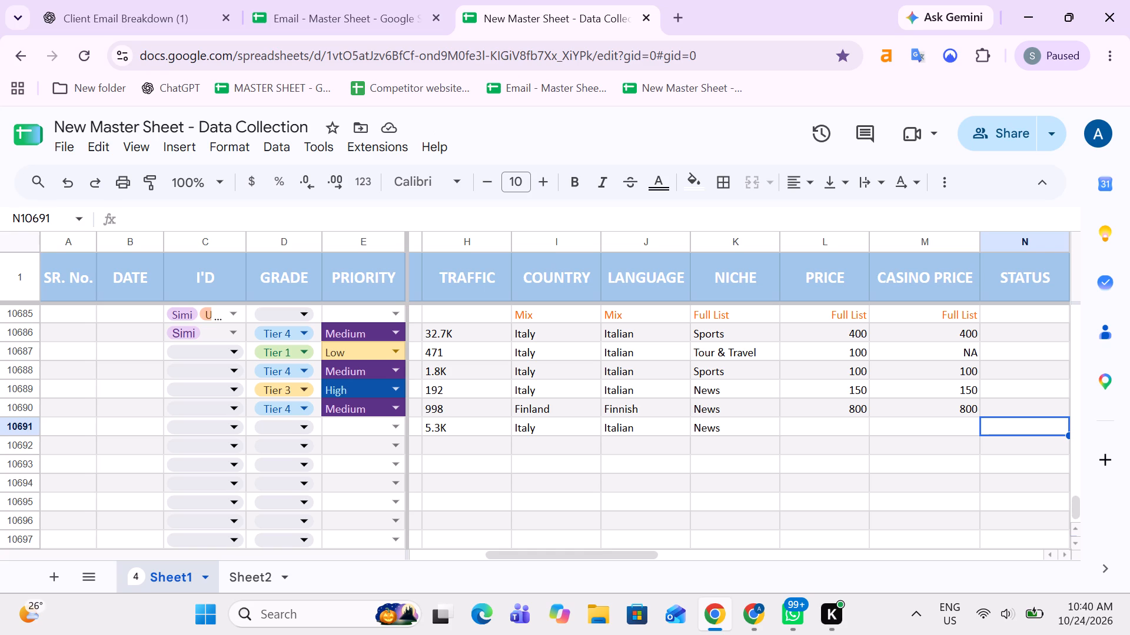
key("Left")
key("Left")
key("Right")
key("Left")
Switch to the gazzettadellaspezia.com site, search its articles for Netbet and examine the results.
key("alt+Tab")
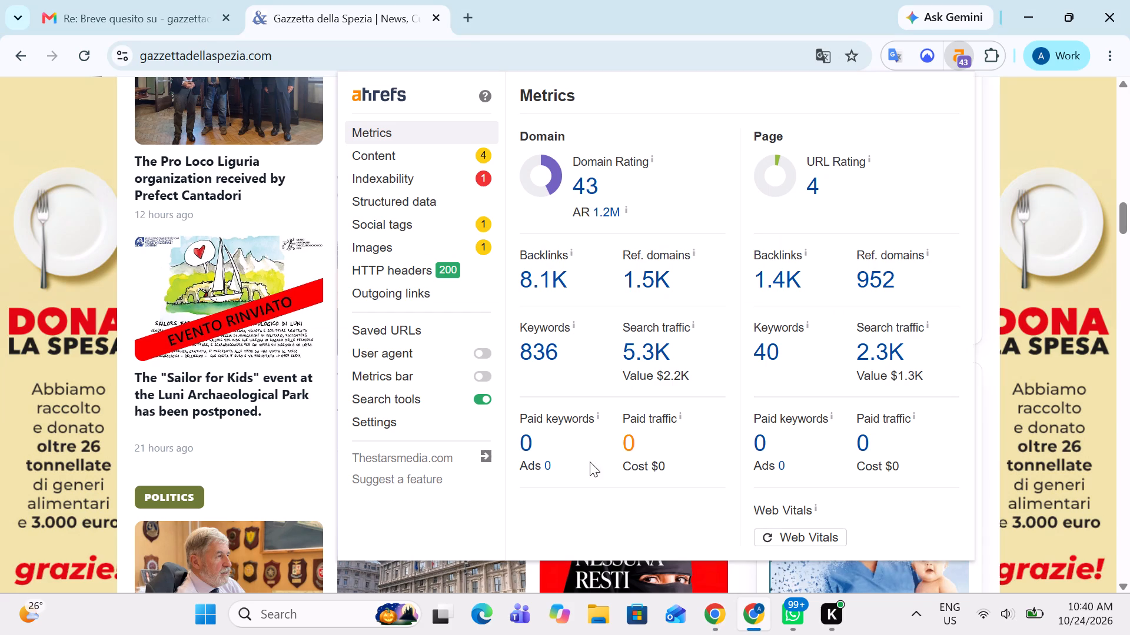
left_click(0, 111)
scroll(854, 323, "up", 5)
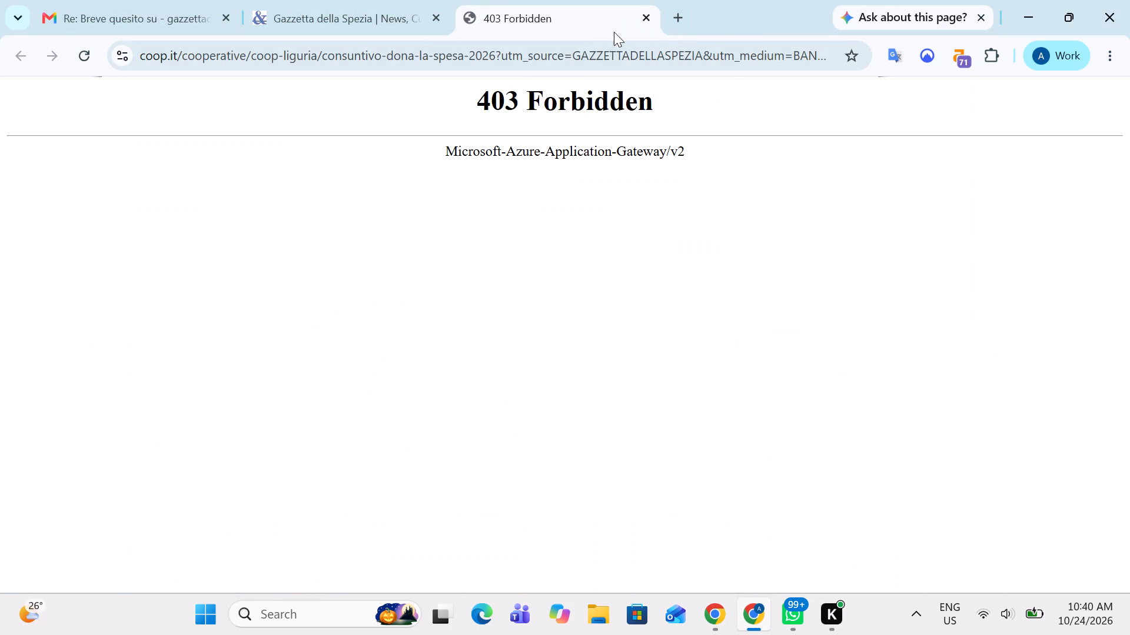
left_click(650, 21)
scroll(773, 292, "up", 20)
scroll(773, 292, "up", 13)
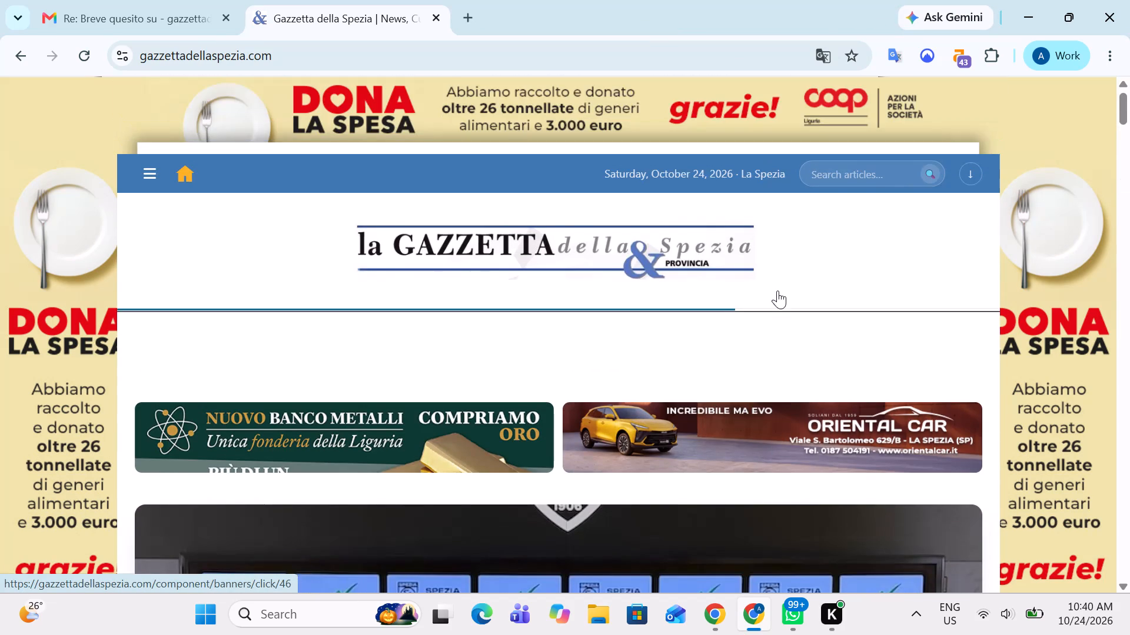
scroll(777, 290, "up", 7)
left_click(875, 182)
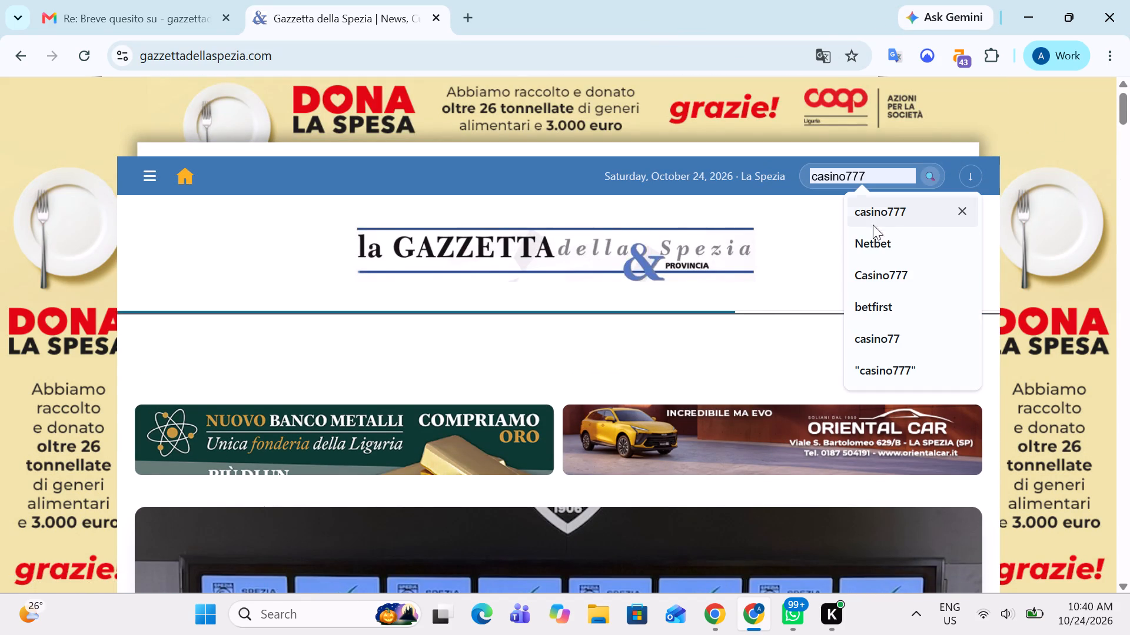
left_click(869, 246)
key("Return")
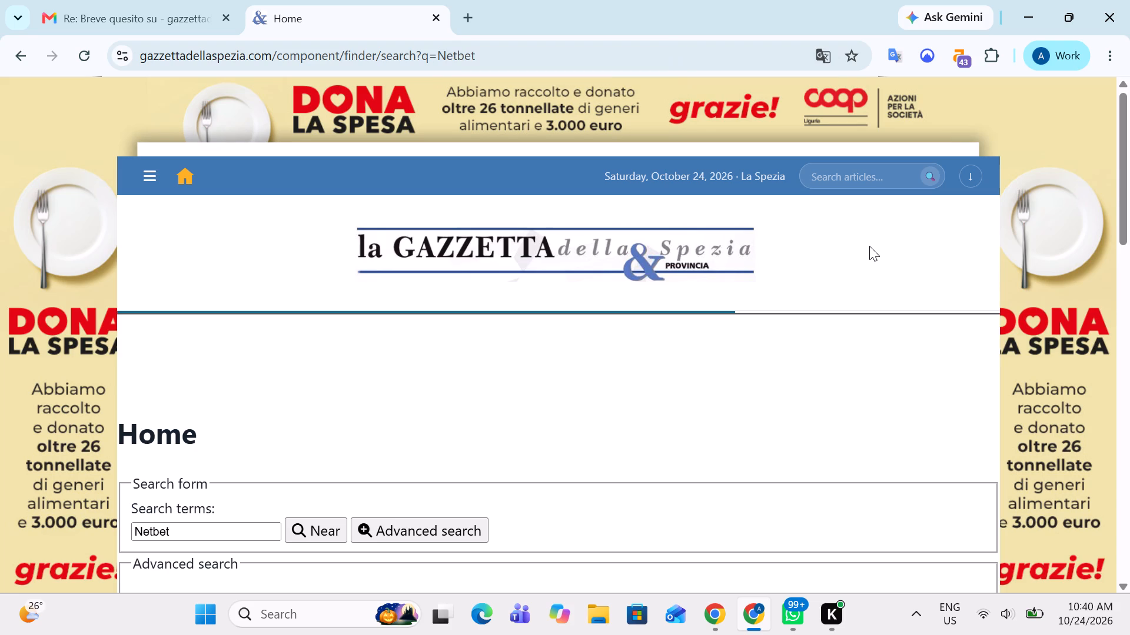
scroll(683, 291, "down", 3)
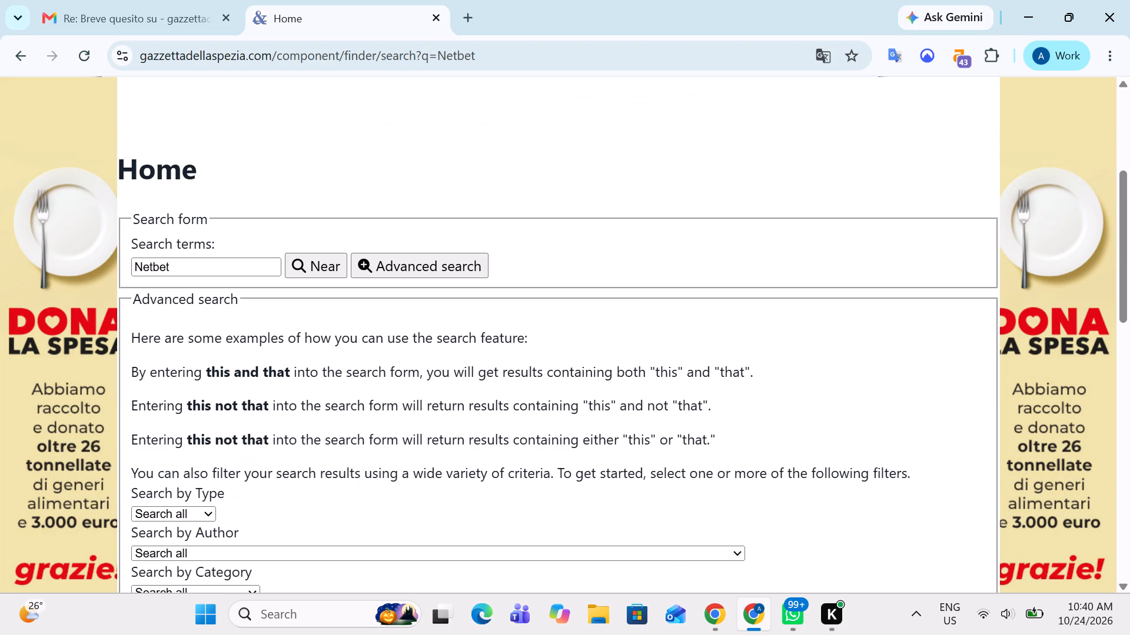
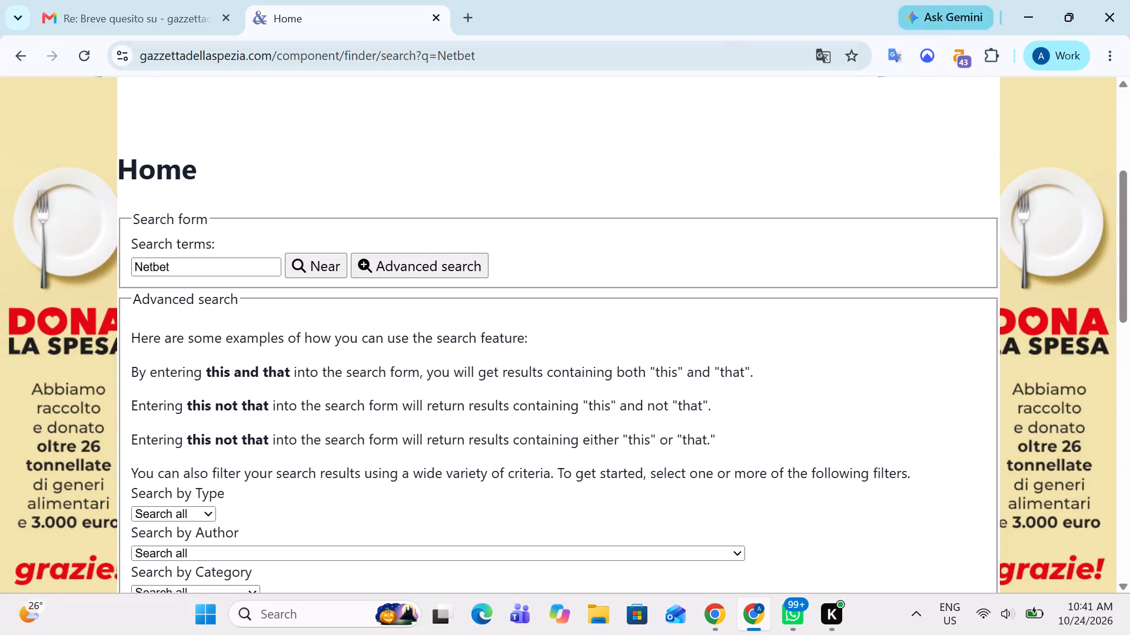
Open the Lunezia Award article from the Netbet search results, examine how it mentions Netbet, and close it.
scroll(590, 240, "up", 15)
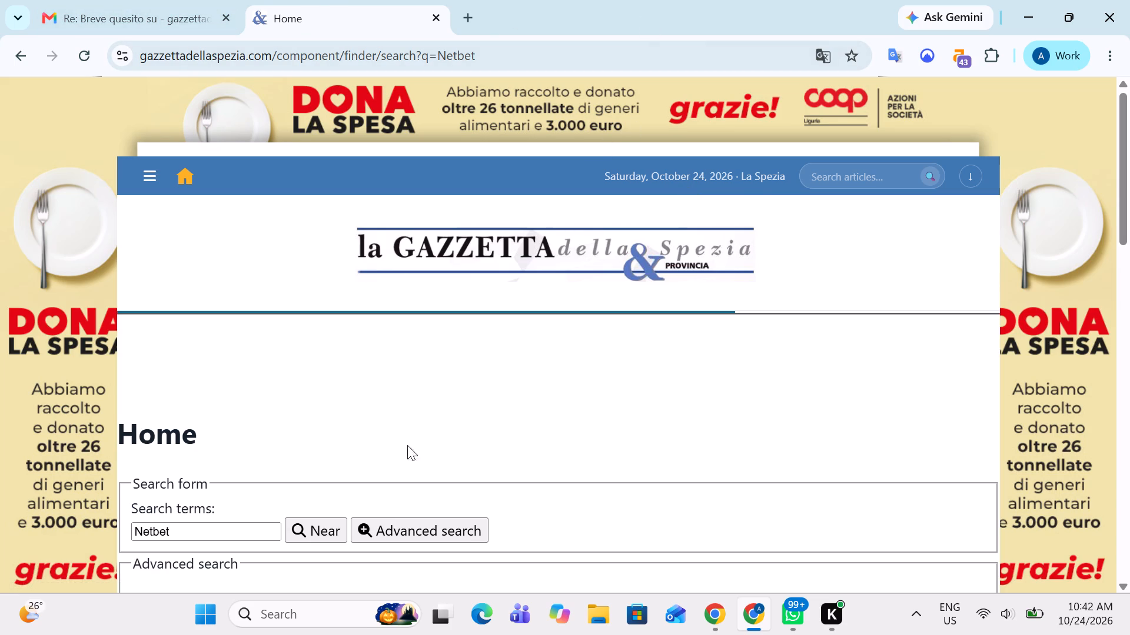
scroll(317, 417, "down", 4)
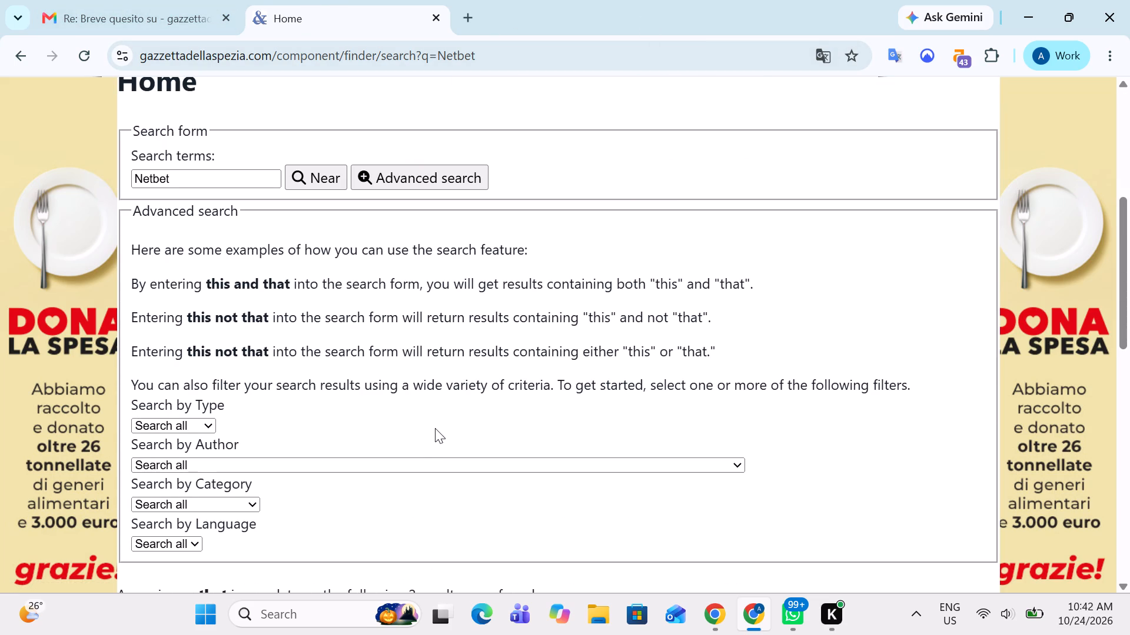
scroll(297, 381, "down", 6)
scroll(297, 383, "up", 2)
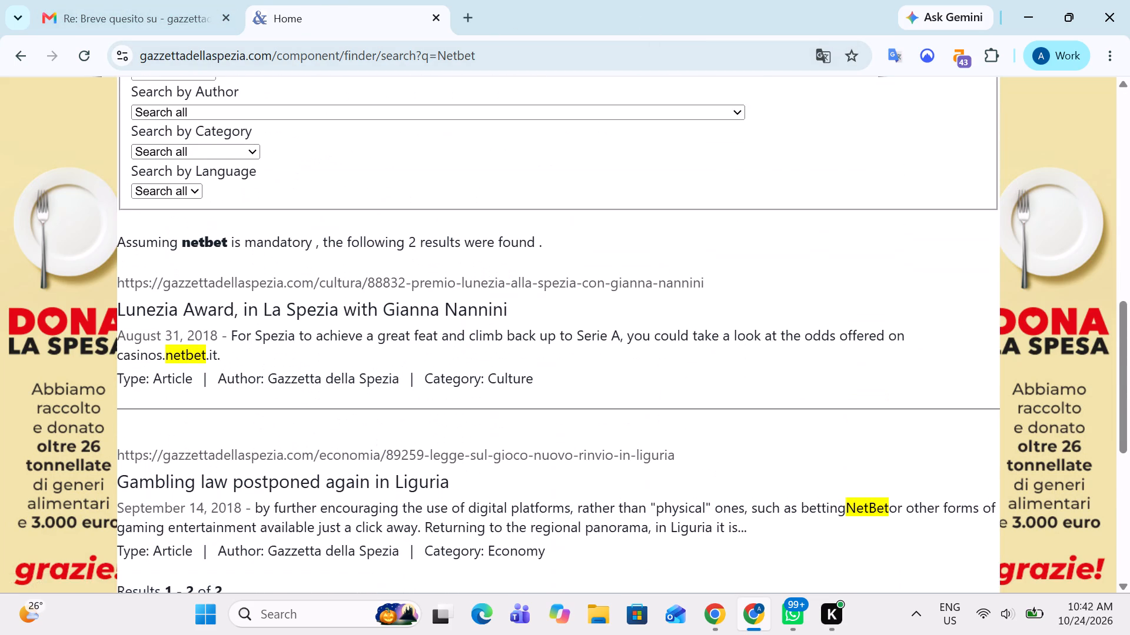
left_click(370, 310, "ctrl")
left_click(529, 24)
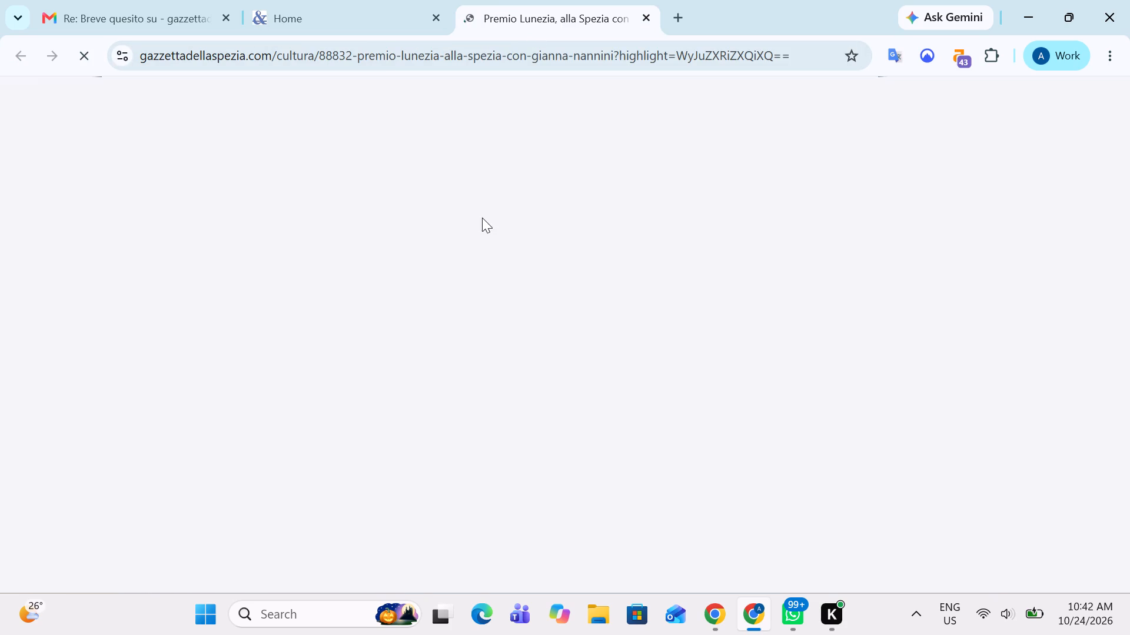
scroll(483, 215, "down", 5)
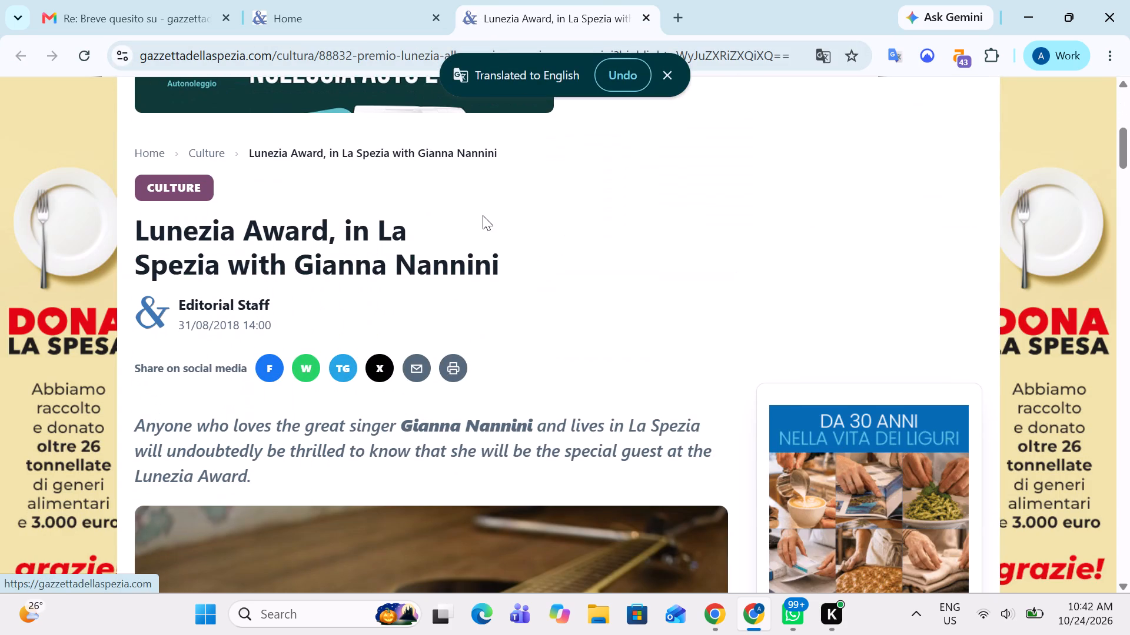
scroll(467, 213, "down", 3)
scroll(558, 298, "down", 5)
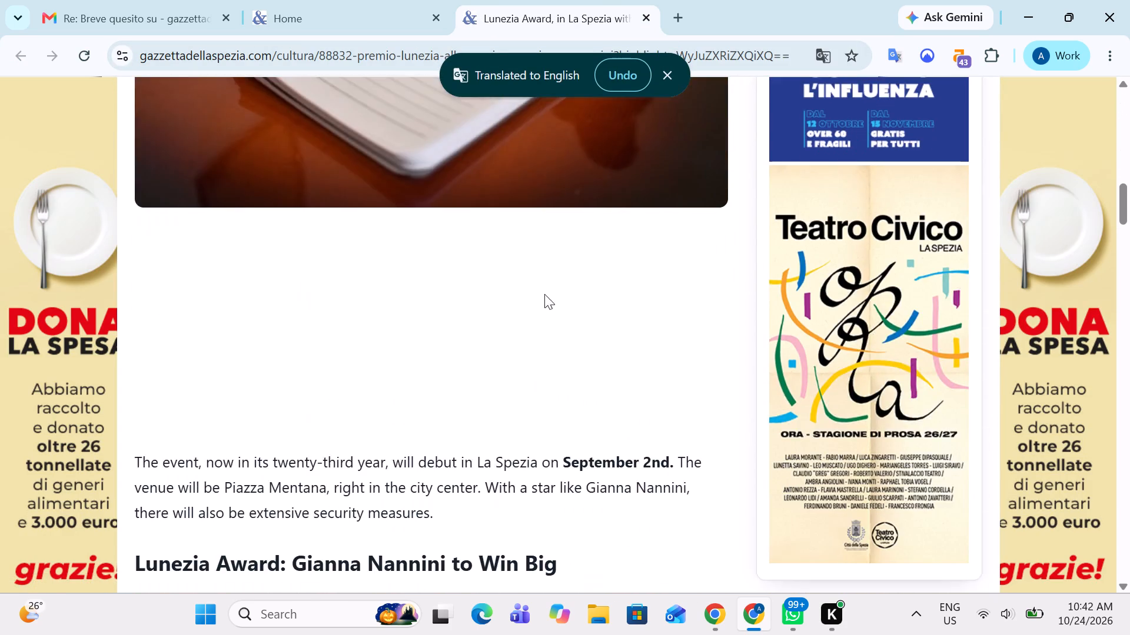
scroll(533, 294, "down", 4)
scroll(549, 279, "up", 2)
scroll(609, 250, "down", 8)
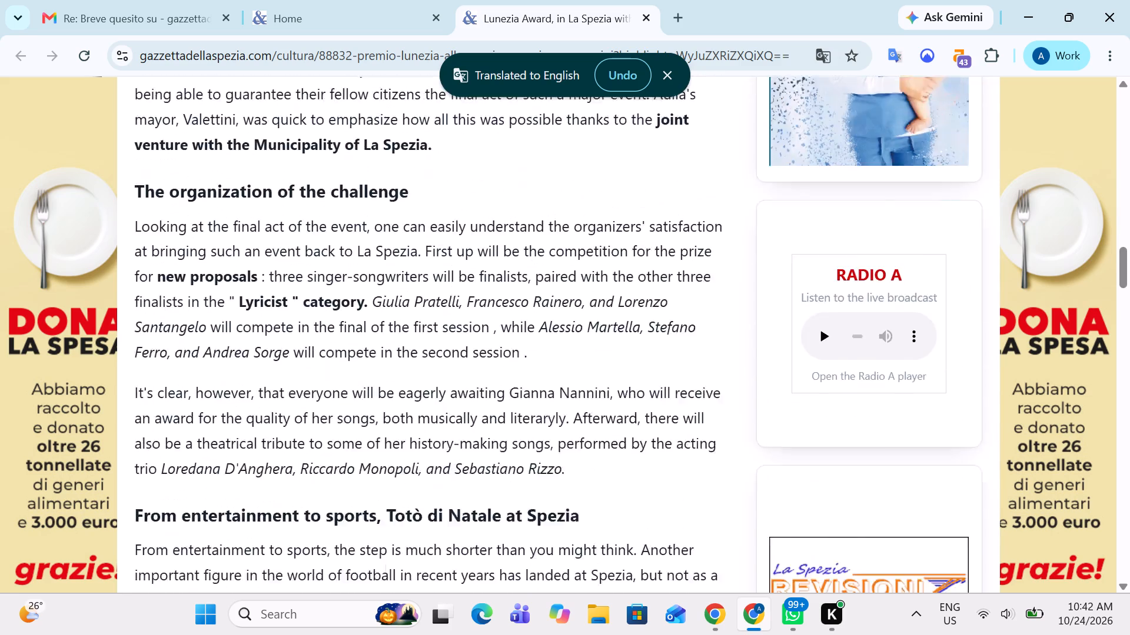
scroll(587, 278, "down", 7)
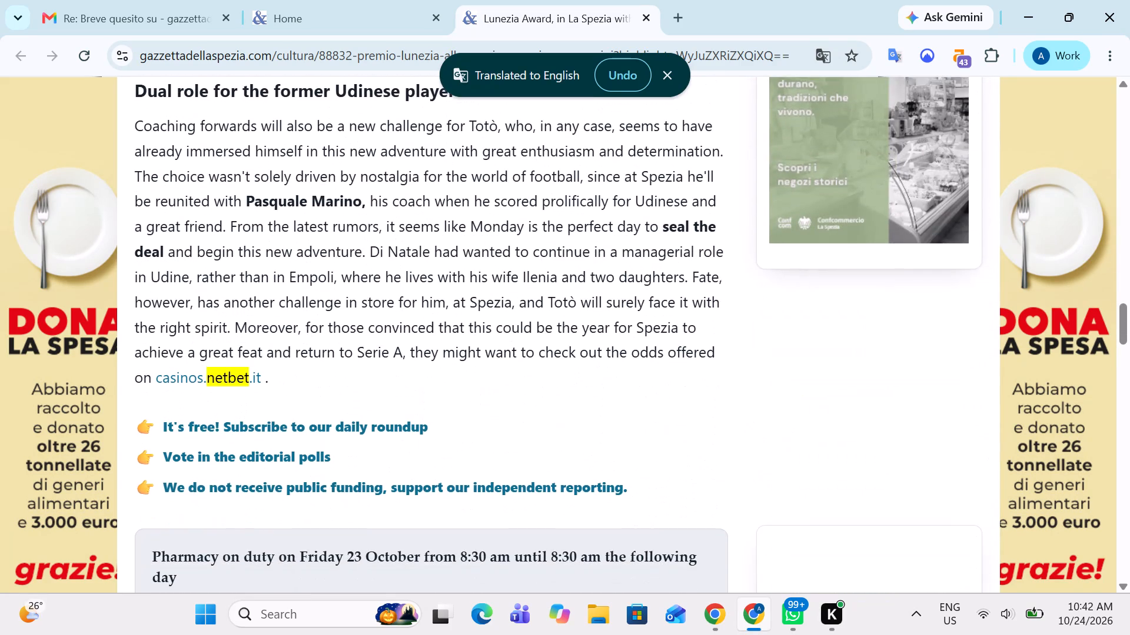
left_click(652, 15)
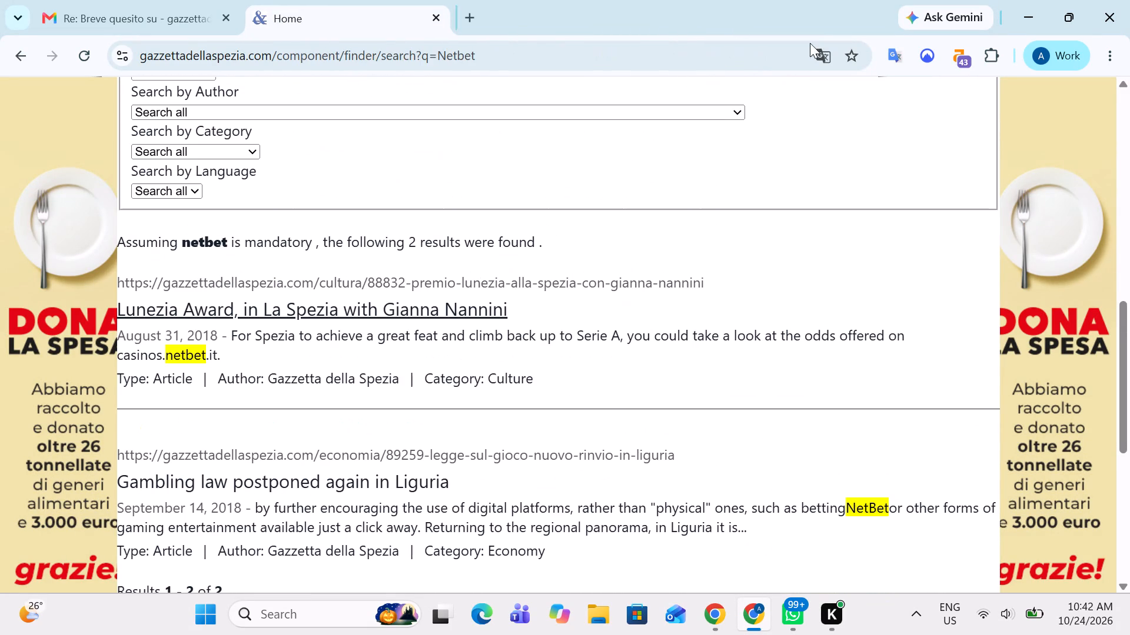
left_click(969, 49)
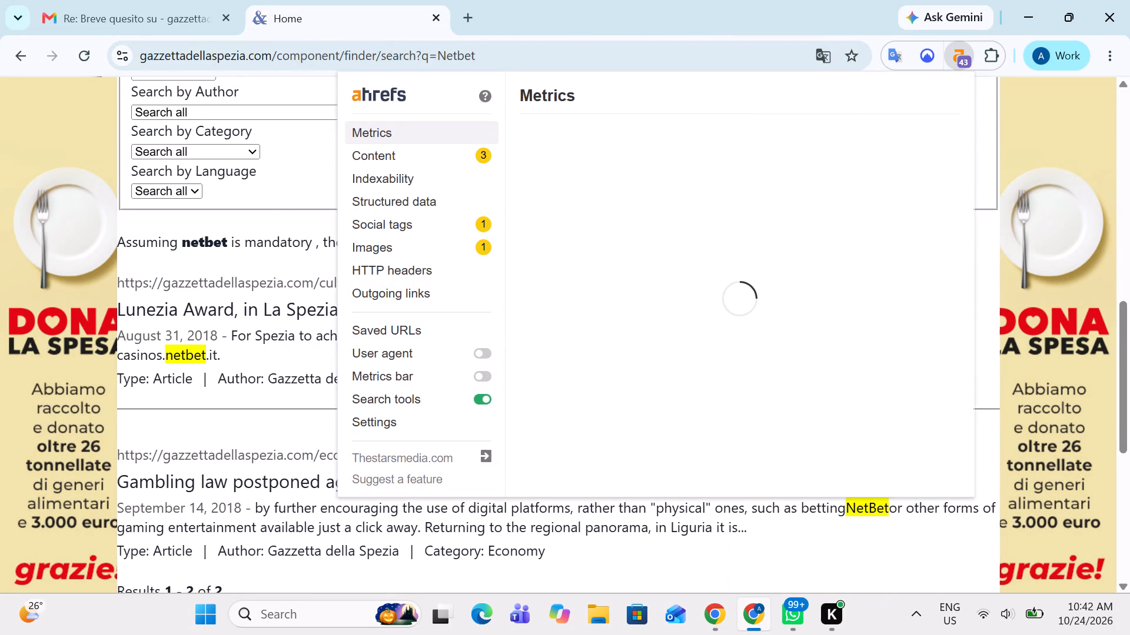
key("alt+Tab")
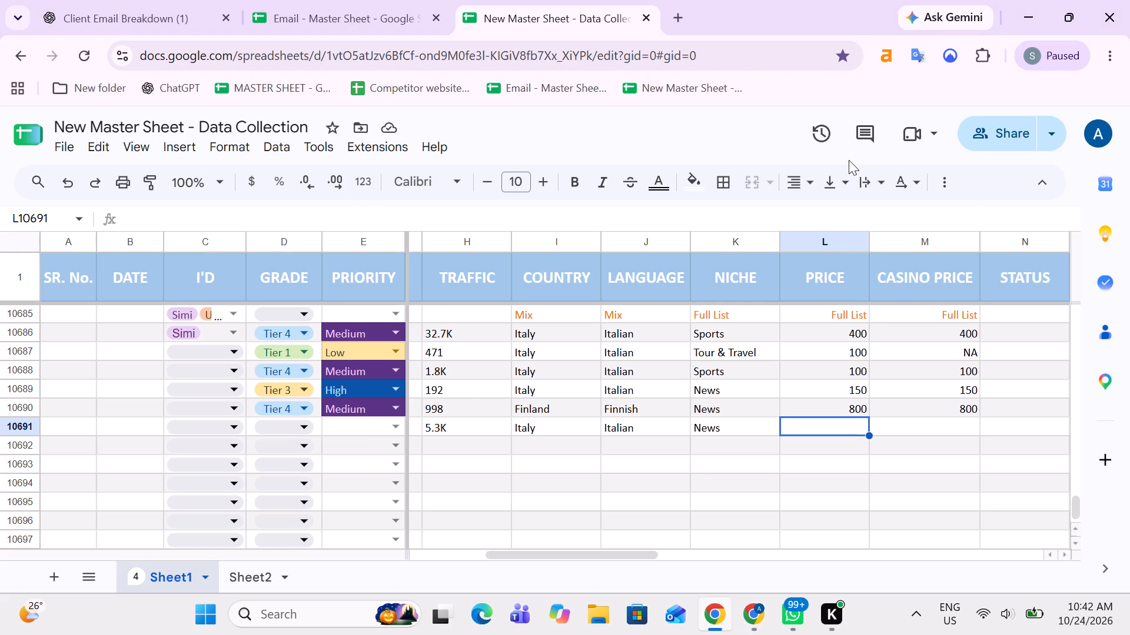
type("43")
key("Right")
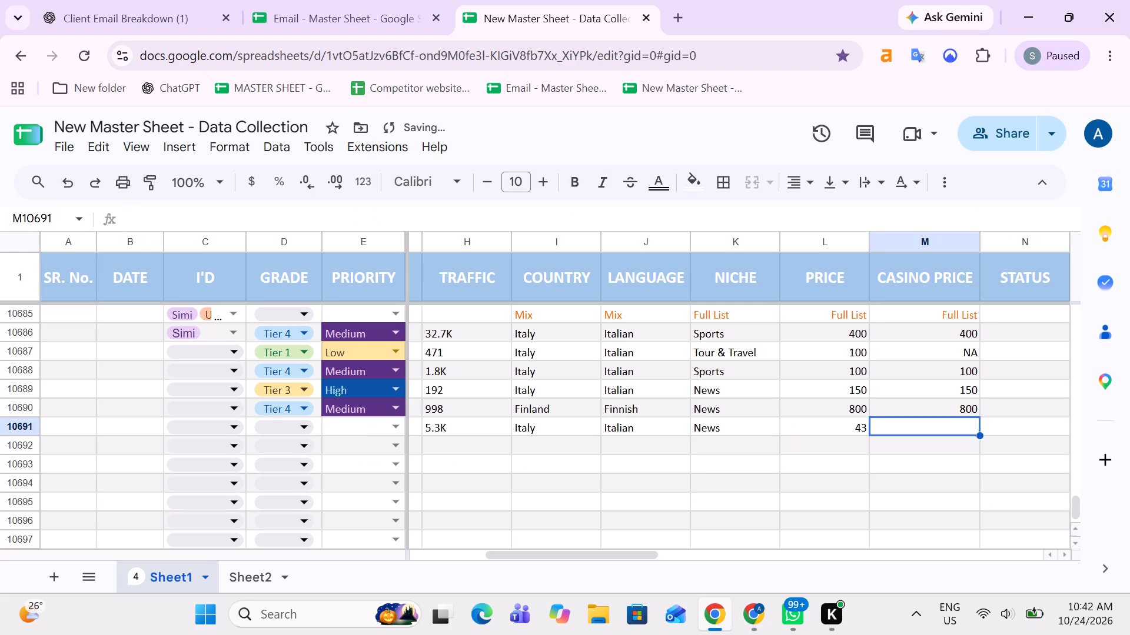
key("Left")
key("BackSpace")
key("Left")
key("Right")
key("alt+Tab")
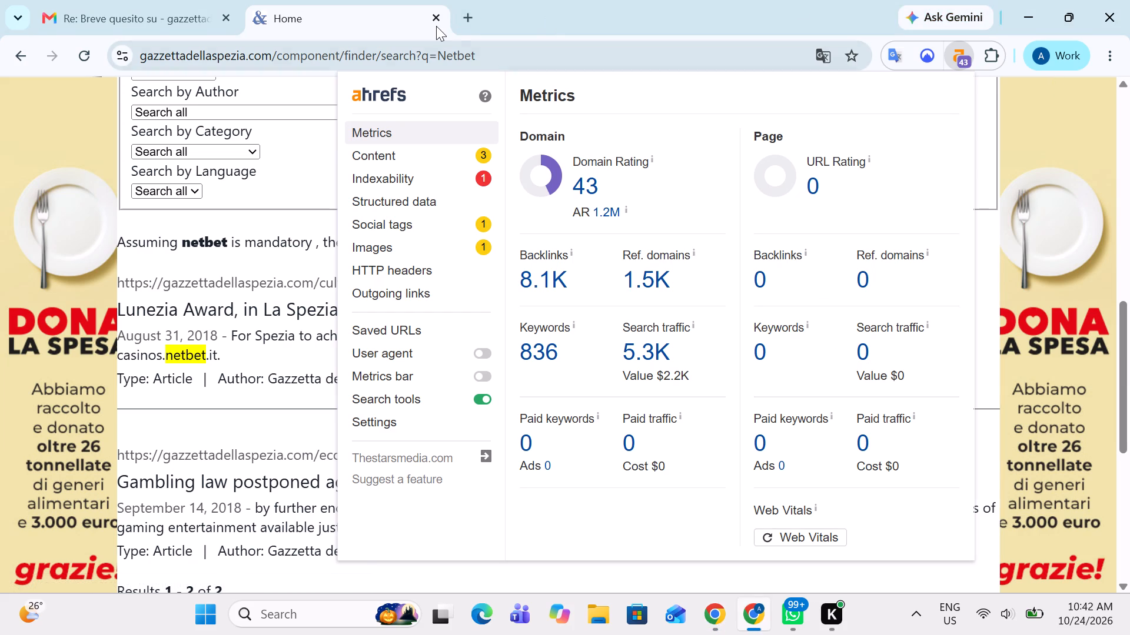
Switch to the New Master Sheet and enter PRICE 80 and CASINO PRICE 90 in row 10691.
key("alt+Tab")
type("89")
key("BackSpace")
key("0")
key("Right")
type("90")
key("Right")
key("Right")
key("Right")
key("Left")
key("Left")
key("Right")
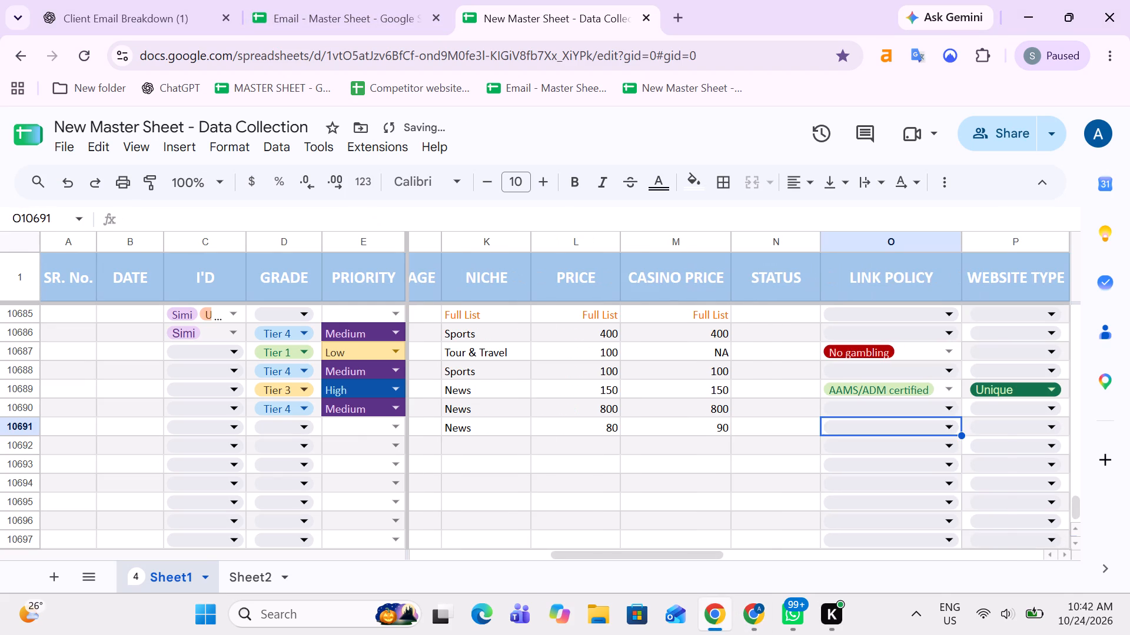
Set the LINK POLICY in row 10691 to ADM/AAMS license.
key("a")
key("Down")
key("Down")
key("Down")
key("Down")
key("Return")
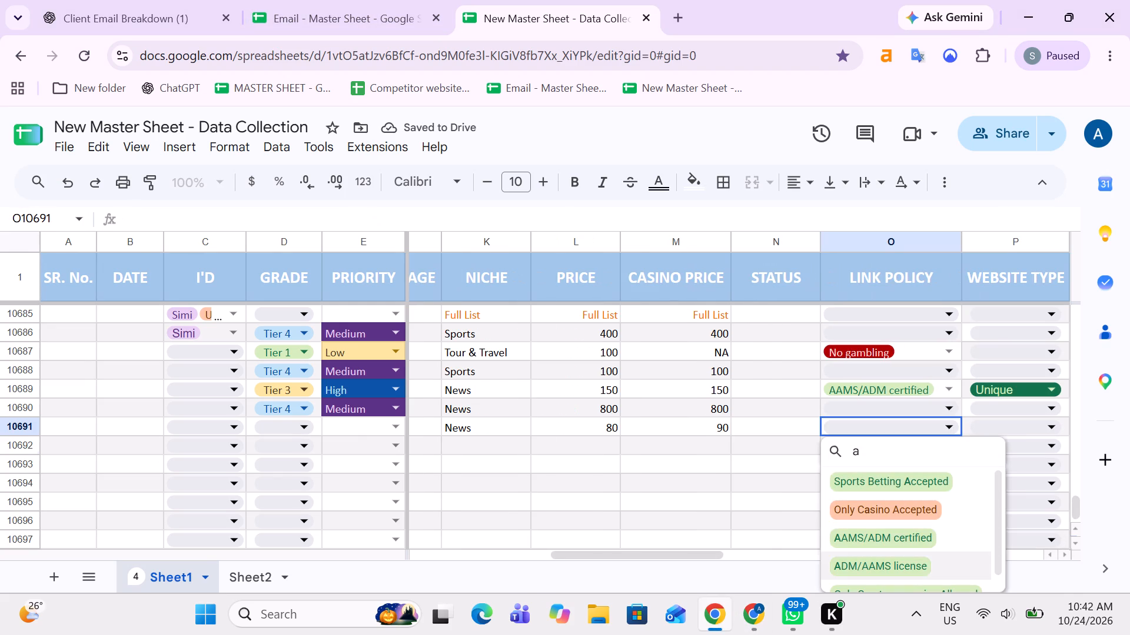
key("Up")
Close the gazzettadellaspezia.com site, copy the reply sender's email address from Gmail, and paste it into CONTACT DETAILS in row 10691.
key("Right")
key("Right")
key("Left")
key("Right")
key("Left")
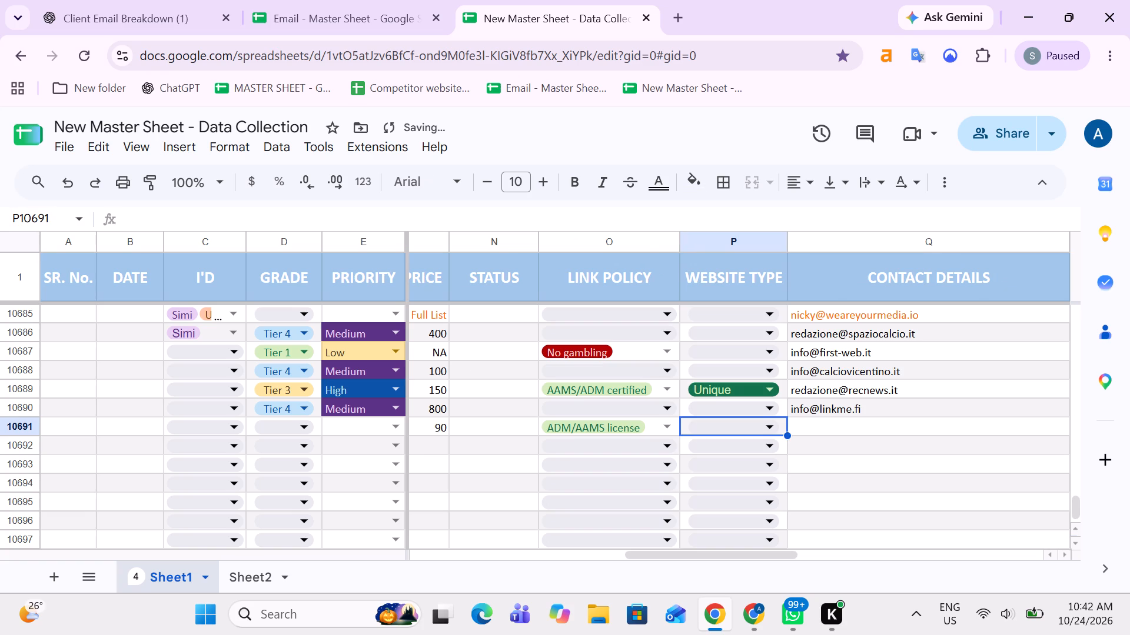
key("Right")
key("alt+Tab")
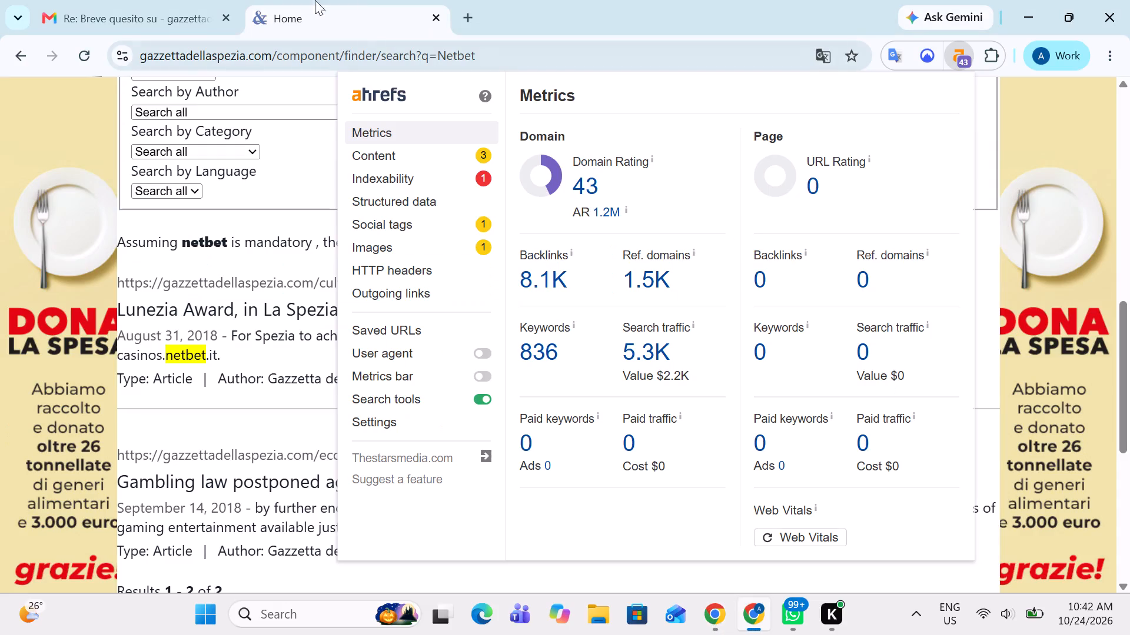
left_click(434, 18)
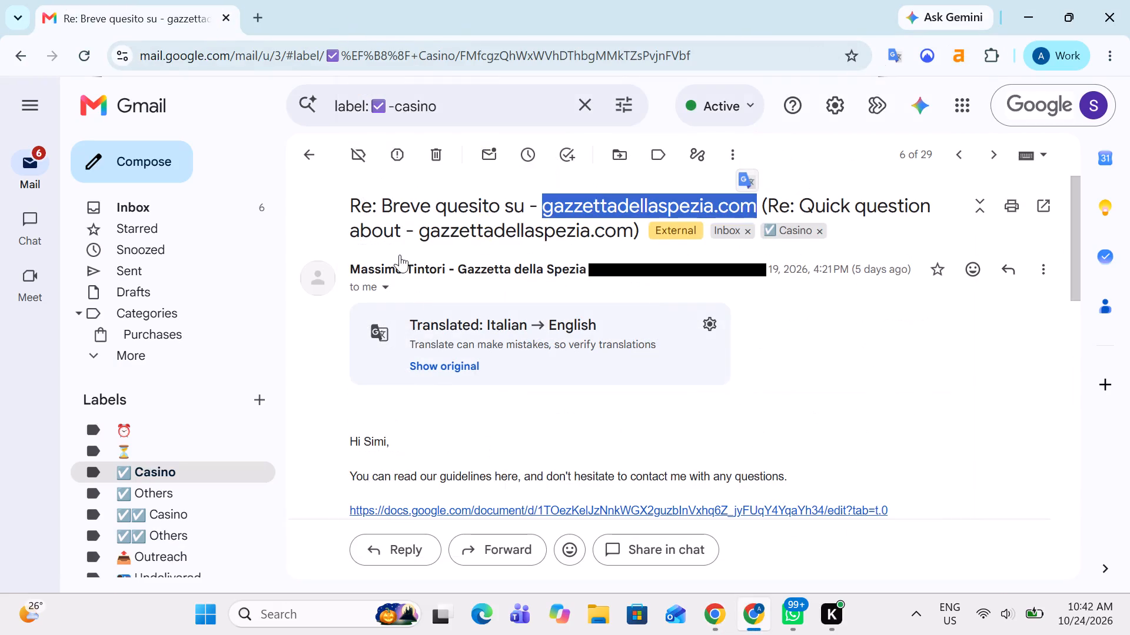
scroll(483, 486, "down", 1)
scroll(461, 447, "up", 1)
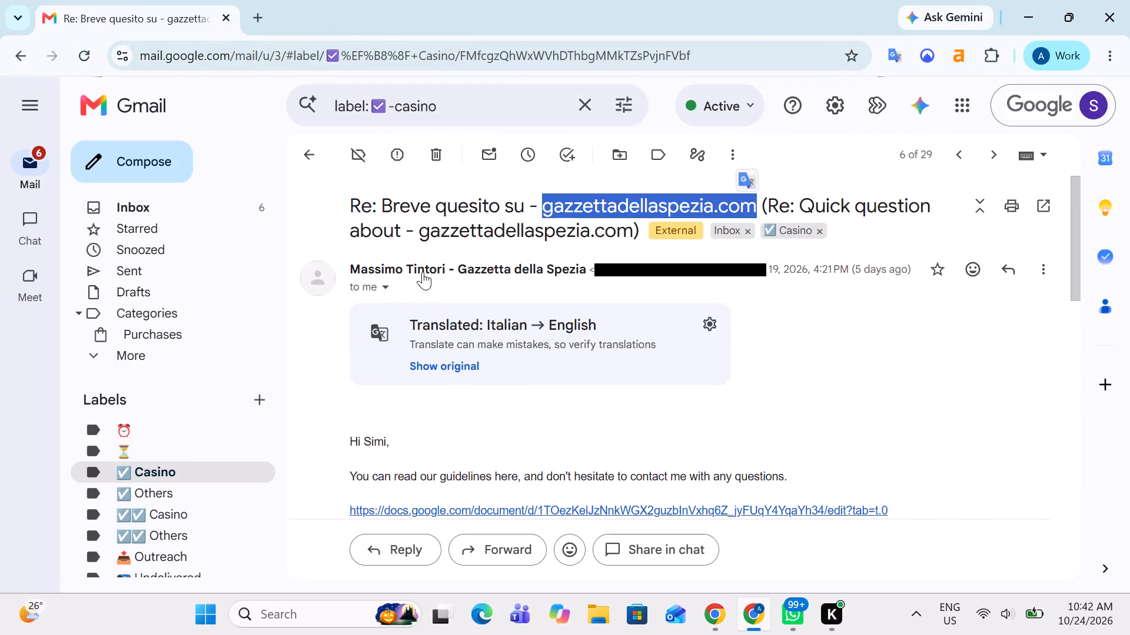
left_click(685, 340)
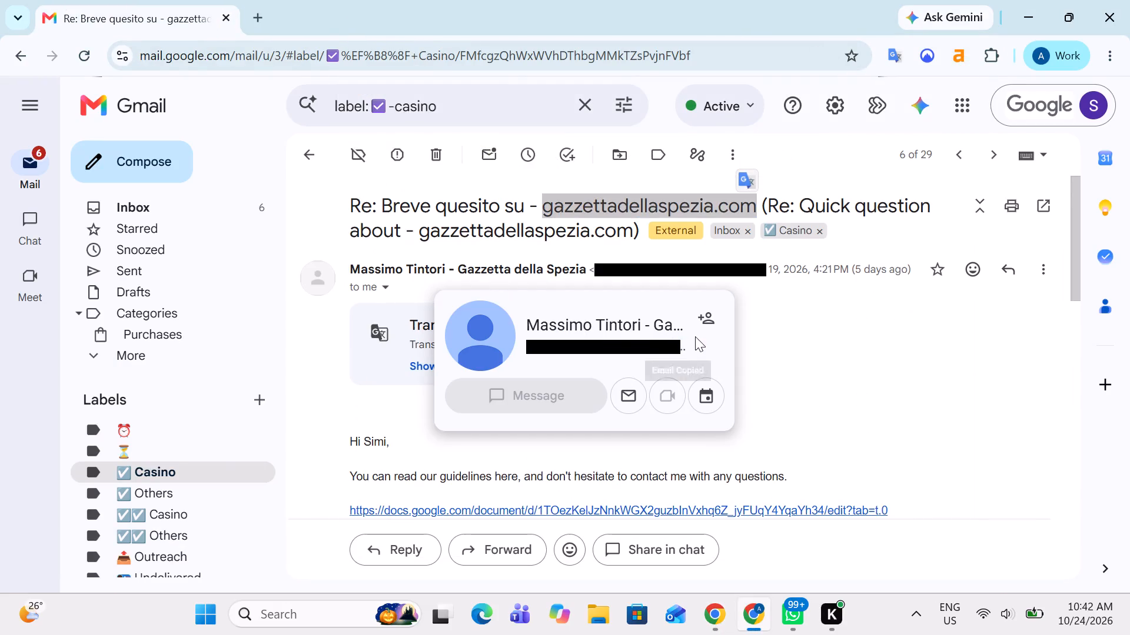
key("alt+Tab")
key("ctrl+v")
Set the PRIORITY of gazzettadellaspezia.com in row 10691 to Medium.
key("Left")
key("Left")
key("Left")
key("Left")
key("Left")
key("Left")
key("Left")
key("Left")
key("Left")
key("Left")
key("Left")
key("Left")
key("Left")
key("Left")
key("Left")
key("Left")
key("Left")
key("Left")
key("Left")
key("Left")
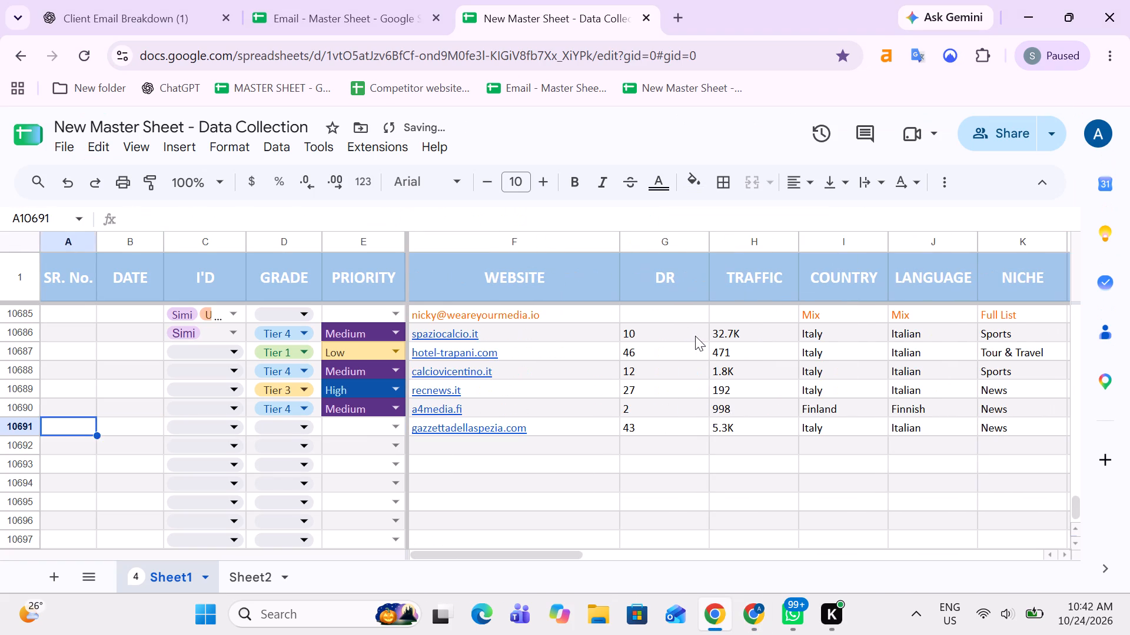
key("Right")
key("Right")
key("Right")
key("Right")
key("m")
key("Down")
key("Return")
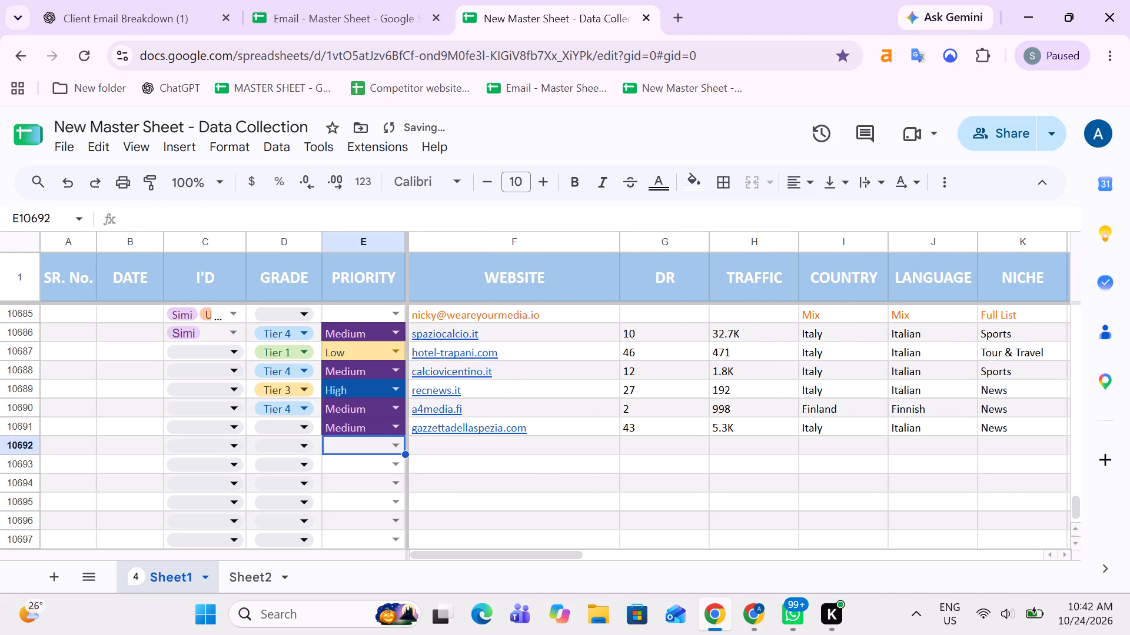
Set the GRADE of gazzettadellaspezia.com in row 10691 to Tier 1.
key("Up")
key("Left")
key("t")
key("Return")
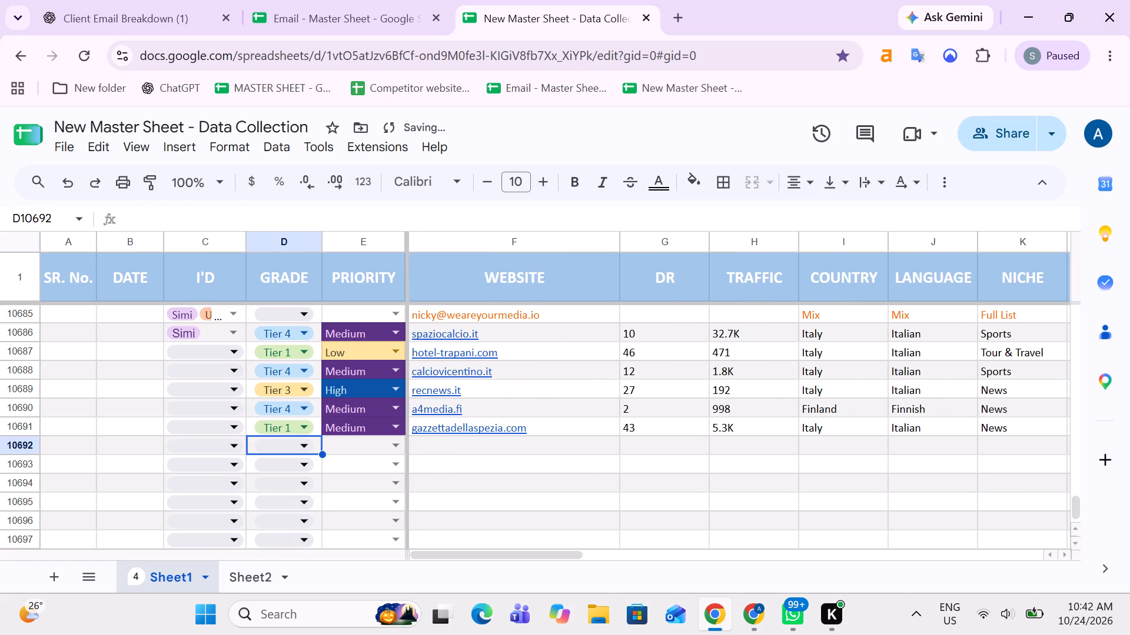
key("Up")
key("Right")
key("Right")
key("alt+Tab")
scroll(862, 373, "down", 7)
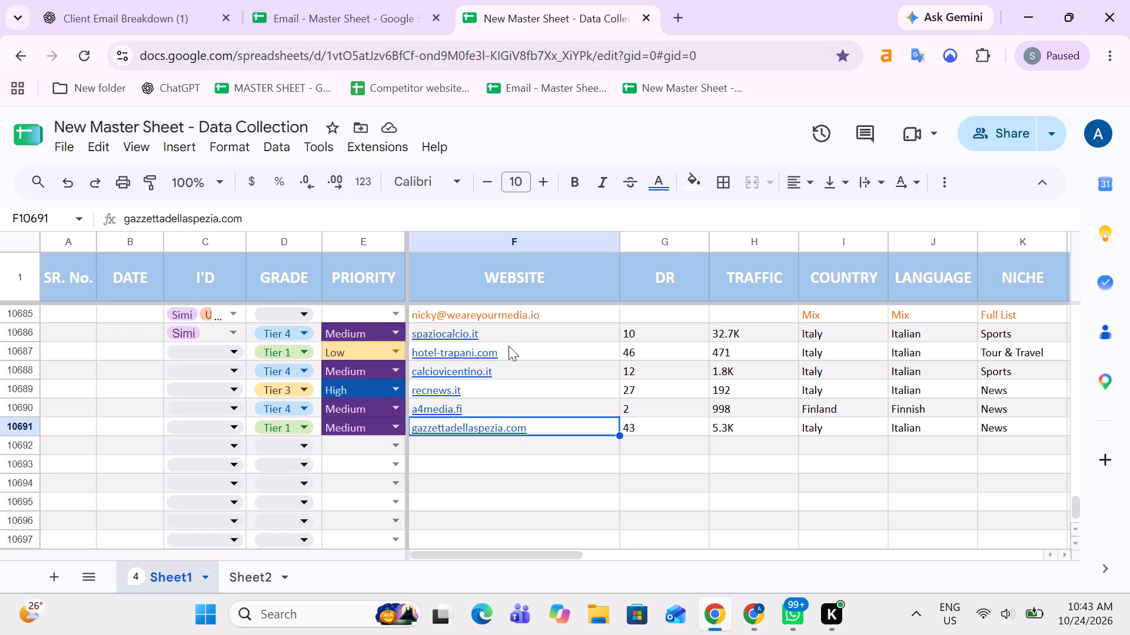
Add the 24 Months option to the LINK POLICY of gazzettadellaspezia.com in row 10691.
key("Right")
key("Right")
key("Right")
key("Right")
key("Right")
key("Right")
key("Right")
key("Right")
key("Right")
key("Right")
key("Left")
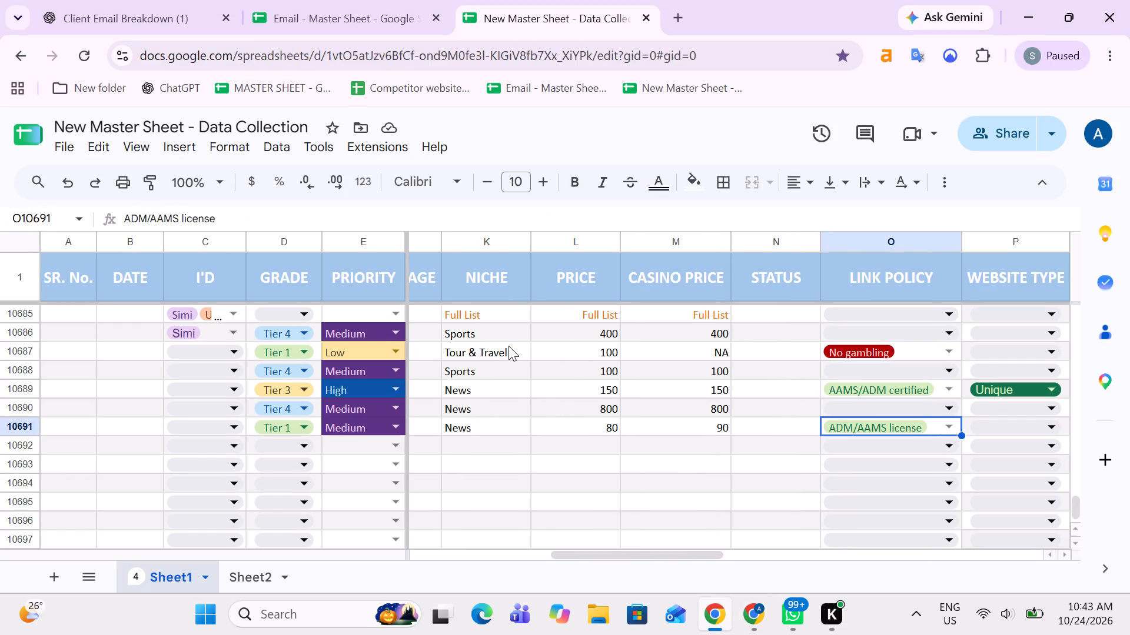
left_click(953, 424)
key("2")
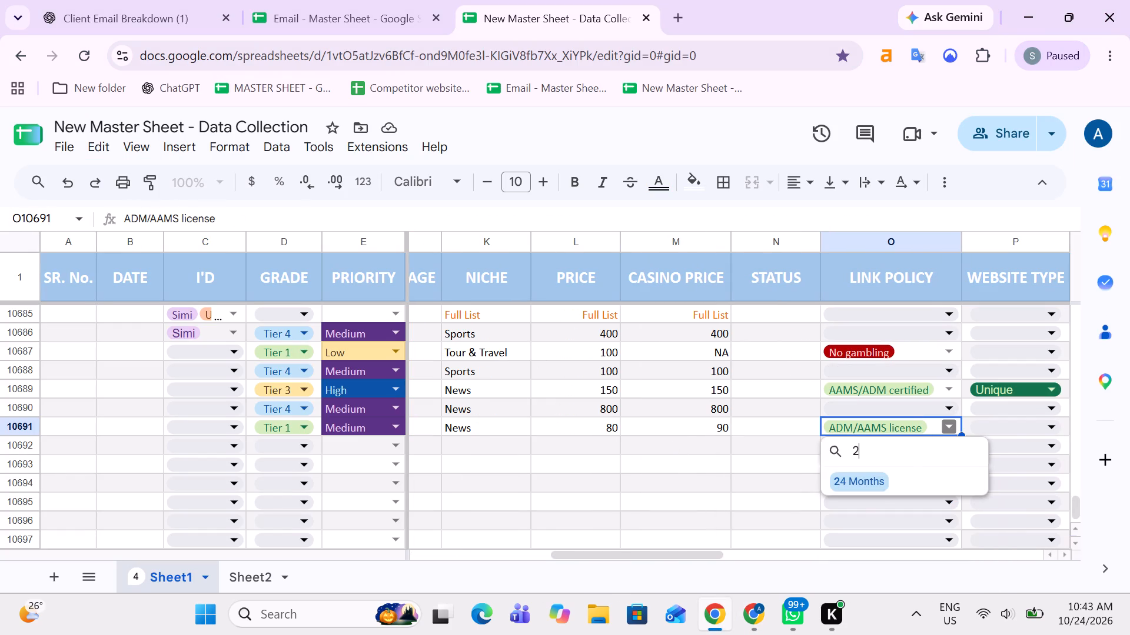
Select 24 Months as an additional LINK POLICY value for gazzettadellaspezia.com in row 10691.
left_click(863, 477)
key("Tab")
key("Left")
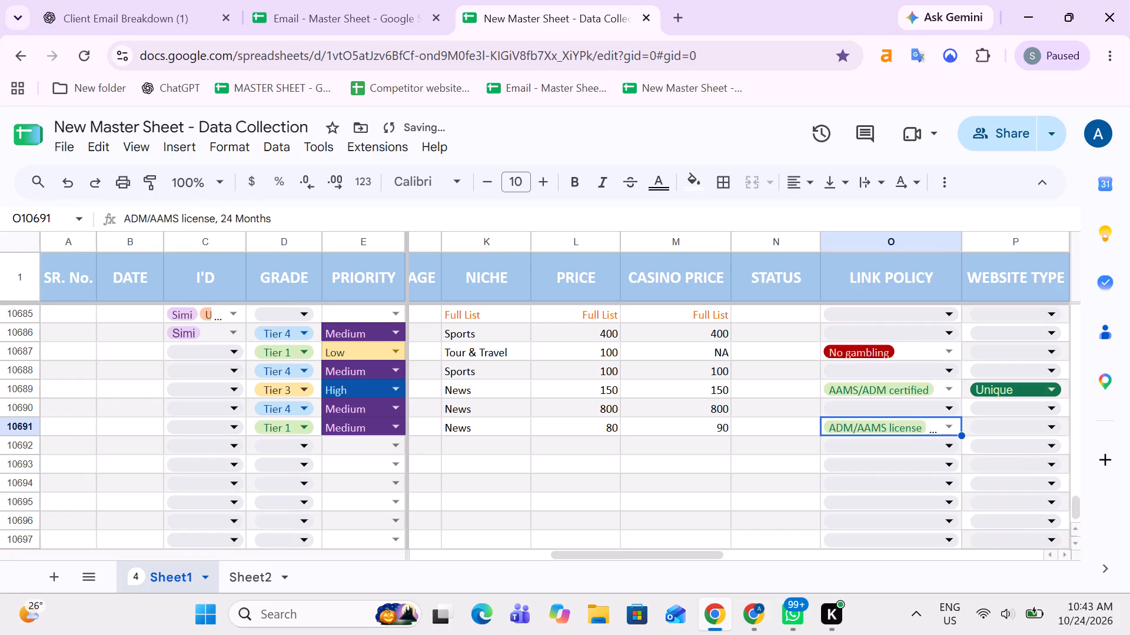
Enter Check Note in the STATUS cell of row 10691.
key("Left")
key("Left")
key("Right")
key("Right")
key("Left")
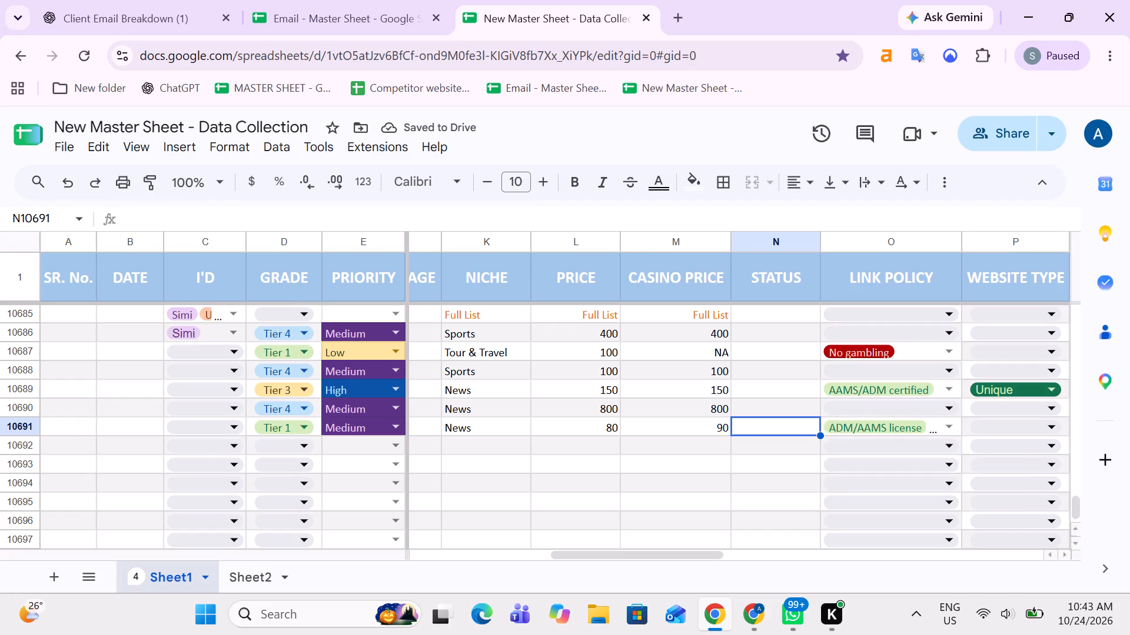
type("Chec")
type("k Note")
Enter "Indexing Not Garented" under IMPORTANT NOTES in row 10691 and return to the row's WEBSITE cell.
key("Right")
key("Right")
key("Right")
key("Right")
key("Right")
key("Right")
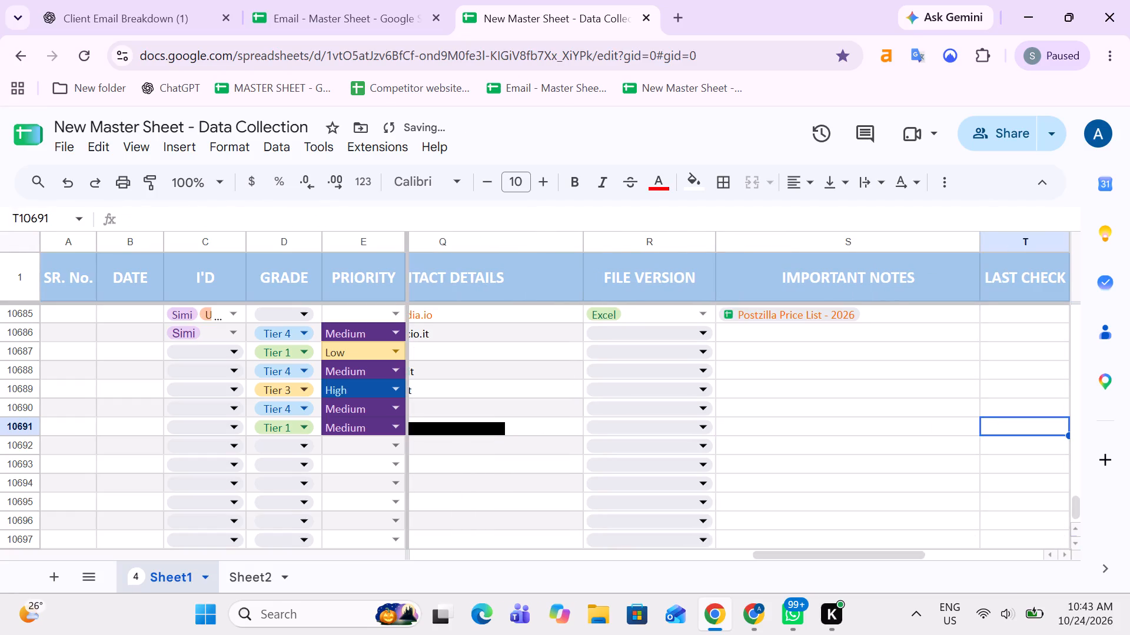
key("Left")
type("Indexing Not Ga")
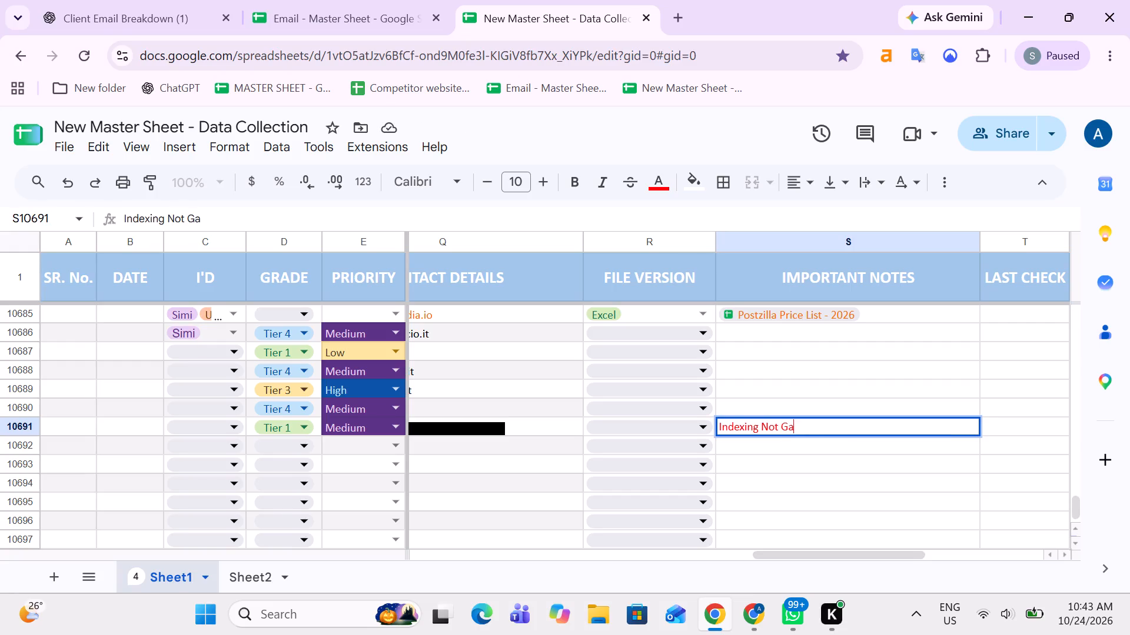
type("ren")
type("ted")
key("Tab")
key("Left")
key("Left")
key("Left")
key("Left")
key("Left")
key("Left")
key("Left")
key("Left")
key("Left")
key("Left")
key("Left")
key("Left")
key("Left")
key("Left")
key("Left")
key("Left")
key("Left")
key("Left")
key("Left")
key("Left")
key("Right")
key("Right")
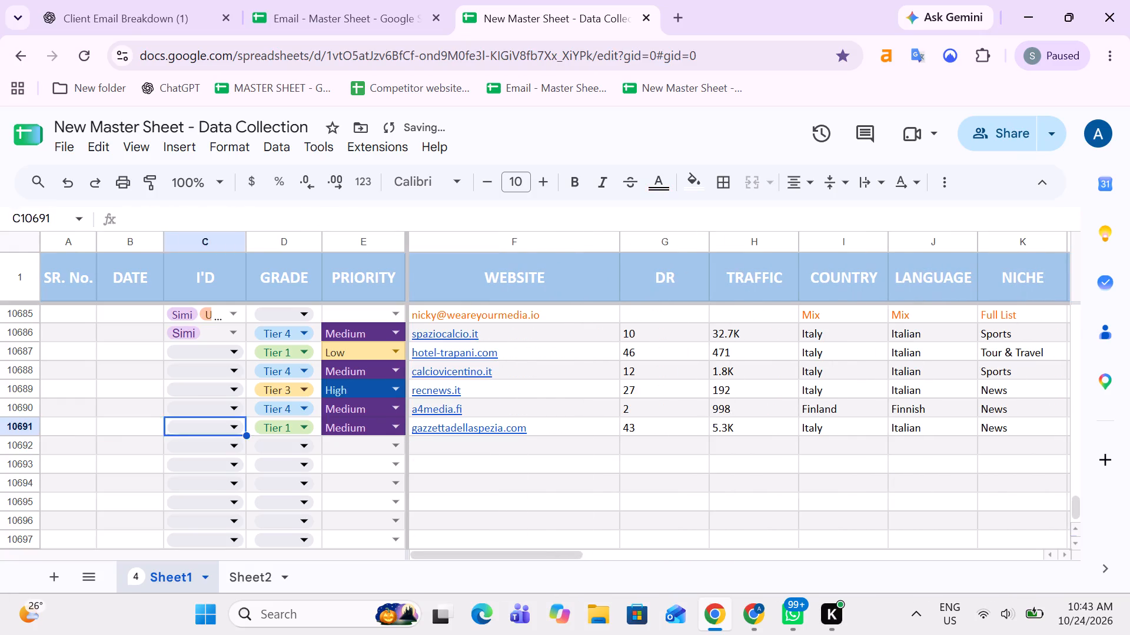
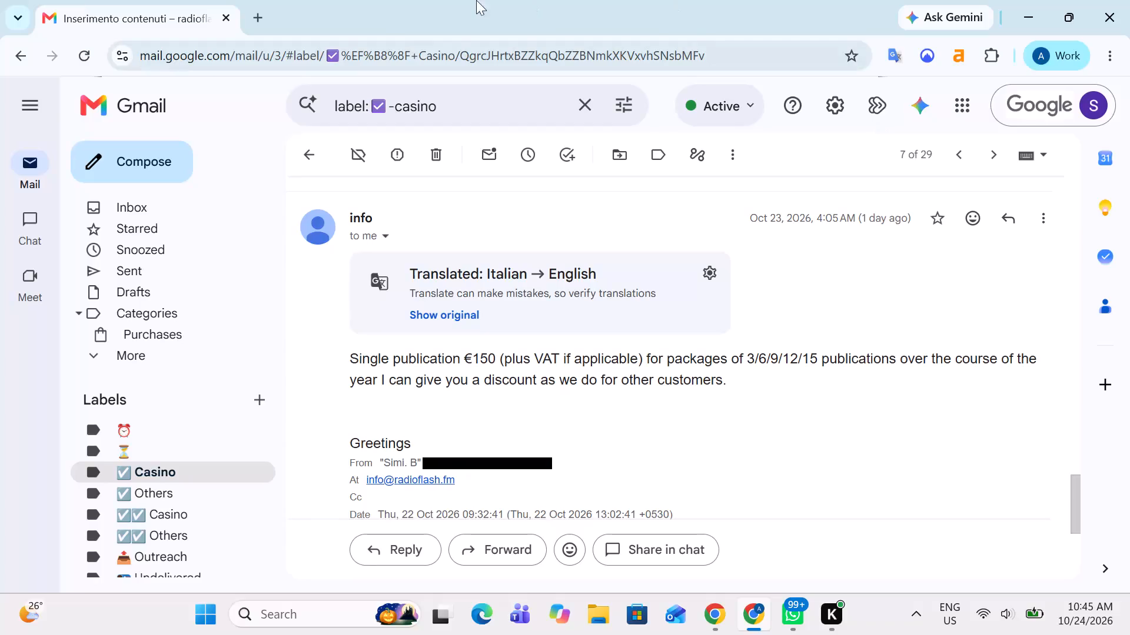
Examine the radioflash.fm email thread for the publication price, casino link terms and package details.
scroll(636, 343, "down", 3)
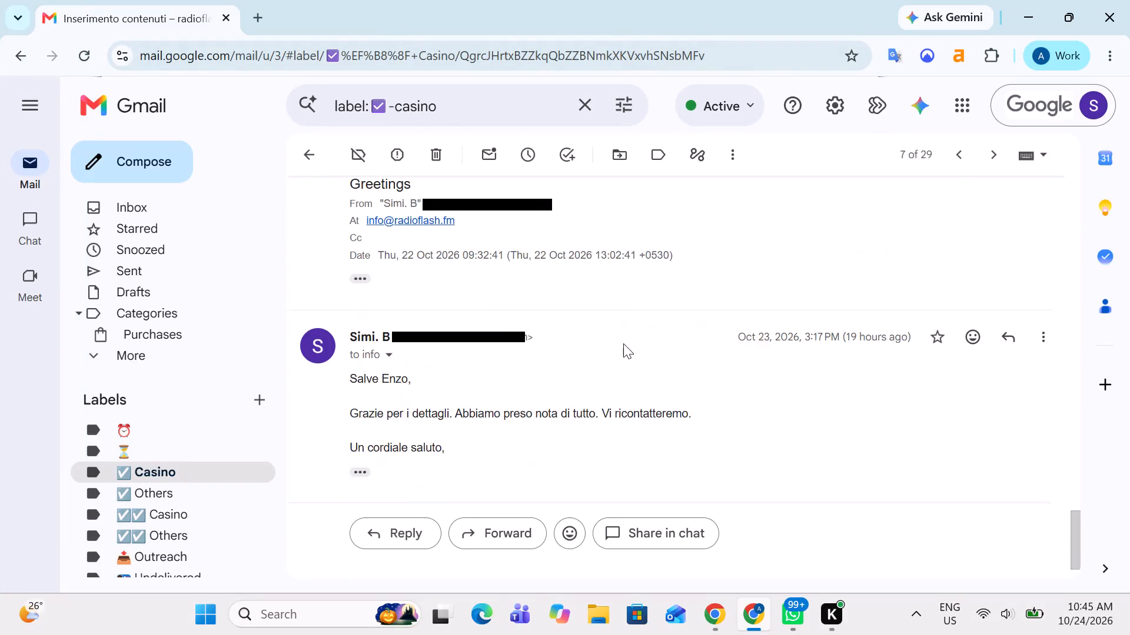
scroll(606, 337, "down", 2)
scroll(578, 362, "up", 2)
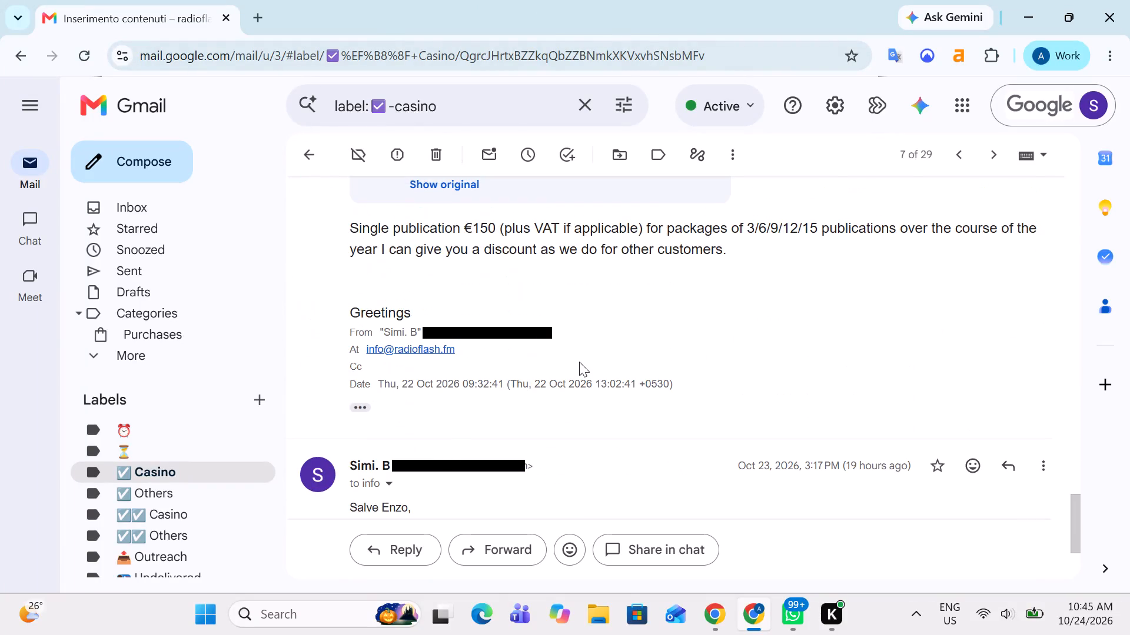
scroll(536, 342, "up", 6)
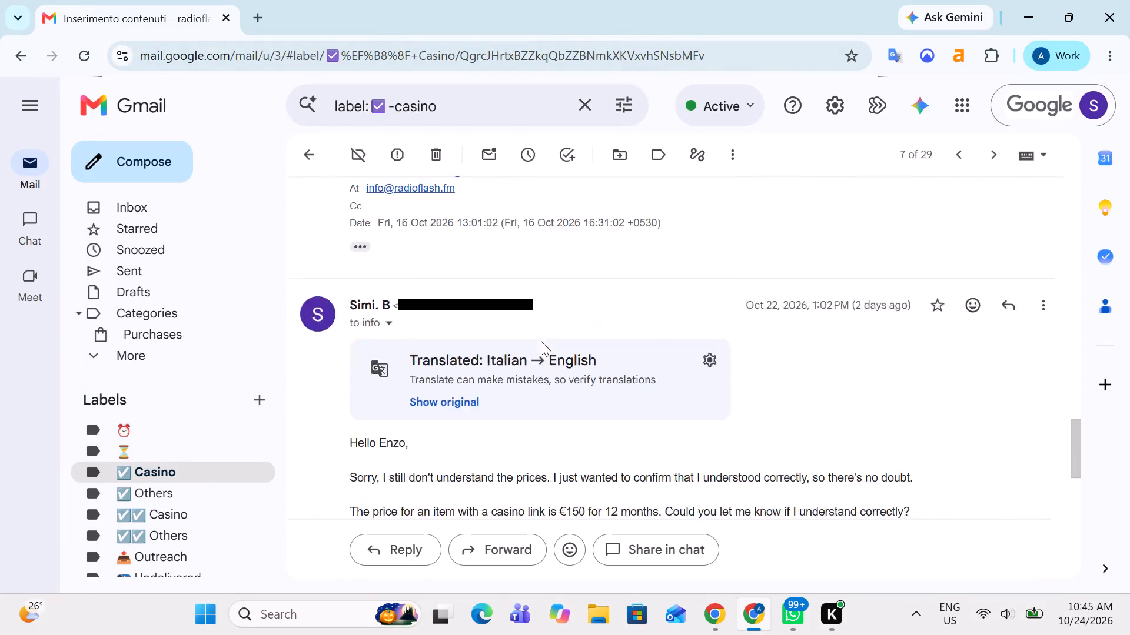
scroll(541, 341, "up", 16)
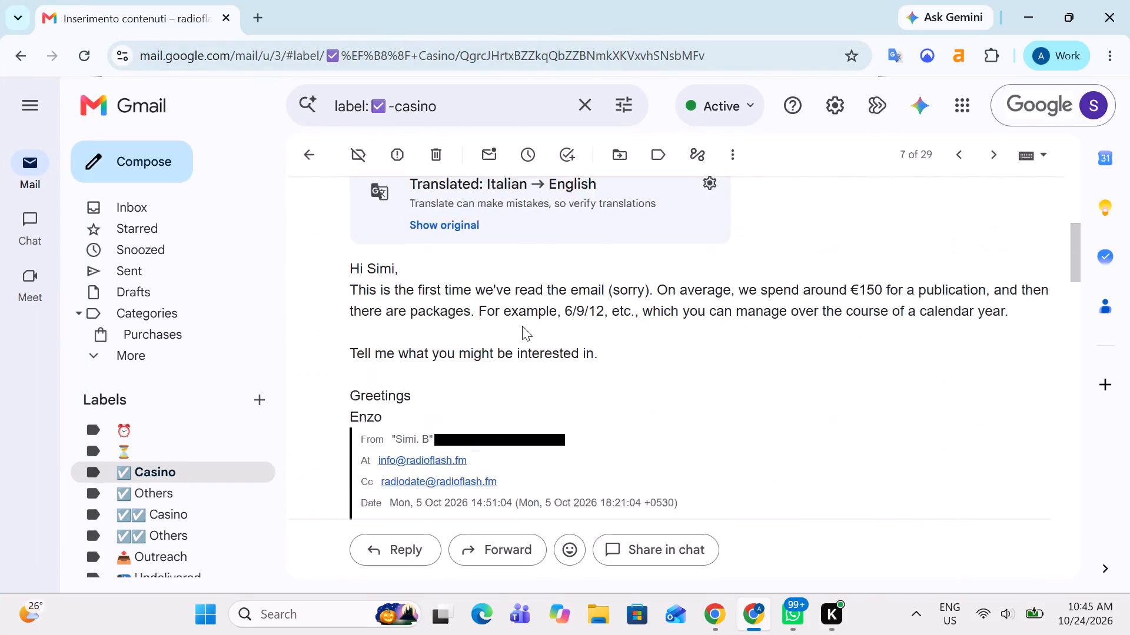
scroll(627, 351, "up", 5)
Open the radioflash.fm website from the thread's first email and look over its homepage content.
left_click(583, 300)
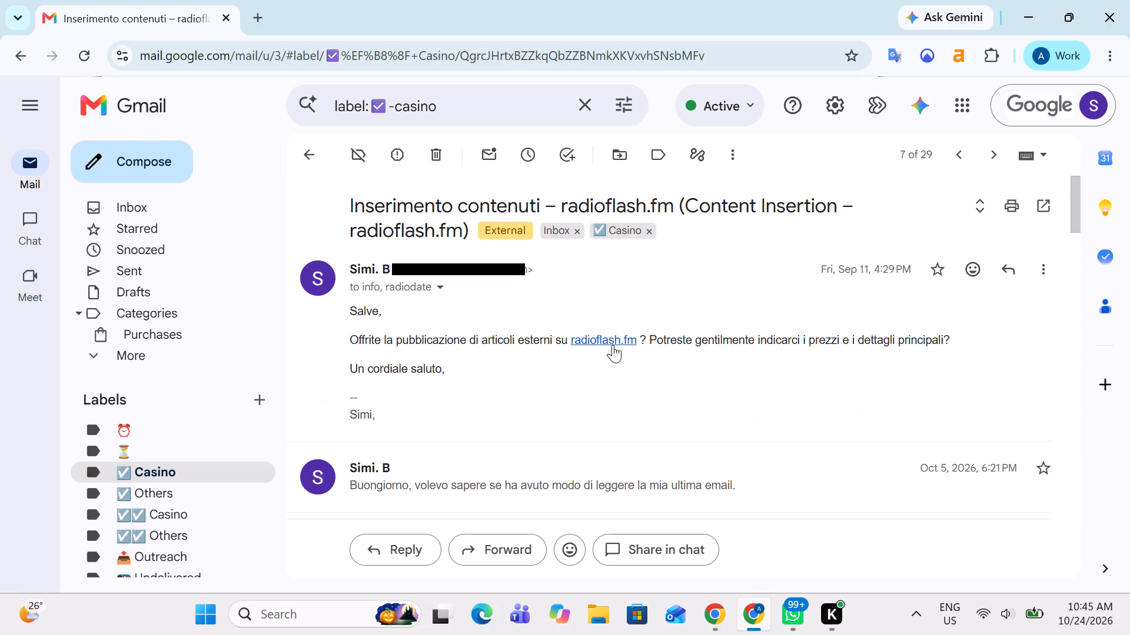
left_click(585, 335, "ctrl")
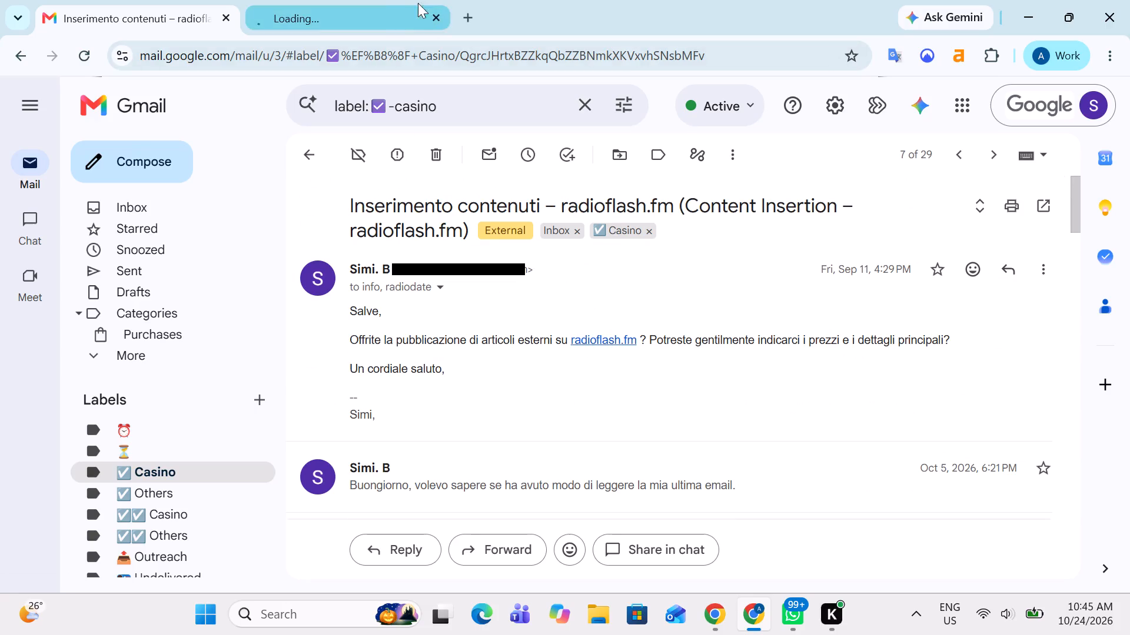
left_click(378, 0)
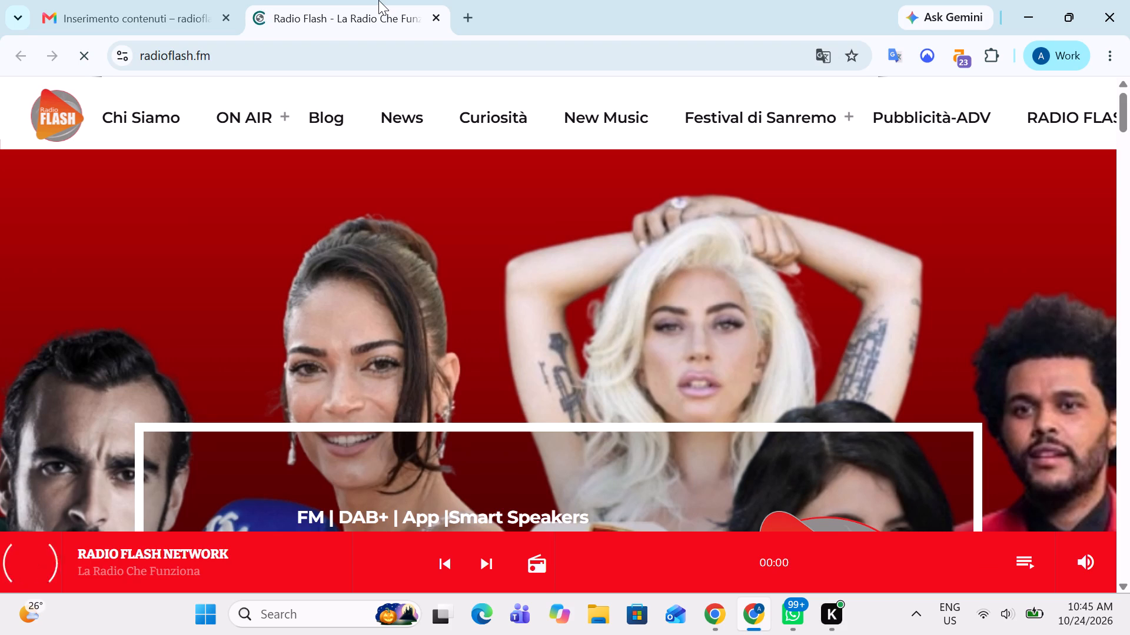
scroll(378, 0, "up", 1)
scroll(443, 243, "down", 18)
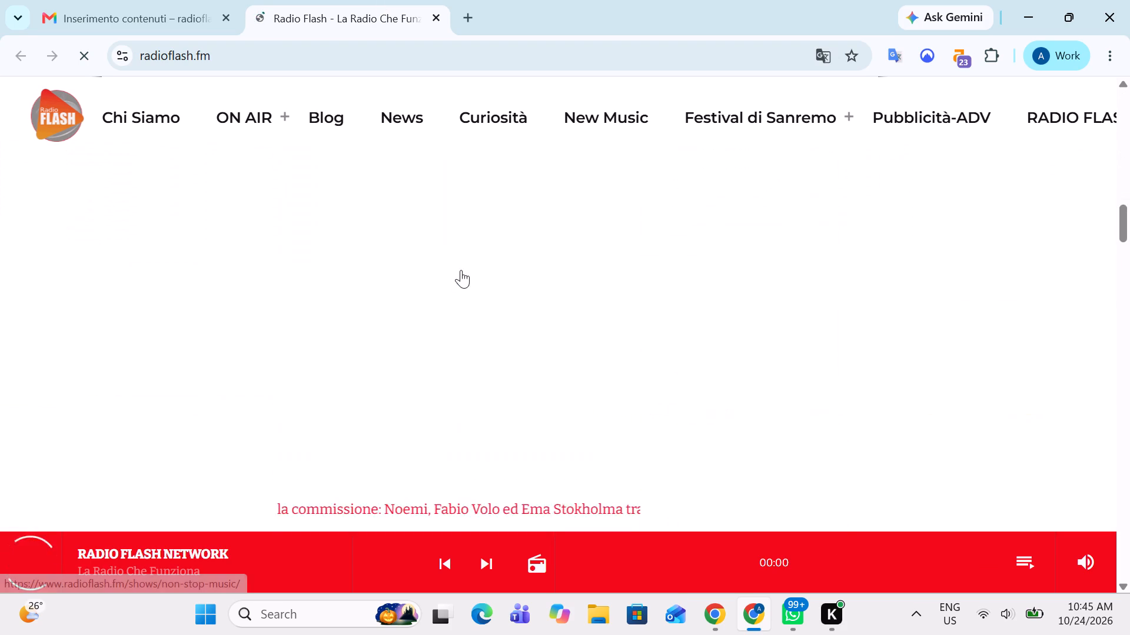
Copy the domain radioflash.fm from the site's address and enter it as the WEBSITE in row 10692 of the New Master Sheet.
left_click(319, 45)
left_click_drag(319, 45, 285, 55)
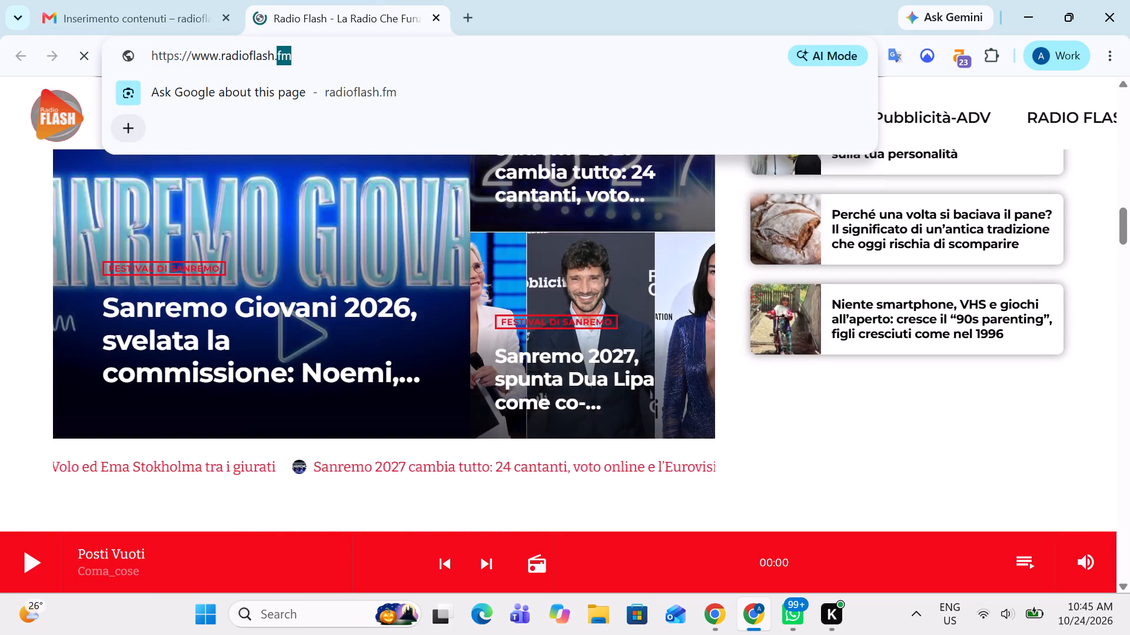
left_click_drag(285, 55, 261, 53)
key("ctrl+c")
key("ctrl+c")
key("ctrl+c")
key("ctrl+c")
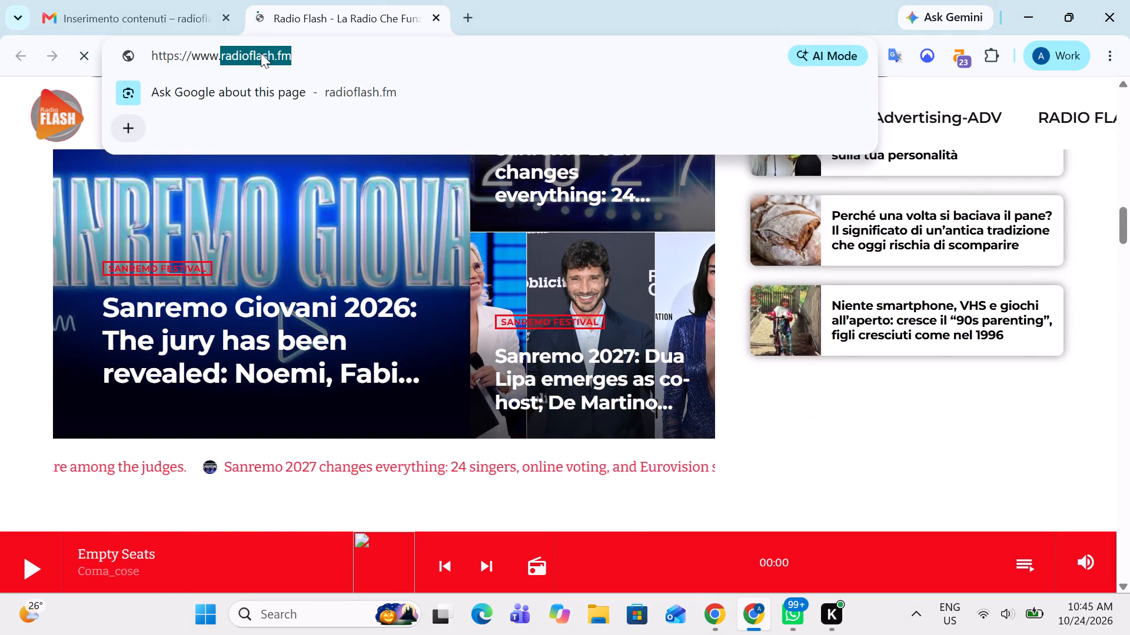
key("alt+Tab")
key("Down")
key("Return")
key("ctrl+v")
key("Tab")
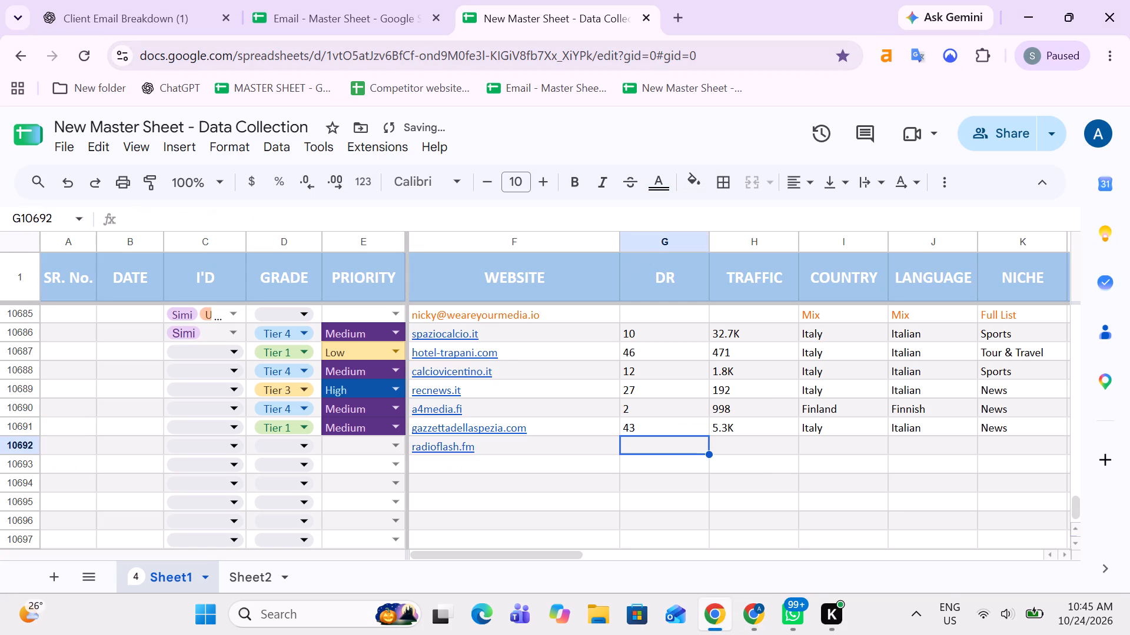
Look up the Ahrefs domain metrics of radioflash.fm and enter DR 23 and TRAFFIC 1.1K in row 10692.
key("alt+Tab")
scroll(567, 133, "down", 9)
scroll(700, 239, "up", 15)
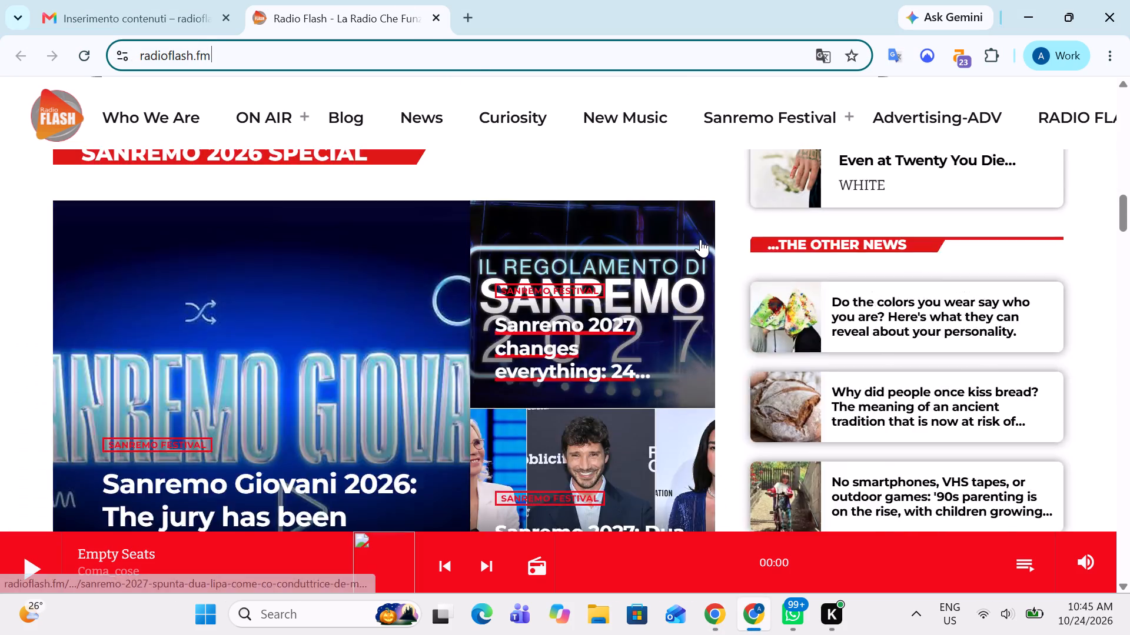
scroll(700, 239, "up", 7)
scroll(742, 255, "up", 17)
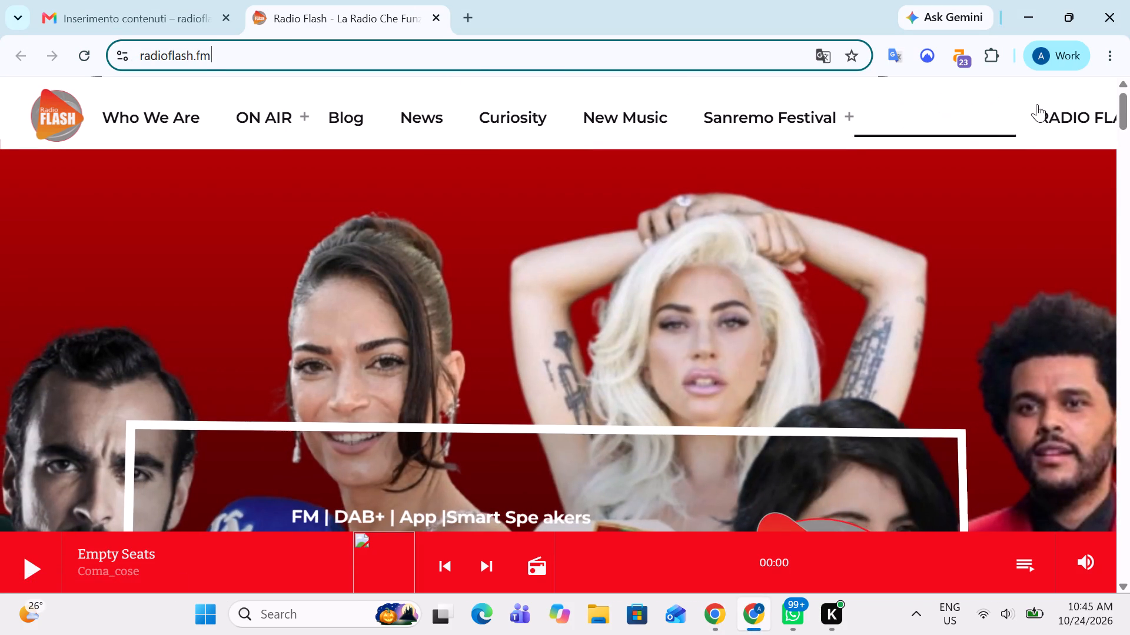
left_click(971, 63)
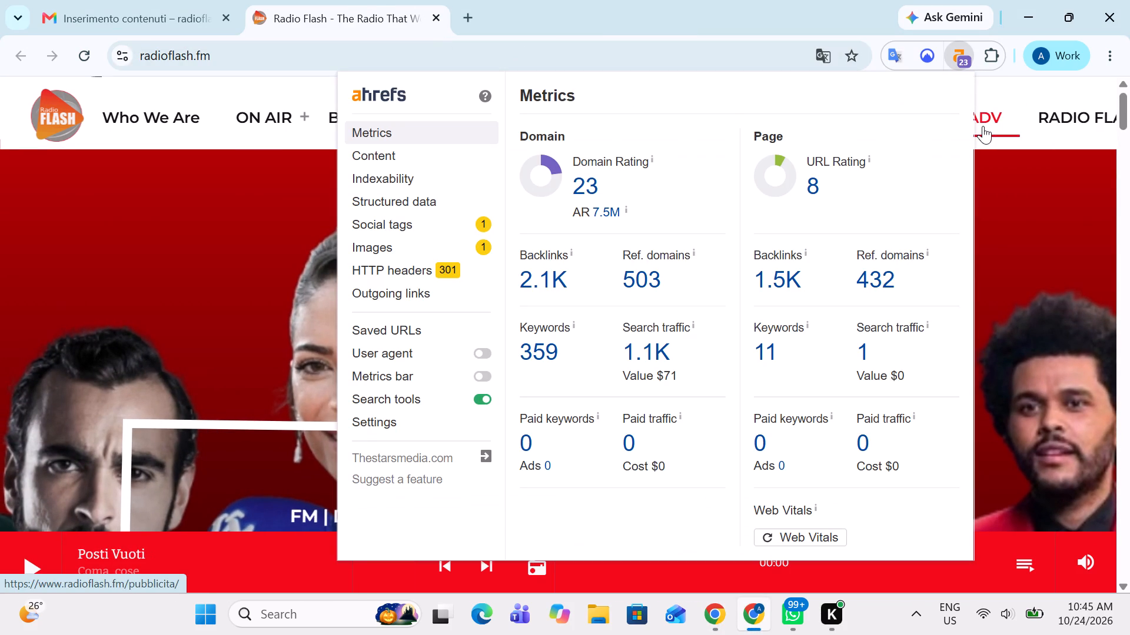
key("alt+Tab")
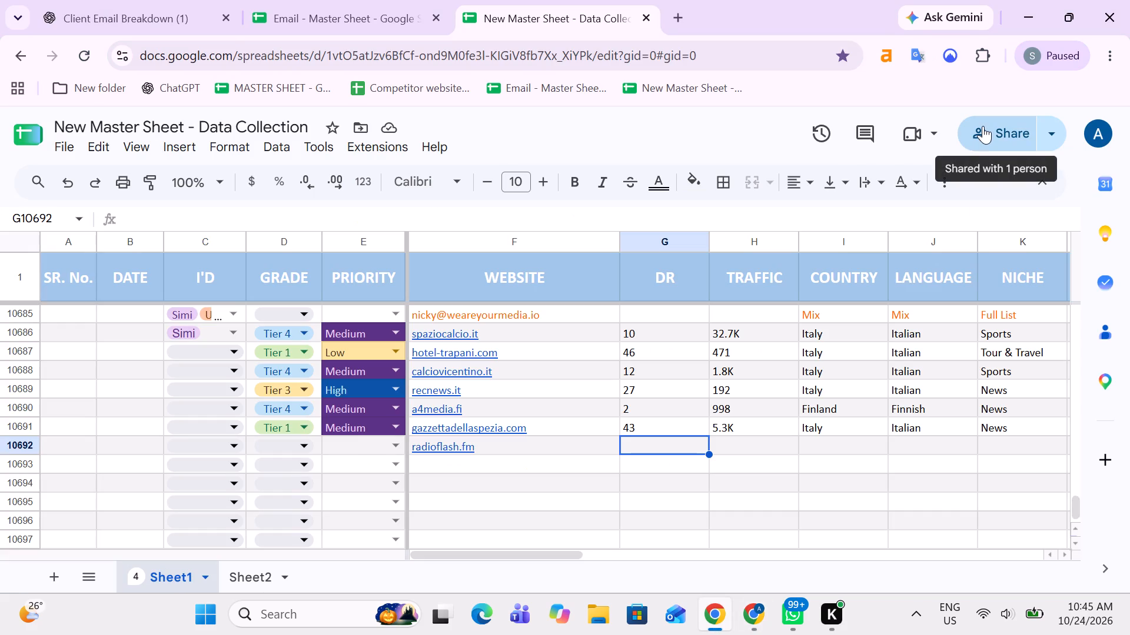
type("23")
key("Right")
key("alt+Tab")
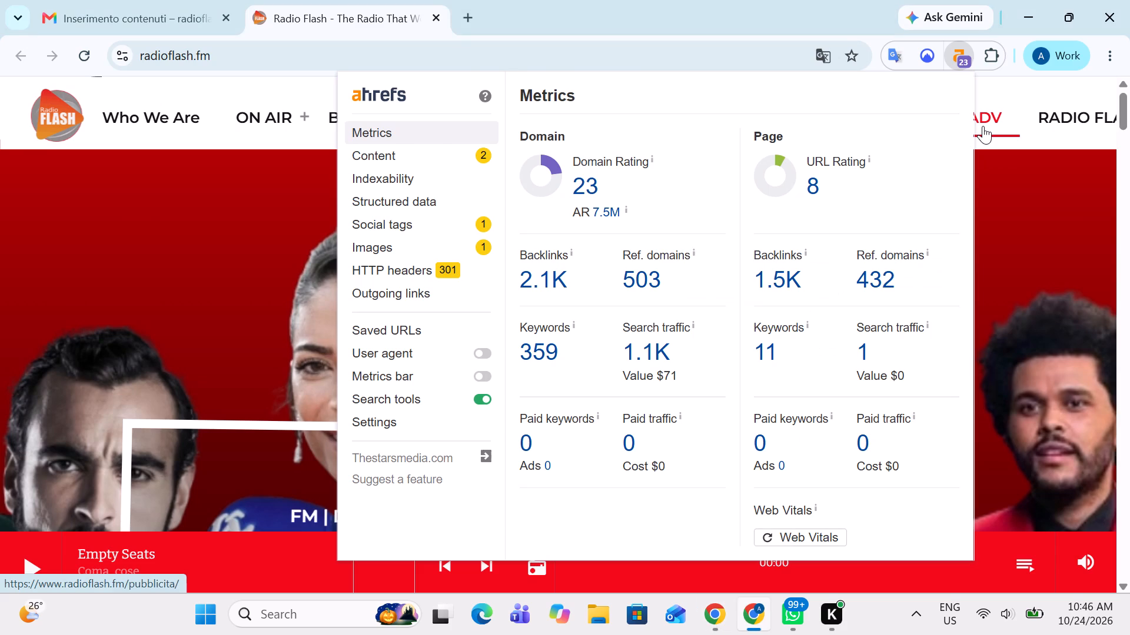
key("alt+Tab")
type("1.1K")
key("Right")
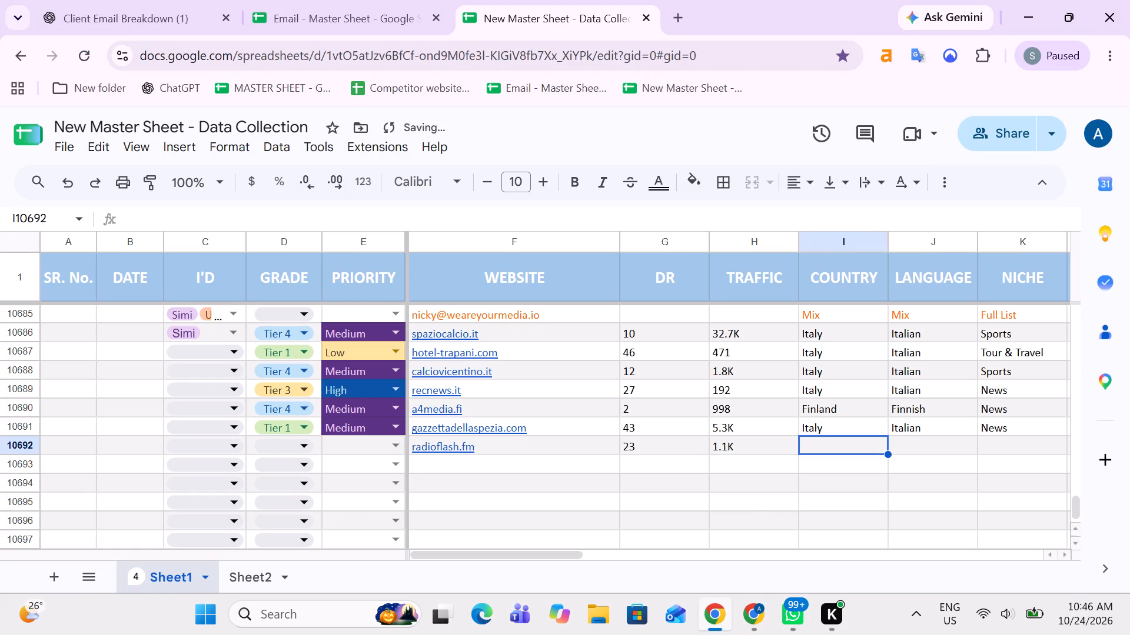
Set the COUNTRY of radioflash.fm to Italy and its LANGUAGE to Italian in row 10692, checking the site's original language.
type("It")
key("Right")
key("alt+Tab")
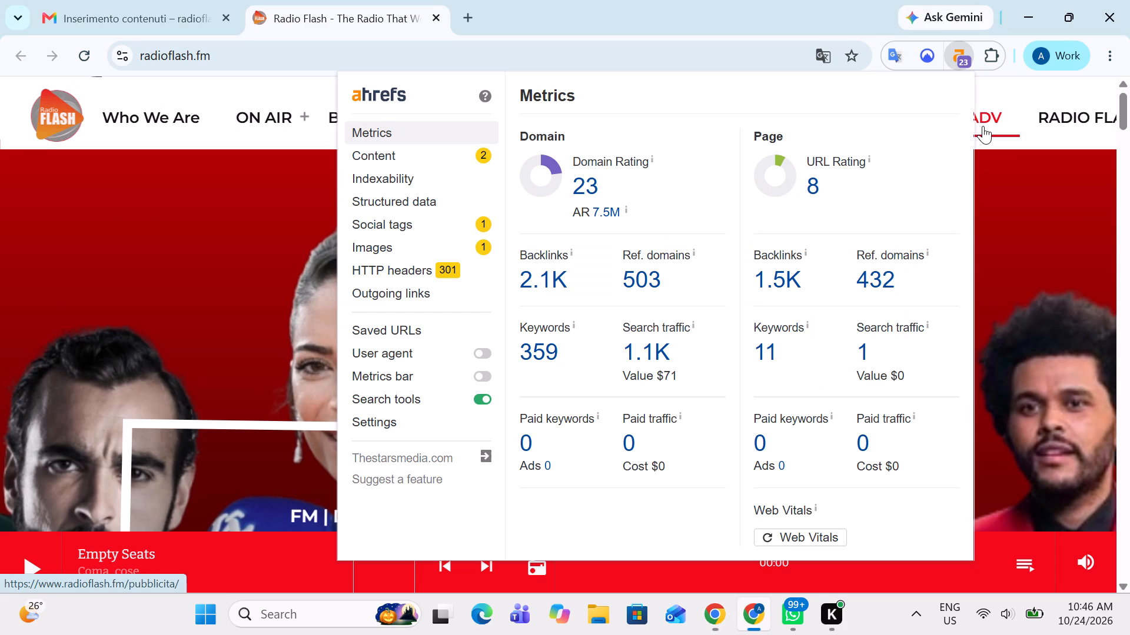
left_click(815, 54)
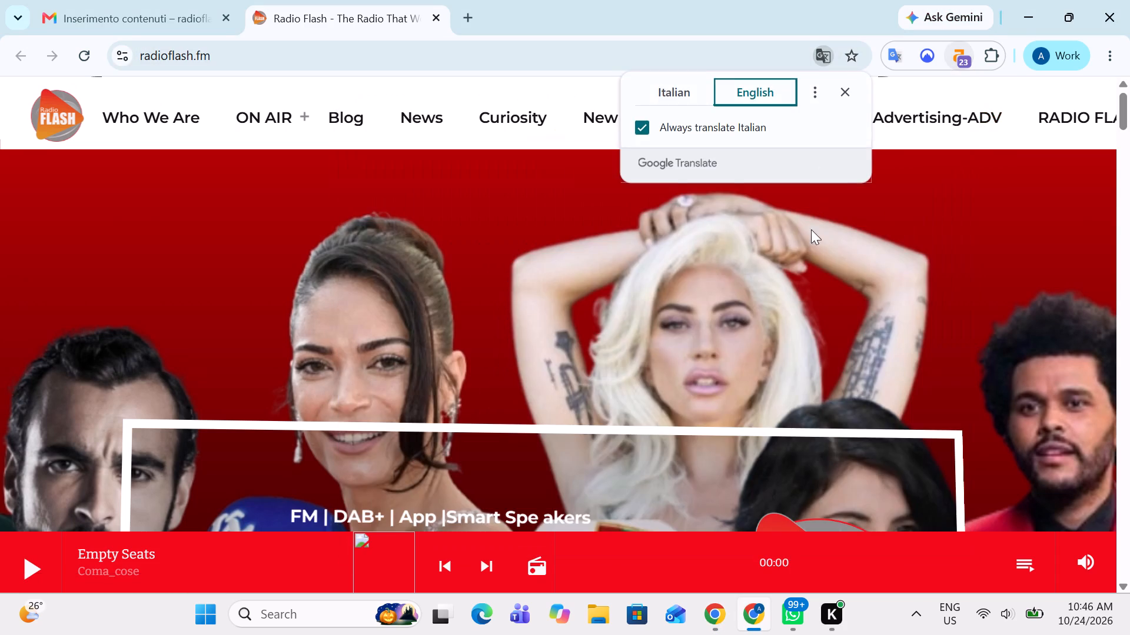
key("alt+Tab")
key("shift+i")
key("t")
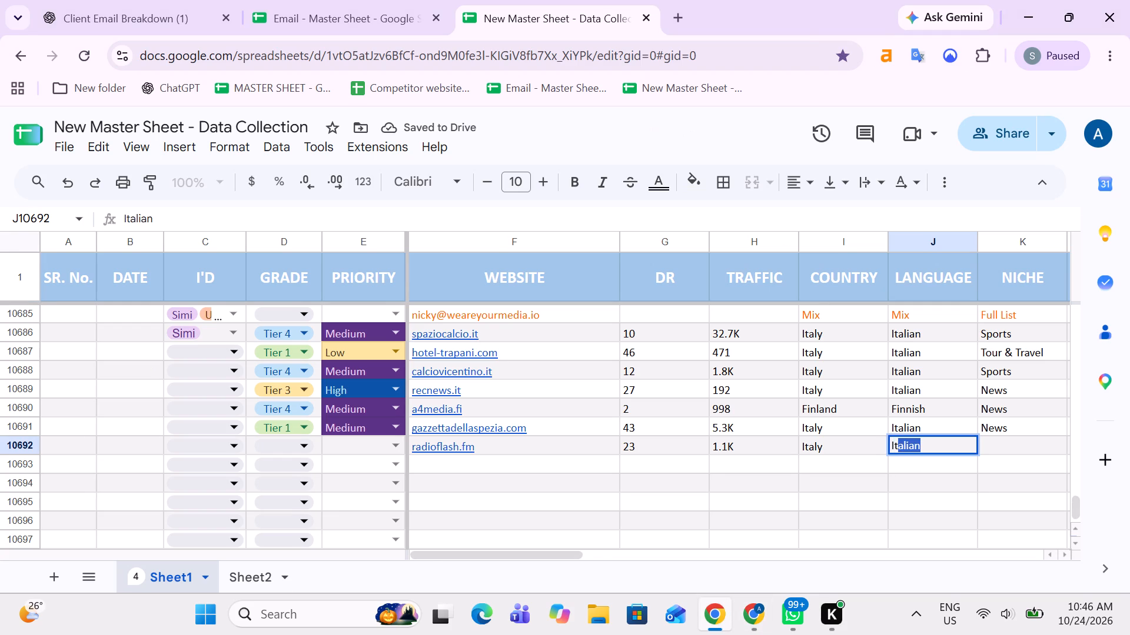
key("Right")
Browse the radioflash.fm homepage articles to judge the site's topic and enter News as its NICHE in row 10692.
key("Right")
key("Right")
key("Left")
key("Left")
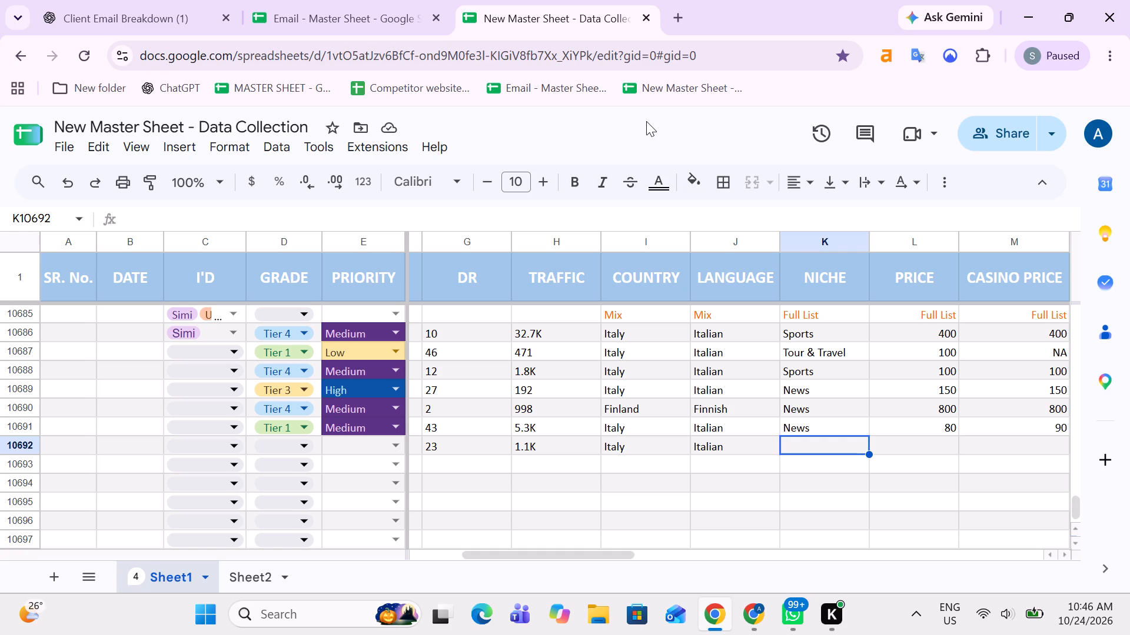
key("alt+Tab")
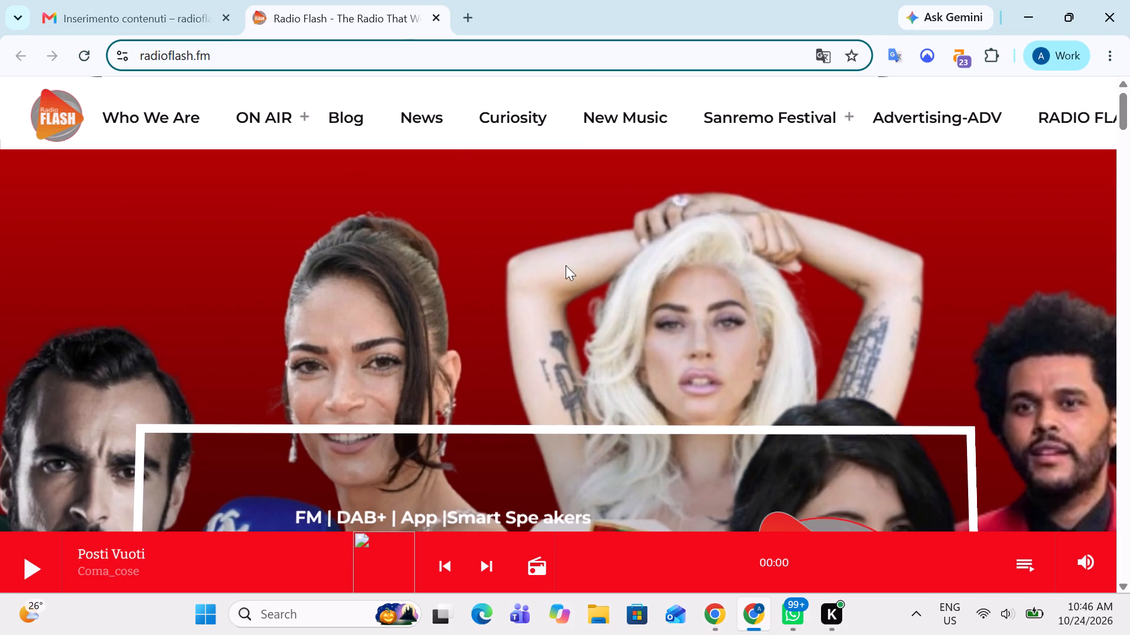
scroll(583, 293, "down", 8)
scroll(620, 329, "down", 7)
scroll(624, 357, "down", 14)
scroll(684, 345, "down", 3)
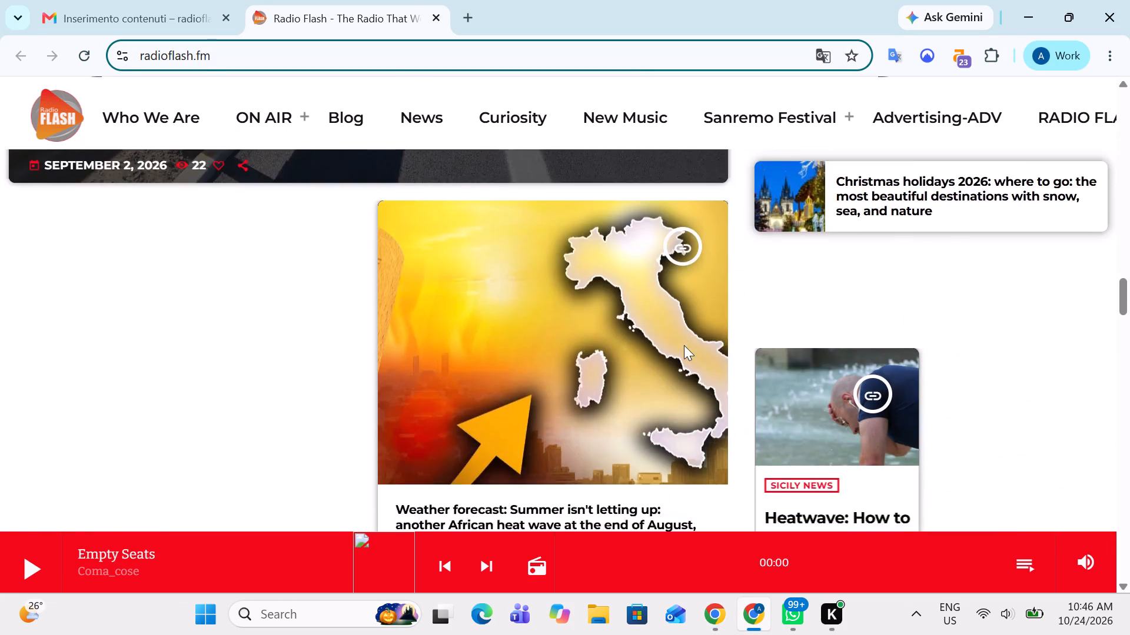
scroll(684, 345, "down", 15)
key("alt+Tab")
key("shift+n")
key("e")
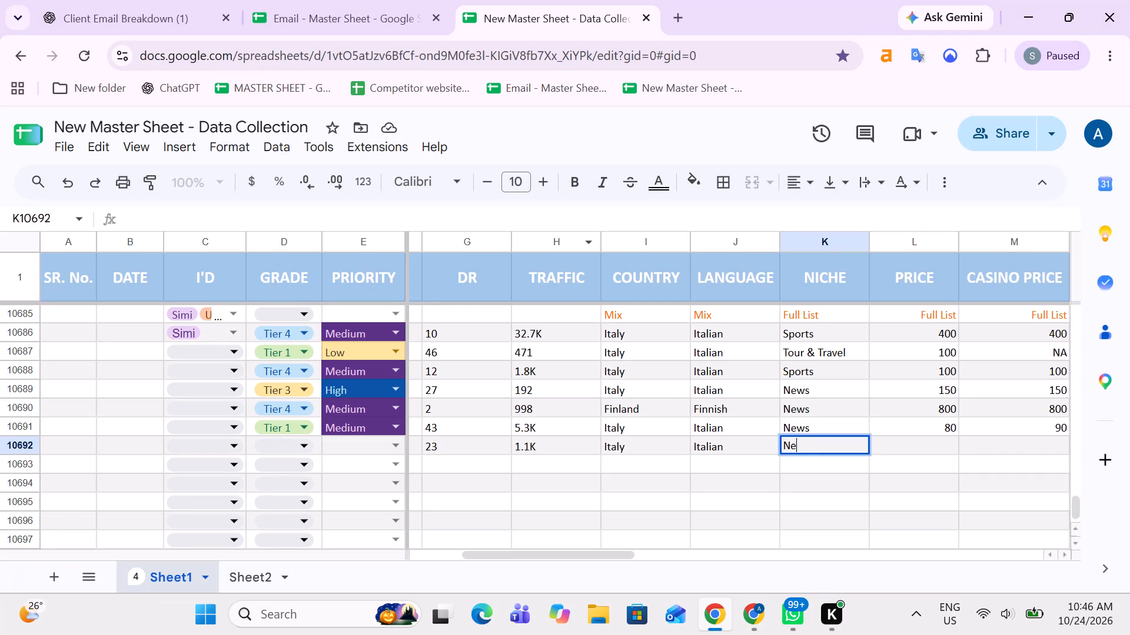
key("Right")
Examine the radioflash.fm homepage, footer, navigation and side menu at a reduced page zoom, and close the side menu.
key("alt+Tab")
scroll(927, 239, "up", 13)
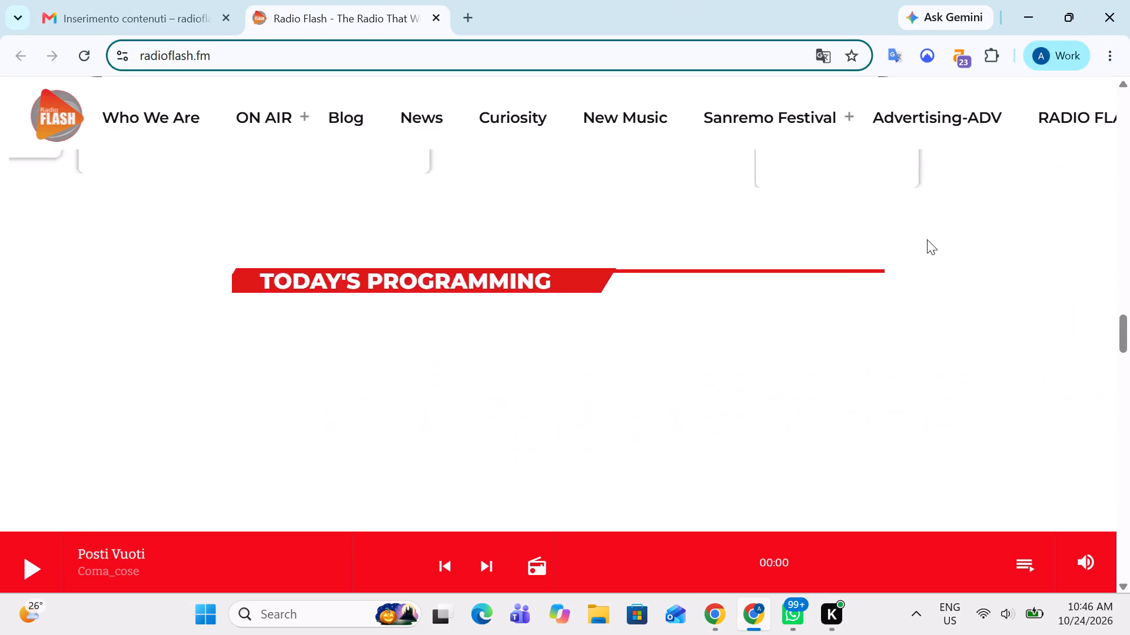
scroll(927, 239, "up", 20)
scroll(927, 239, "up", 20)
scroll(927, 239, "up", 9)
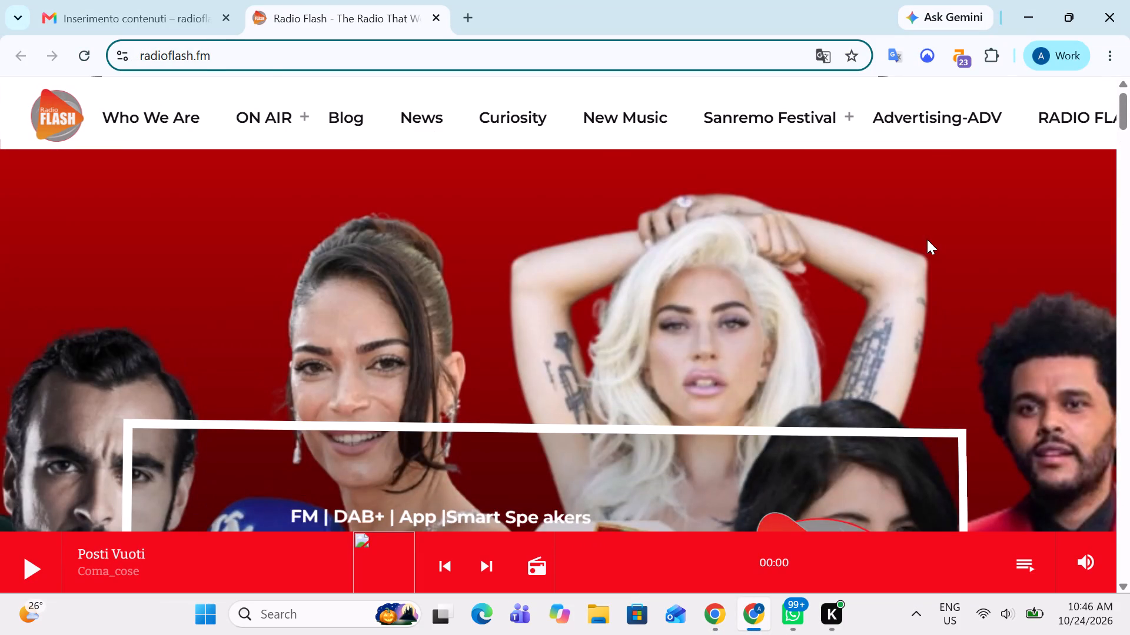
scroll(927, 239, "up", 2)
scroll(307, 417, "down", 5)
scroll(433, 320, "down", 10)
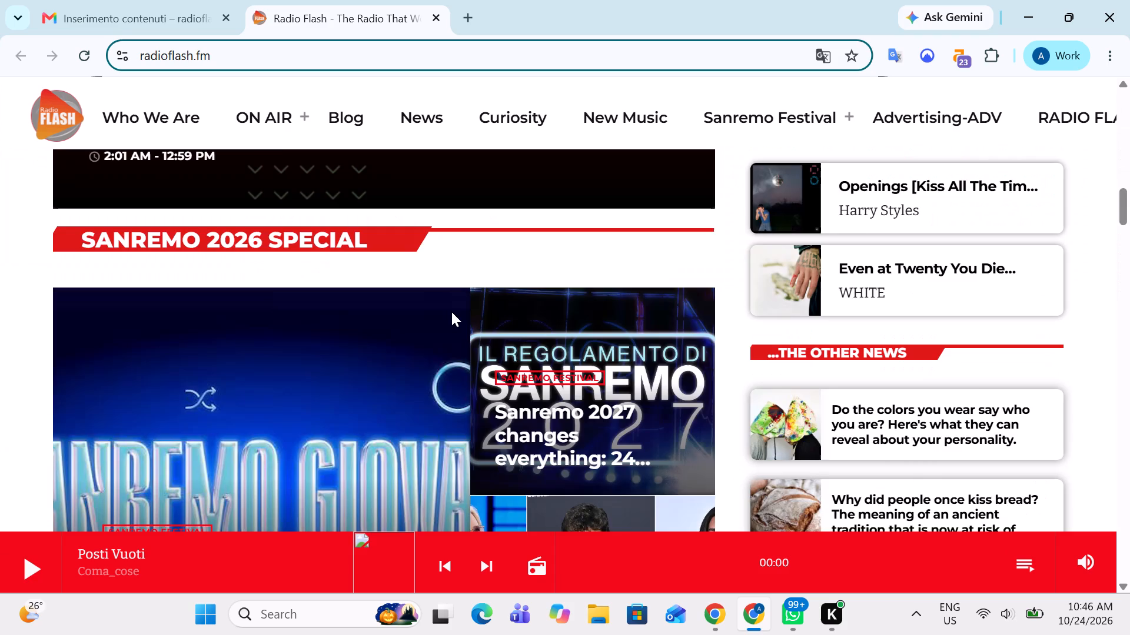
scroll(451, 312, "down", 20)
scroll(451, 312, "down", 20)
scroll(451, 312, "down", 17)
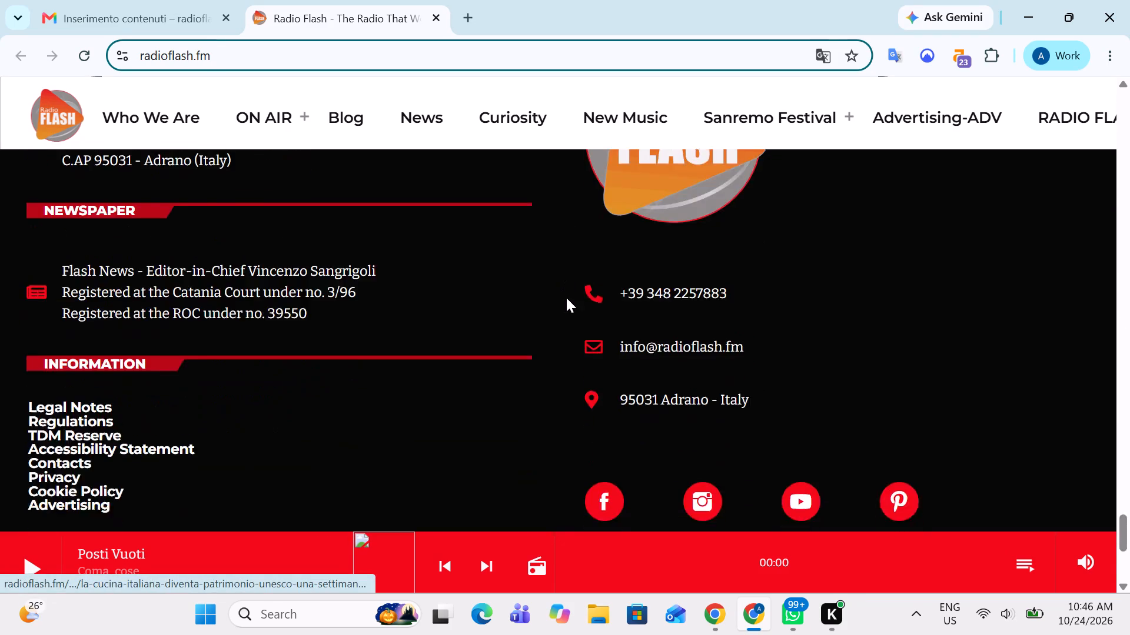
scroll(566, 298, "down", 4)
scroll(560, 300, "up", 5)
scroll(459, 323, "up", 16)
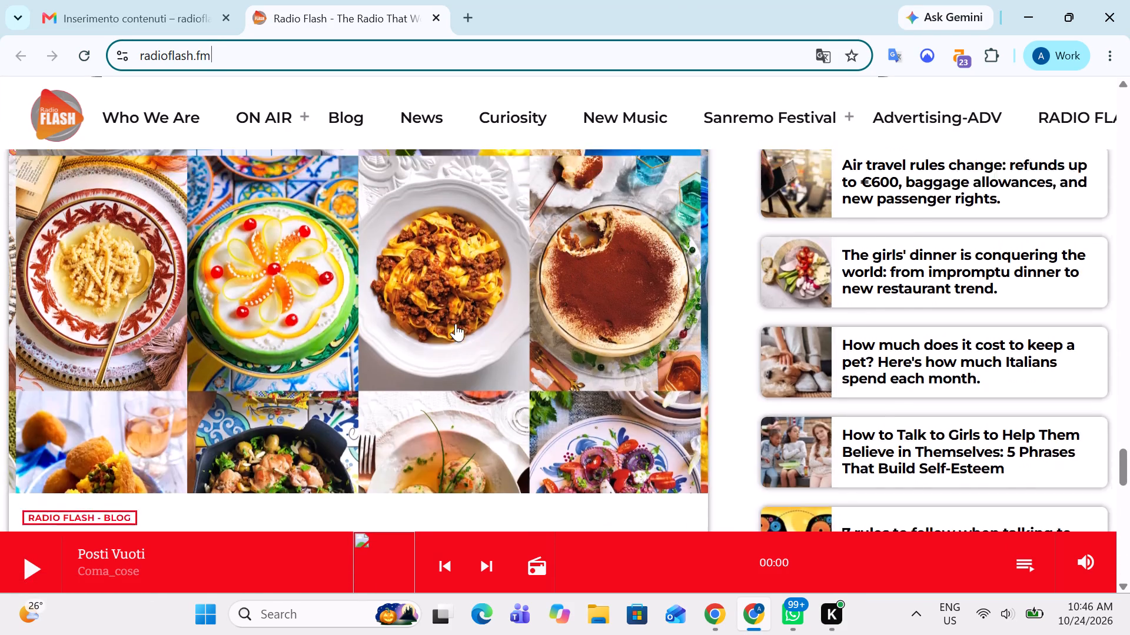
scroll(509, 294, "up", 20)
scroll(509, 294, "up", 20)
scroll(509, 294, "up", 4)
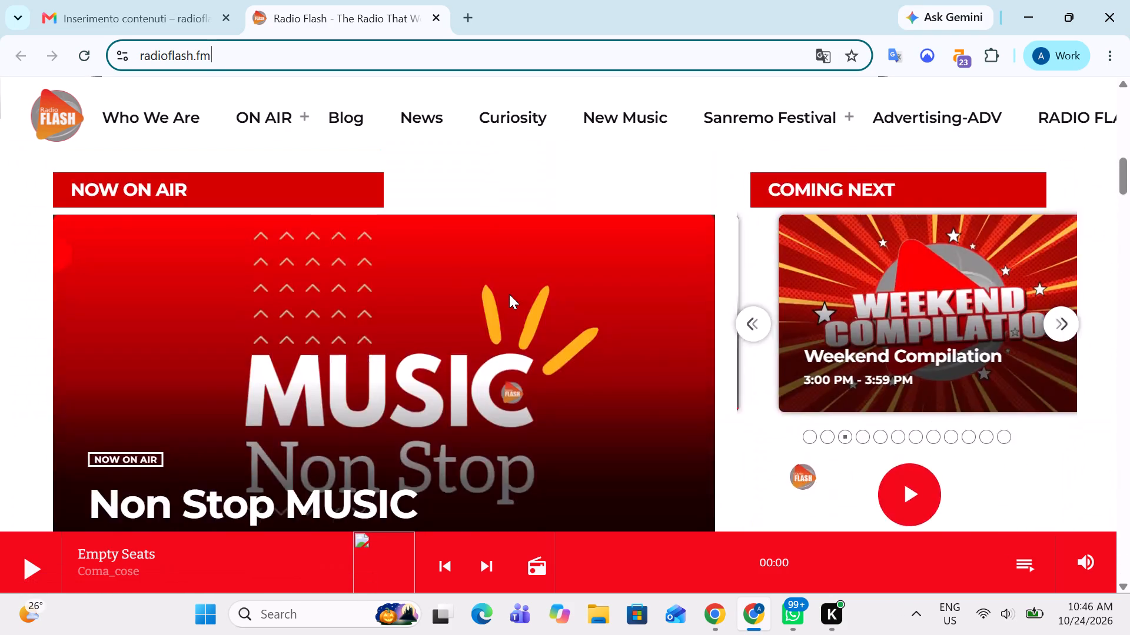
scroll(509, 294, "up", 12)
key("ctrl+minus")
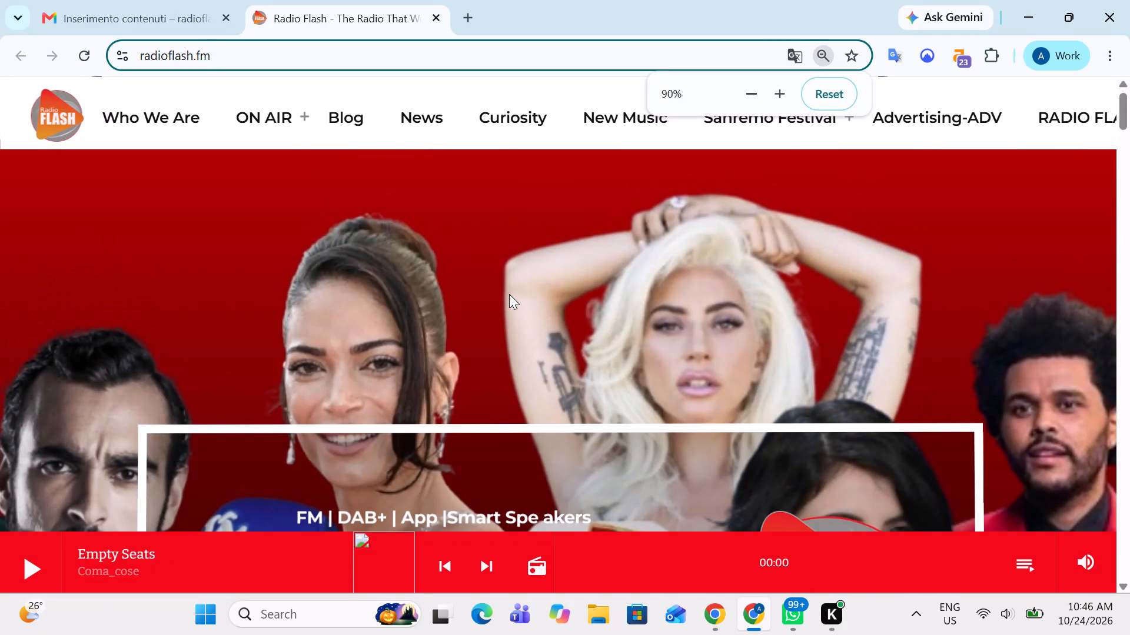
key("ctrl+minus")
key("ctrl+minus")
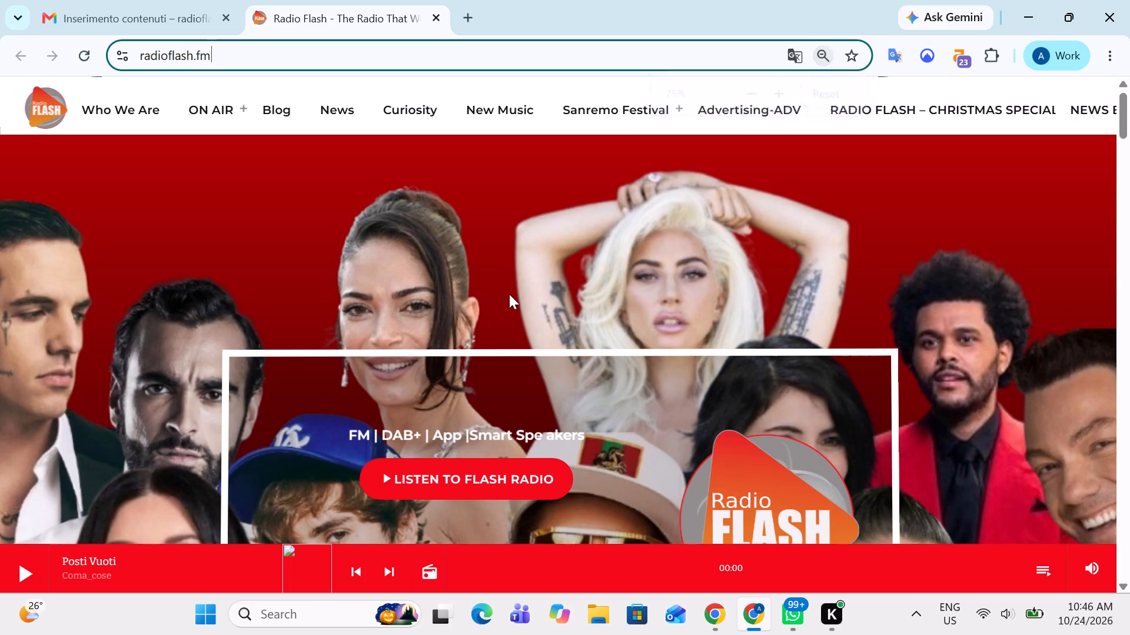
key("ctrl+minus")
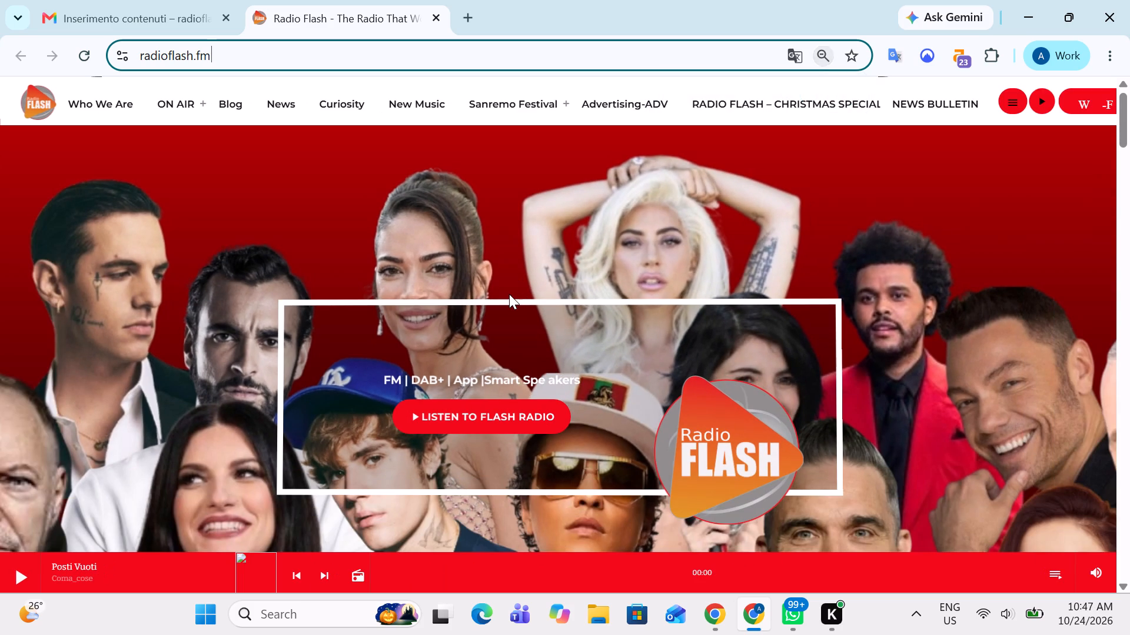
key("ctrl+minus")
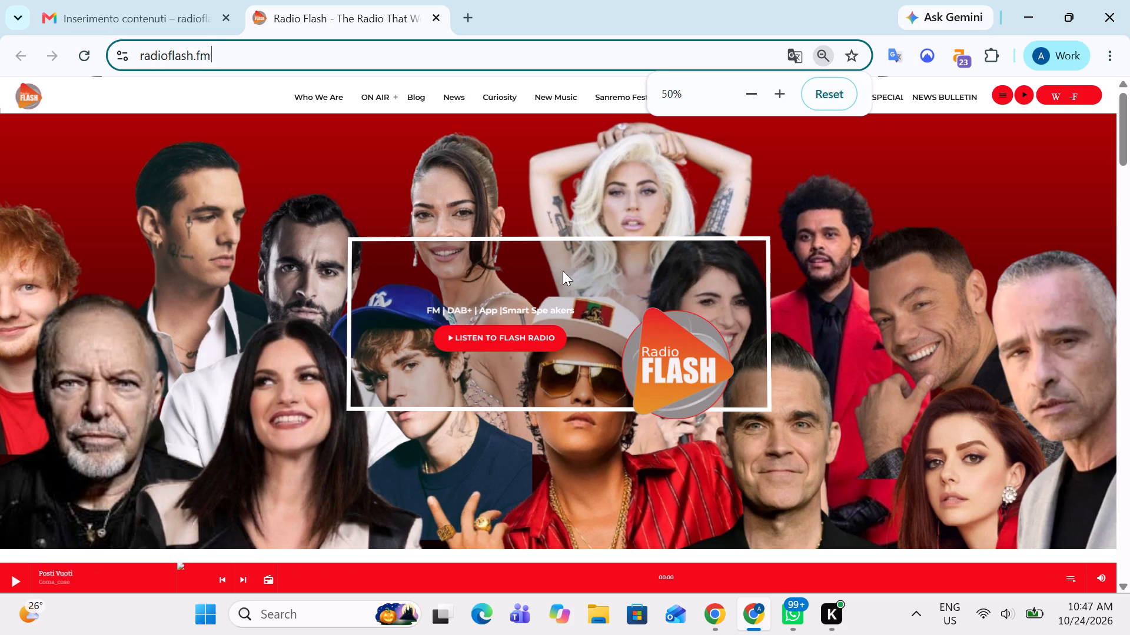
scroll(726, 325, "down", 5)
scroll(797, 334, "up", 2)
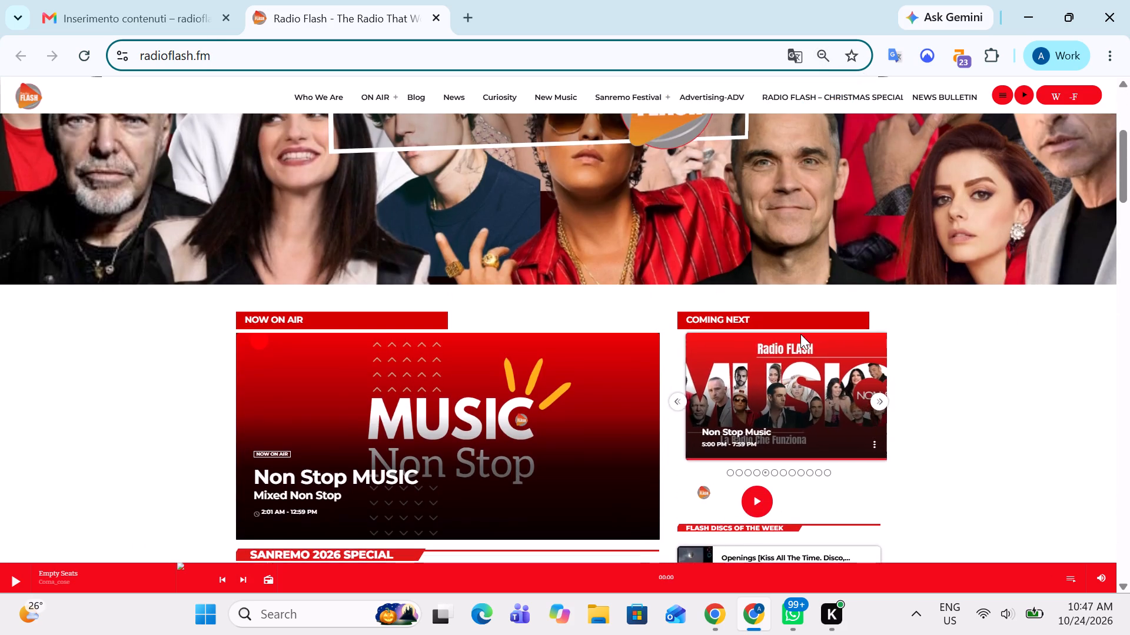
scroll(810, 340, "up", 9)
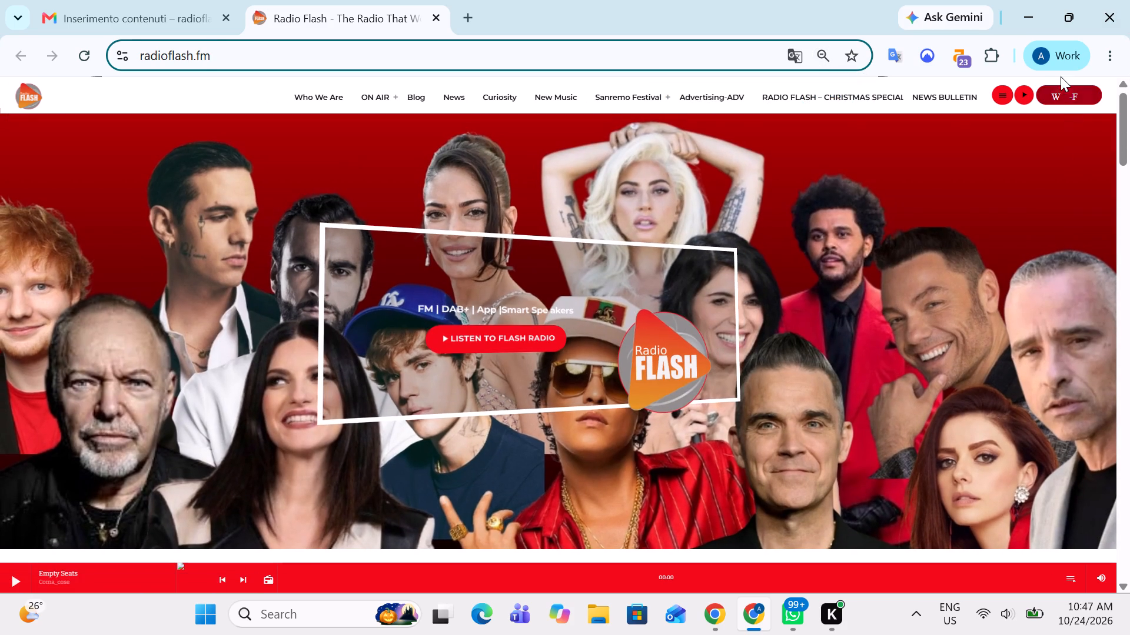
left_click(1002, 93)
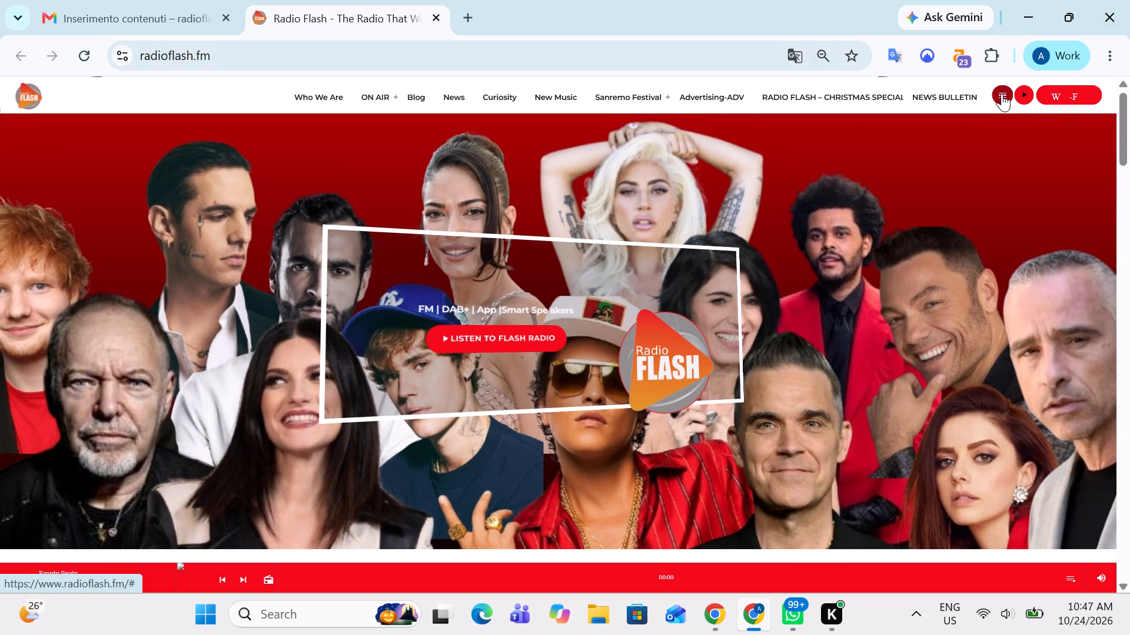
scroll(1028, 405, "down", 5)
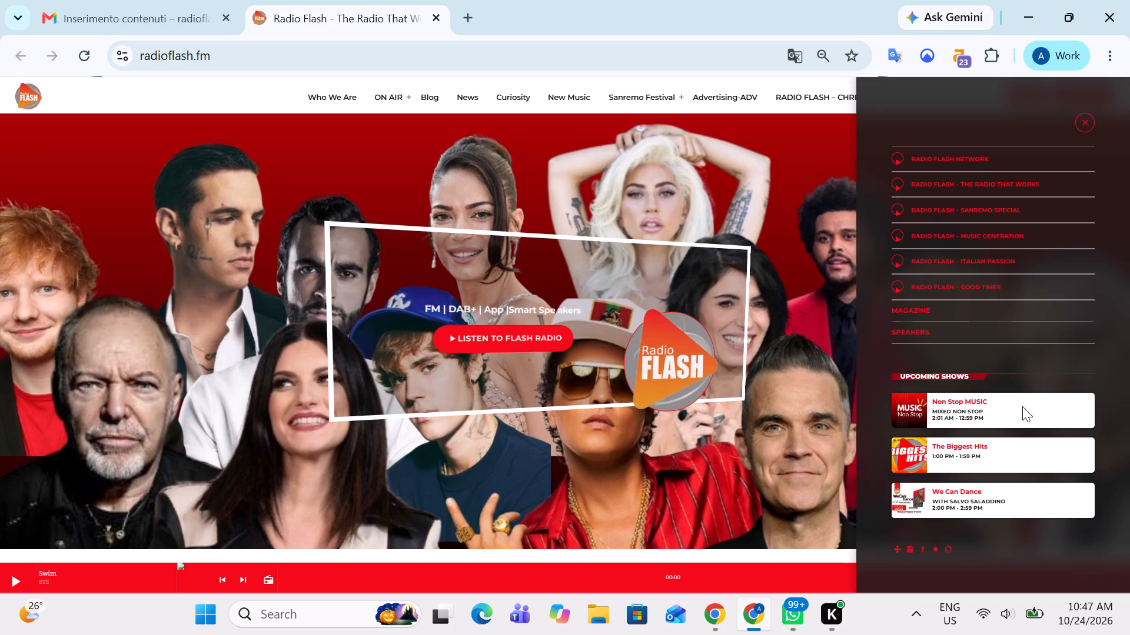
scroll(1021, 410, "up", 4)
left_click(1086, 119)
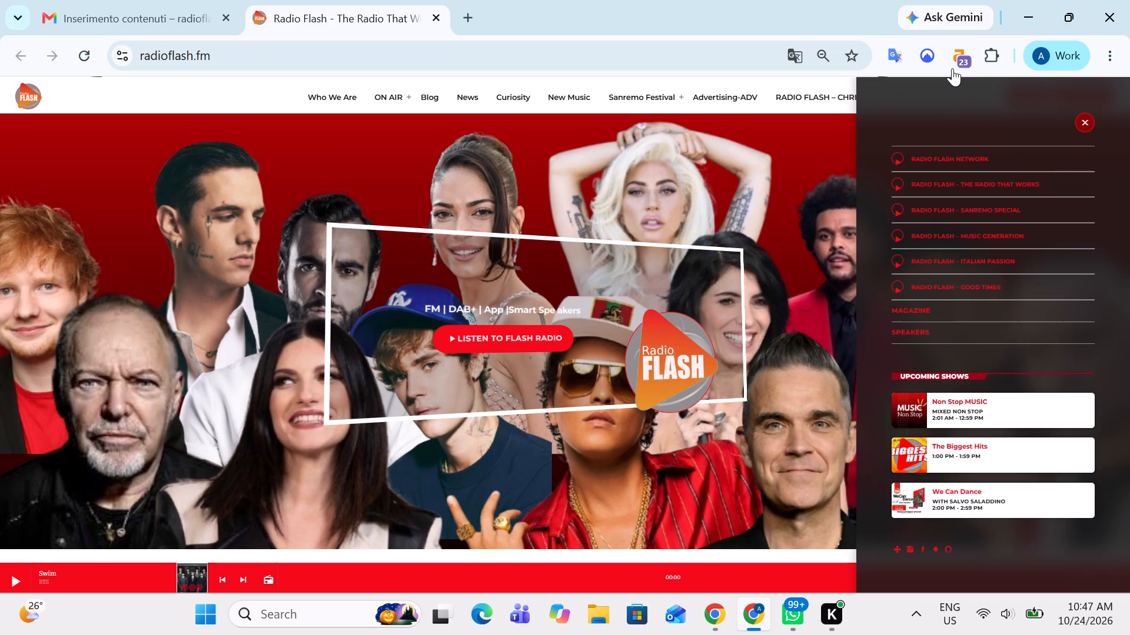
Reset the radioflash.fm page zoom to 100% and close the site, returning to its email thread.
key("alt+Tab")
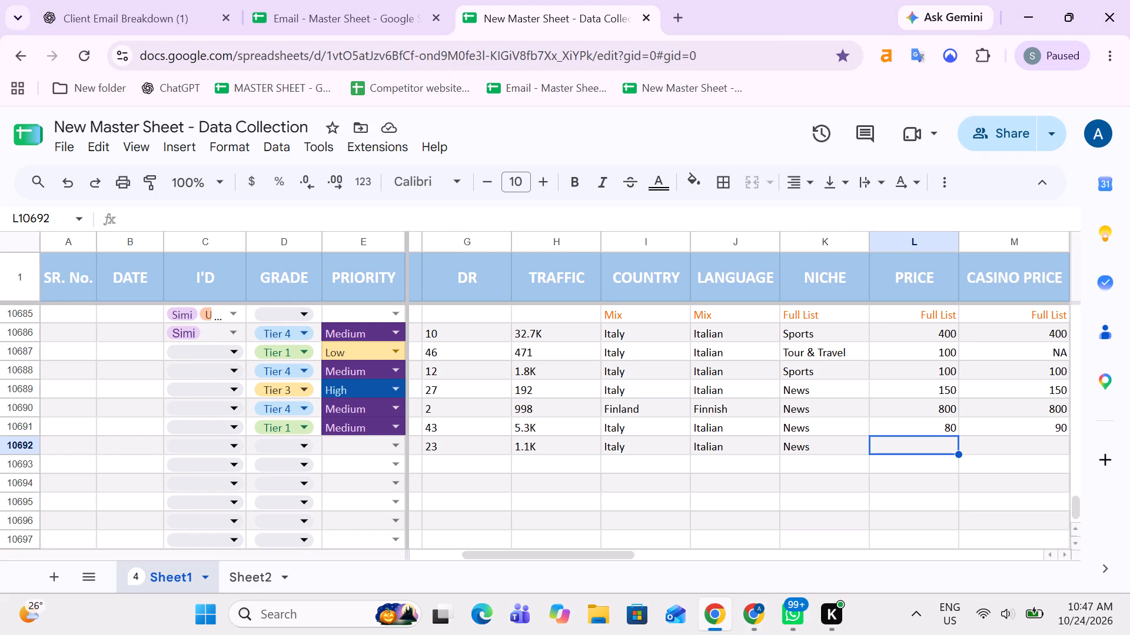
key("alt+Tab")
left_click(446, 14)
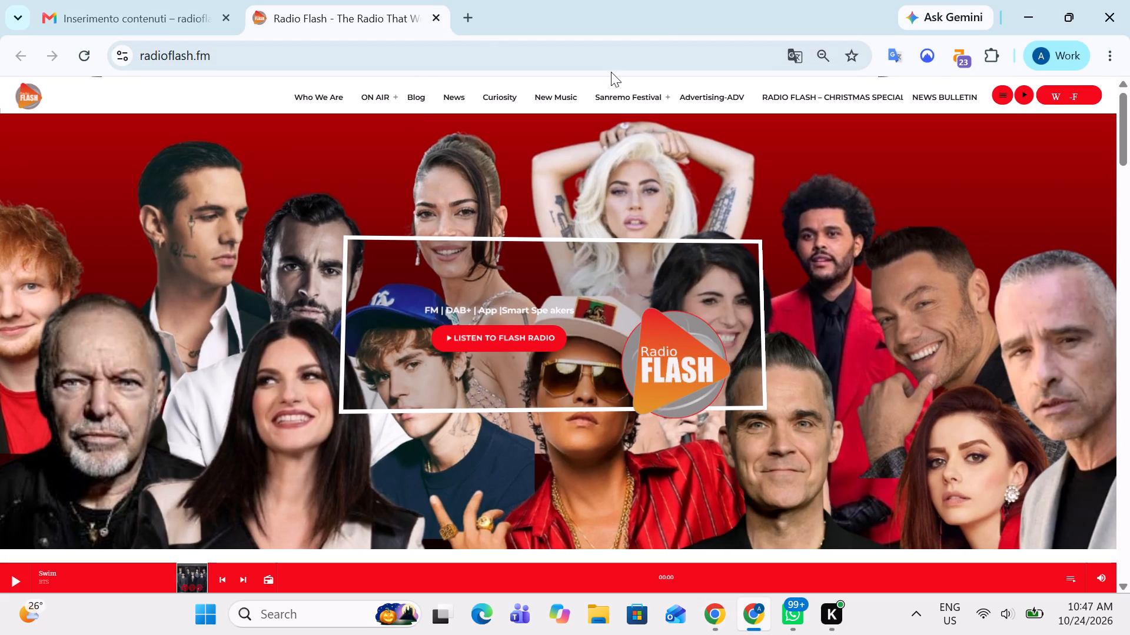
left_click(819, 51)
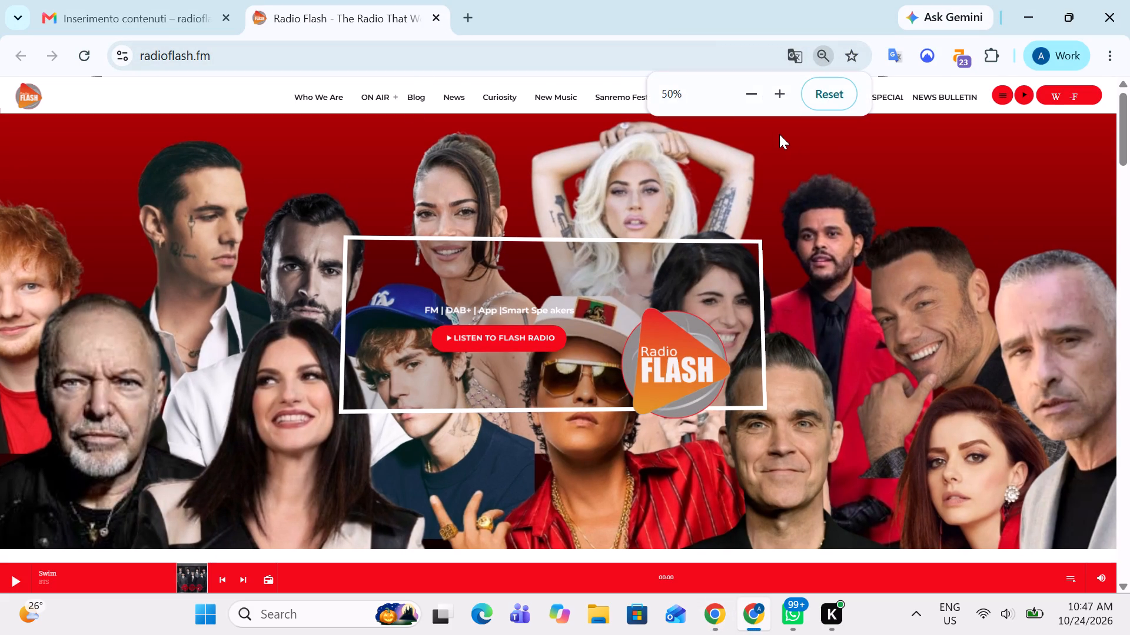
left_click(820, 95)
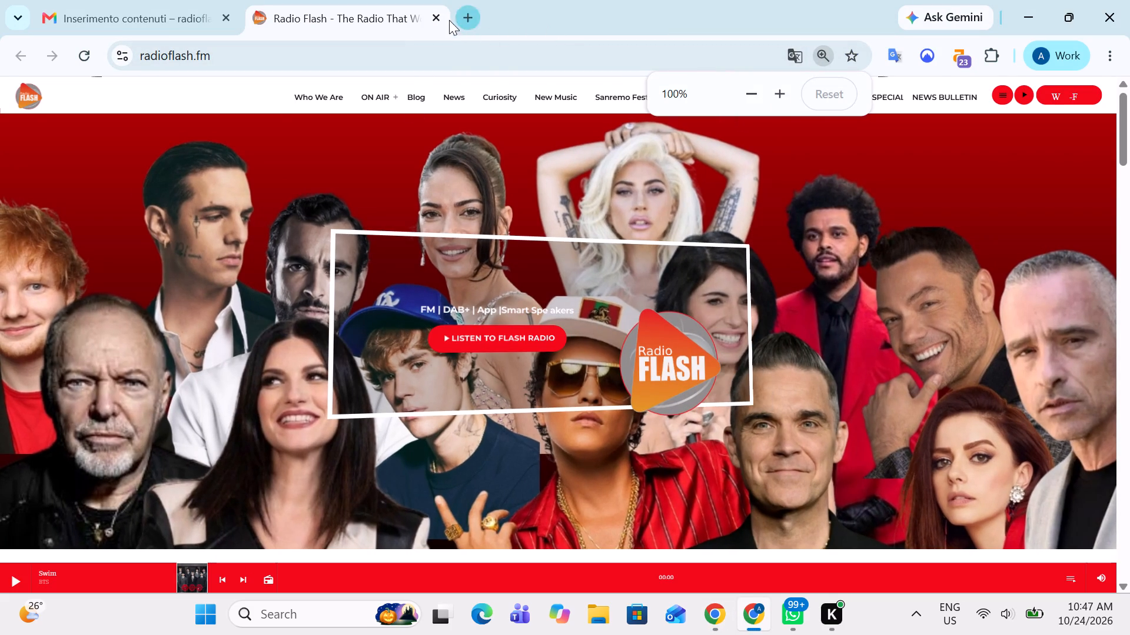
left_click(438, 17)
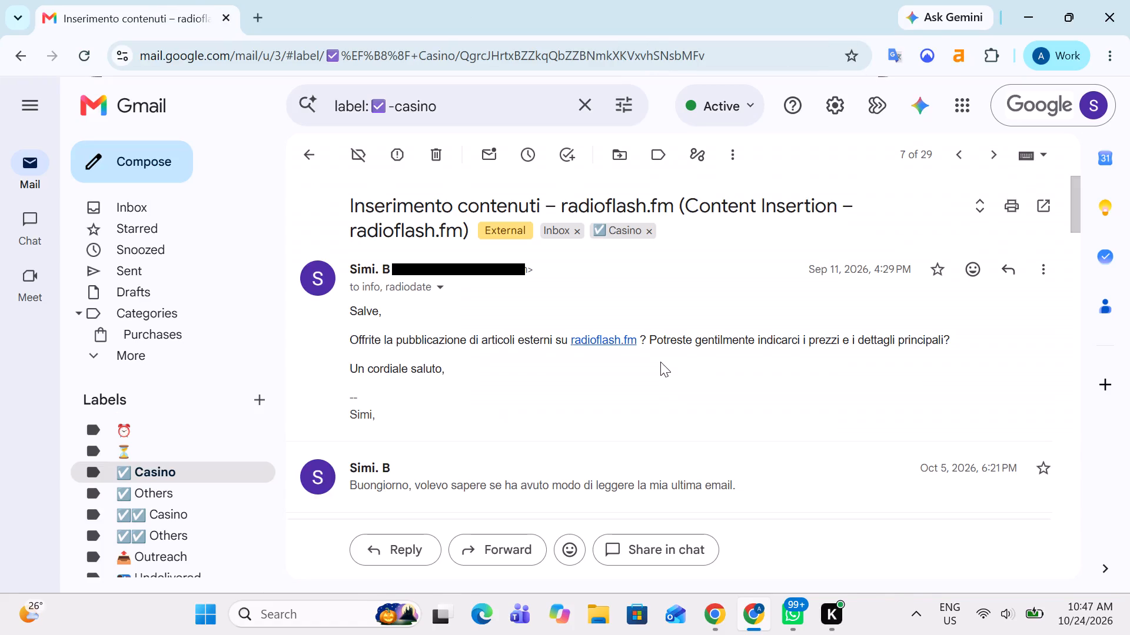
Read the radioflash.fm publisher's rate in the email and enter 150 as both PRICE and CASINO PRICE in row 10692.
scroll(662, 382, "down", 5)
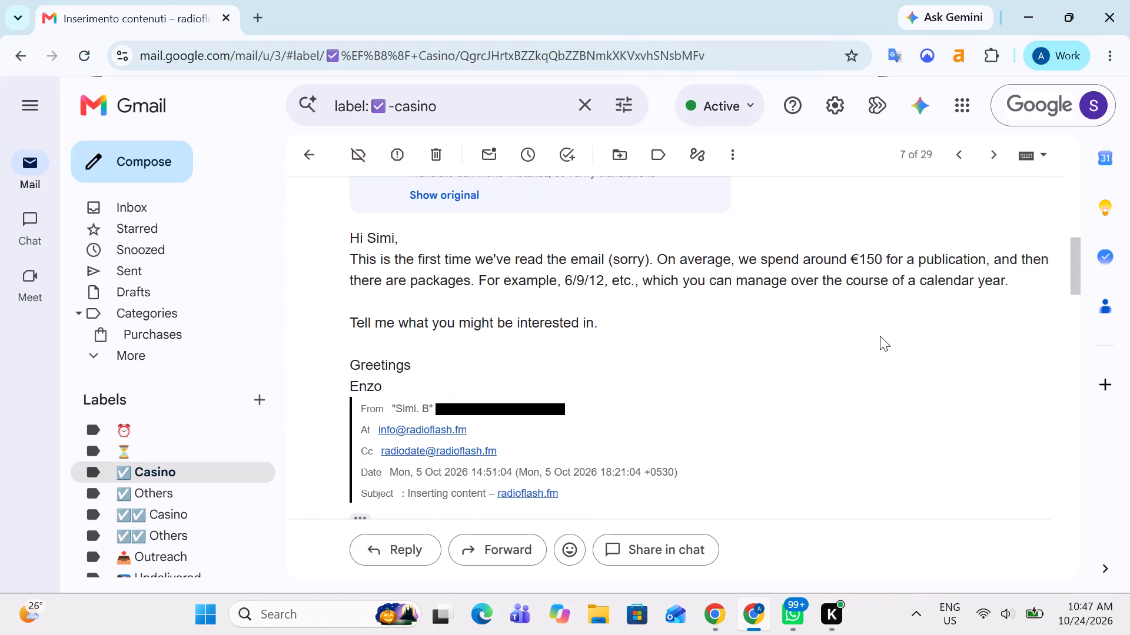
key("alt+Tab")
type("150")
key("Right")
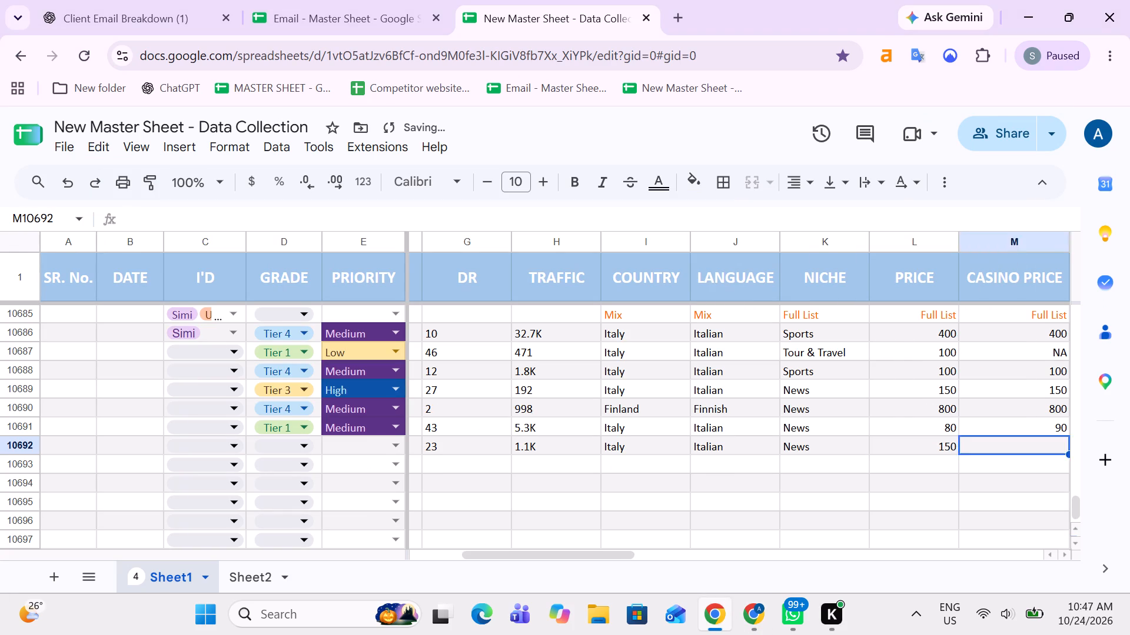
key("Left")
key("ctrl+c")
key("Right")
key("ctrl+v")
Enter Doubtfull as the STATUS of radioflash.fm in row 10692.
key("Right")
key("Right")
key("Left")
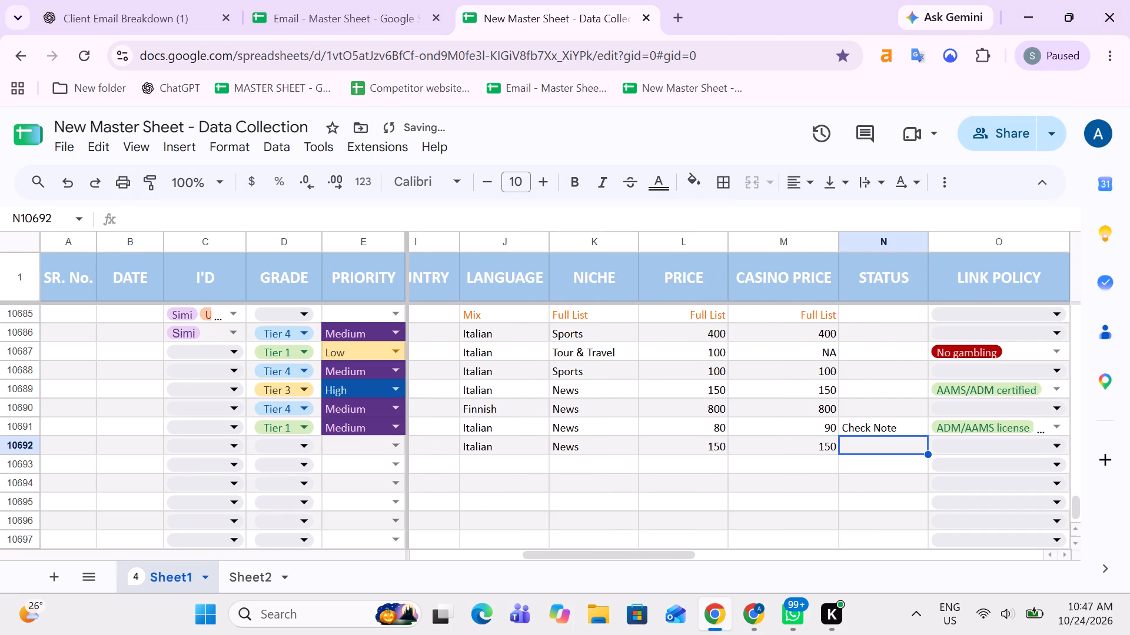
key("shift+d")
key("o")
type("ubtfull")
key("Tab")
Set the LINK POLICY of radioflash.fm to 12 month in row 10692.
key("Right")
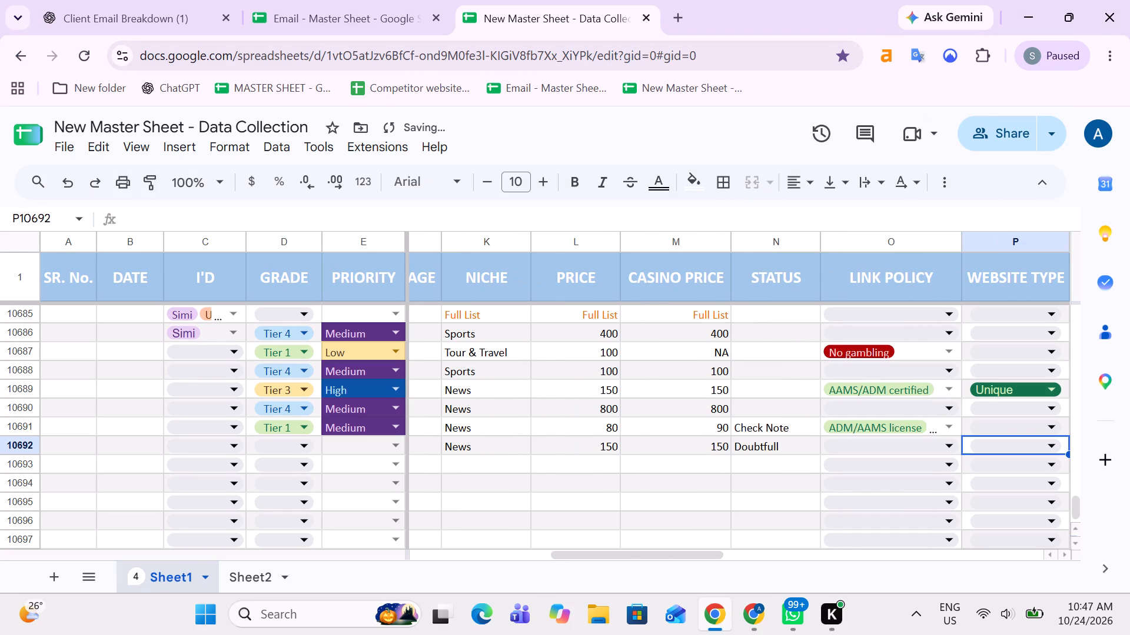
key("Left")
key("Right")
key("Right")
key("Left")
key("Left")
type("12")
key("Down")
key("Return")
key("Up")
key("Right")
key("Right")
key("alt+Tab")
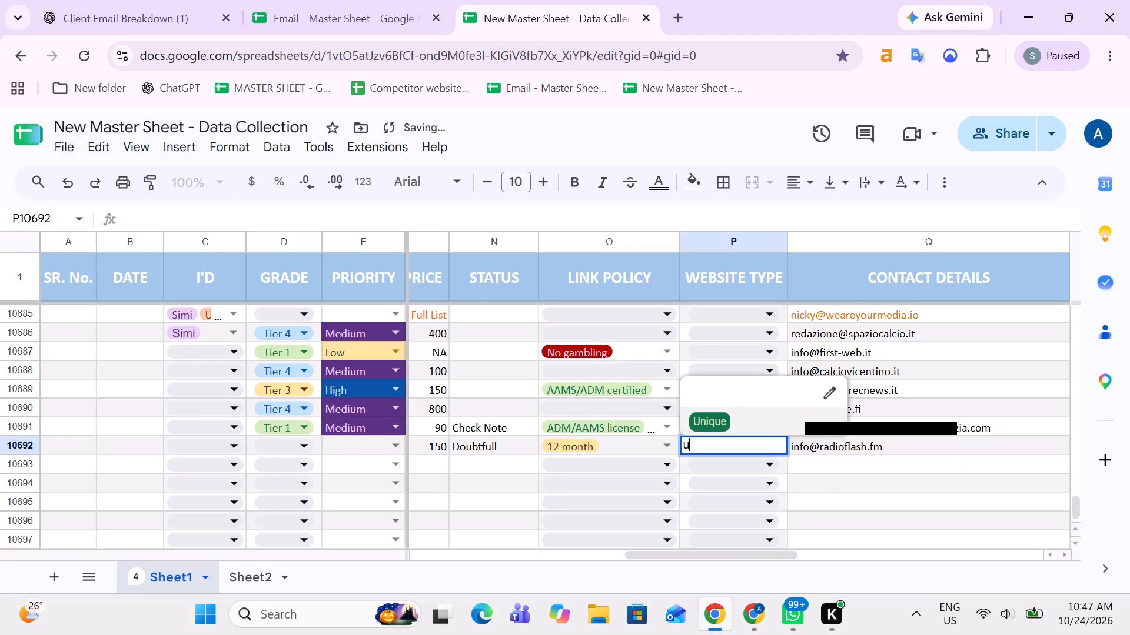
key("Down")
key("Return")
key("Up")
Set the PRIORITY of radioflash.fm to High in row 10692.
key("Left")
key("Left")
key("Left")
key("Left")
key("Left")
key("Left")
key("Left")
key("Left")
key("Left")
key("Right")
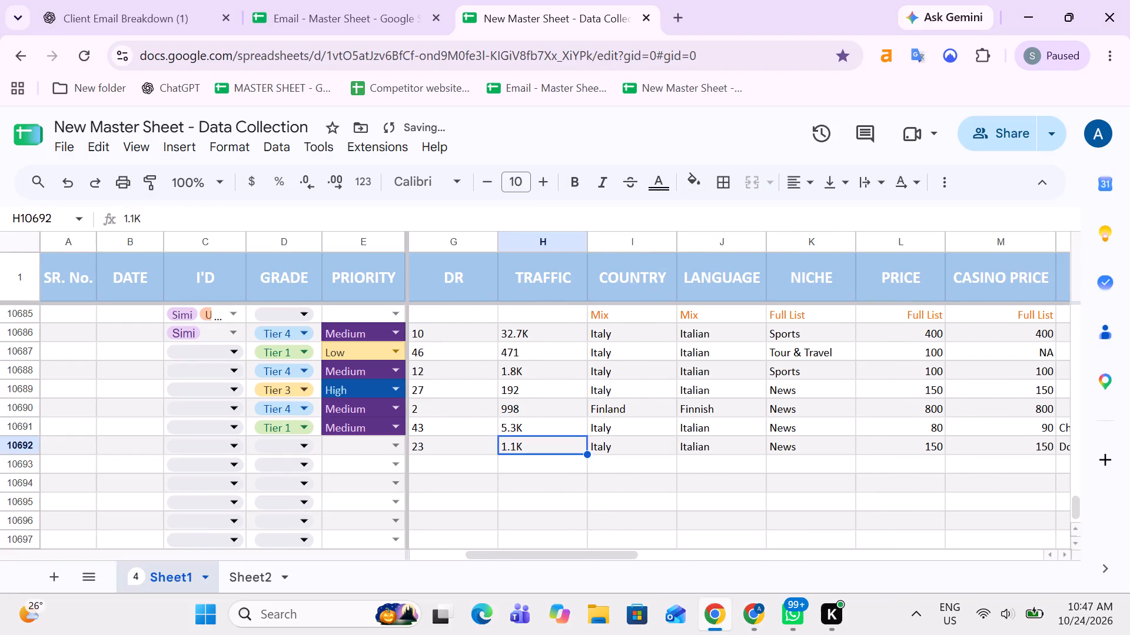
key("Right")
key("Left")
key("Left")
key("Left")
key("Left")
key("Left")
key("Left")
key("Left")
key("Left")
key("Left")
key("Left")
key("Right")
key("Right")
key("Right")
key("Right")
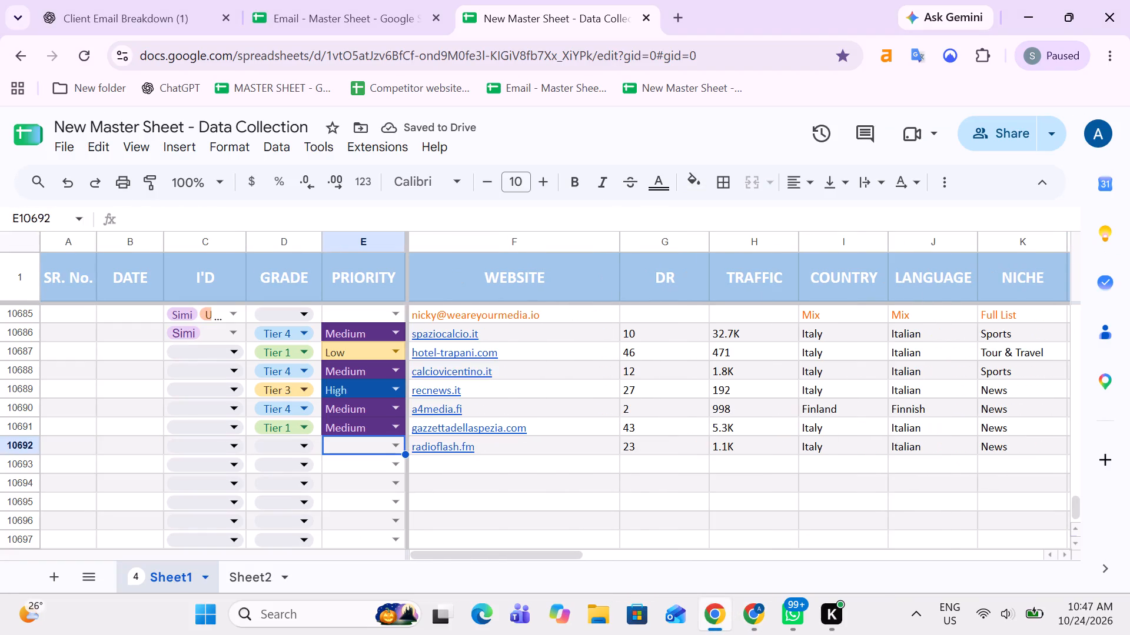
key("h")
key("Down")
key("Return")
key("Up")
Set the GRADE of radioflash.fm to Tier 3 in row 10692.
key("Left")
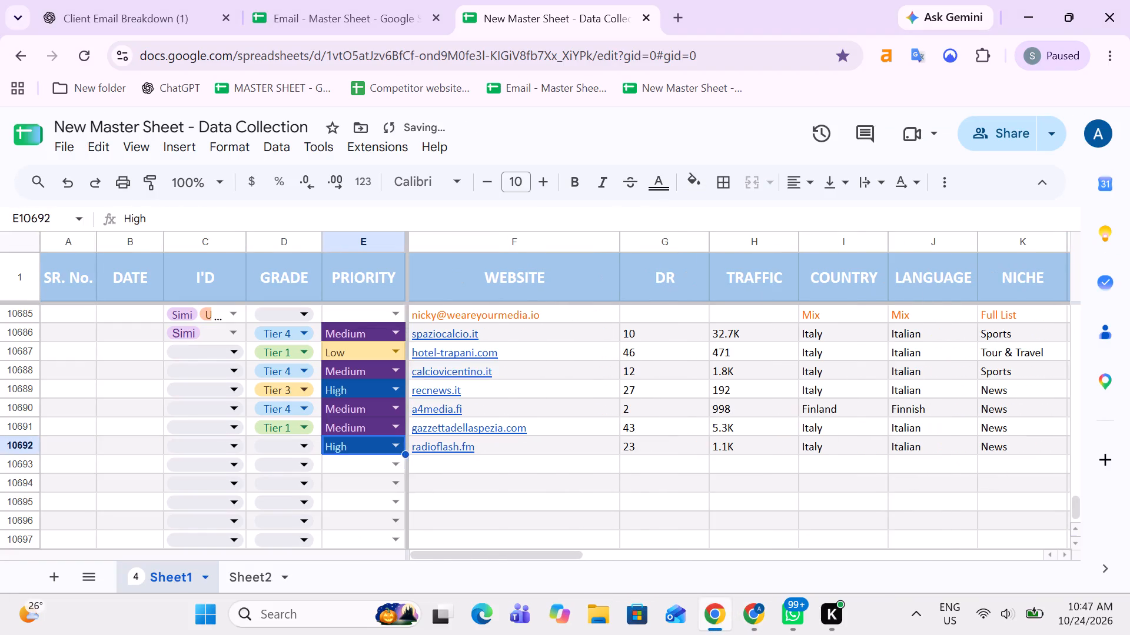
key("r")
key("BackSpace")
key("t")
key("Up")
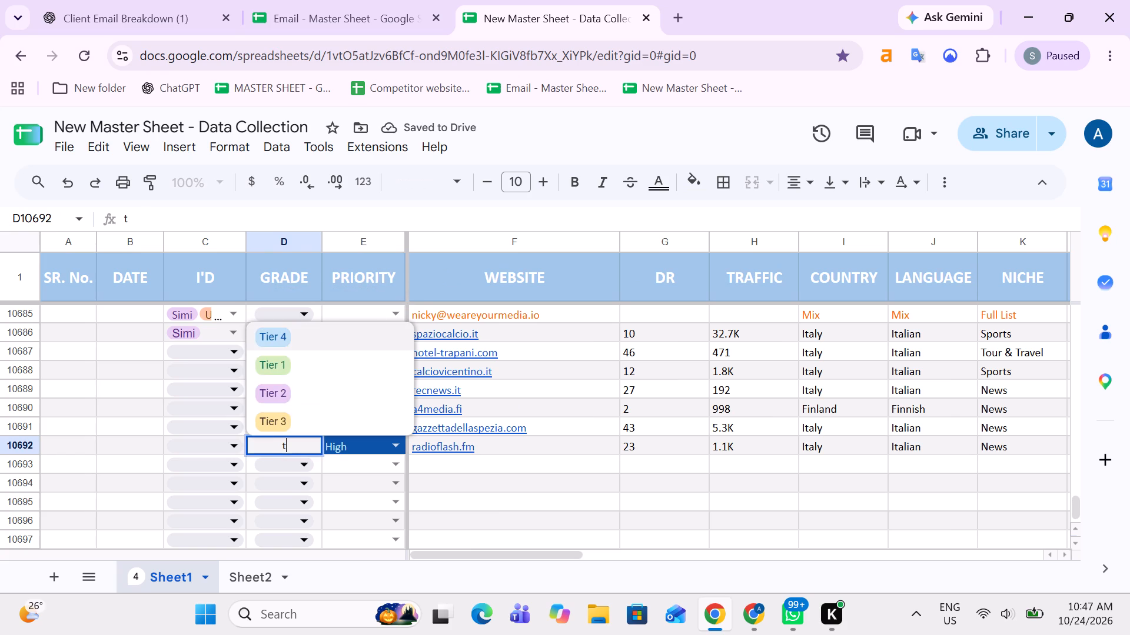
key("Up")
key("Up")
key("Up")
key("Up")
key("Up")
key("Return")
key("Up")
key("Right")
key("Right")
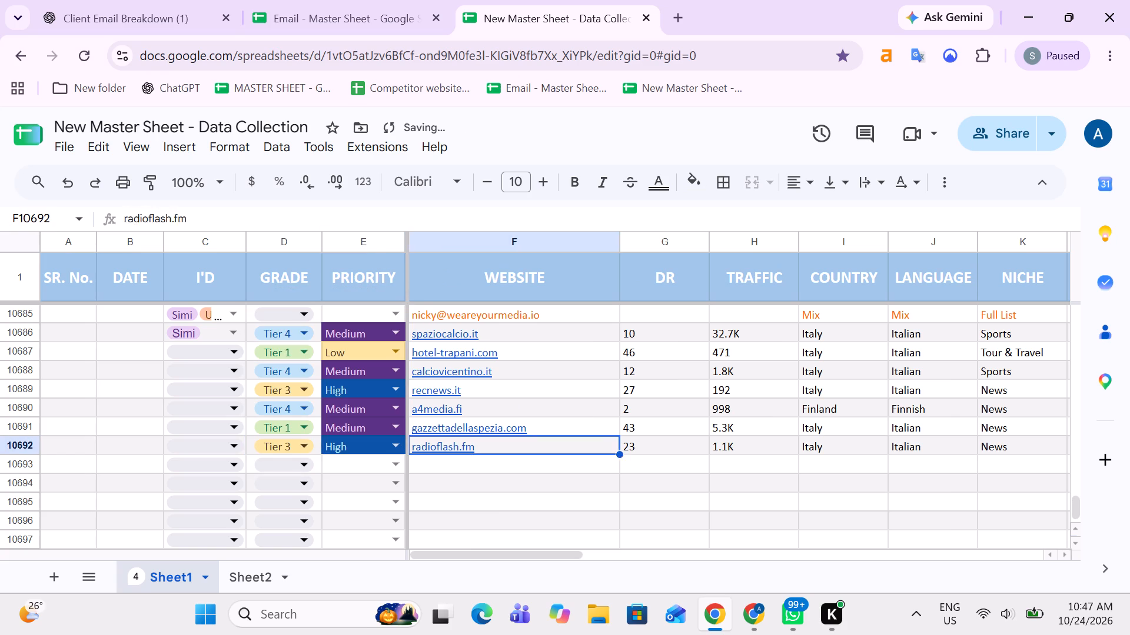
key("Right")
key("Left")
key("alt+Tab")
scroll(966, 496, "up", 6)
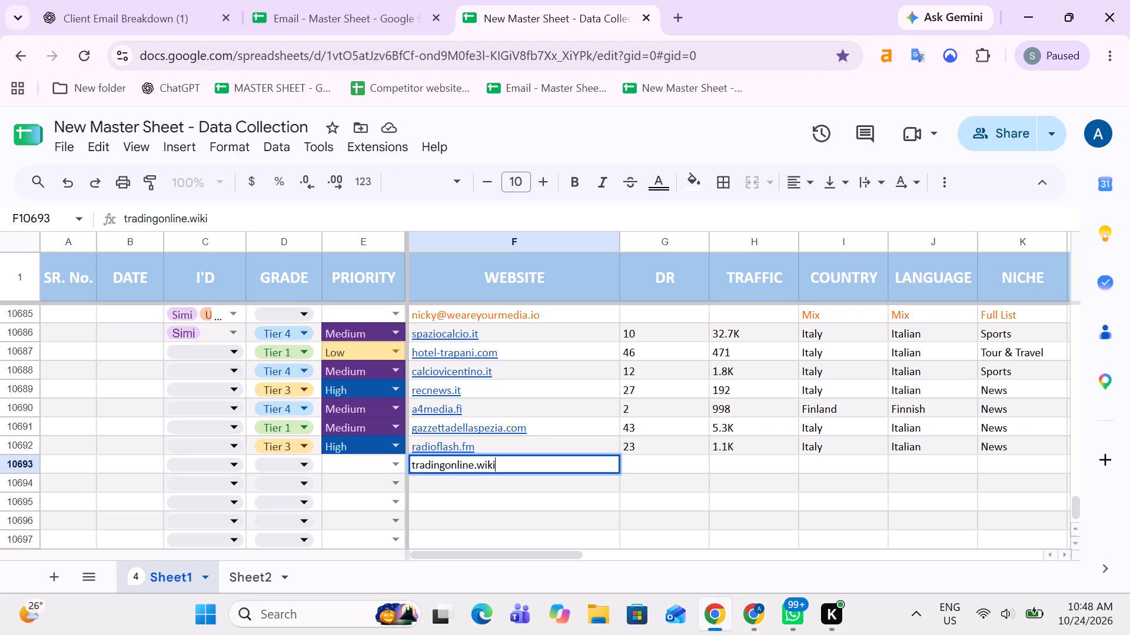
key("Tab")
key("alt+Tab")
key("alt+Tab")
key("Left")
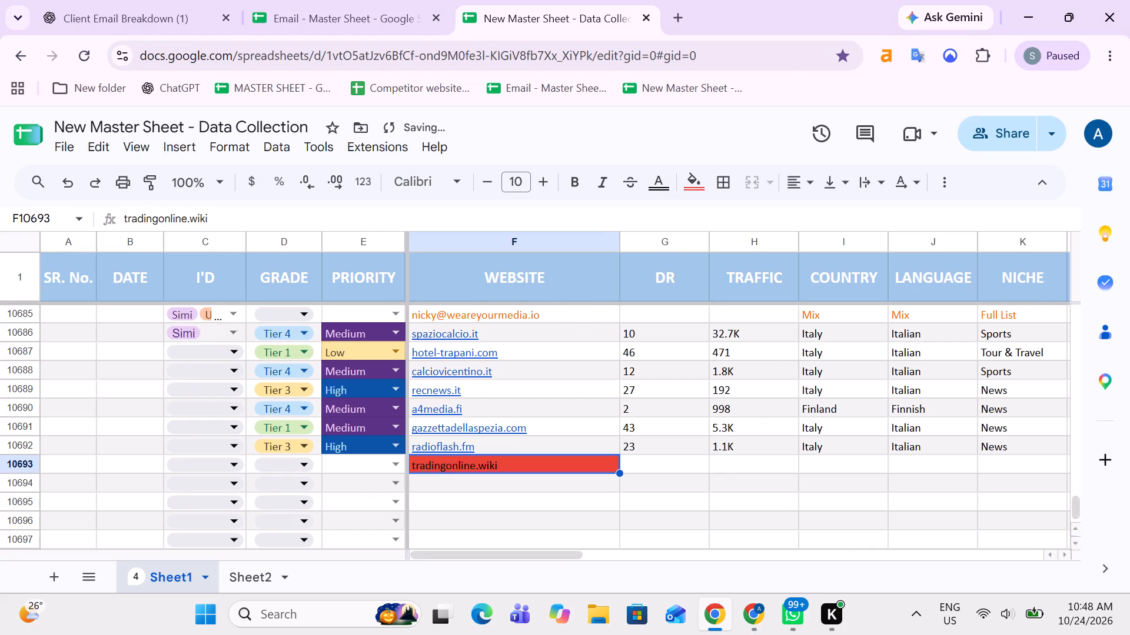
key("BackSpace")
Search the New Master Sheet for the copied domain tradingonline.wiki.
key("ctrl+f")
key("ctrl+v")
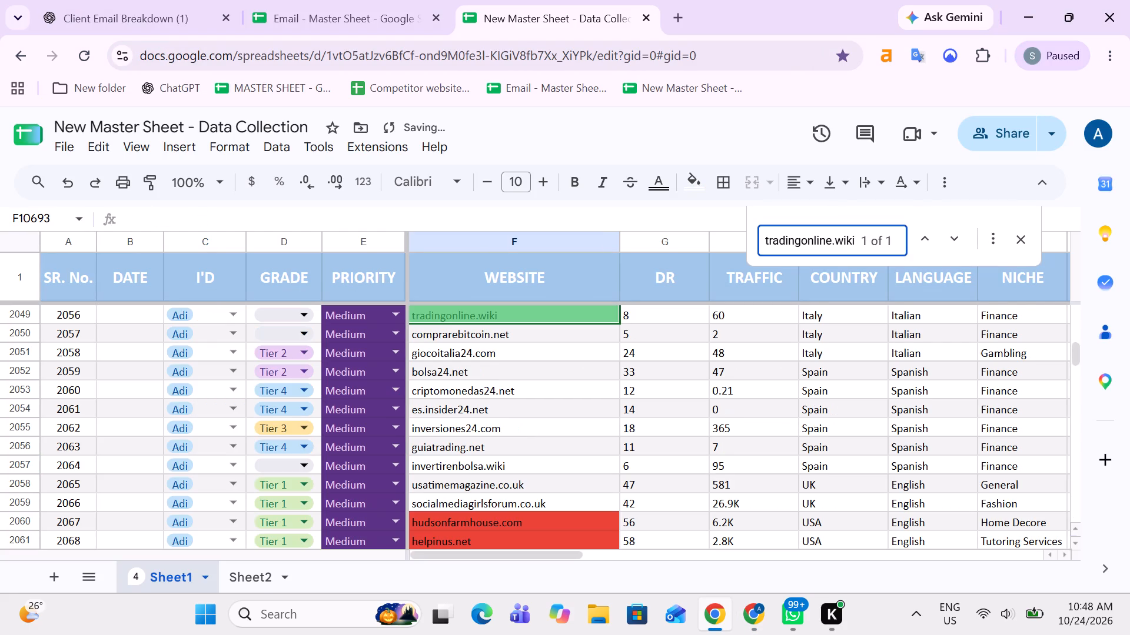
scroll(507, 398, "up", 2)
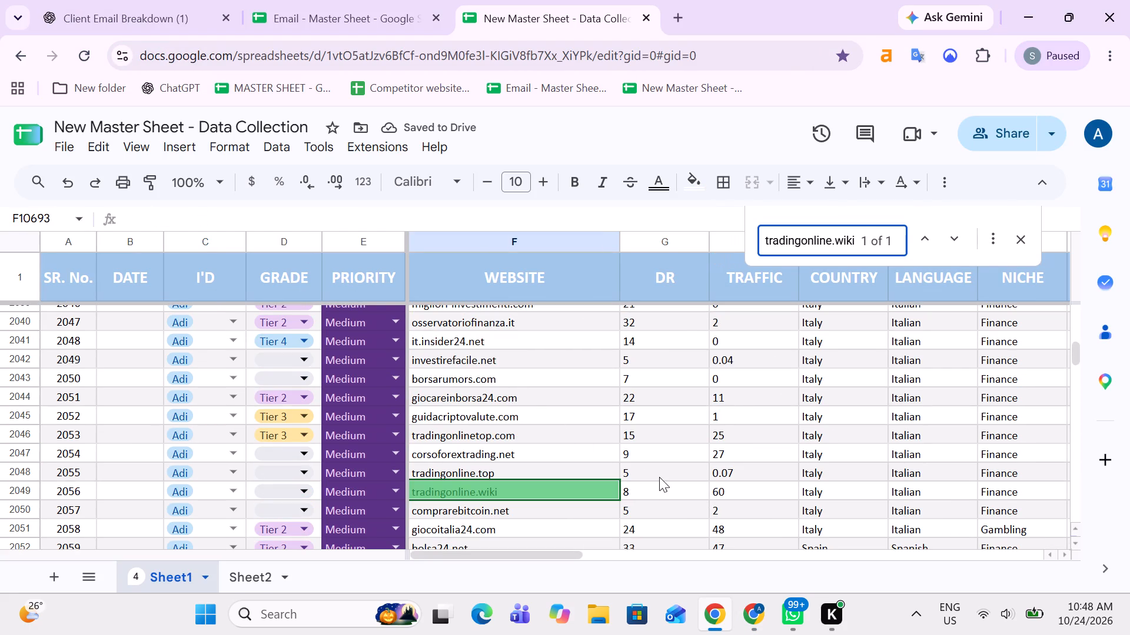
Examine the existing tradingonline.wiki row from DR through Price, Contact Details and File Version, ending on its Website cell.
left_click(650, 492)
key("Right")
key("Right")
key("Right")
key("Right")
key("Right")
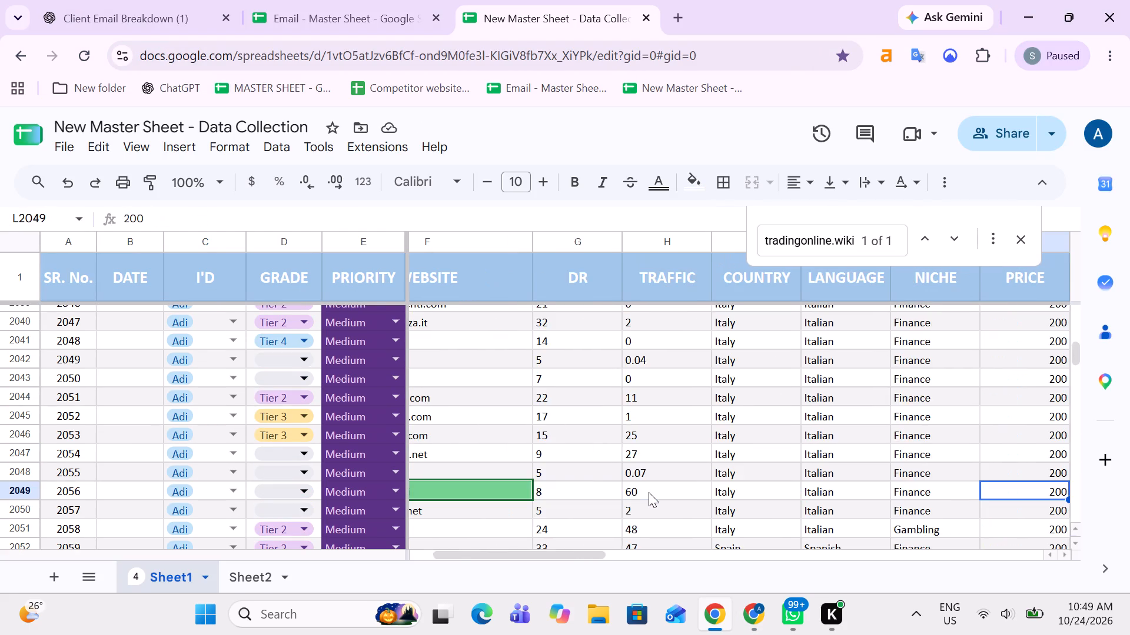
key("Right")
key("Right")
key("Right")
key("Right")
key("Right")
key("Right")
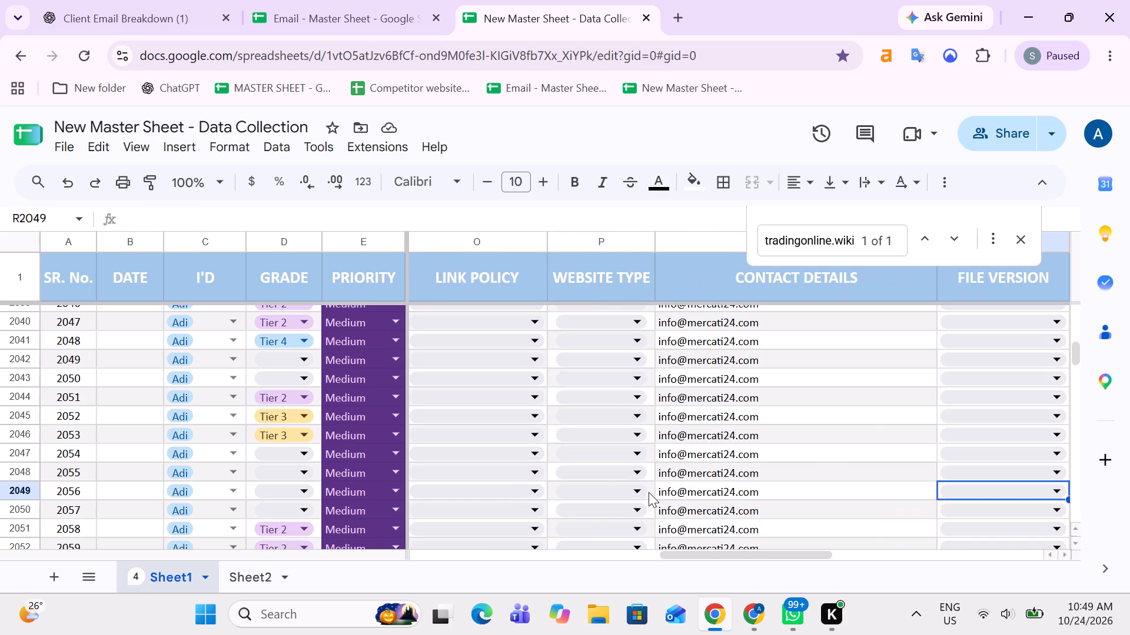
key("Left")
key("Left")
key("Left")
key("Left")
key("Left")
key("Left")
key("Left")
key("Left")
key("Left")
key("Left")
key("Left")
key("Left")
key("Left")
key("Left")
key("Left")
key("Left")
key("Left")
key("Left")
key("Left")
key("Left")
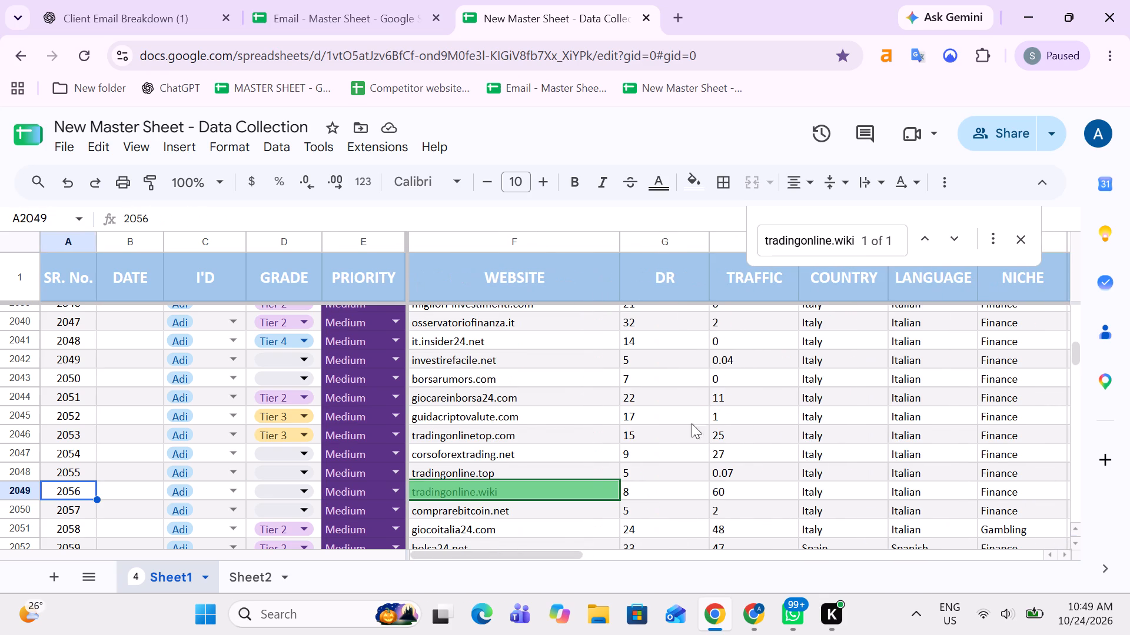
left_click(638, 489)
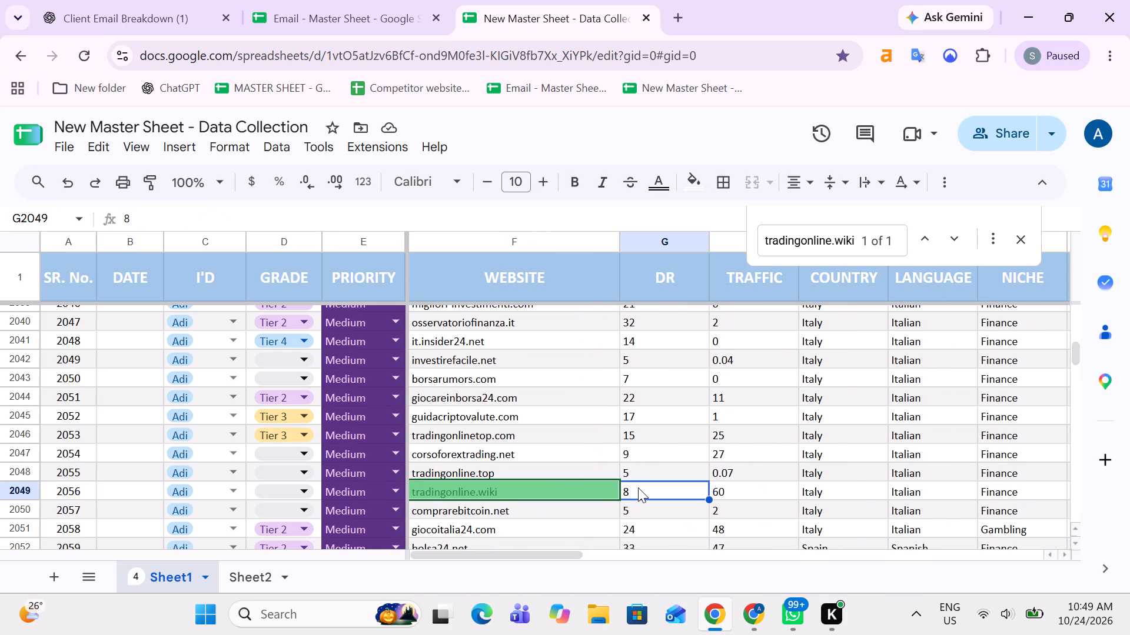
key("Left")
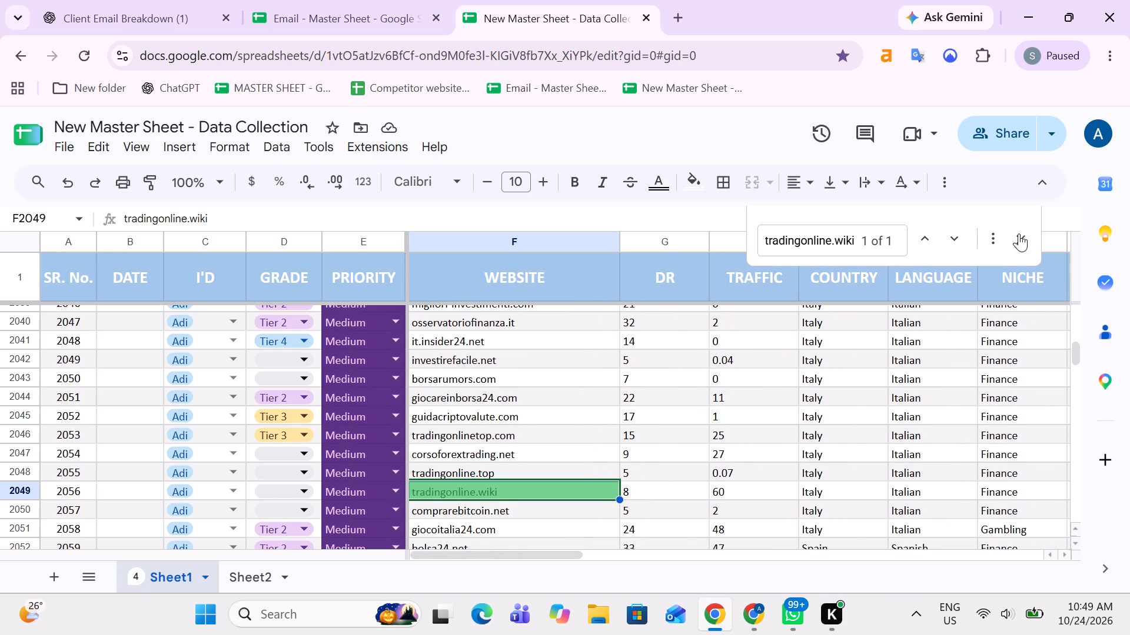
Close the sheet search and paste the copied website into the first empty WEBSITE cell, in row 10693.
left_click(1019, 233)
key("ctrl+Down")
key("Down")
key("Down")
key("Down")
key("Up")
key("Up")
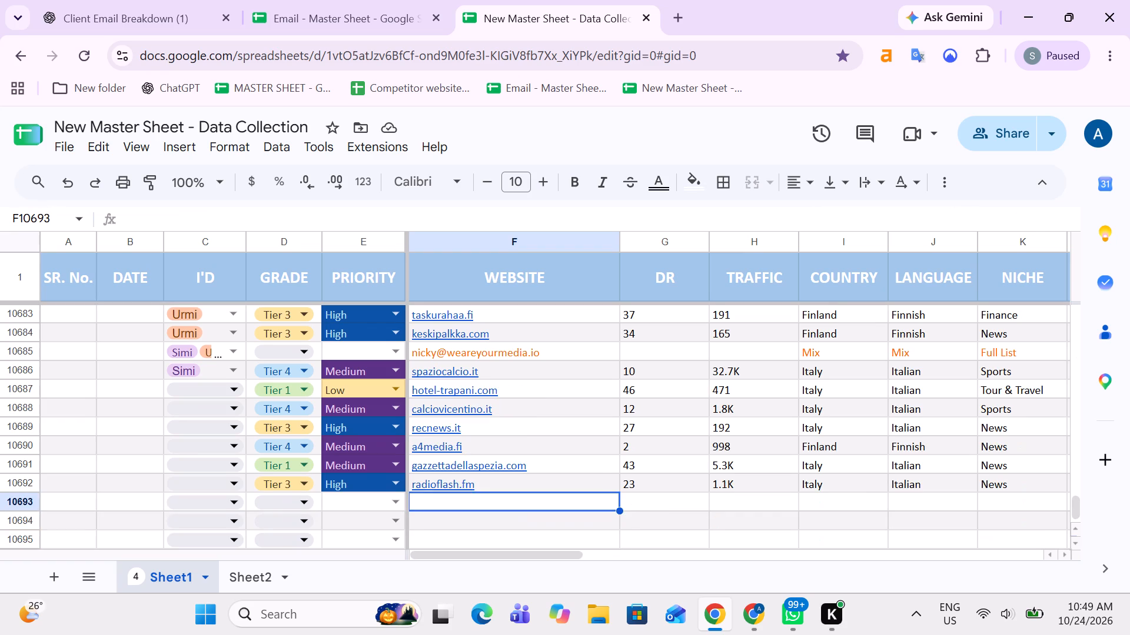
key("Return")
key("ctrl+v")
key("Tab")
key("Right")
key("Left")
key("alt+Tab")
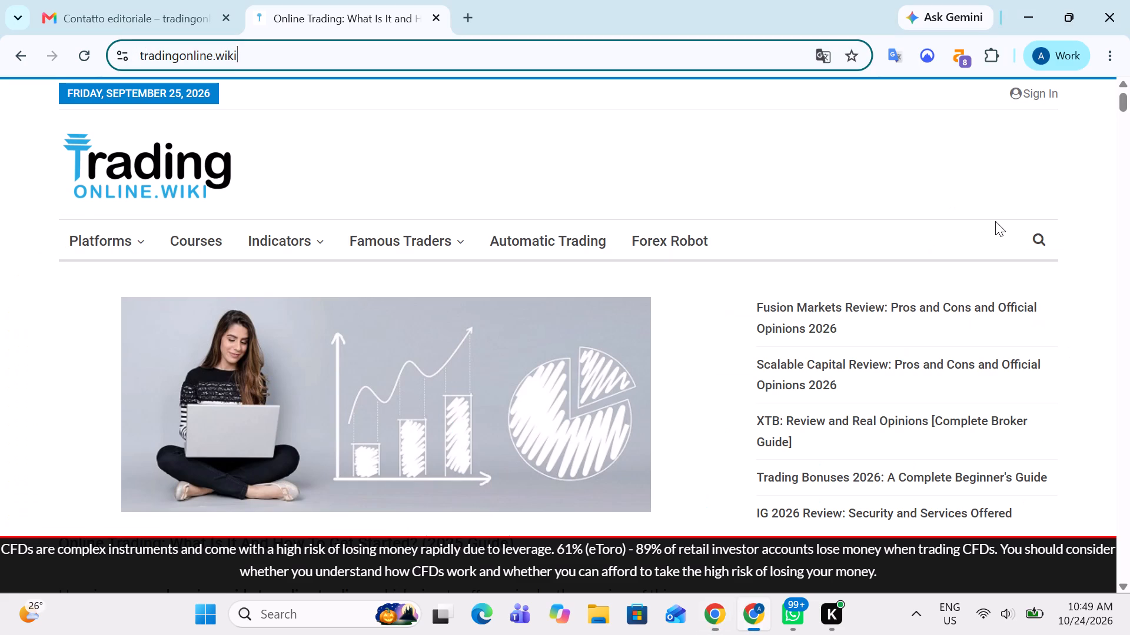
Check tradingonline.wiki's Ahrefs metrics and record DR 8, TRAFFIC 42, COUNTRY Italy and LANGUAGE Italian in row 10693.
left_click(956, 62)
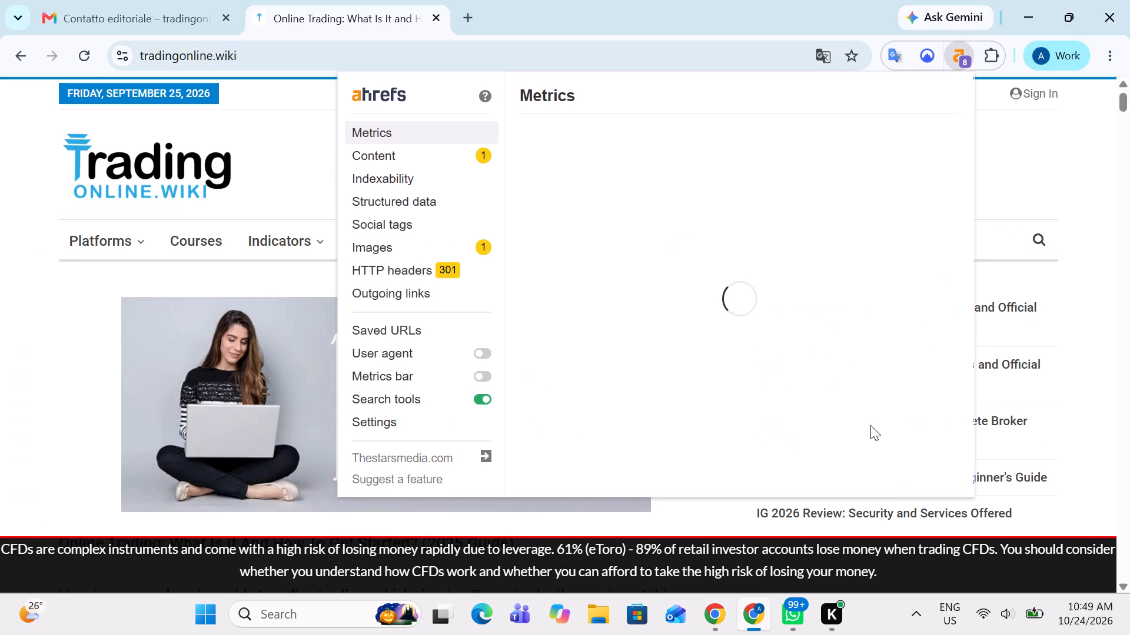
key("alt+Tab")
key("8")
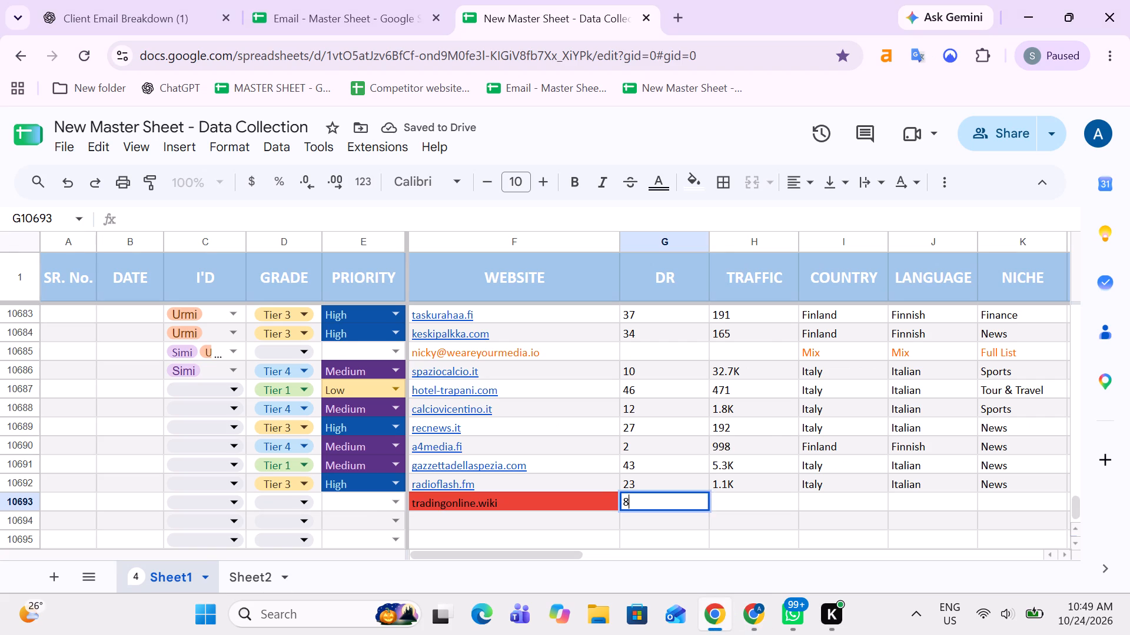
key("Right")
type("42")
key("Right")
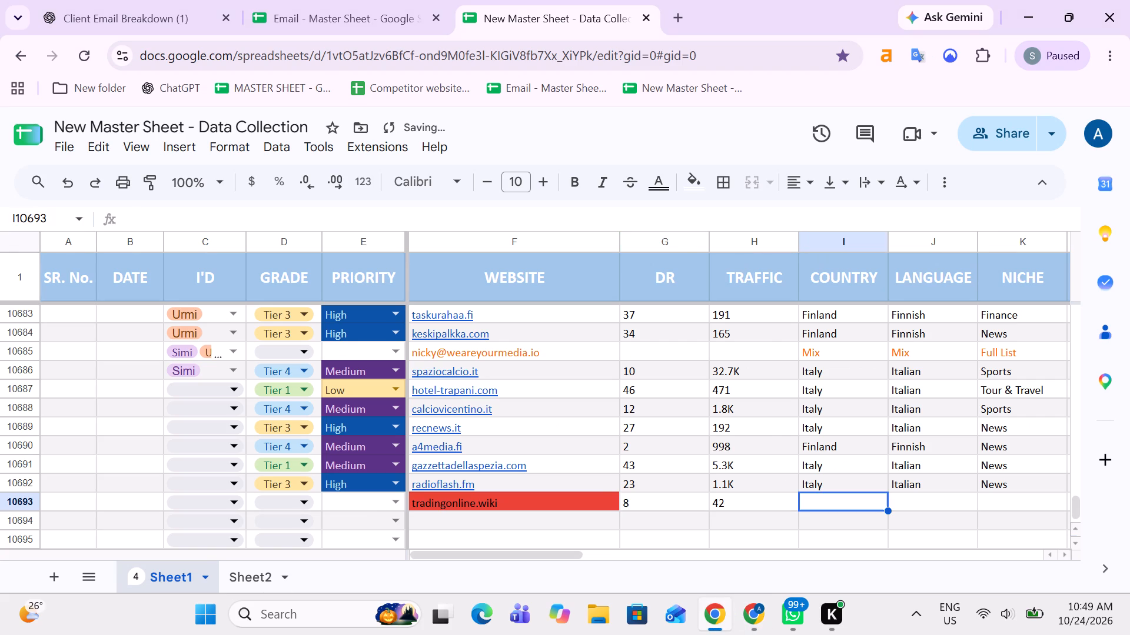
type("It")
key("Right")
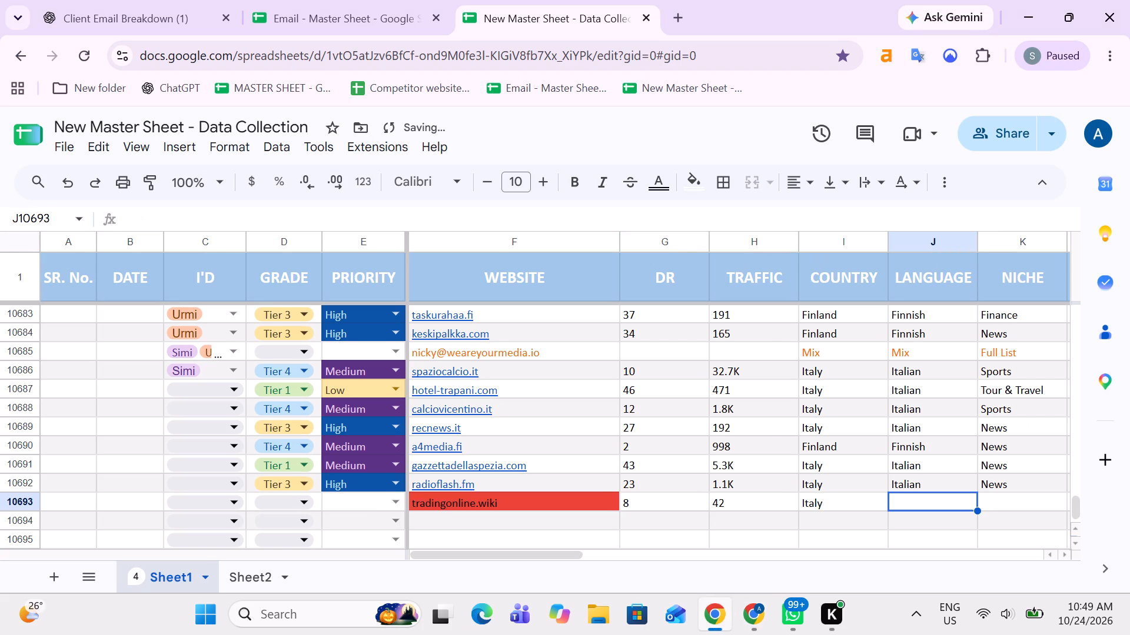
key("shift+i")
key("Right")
Search the tradingonline.wiki site for Netbet, check the results, and close the site.
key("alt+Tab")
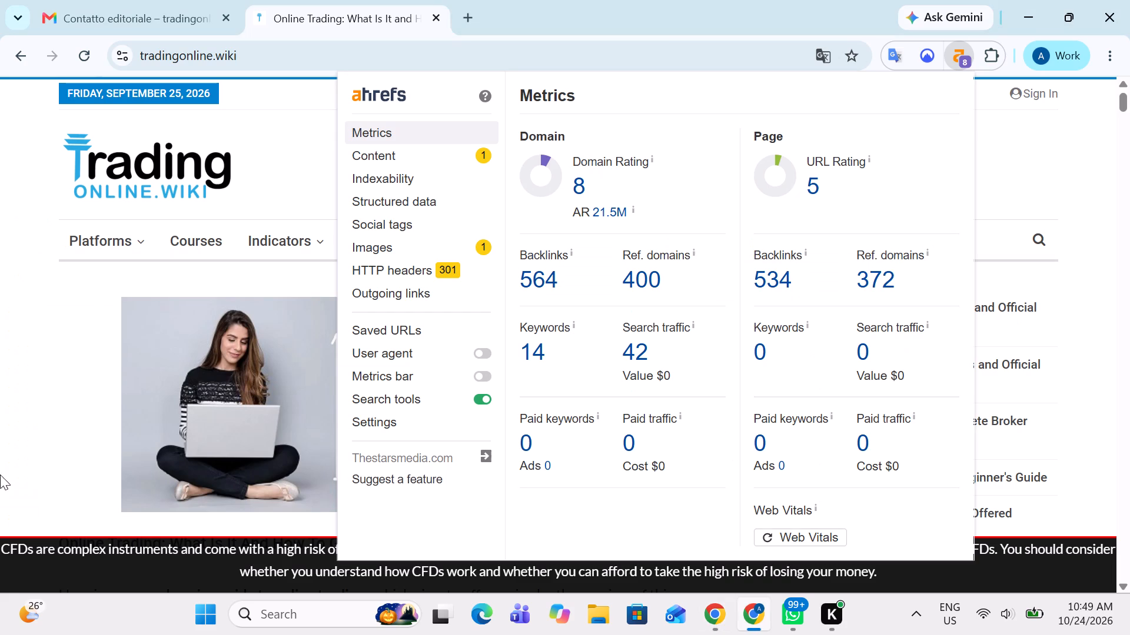
left_click(0, 376)
scroll(639, 378, "down", 8)
scroll(713, 386, "up", 19)
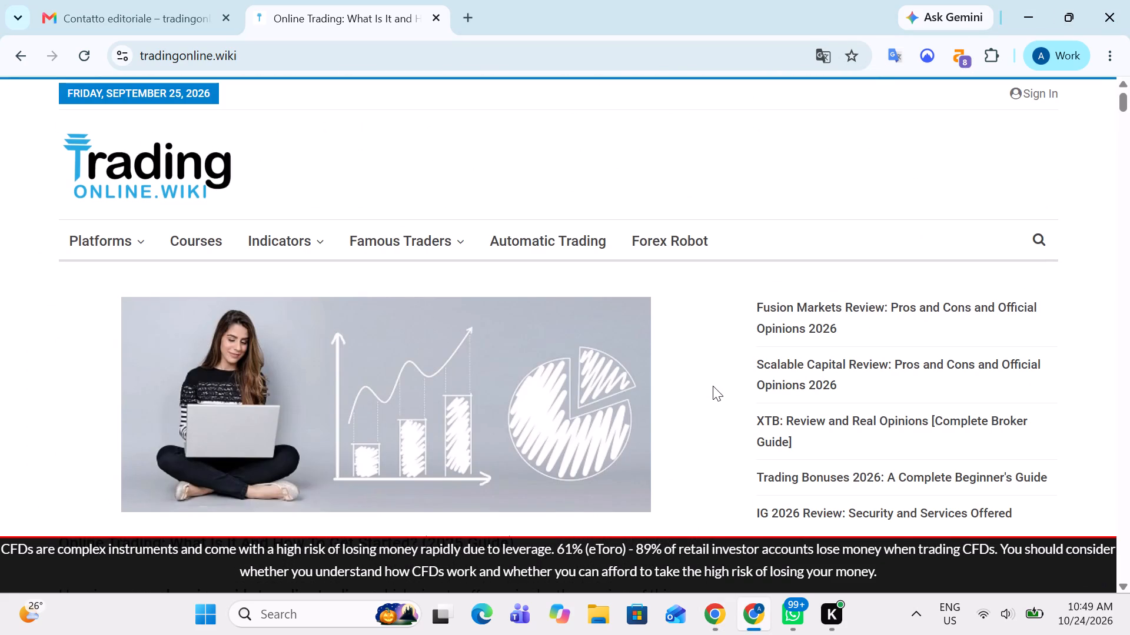
left_click(1034, 244)
left_click(818, 249)
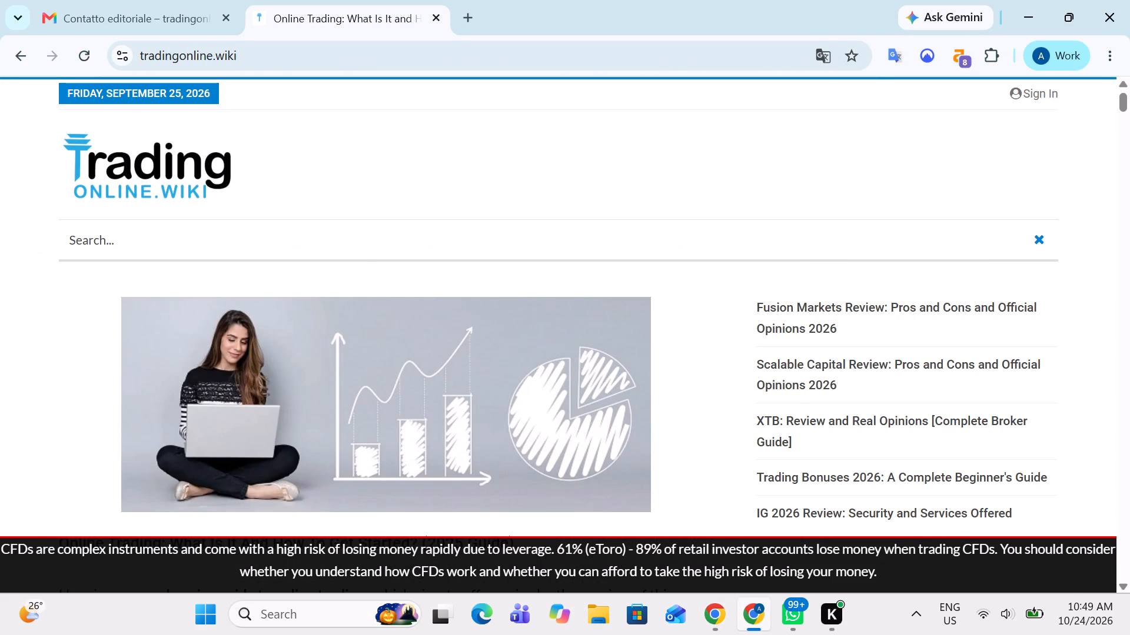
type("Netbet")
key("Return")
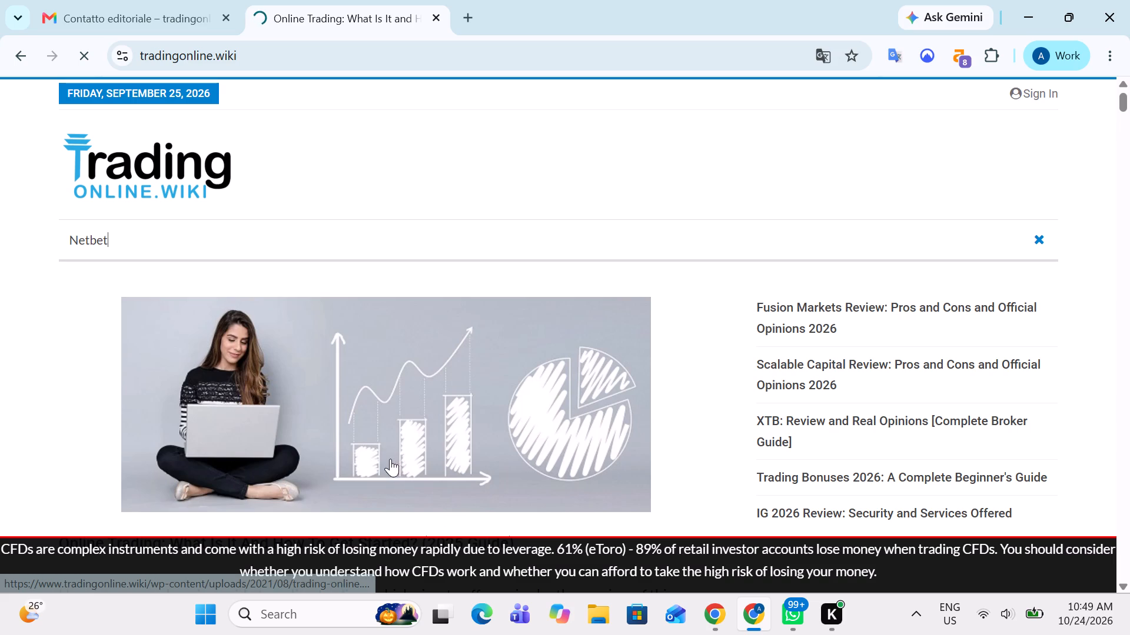
scroll(314, 337, "down", 2)
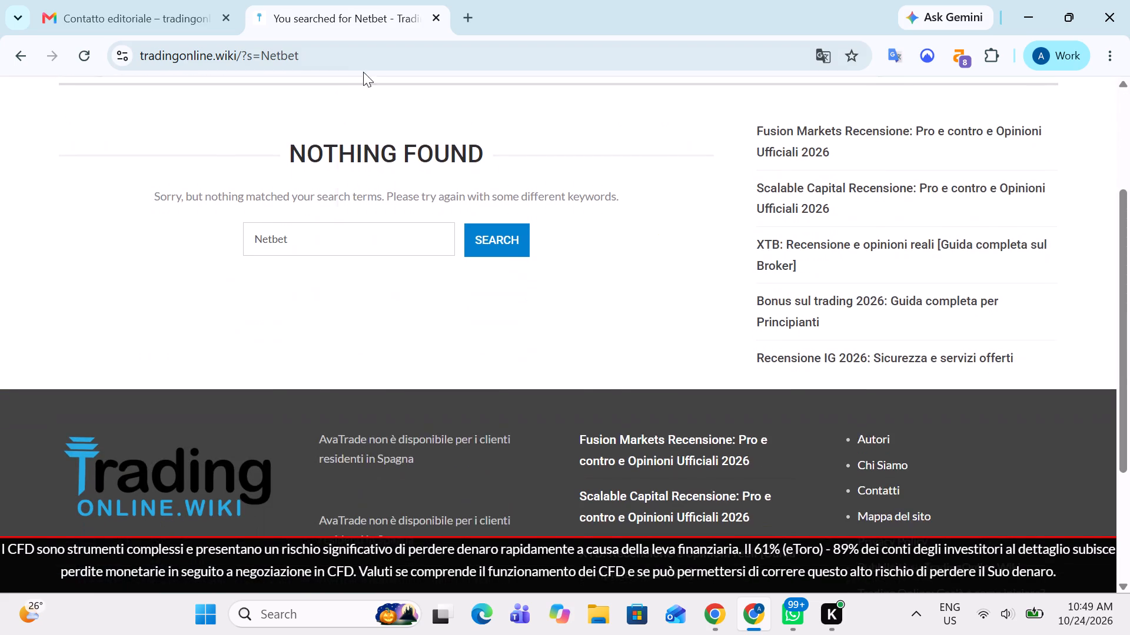
left_click(434, 21)
Read the publisher's reply in the email thread and enter Finance as the NICHE in row 10693.
scroll(570, 370, "down", 3)
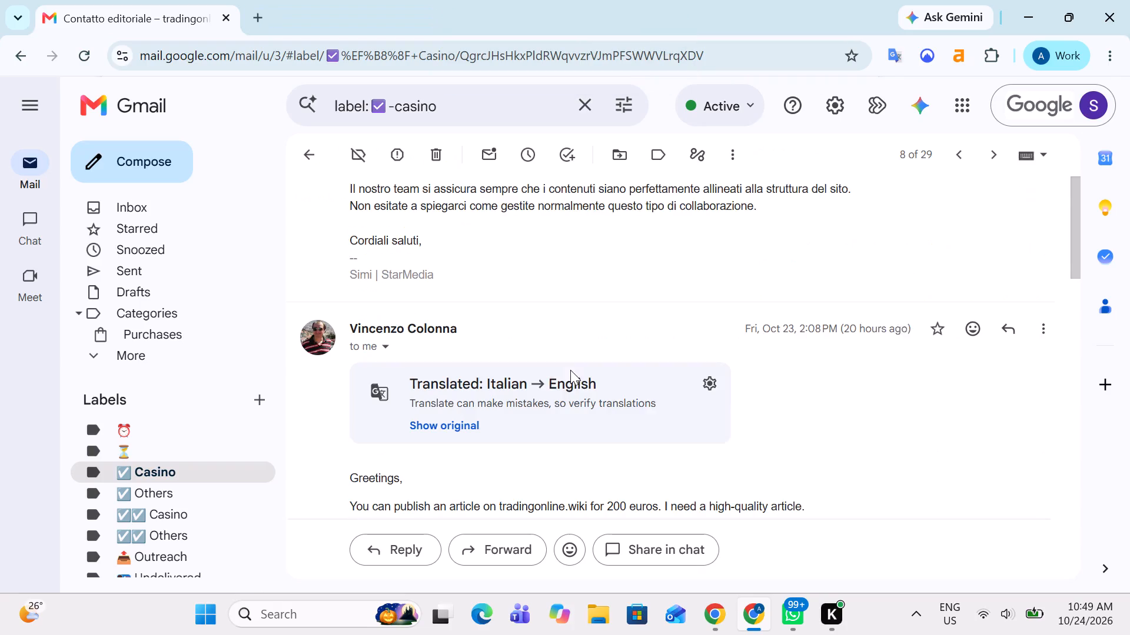
scroll(570, 369, "down", 3)
key("alt+Tab")
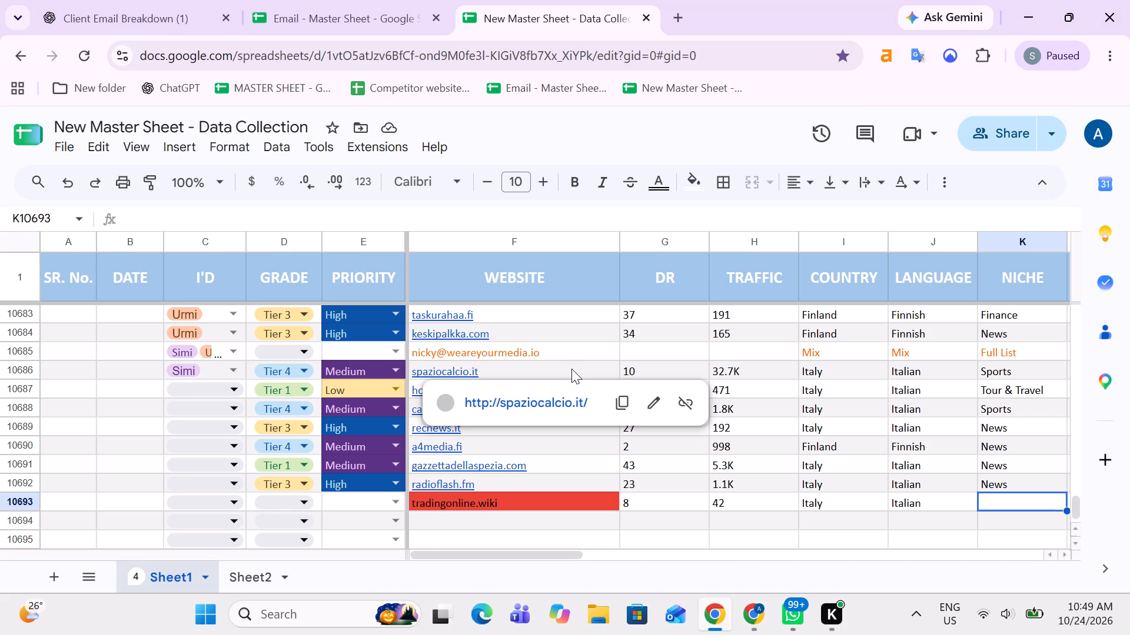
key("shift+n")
key("BackSpace")
key("BackSpace")
key("BackSpace")
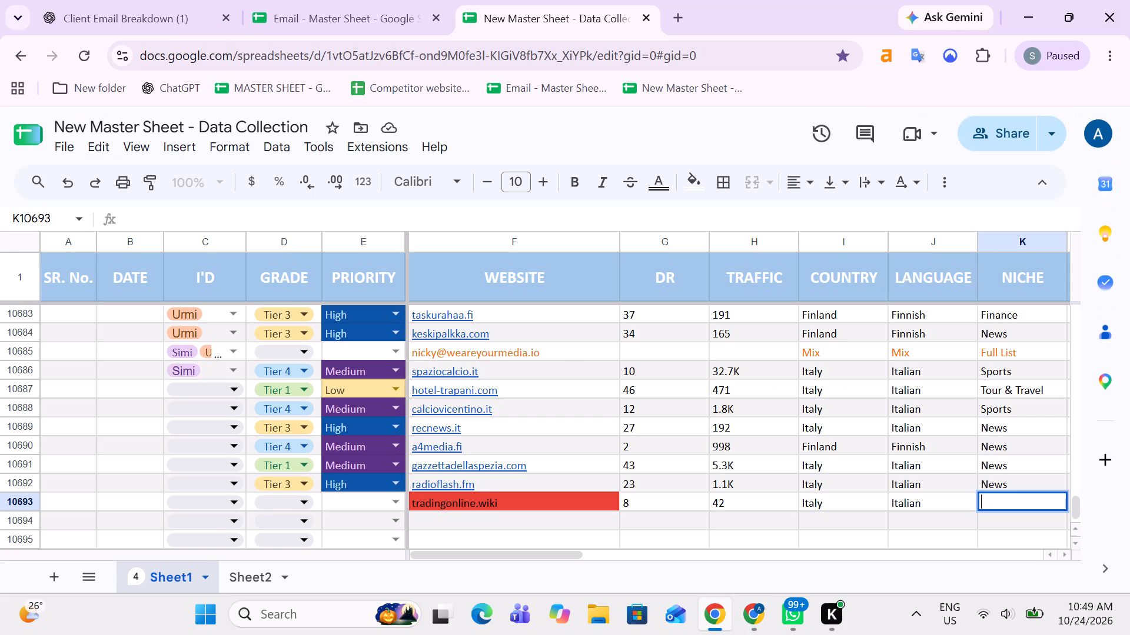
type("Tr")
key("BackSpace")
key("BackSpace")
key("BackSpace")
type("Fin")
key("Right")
Enter 200 as the PRICE in row 10693 and copy it into CASINO PRICE.
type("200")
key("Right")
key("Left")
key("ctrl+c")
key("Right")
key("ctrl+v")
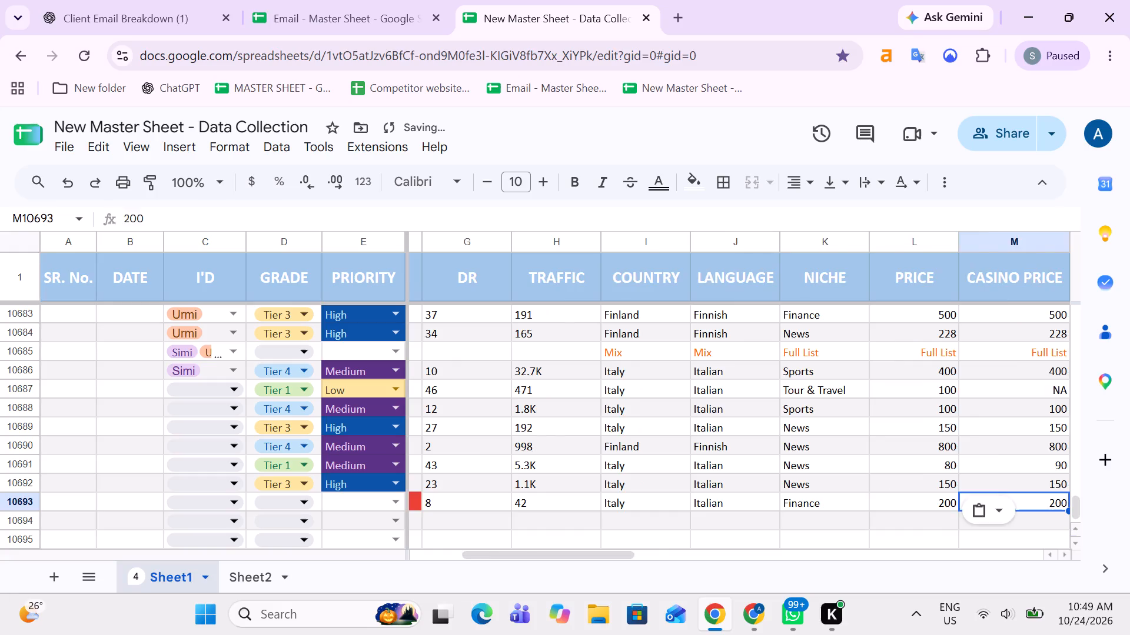
Recheck the publisher's email for conditions and set the WEBSITE TYPE in row 10693 to Unique.
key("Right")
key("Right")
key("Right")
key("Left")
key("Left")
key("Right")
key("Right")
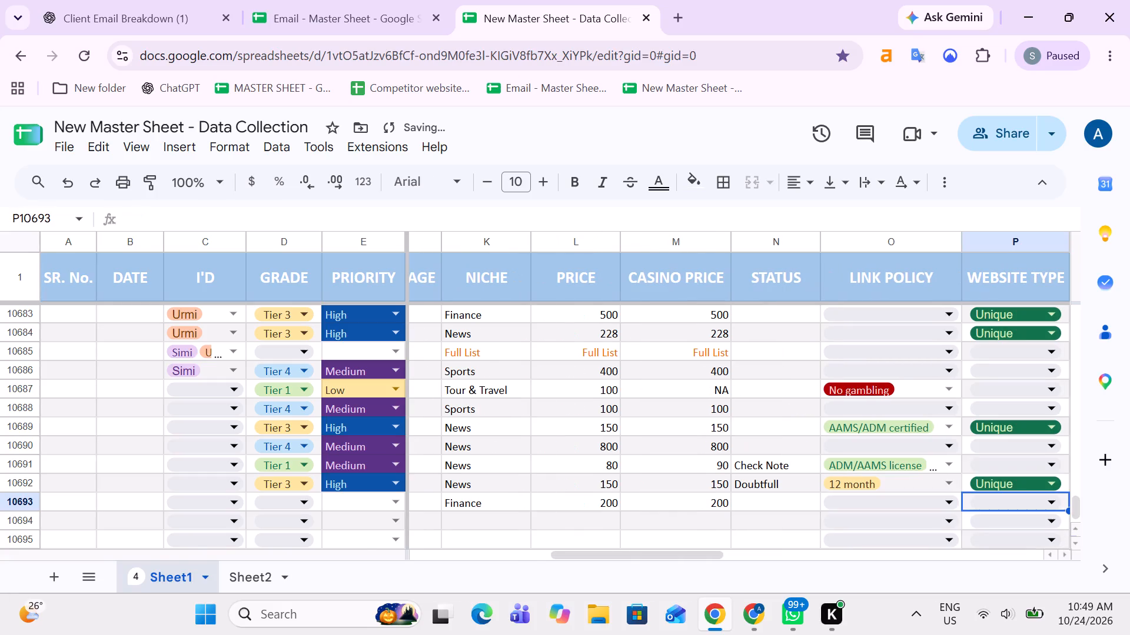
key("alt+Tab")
scroll(569, 378, "up", 1)
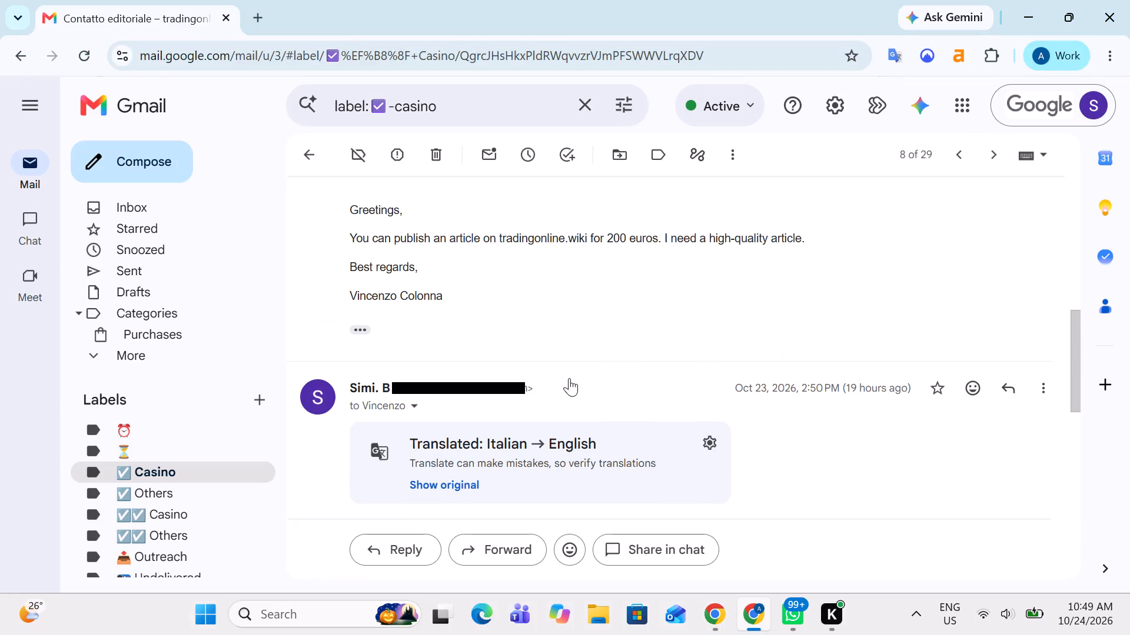
scroll(528, 399, "down", 2)
key("alt+Tab")
key("Right")
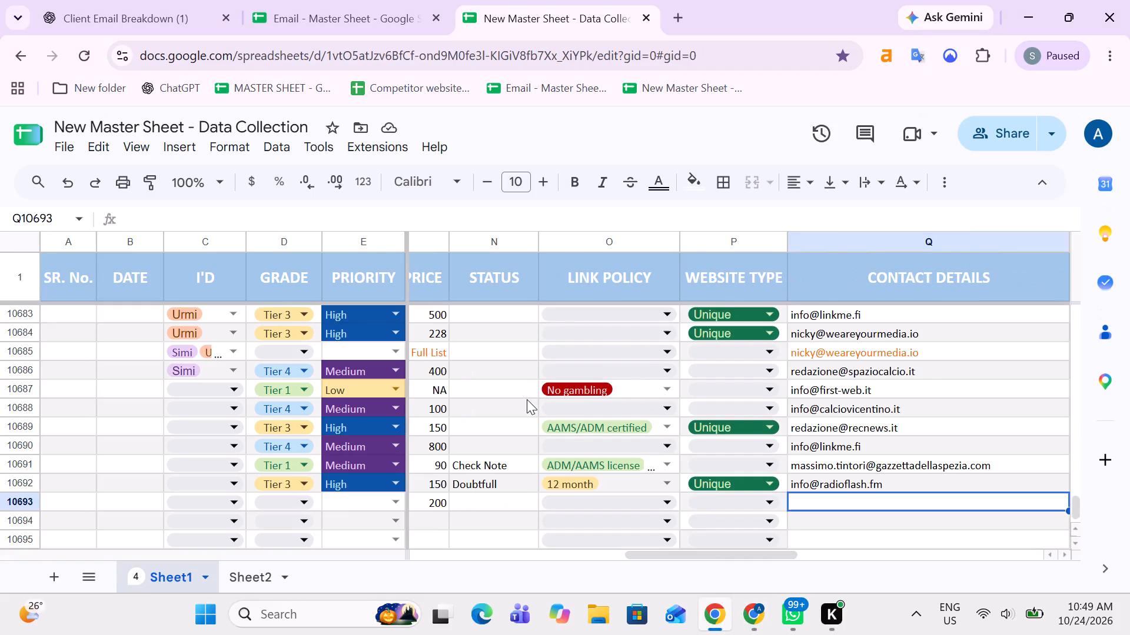
key("Left")
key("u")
key("Tab")
key("Right")
key("Left")
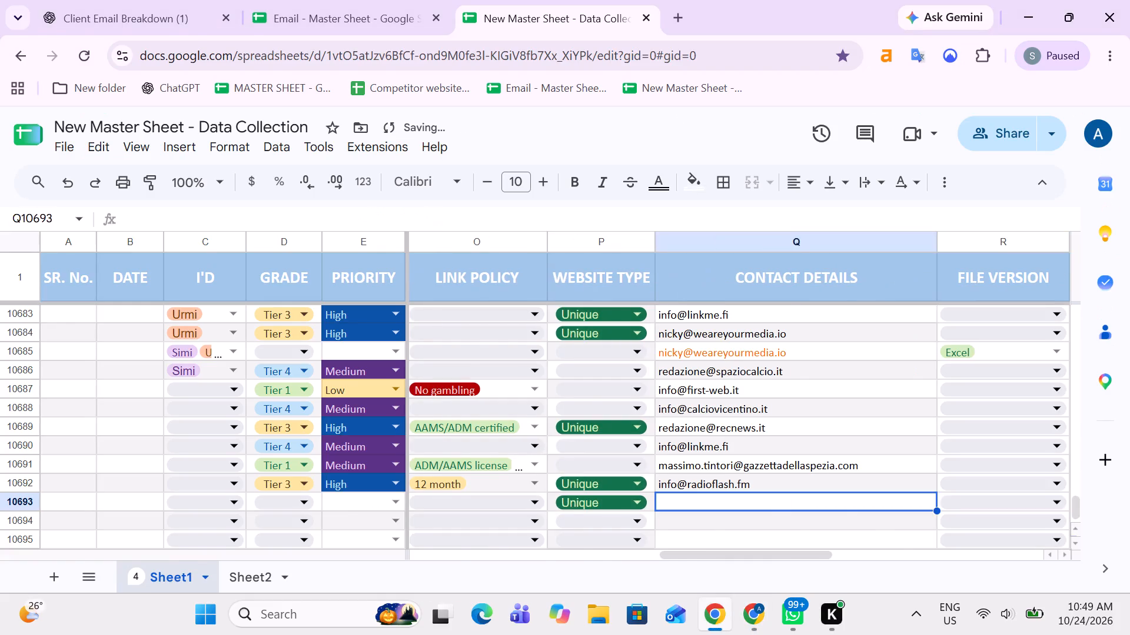
key("alt+Tab")
scroll(384, 327, "up", 4)
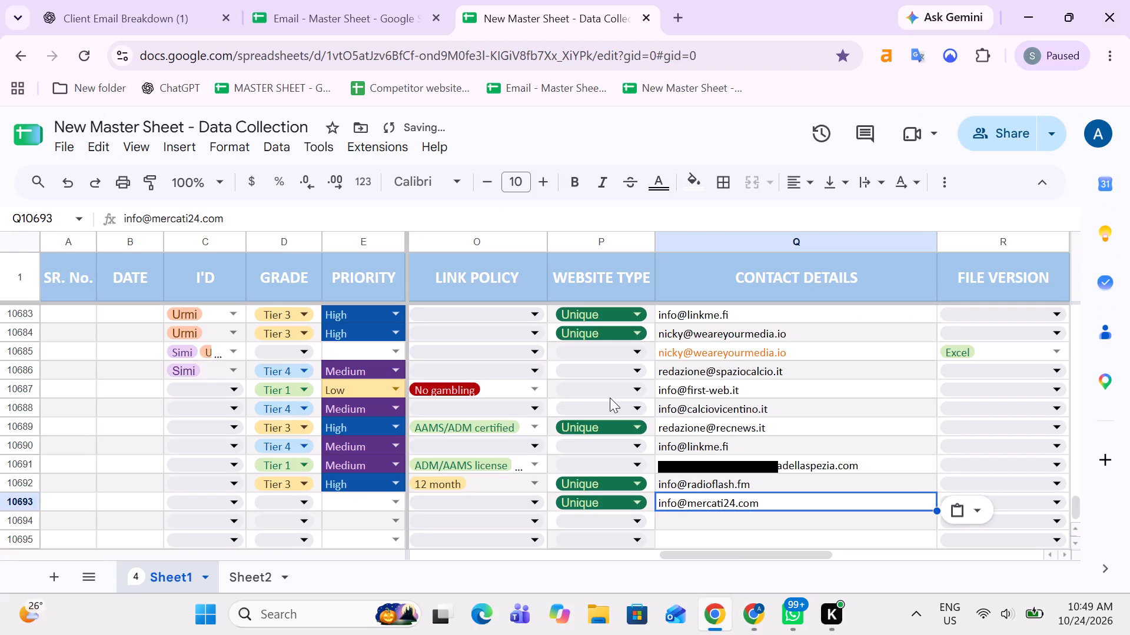
Copy the website from row 10693, search the sheet for it, and go to the earlier matching entry.
key("Right")
key("Left")
key("Left")
key("Left")
key("Left")
key("Left")
key("Left")
key("Left")
key("Left")
key("Left")
key("Left")
key("Left")
key("Left")
key("Left")
key("Left")
key("Left")
key("Left")
key("Left")
key("Left")
key("Left")
key("Left")
key("Right")
key("Right")
key("Right")
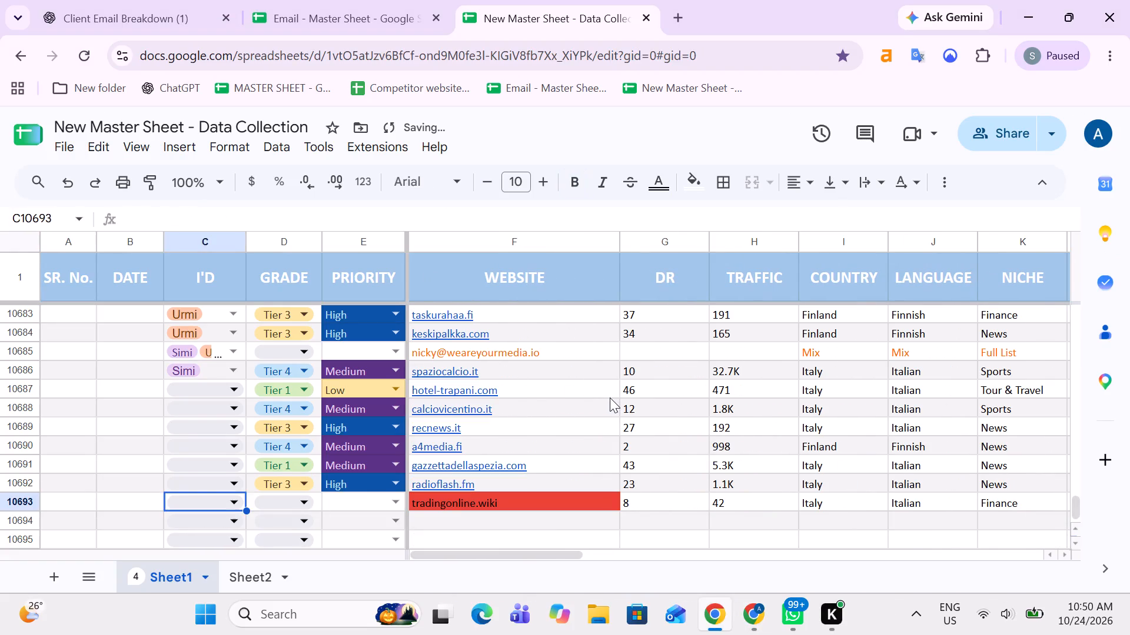
key("Right")
key("Right")
key("ctrl+c")
key("ctrl+f")
key("ctrl+v")
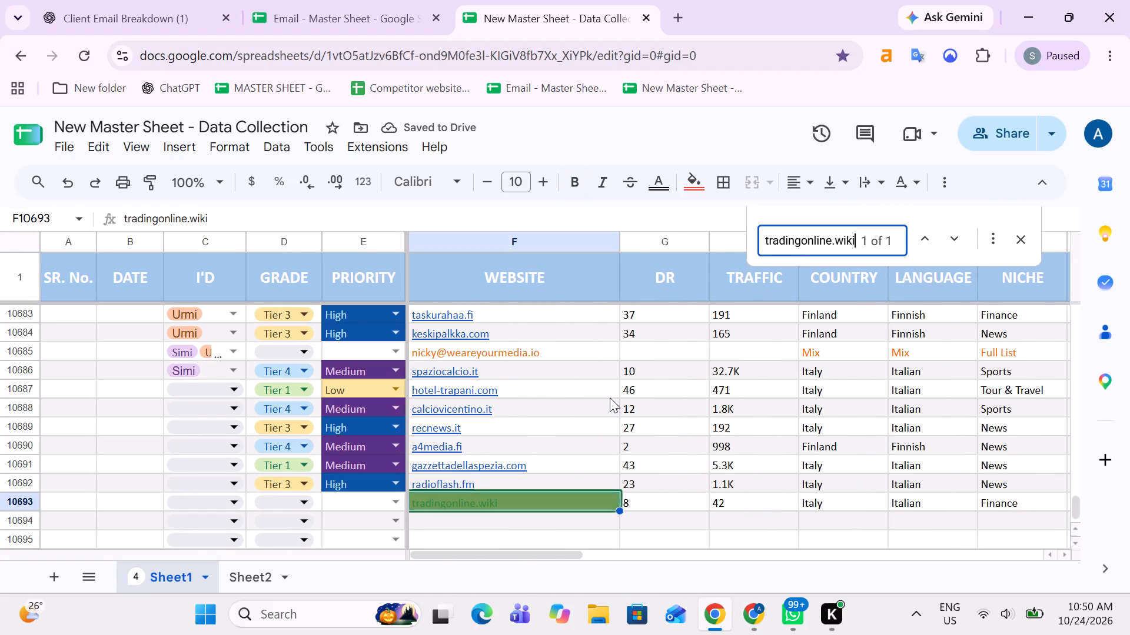
left_click(922, 243)
Compare the existing tradingonline.wiki entry in row 2049 across its pricing, policy, type and contact columns, and close the search.
left_click(721, 317)
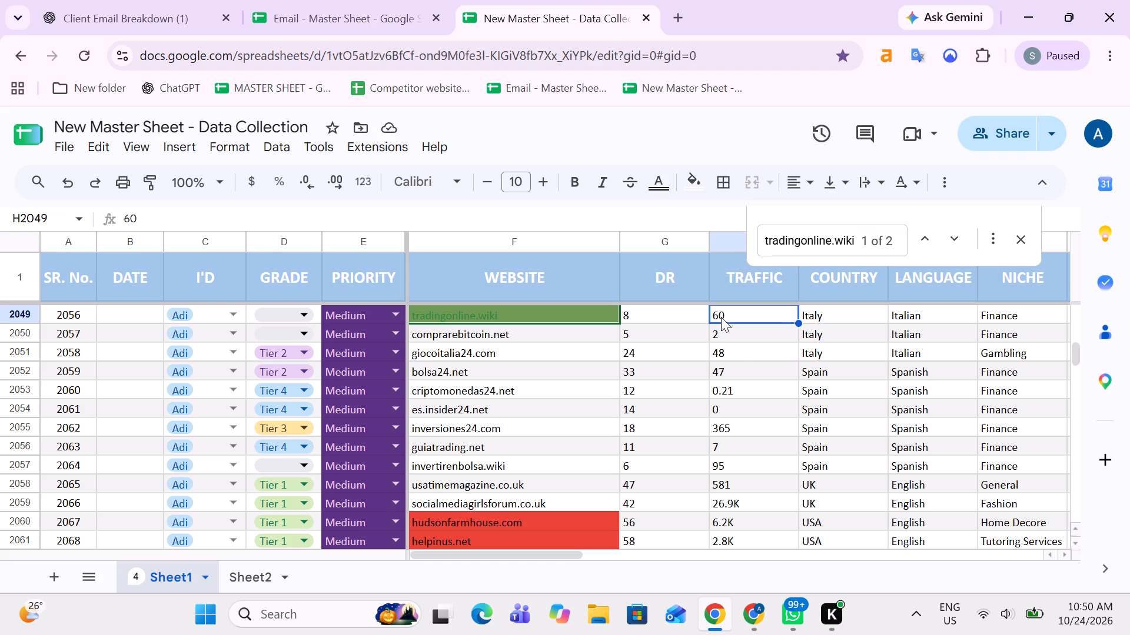
key("Right")
key("Right")
key("Right")
key("Right")
key("Right")
key("Right")
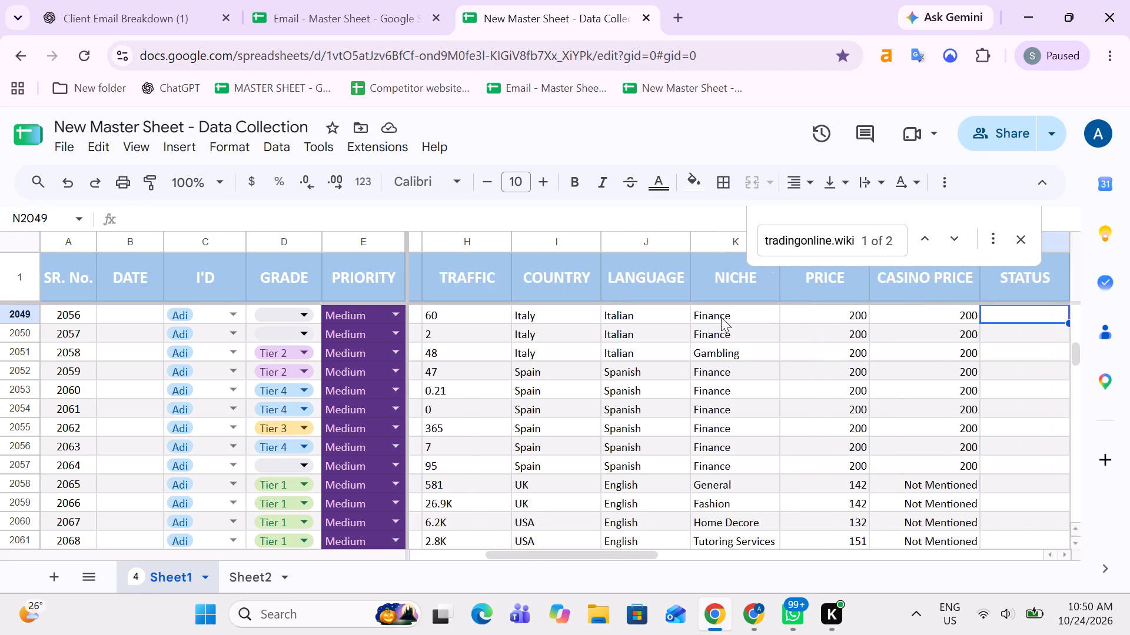
key("Right")
key("Right")
key("Right")
key("Right")
key("Left")
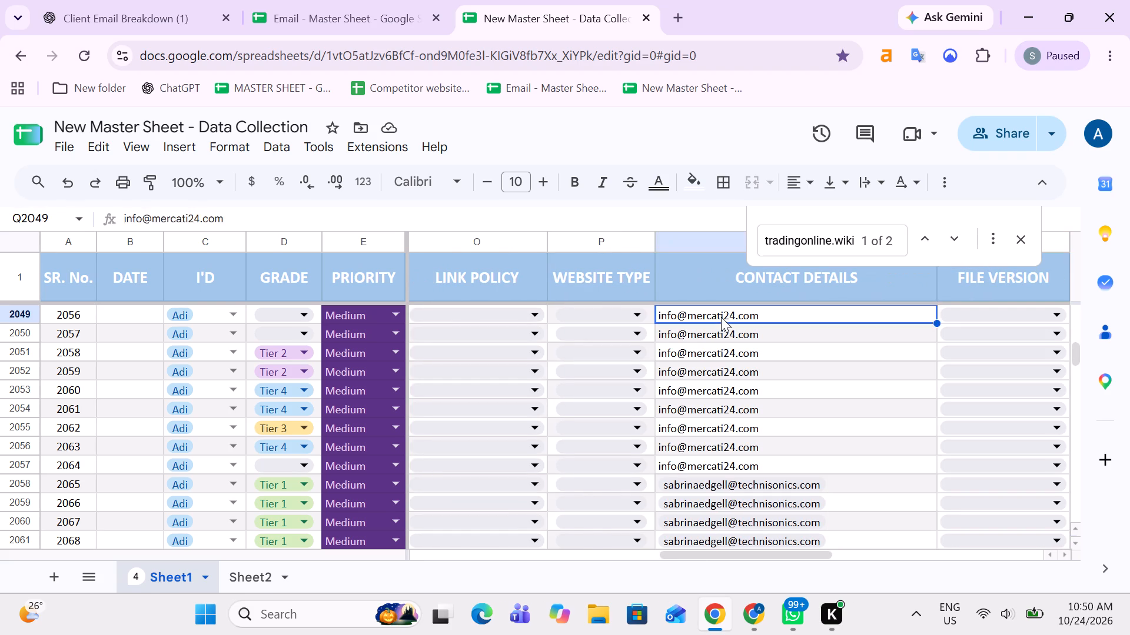
key("Left")
key("Left")
key("Right")
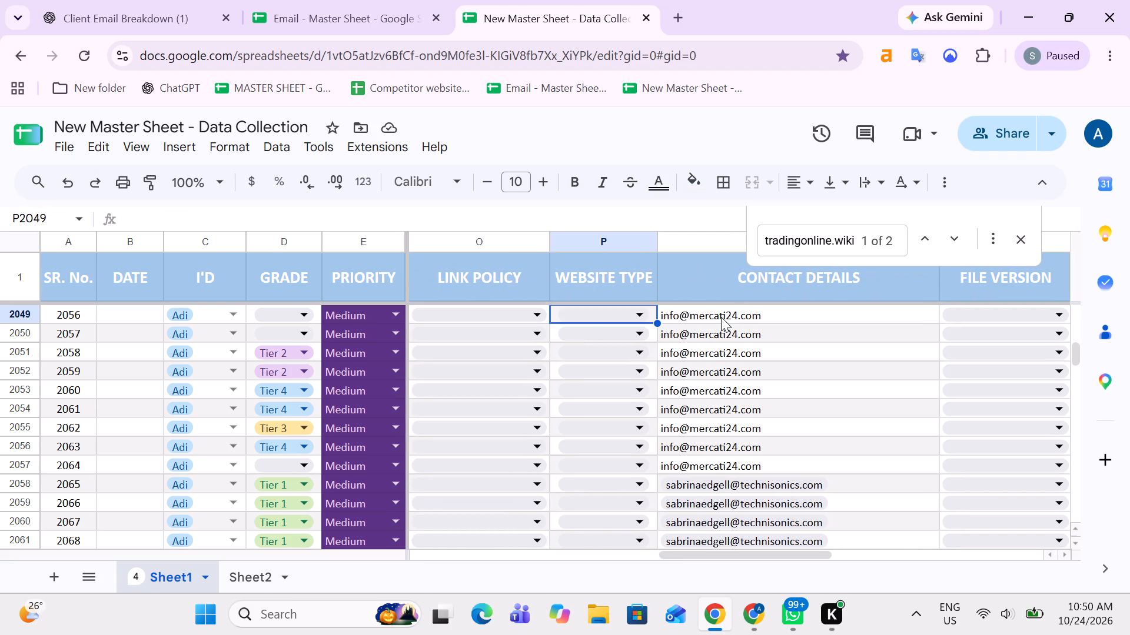
key("Left")
key("Left")
key("Left")
key("Left")
key("Left")
key("Left")
key("Left")
key("Left")
key("Left")
key("Left")
key("Left")
key("Left")
key("Left")
key("Left")
key("Left")
key("Left")
key("Left")
key("Left")
key("Left")
key("Left")
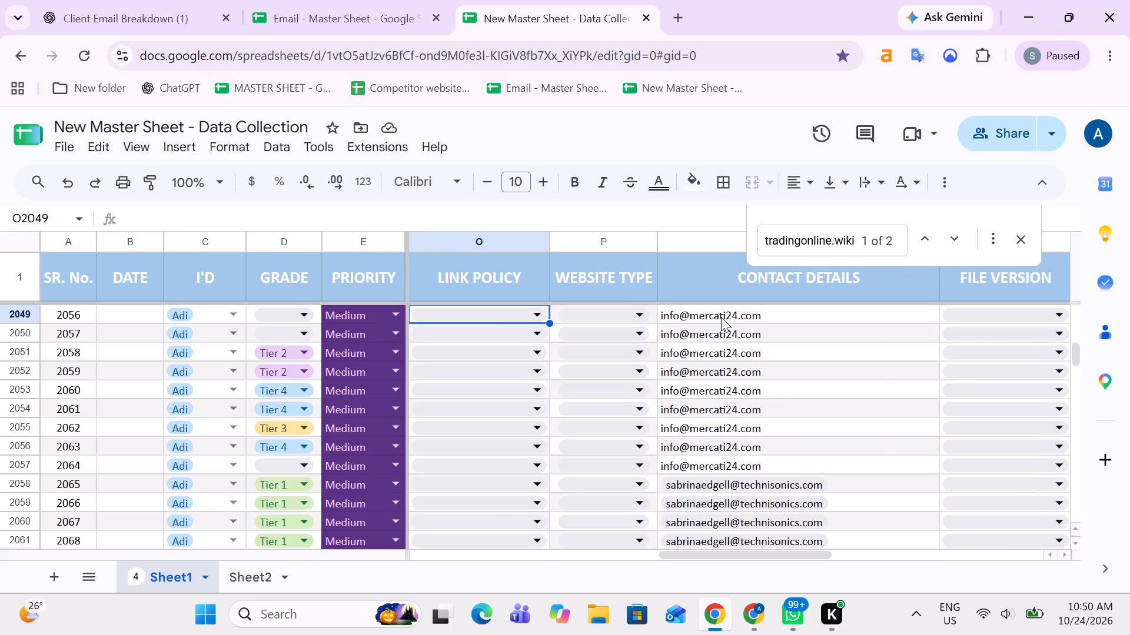
key("Right")
key("Right")
key("Right")
key("Right")
key("Right")
key("Right")
key("Right")
key("Right")
key("Right")
key("Right")
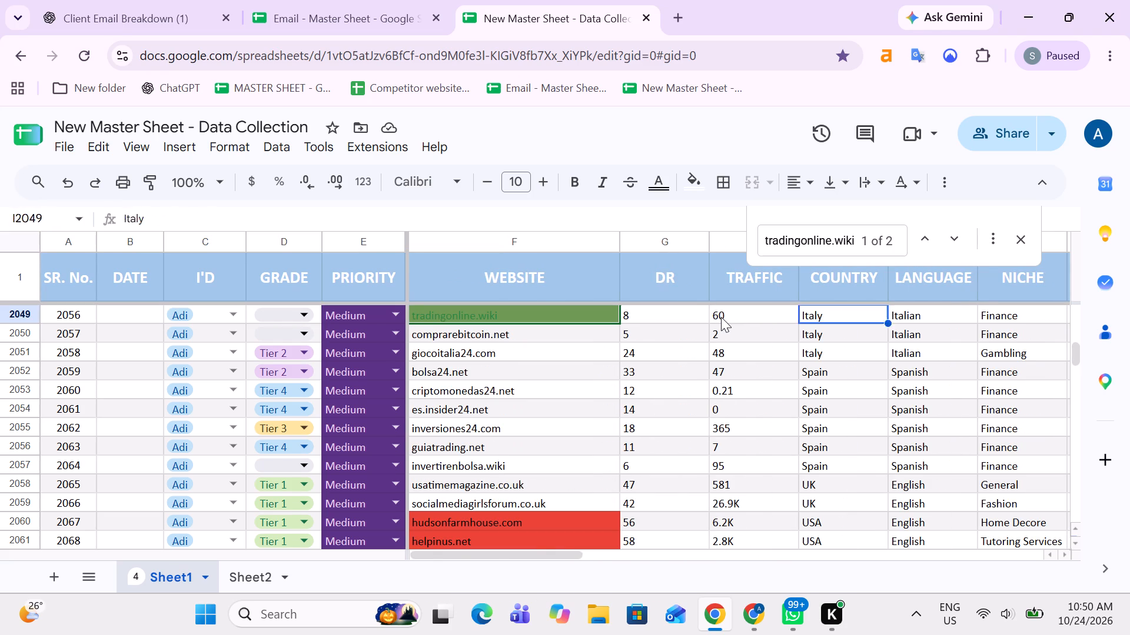
key("Right")
key("Right")
key("Right")
key("Right")
key("Right")
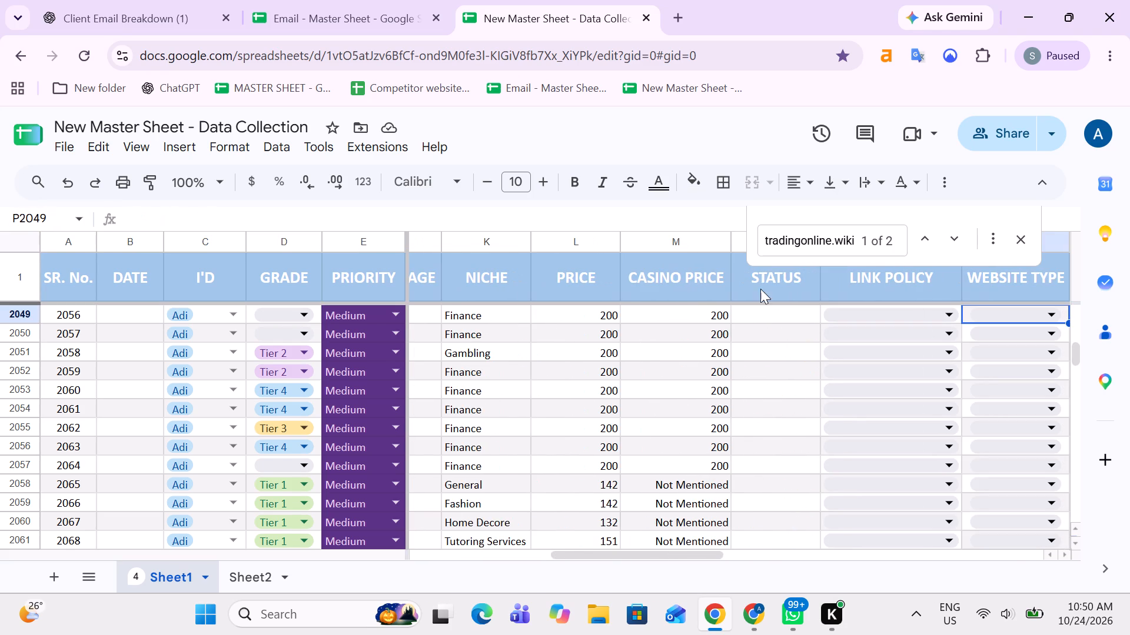
left_click(1021, 230)
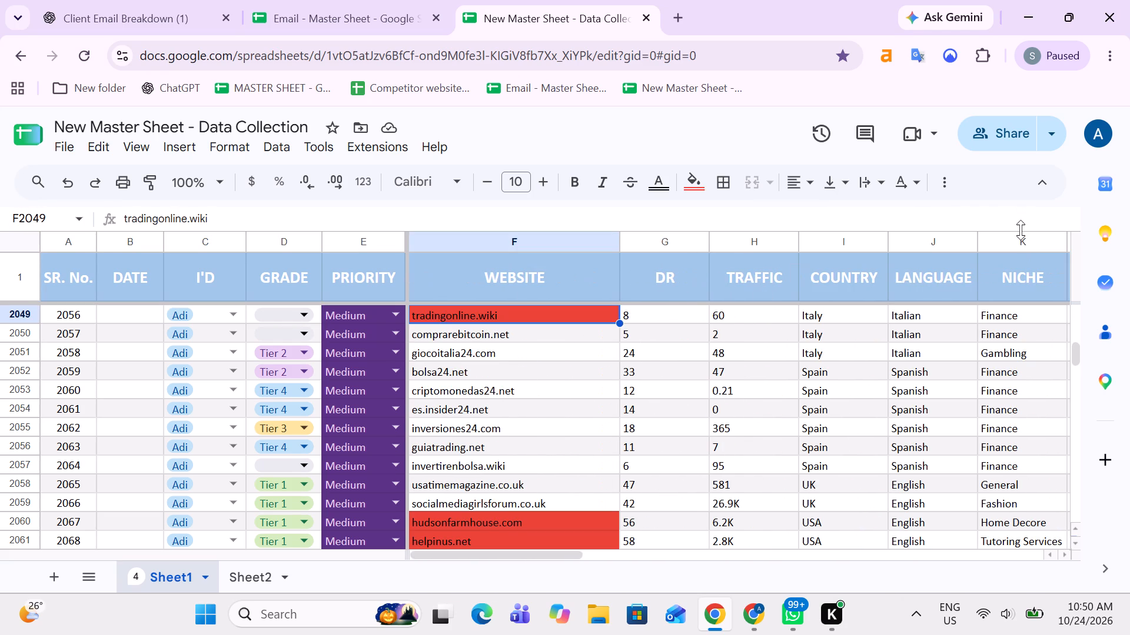
Clear the duplicate tradingonline.wiki entry's data in row 10693 from DR through CONTACT DETAILS.
key("Down")
key("ctrl+Down")
key("Down")
key("Down")
key("Down")
key("Up")
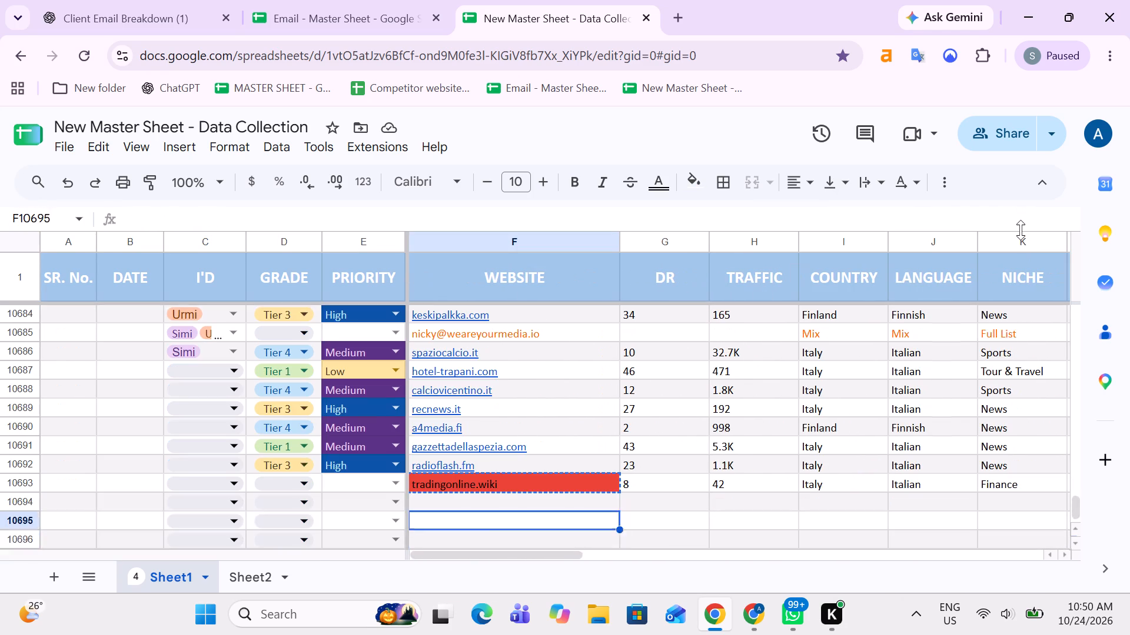
key("Up")
key("Up")
key("Down")
key("Up")
key("Right")
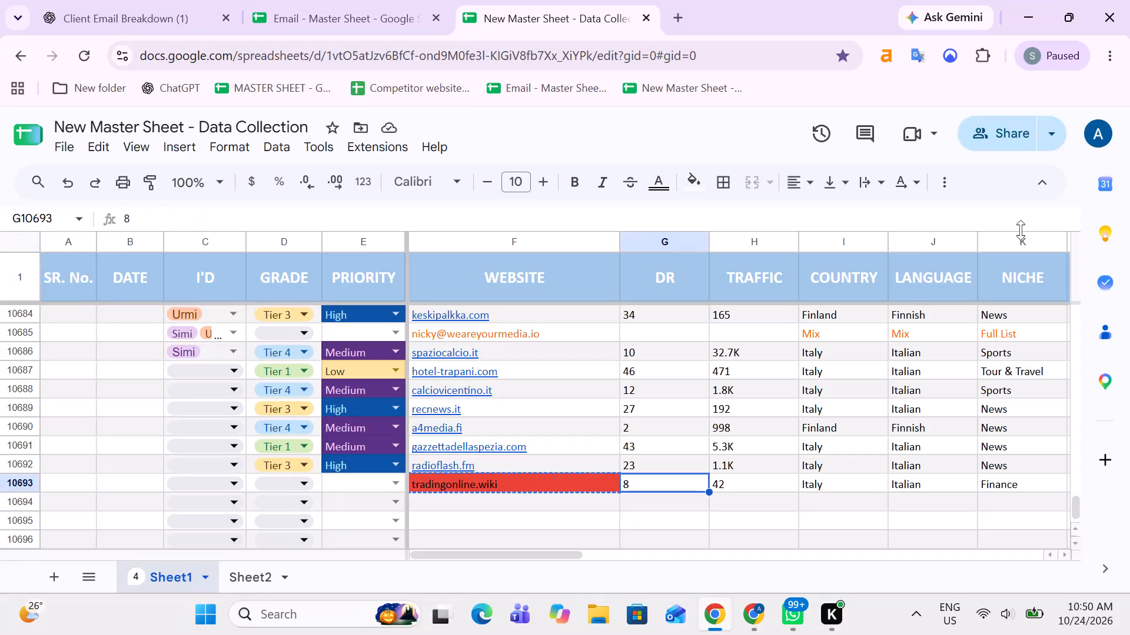
key("shift+Right")
key("shift+Right")
key("shift+Right")
key("shift+Right")
key("shift+Right")
key("shift+Right")
key("shift+Right")
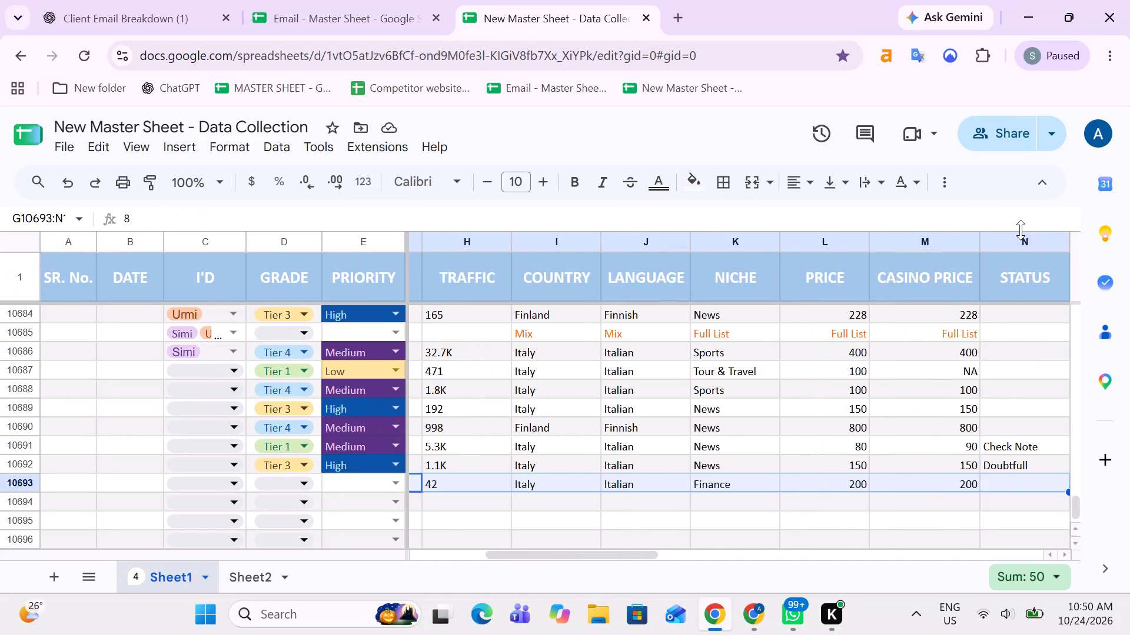
key("shift+Right")
key("shift+Right")
key("shift+Right")
key("shift+Left")
key("shift+Right")
key("shift+Right")
key("shift+Left")
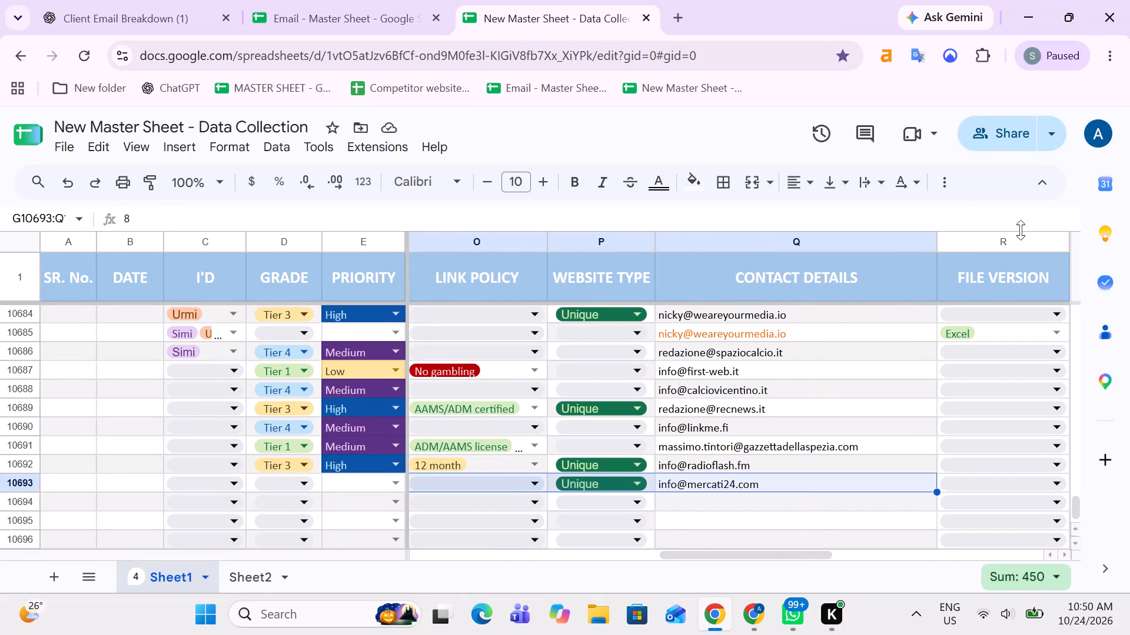
key("Delete")
key("Left")
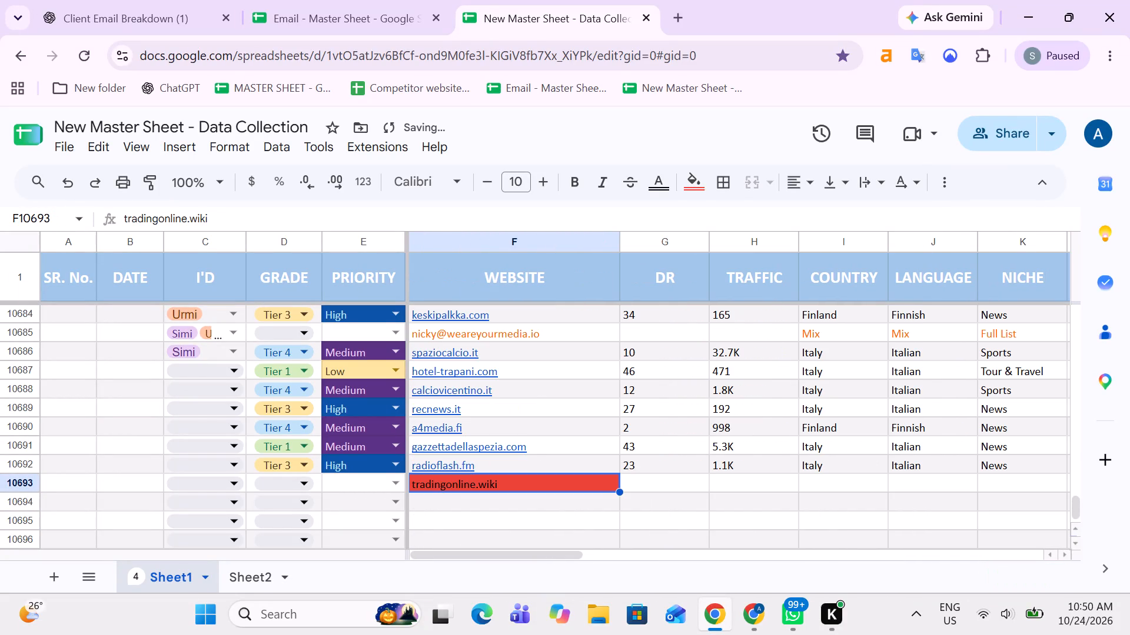
Check the remaining columns of row 10693, from I'D and GRADE across to the notes and last check, for leftover data.
key("Right")
key("Right")
key("Right")
key("Right")
key("Right")
key("Right")
key("Right")
key("Right")
key("Right")
key("Right")
key("Right")
key("Right")
key("Right")
key("Right")
key("Left")
key("Left")
key("Left")
key("Left")
key("Left")
key("Left")
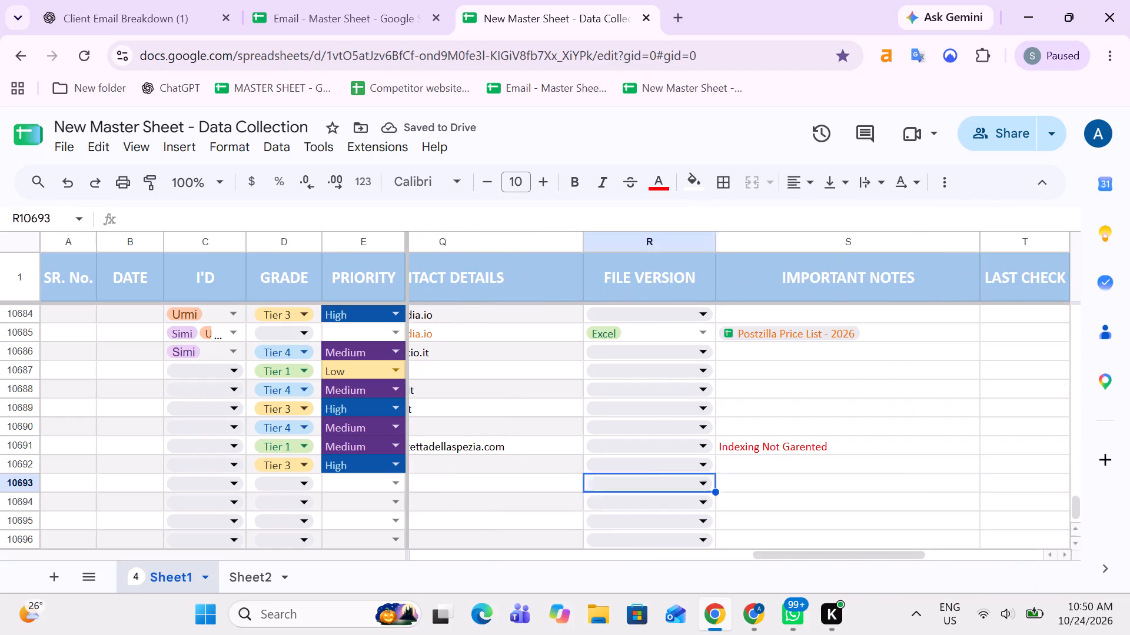
key("Right")
key("Right")
key("Left")
key("Left")
key("Left")
key("Left")
key("Left")
key("Left")
key("Left")
key("Left")
key("Left")
key("Left")
key("Left")
key("Left")
key("Left")
key("Right")
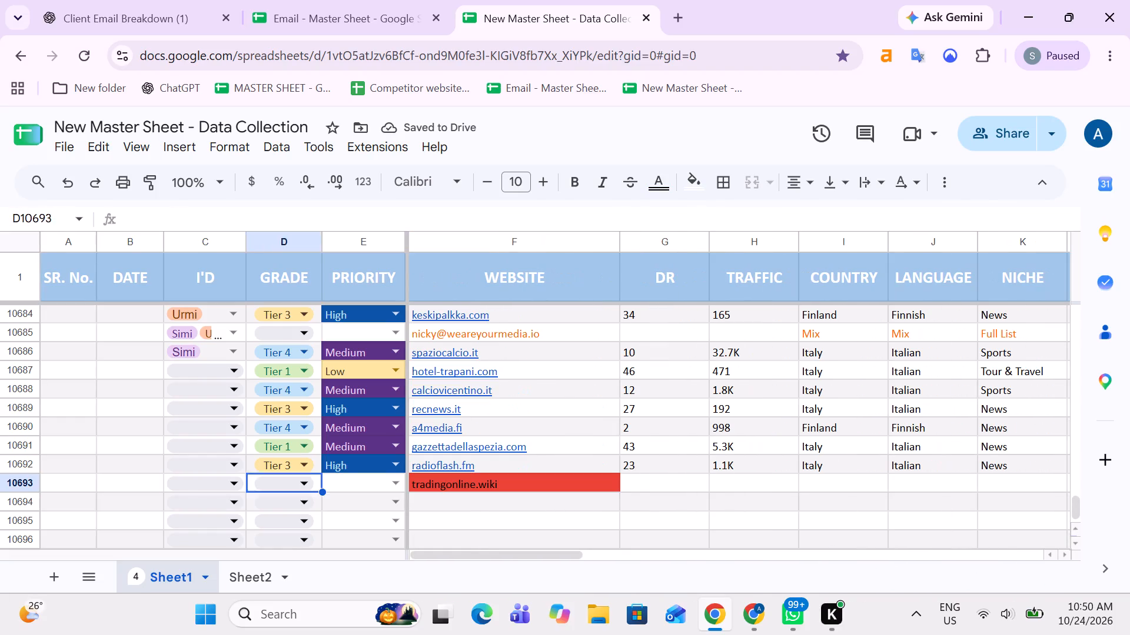
Delete the tradingonline.wiki website name from row 10693.
key("Right")
key("Right")
key("BackSpace")
key("Right")
key("Left")
key("Right")
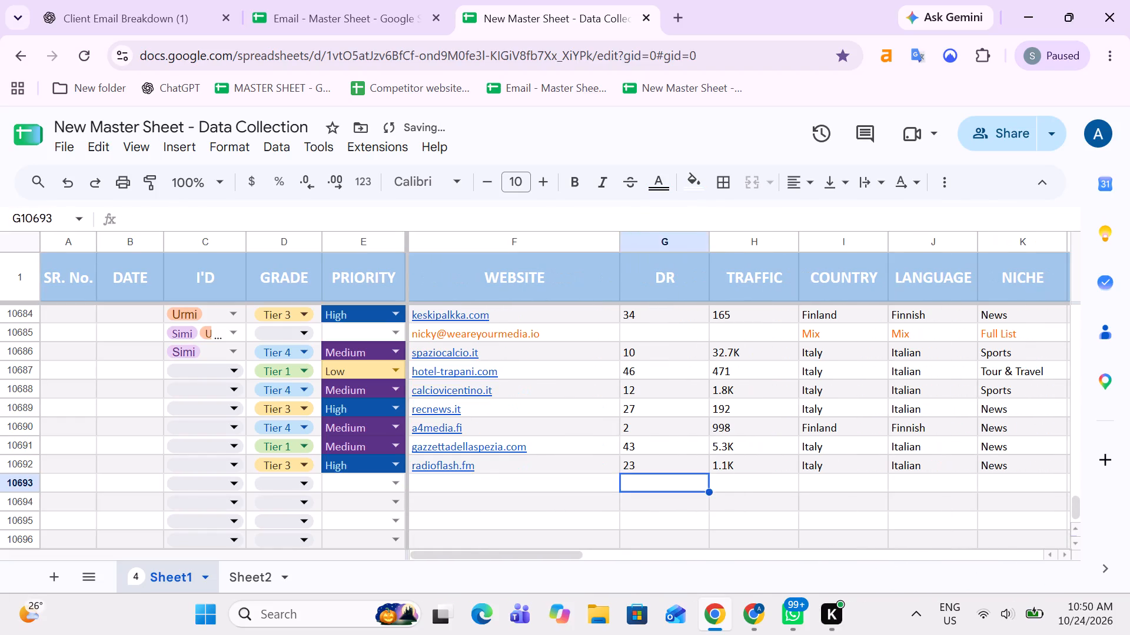
key("Left")
Switch to Gmail and relabel the tradingonline.wiki thread from the single-checkmark Casino label to the double-checkmark Casino label.
key("alt+Tab")
scroll(513, 339, "up", 4)
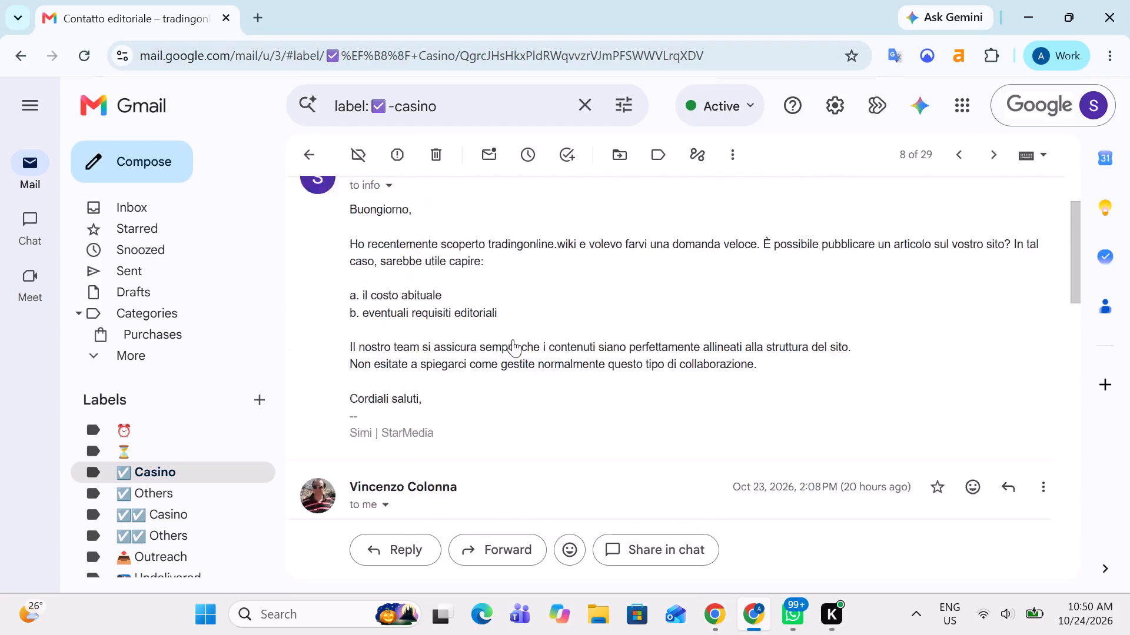
scroll(513, 339, "up", 3)
left_click(650, 149)
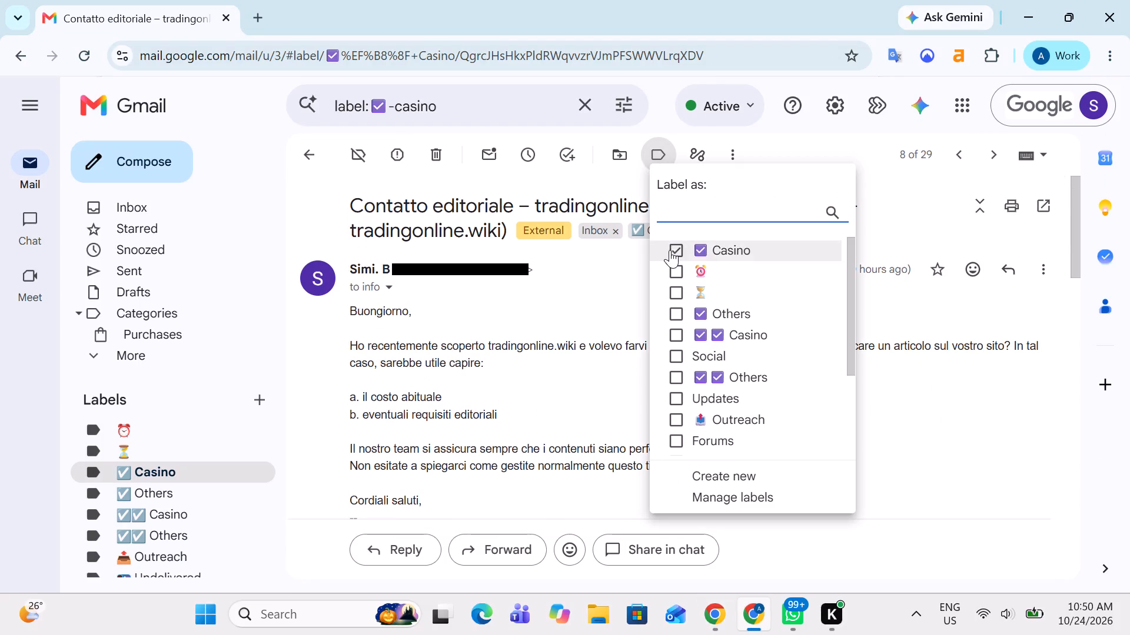
left_click(670, 250)
left_click(779, 334)
scroll(629, 357, "down", 15)
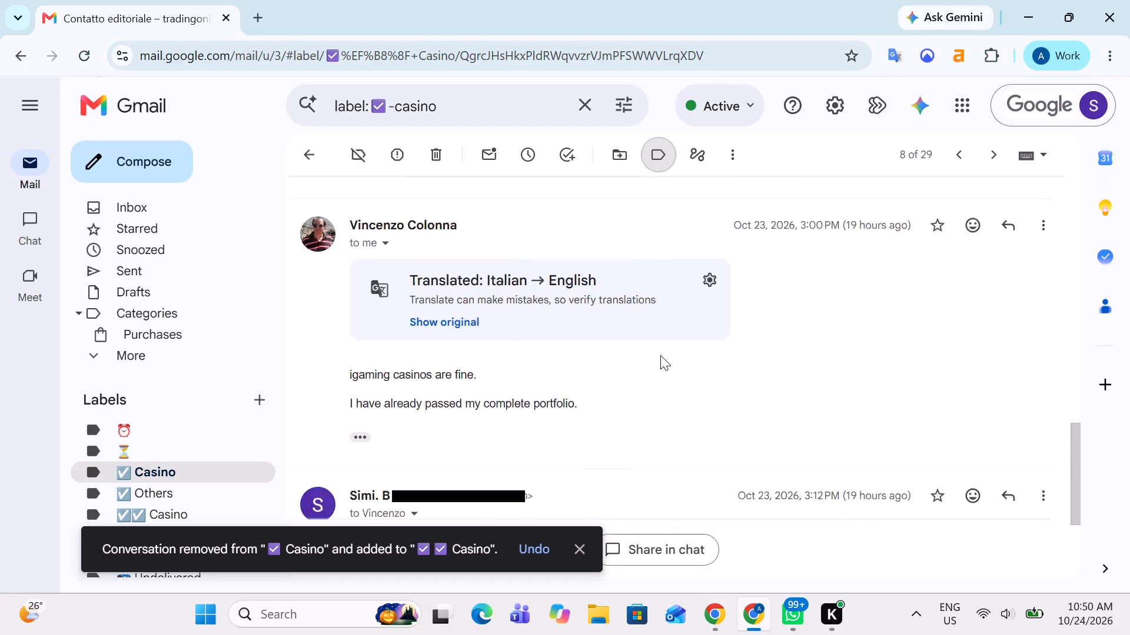
scroll(660, 355, "down", 10)
Open the next thread, about tradingonlineguida.com, expand and translate the publisher's replies to read price and casino terms, and open the site link.
left_click(1001, 145)
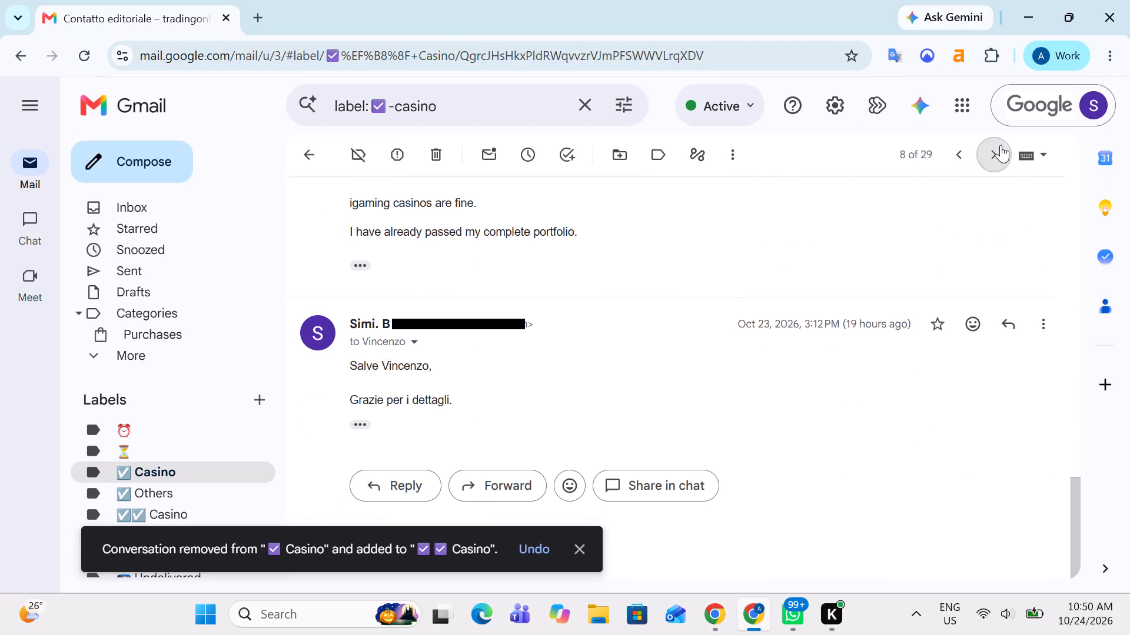
left_click(320, 312)
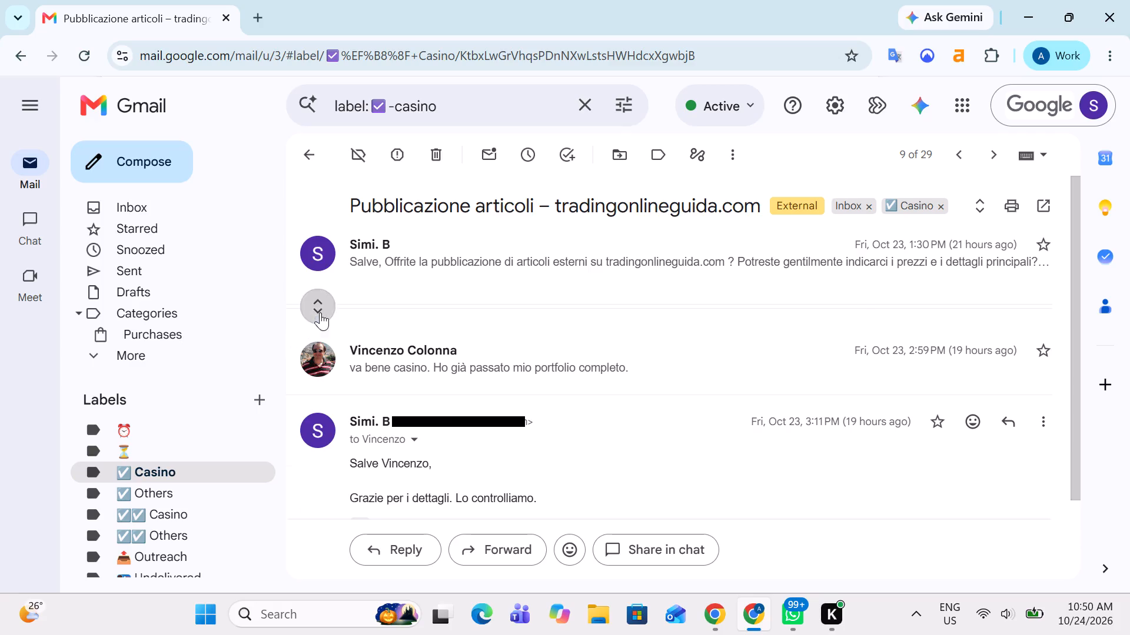
left_click(536, 284)
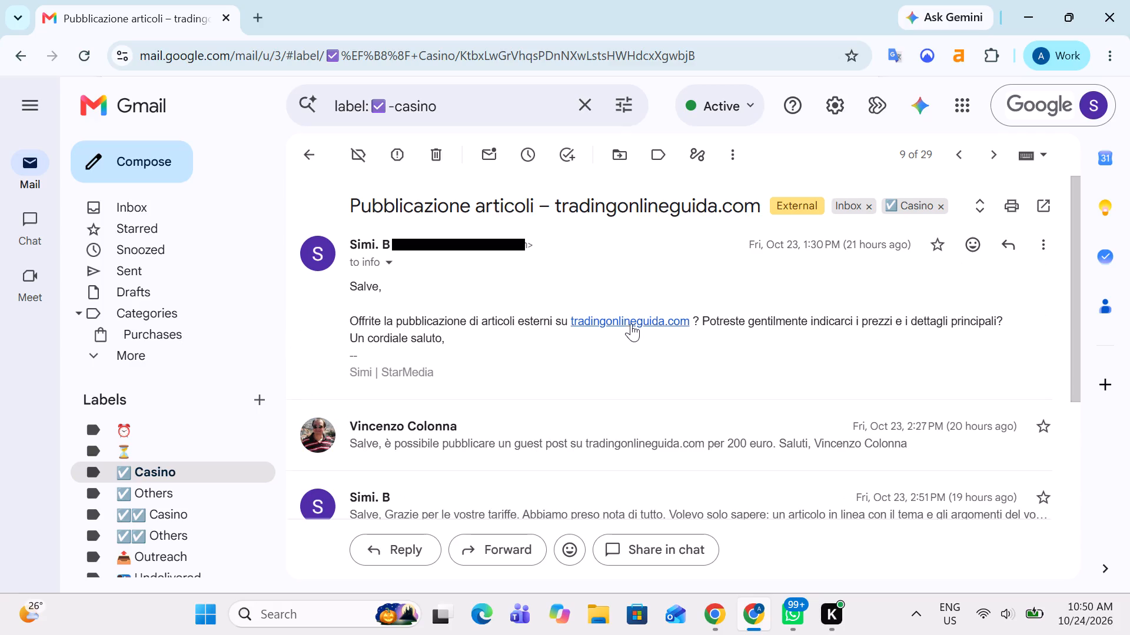
left_click(627, 324, "ctrl")
scroll(619, 345, "down", 3)
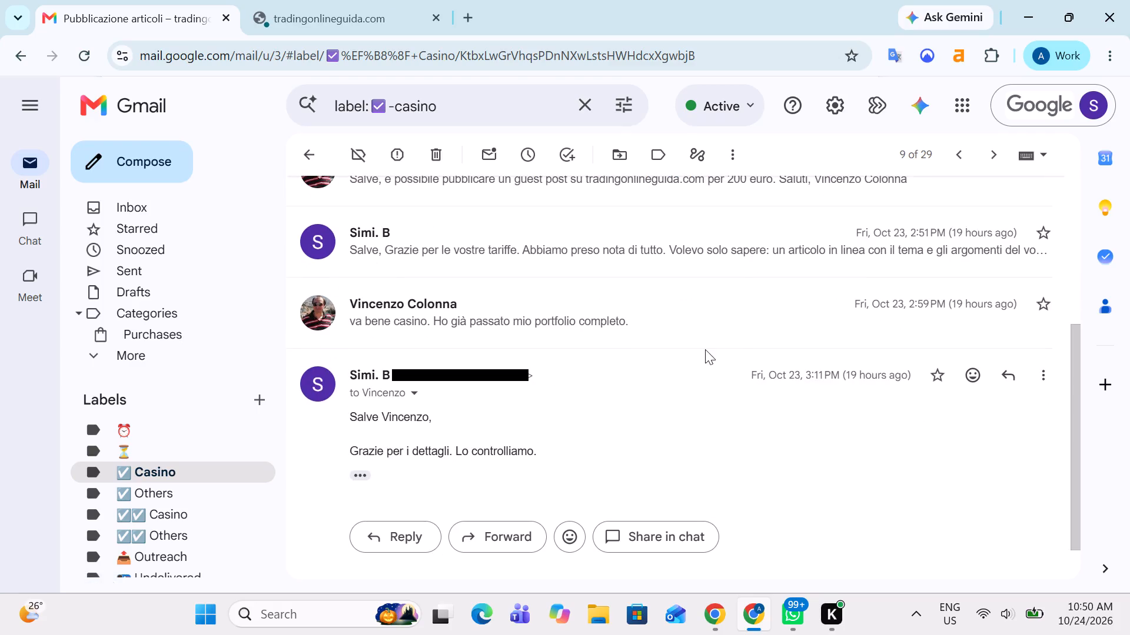
scroll(709, 349, "up", 1)
left_click(510, 269)
scroll(541, 289, "down", 4)
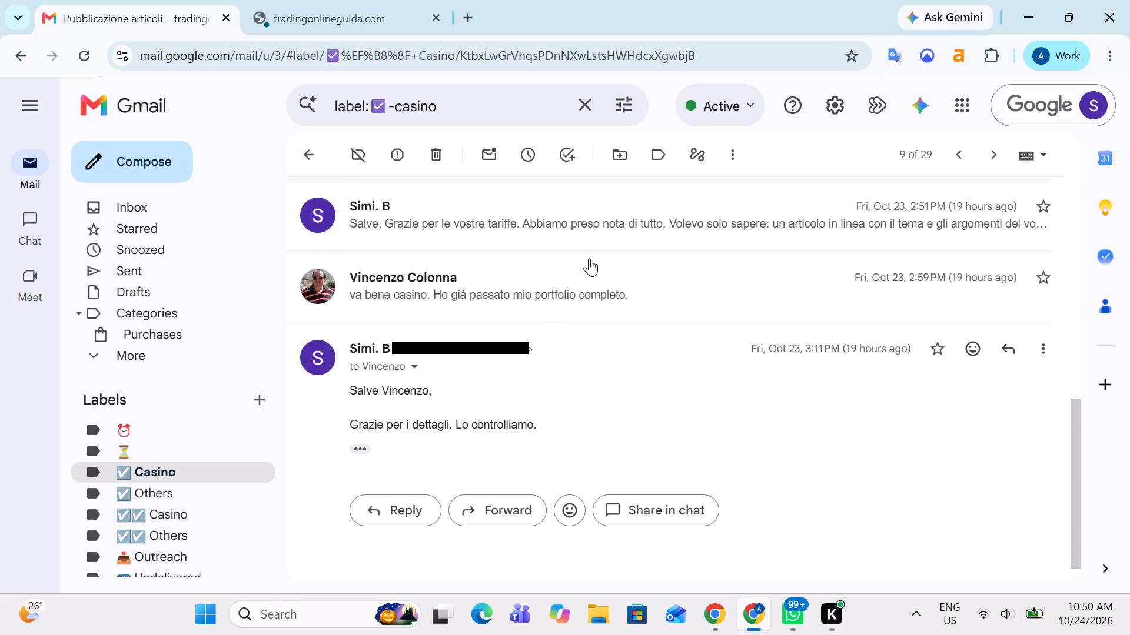
left_click(576, 303)
left_click(488, 345)
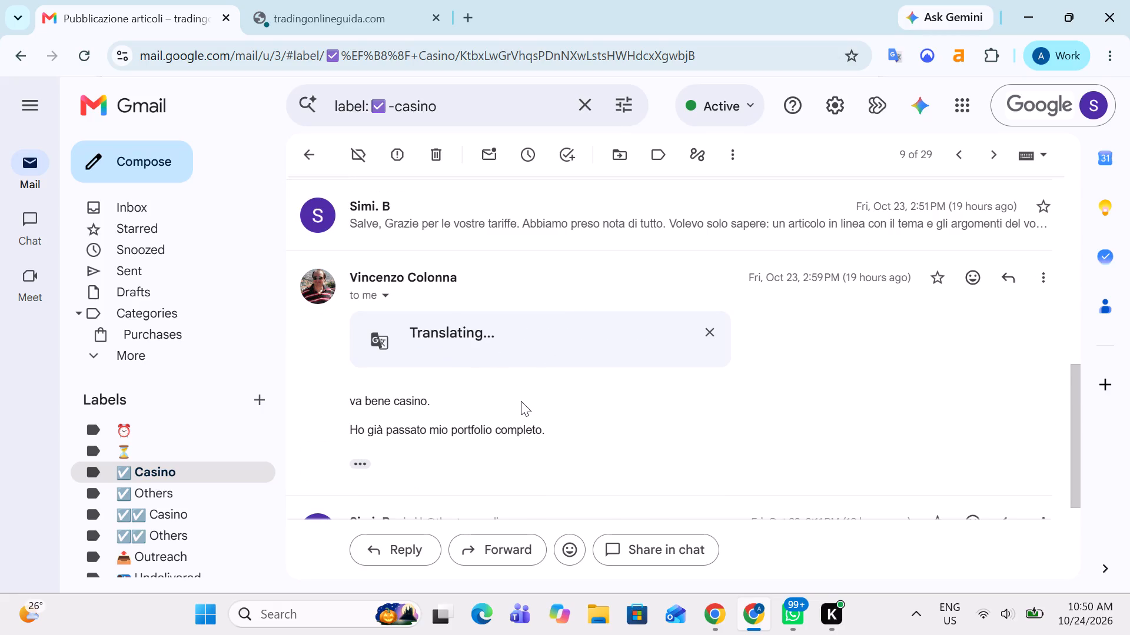
scroll(517, 413, "up", 10)
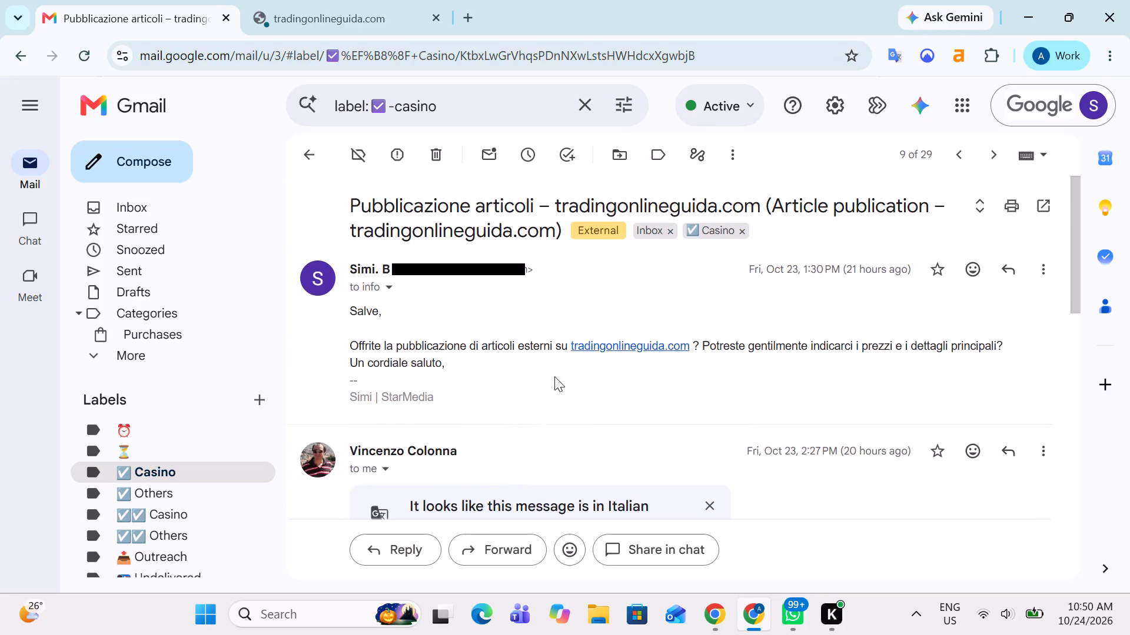
left_click(352, 0)
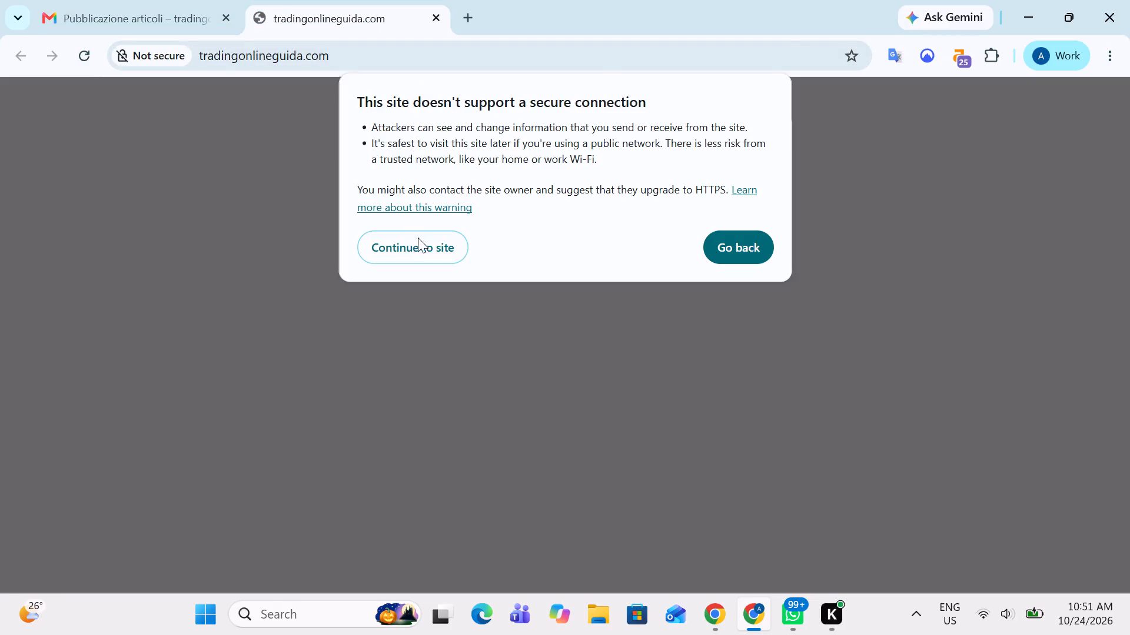
left_click(416, 243)
left_click(373, 52)
left_click_drag(373, 52, 287, 67)
left_click(359, 55)
left_click_drag(359, 55, 309, 56)
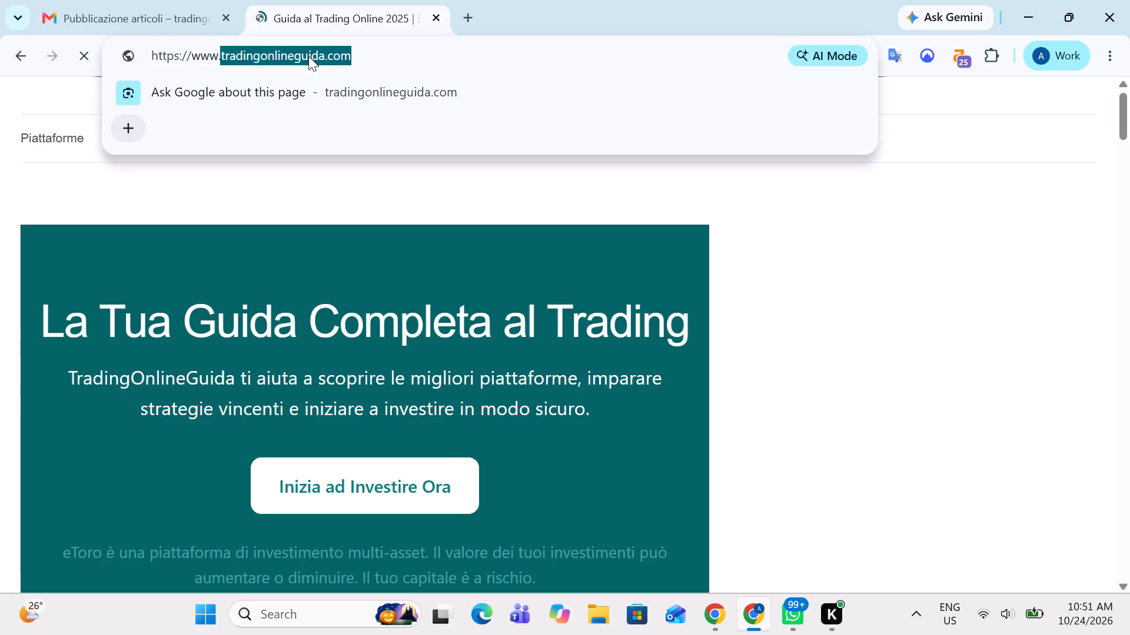
key("ctrl+c")
key("ctrl+c")
Switch to the New Master Sheet and open a search within the sheet.
key("alt+Tab")
key("ctrl+f")
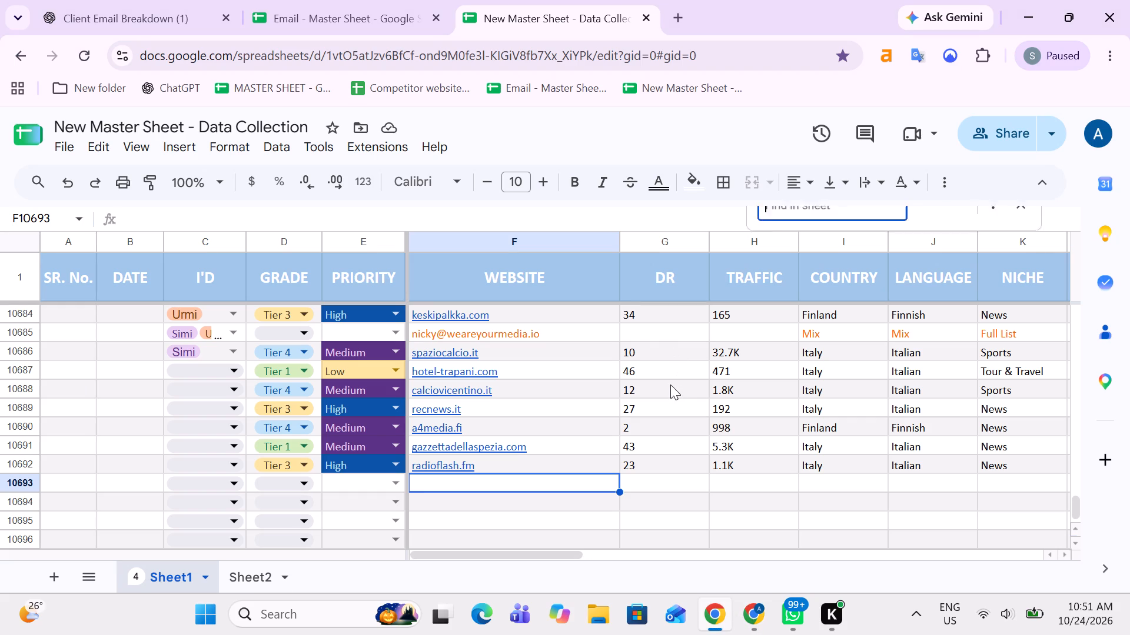
Search the New Master Sheet for the copied tradingonlineguida.com domain and review its entry in row 2037 across all columns.
key("ctrl+v")
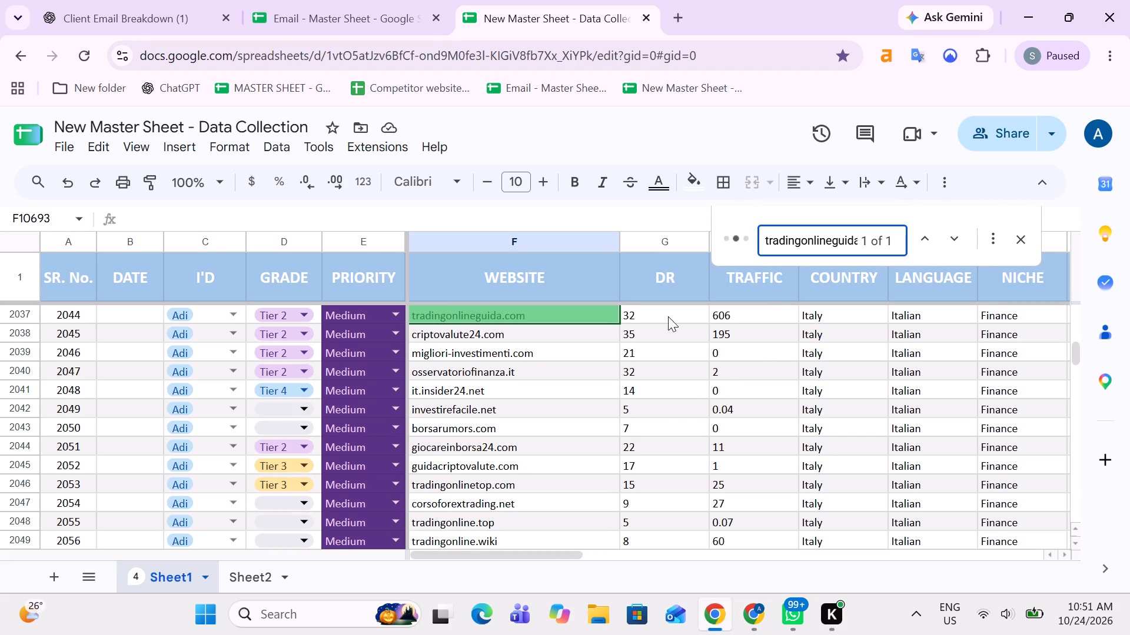
left_click(662, 310)
key("Right")
key("Right")
key("Right")
key("Right")
key("Right")
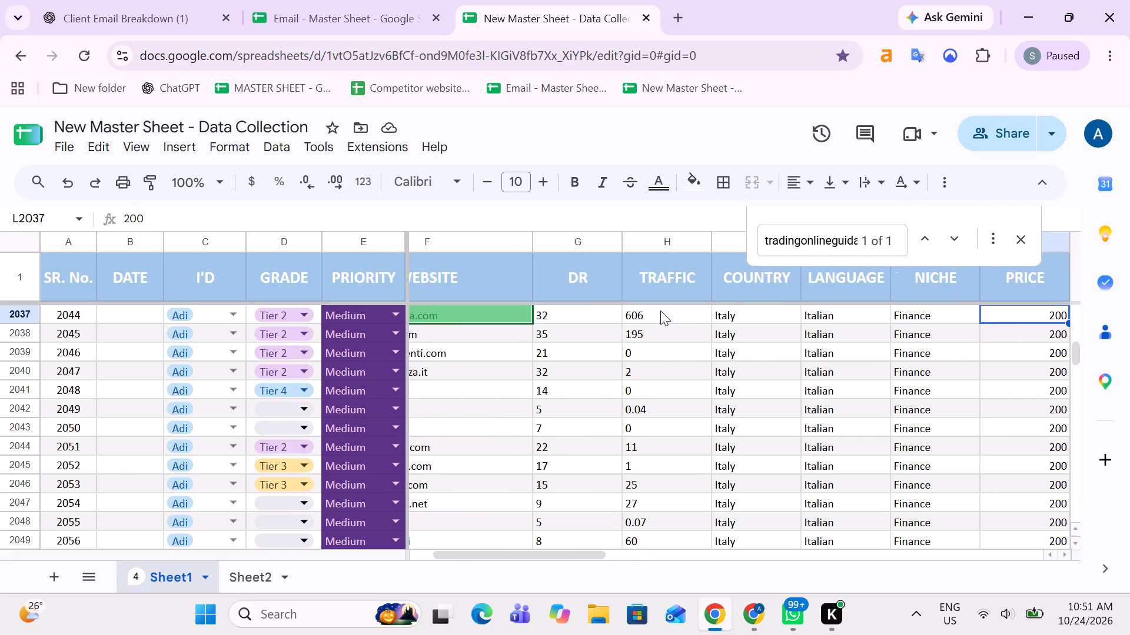
key("Right")
key("Right")
key("Right")
key("Right")
key("Right")
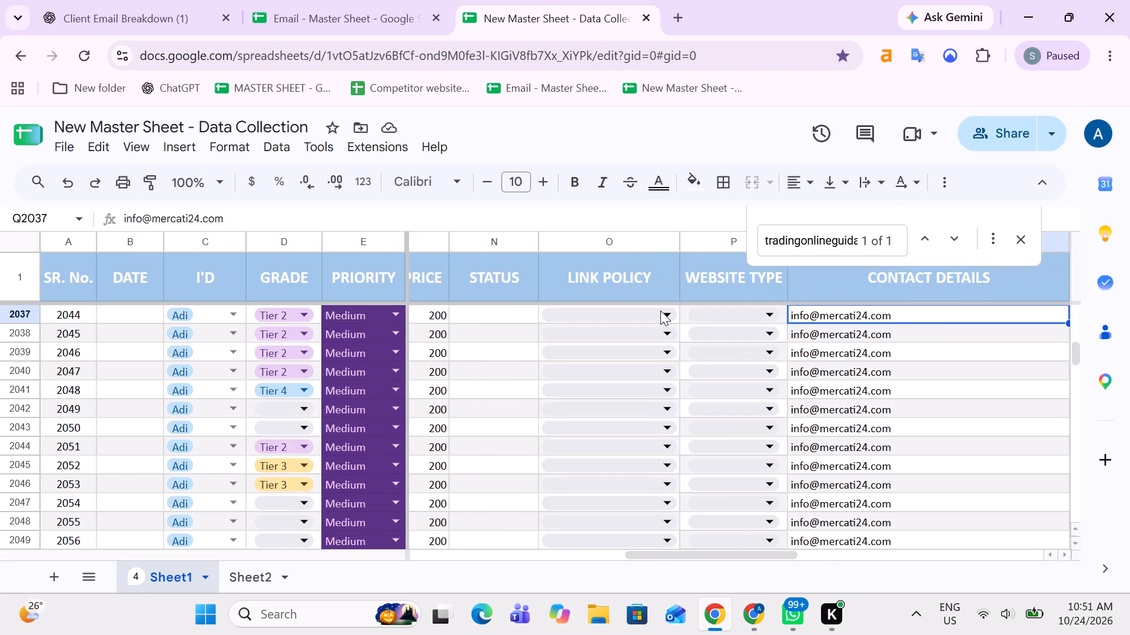
key("Right")
key("Left")
key("Left")
key("Left")
key("Left")
key("Left")
key("Left")
key("Left")
key("Left")
key("Left")
key("Left")
key("Left")
key("Left")
key("Left")
key("Left")
key("Left")
key("Left")
key("Left")
key("Left")
key("Left")
key("Left")
key("Right")
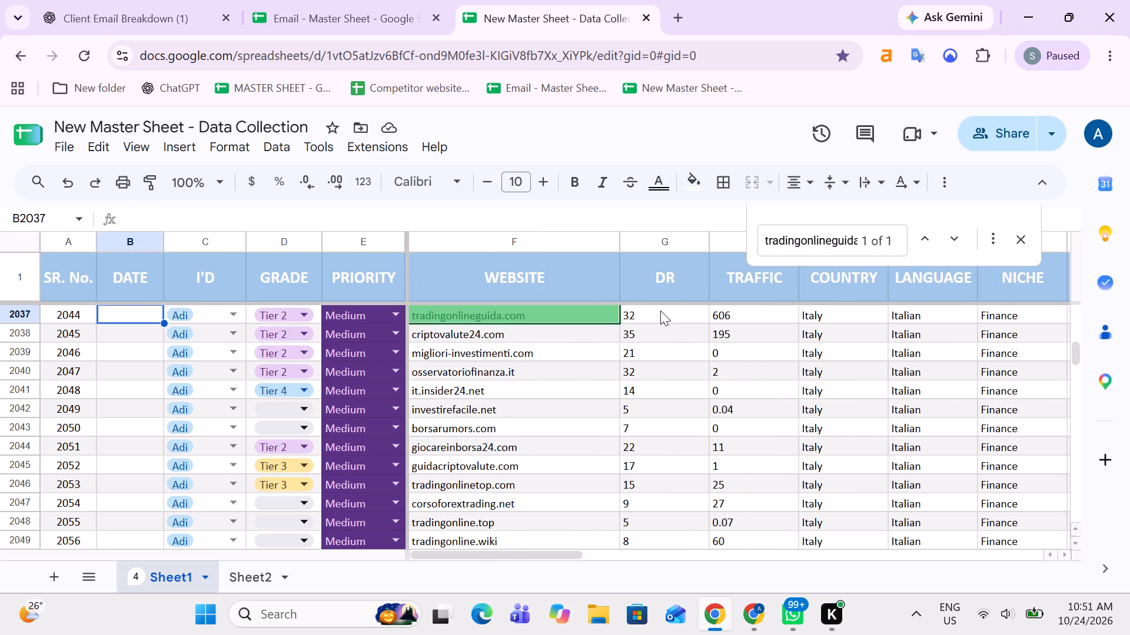
key("Right")
key("Right")
key("Right")
key("Right")
key("Right")
key("Right")
key("Left")
Check tradingonlineguida.com's Ahrefs metrics and update row 2037 of the New Master Sheet to DR 25 and TRAFFIC 124.
key("alt+Tab")
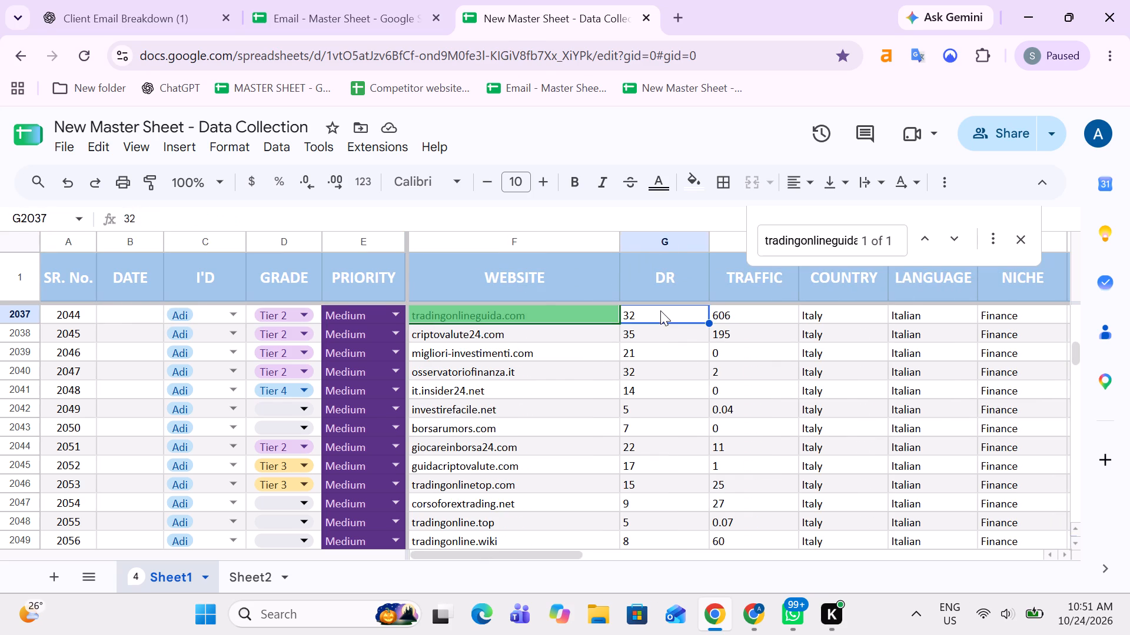
left_click(955, 55)
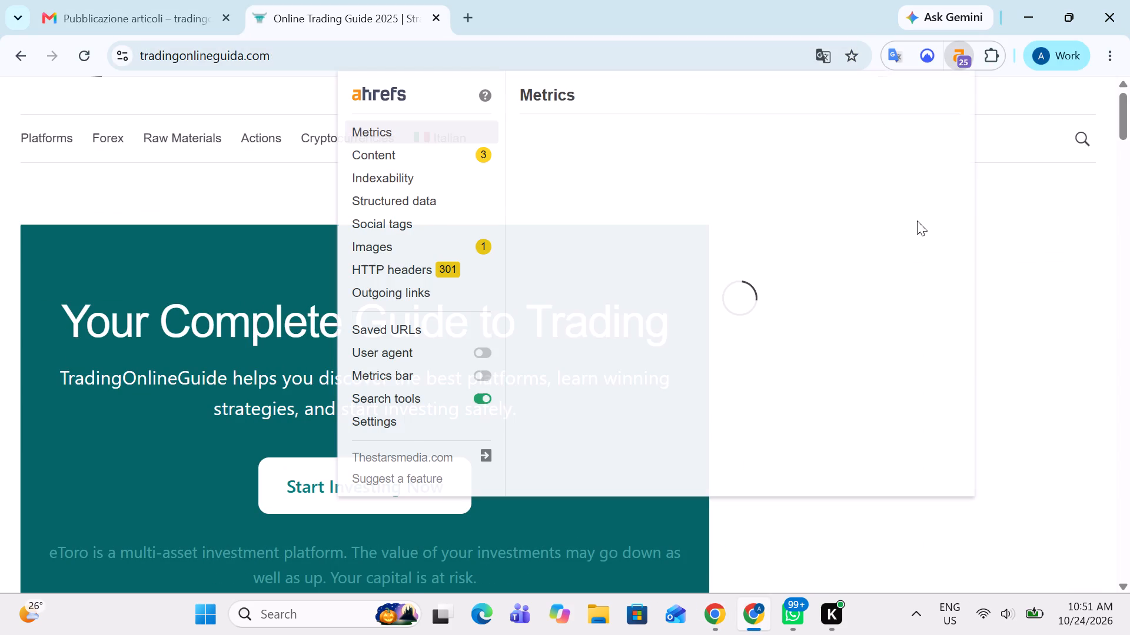
key("alt+Tab")
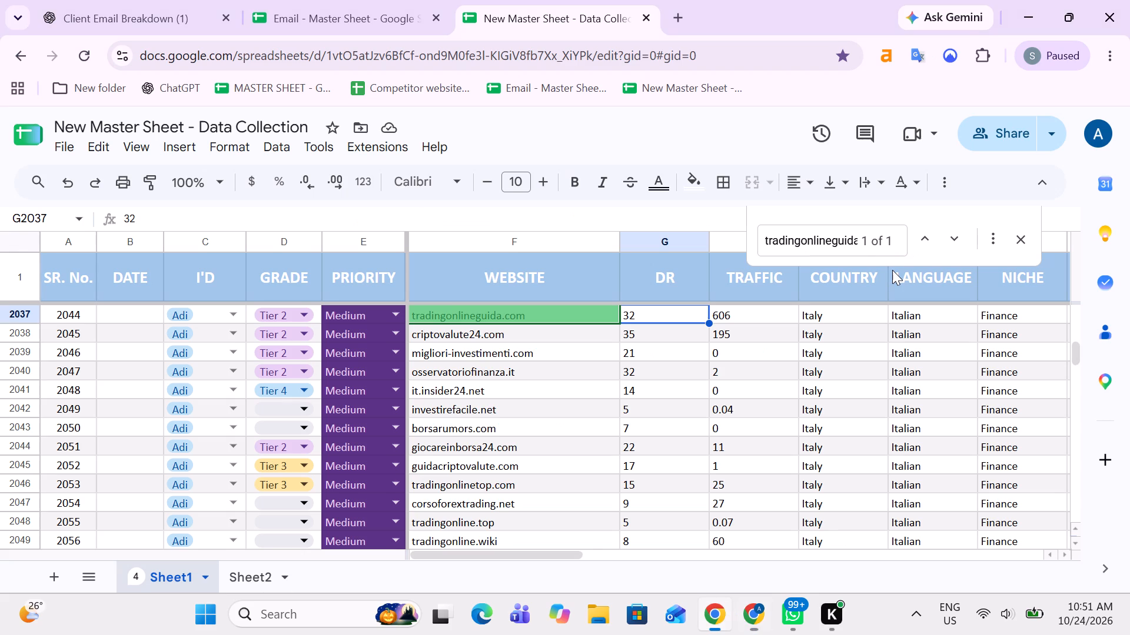
type("25")
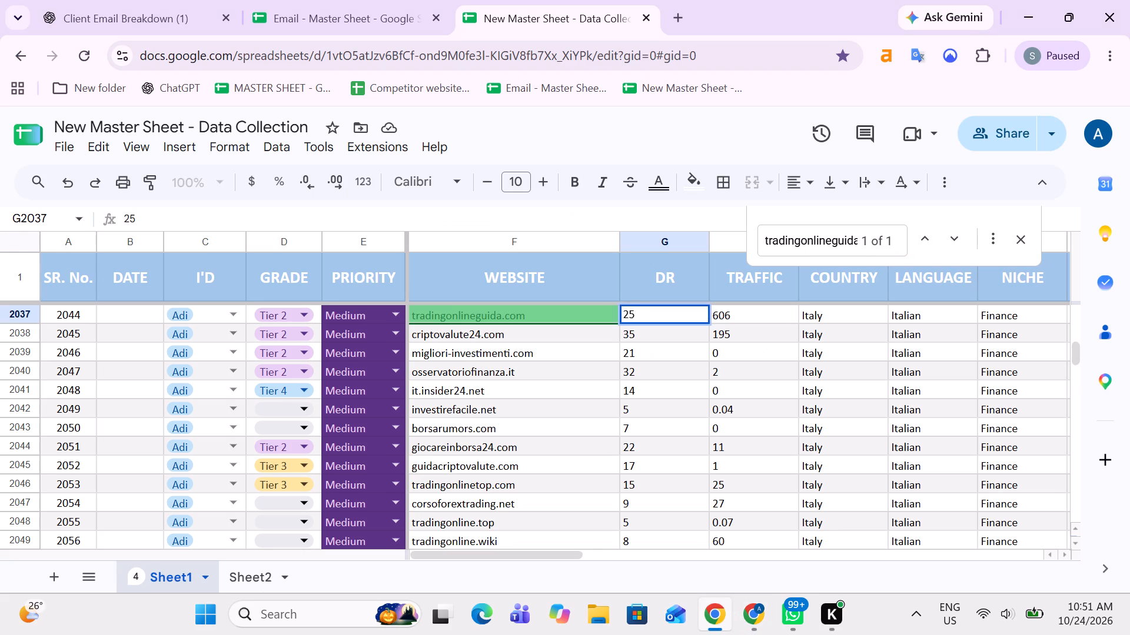
key("Right")
key("alt+Tab")
key("alt+Tab")
type("124")
key("Tab")
key("Right")
key("Right")
key("Right")
key("Right")
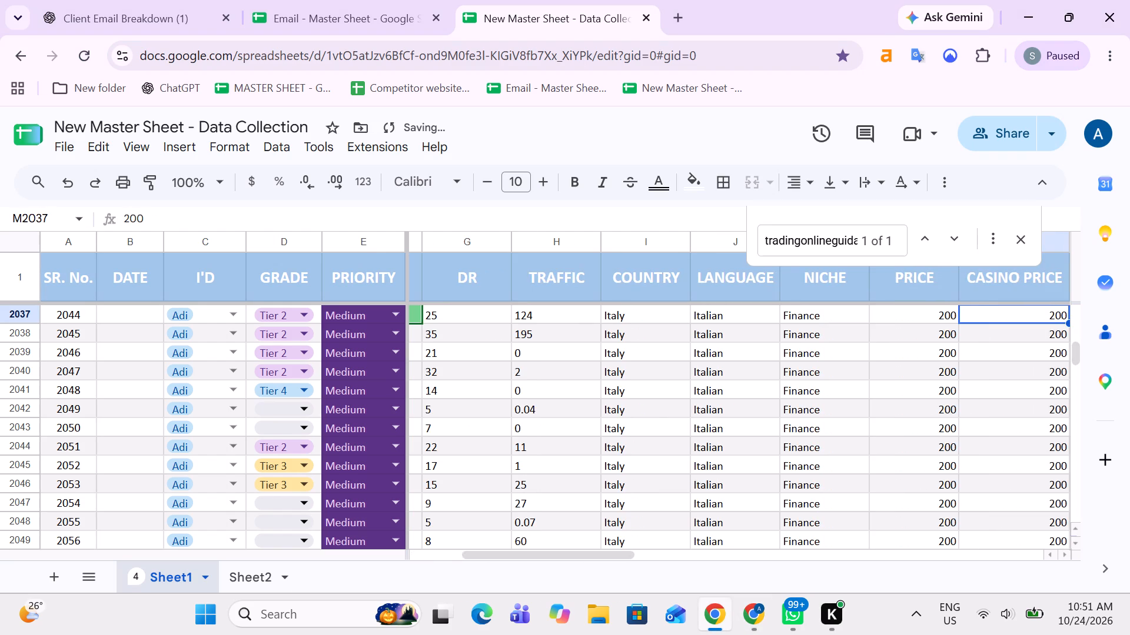
Review the remaining columns of the tradingonlineguida.com entry through CONTACT DETAILS and close the sheet search.
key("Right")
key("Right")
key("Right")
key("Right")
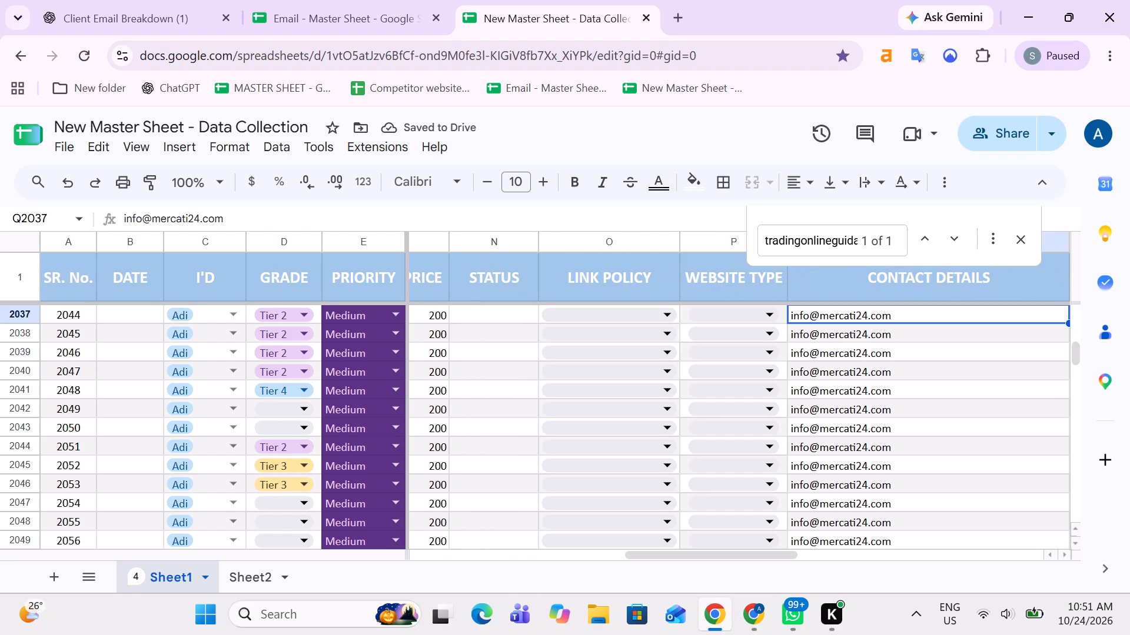
left_click(1024, 242)
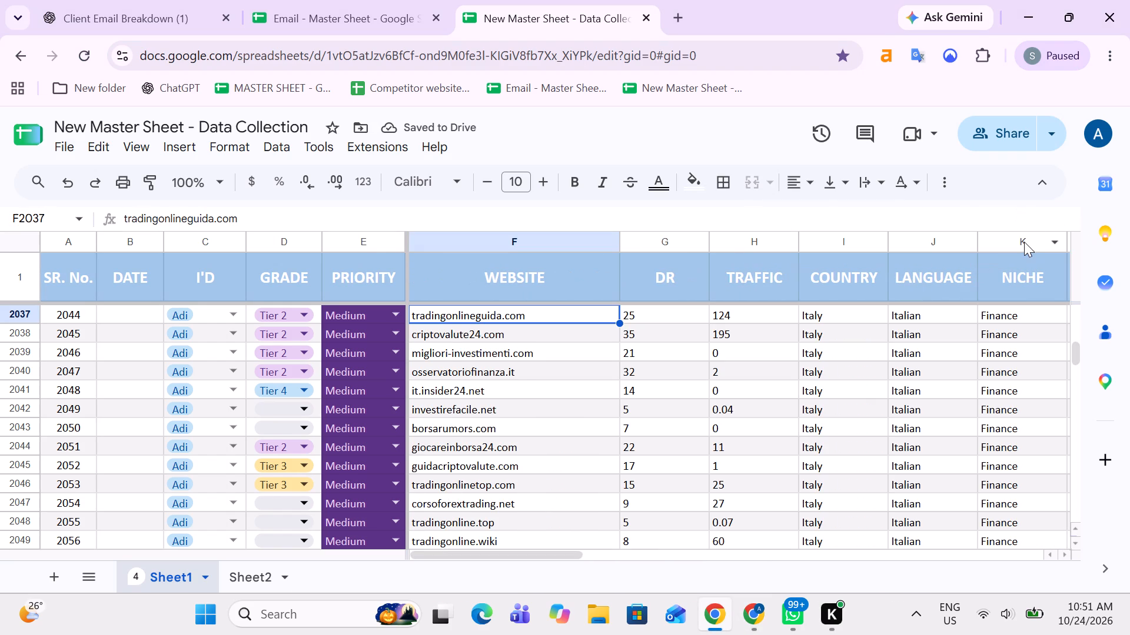
key("alt+Tab")
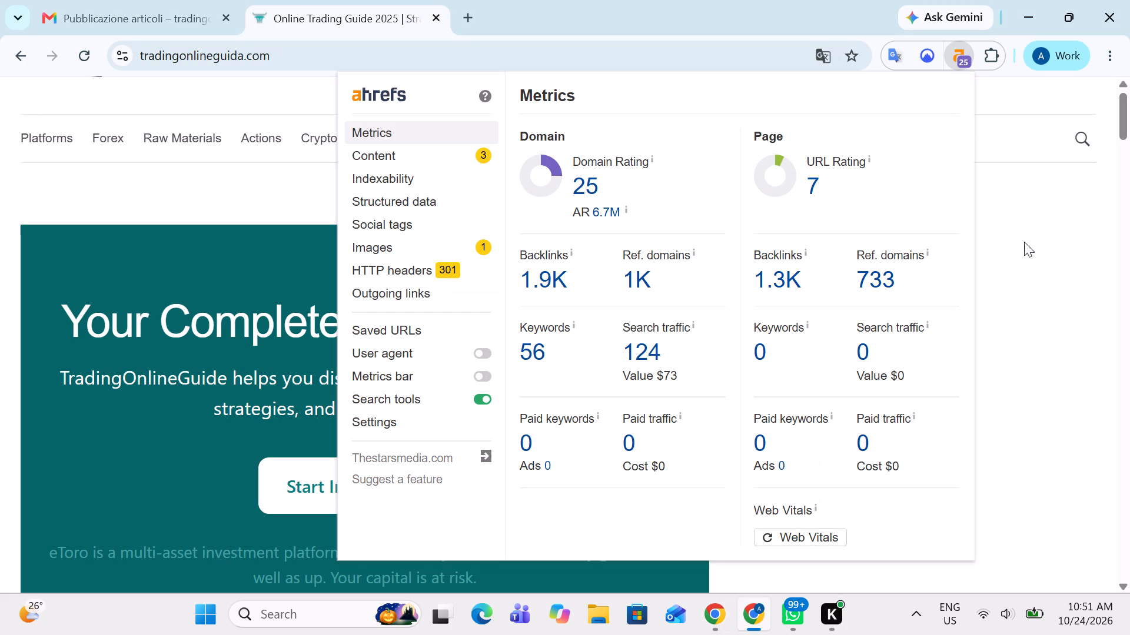
left_click(433, 14)
key("alt+Tab")
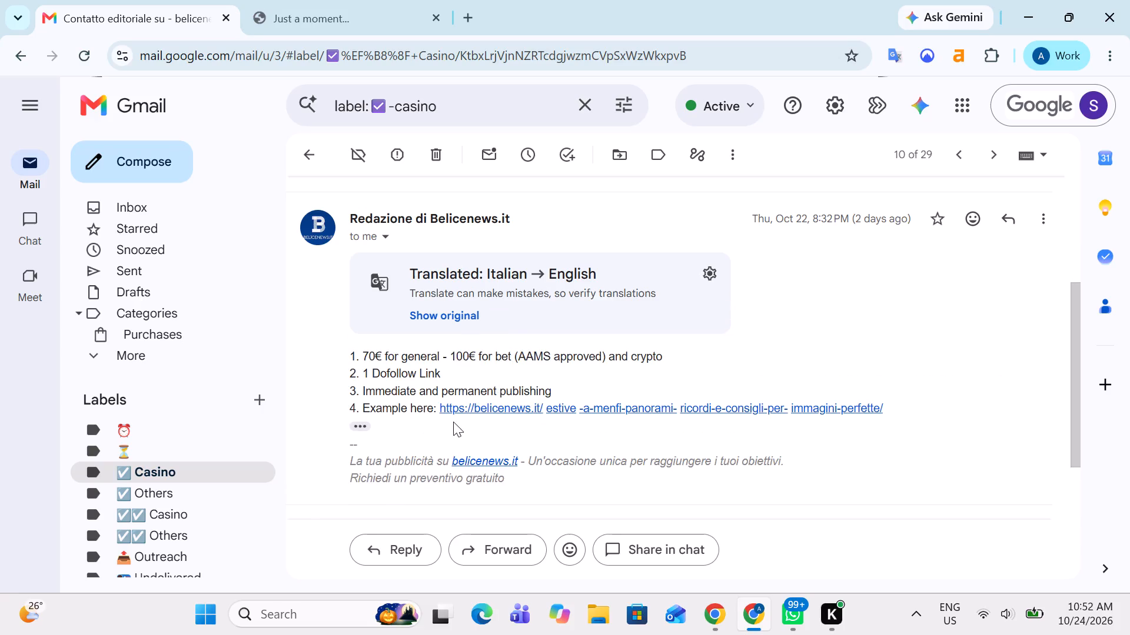
Check the rest of the Belicenews.it email reply, copy the belicenews.it domain from its open site, and accept the site's cookies.
scroll(457, 420, "down", 1)
left_click(315, 0)
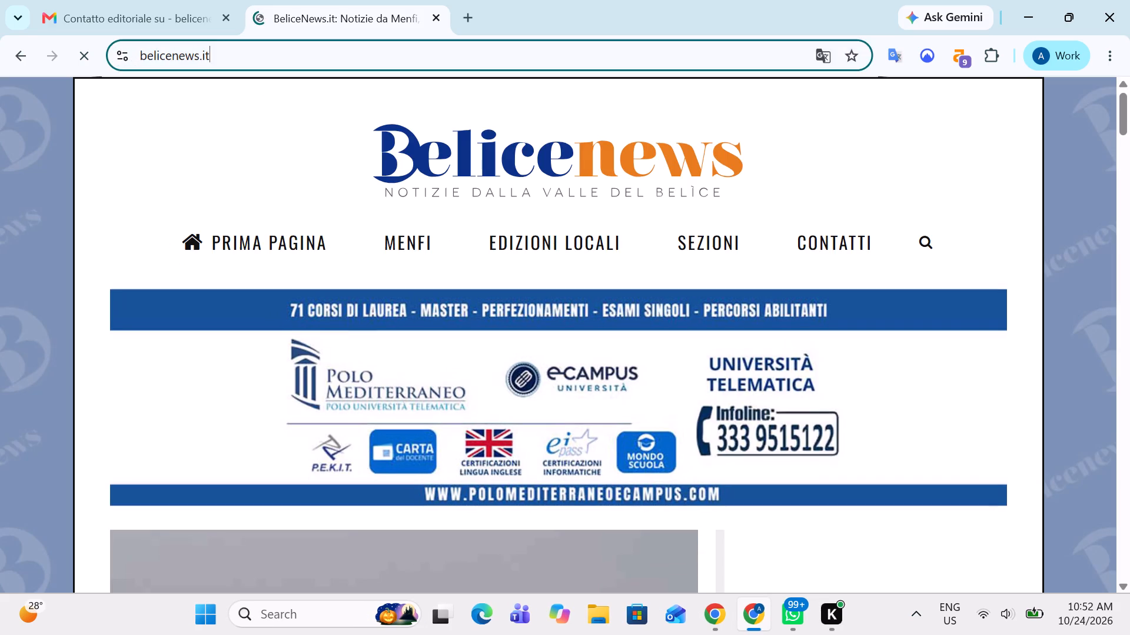
left_click(386, 51)
left_click_drag(386, 51, 235, 63)
key("ctrl+c")
key("ctrl+c")
key("ctrl+c")
key("ctrl+c")
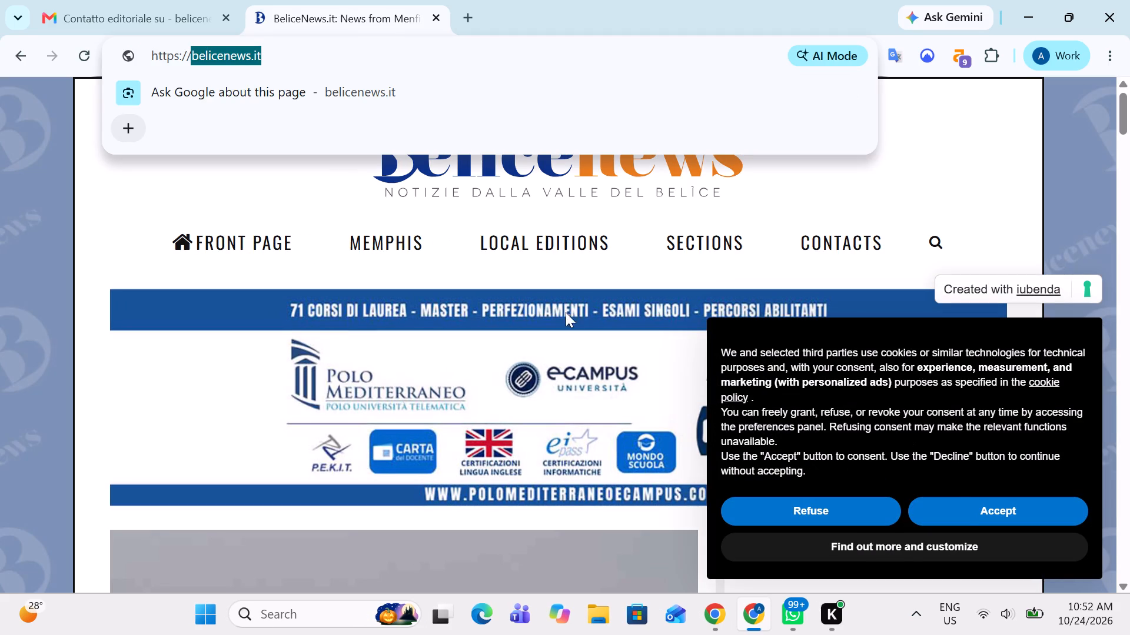
left_click(967, 507)
Paste the copied belicenews.it domain into the first empty WEBSITE cell, in row 10693 of the New Master Sheet.
key("alt+Tab")
key("Down")
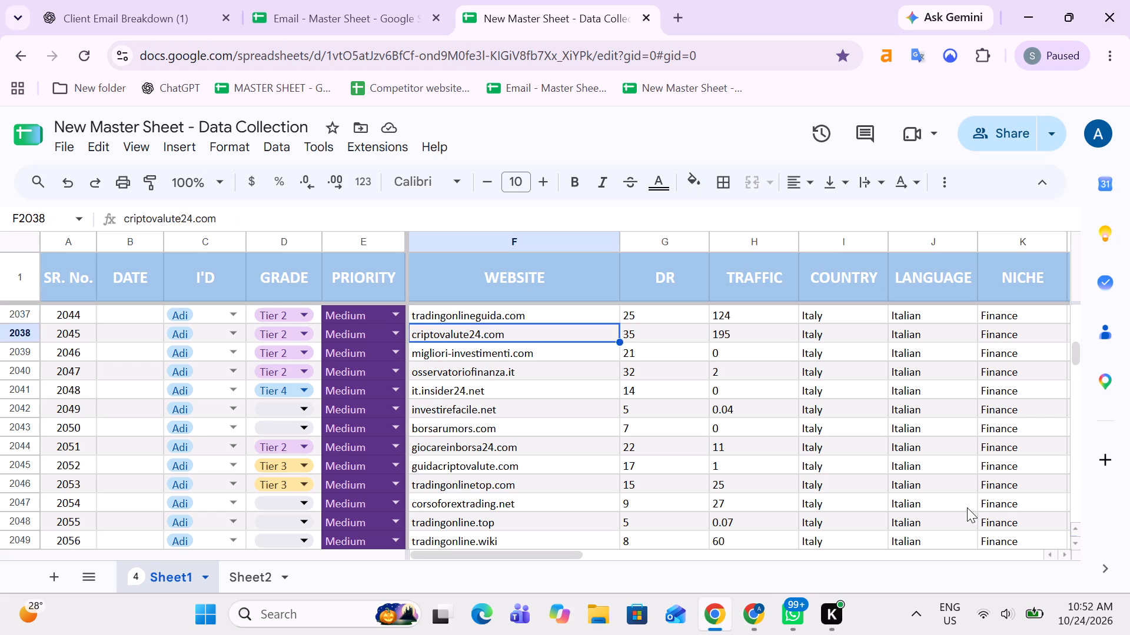
key("ctrl+Down")
key("Down")
key("Down")
key("Down")
key("Down")
key("Down")
key("Up")
key("Up")
key("Up")
key("Up")
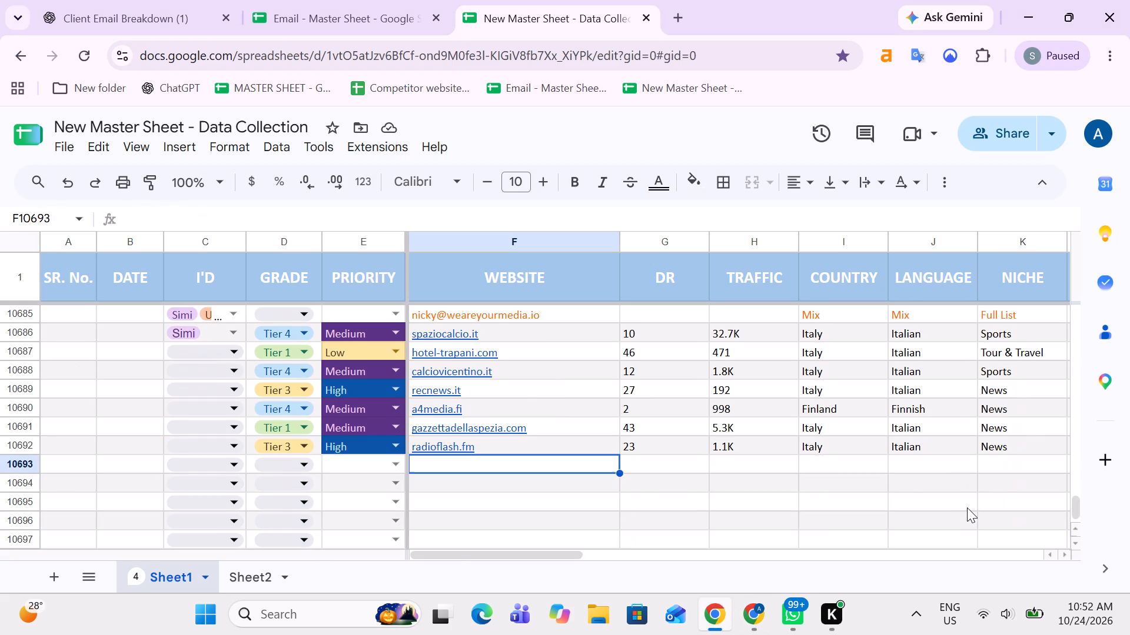
key("Return")
key("ctrl+v")
key("Tab")
Browse the belicenews.it homepage articles to judge the site's topic, dismissing the ads that cover them.
key("alt+Tab")
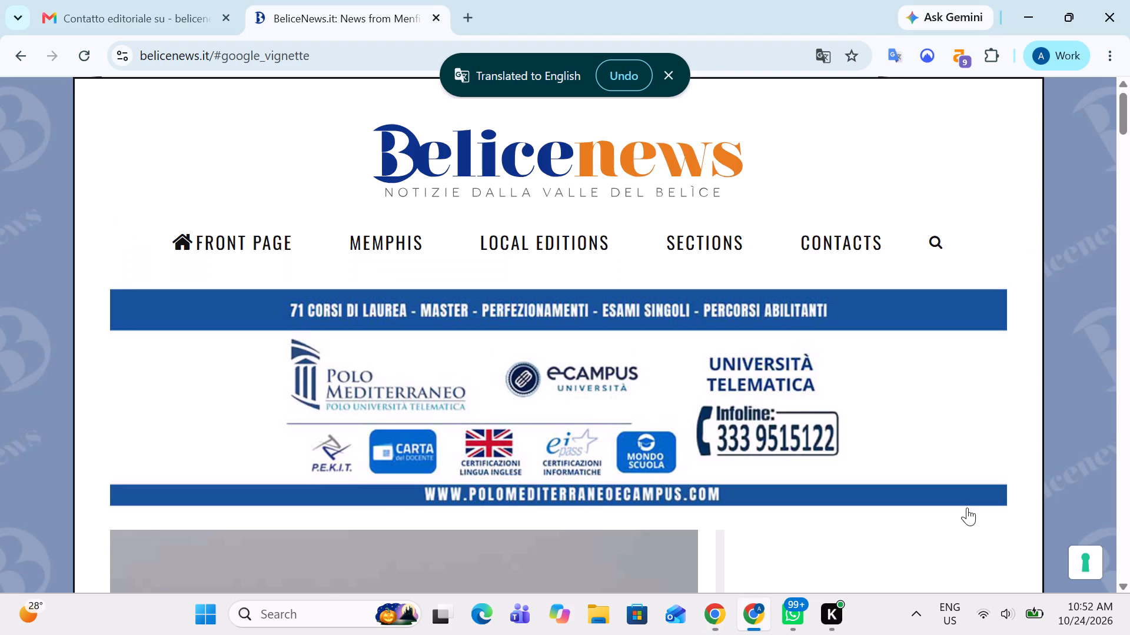
left_click(627, 231)
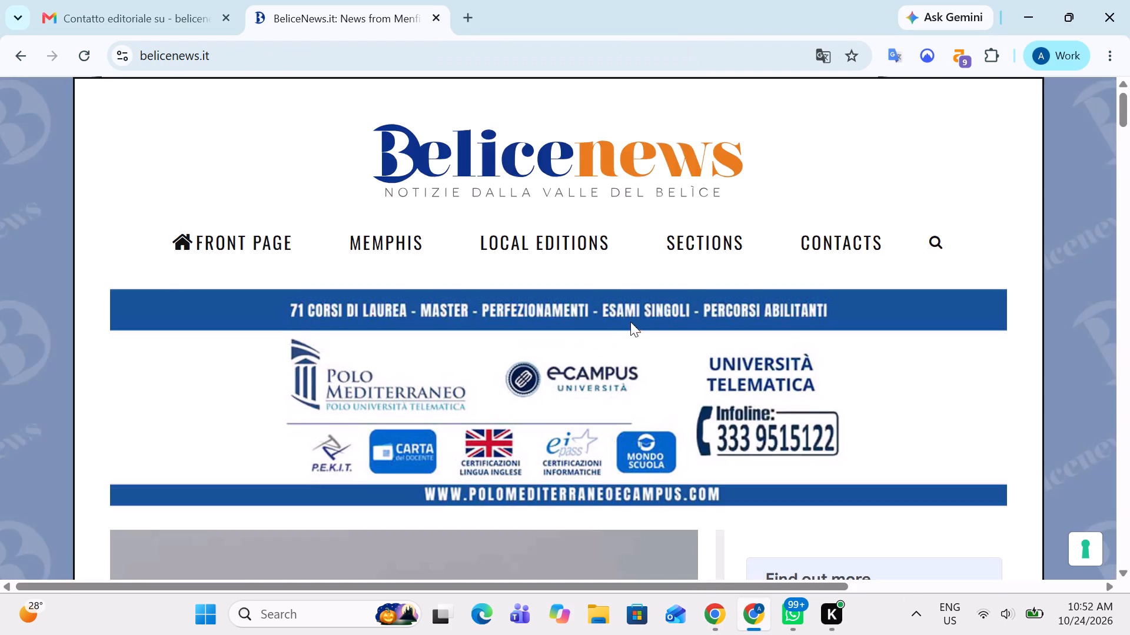
scroll(627, 316, "down", 18)
left_click(561, 253)
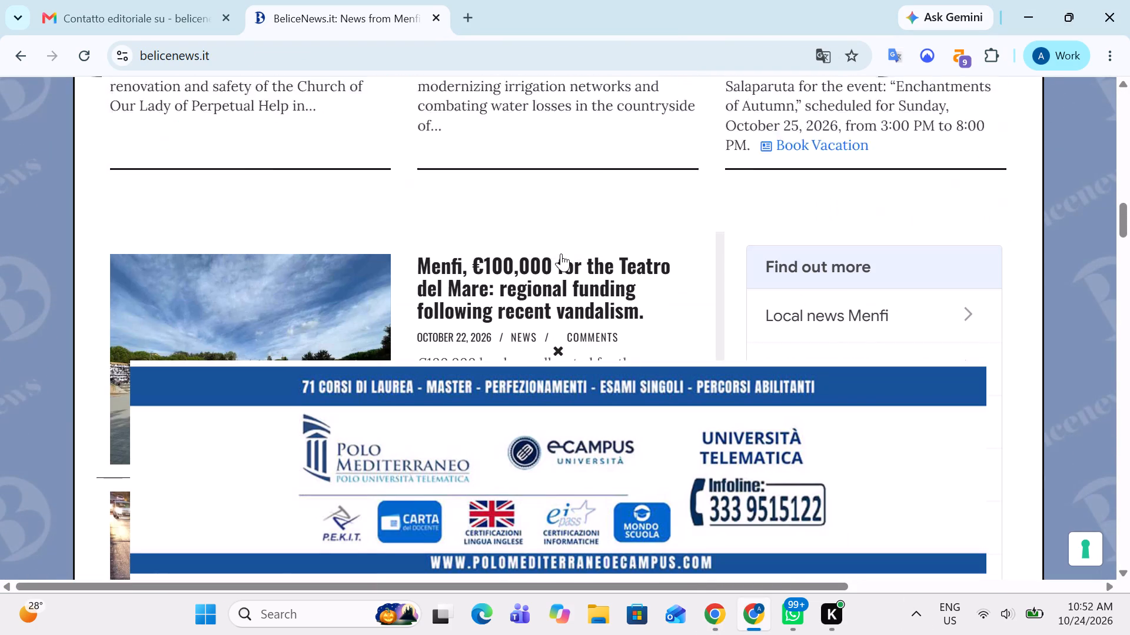
scroll(601, 329, "down", 7)
scroll(565, 323, "up", 9)
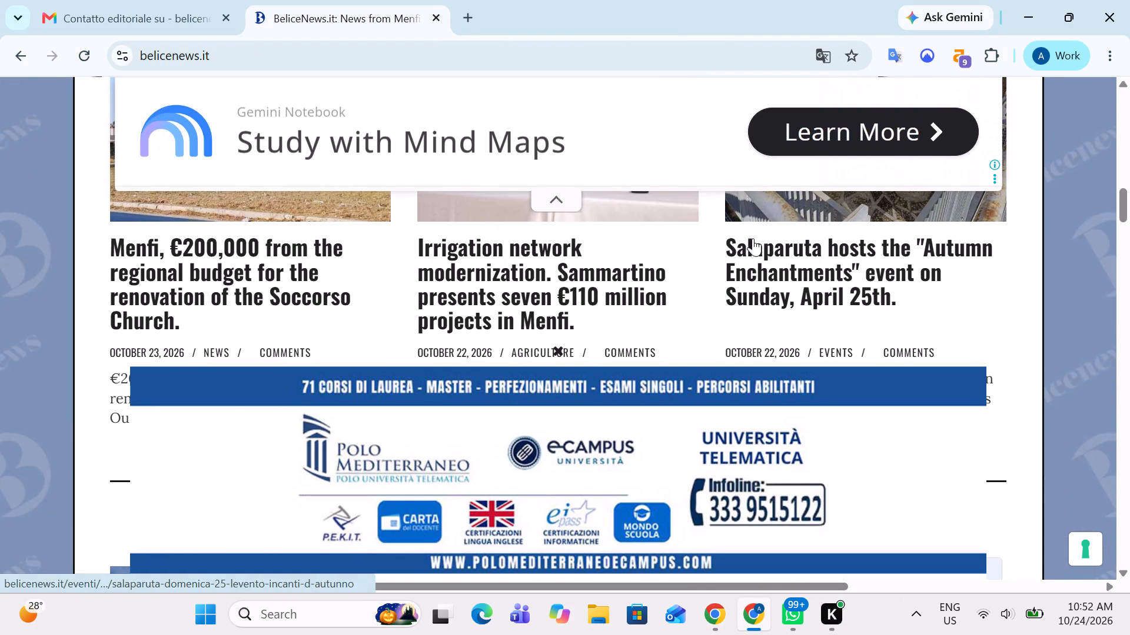
left_click(556, 201)
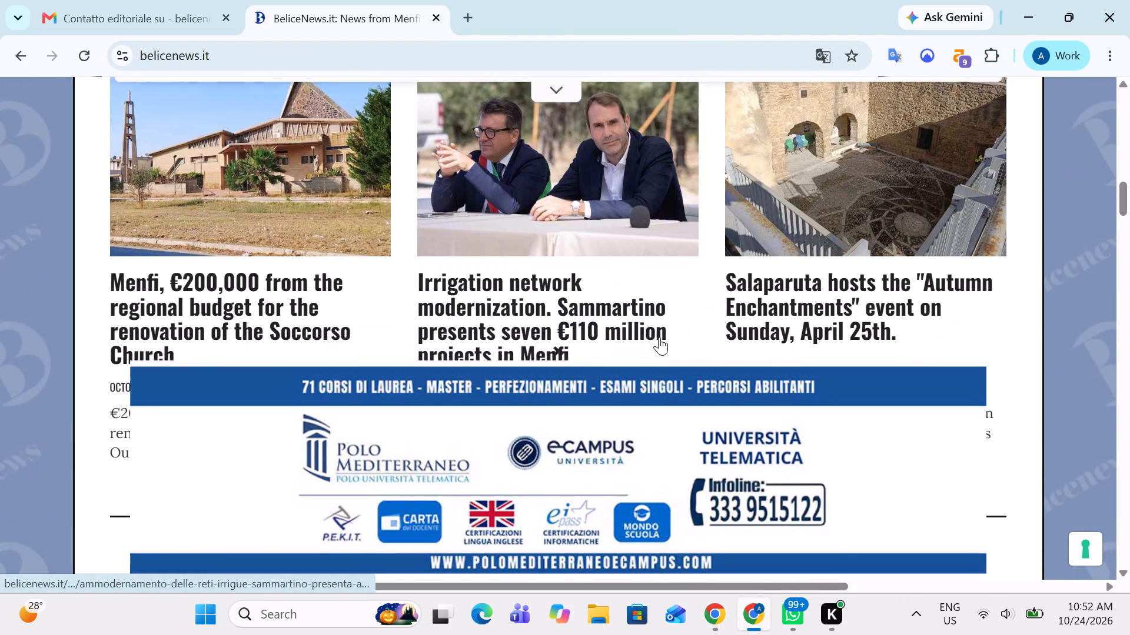
left_click(557, 346)
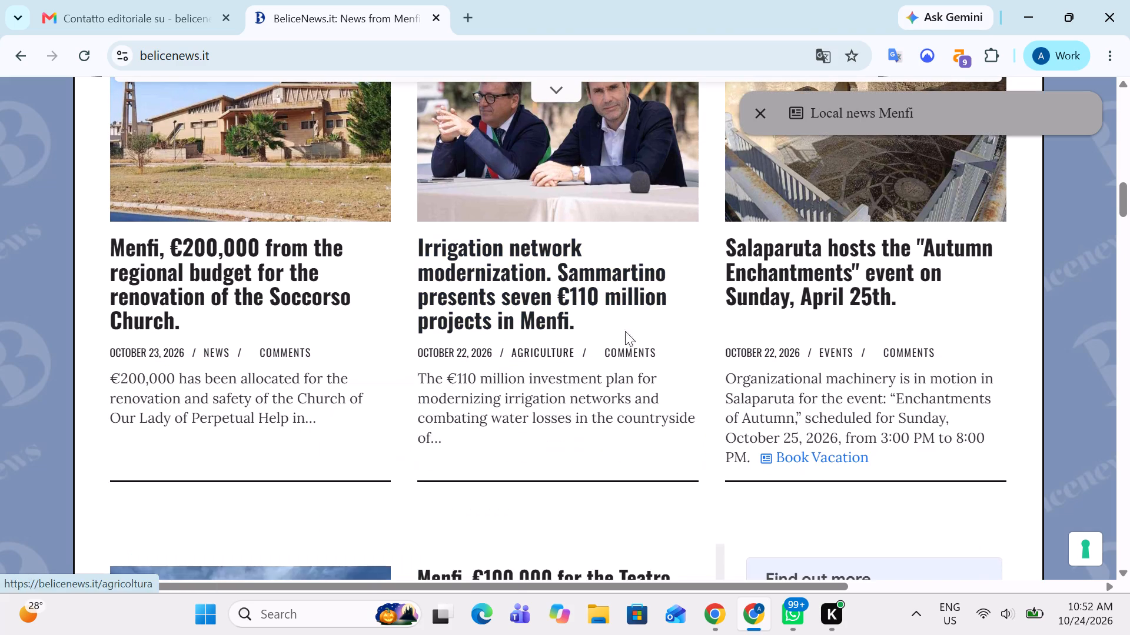
scroll(606, 297, "down", 5)
scroll(605, 296, "up", 2)
Check belicenews.it's domain metrics in Ahrefs and enter DR 9 and TRAFFIC 1.8K in row 10693.
left_click(961, 60)
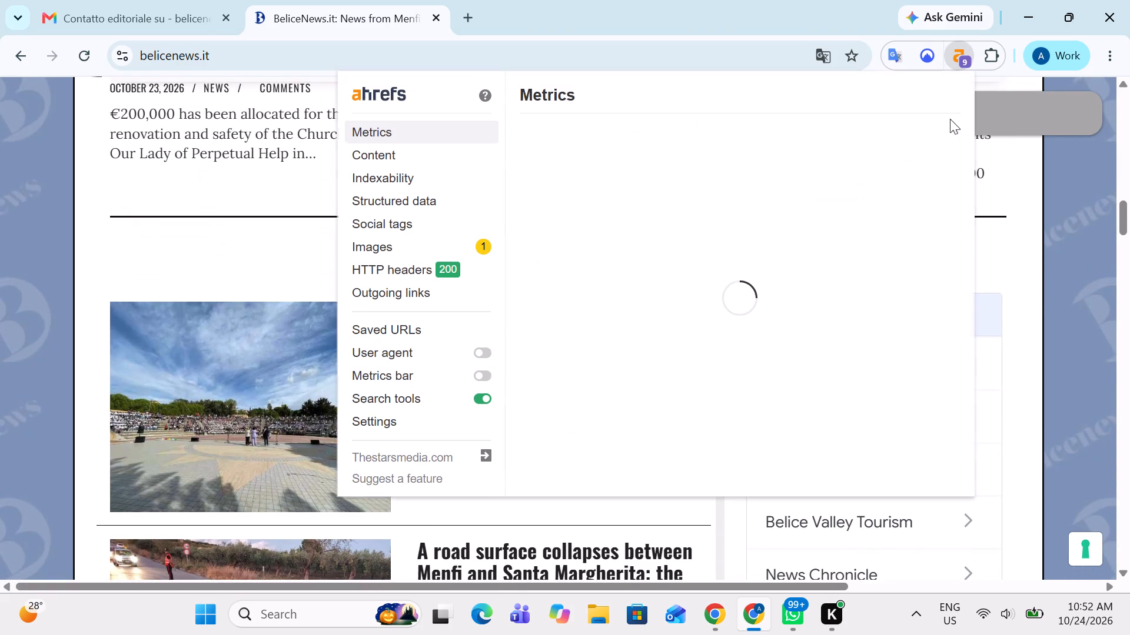
key("alt+Tab")
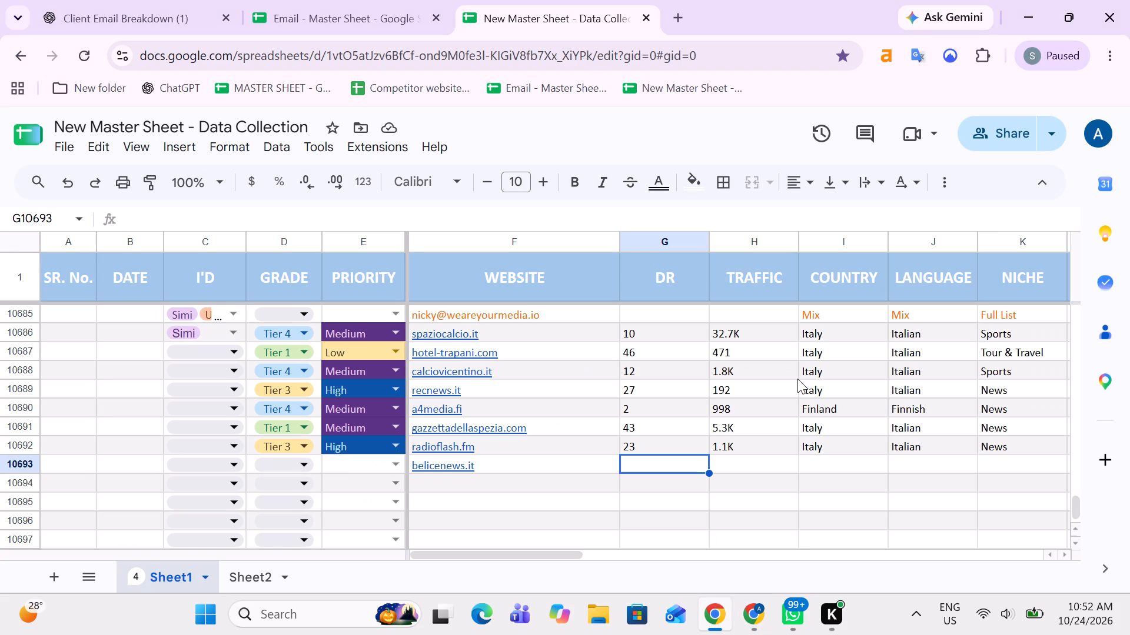
key("9")
key("Right")
type("1.8K")
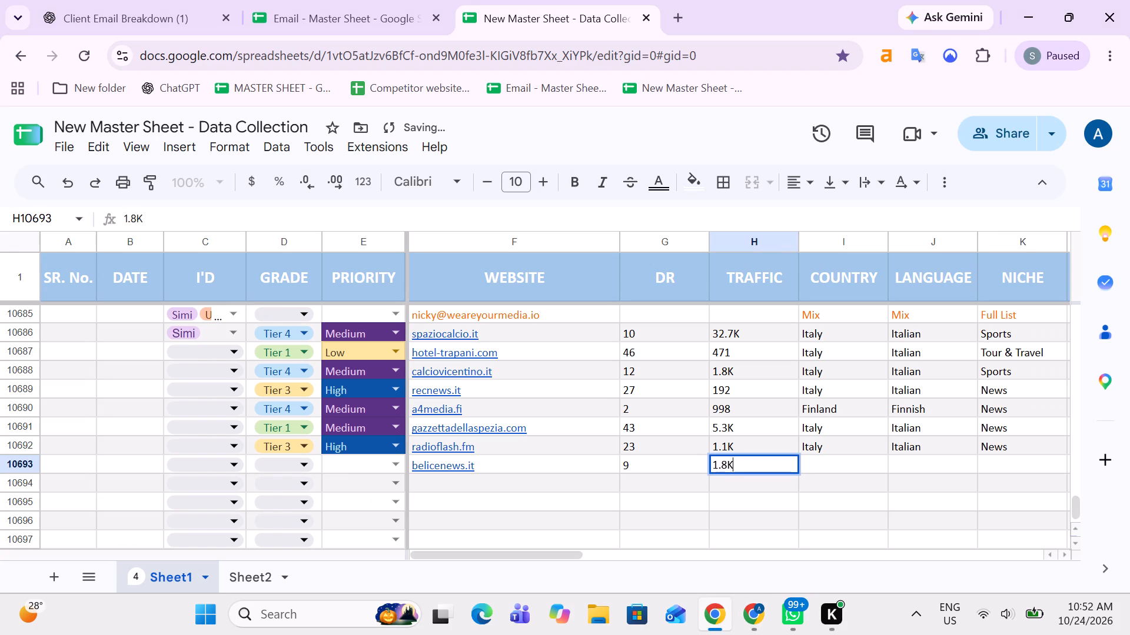
Fill row 10693 with COUNTRY Italy, LANGUAGE Italian and NICHE News.
key("Right")
type("It")
key("Right")
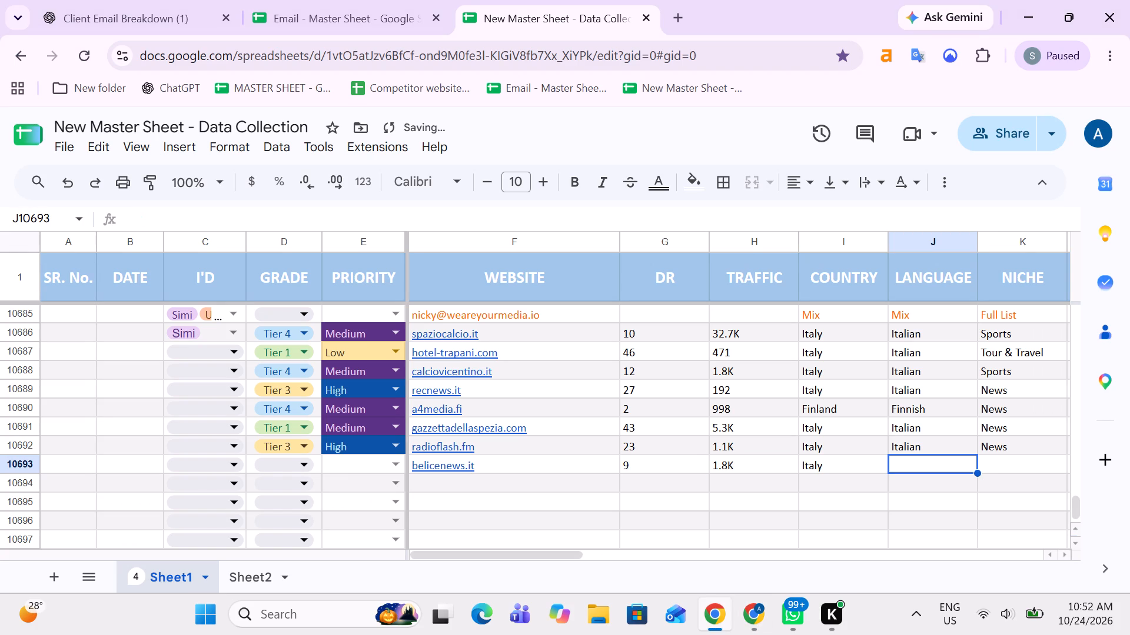
type("It")
key("Right")
type("Ne")
key("Right")
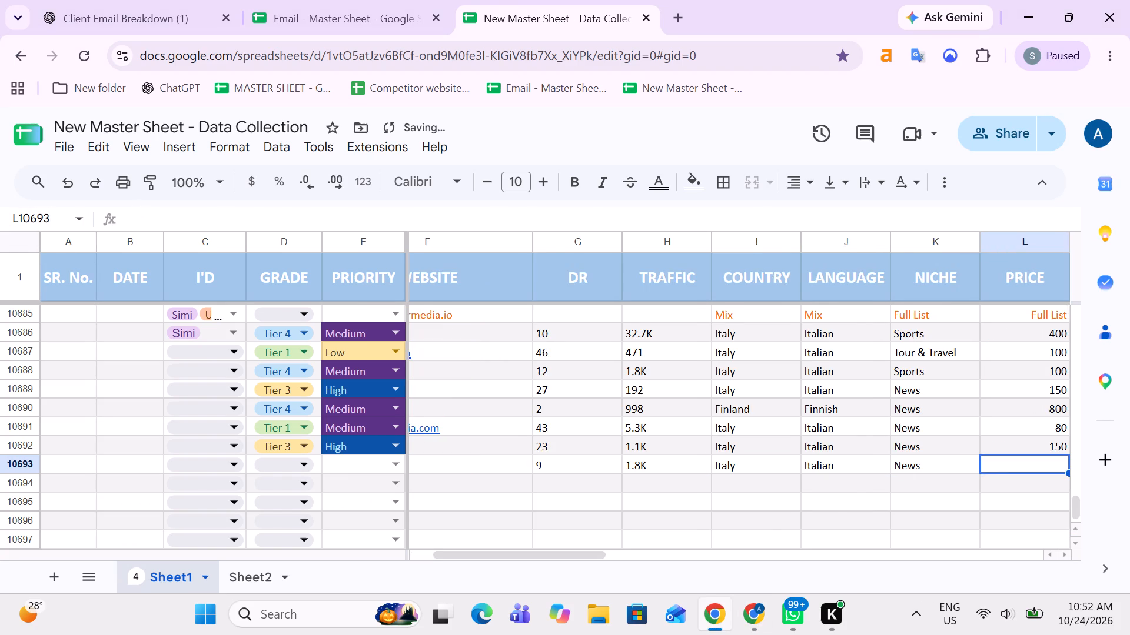
Return to the belicenews.it site and search it for Netbet.
key("alt+Tab")
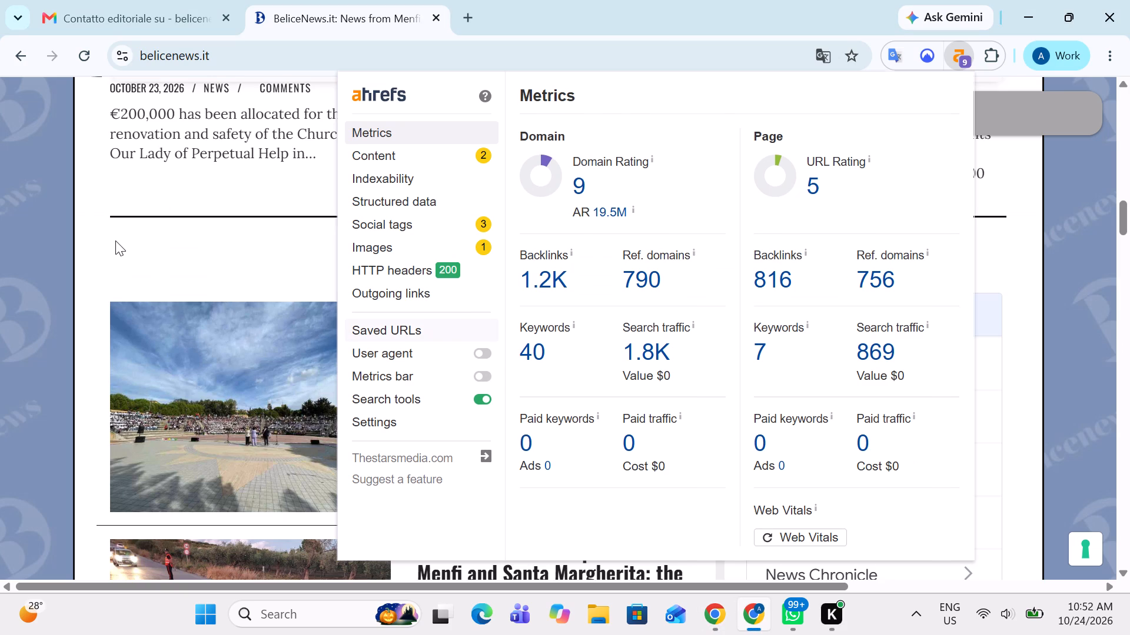
left_click(115, 240)
scroll(595, 262, "up", 20)
scroll(595, 262, "up", 7)
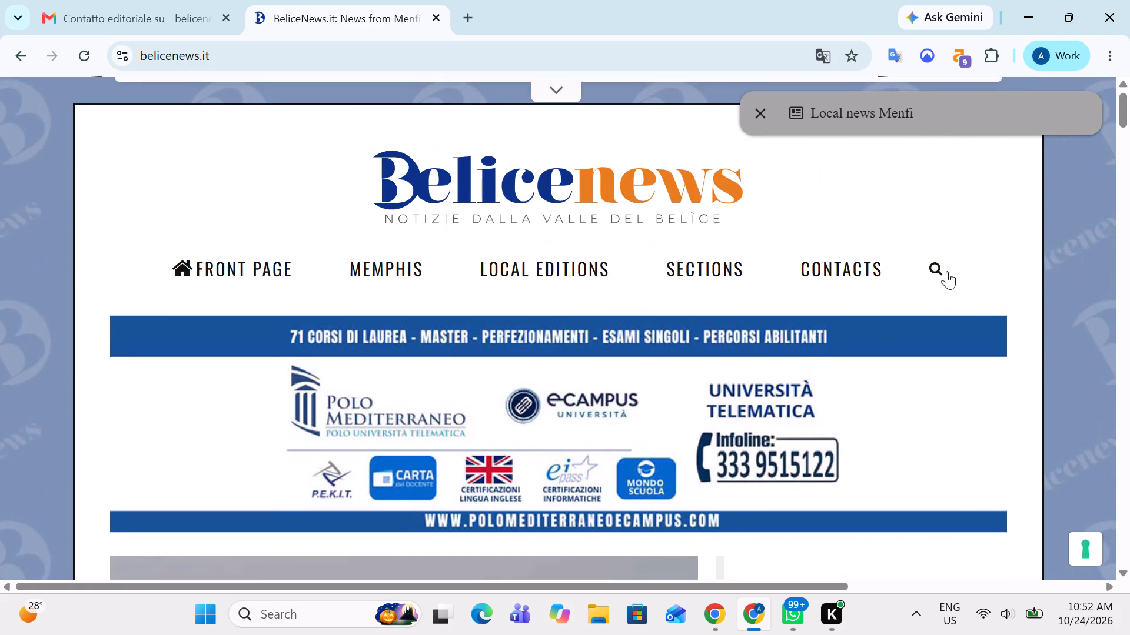
left_click(940, 270)
left_click(732, 260)
type("Netbet")
key("Return")
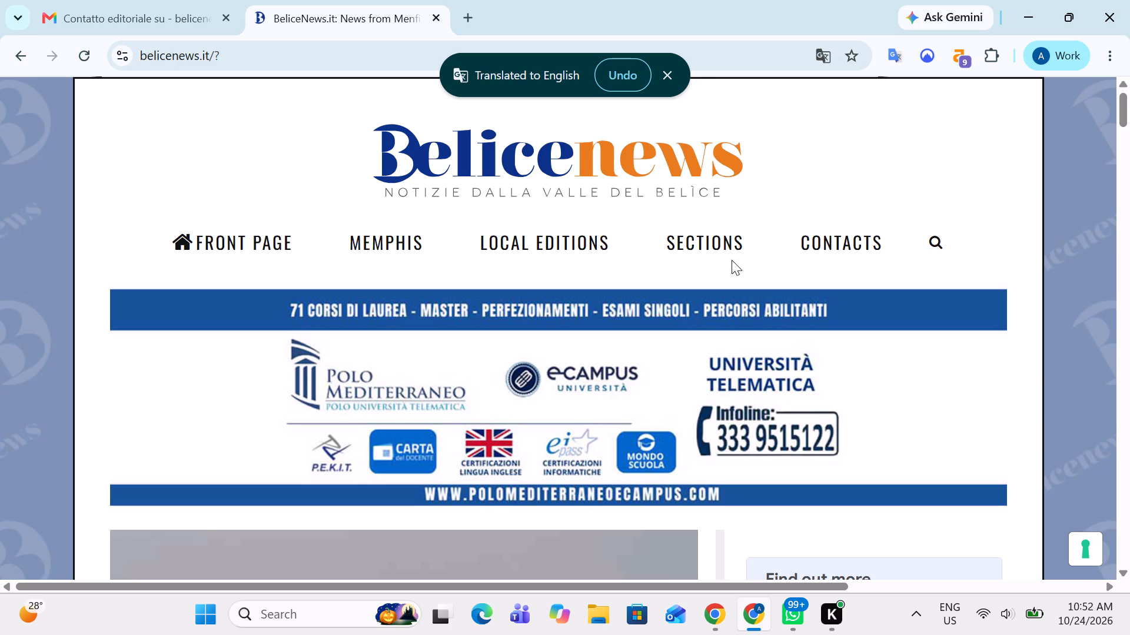
Open the article on Menfi's sports field changing rooms in a new tab and examine its text, links and page layout.
scroll(796, 232, "down", 4)
scroll(119, 357, "down", 3)
scroll(278, 263, "down", 3)
left_click(345, 151, "ctrl")
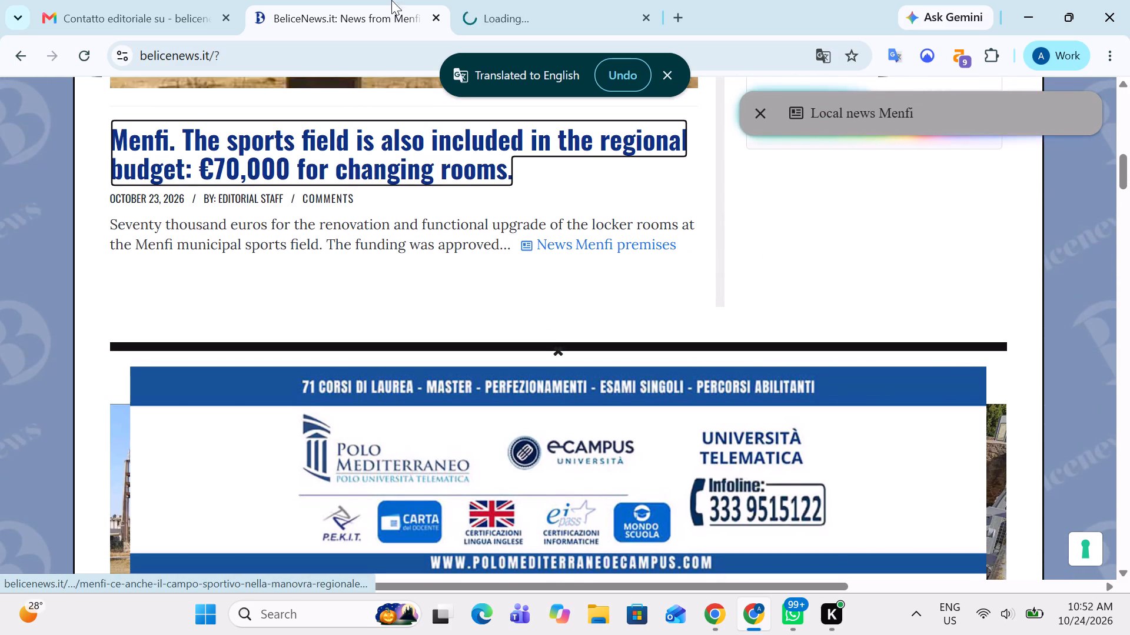
left_click(593, 0)
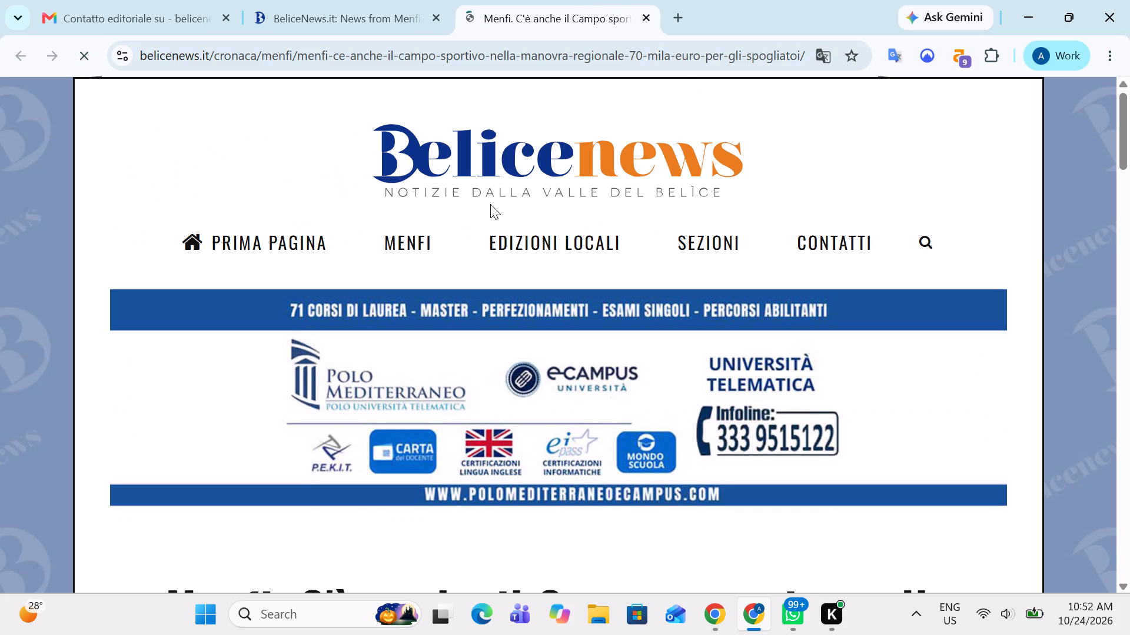
scroll(501, 333, "down", 5)
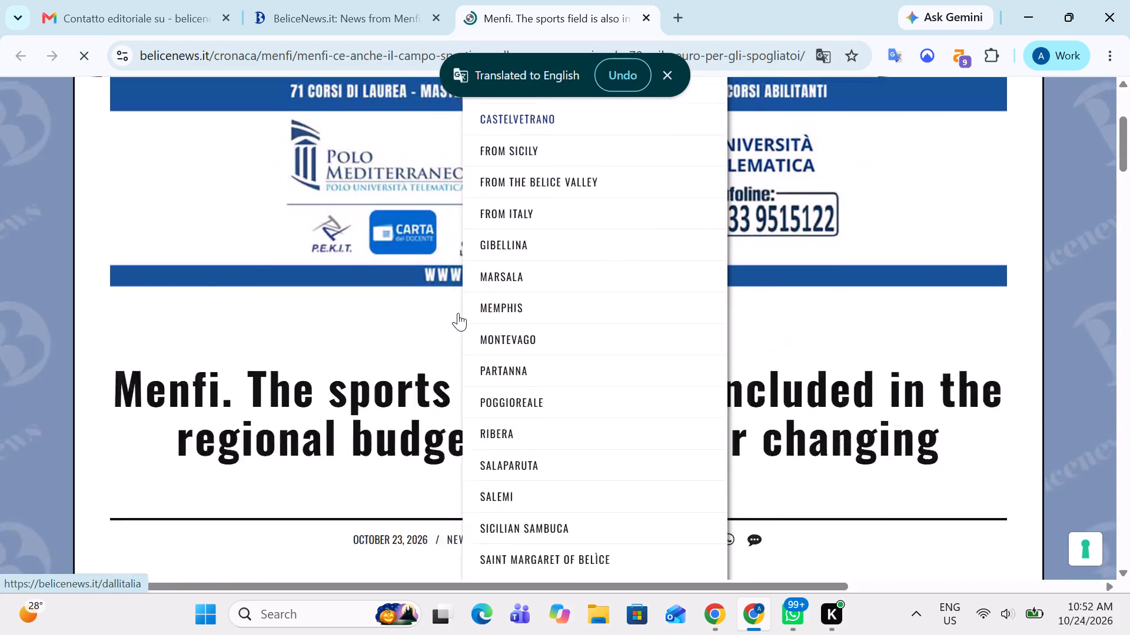
scroll(417, 303, "down", 11)
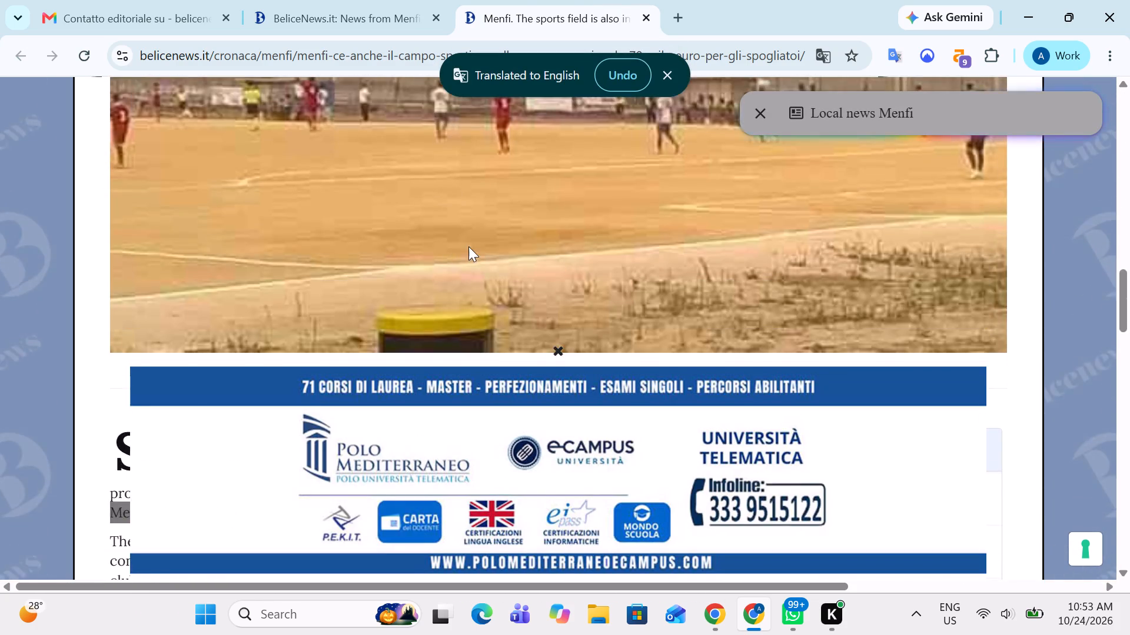
scroll(469, 245, "down", 6)
scroll(469, 240, "up", 3)
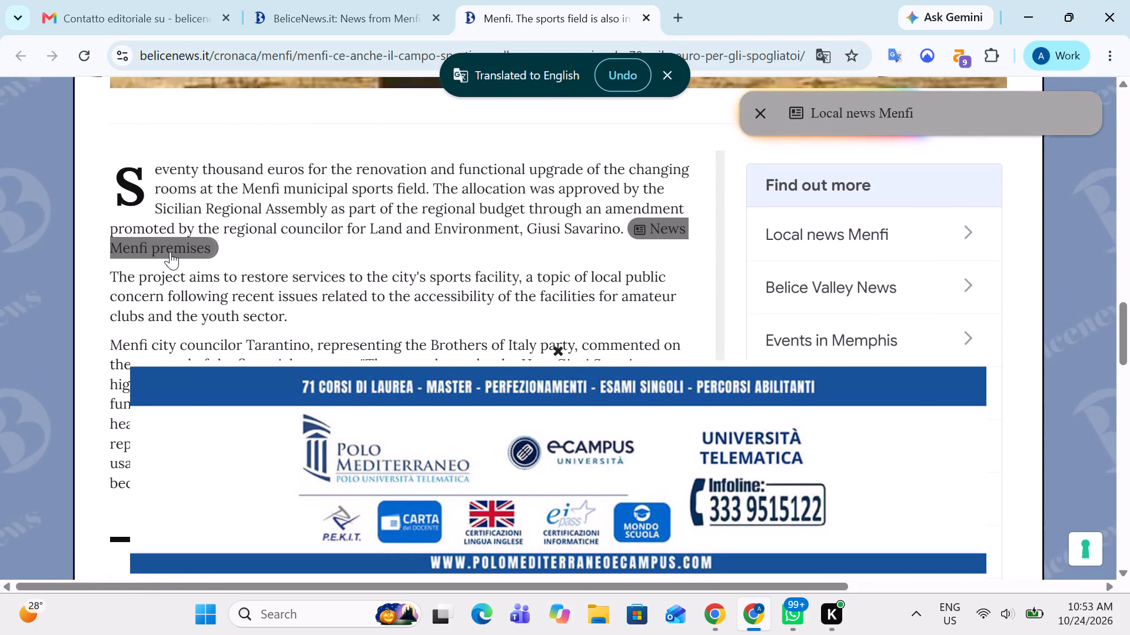
scroll(478, 216, "down", 6)
scroll(435, 272, "down", 4)
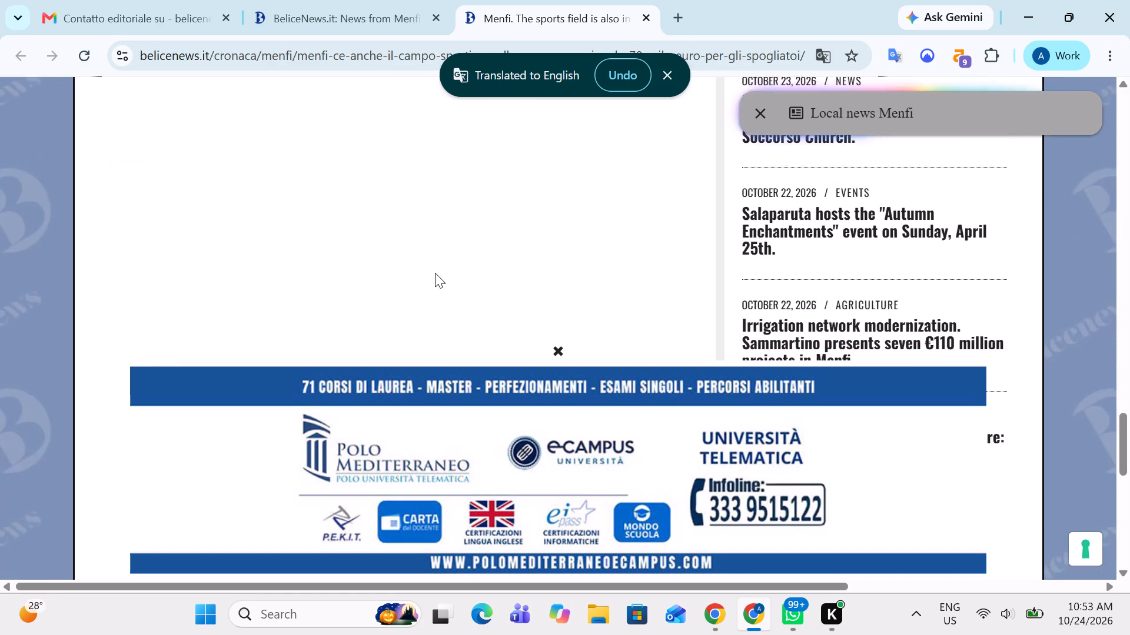
scroll(435, 273, "up", 12)
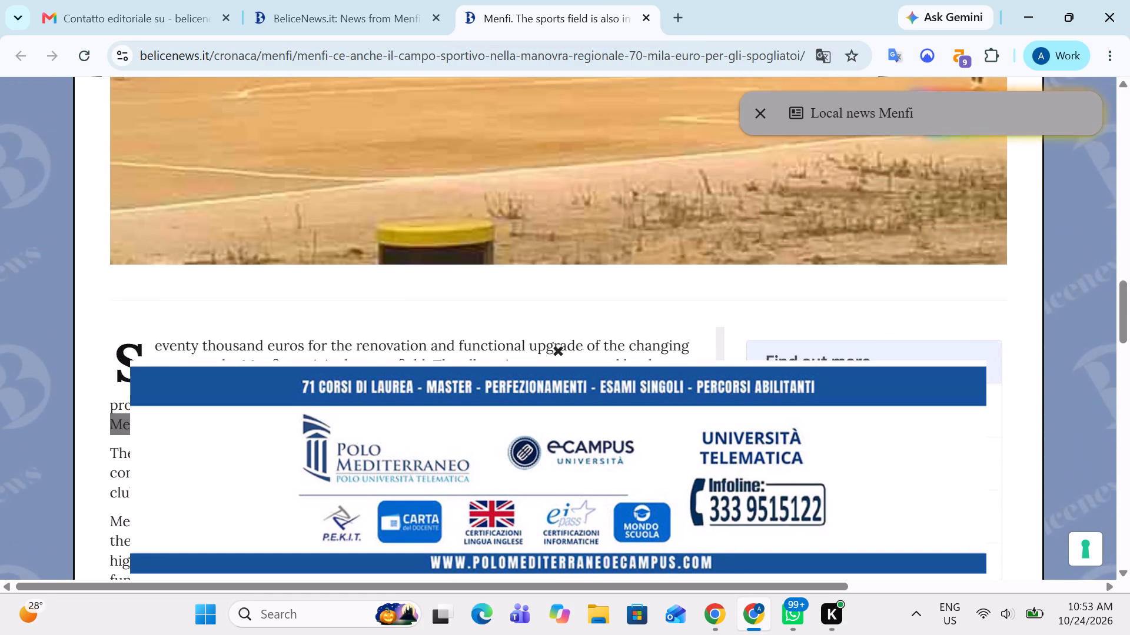
scroll(449, 299, "up", 15)
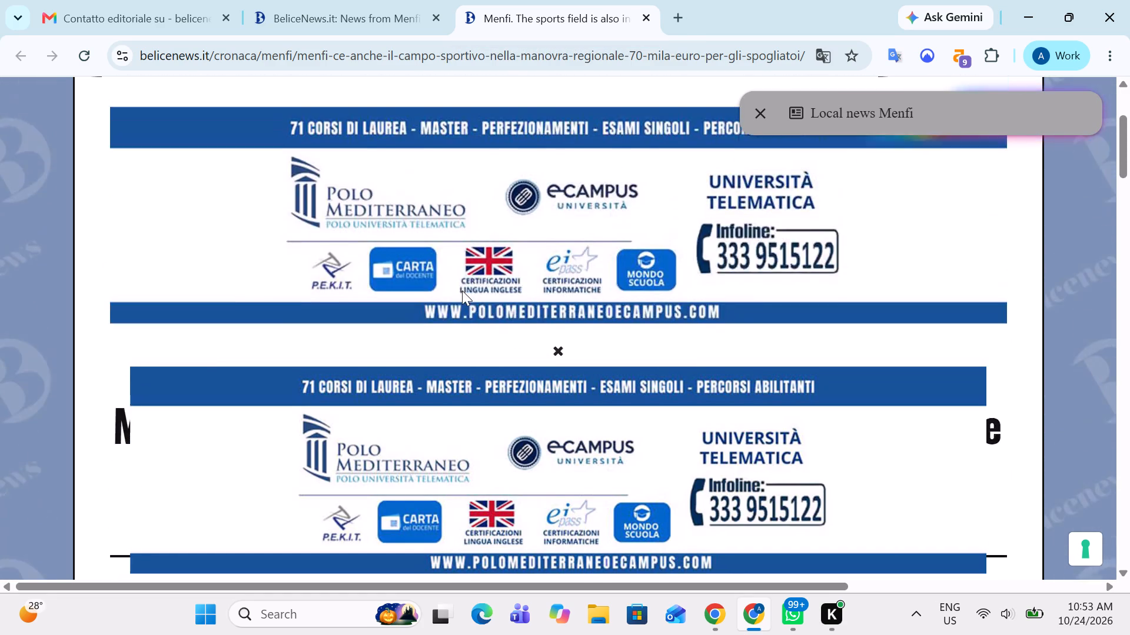
Examine the rest of the article on Menfi's sports field changing rooms, down to its footer, and close it.
scroll(462, 290, "down", 4)
scroll(458, 274, "up", 1)
scroll(463, 272, "down", 3)
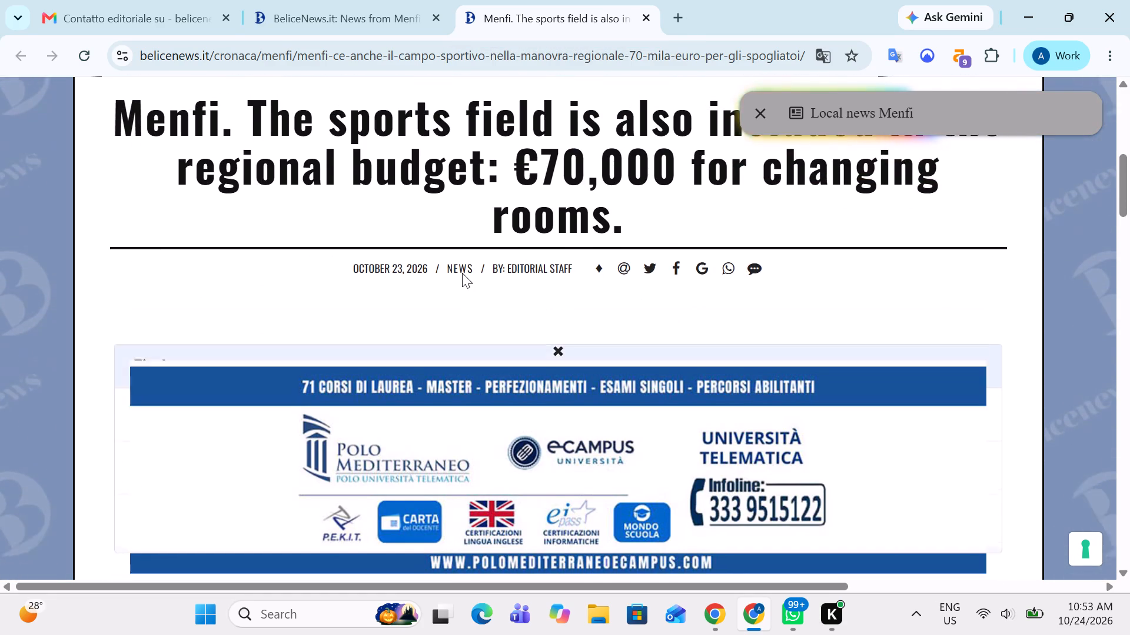
scroll(462, 273, "down", 15)
scroll(478, 228, "down", 6)
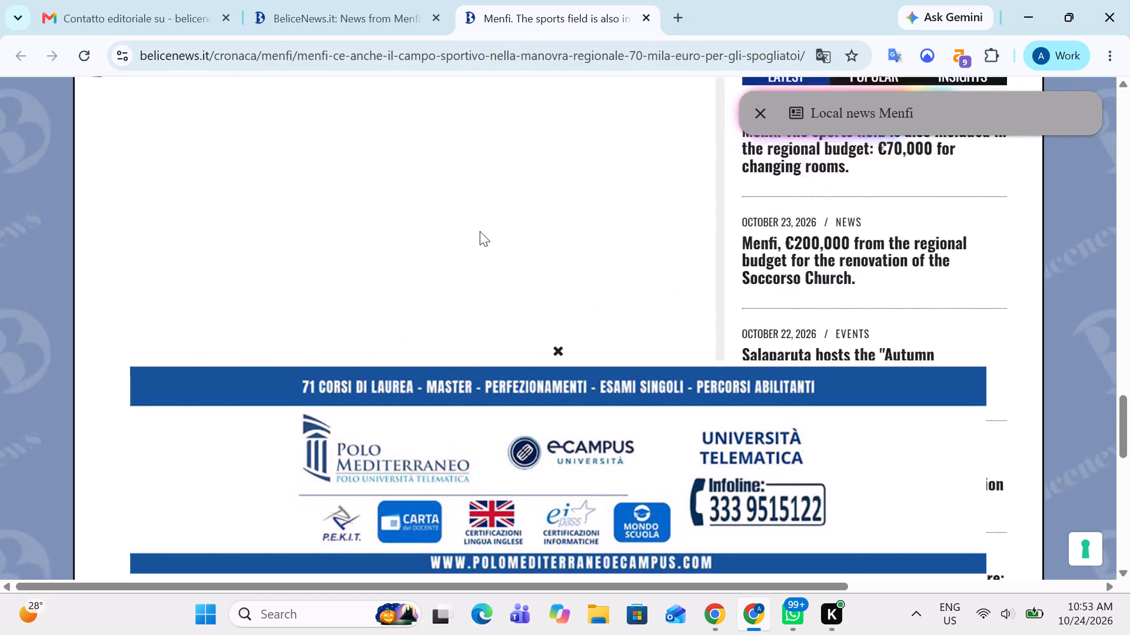
scroll(493, 235, "down", 5)
scroll(540, 168, "down", 6)
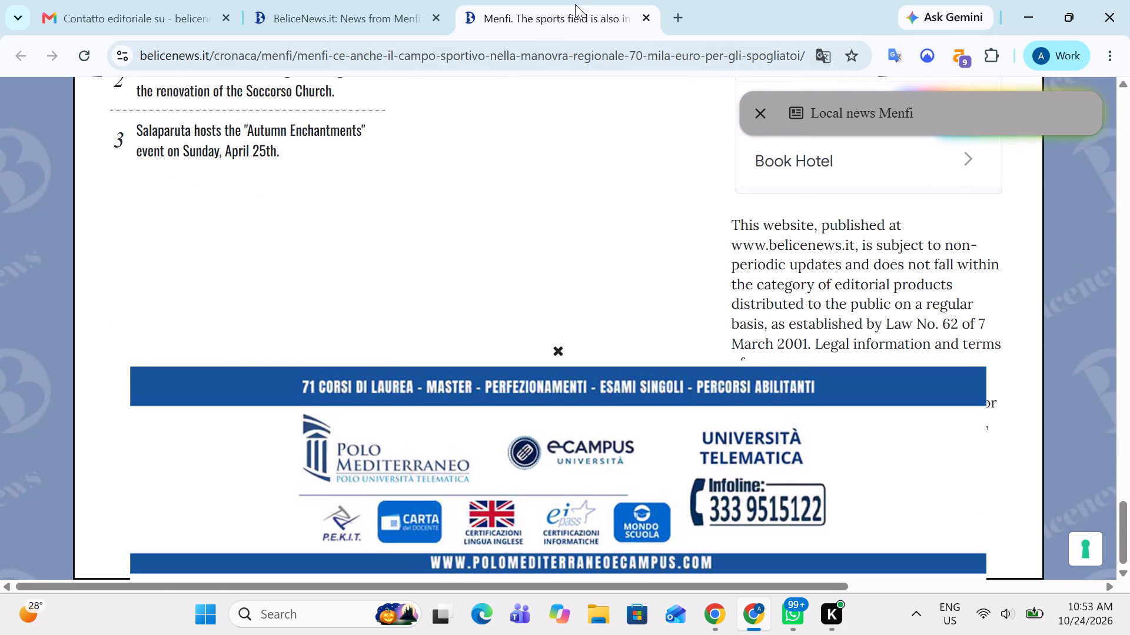
left_click(647, 19)
Open the article on the €200,000 Soccorso Church renovation in a new tab, dismiss its banner ad and examine the text.
scroll(490, 309, "down", 5)
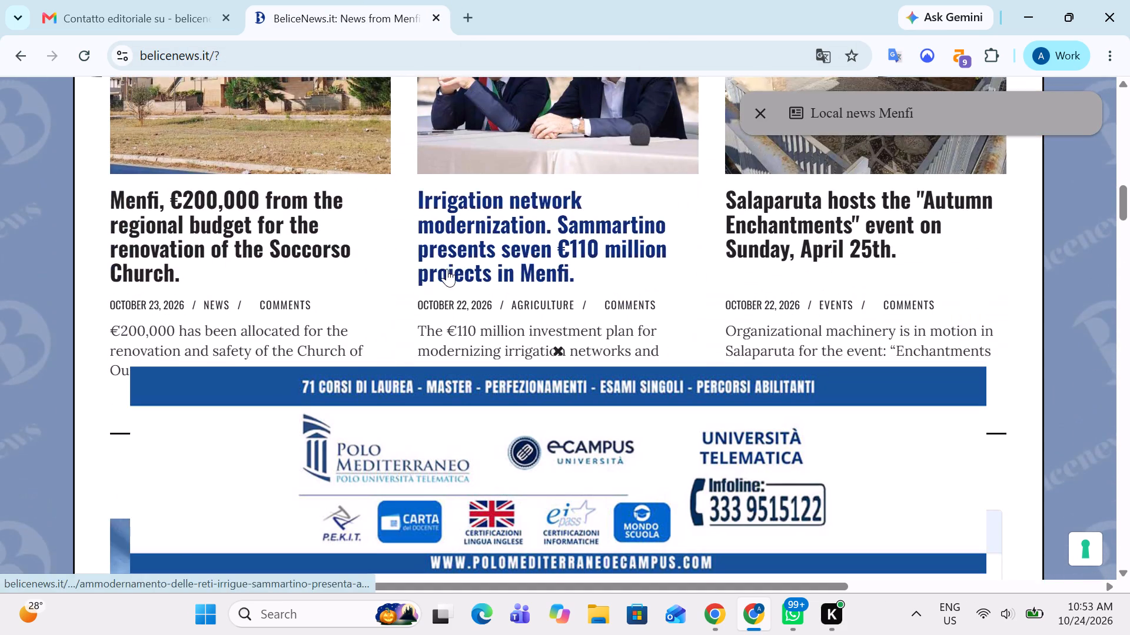
scroll(446, 269, "down", 1)
scroll(444, 270, "up", 8)
scroll(497, 243, "up", 4)
scroll(497, 243, "down", 7)
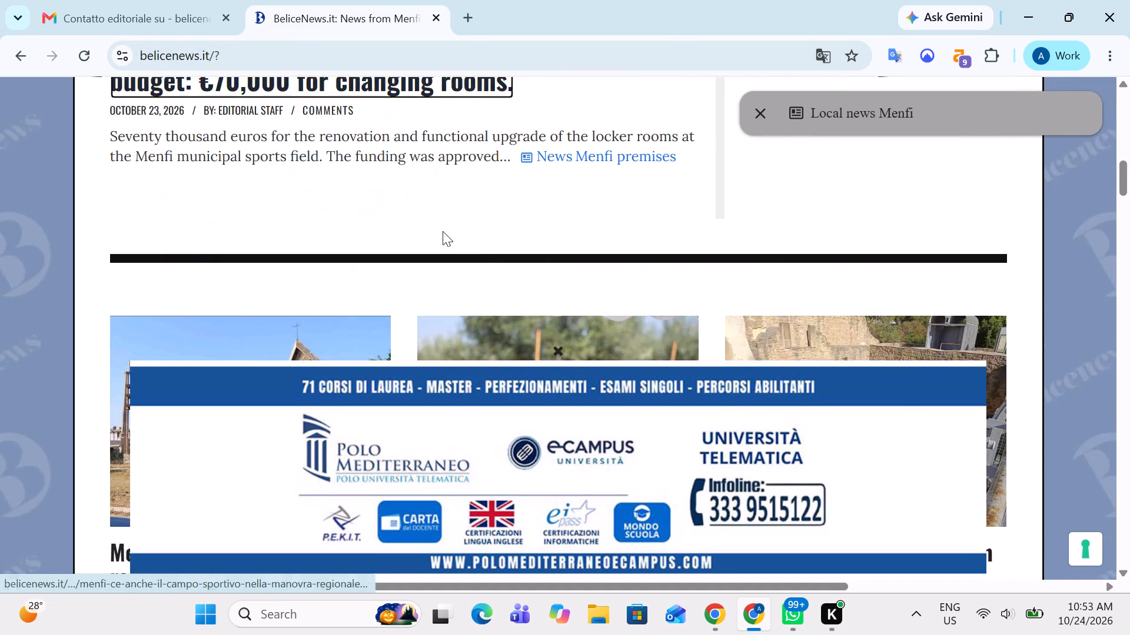
scroll(441, 231, "down", 4)
left_click(261, 198, "ctrl")
left_click(522, 0)
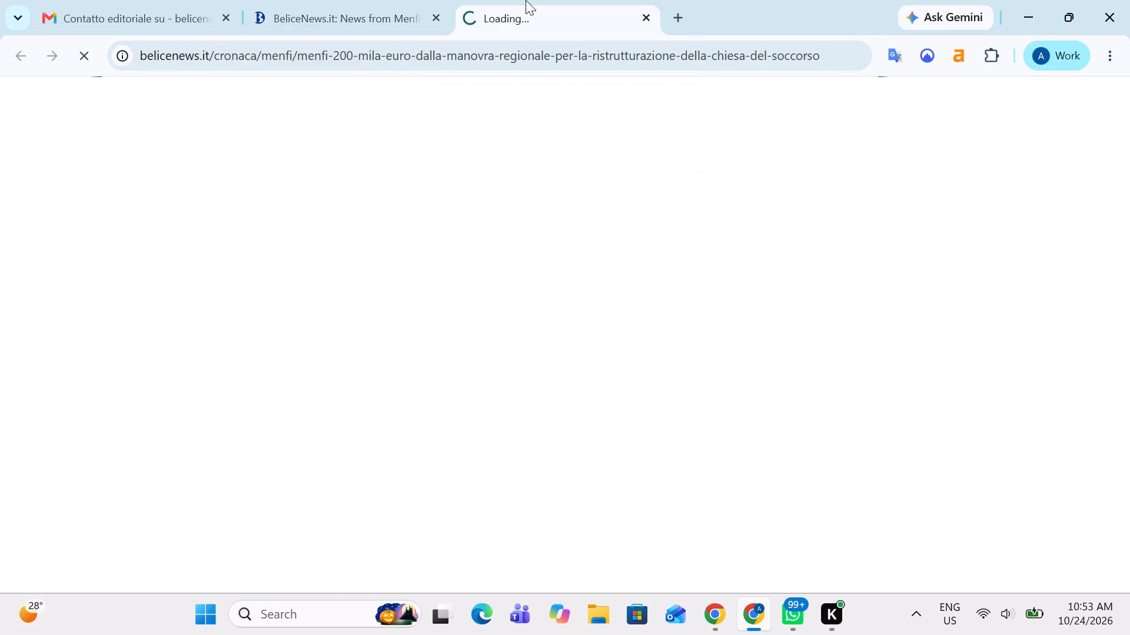
scroll(437, 353, "down", 9)
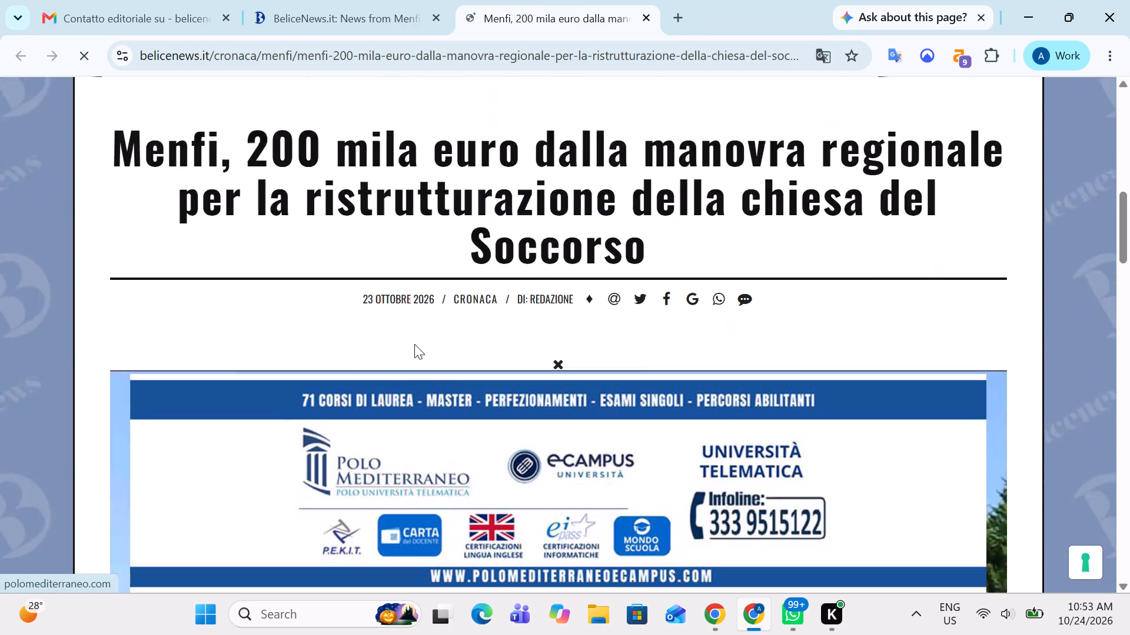
scroll(930, 343, "down", 2)
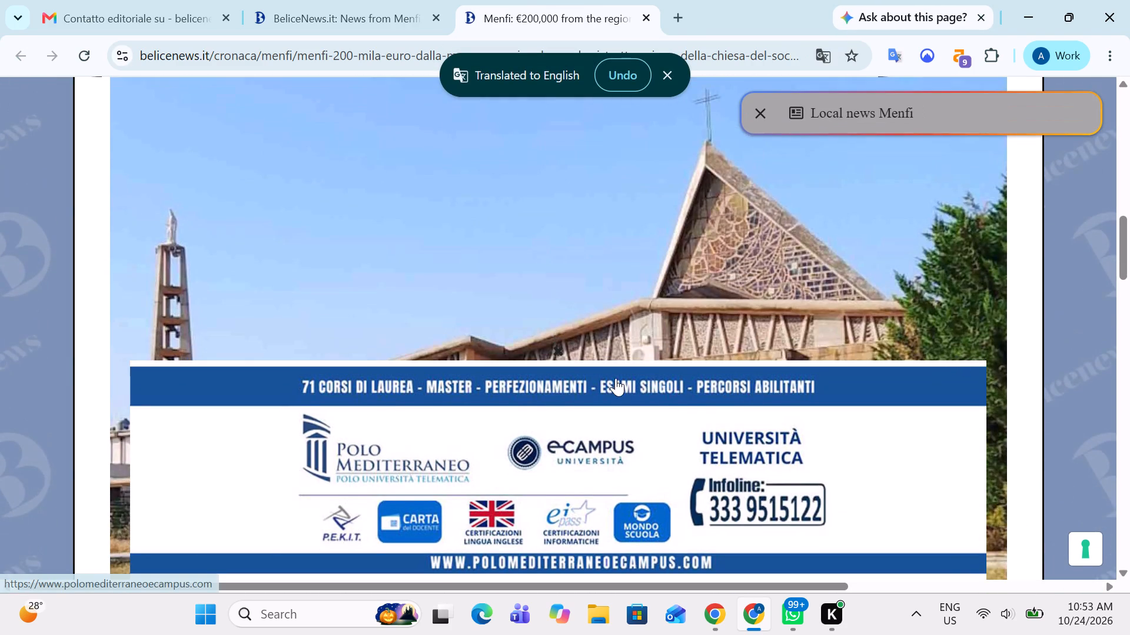
scroll(616, 378, "down", 4)
left_click(556, 350)
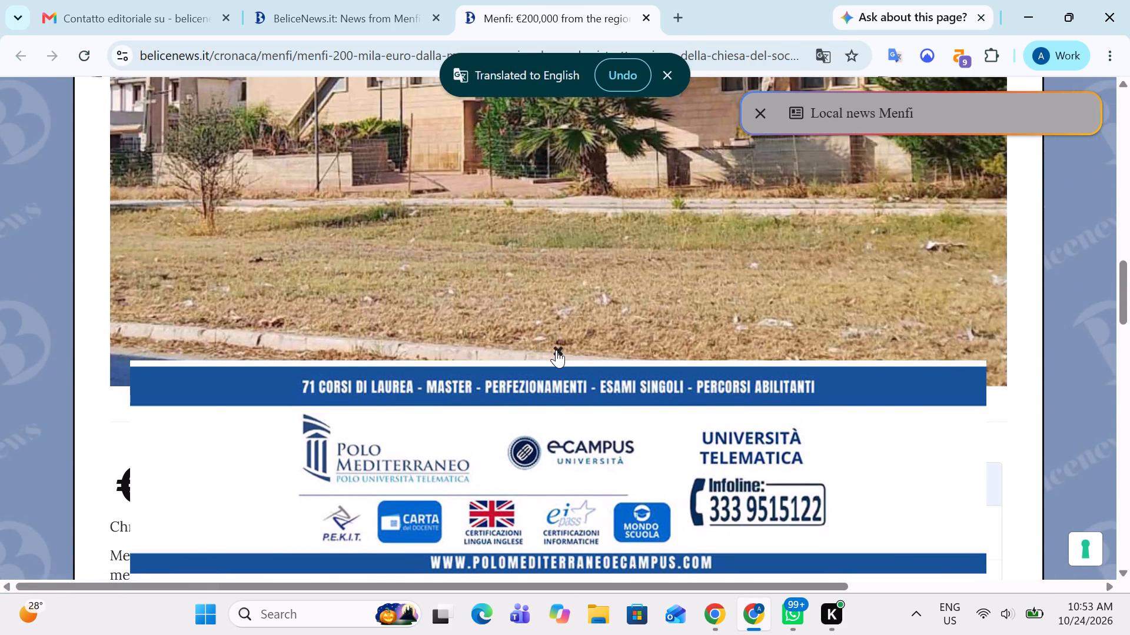
scroll(576, 399, "down", 6)
scroll(573, 401, "up", 3)
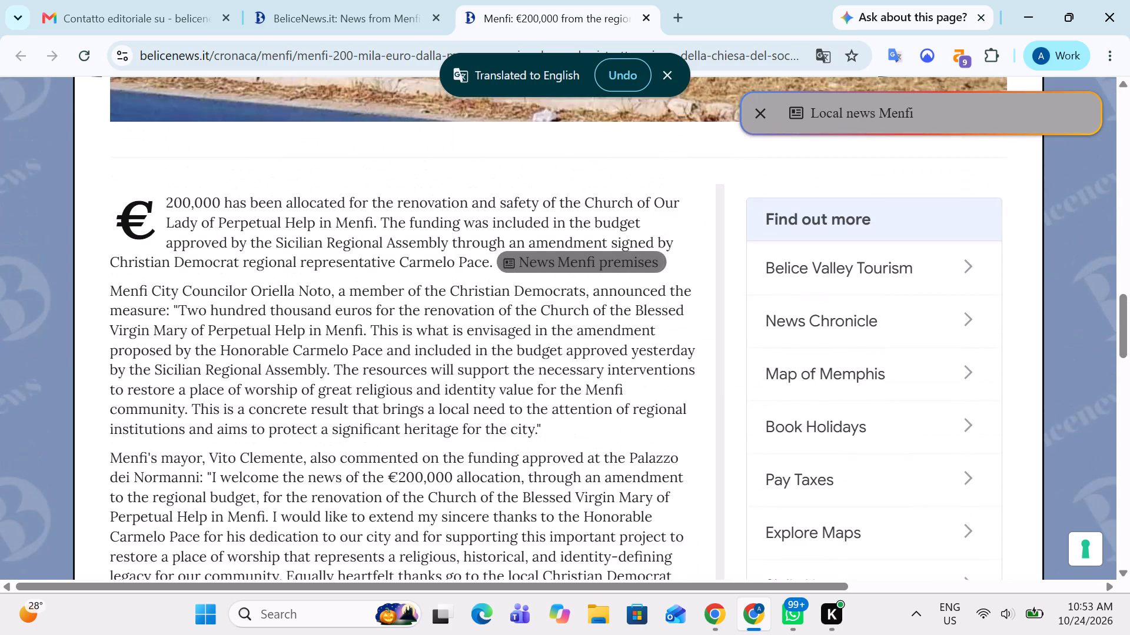
Find Netbet within the Soccorso Church article, look through the rest of the page and close the article.
key("ctrl+f")
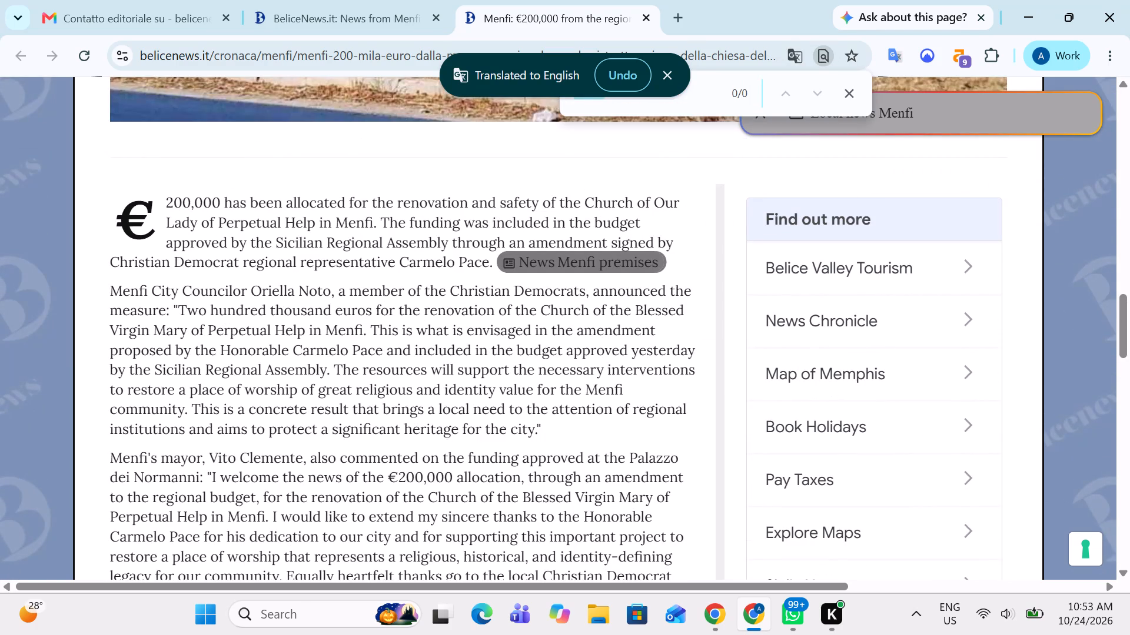
key("BackSpace")
type("Netbet")
scroll(650, 93, "down", 3)
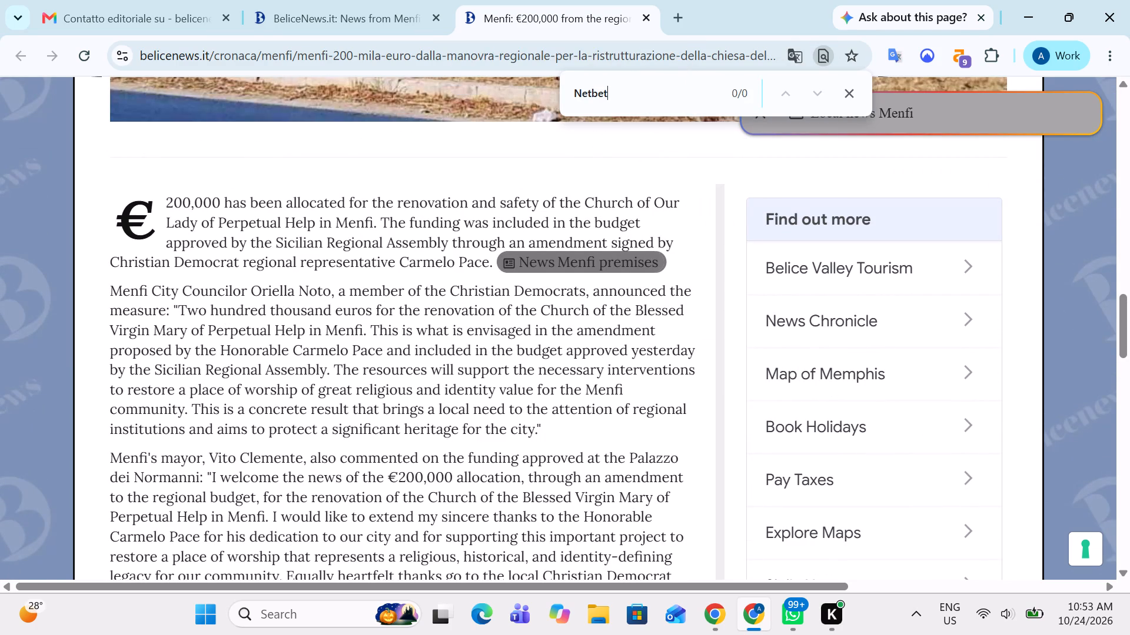
scroll(574, 287, "down", 9)
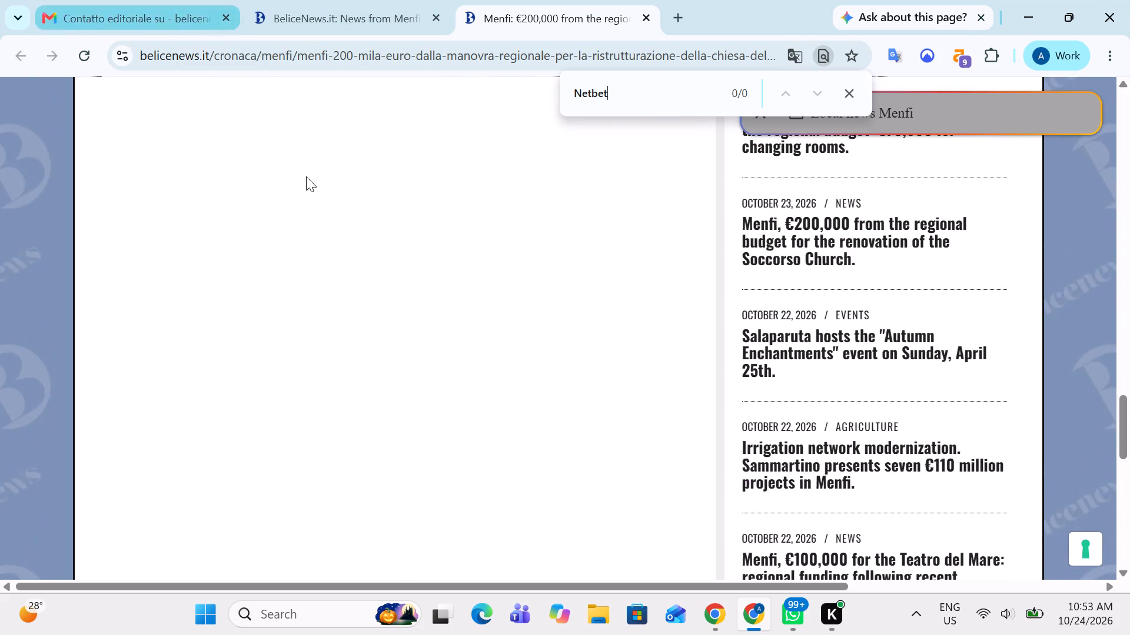
scroll(343, 252, "down", 3)
scroll(350, 99, "up", 18)
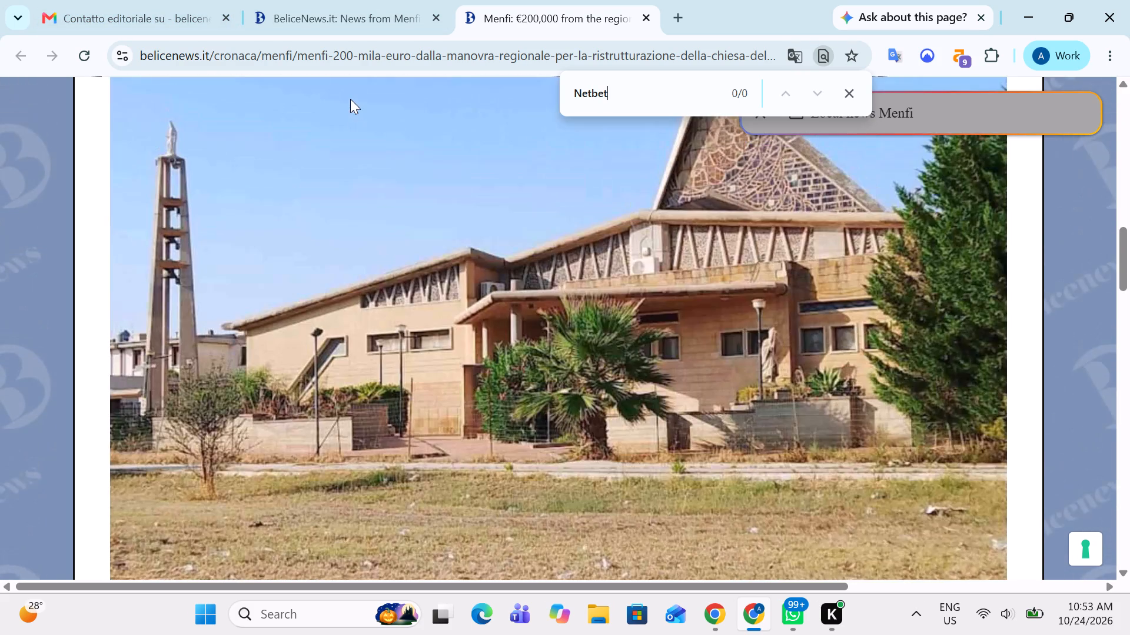
scroll(342, 101, "up", 5)
scroll(557, 178, "down", 15)
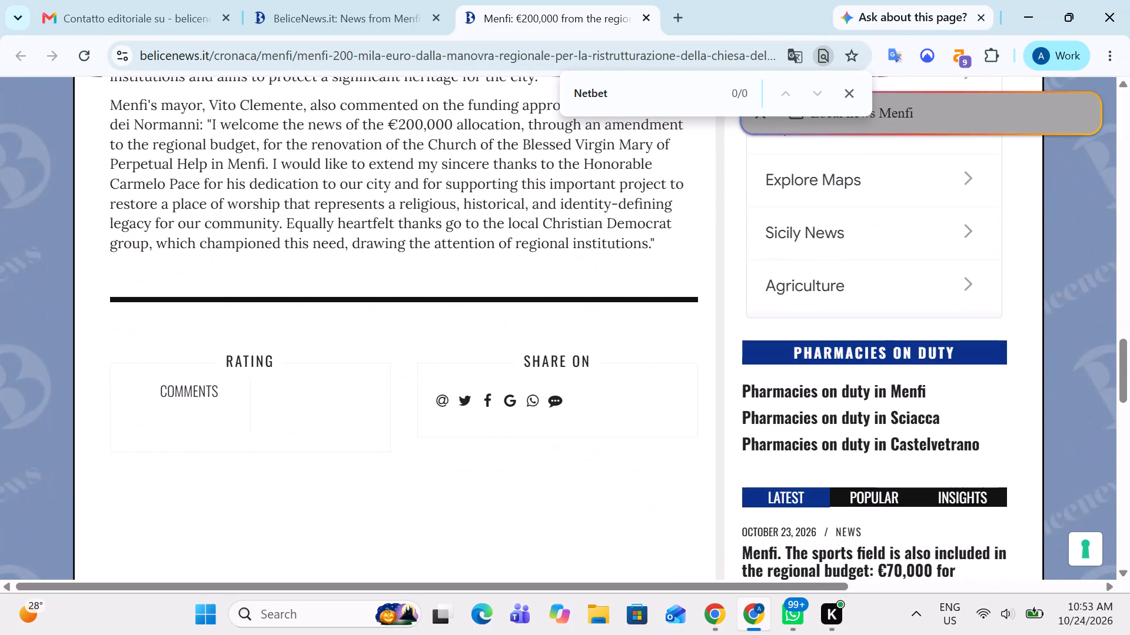
left_click(648, 15)
Open the article on fire safety upgrades for Menfi's school buildings in a new tab, examine its text and sidebar, and close it.
scroll(816, 324, "down", 4)
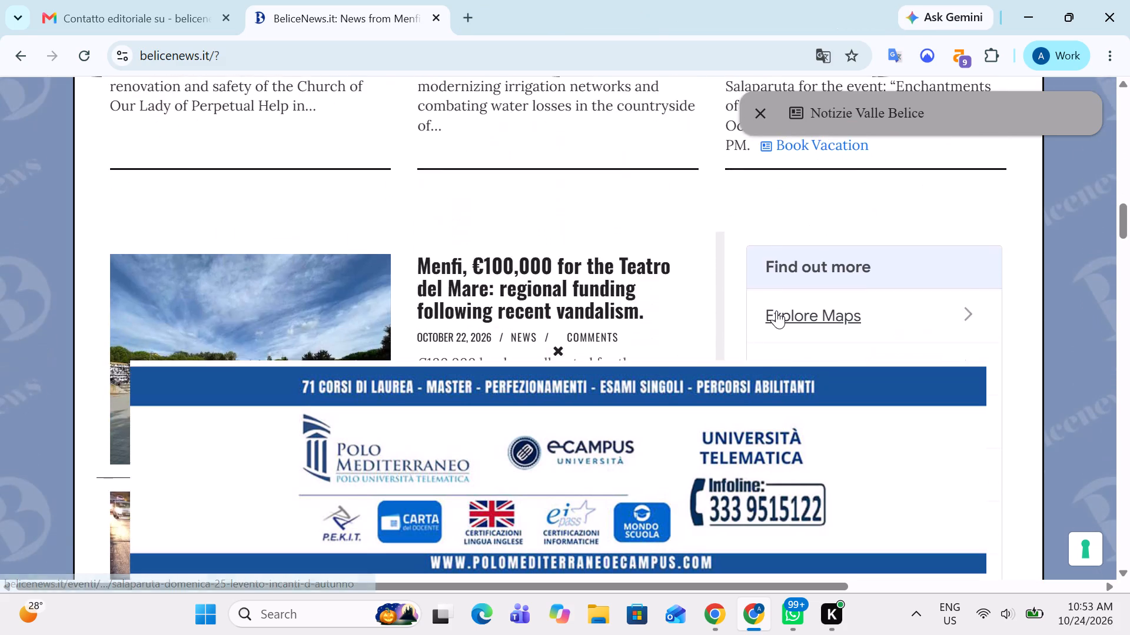
scroll(776, 310, "down", 3)
scroll(637, 225, "down", 4)
scroll(553, 215, "down", 3)
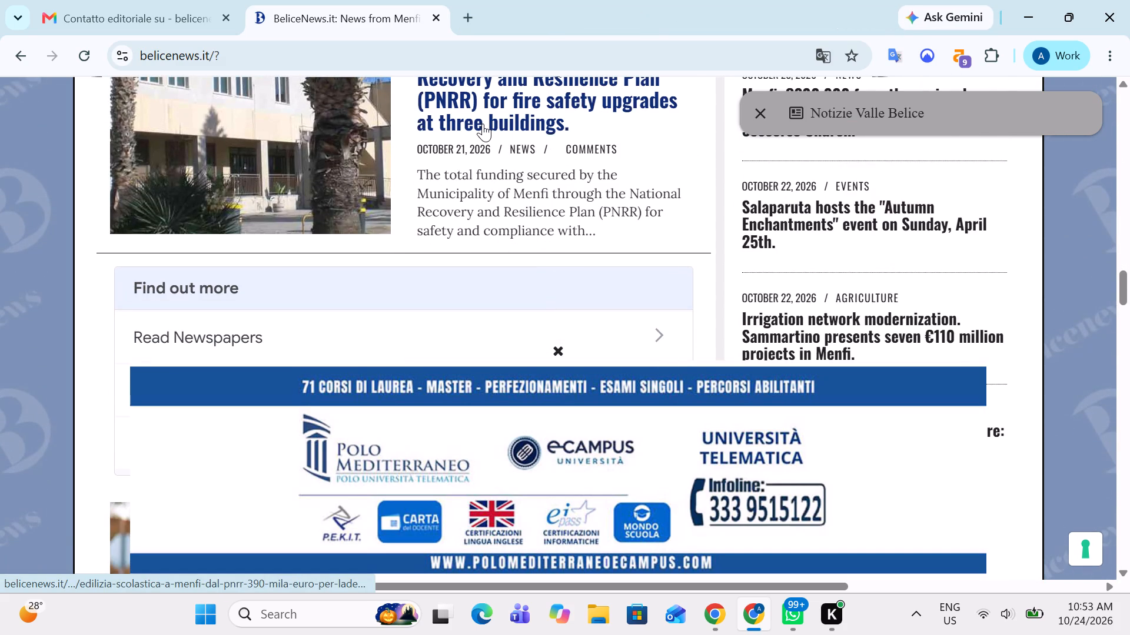
left_click(483, 123, "ctrl")
left_click(567, 0)
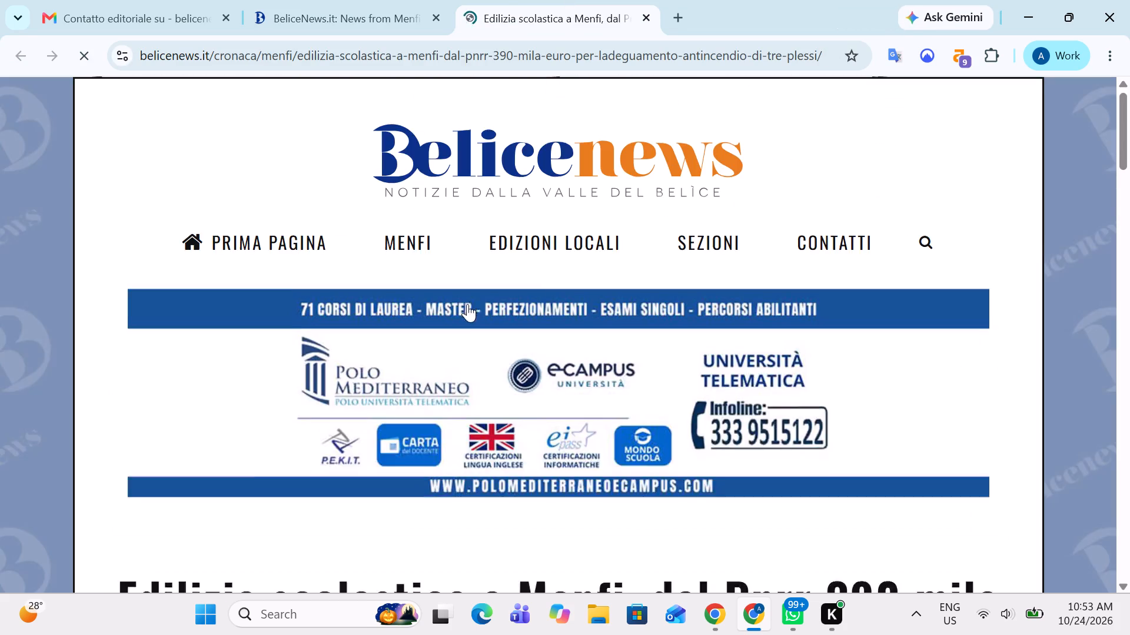
scroll(415, 343, "down", 20)
scroll(415, 343, "down", 1)
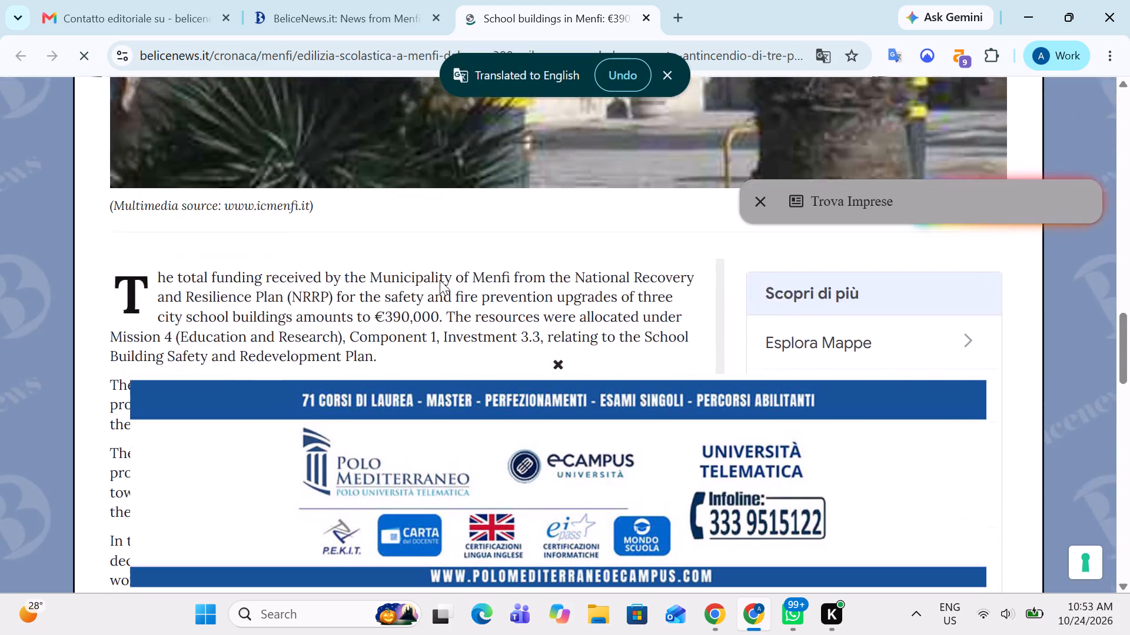
scroll(440, 280, "down", 3)
scroll(435, 269, "up", 2)
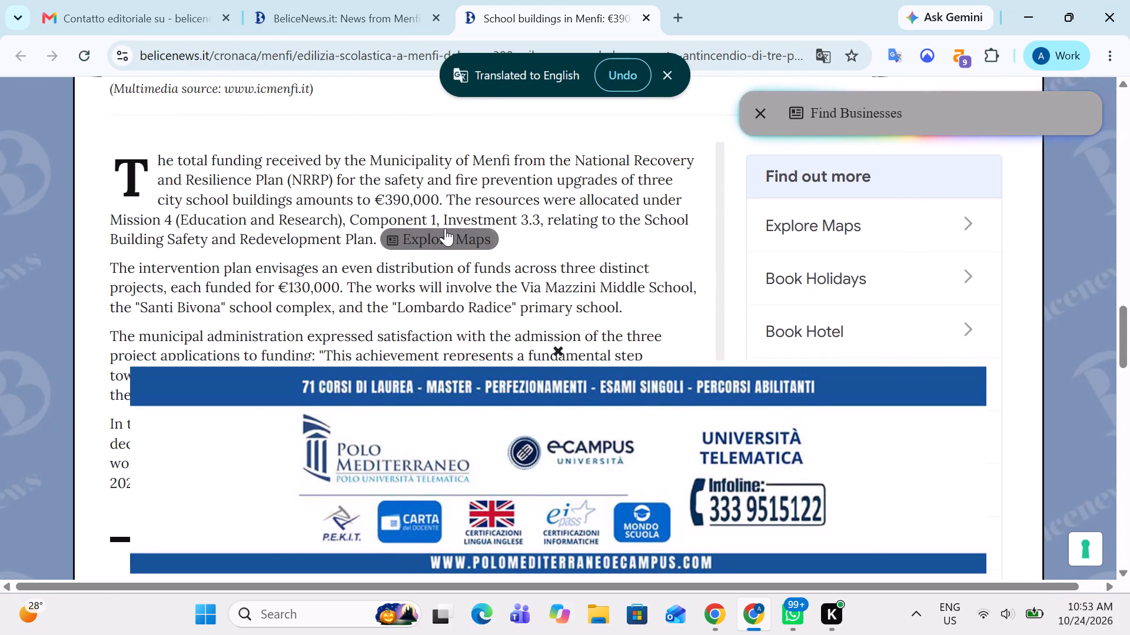
scroll(557, 327, "down", 4)
left_click(560, 349)
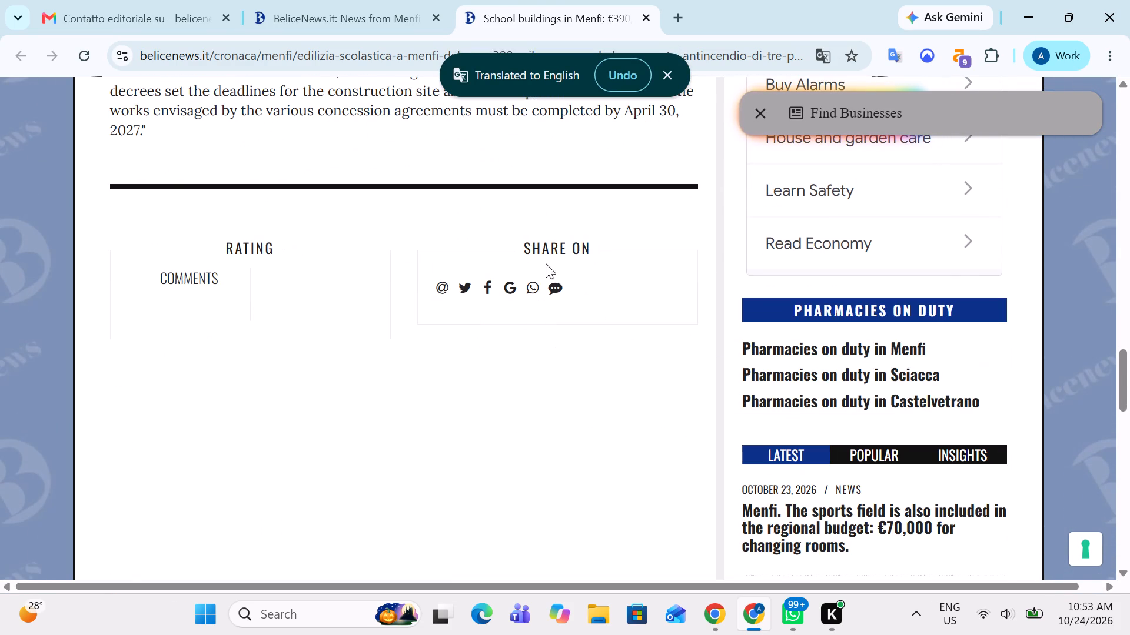
left_click(647, 14)
Open the site search on the belicenews.it home page, ready for a query.
scroll(555, 223, "up", 20)
scroll(555, 223, "up", 9)
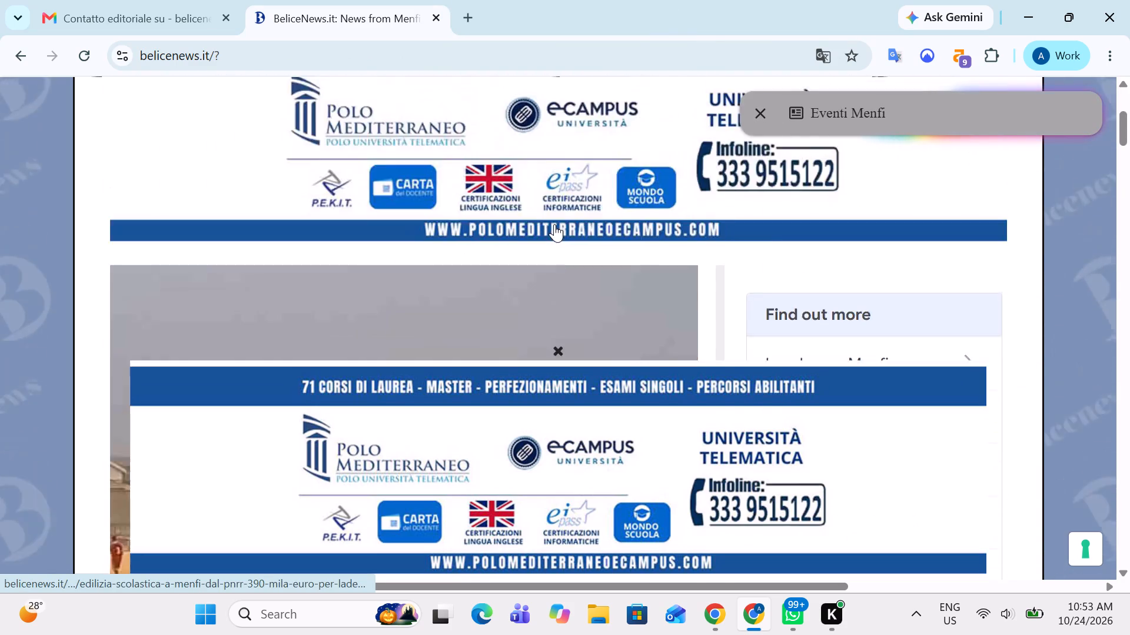
scroll(554, 224, "up", 16)
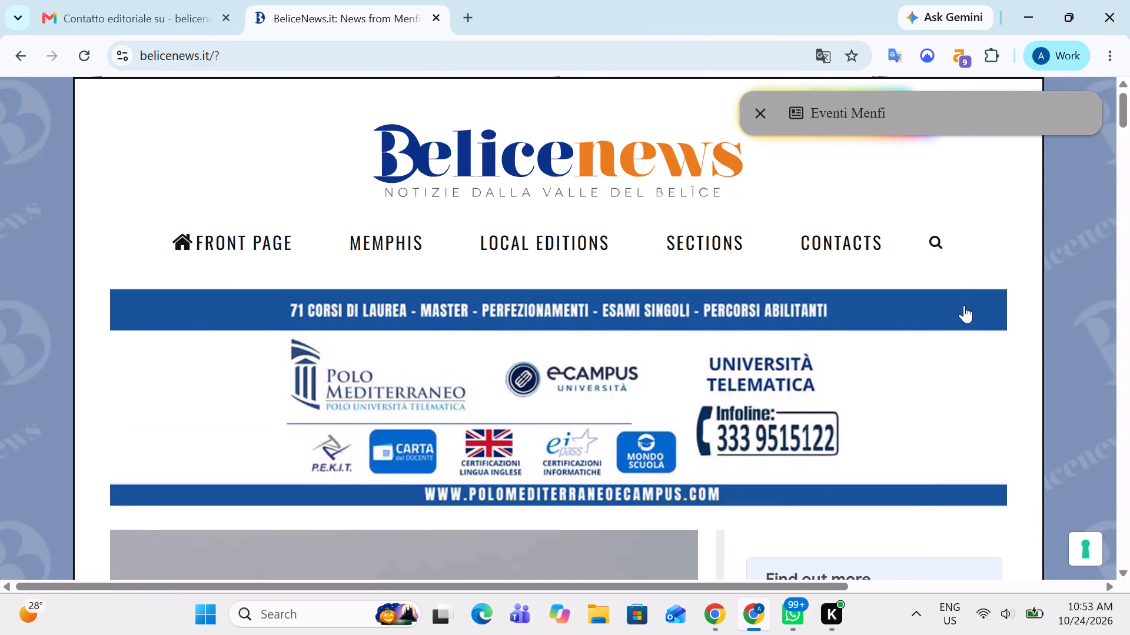
left_click(929, 228)
left_click(239, 236)
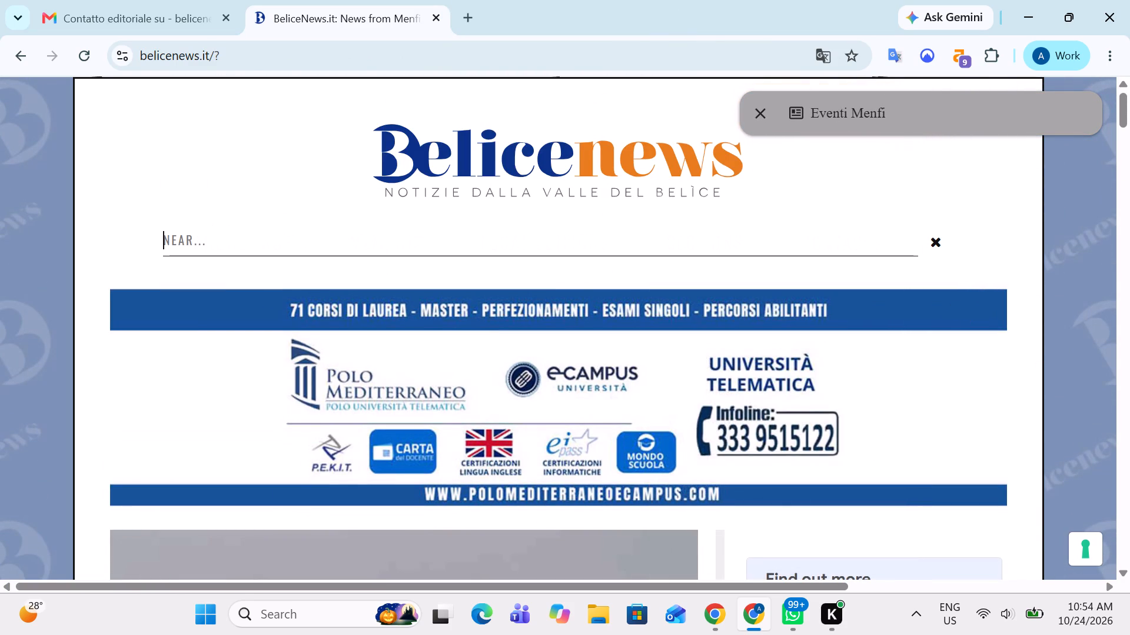
Search belicenews.it for Netbet and look over the page that loads.
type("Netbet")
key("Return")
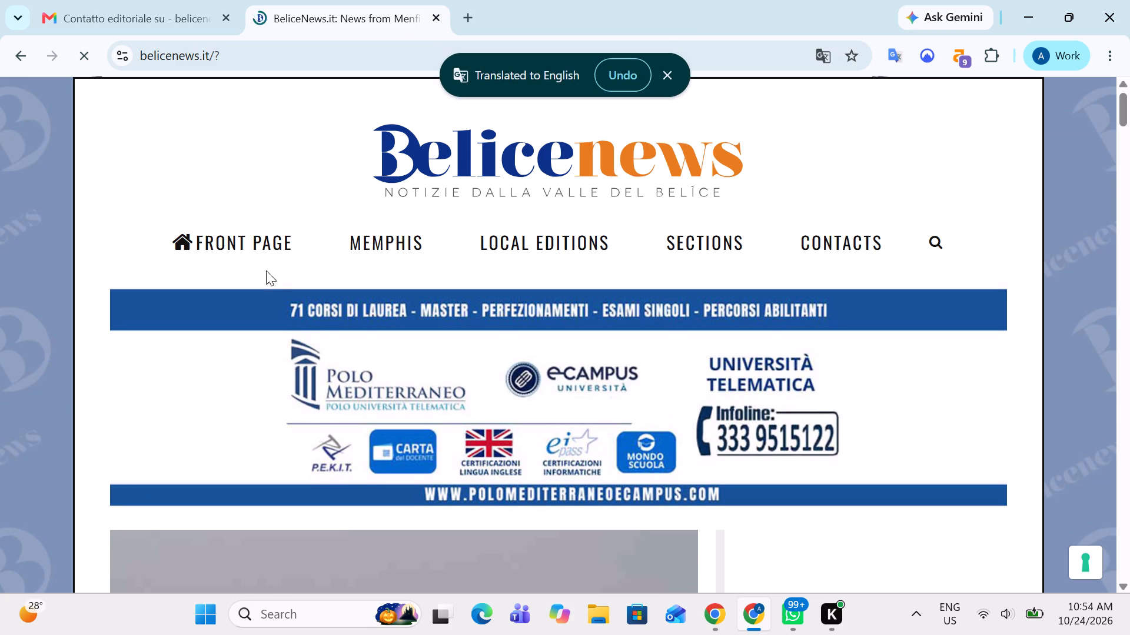
scroll(282, 302, "down", 2)
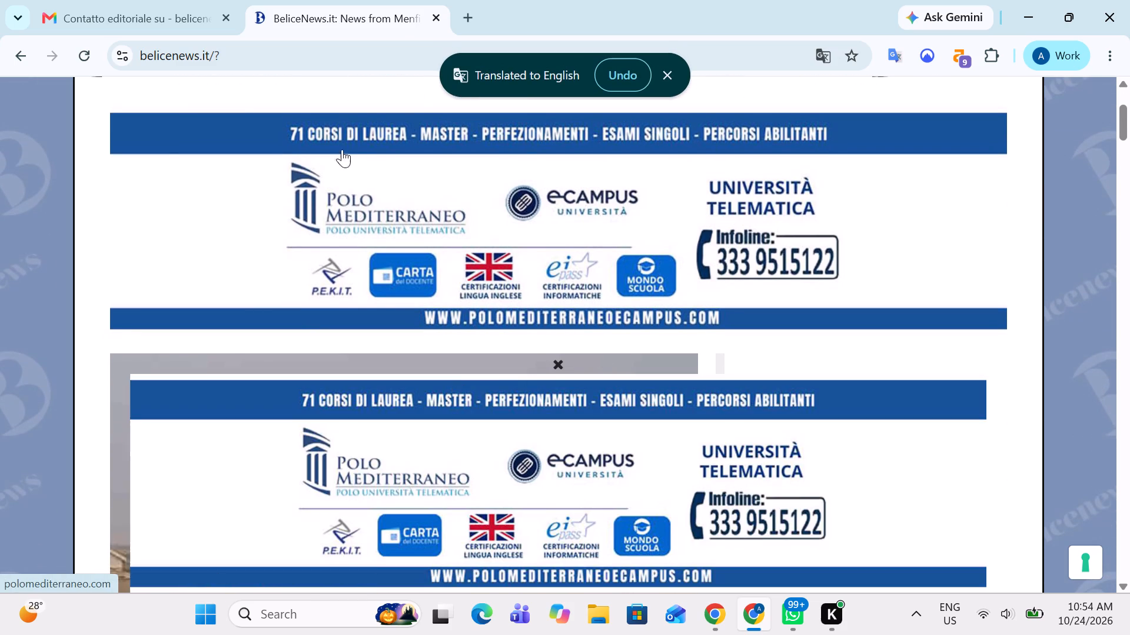
left_click(256, 69)
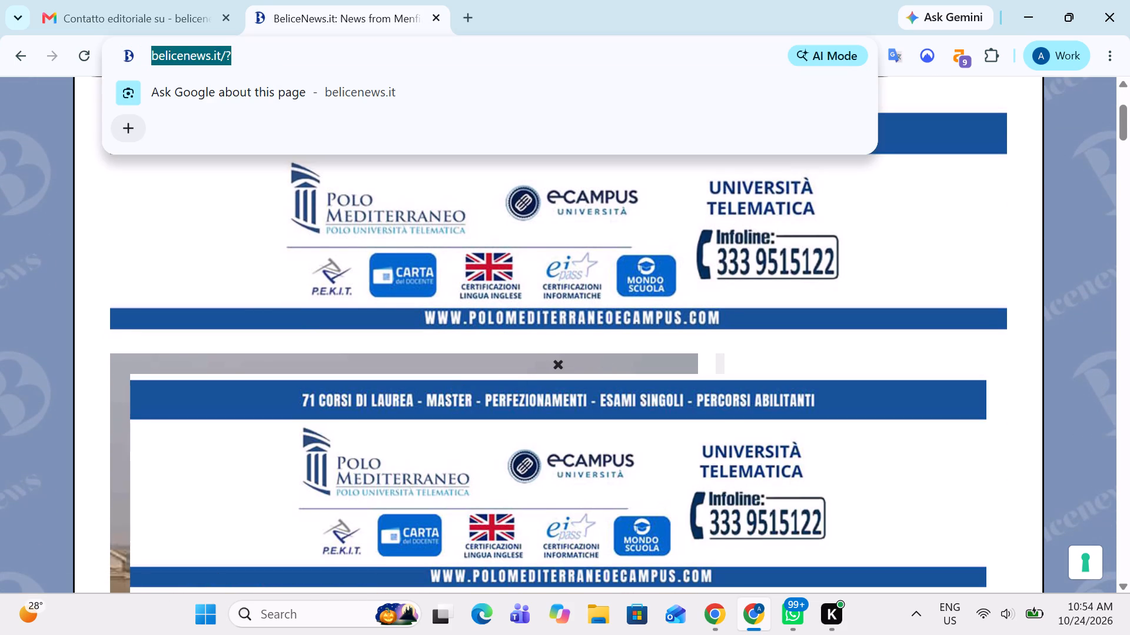
left_click(286, 53)
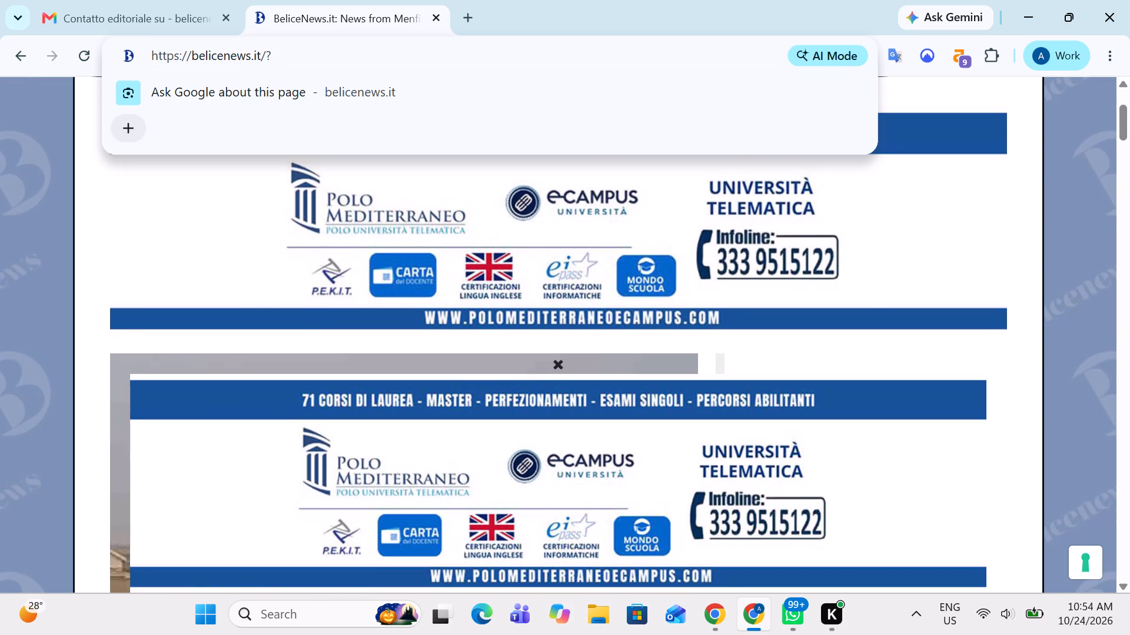
key("BackSpace")
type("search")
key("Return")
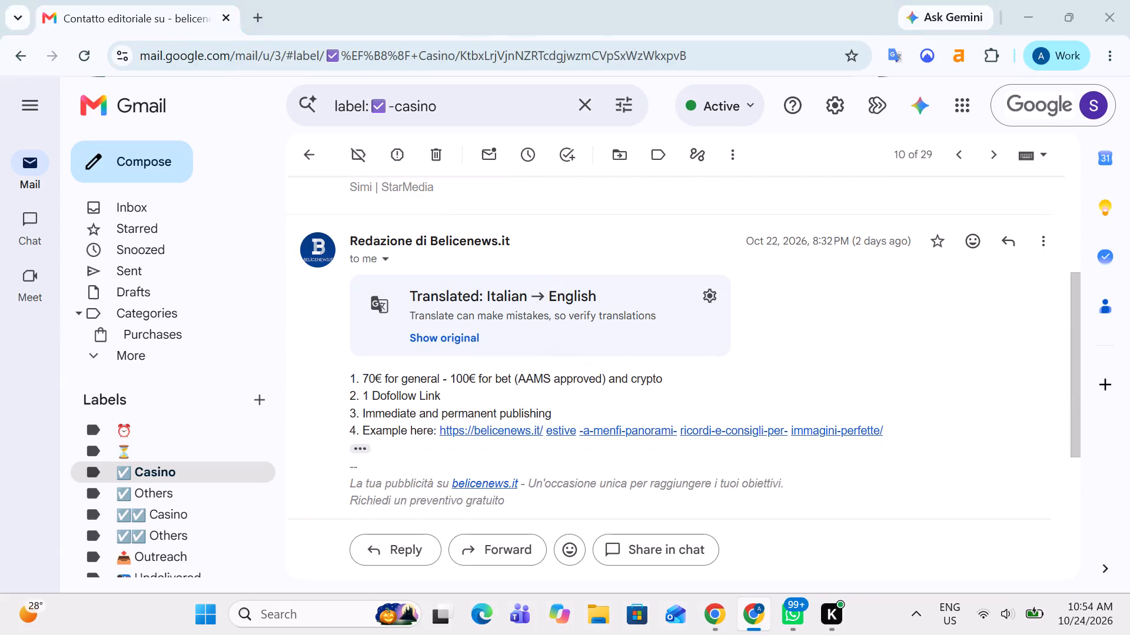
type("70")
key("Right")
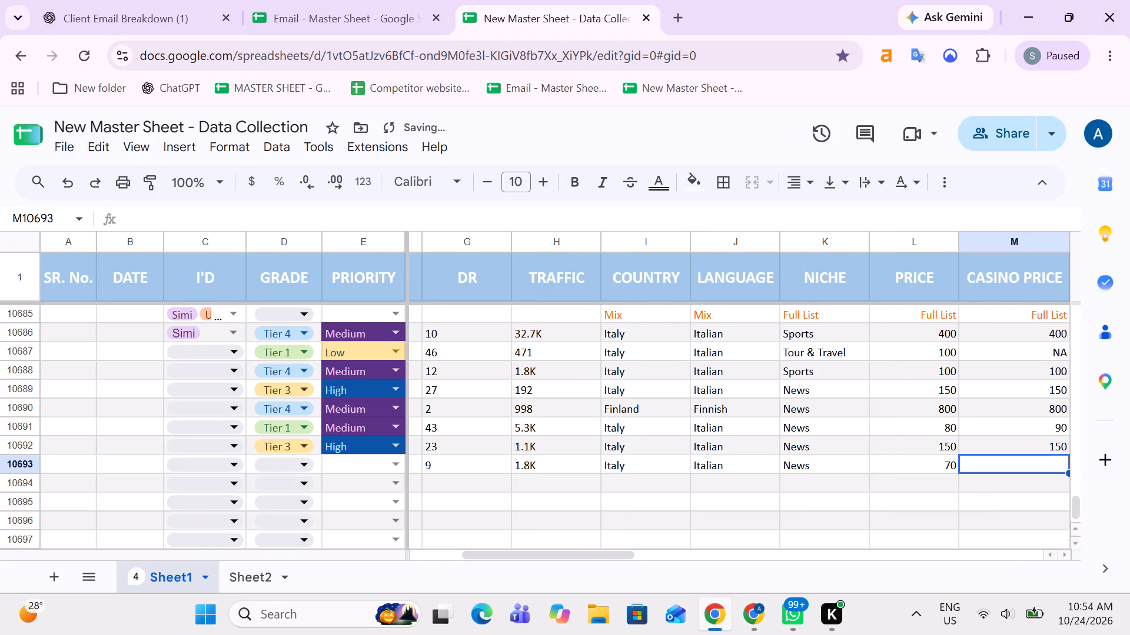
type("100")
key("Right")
Set the Website Type of the belicenews.it row to Unique.
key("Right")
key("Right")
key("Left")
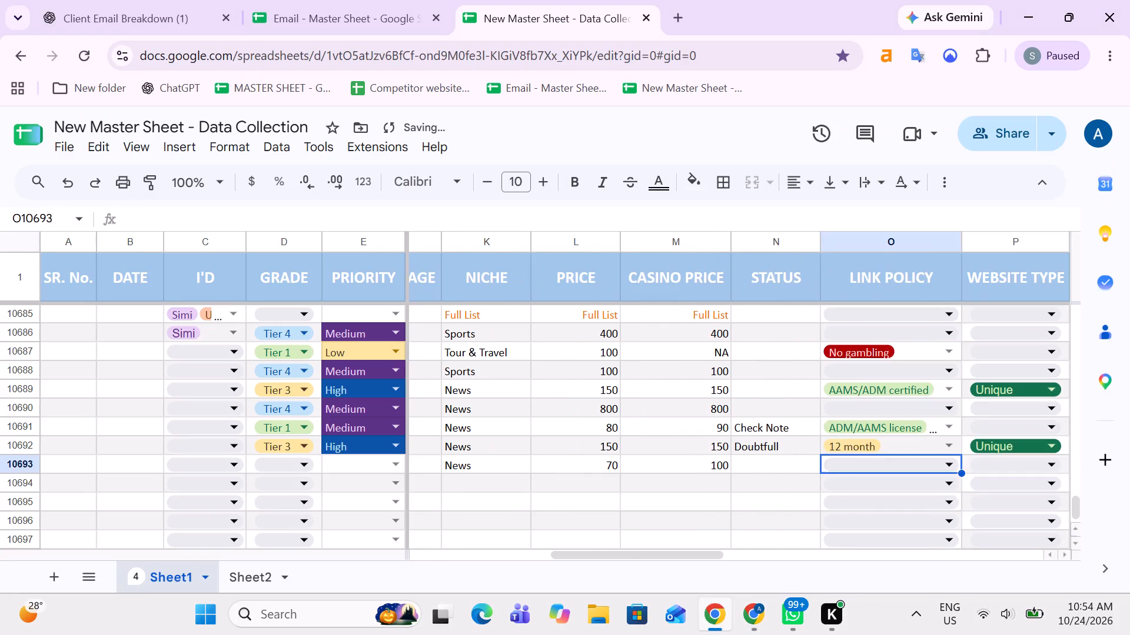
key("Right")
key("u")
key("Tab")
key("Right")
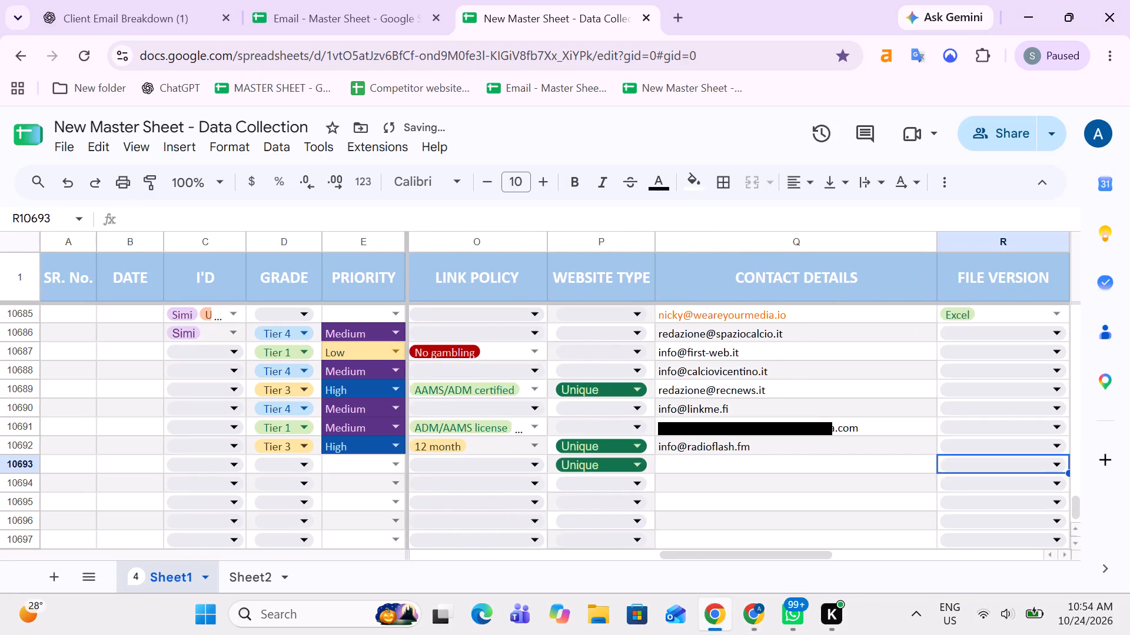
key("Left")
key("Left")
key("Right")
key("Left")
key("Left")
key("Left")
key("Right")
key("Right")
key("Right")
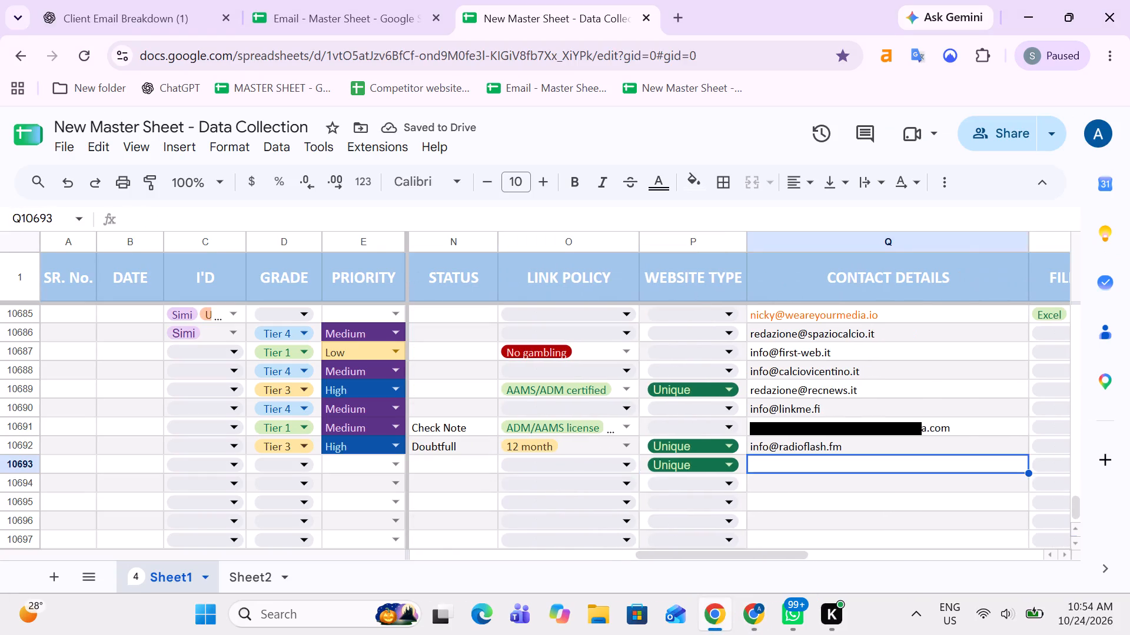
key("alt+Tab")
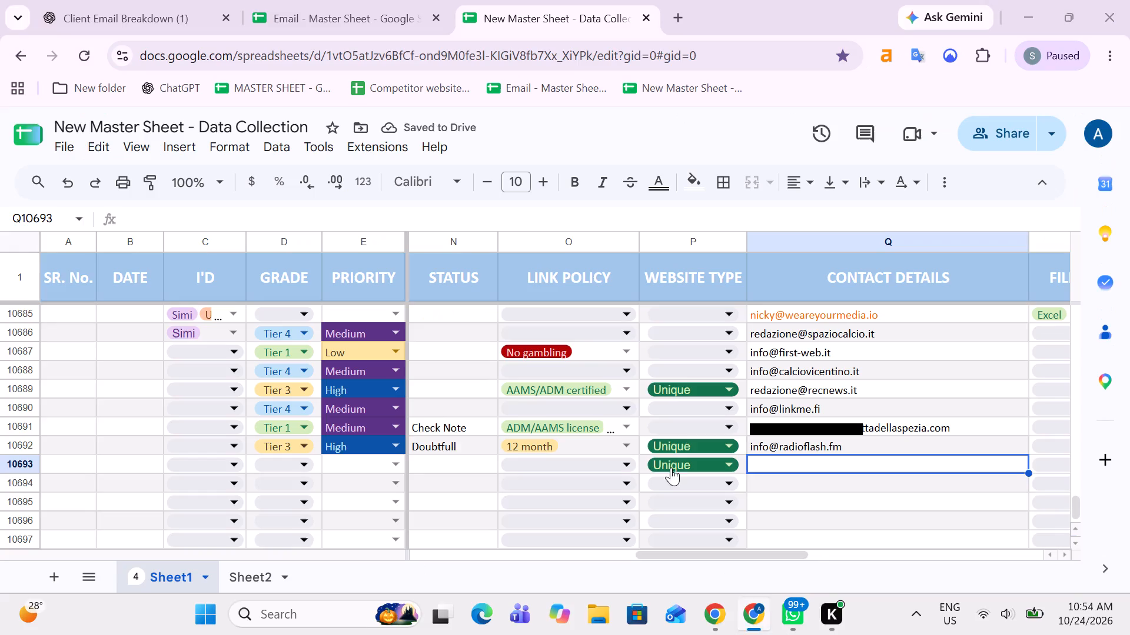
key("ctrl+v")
Set the Priority of the belicenews.it row to High.
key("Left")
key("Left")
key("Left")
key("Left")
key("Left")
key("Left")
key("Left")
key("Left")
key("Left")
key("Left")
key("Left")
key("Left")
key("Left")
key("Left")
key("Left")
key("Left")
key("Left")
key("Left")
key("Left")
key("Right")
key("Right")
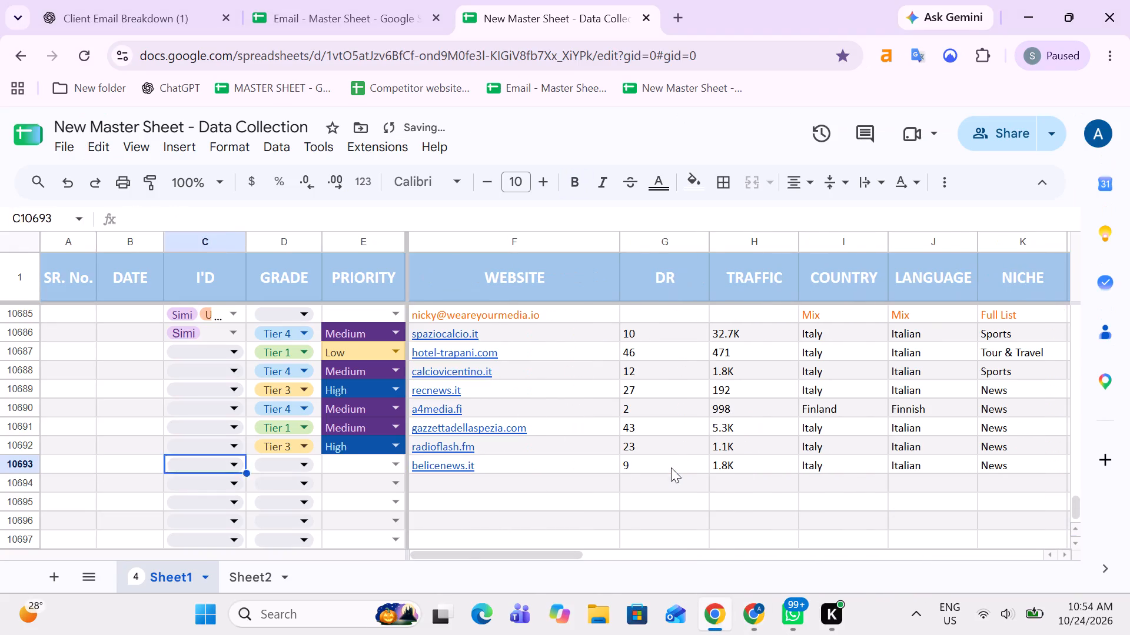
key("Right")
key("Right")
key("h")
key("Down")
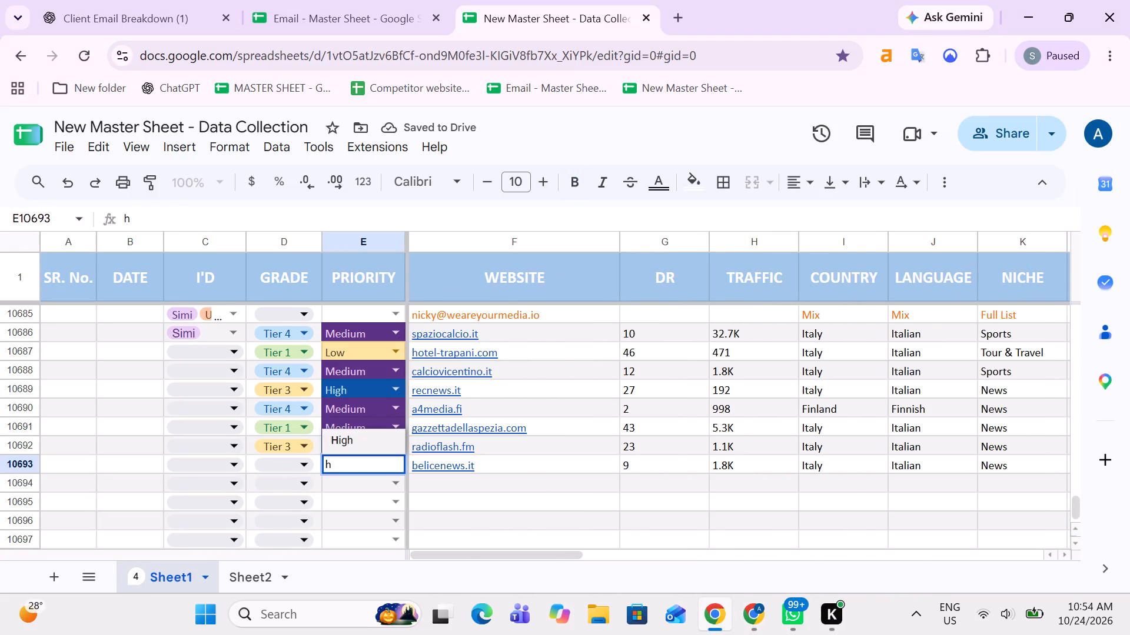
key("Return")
Set the Grade of the belicenews.it row to Tier 4.
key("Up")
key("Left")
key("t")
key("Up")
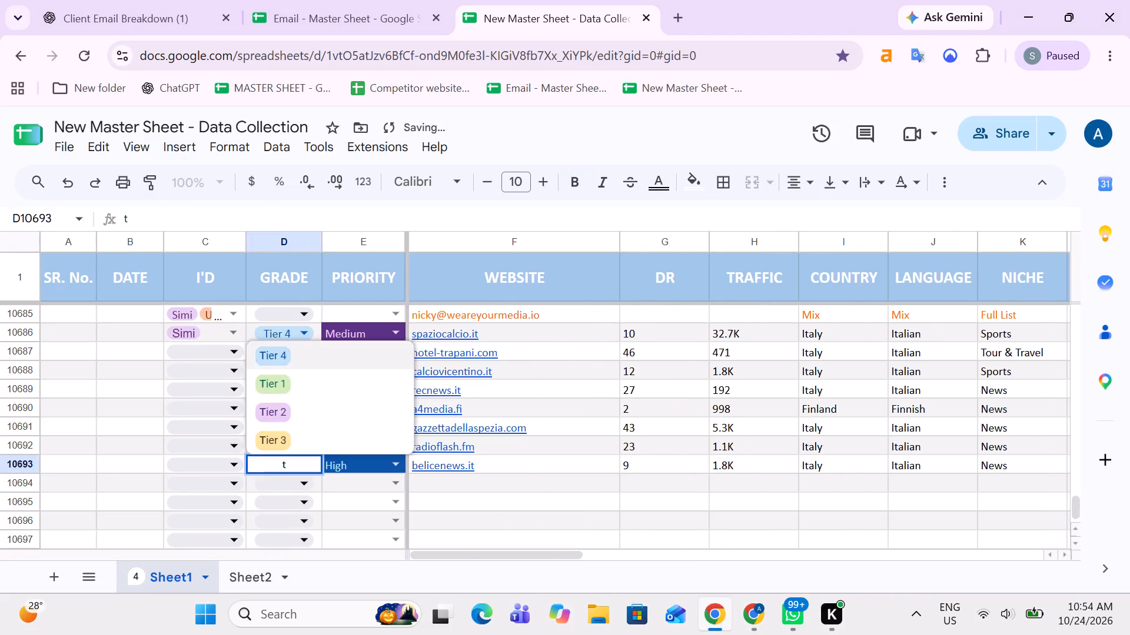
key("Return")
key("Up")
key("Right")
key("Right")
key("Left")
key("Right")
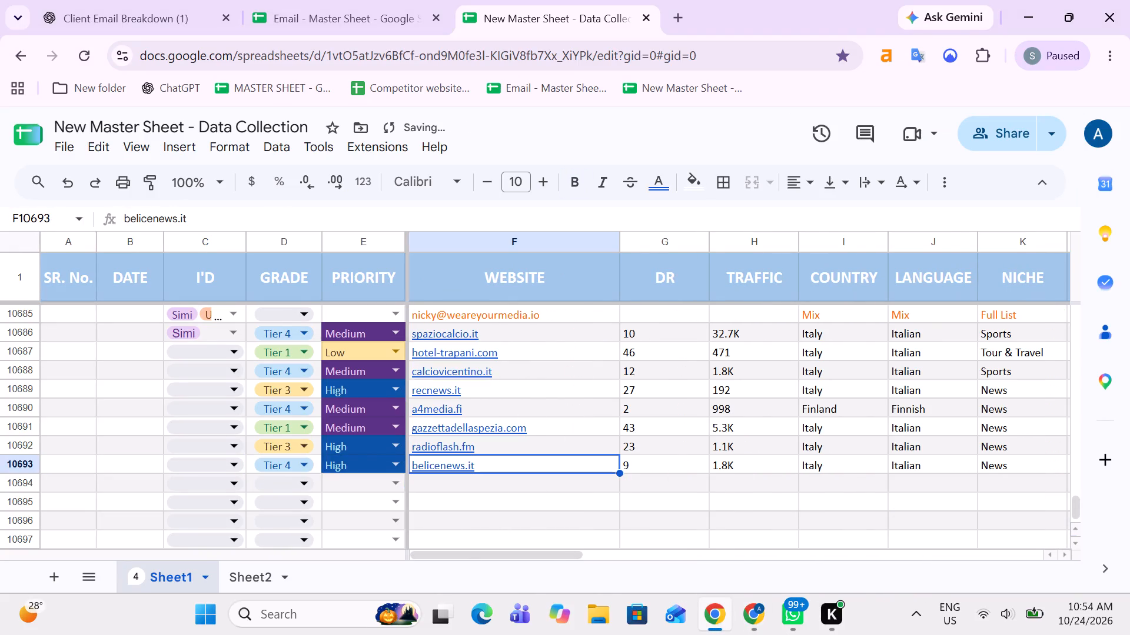
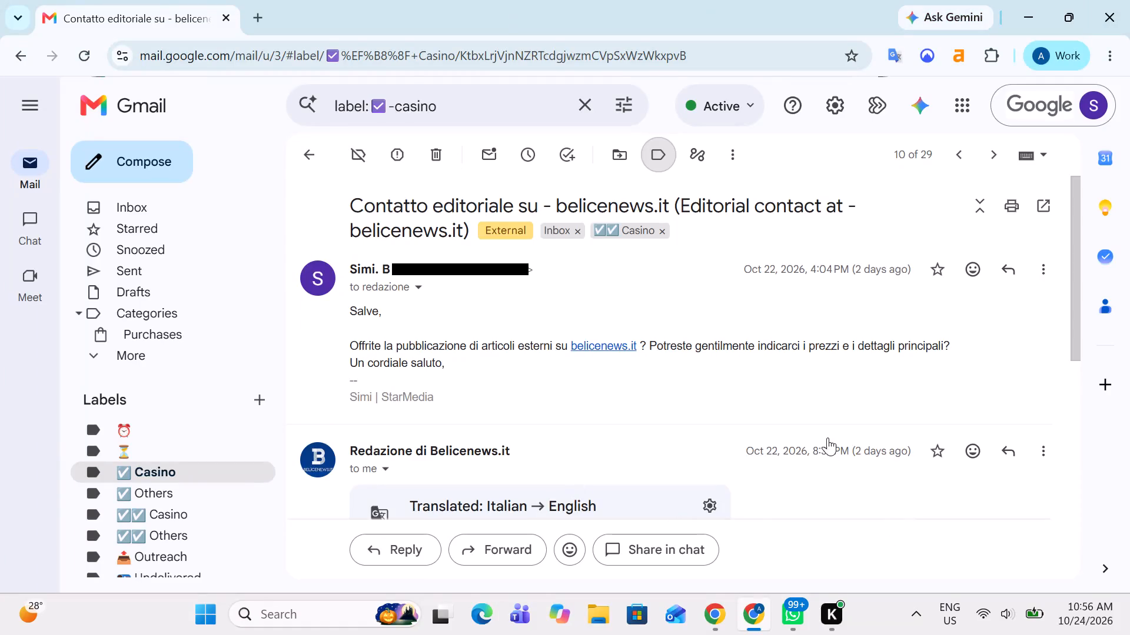
Examine the belicenews.it editorial contact email thread, from the initial inquiry through to the final reply.
scroll(790, 427, "down", 2)
scroll(727, 416, "down", 2)
scroll(533, 328, "down", 8)
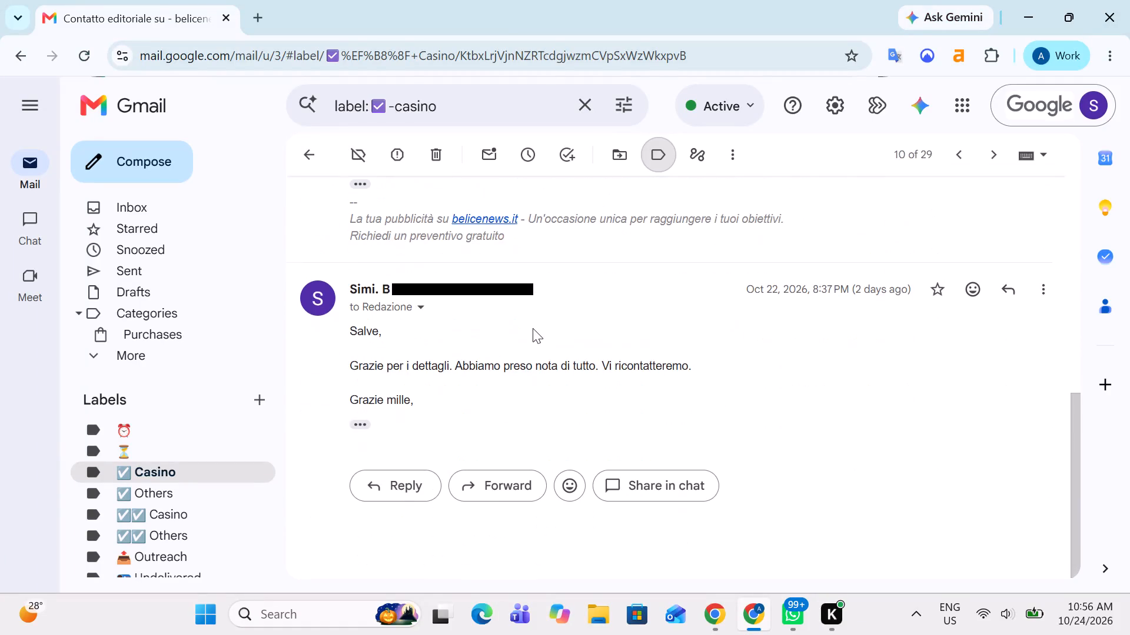
scroll(533, 328, "down", 4)
scroll(534, 330, "up", 6)
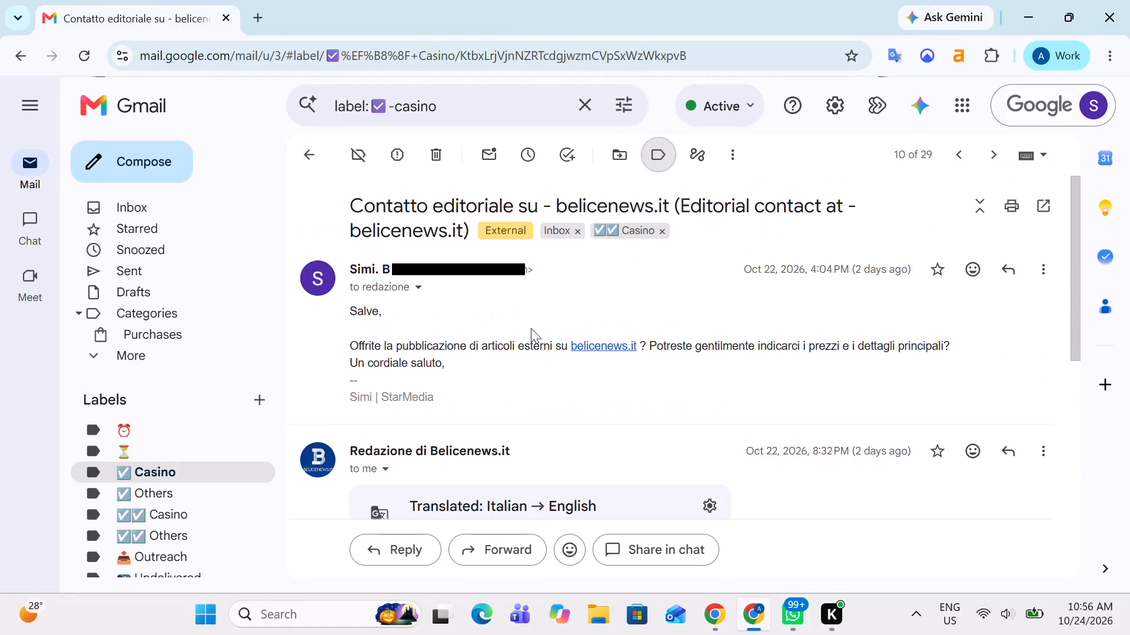
scroll(531, 328, "down", 9)
scroll(531, 328, "up", 14)
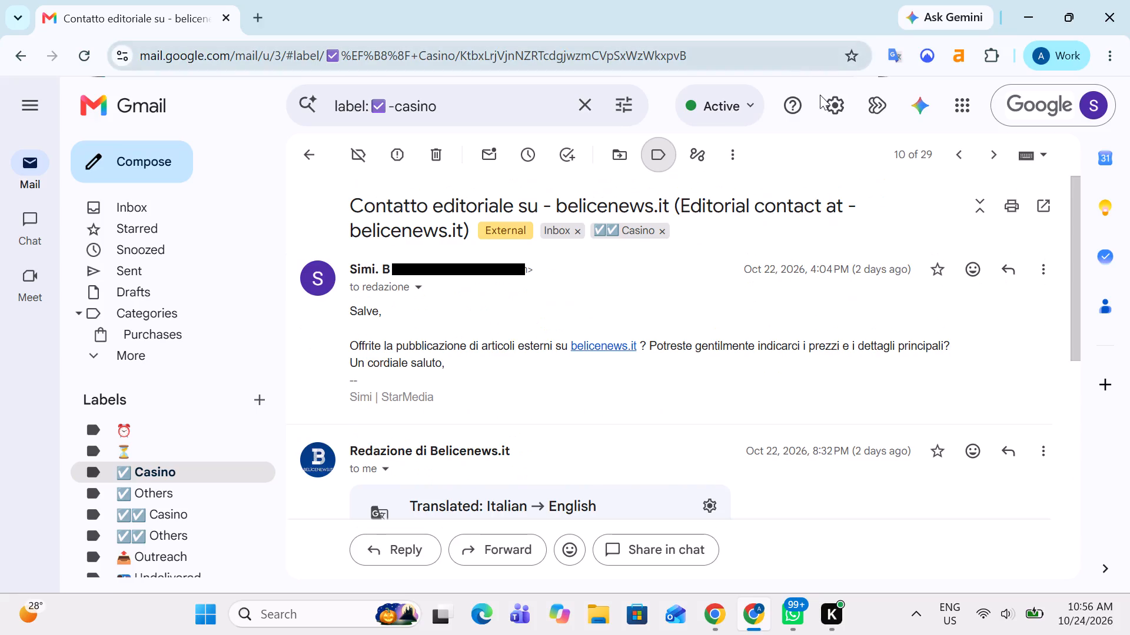
Go to the facemagazine.it conversation and open the site link from its first message in a new tab.
left_click(995, 153)
scroll(510, 379, "down", 2)
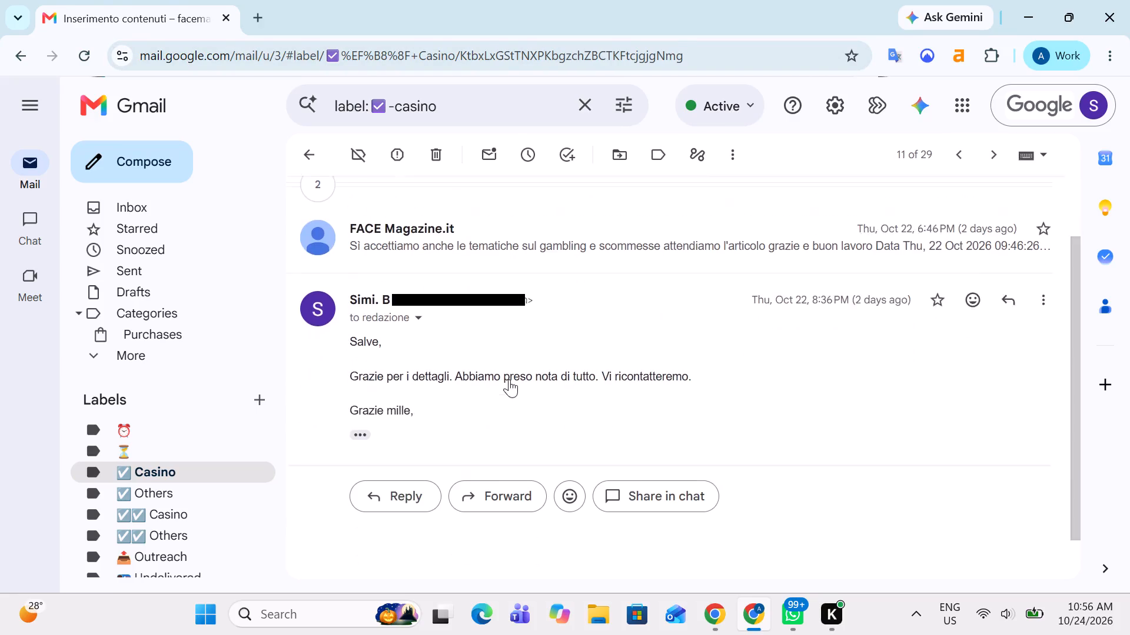
scroll(470, 347, "up", 3)
left_click(315, 312)
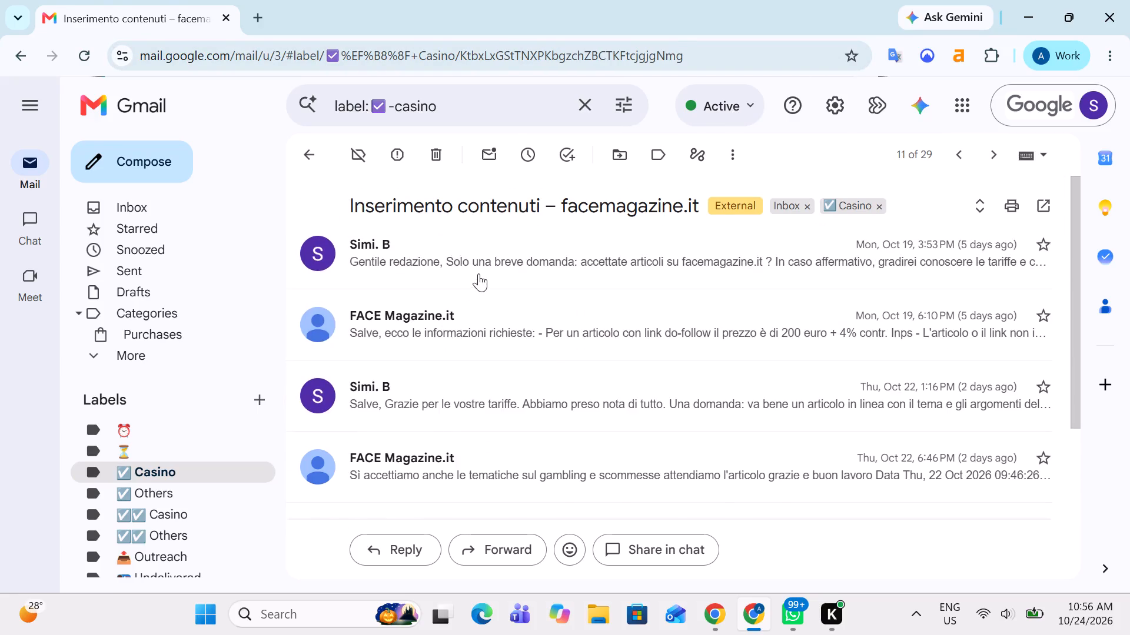
left_click(478, 273)
left_click(644, 311, "ctrl")
Expand FACE Magazine's October 19 reply with the requested information and translate it to English.
scroll(577, 395, "down", 3)
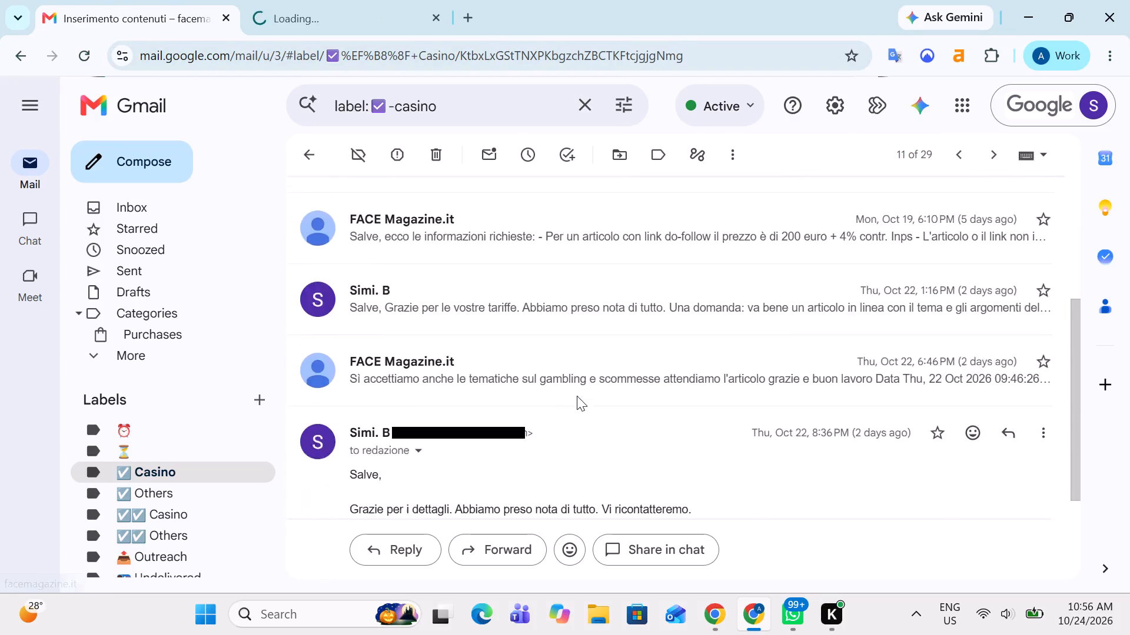
scroll(571, 393, "up", 2)
left_click(533, 403)
scroll(563, 392, "down", 2)
scroll(563, 392, "up", 2)
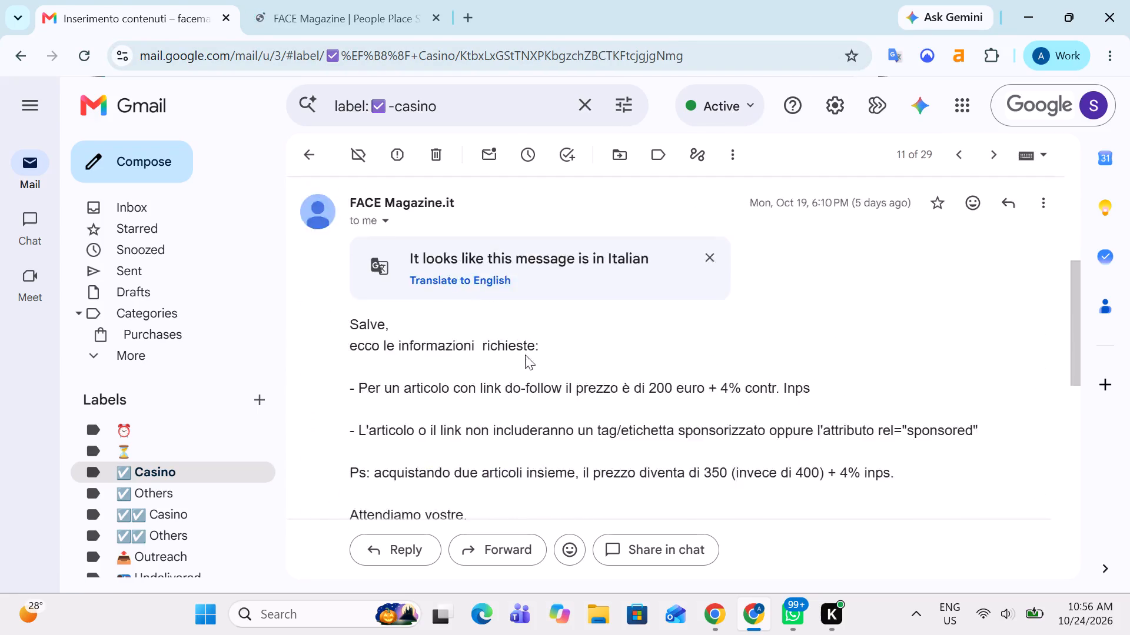
left_click(480, 285)
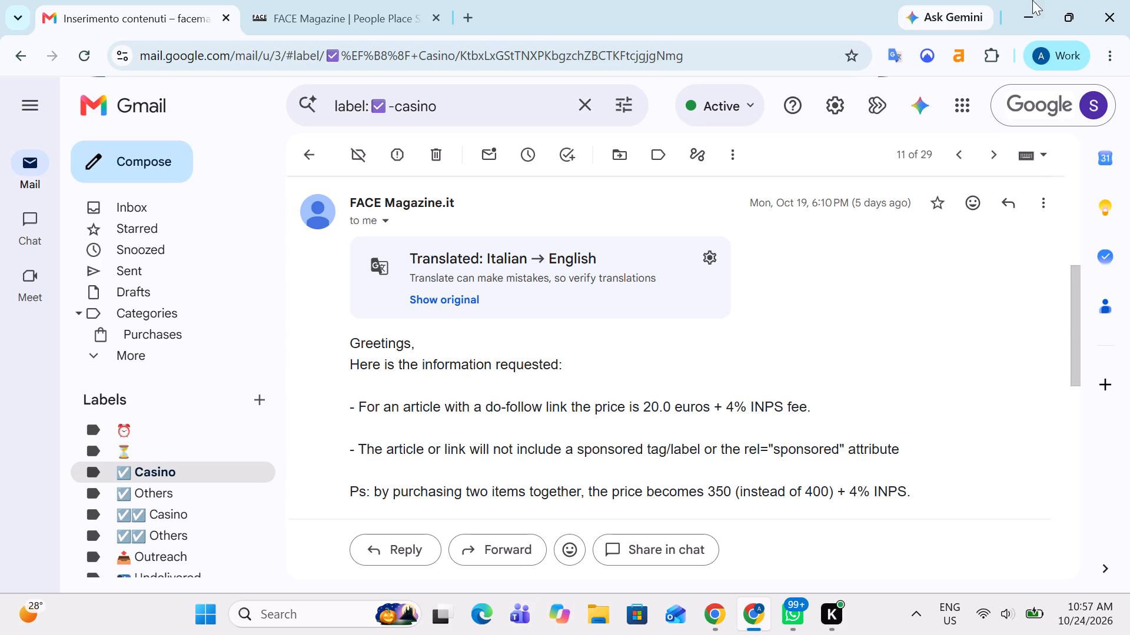
Read the rest of the FACE Magazine.it reply for its article pricing and link policy.
scroll(567, 280, "down", 1)
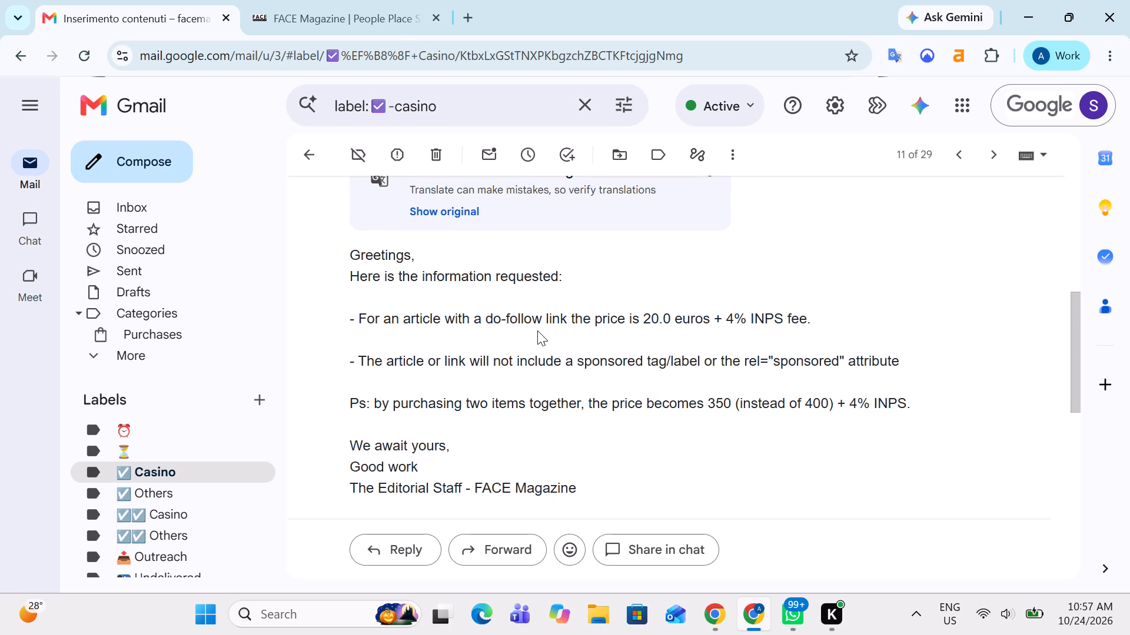
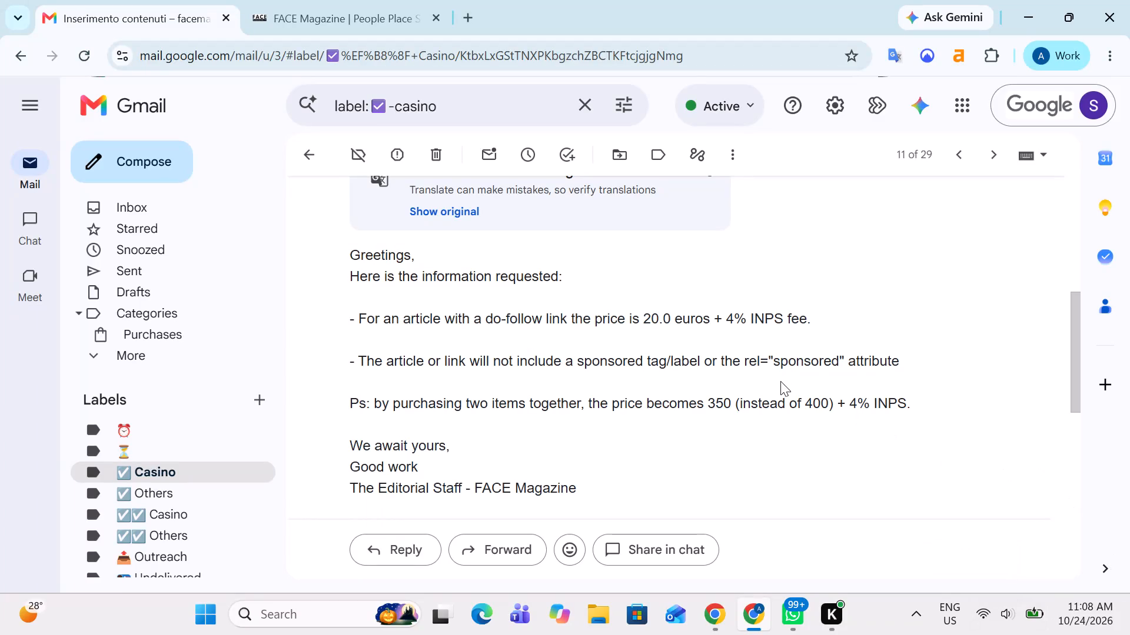
Copy the domain facemagazine.it from the site's address and enter it as the website in row 10694 of the New Master Sheet.
left_click(323, 0)
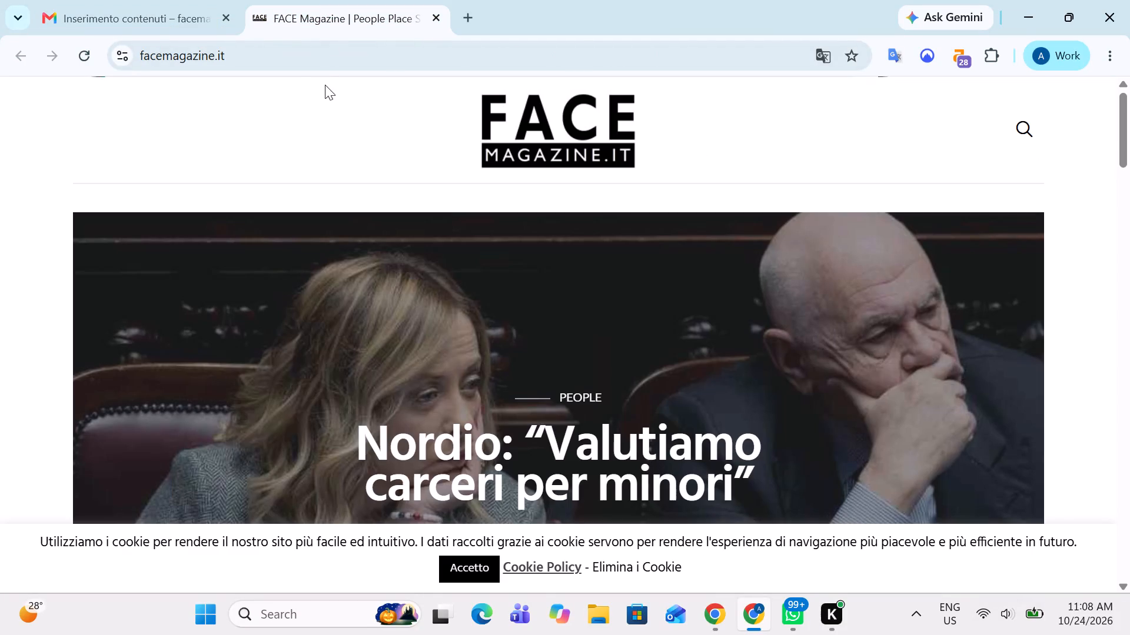
left_click(305, 56)
left_click_drag(305, 56, 260, 51)
key("ctrl+c")
key("ctrl+c")
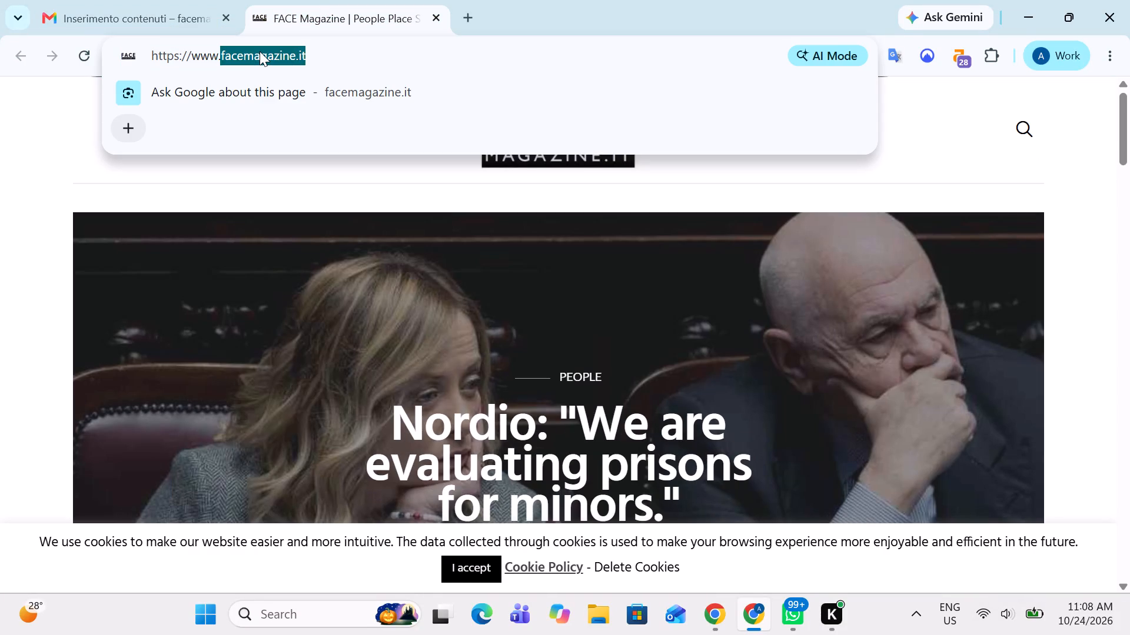
key("alt+Tab")
key("Return")
key("Down")
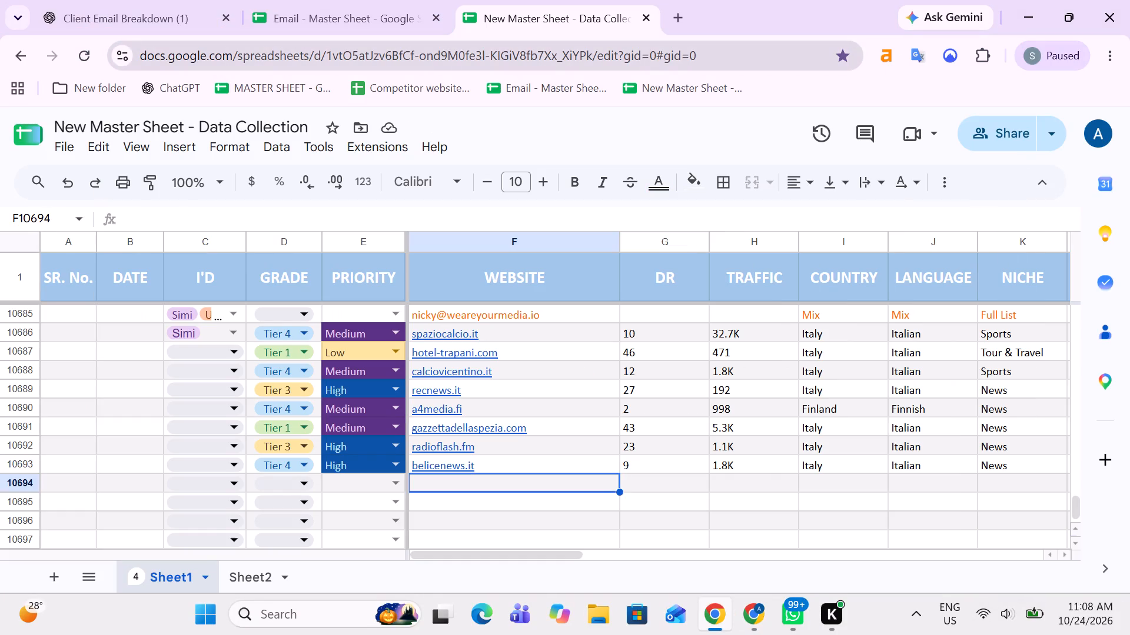
key("Right")
key("Left")
key("Return")
key("ctrl+v")
key("Tab")
key("Right")
key("Left")
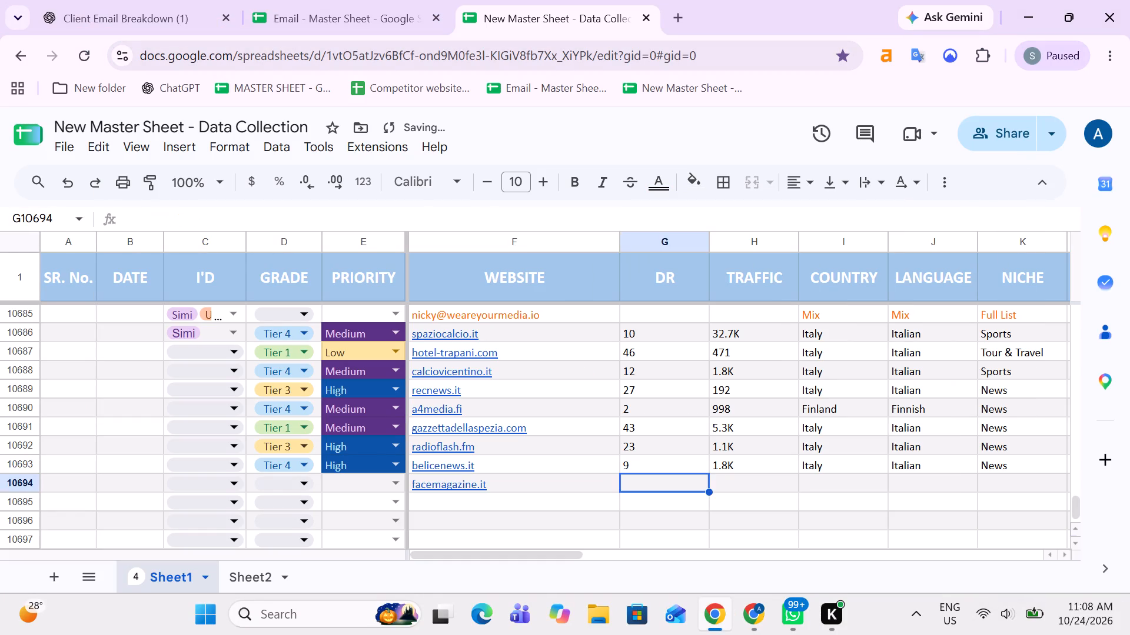
key("Left")
key("Right")
Look up FACE Magazine's domain metrics in Ahrefs and record DR 28 and traffic 152 in the facemagazine.it row.
key("alt+Tab")
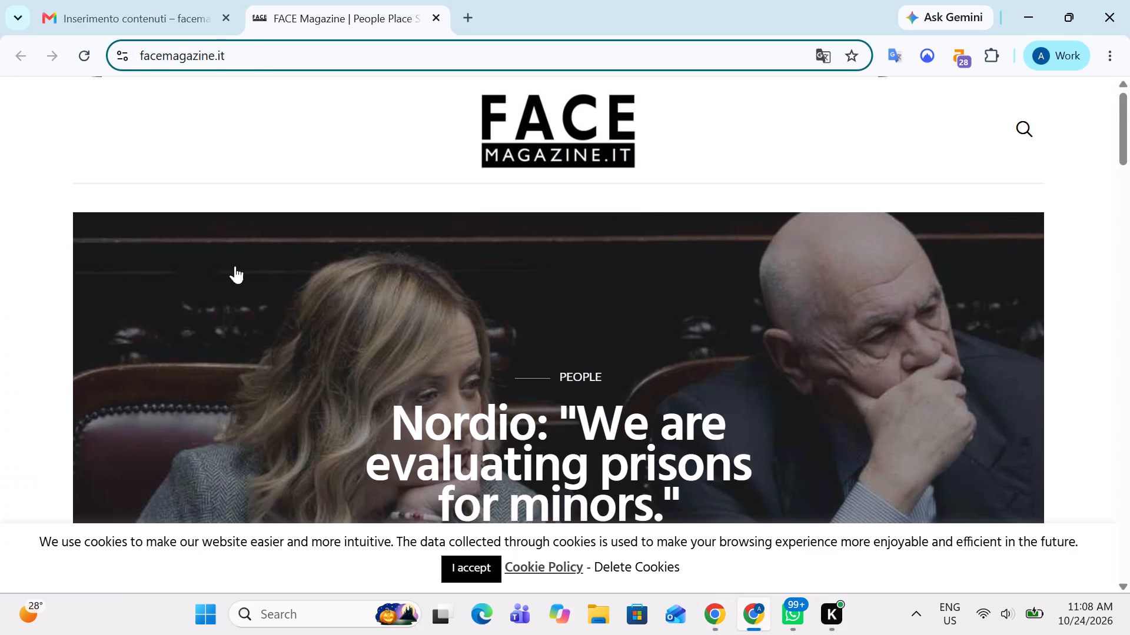
left_click(464, 574)
scroll(513, 267, "down", 4)
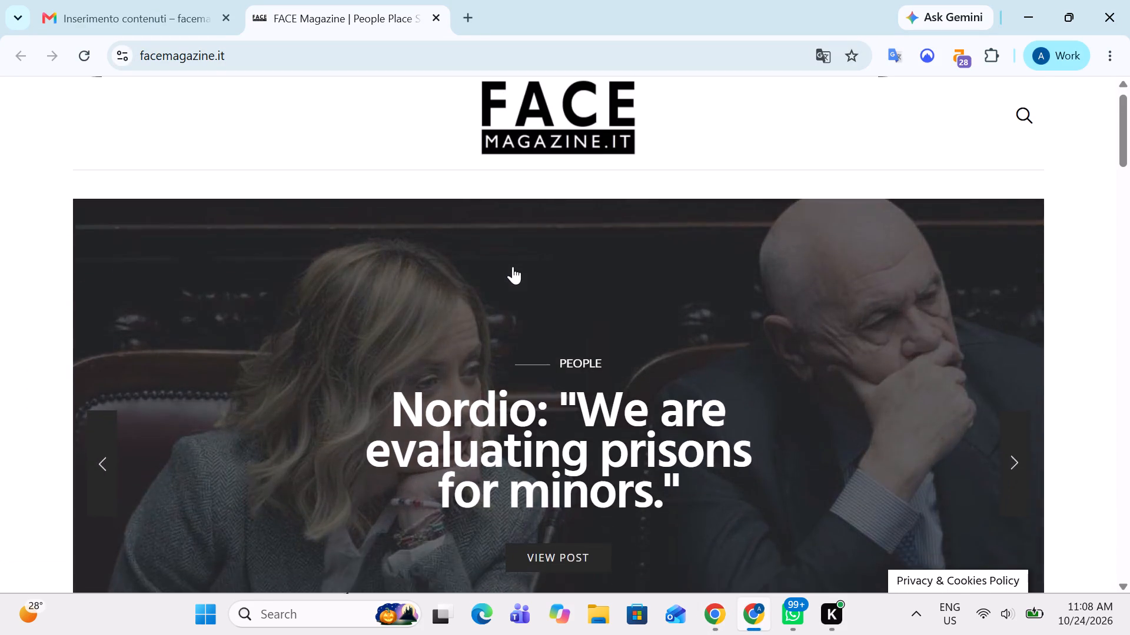
scroll(513, 266, "down", 3)
scroll(562, 376, "down", 7)
scroll(586, 388, "up", 16)
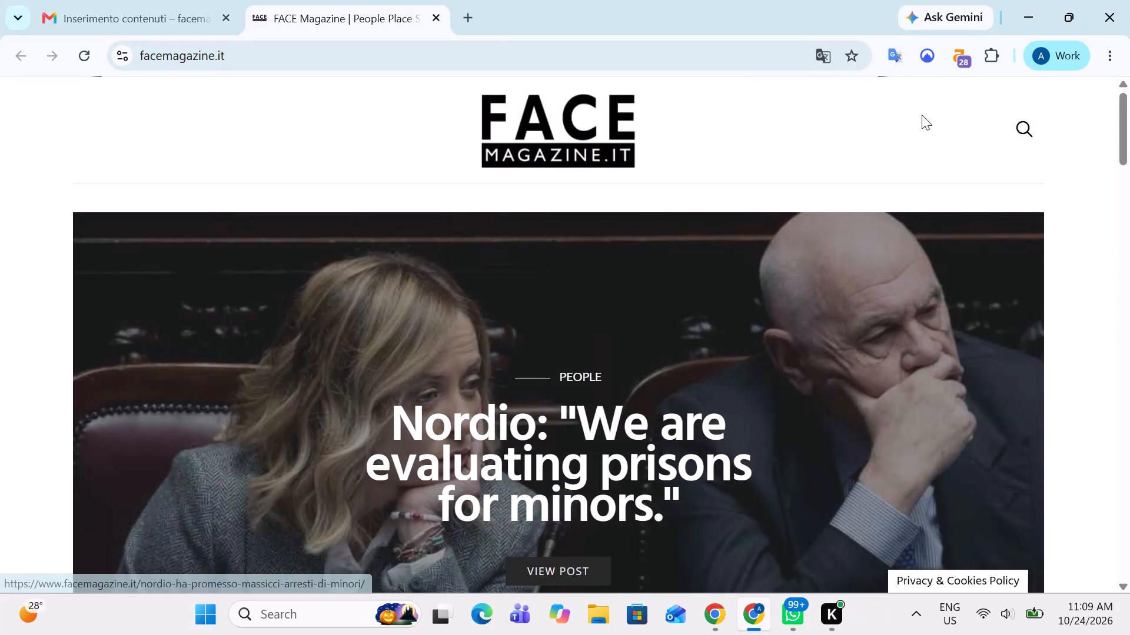
left_click(963, 63)
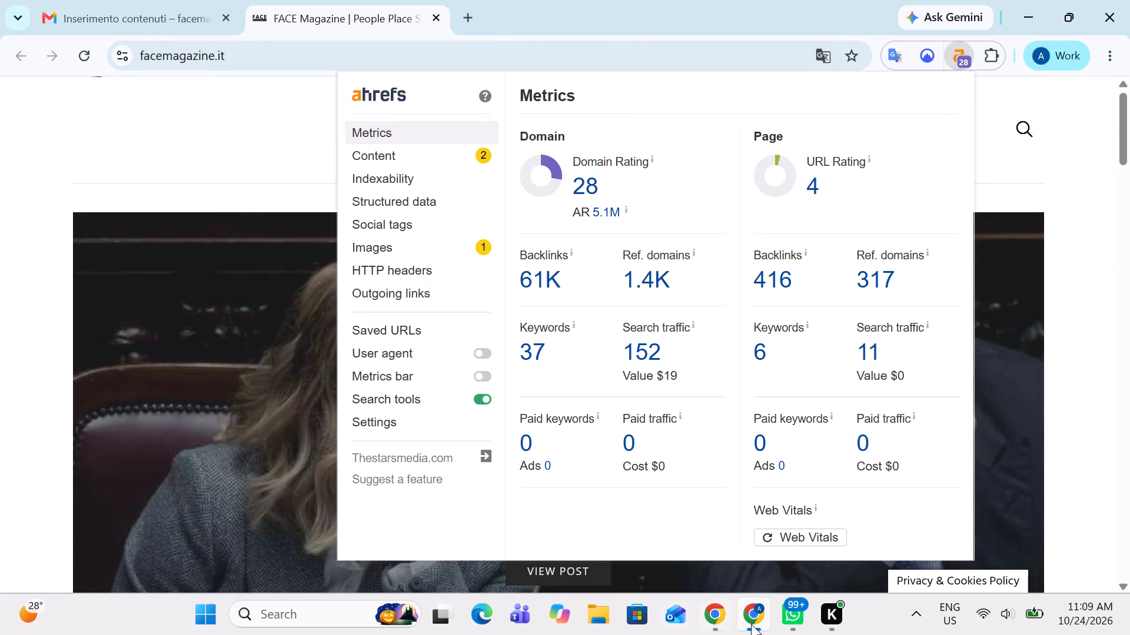
key("alt+Tab")
type("28")
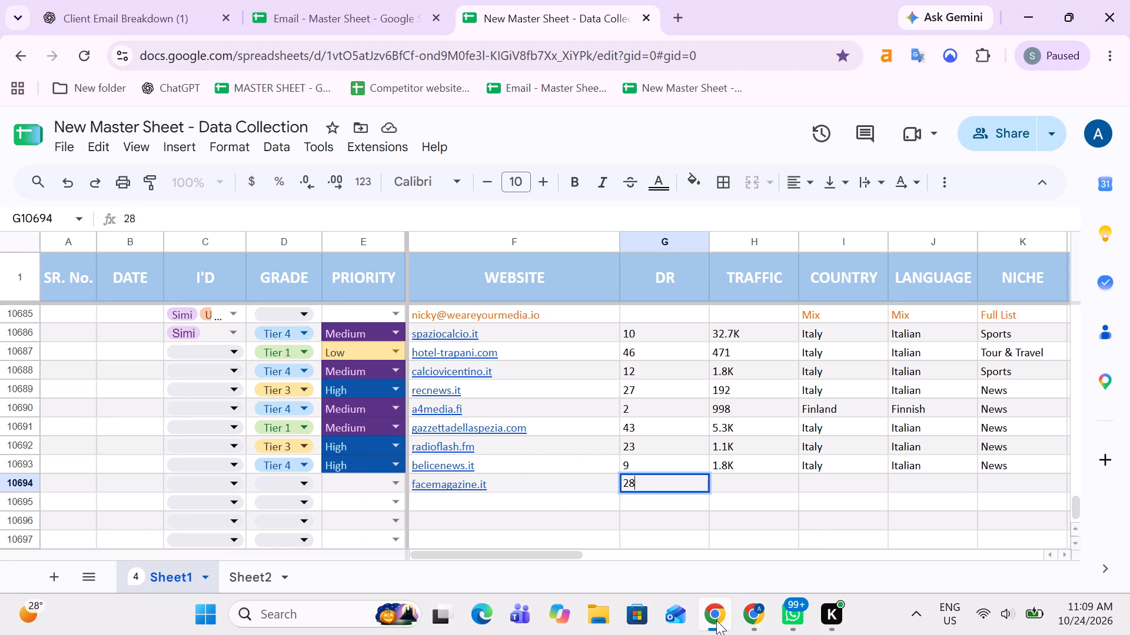
key("Right")
type("152")
key("Right")
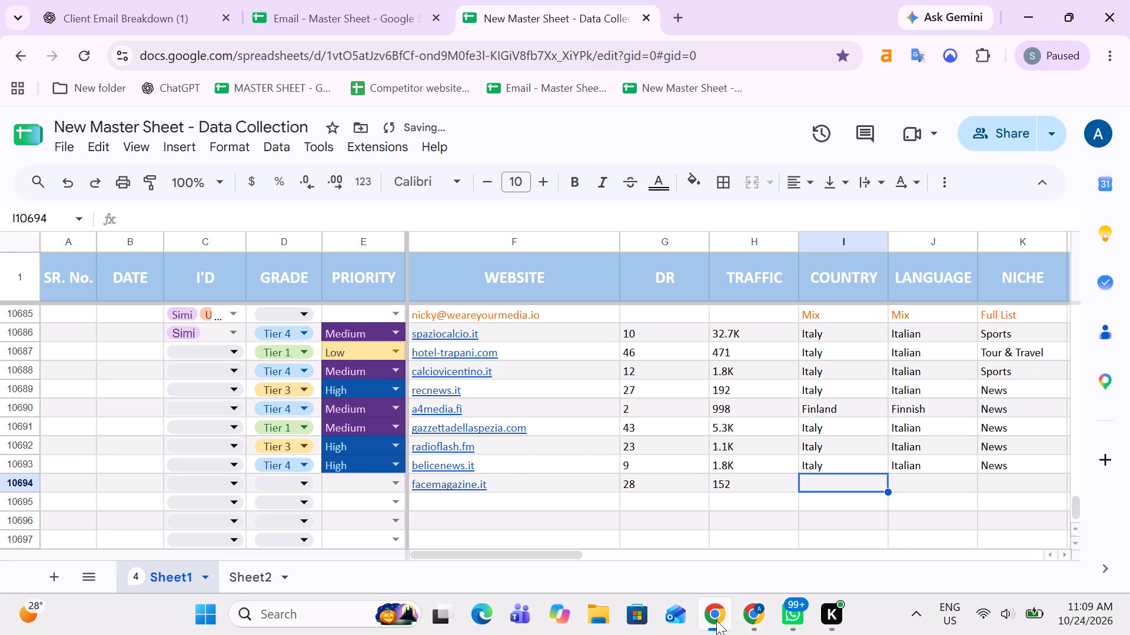
Fill in Italy as the country and Italian as the language for facemagazine.it.
type("It")
key("Right")
type("it")
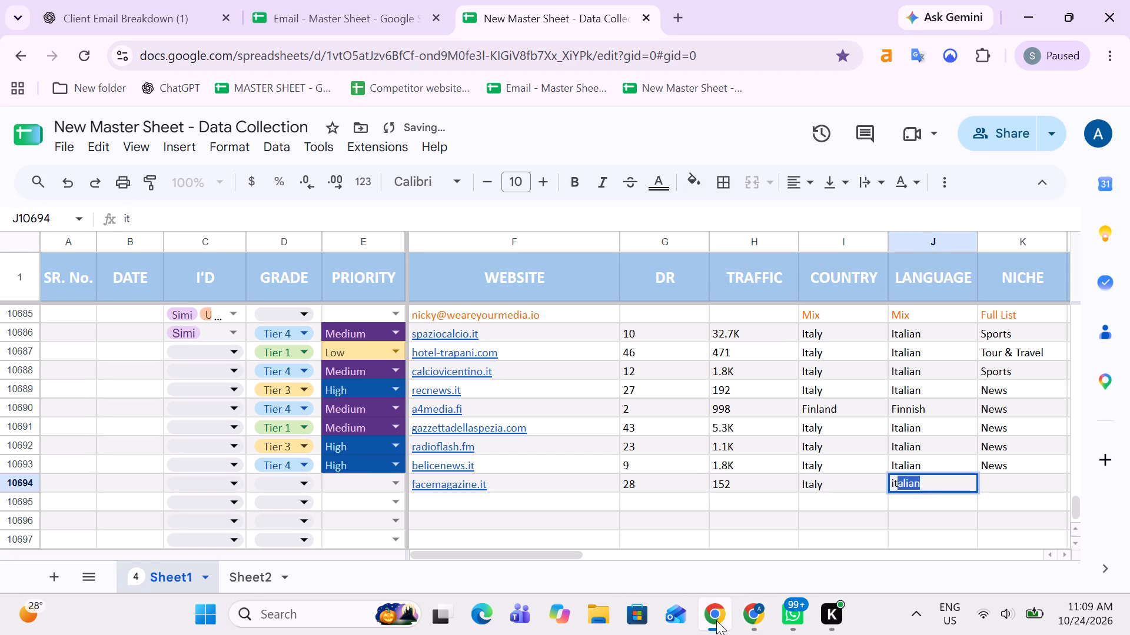
key("Right")
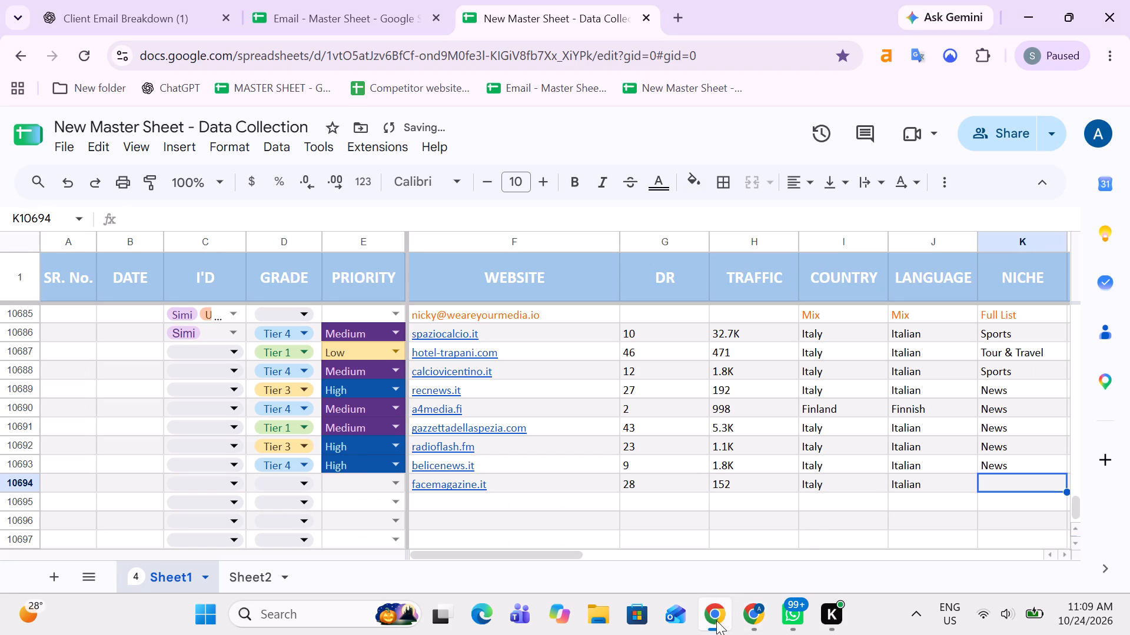
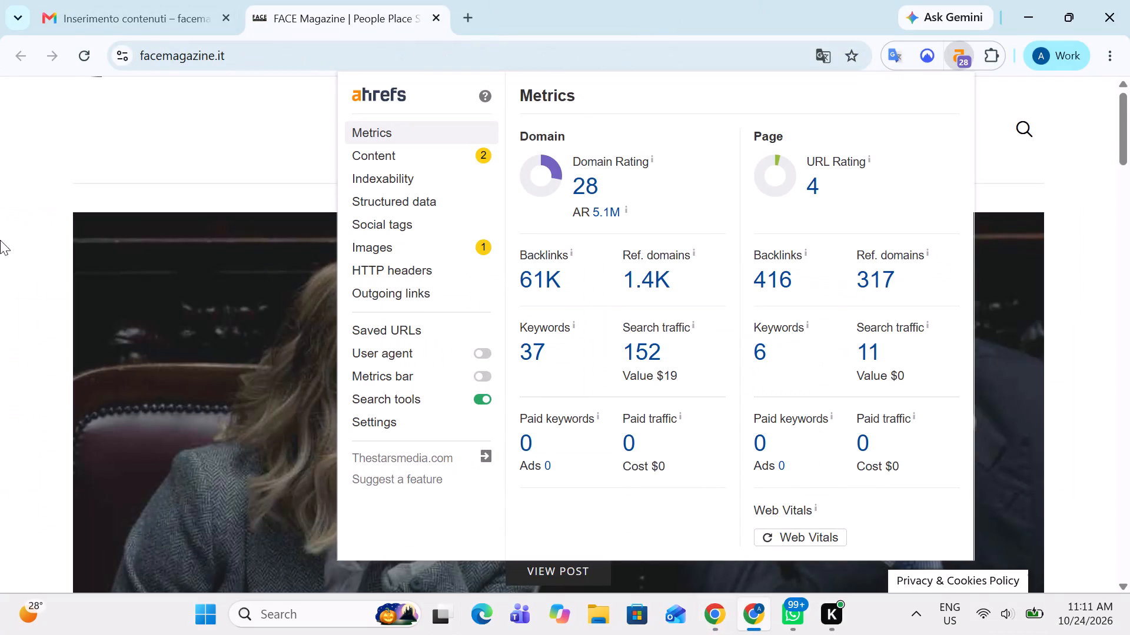
left_click(0, 259)
scroll(600, 247, "down", 13)
scroll(662, 347, "up", 20)
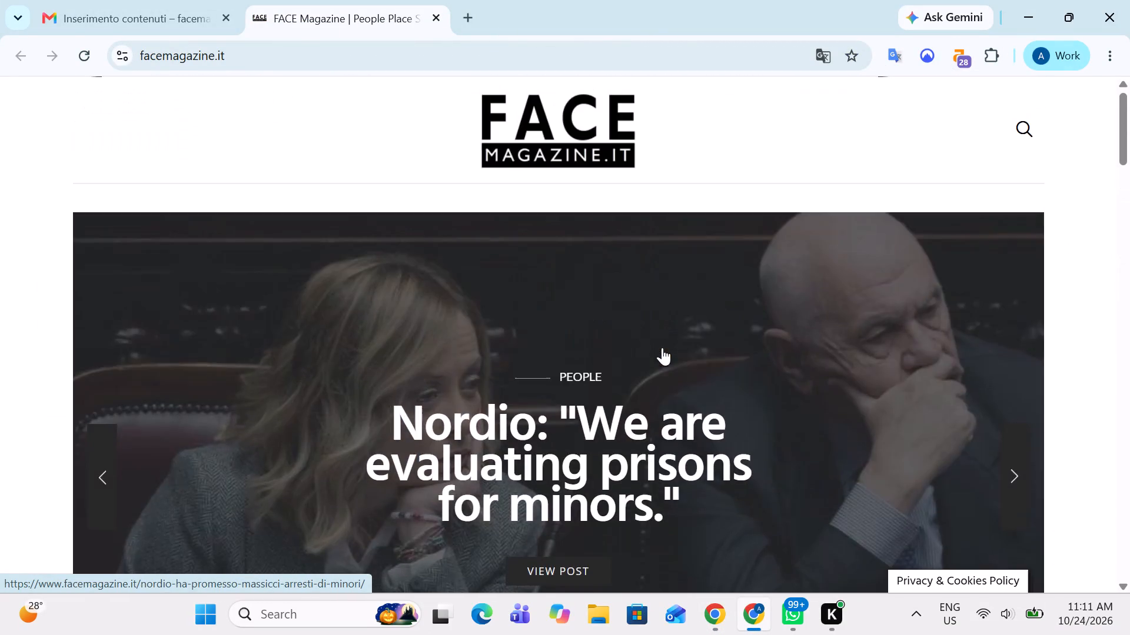
left_click(1024, 126)
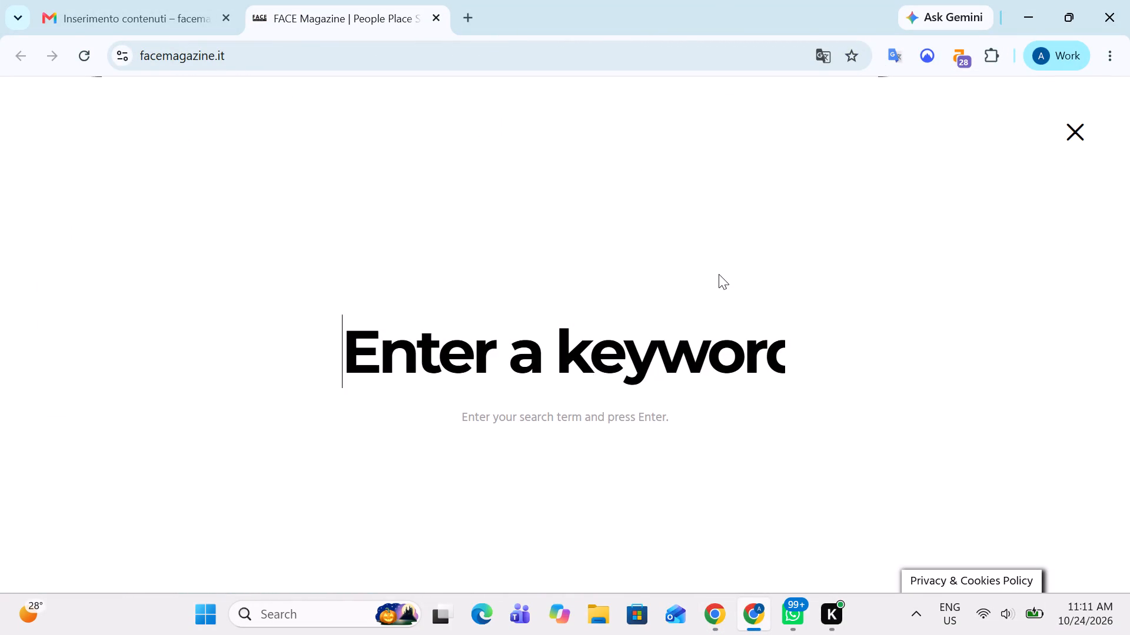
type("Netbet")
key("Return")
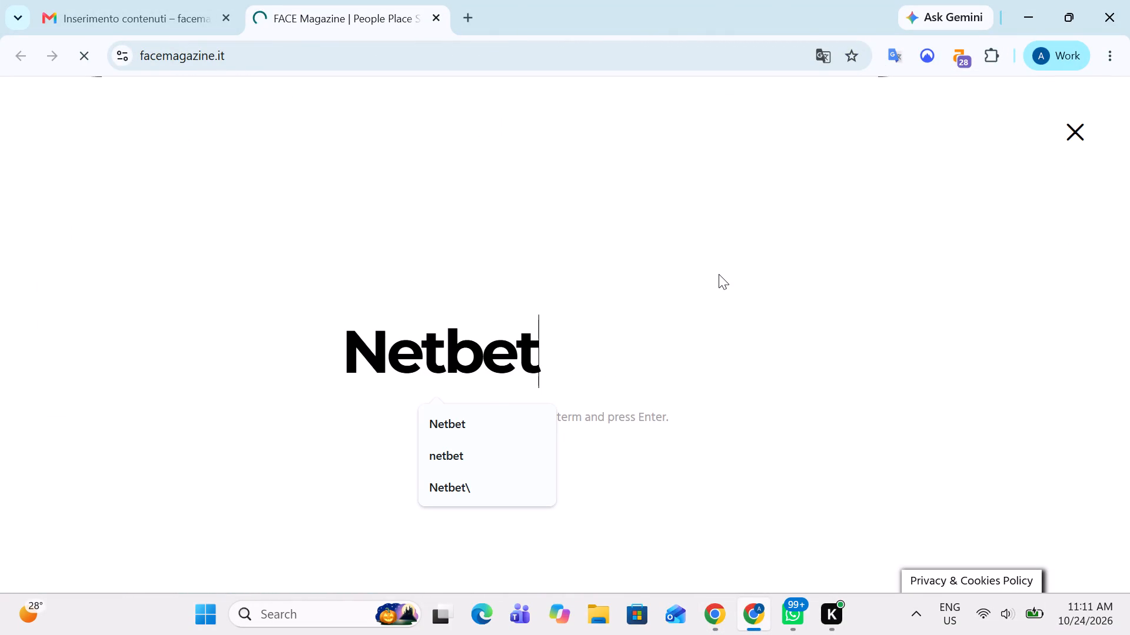
scroll(734, 393, "down", 4)
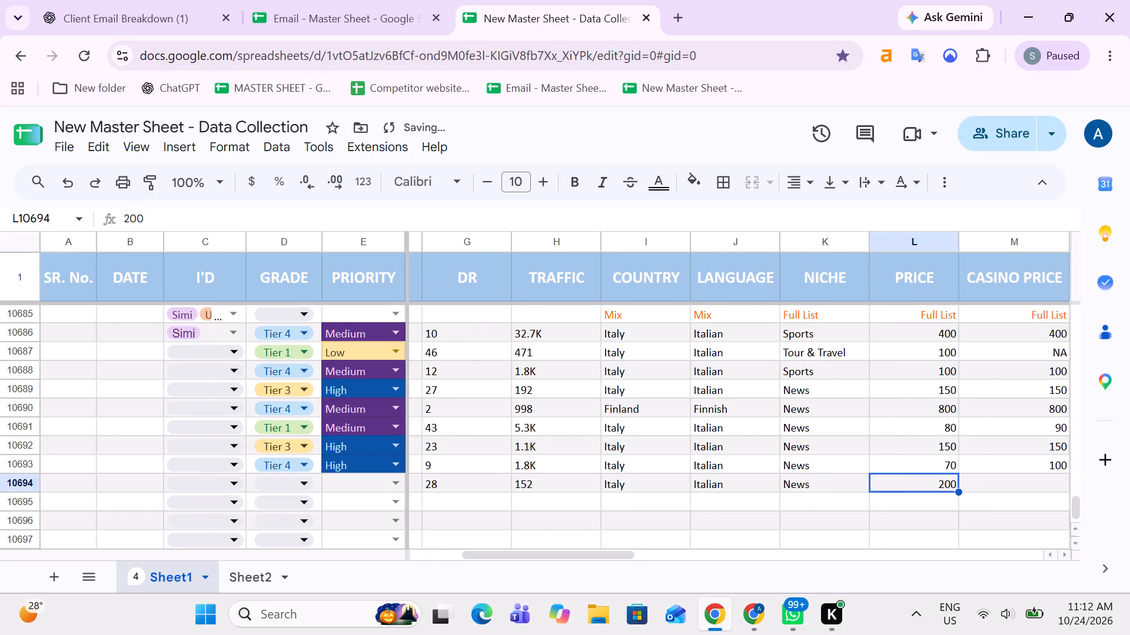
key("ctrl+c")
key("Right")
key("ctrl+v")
Set the website type of facemagazine.it to Unique, leaving its status and link policy blank.
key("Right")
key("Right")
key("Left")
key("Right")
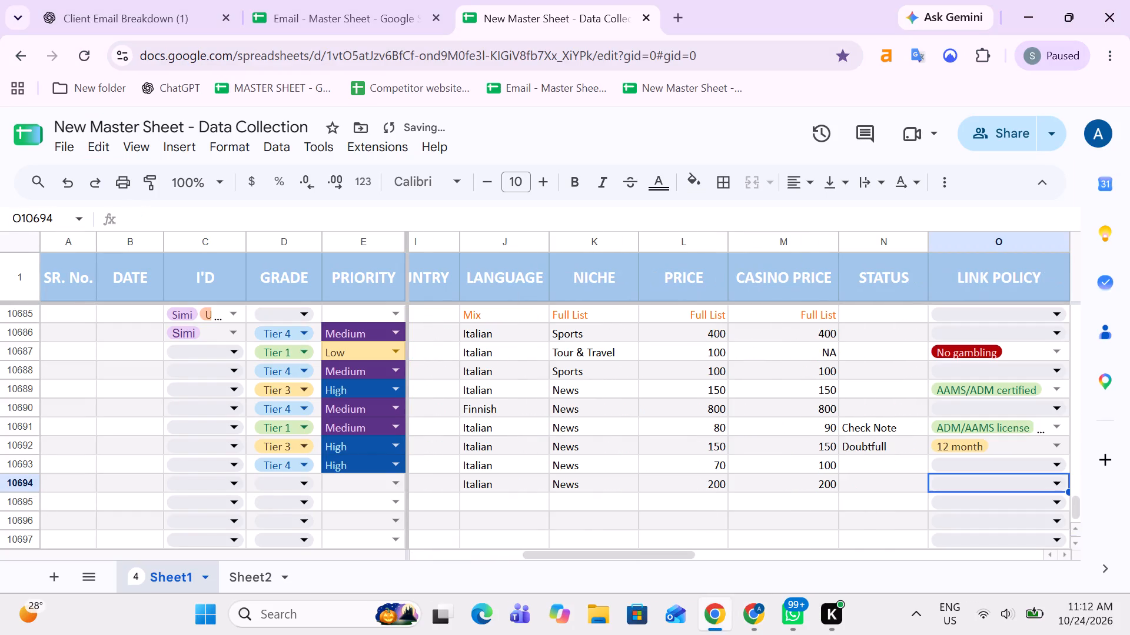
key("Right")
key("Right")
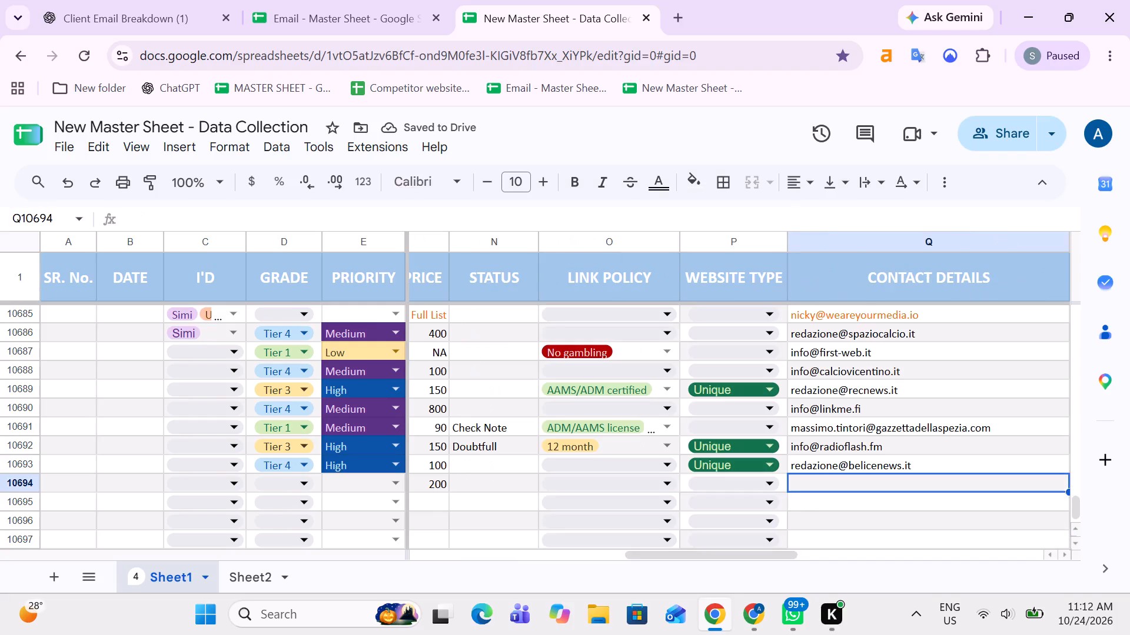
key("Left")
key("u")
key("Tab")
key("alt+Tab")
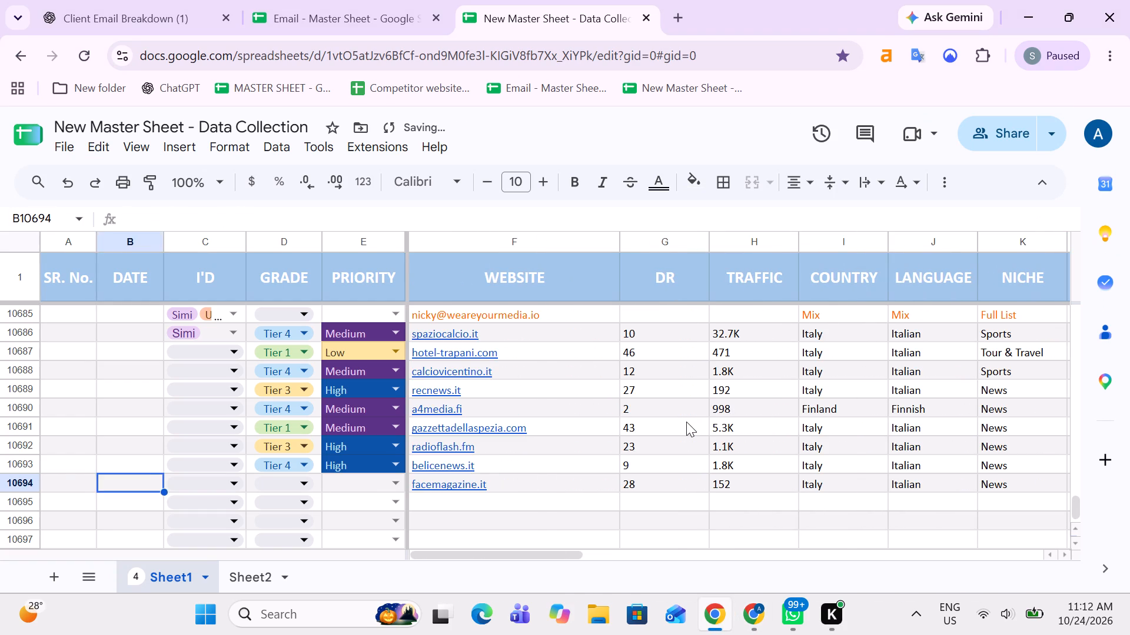
key("Right")
key("Right")
key("Right")
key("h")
key("Down")
key("Return")
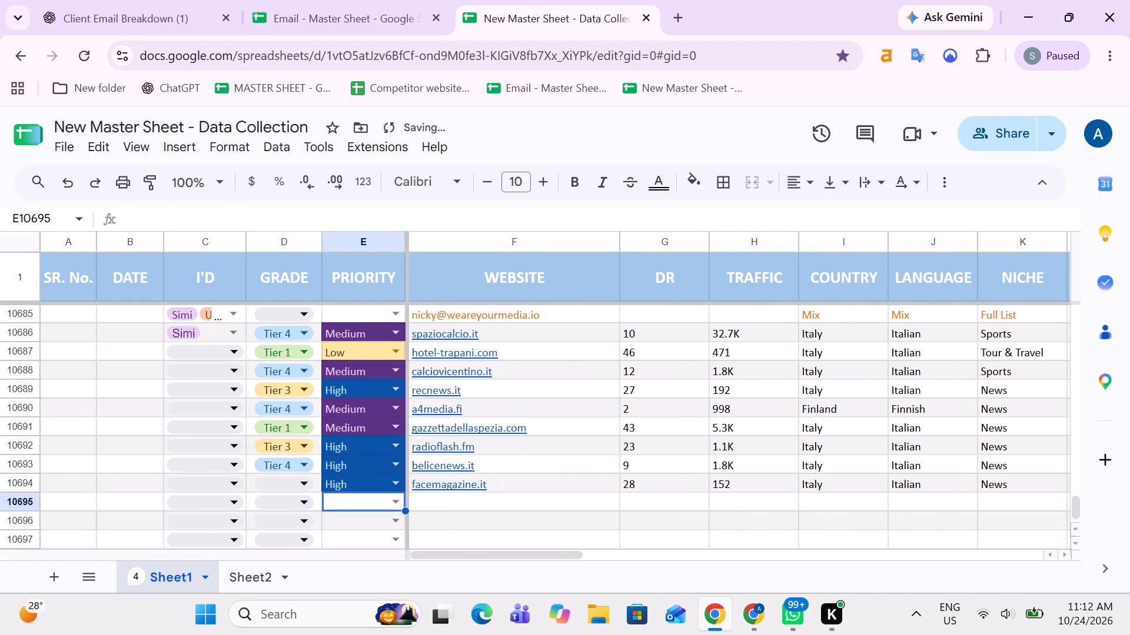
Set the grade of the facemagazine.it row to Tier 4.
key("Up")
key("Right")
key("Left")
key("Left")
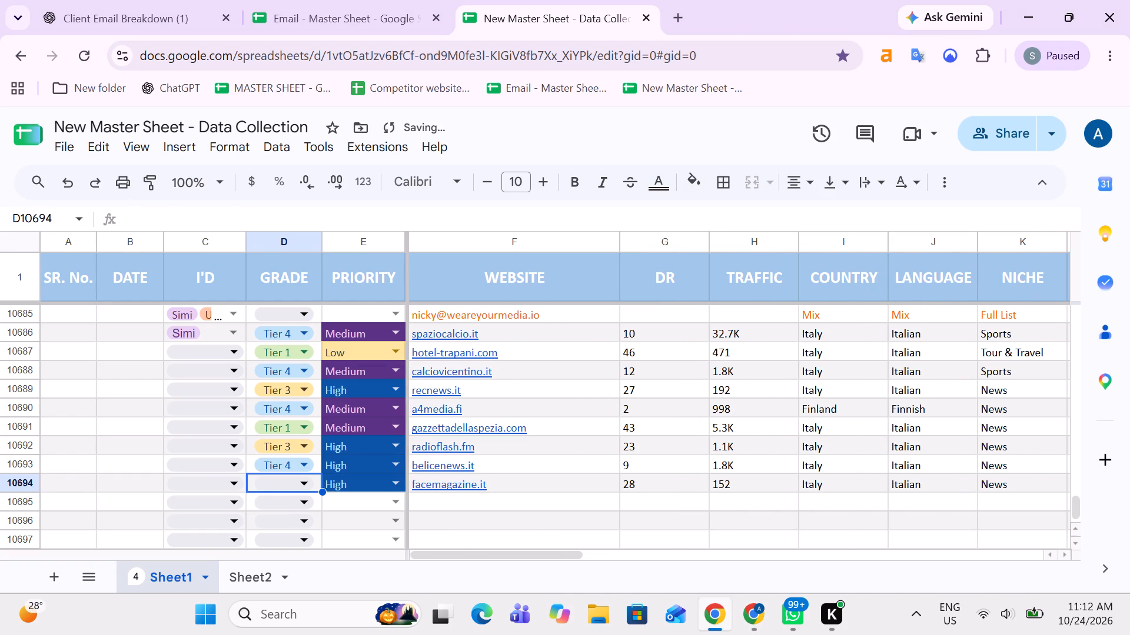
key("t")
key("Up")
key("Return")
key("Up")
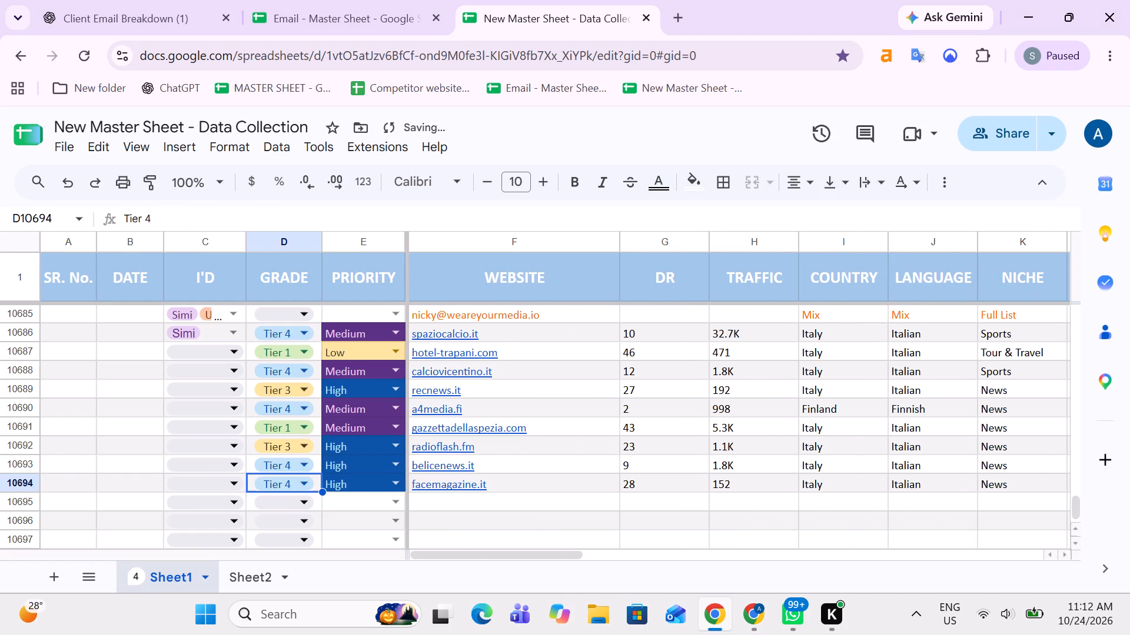
Set the grade of the facemagazine.it row to Tier 3.
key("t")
key("Up")
key("Up")
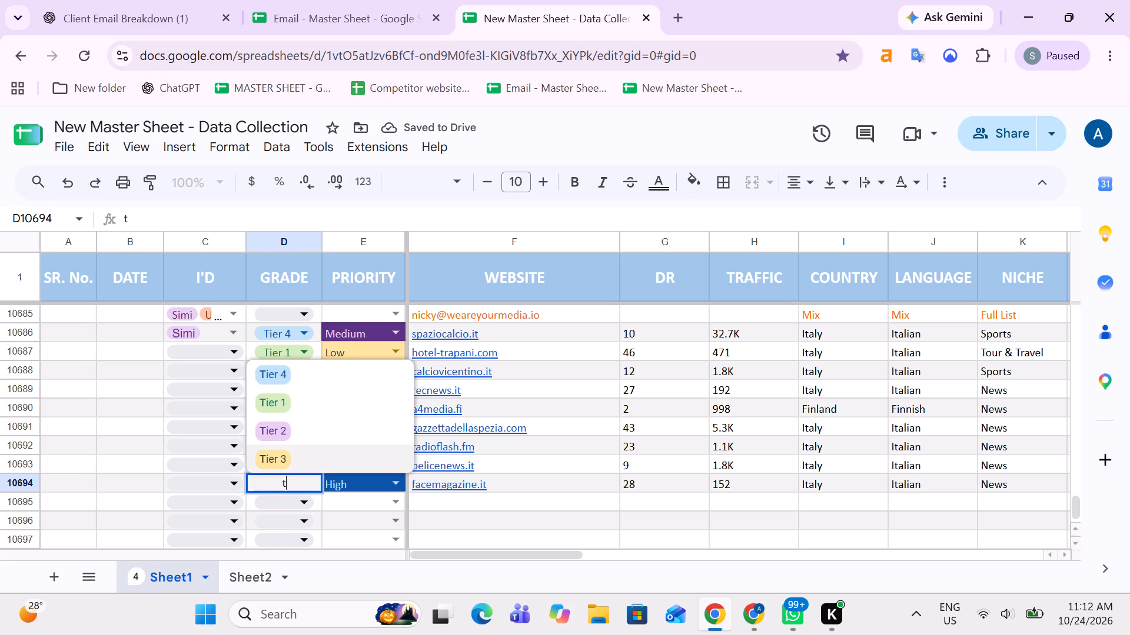
key("Return")
key("Up")
key("Right")
key("Left")
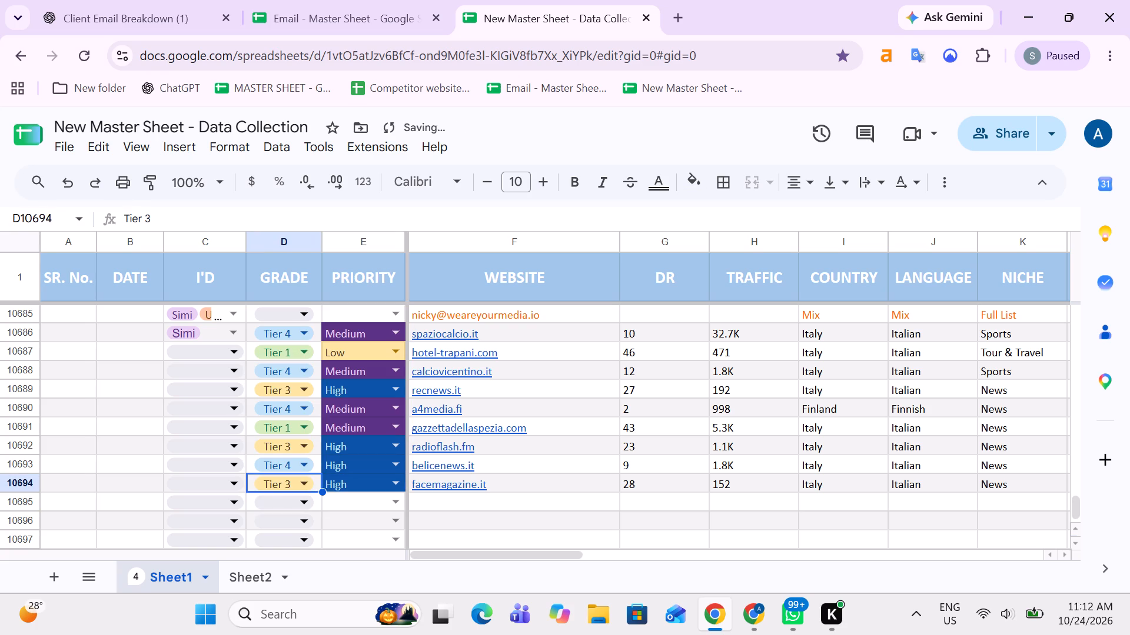
key("Right")
key("Right")
key("Left")
key("Right")
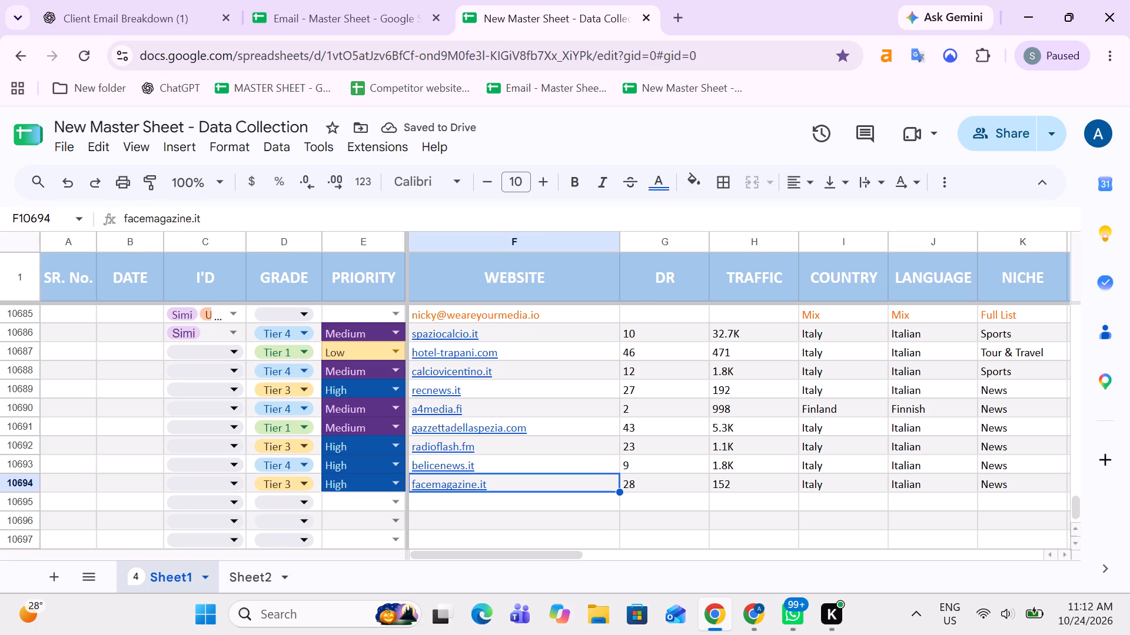
Switch back to the Gmail thread and look over the FACE Magazine.it correspondence.
key("alt+Tab")
scroll(697, 417, "down", 16)
scroll(753, 426, "up", 13)
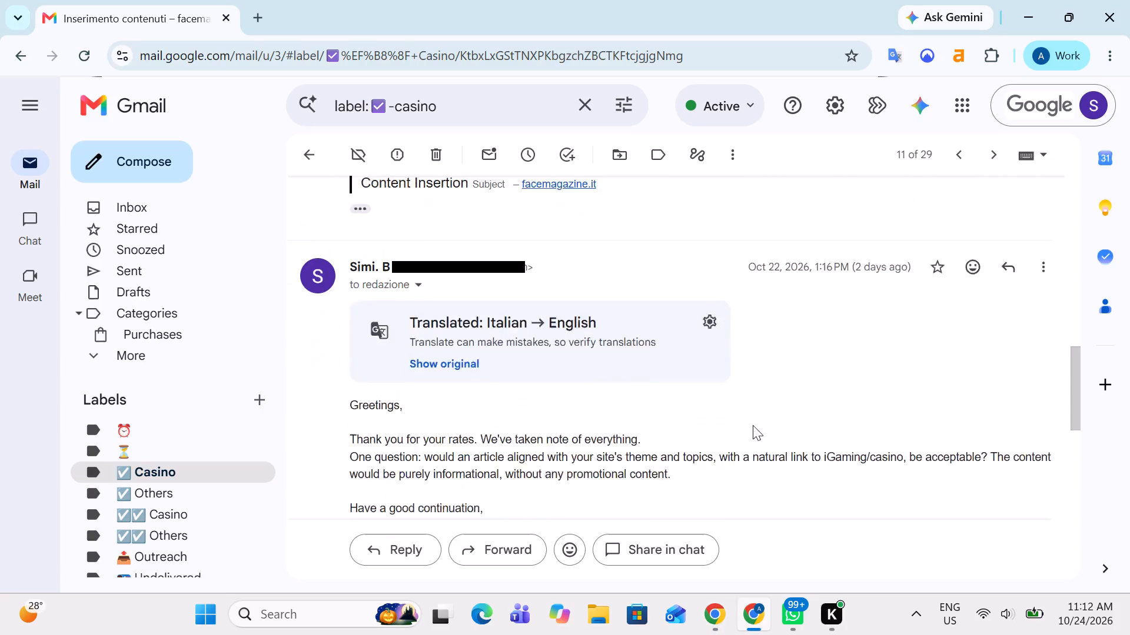
Relabel the facemagazine.it email conversation, replacing the single-check Casino label with the double-check Casino label.
scroll(753, 425, "up", 17)
left_click(643, 135)
left_click(660, 146)
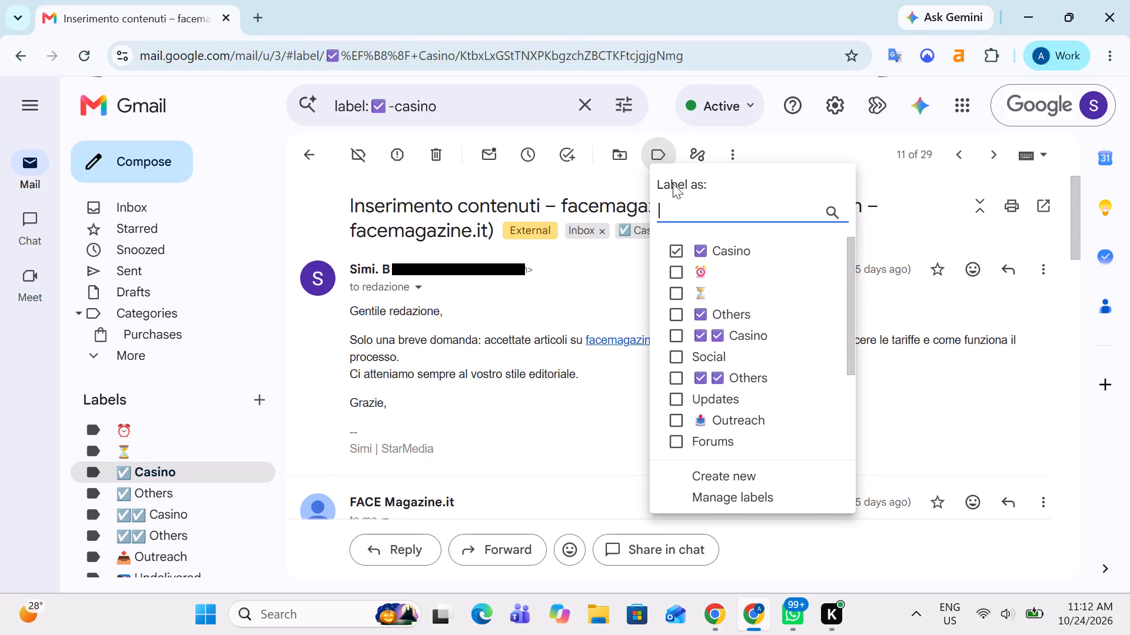
left_click(670, 241)
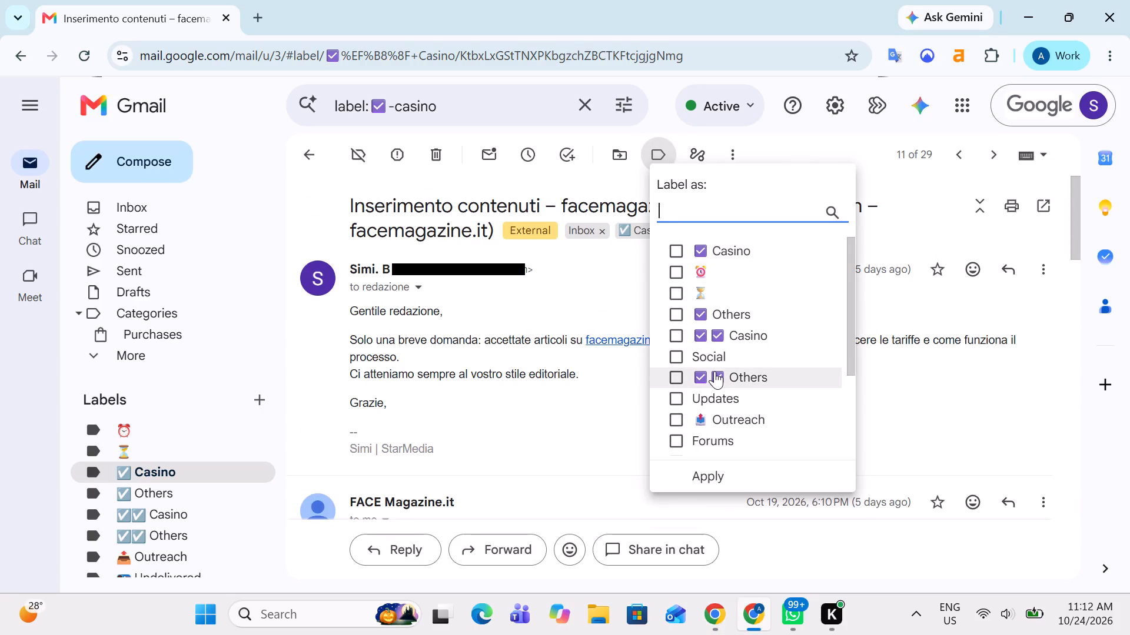
left_click(719, 331)
Change the grade of facemagazine.it in row 10694 of the New Master Sheet to Tier 4.
key("alt+Tab")
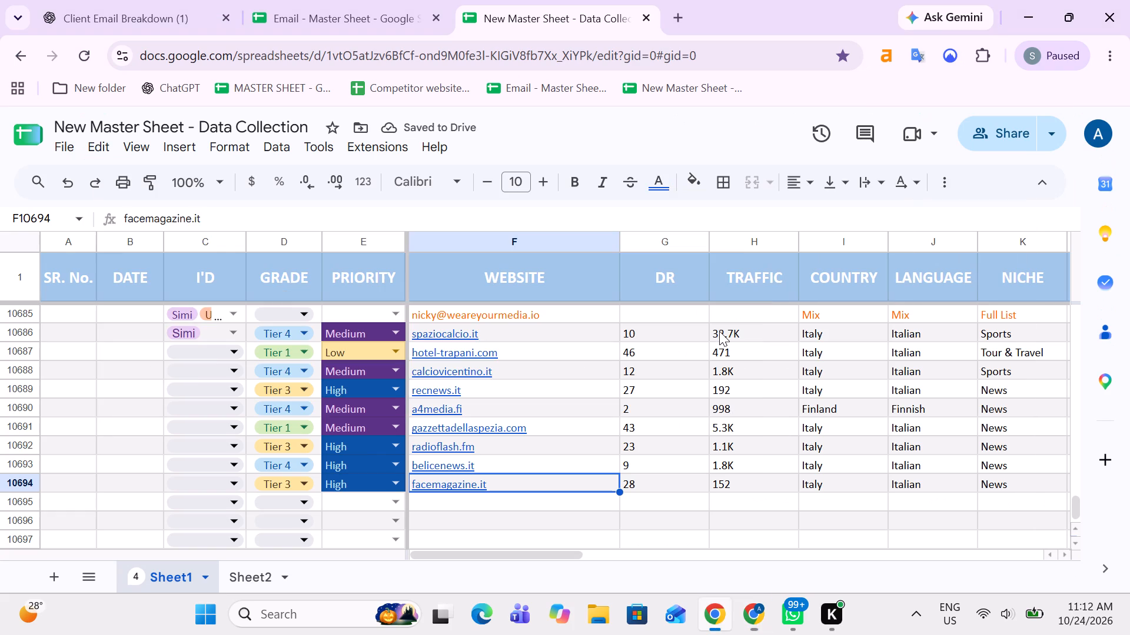
key("Left")
key("Left")
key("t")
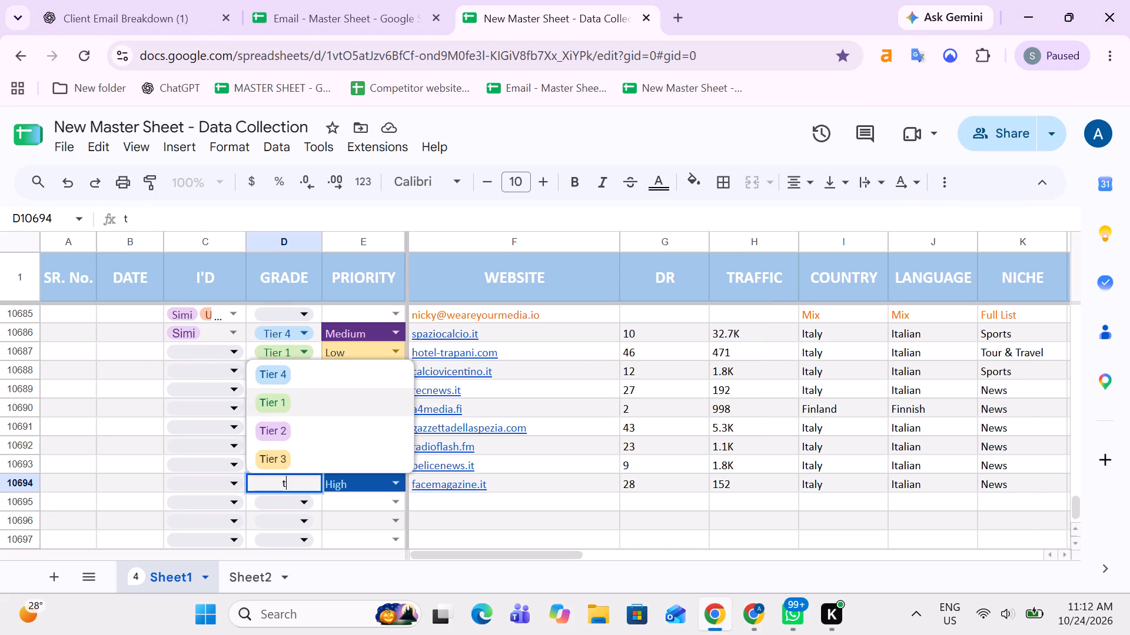
key("Up")
key("Return")
key("Up")
key("Right")
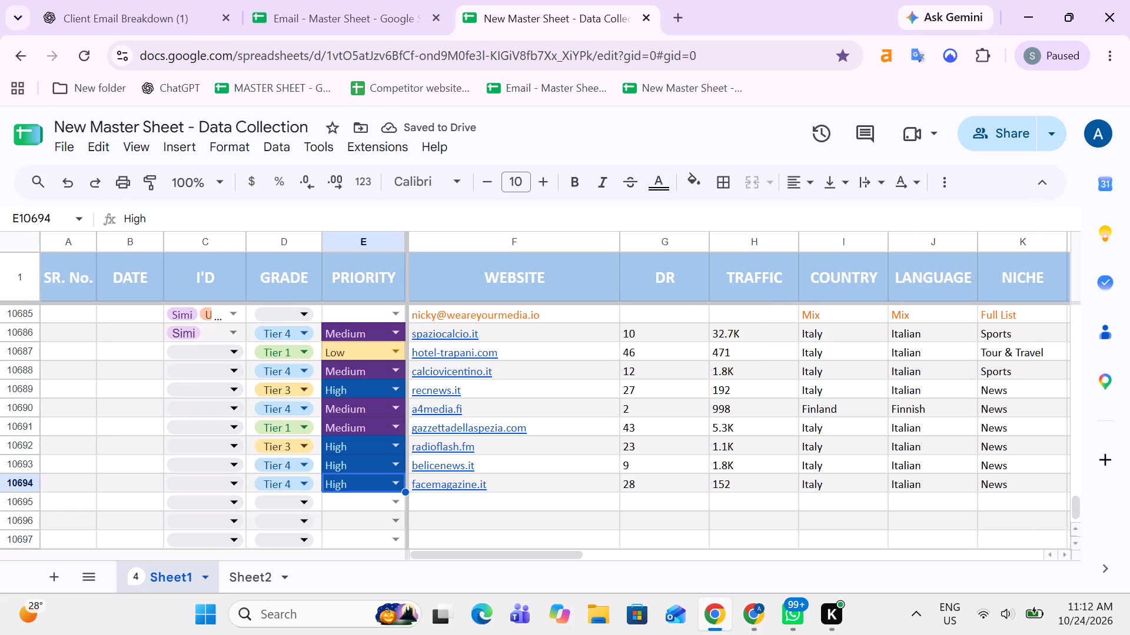
scroll(964, 419, "down", 1)
key("alt+Tab")
left_click(1003, 157)
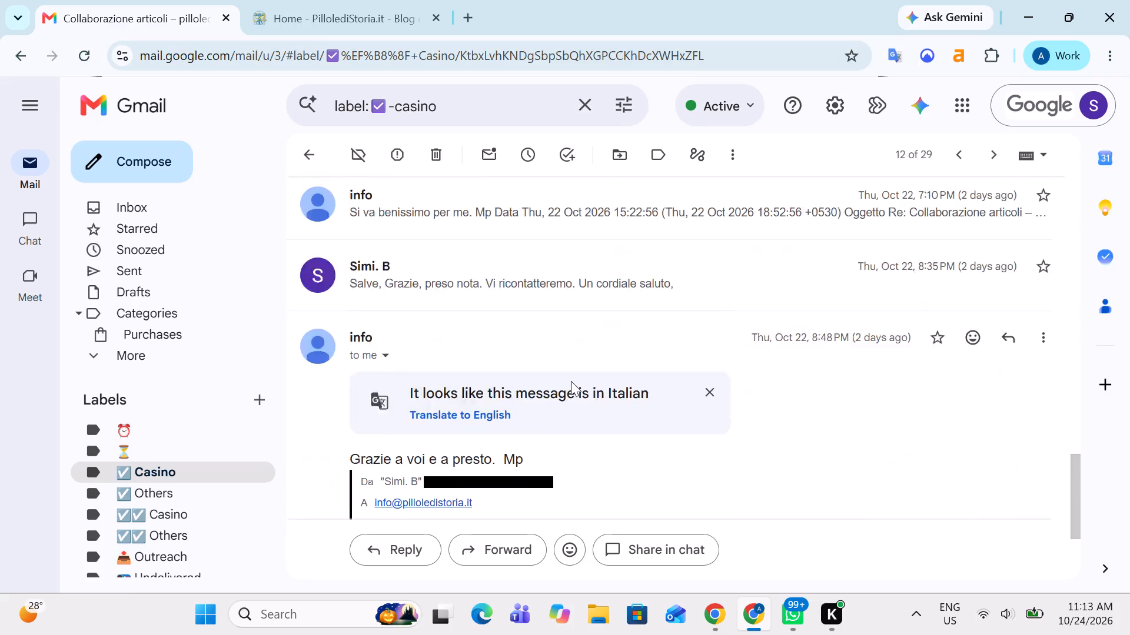
scroll(486, 288, "up", 1)
left_click(491, 227)
left_click(471, 290)
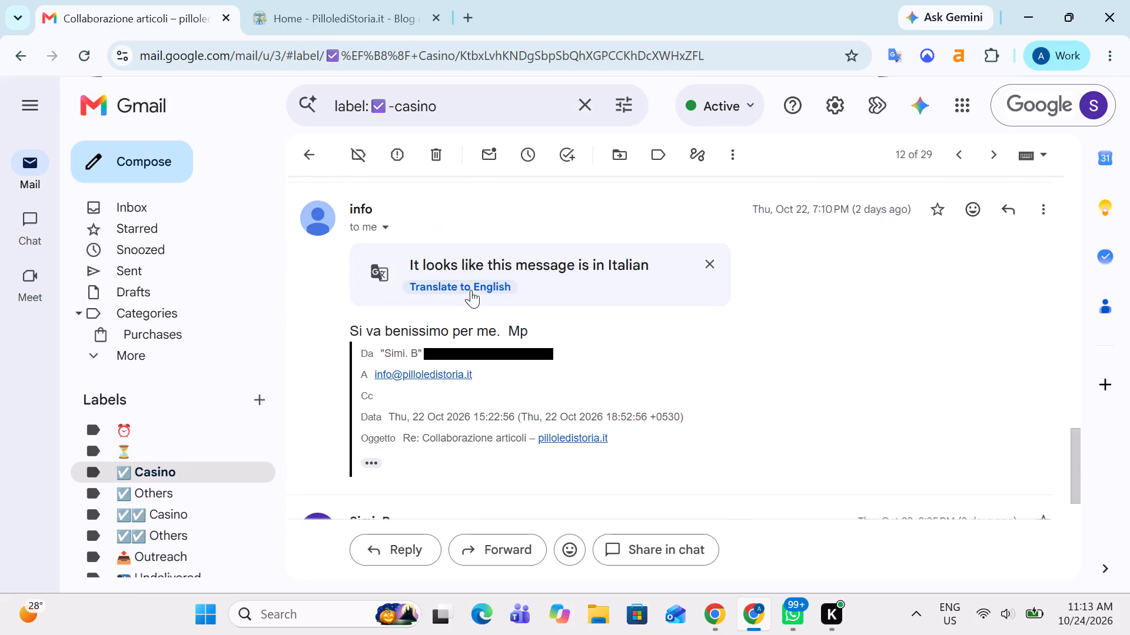
scroll(510, 430, "down", 4)
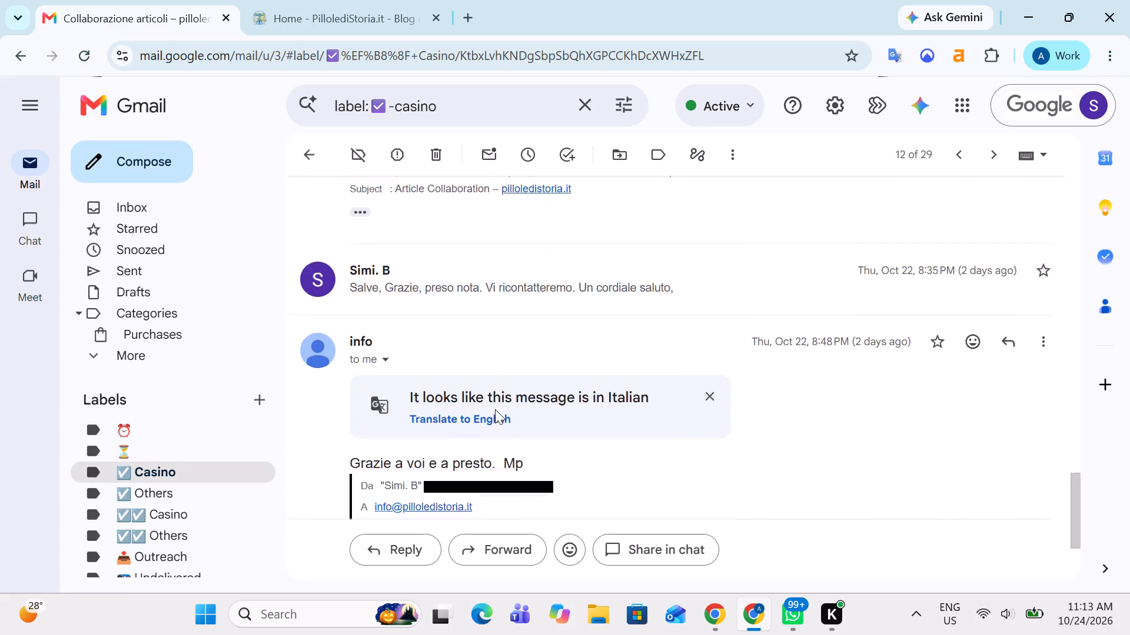
scroll(495, 409, "down", 1)
left_click(444, 276)
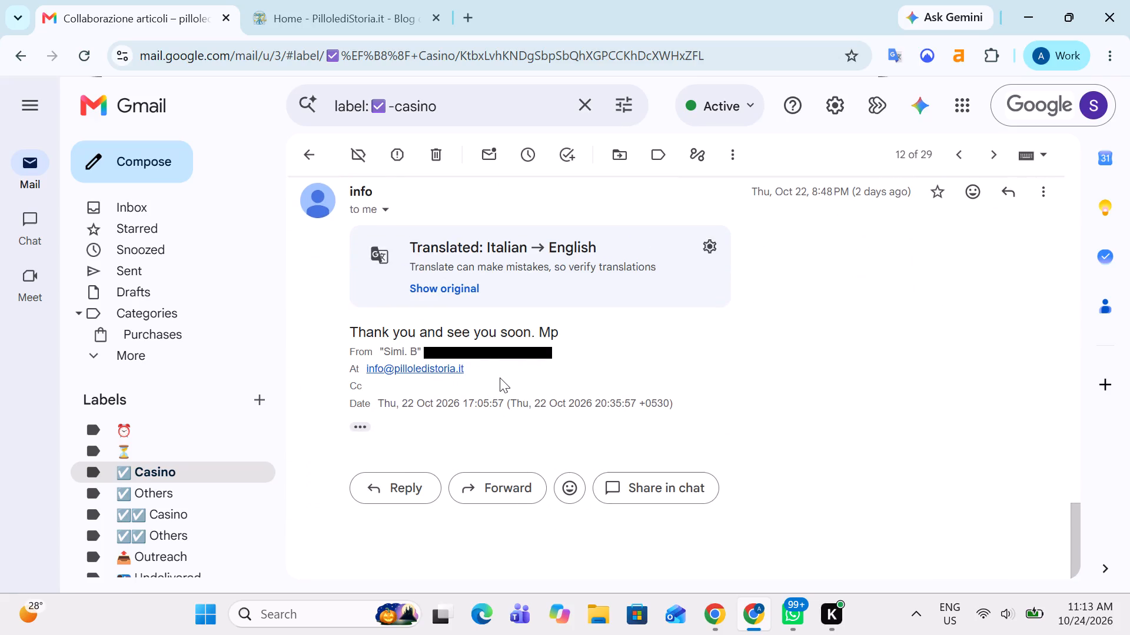
scroll(500, 377, "up", 7)
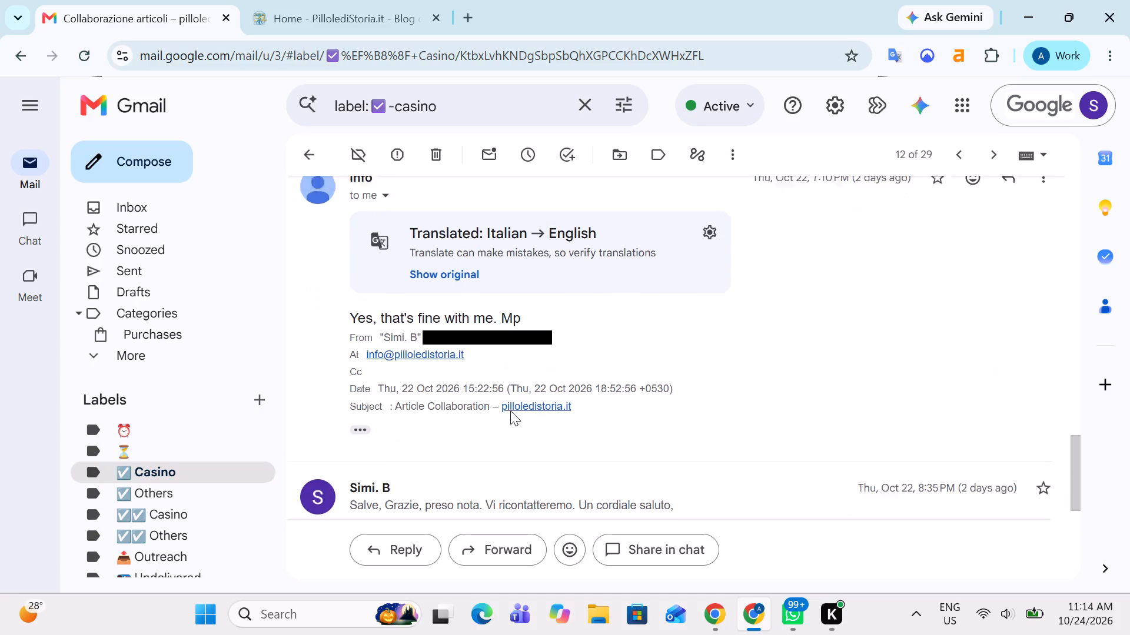
scroll(510, 410, "up", 19)
Copy the domain pilloledistoria.it from the site's address and enter it as the website in row 10695 of the New Master Sheet.
left_click(366, 0)
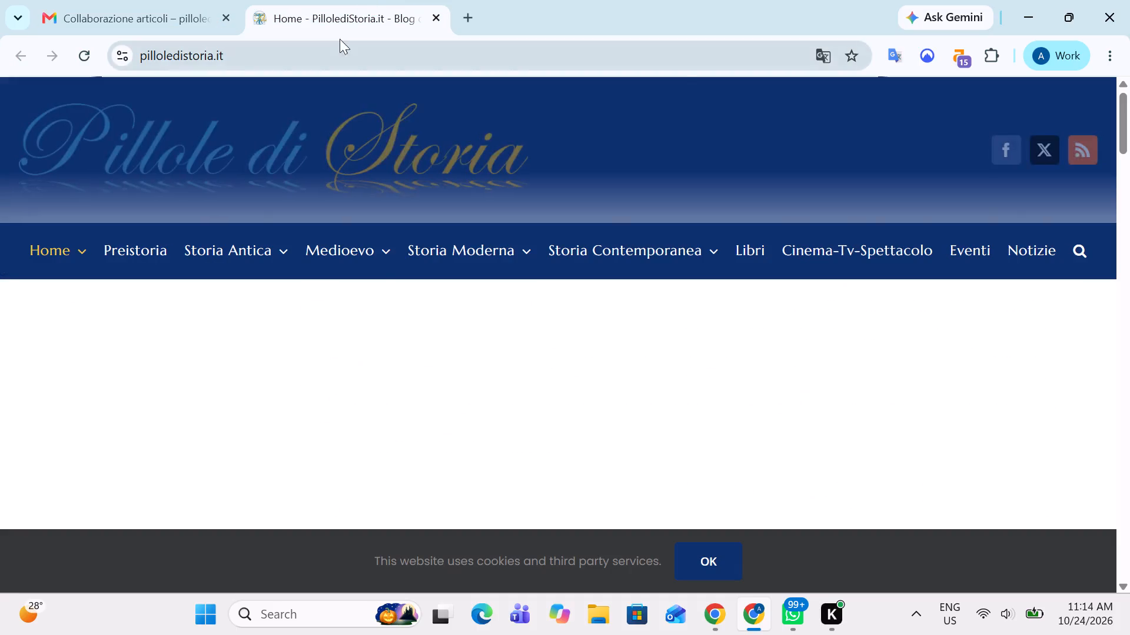
left_click(345, 47)
left_click_drag(345, 47, 267, 58)
key("ctrl+c")
key("ctrl+c")
key("ctrl+c")
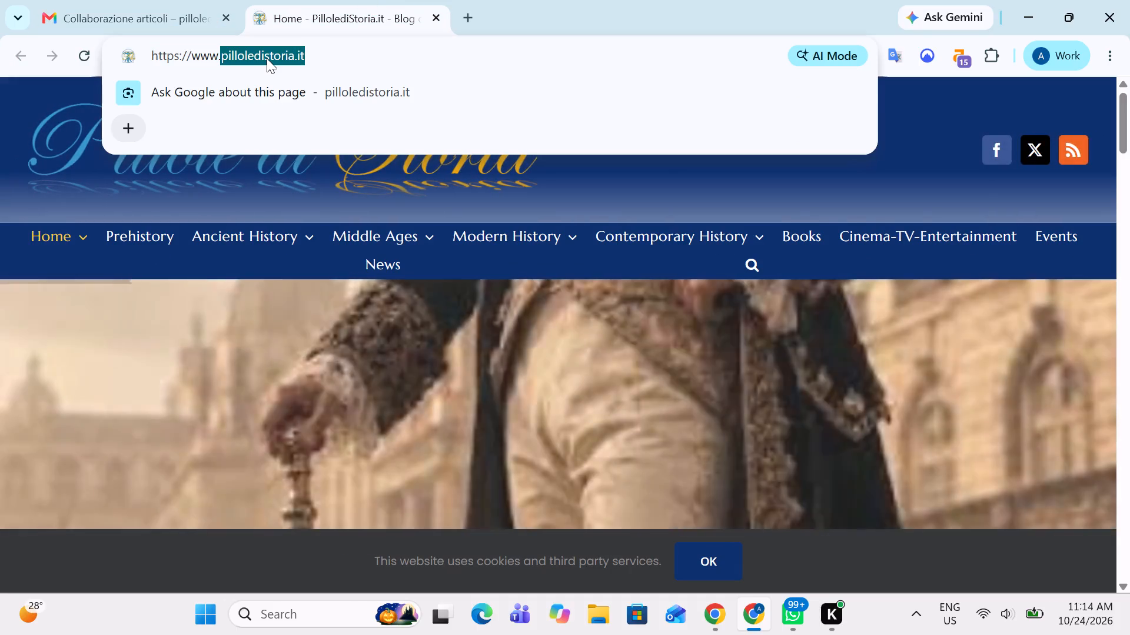
key("alt+Tab")
key("Down")
key("Right")
key("Return")
key("ctrl+v")
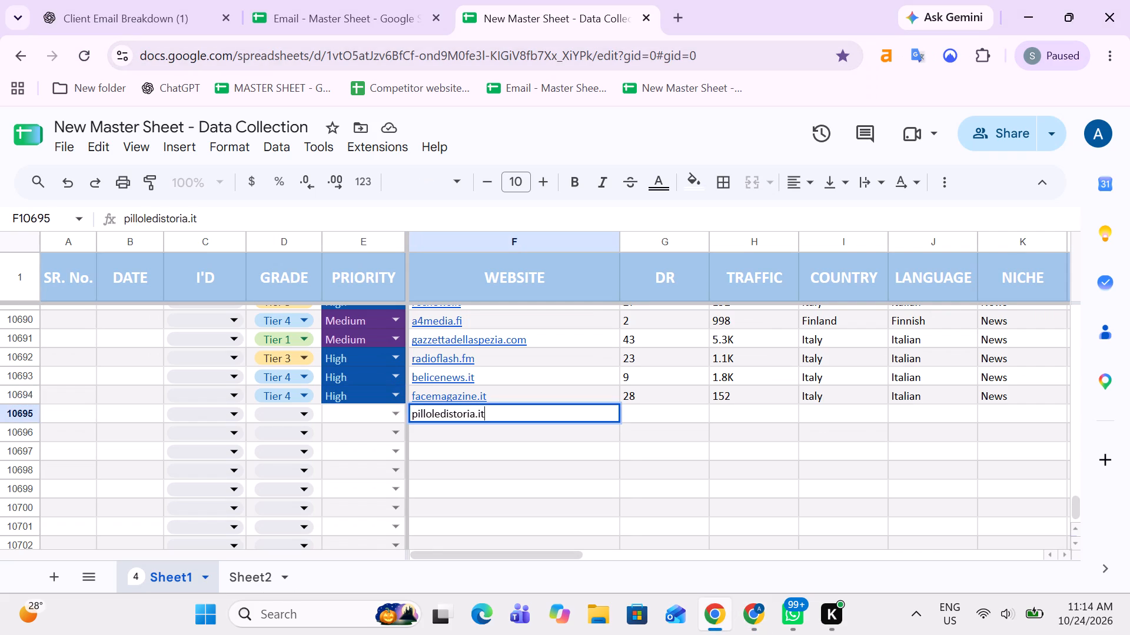
key("Tab")
key("Right")
key("Left")
Look over the pilloledistoria.it homepage, check its Ahrefs metrics, and record DR 15 and traffic 95 in row 10695.
key("alt+Tab")
scroll(411, 266, "down", 2)
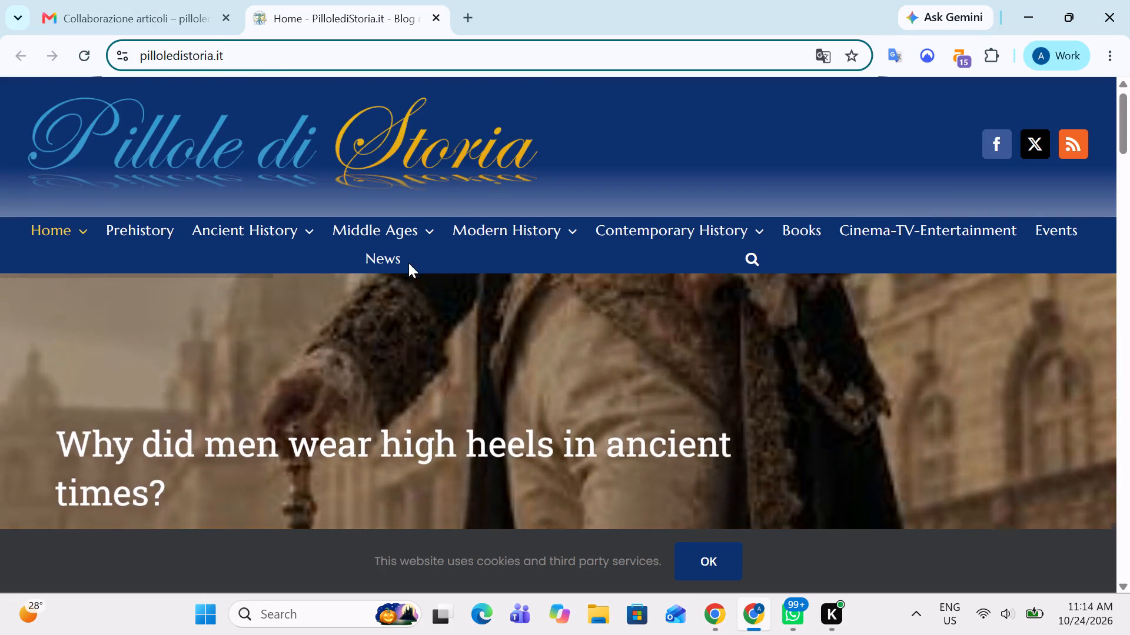
scroll(408, 263, "down", 5)
scroll(715, 419, "down", 6)
left_click(708, 553)
scroll(713, 367, "up", 15)
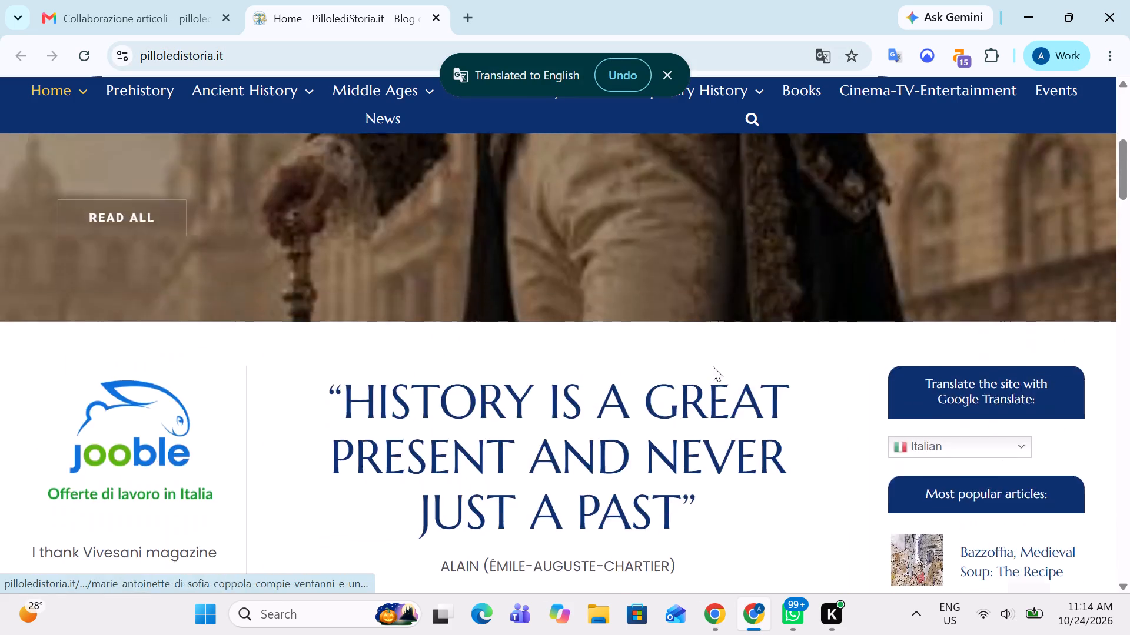
scroll(713, 366, "up", 12)
left_click(959, 67)
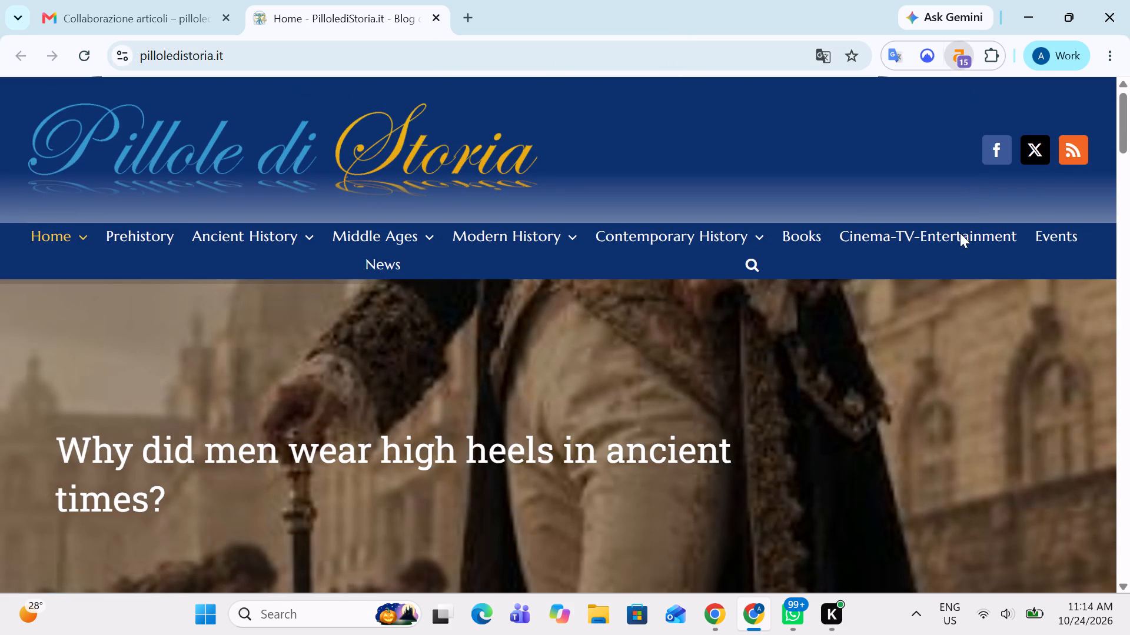
key("alt+Tab")
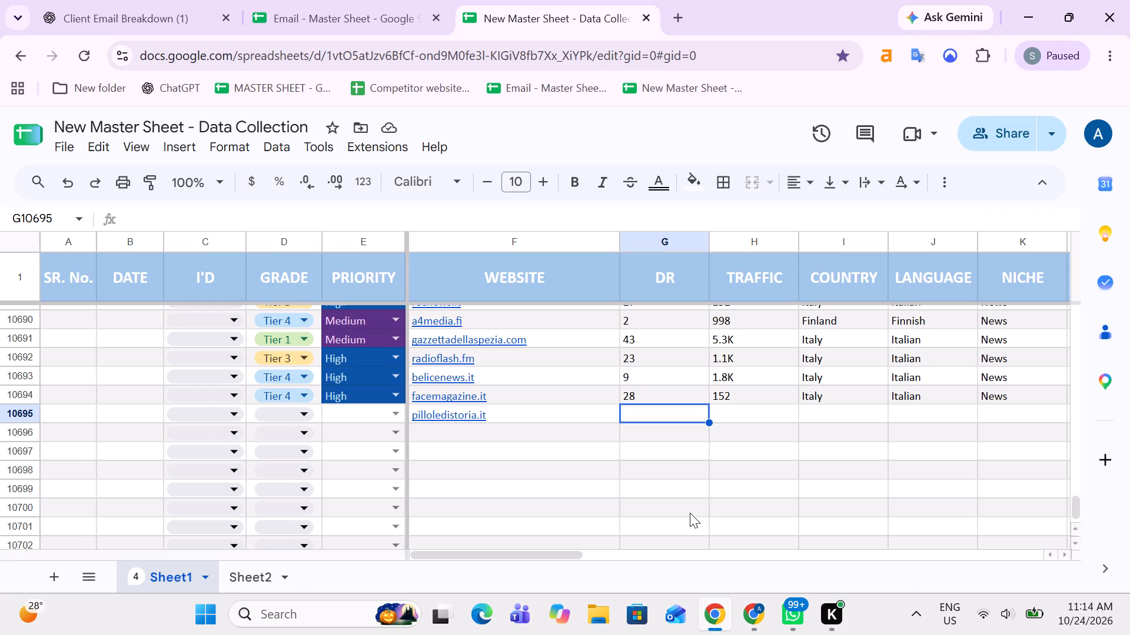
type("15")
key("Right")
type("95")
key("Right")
Fill in Italy as the country and Italian as the language for pilloledistoria.it.
type("It")
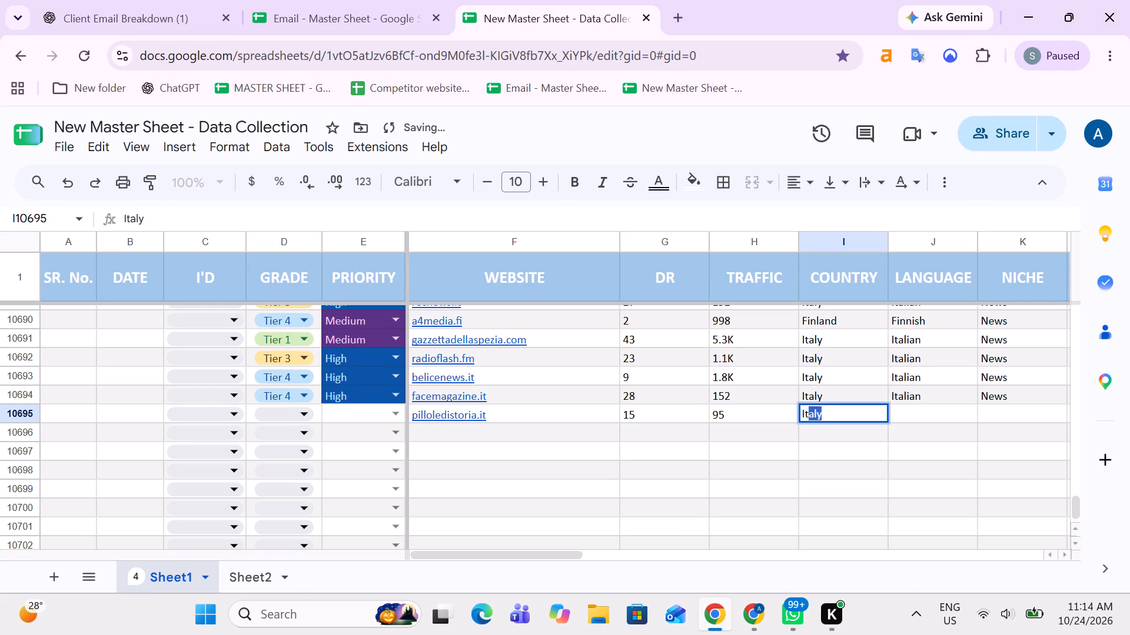
key("Right")
type("It")
key("Right")
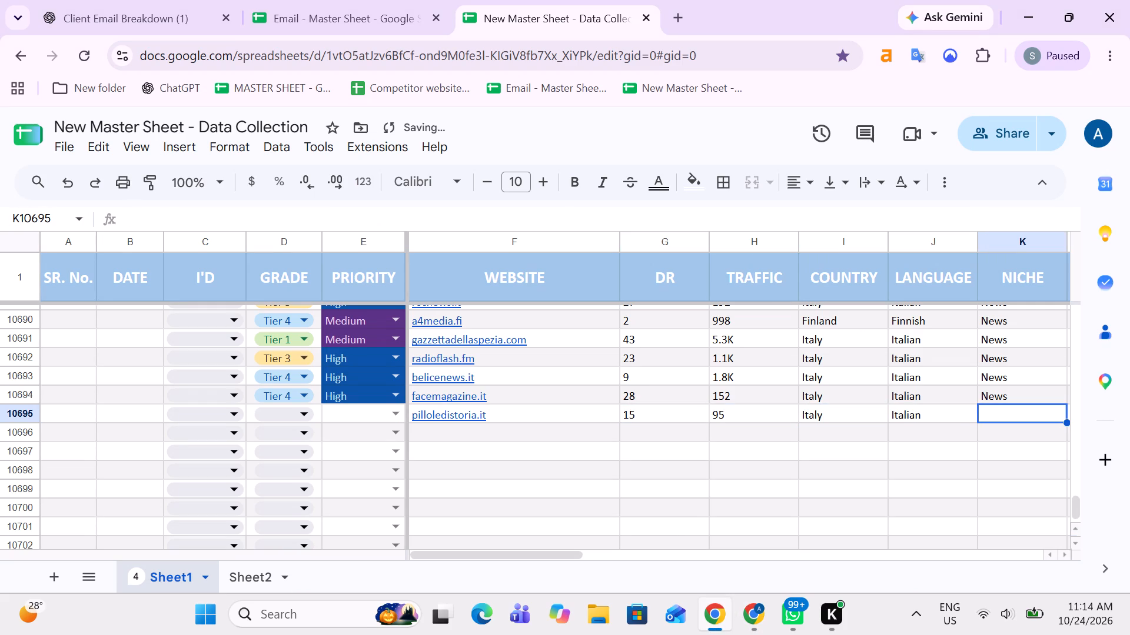
Review the article topics on the pilloledistoria.it homepage and enter Informational as its niche in row 10695.
key("alt+Tab")
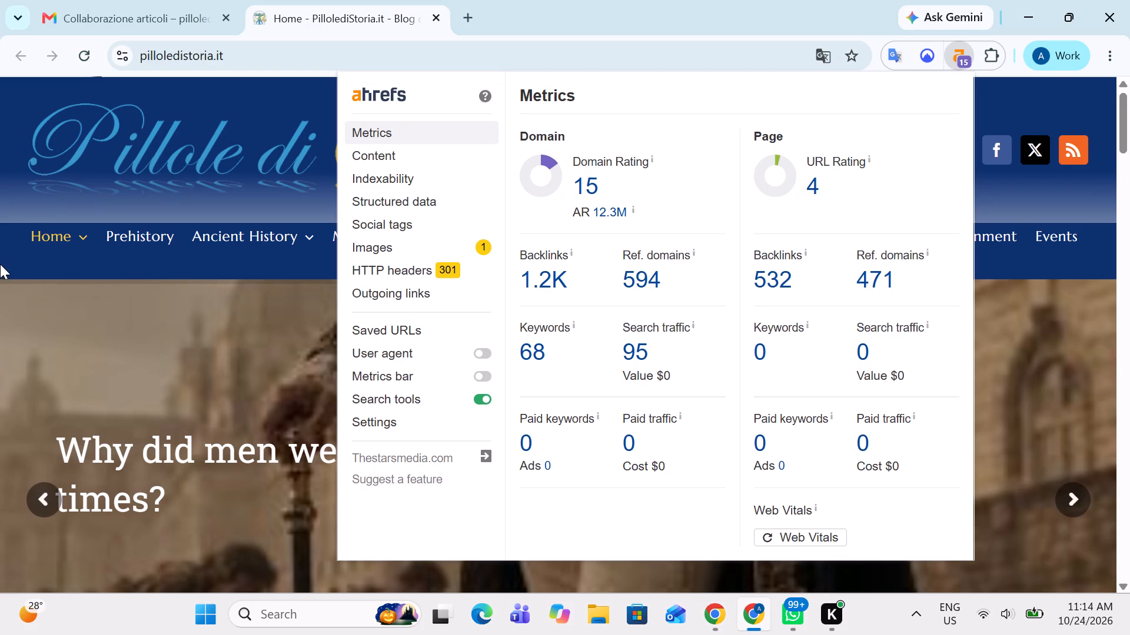
left_click(0, 264)
scroll(247, 345, "down", 12)
scroll(521, 435, "down", 6)
scroll(529, 438, "up", 5)
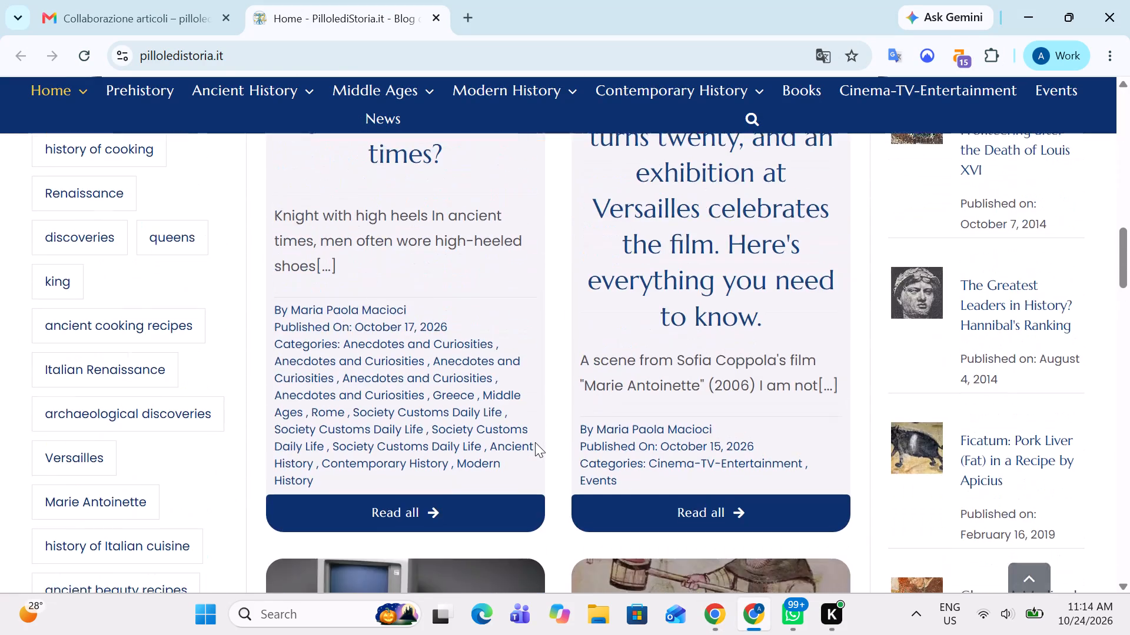
scroll(561, 468, "down", 15)
scroll(691, 413, "down", 5)
scroll(564, 391, "up", 5)
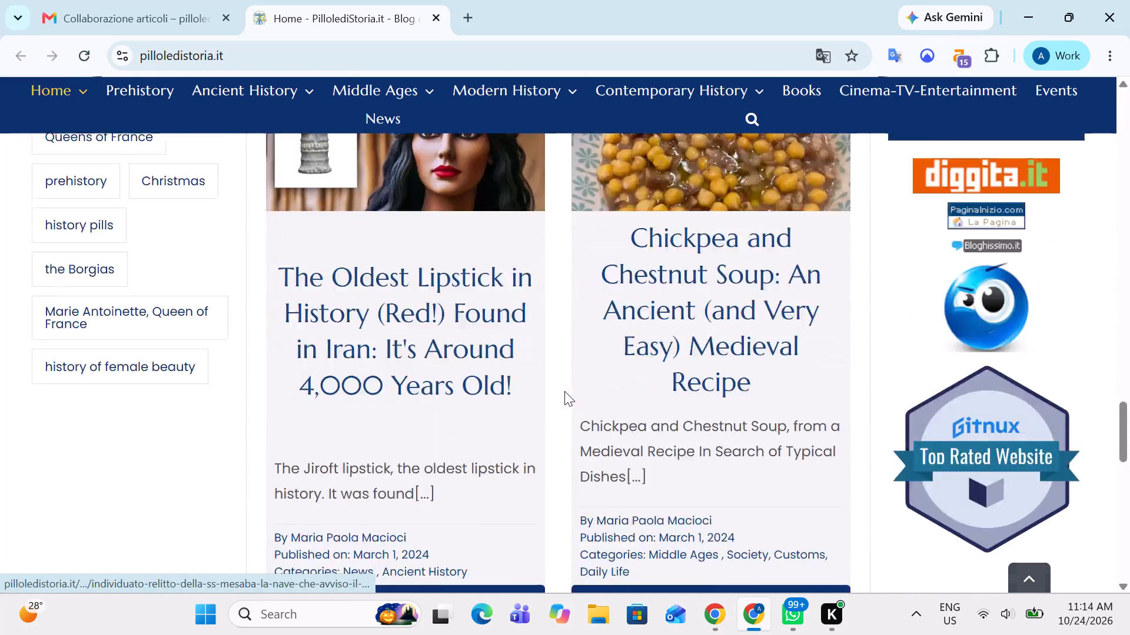
scroll(564, 391, "up", 15)
key("alt+Tab")
scroll(544, 387, "left", 1)
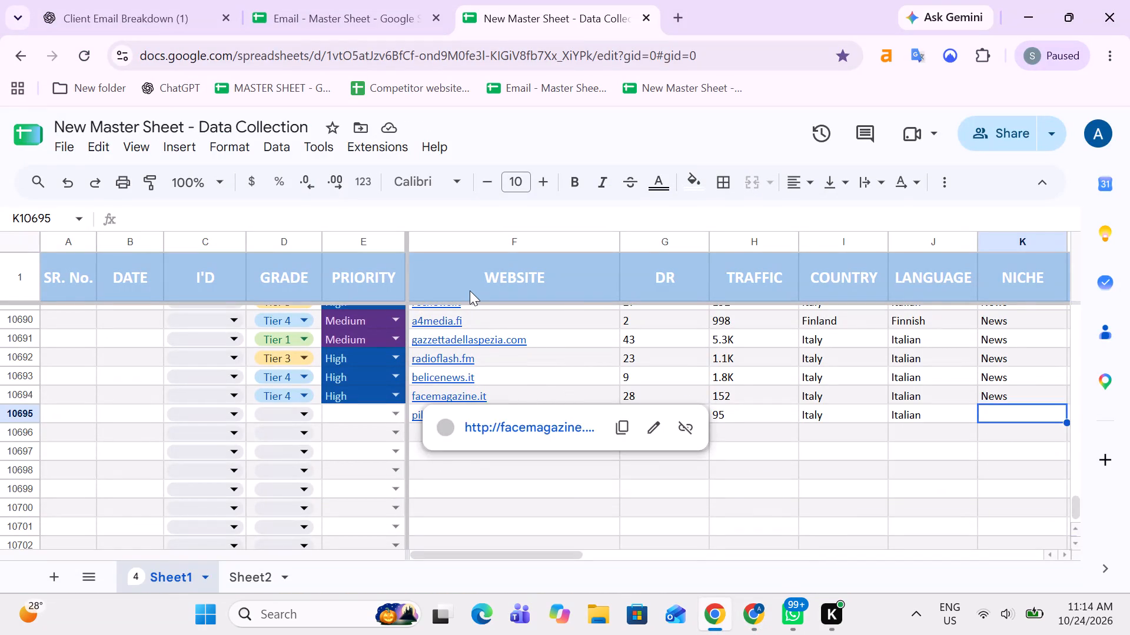
key("shift+i")
key("Right")
key("Right")
key("Left")
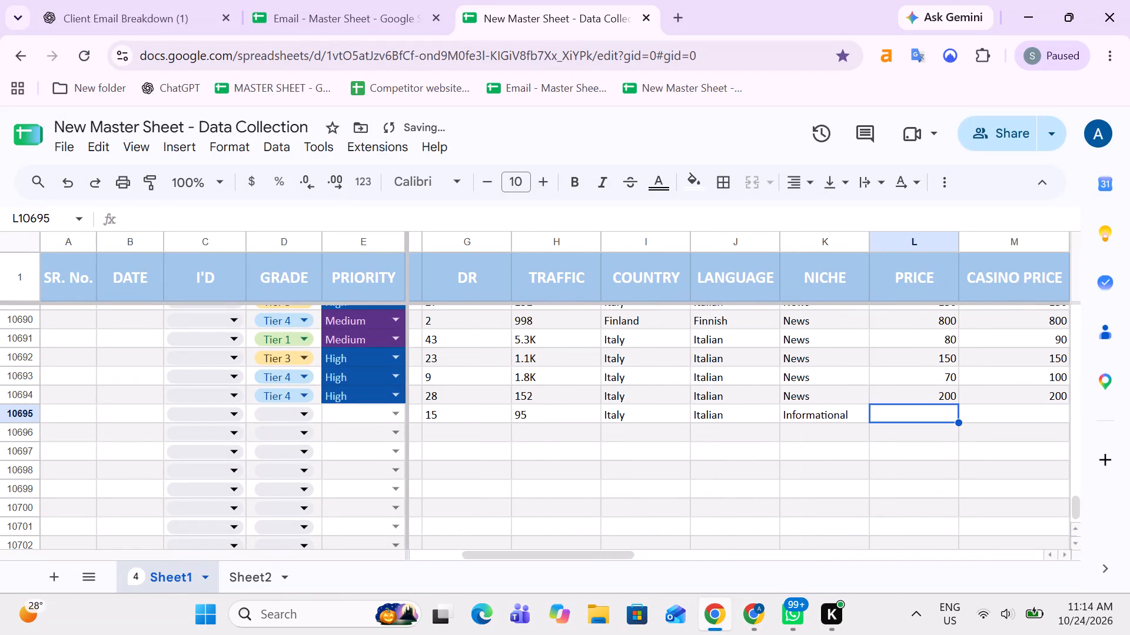
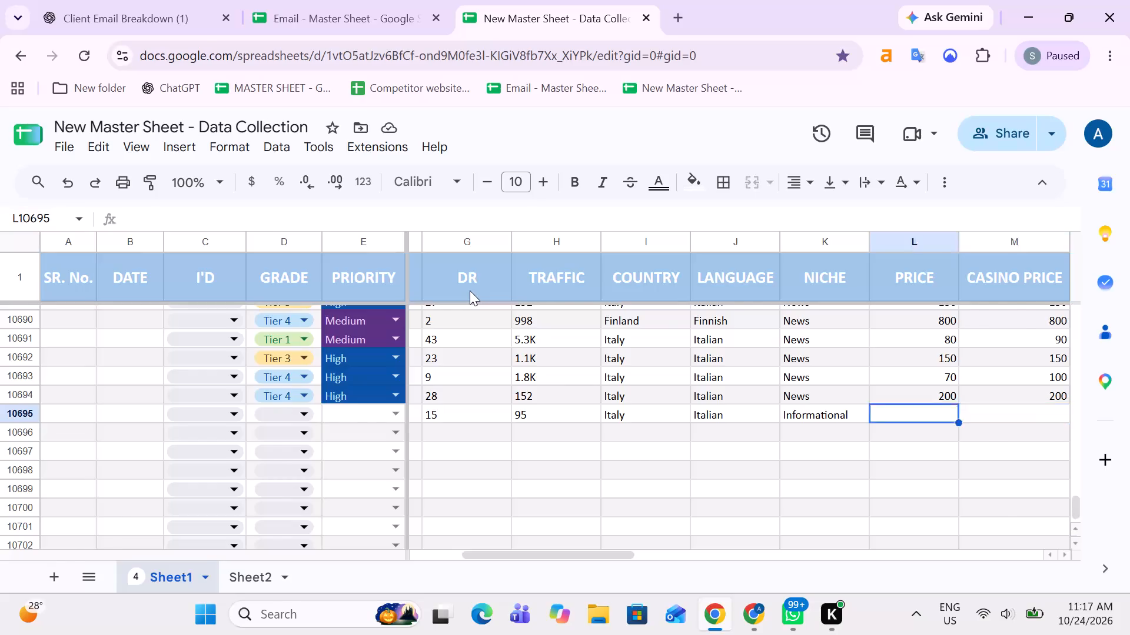
Search the pilloledistoria.it site for Netbet and look through the matching articles for casino or gambling content.
scroll(763, 462, "down", 6)
scroll(586, 413, "up", 8)
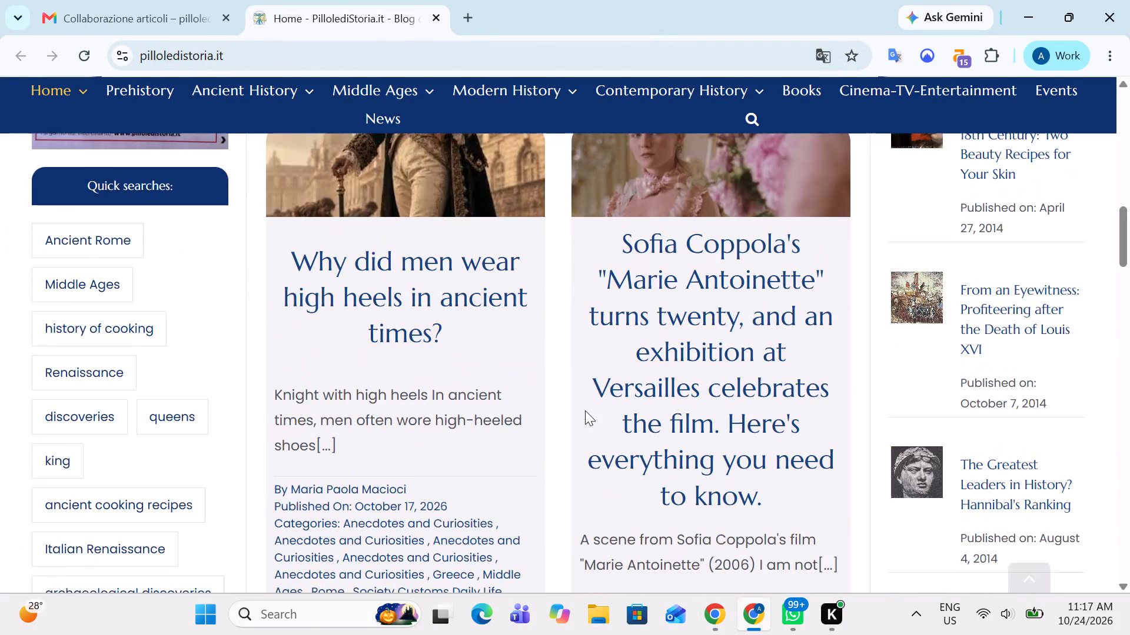
scroll(585, 410, "up", 8)
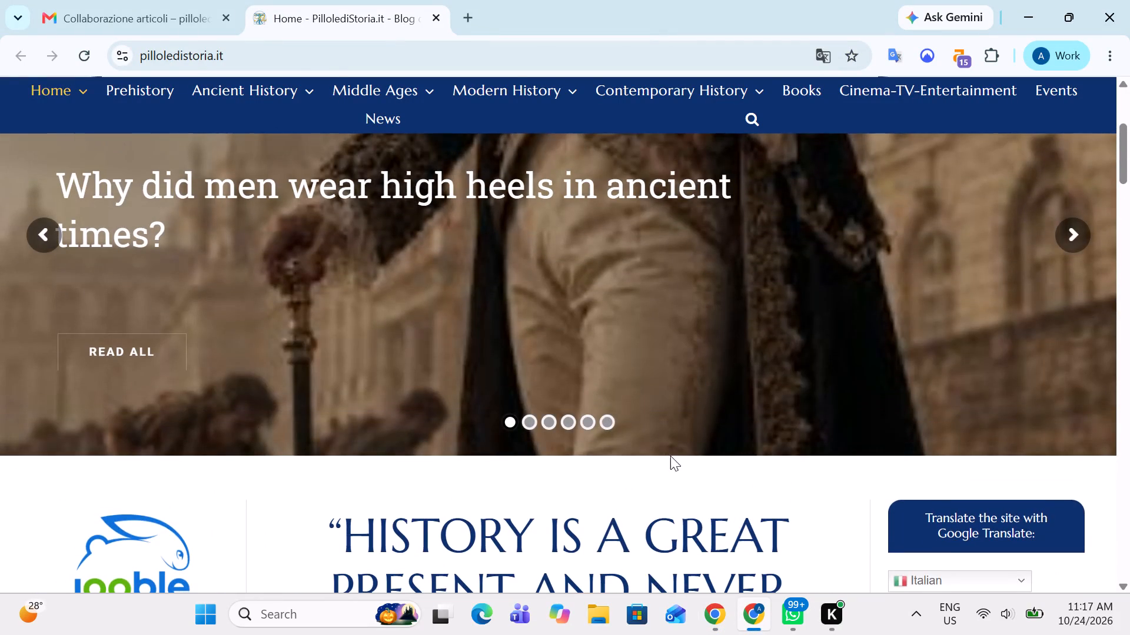
scroll(662, 449, "up", 7)
left_click(758, 270)
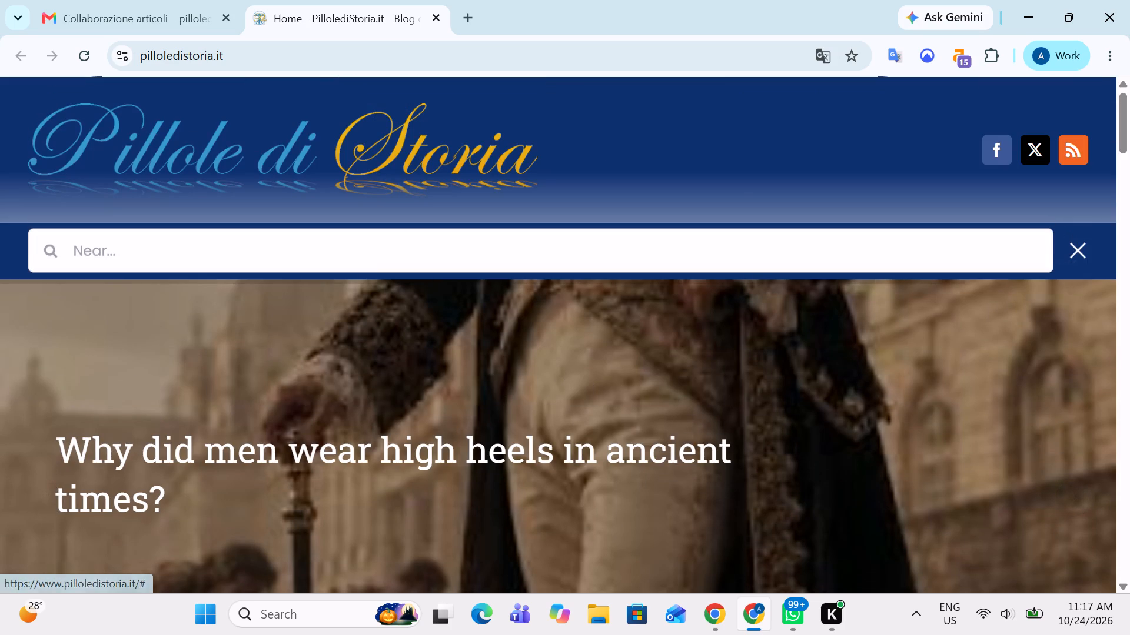
left_click(656, 260)
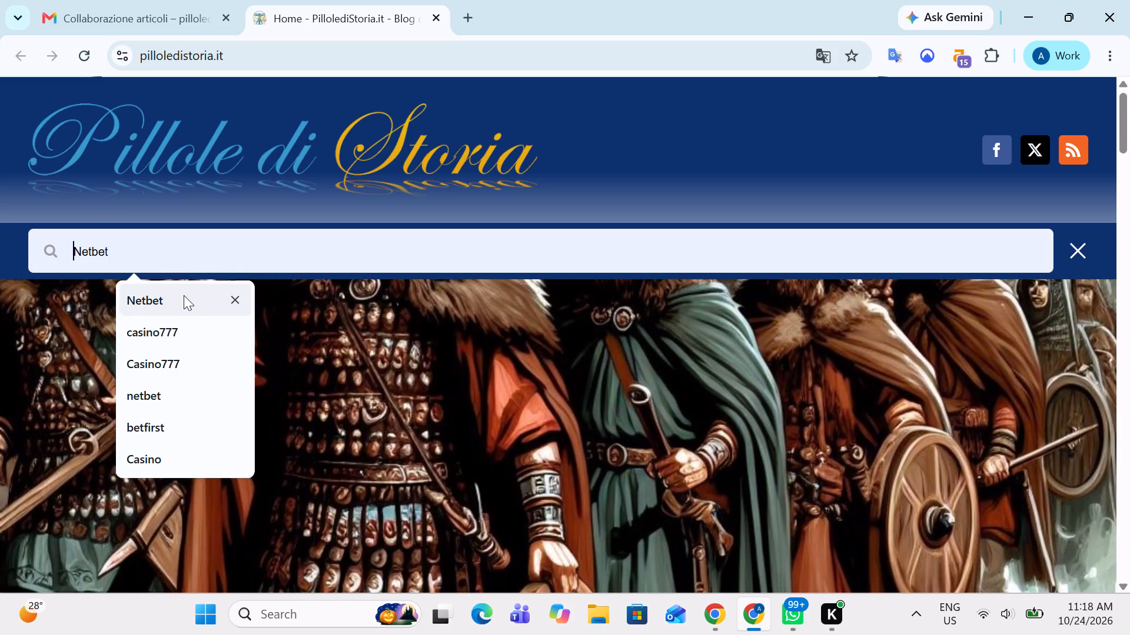
left_click_drag(184, 295, 181, 387)
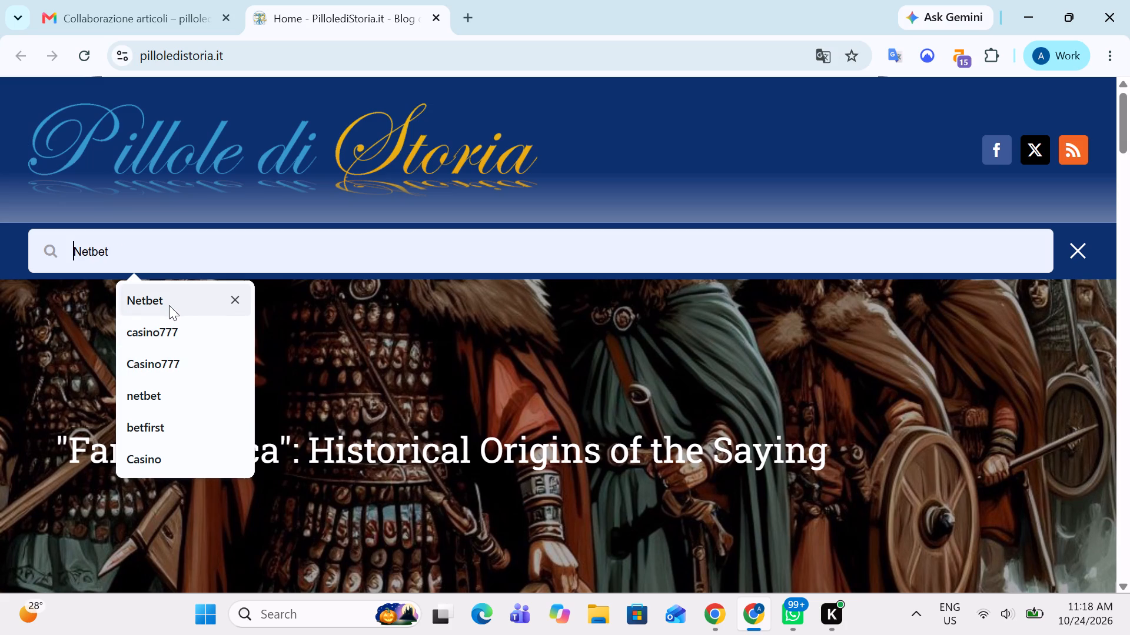
left_click(168, 305)
key("Return")
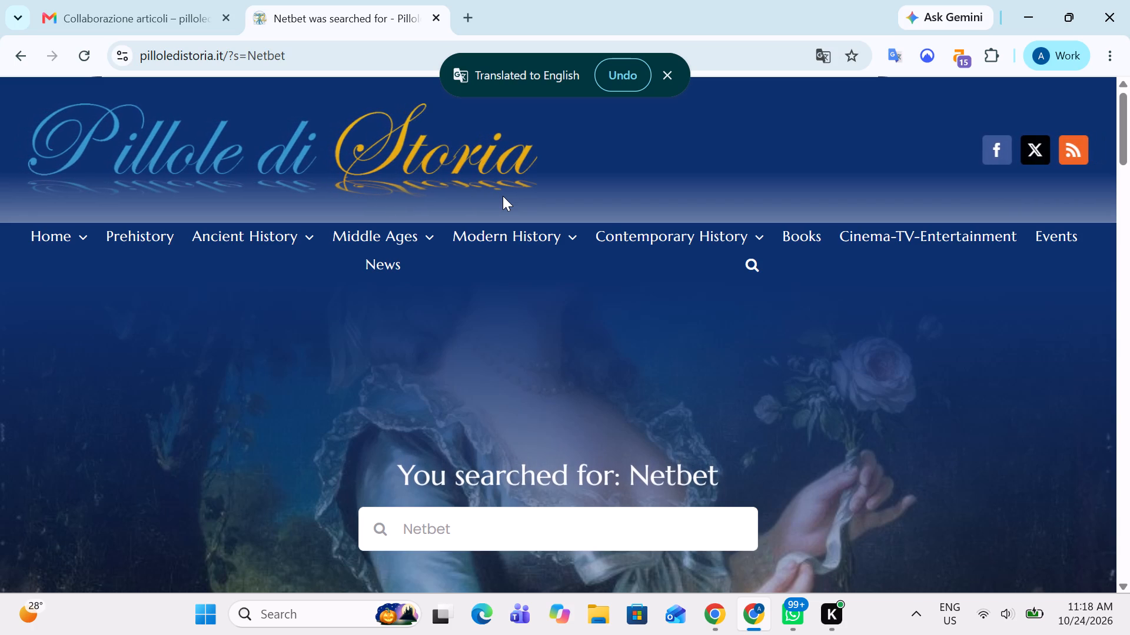
scroll(481, 320, "down", 8)
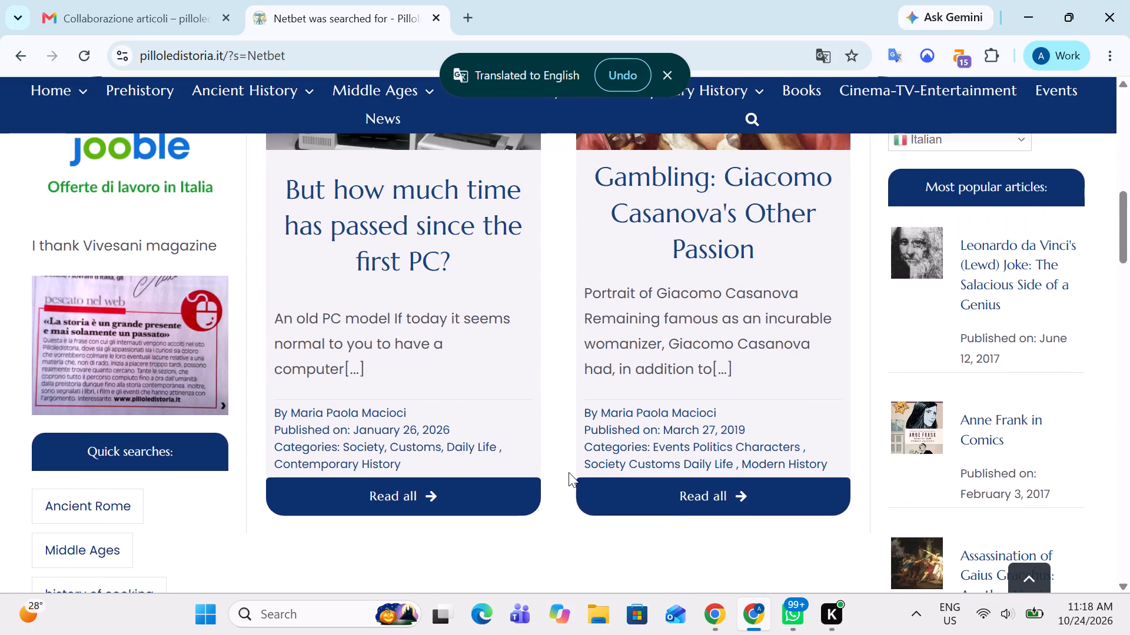
scroll(569, 472, "up", 3)
scroll(520, 390, "up", 5)
scroll(519, 396, "down", 6)
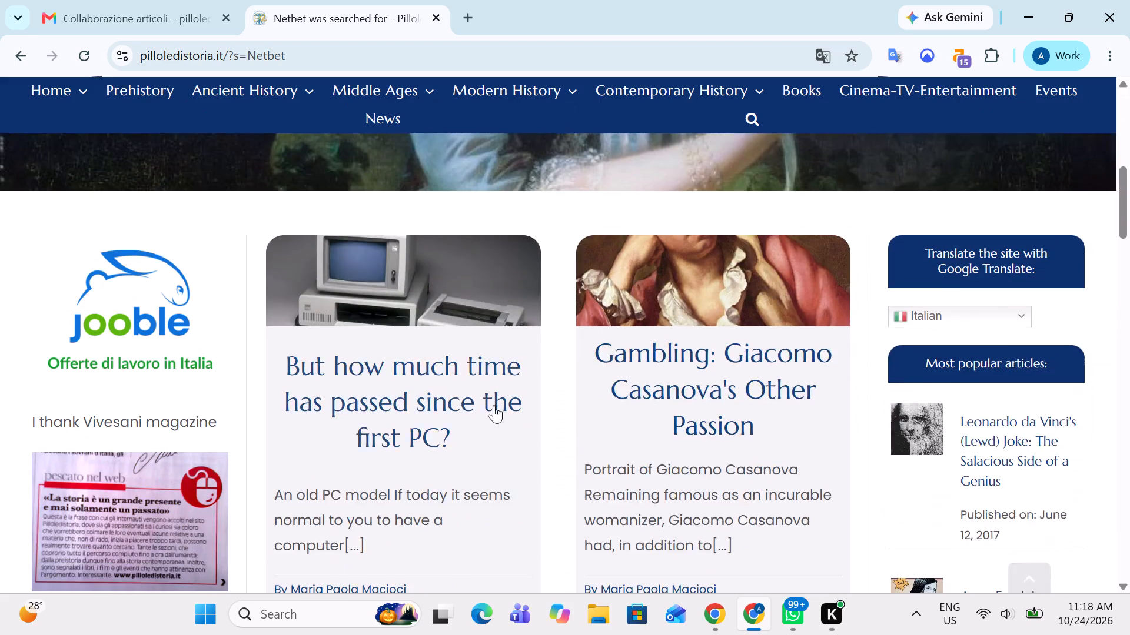
Open the article about the first PC from the Netbet results and examine it for gambling mentions and links.
scroll(560, 386, "down", 5)
scroll(502, 430, "up", 4)
left_click(417, 310, "ctrl")
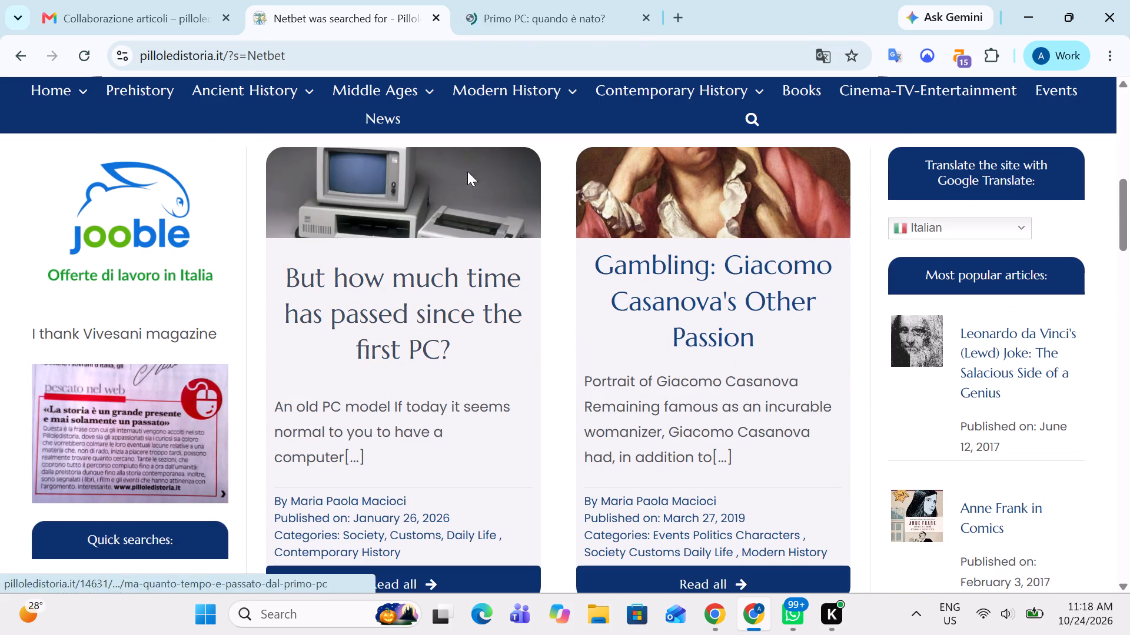
left_click(599, 0)
scroll(451, 373, "down", 12)
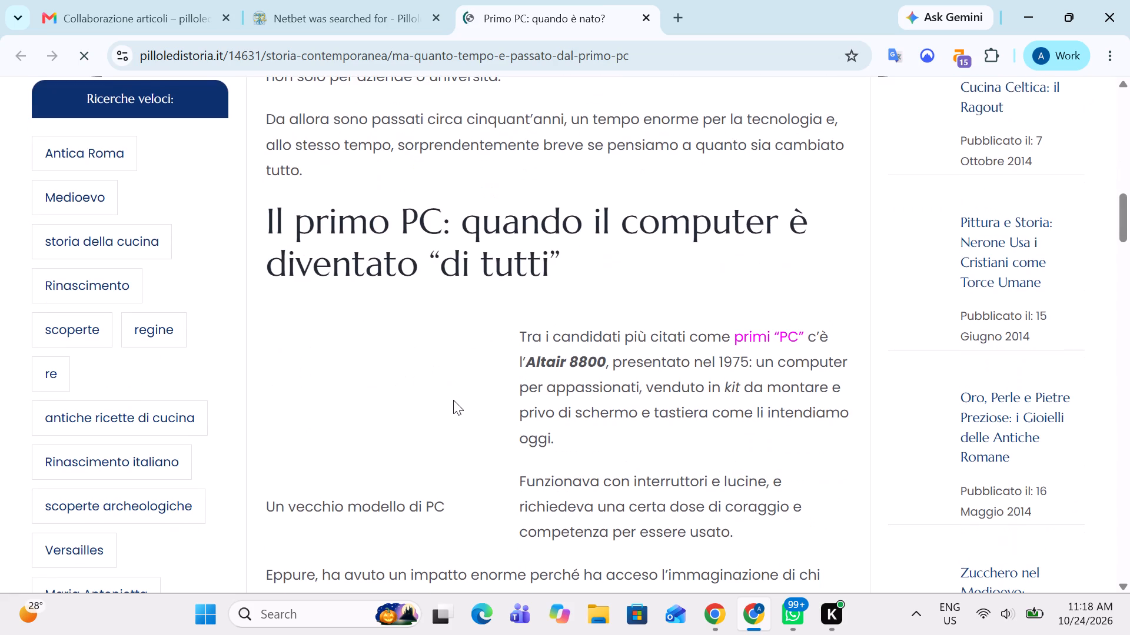
scroll(742, 344, "down", 4)
scroll(664, 385, "down", 5)
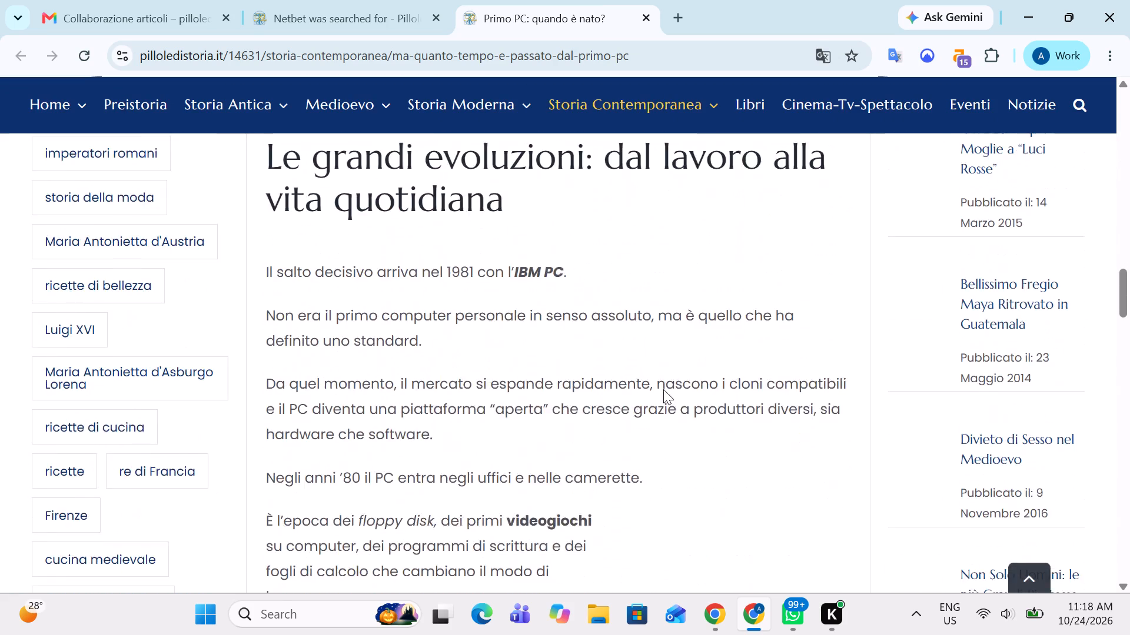
scroll(654, 396, "down", 3)
scroll(617, 436, "down", 6)
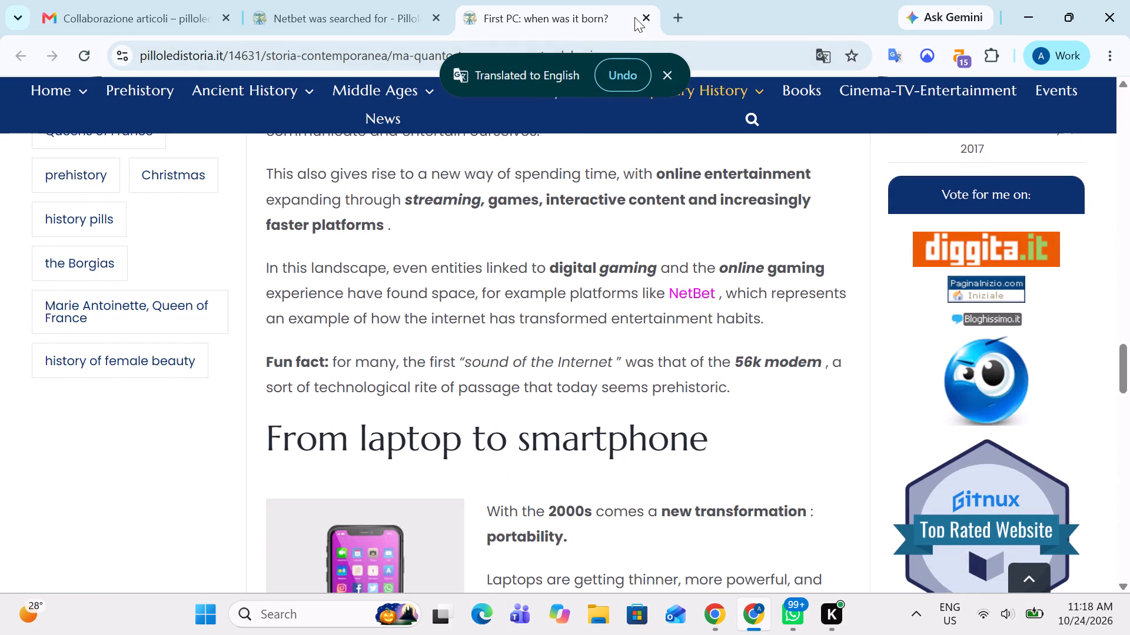
left_click(649, 21)
scroll(675, 330, "down", 6)
scroll(663, 388, "up", 16)
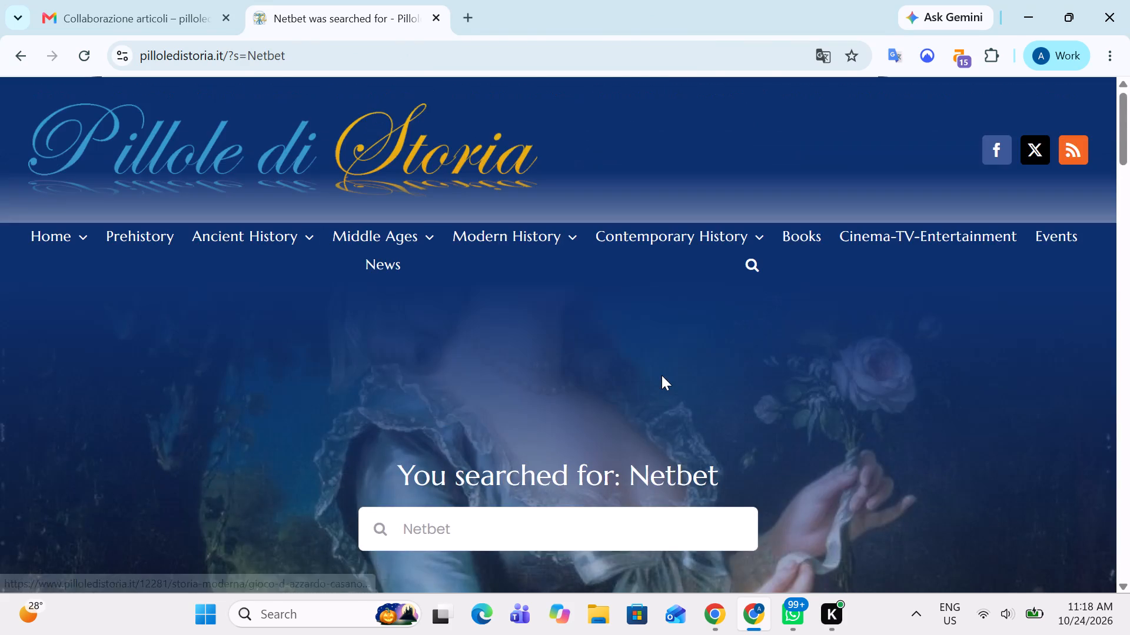
key("alt+Tab")
key("Right")
key("Right")
key("Left")
key("Left")
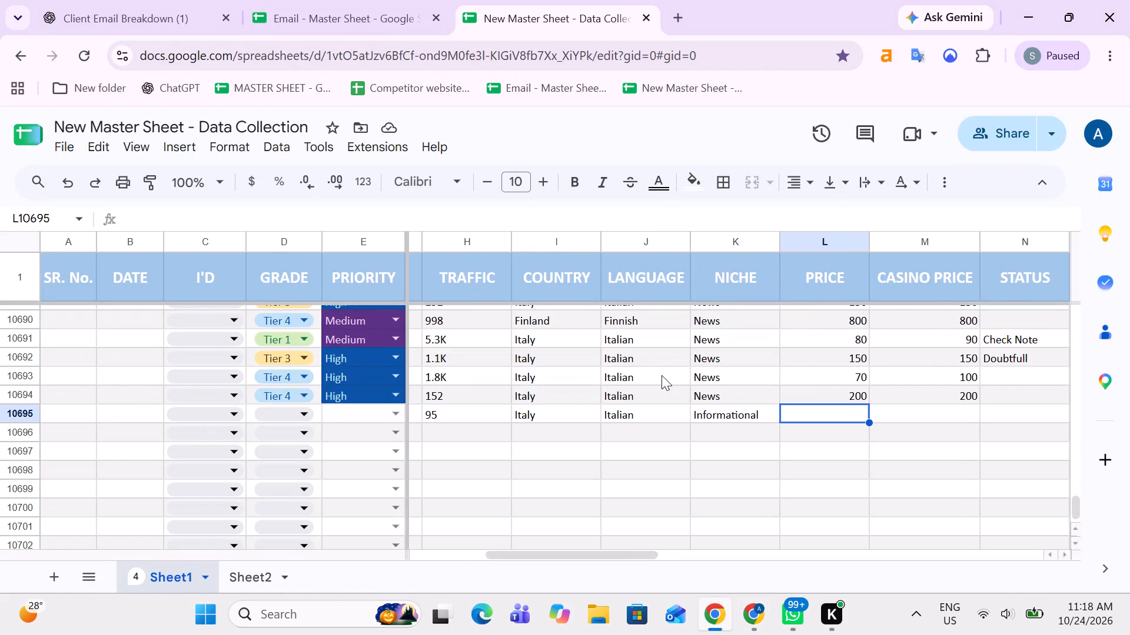
key("alt+Tab")
left_click(440, 18)
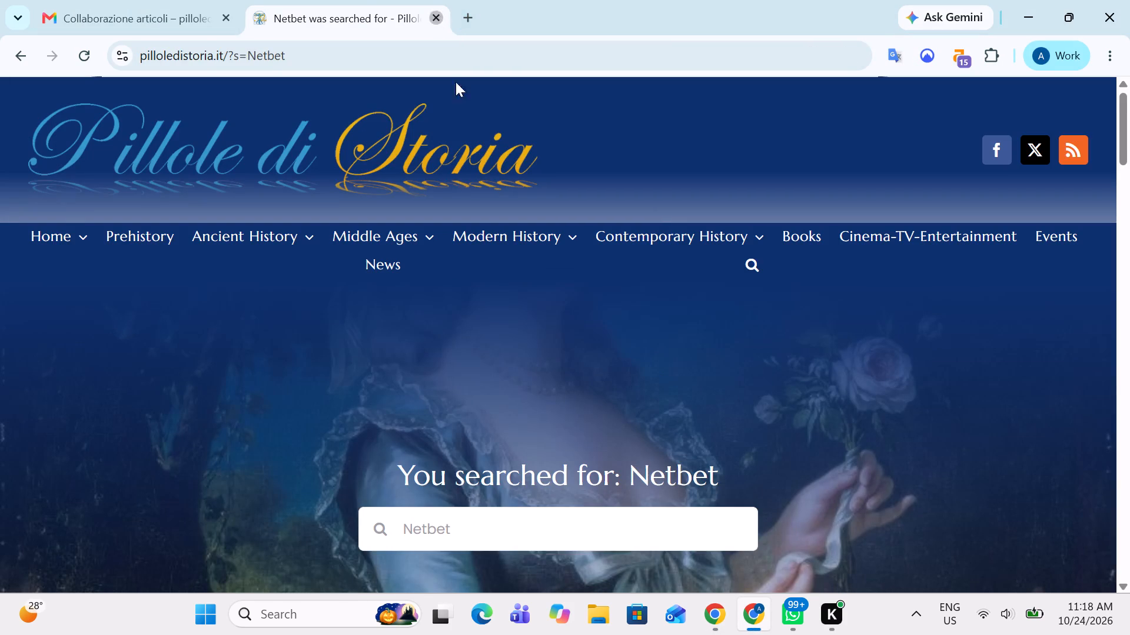
scroll(494, 283, "down", 2)
scroll(553, 360, "down", 3)
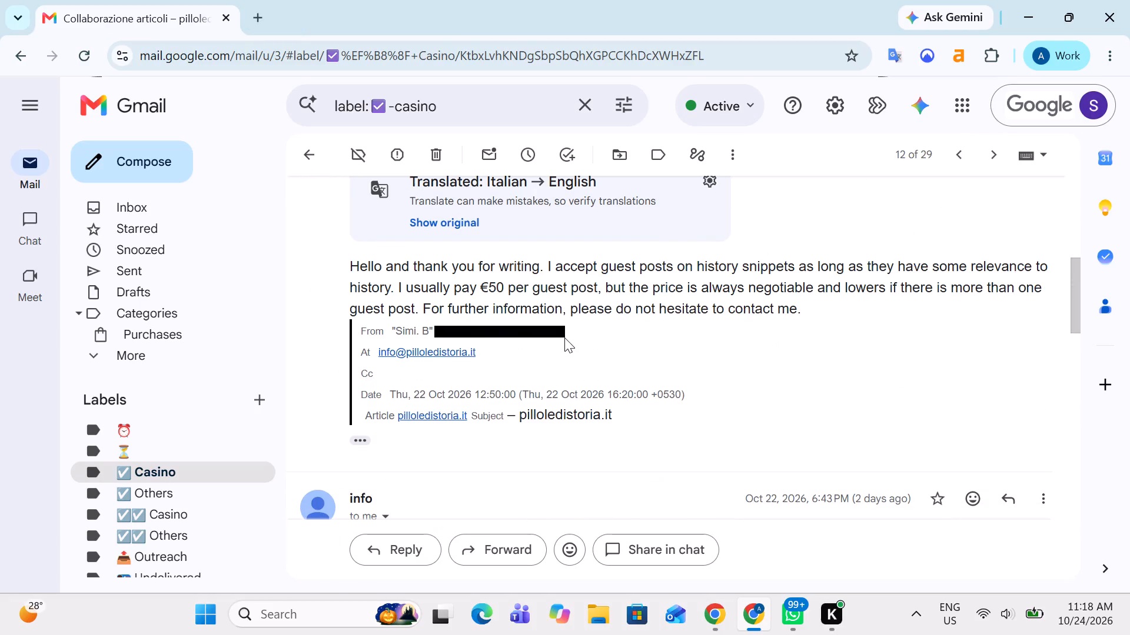
key("alt+Tab")
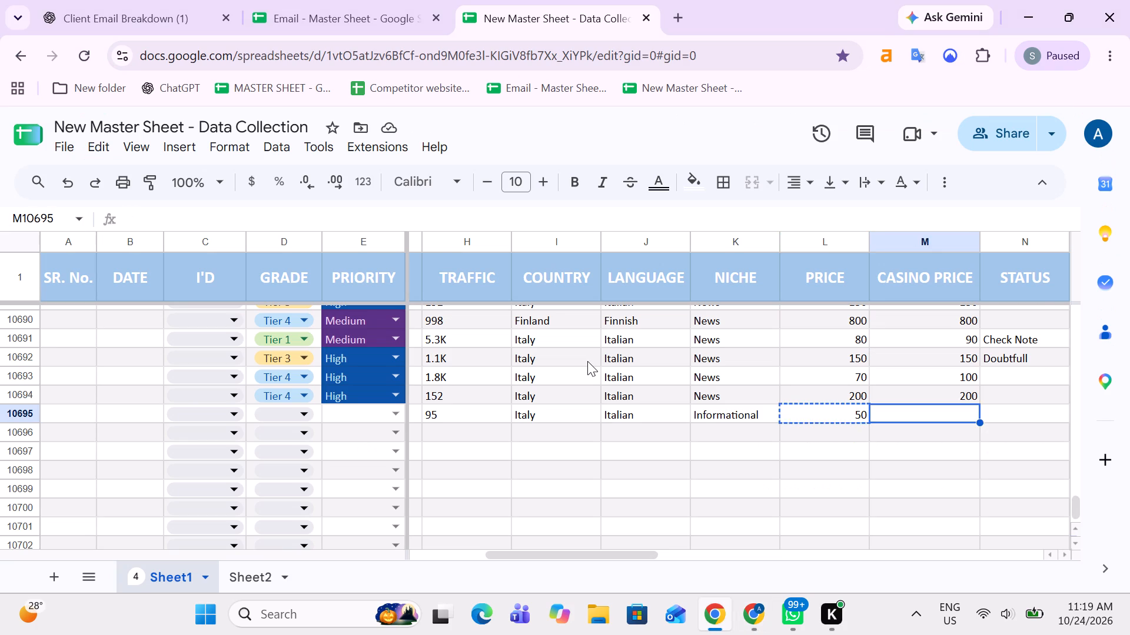
key("ctrl+v")
key("Right")
key("Right")
key("Right")
key("Right")
key("Left")
key("Left")
key("Right")
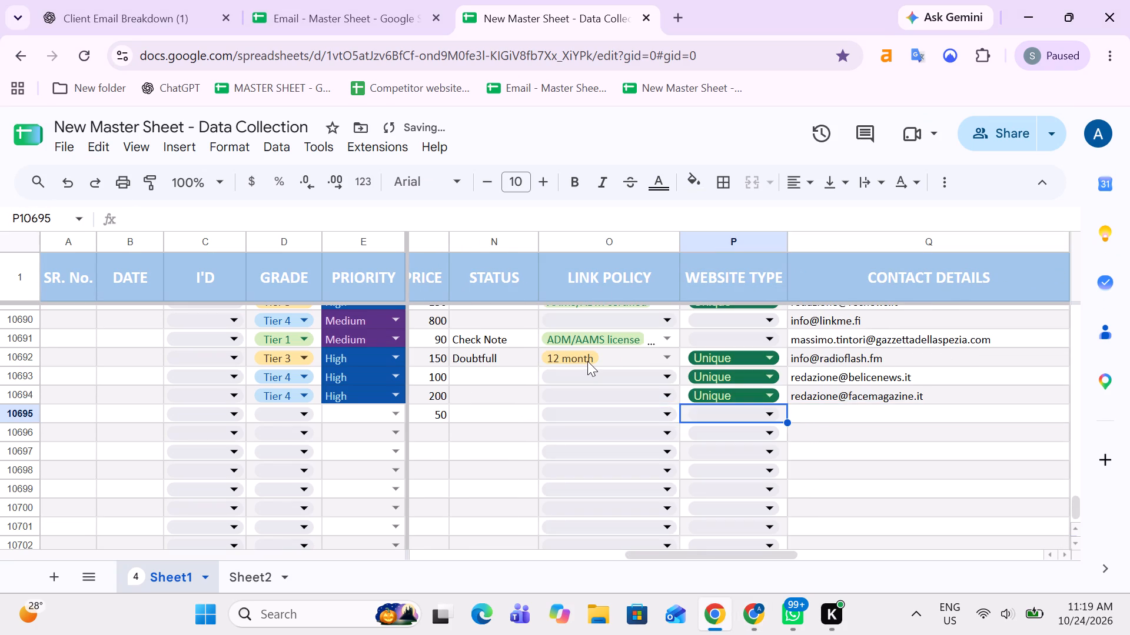
key("Right")
key("alt+Tab")
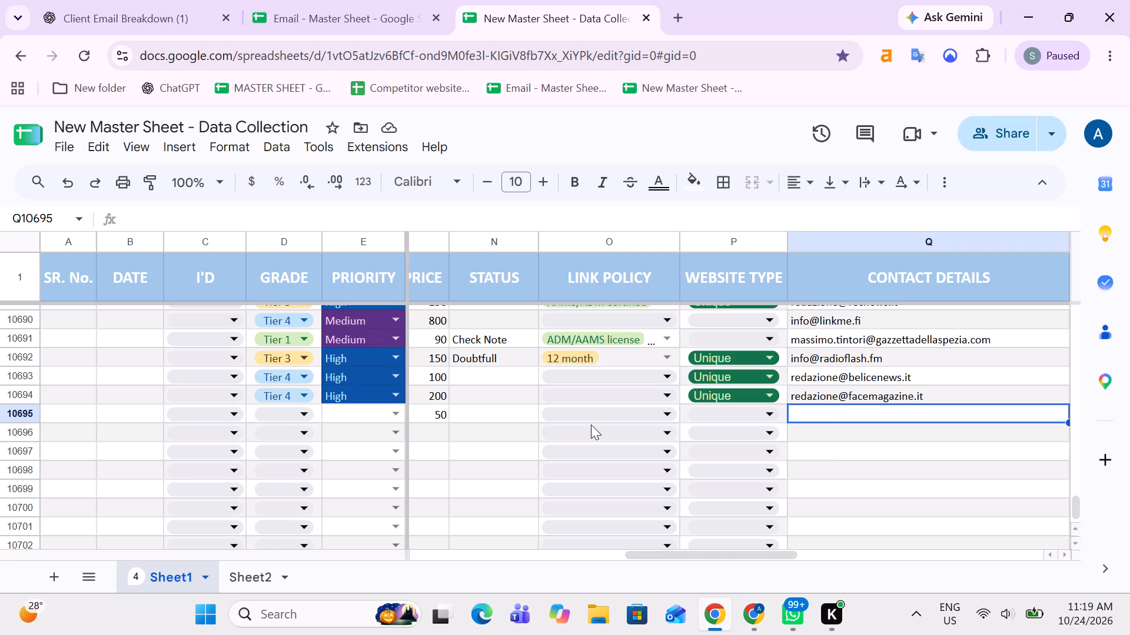
key("ctrl+v")
Set the priority for pilloledistoria.it in row 10695 to Medium.
key("Left")
key("Left")
key("Left")
key("Left")
key("Left")
key("Left")
key("Left")
key("Left")
key("Left")
key("Left")
key("Left")
key("Left")
key("Left")
key("Left")
key("Left")
key("Left")
key("Left")
key("Left")
key("Left")
key("Left")
key("Right")
key("Right")
key("Right")
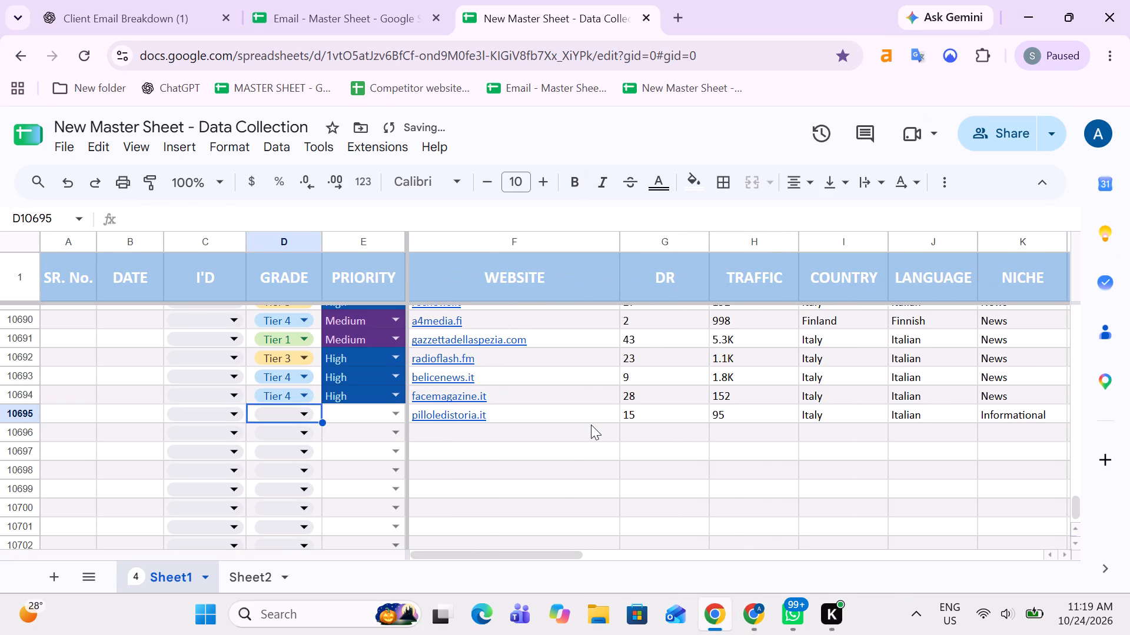
key("Right")
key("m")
key("Down")
key("Return")
key("Up")
key("Right")
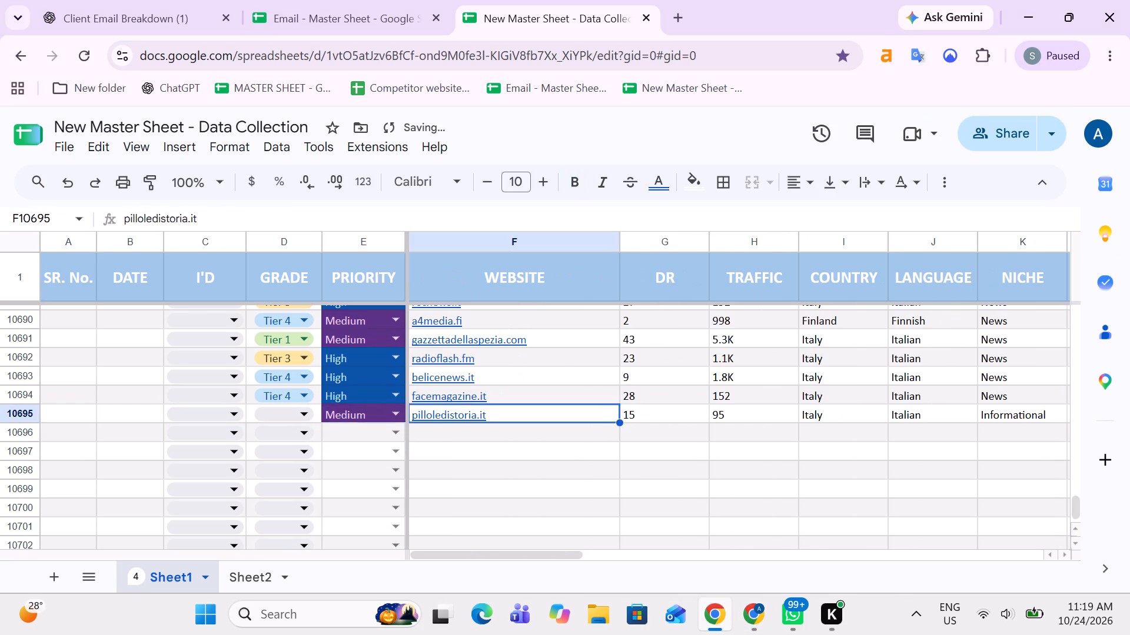
Set the grade for pilloledistoria.it in row 10695 to Tier 4.
key("Left")
key("Left")
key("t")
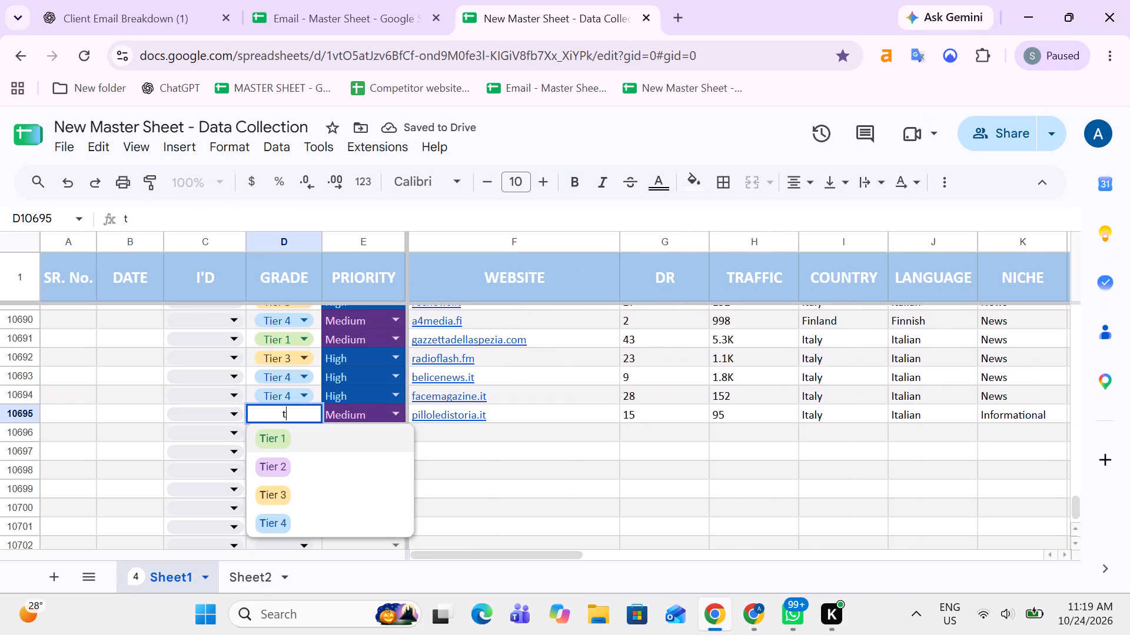
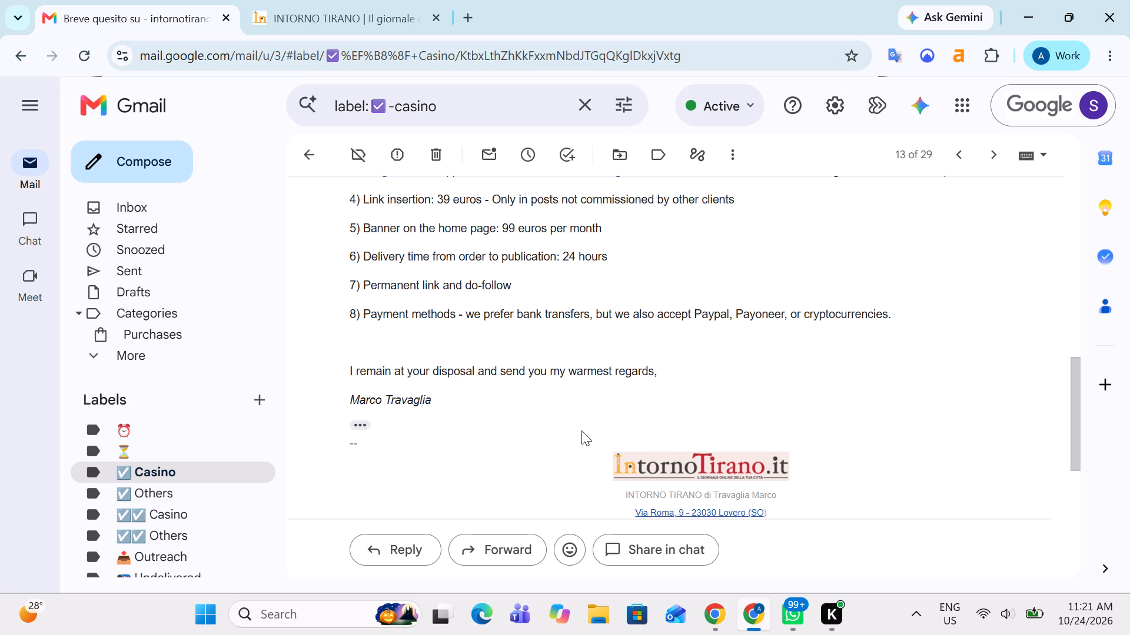
Bring up the intornotirano.it site from the email and dismiss its advert overlays and notification request.
scroll(560, 407, "up", 1)
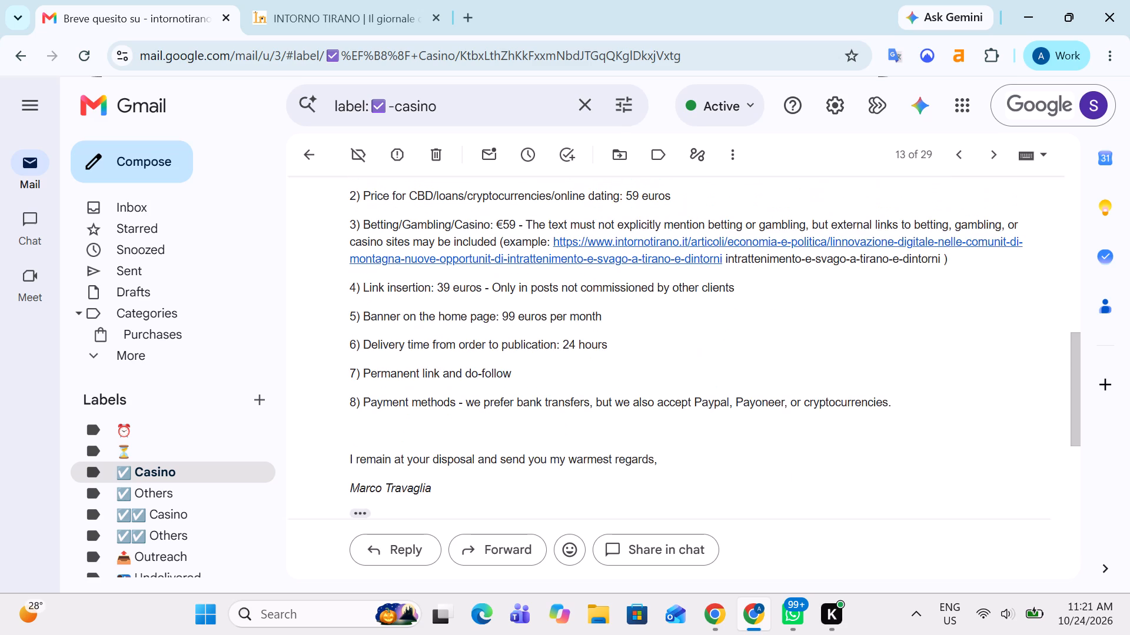
scroll(560, 407, "up", 3)
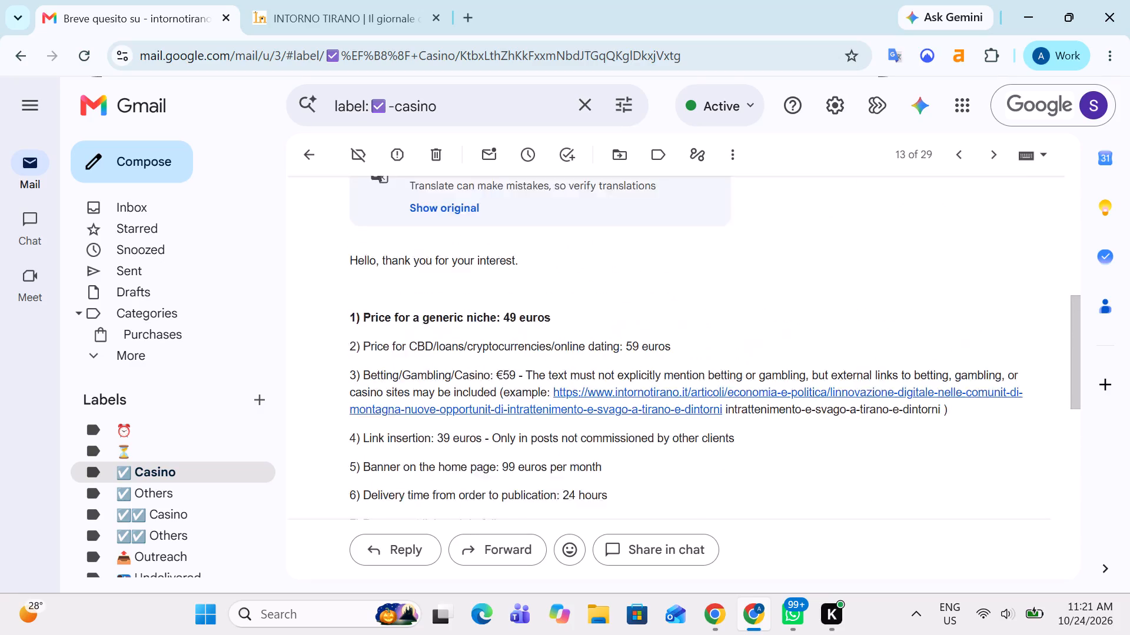
scroll(580, 427, "up", 2)
left_click(401, 0)
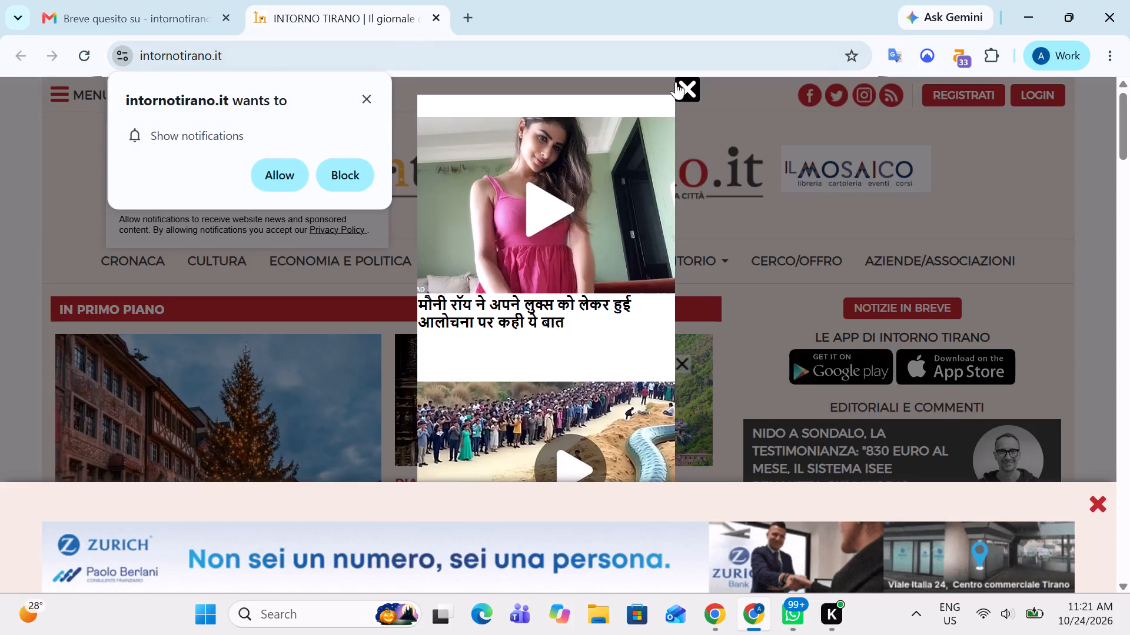
left_click(680, 82)
left_click(366, 103)
scroll(1003, 395, "down", 3)
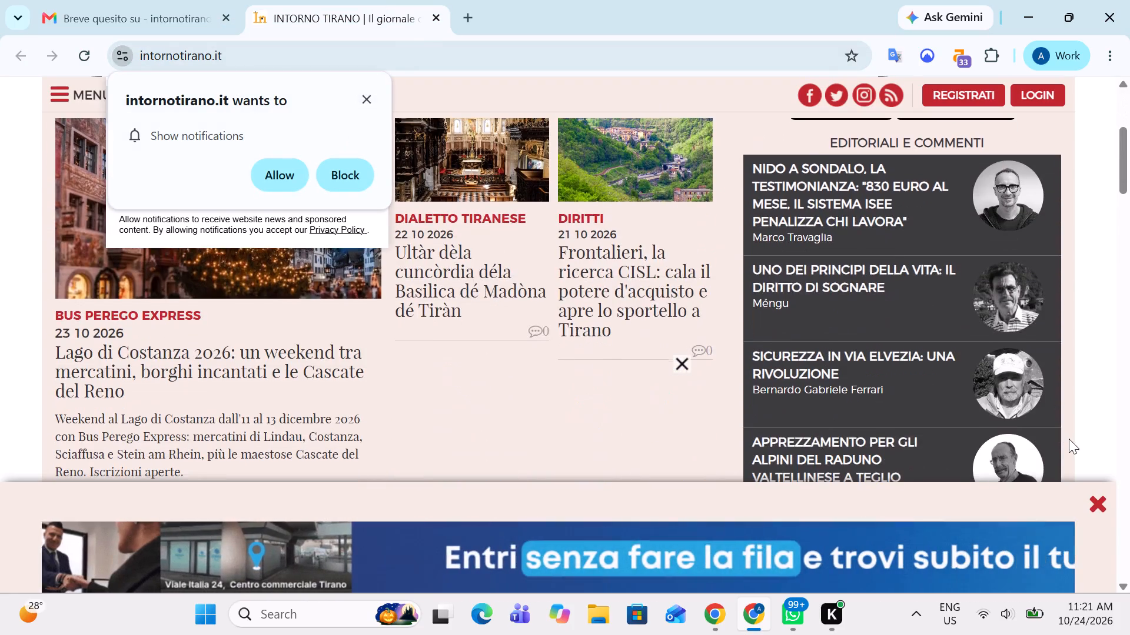
left_click(1099, 491)
scroll(552, 268, "up", 4)
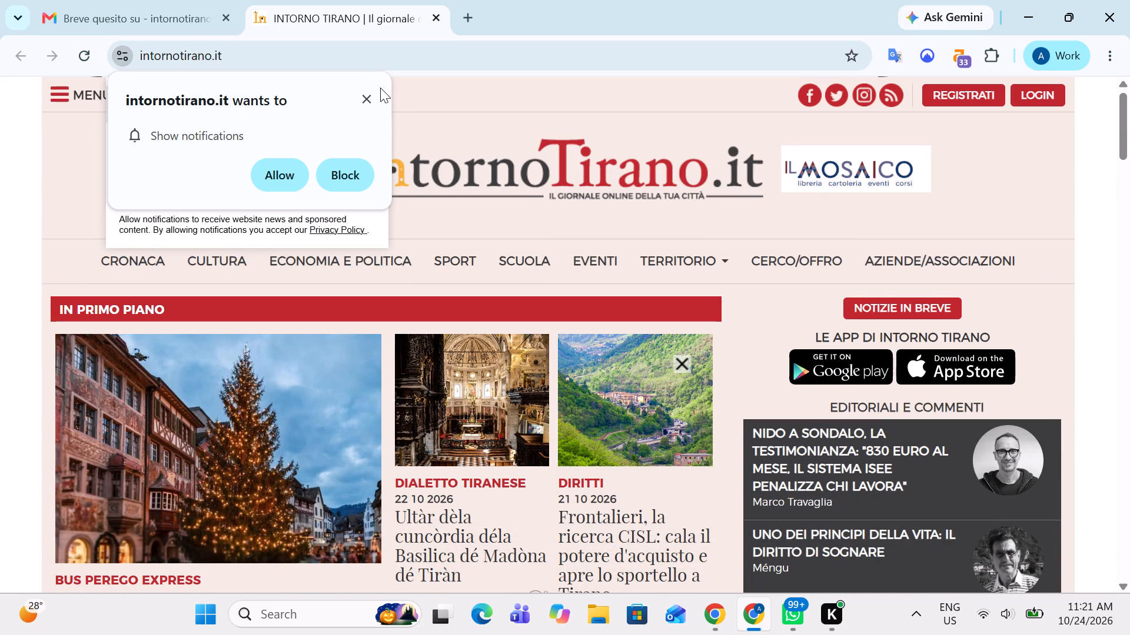
left_click(362, 99)
left_click(367, 105)
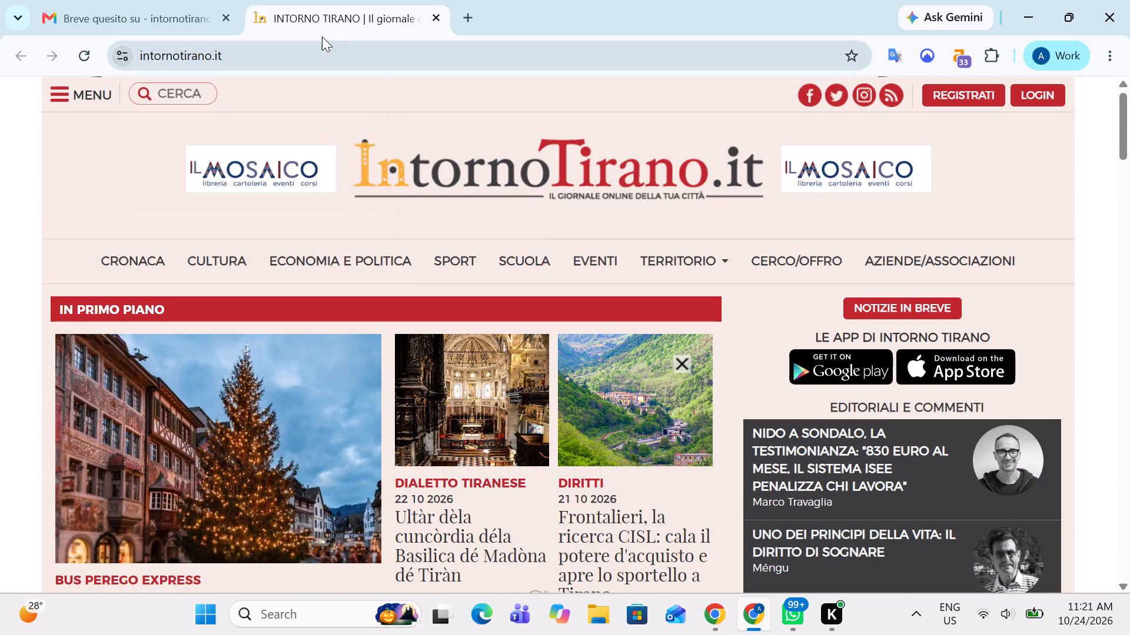
Add the domain intornotirano.it to the website column in the row below pilloledistoria.it in the New Master Sheet.
left_click(353, 46)
left_click_drag(353, 46, 239, 52)
key("ctrl+c")
key("ctrl+c")
key("ctrl+c")
key("alt+Tab")
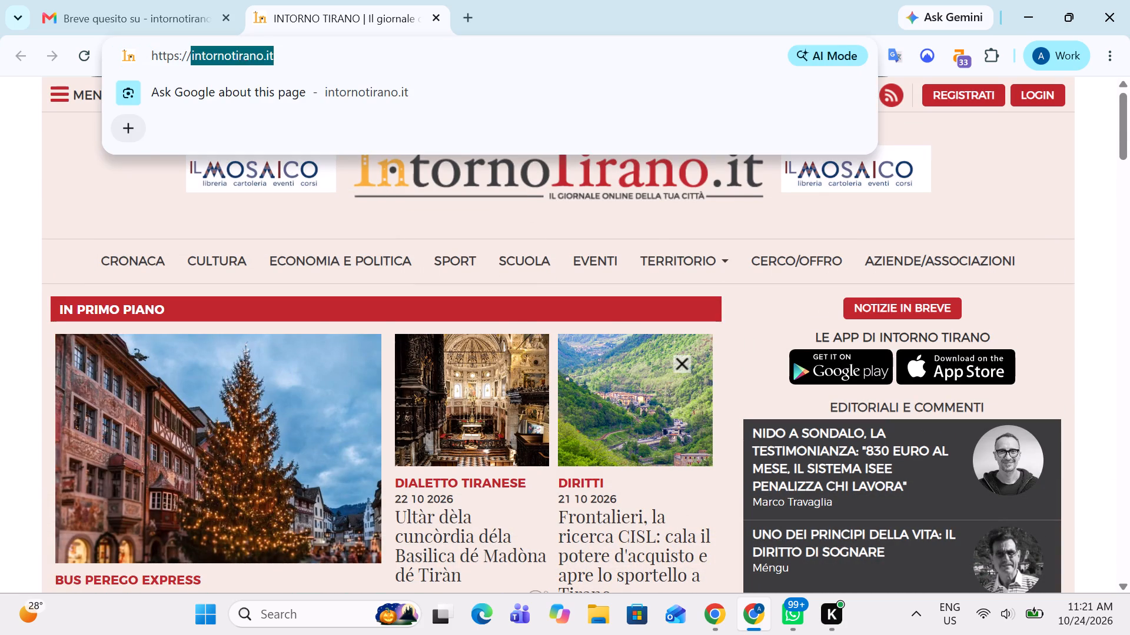
key("Down")
key("ctrl+v")
Look up intornotirano.it's Ahrefs metrics and record DR 33 and traffic 1.1K in its row.
key("Right")
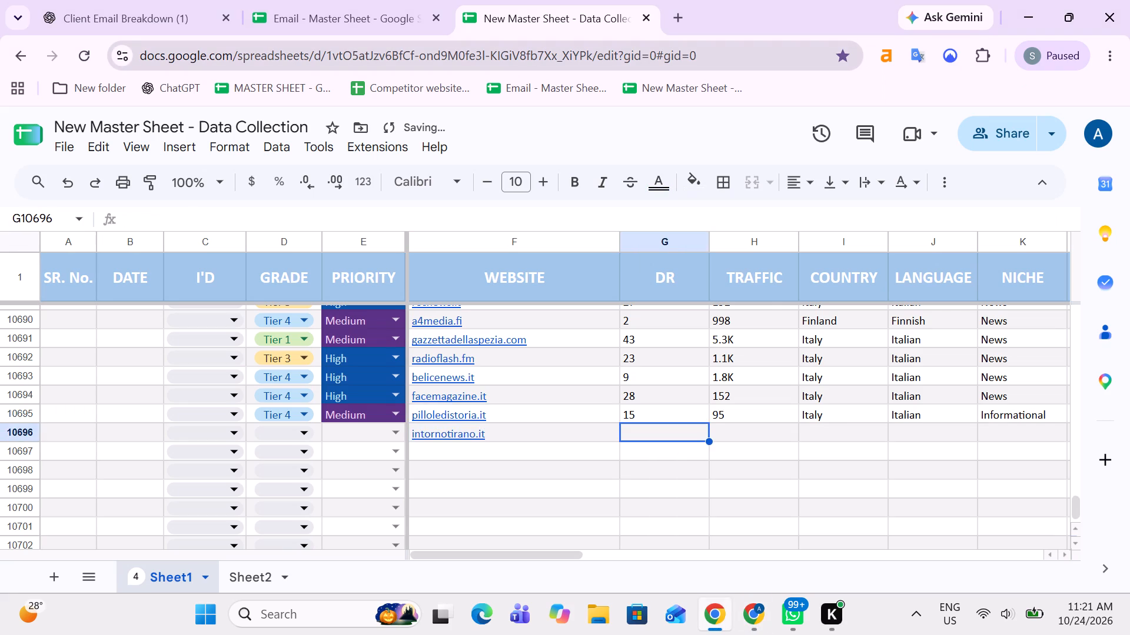
key("alt+Tab")
scroll(644, 634, "down", 5)
scroll(677, 559, "down", 12)
scroll(640, 335, "up", 19)
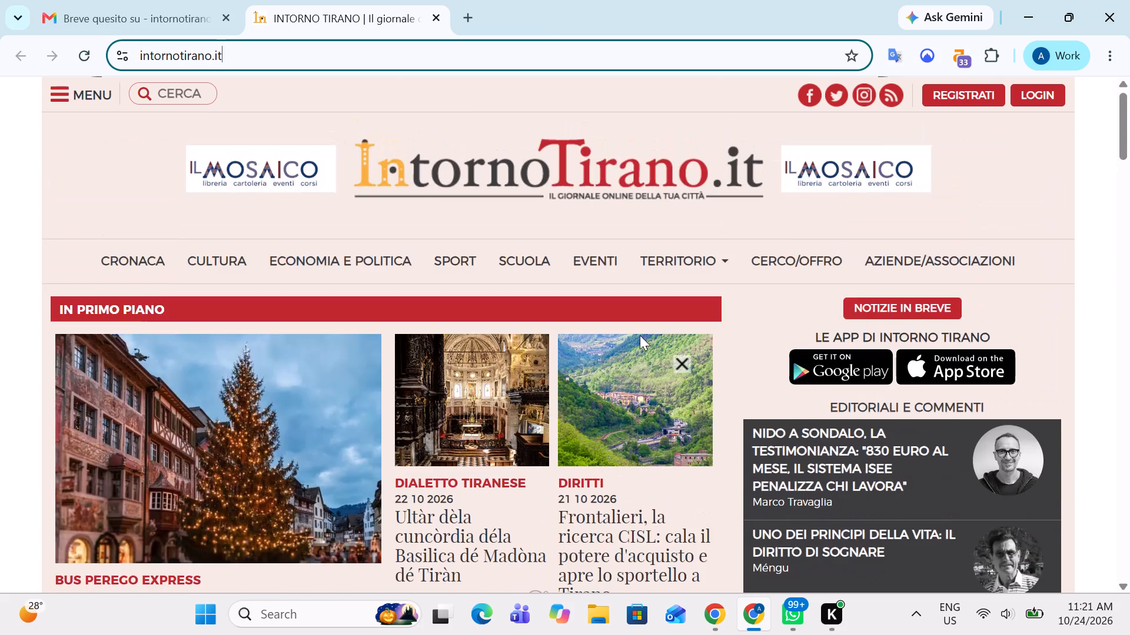
left_click(962, 54)
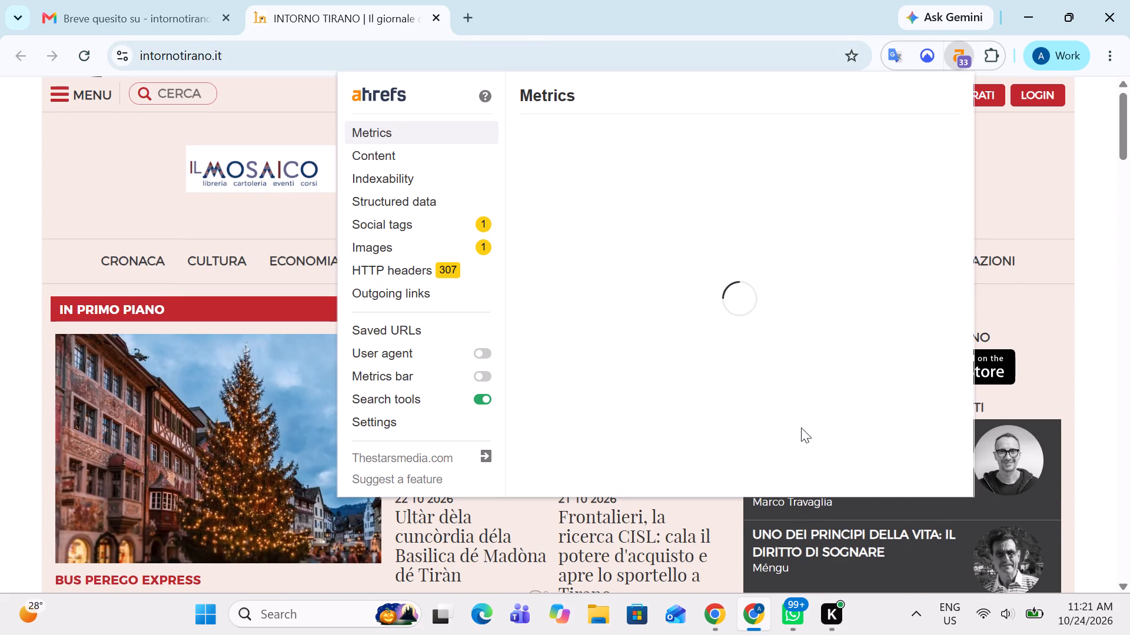
key("alt+Tab")
type("33")
key("Right")
type("1.1K")
key("Right")
Enter Italy as the country and Italian as the language for intornotirano.it.
key("Right")
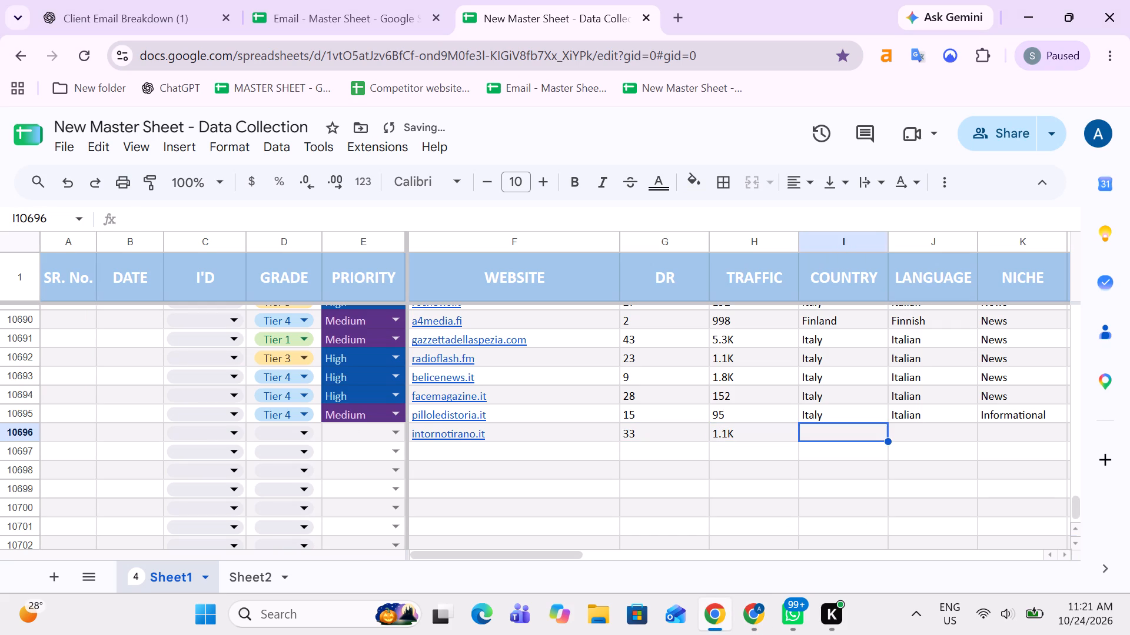
type("It")
key("Right")
key("Left")
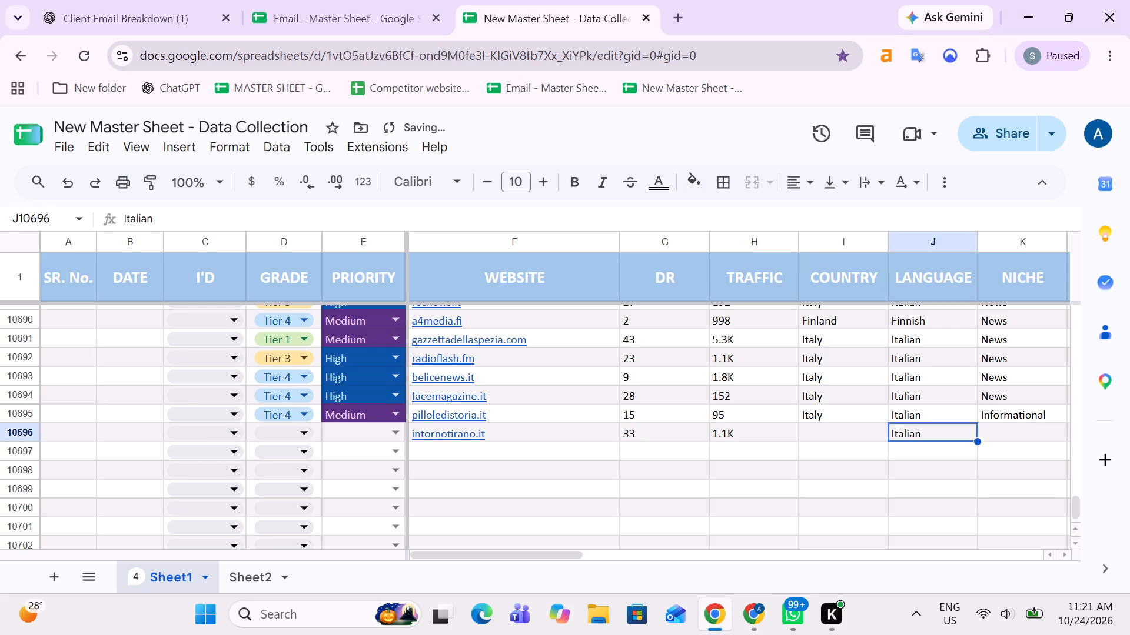
key("Left")
type("It")
key("Right")
Enter News as the niche for intornotirano.it and go to its empty price cell.
key("Right")
key("Right")
key("Left")
type("Ne")
key("Right")
key("Right")
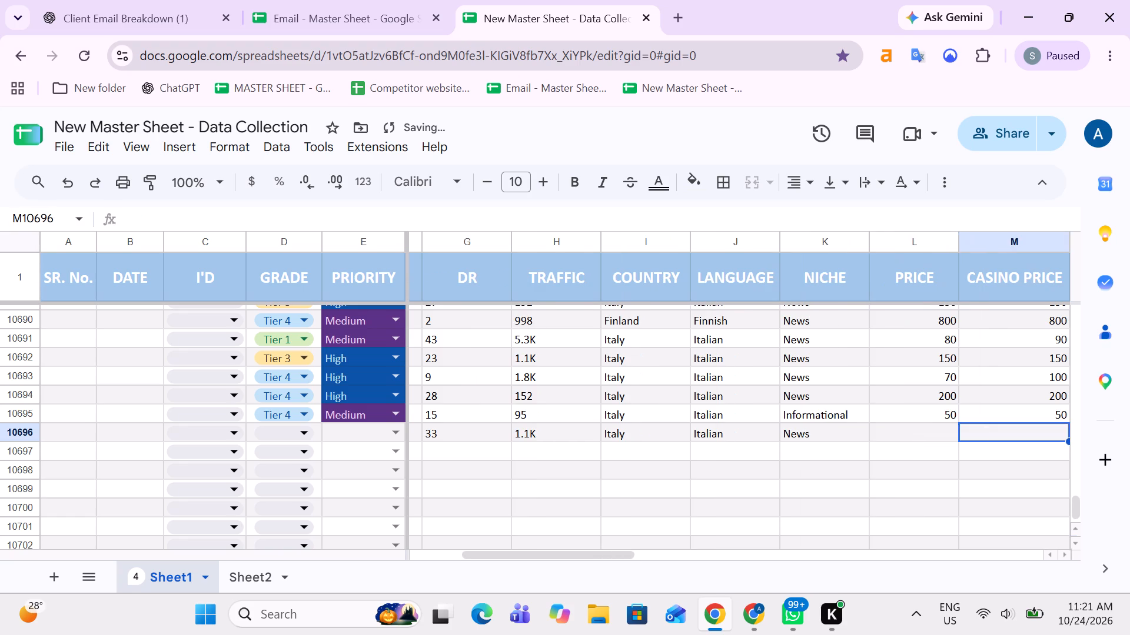
key("Left")
key("Left")
key("Right")
Search the intornotirano.it site for Netbet to check for casino content, then close the site.
key("alt+Tab")
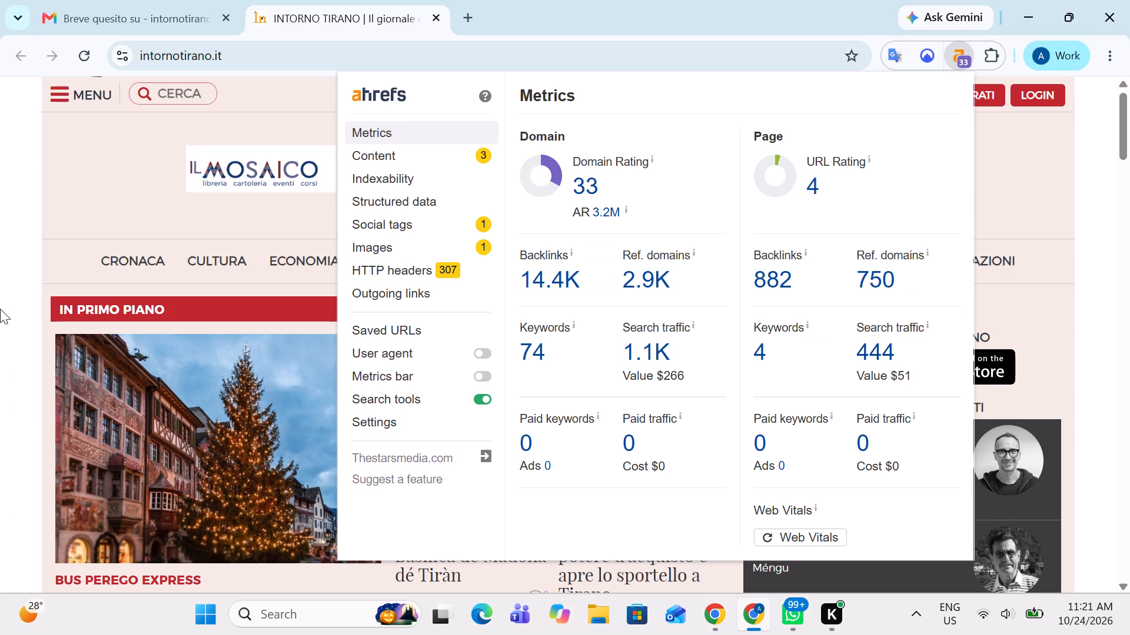
left_click(0, 303)
left_click(215, 85)
left_click(191, 96)
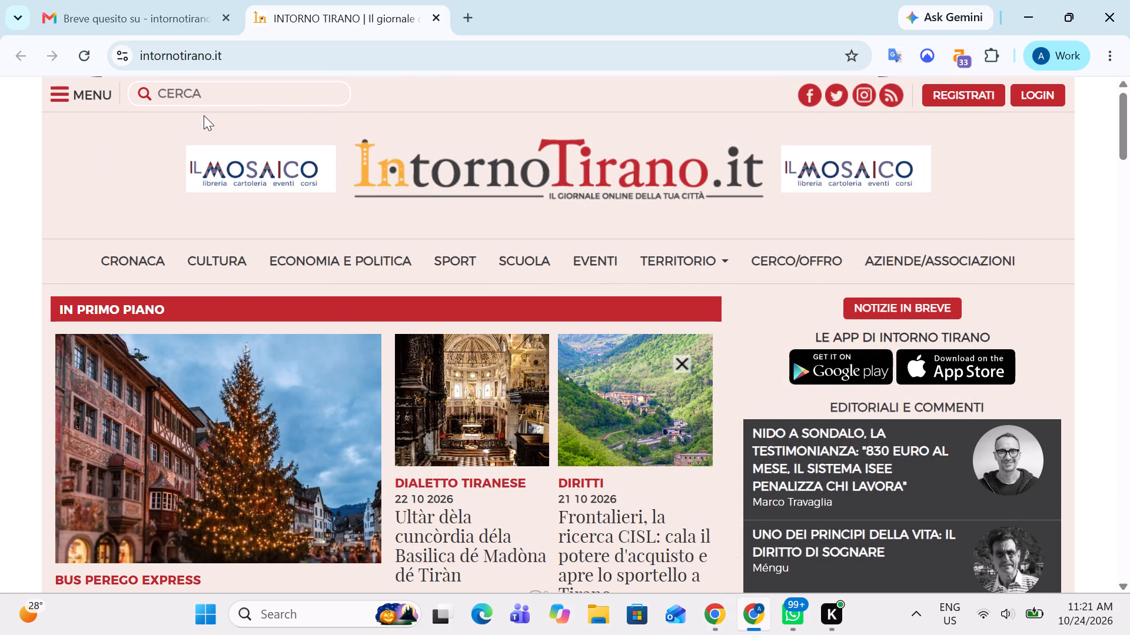
type("Netbet")
key("Return")
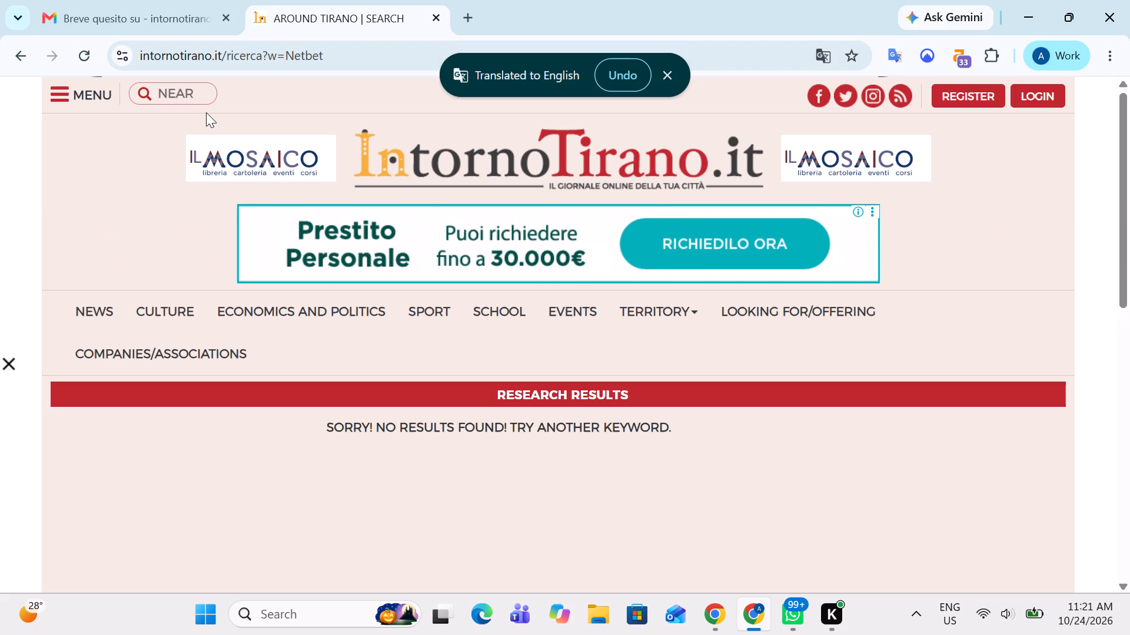
scroll(577, 462, "down", 4)
scroll(485, 341, "up", 4)
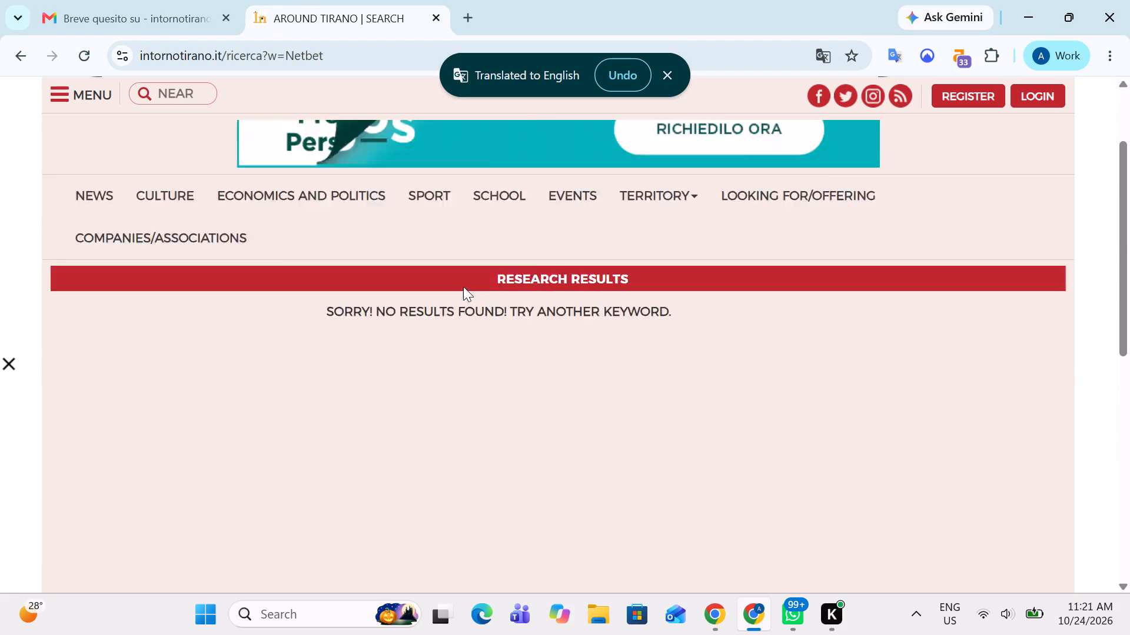
left_click(438, 16)
Check the generic-niche and casino post prices offered in the intornotirano.it email.
scroll(568, 381, "down", 3)
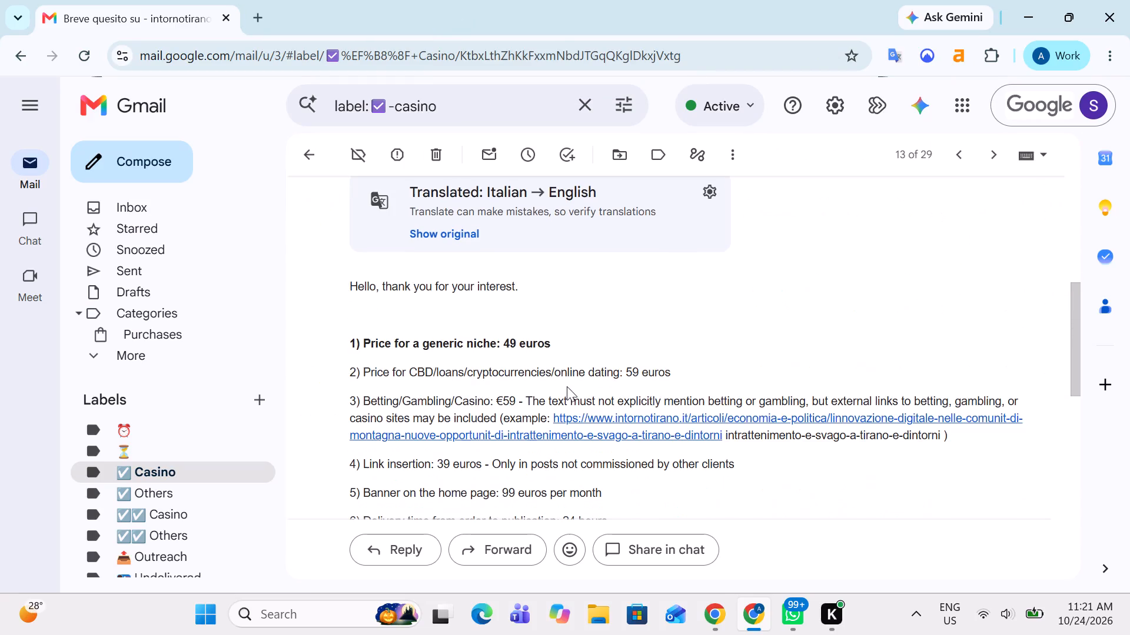
Enter 50 as the price and 60 as the casino price for intornotirano.it in the New Master Sheet.
key("alt+Tab")
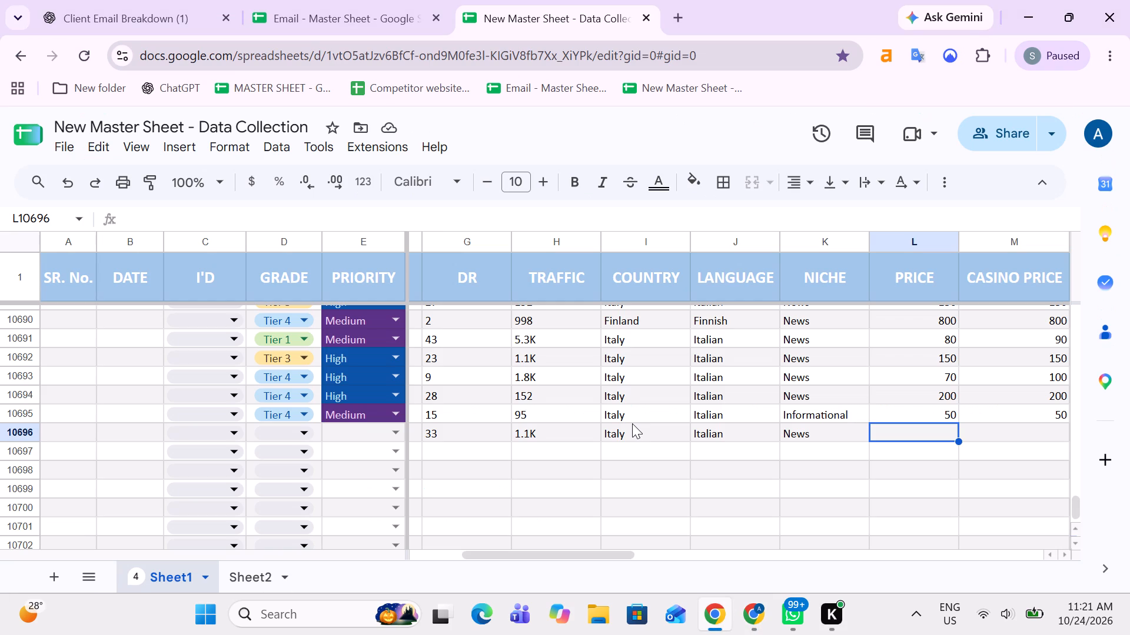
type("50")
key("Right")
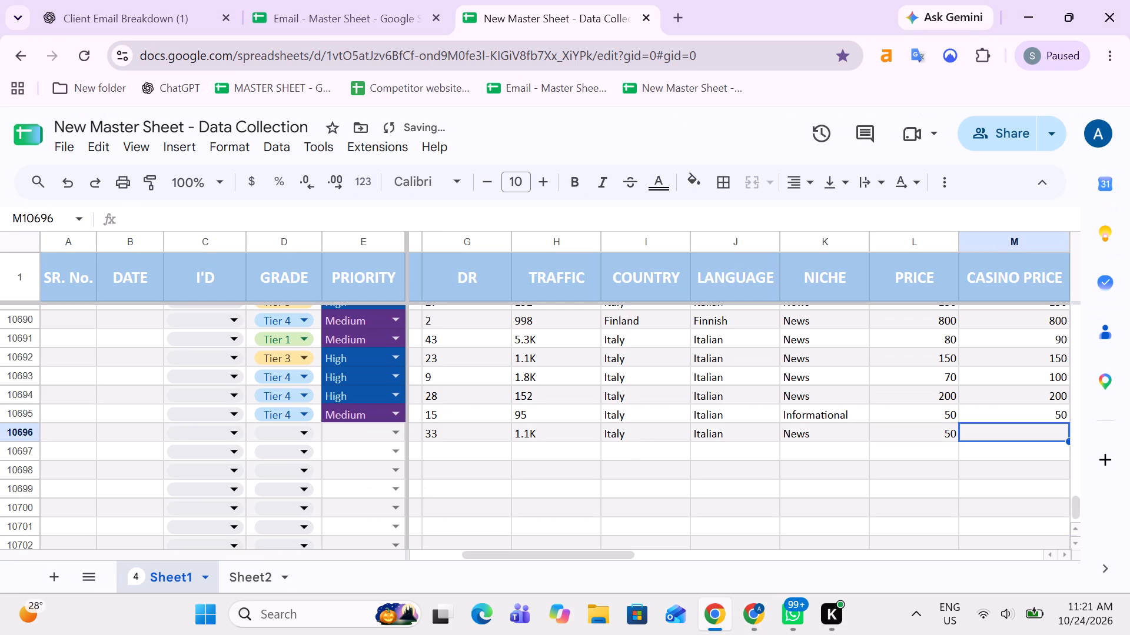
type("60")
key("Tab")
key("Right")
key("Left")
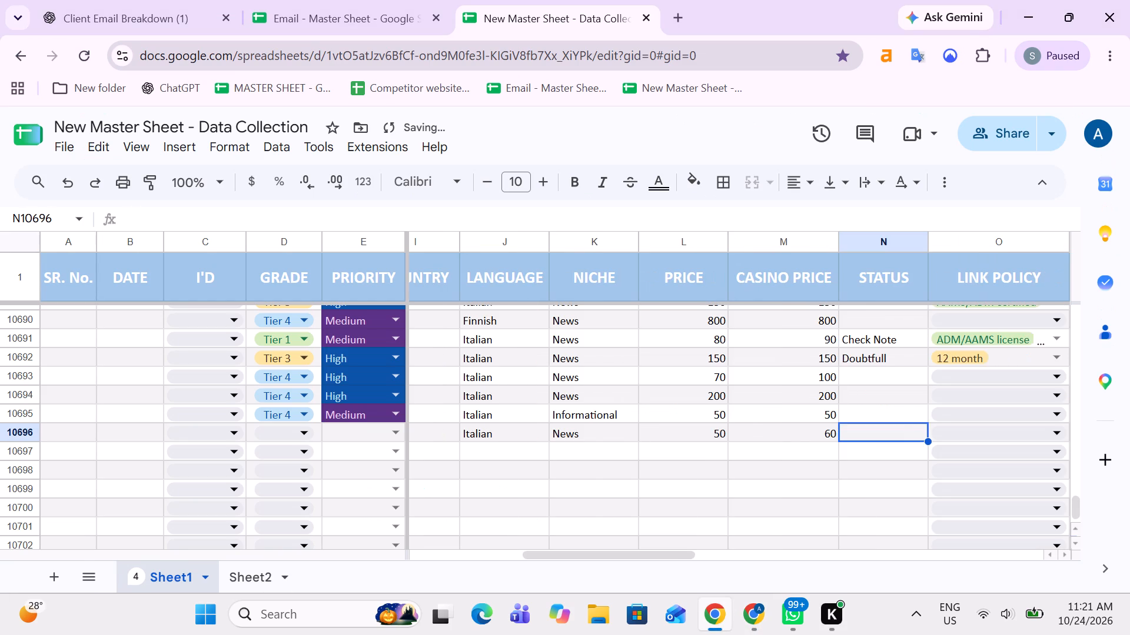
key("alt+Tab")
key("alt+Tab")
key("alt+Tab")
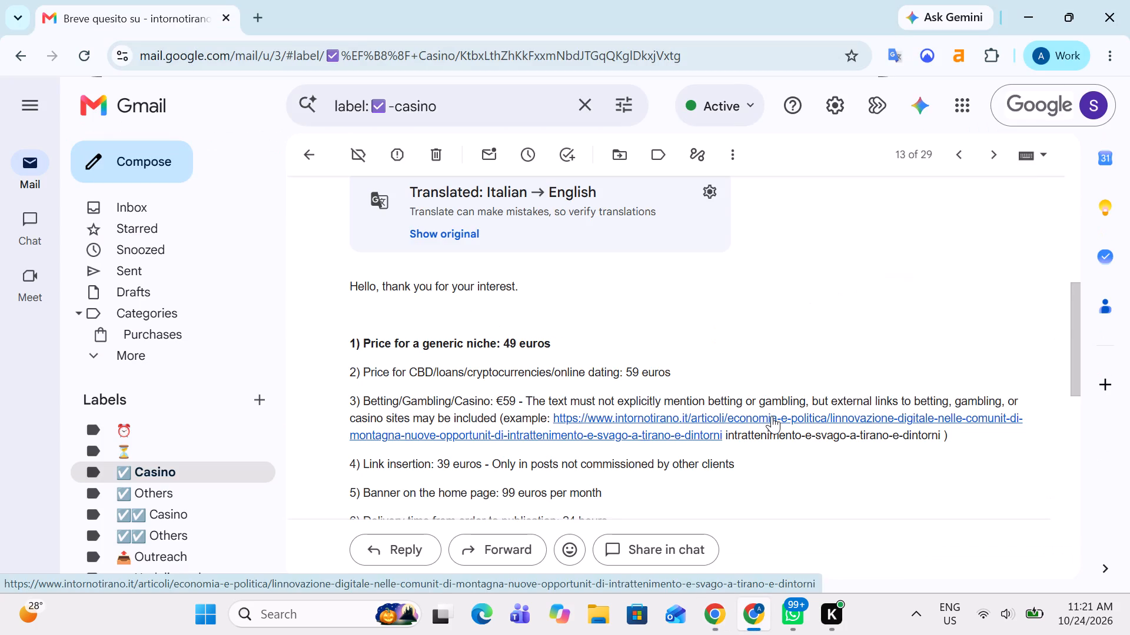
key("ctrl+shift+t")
scroll(642, 590, "down", 7)
scroll(492, 526, "up", 2)
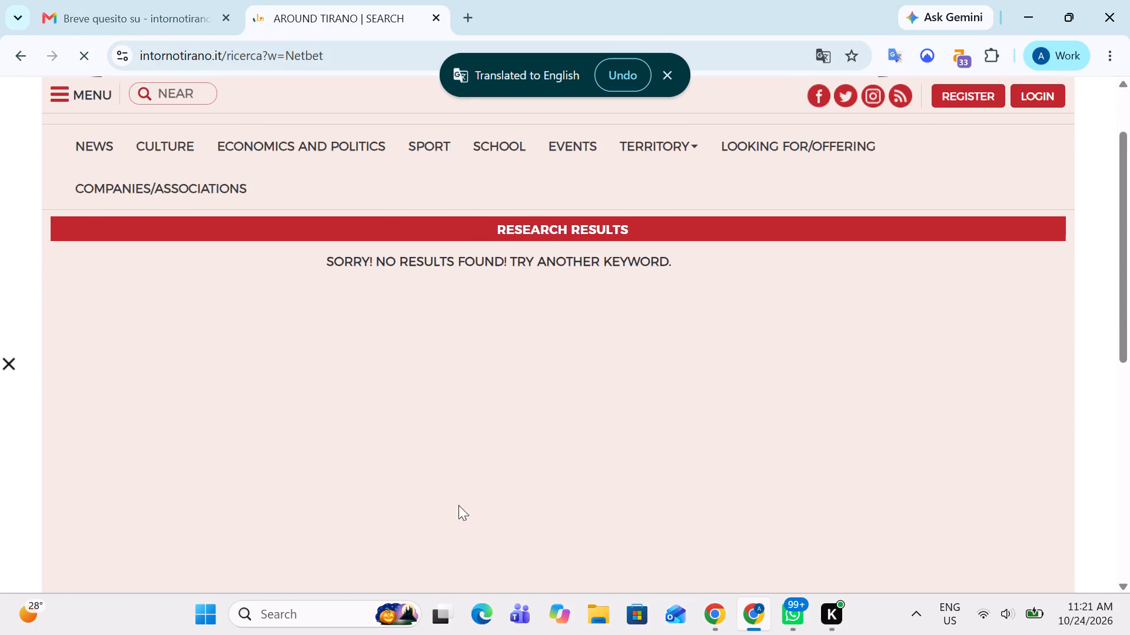
scroll(458, 505, "up", 2)
left_click(433, 20)
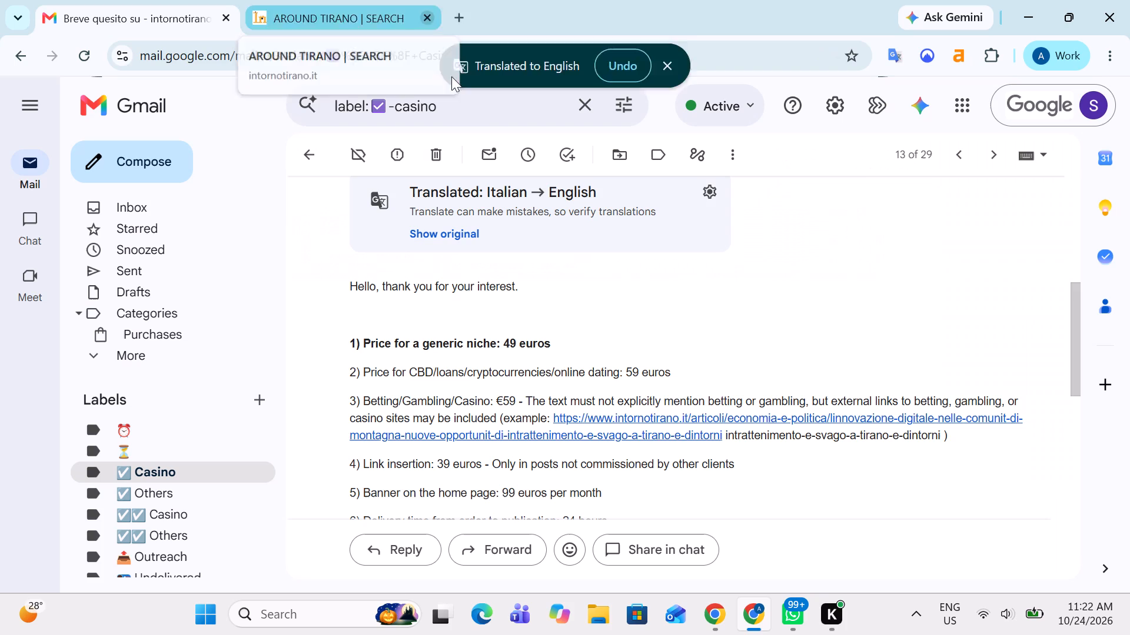
scroll(594, 356, "down", 1)
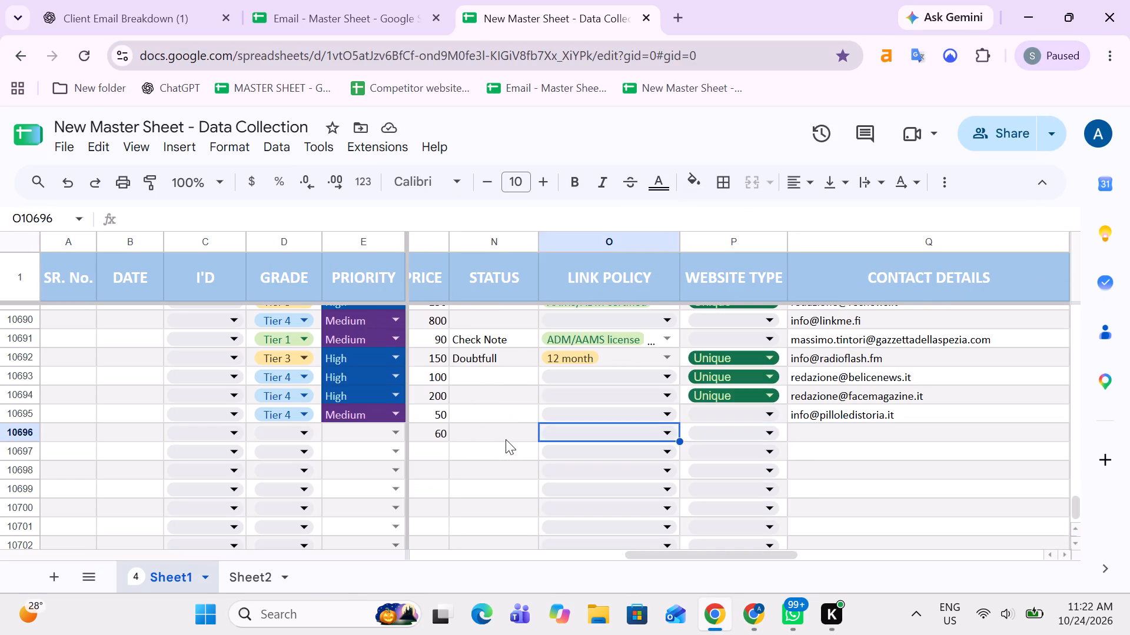
key("Right")
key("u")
key("Tab")
key("alt+Tab")
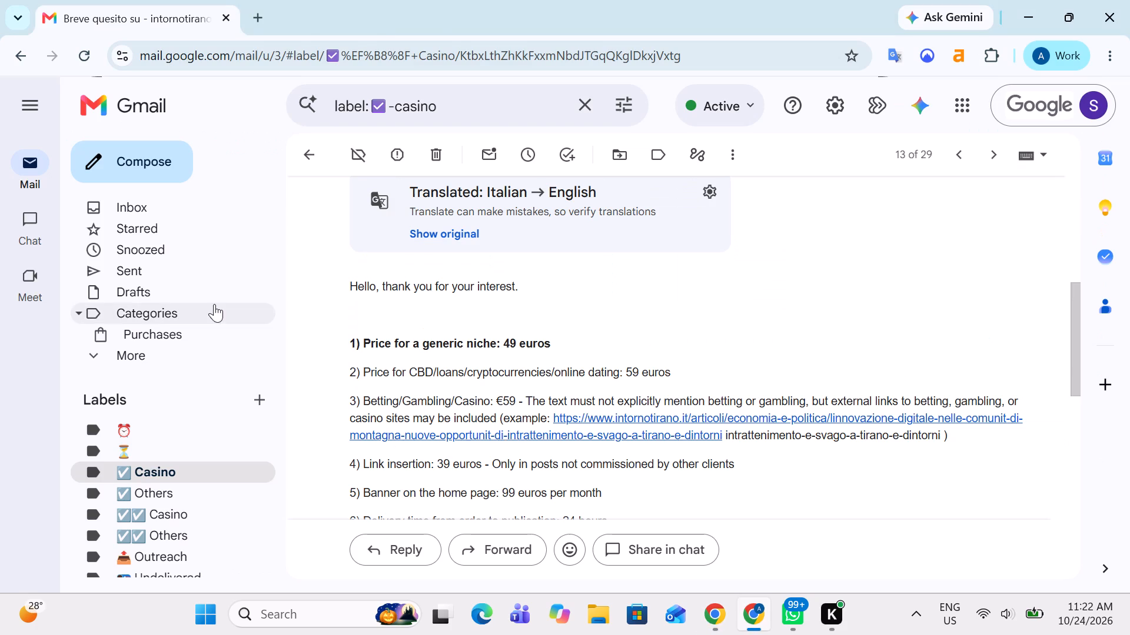
key("ctrl+shift+t")
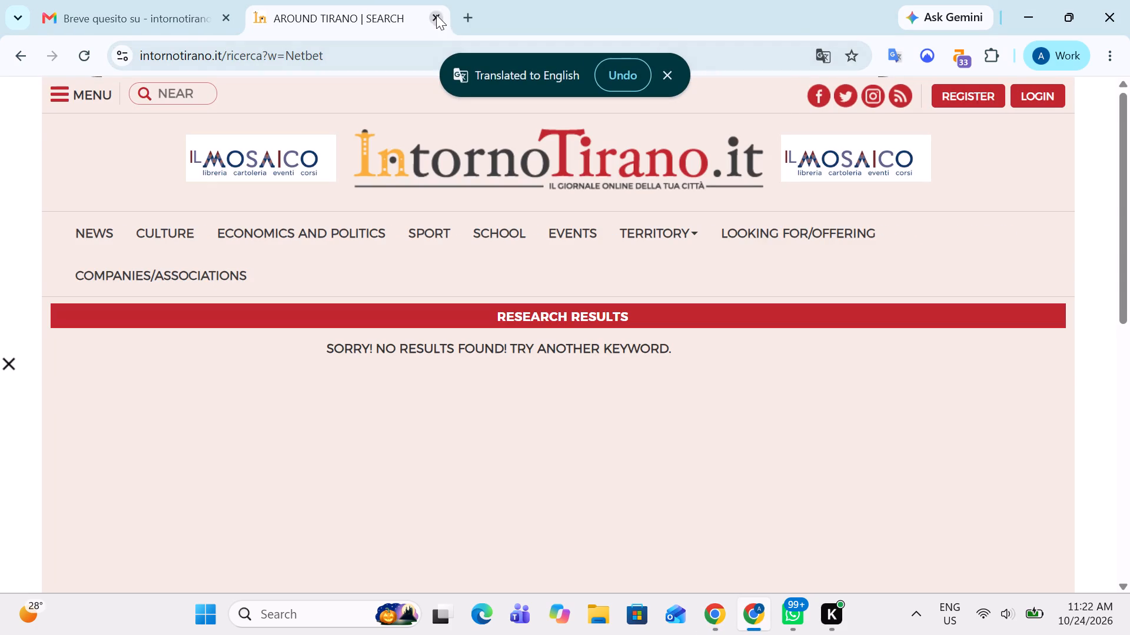
left_click(436, 14)
scroll(581, 333, "down", 5)
scroll(484, 384, "down", 2)
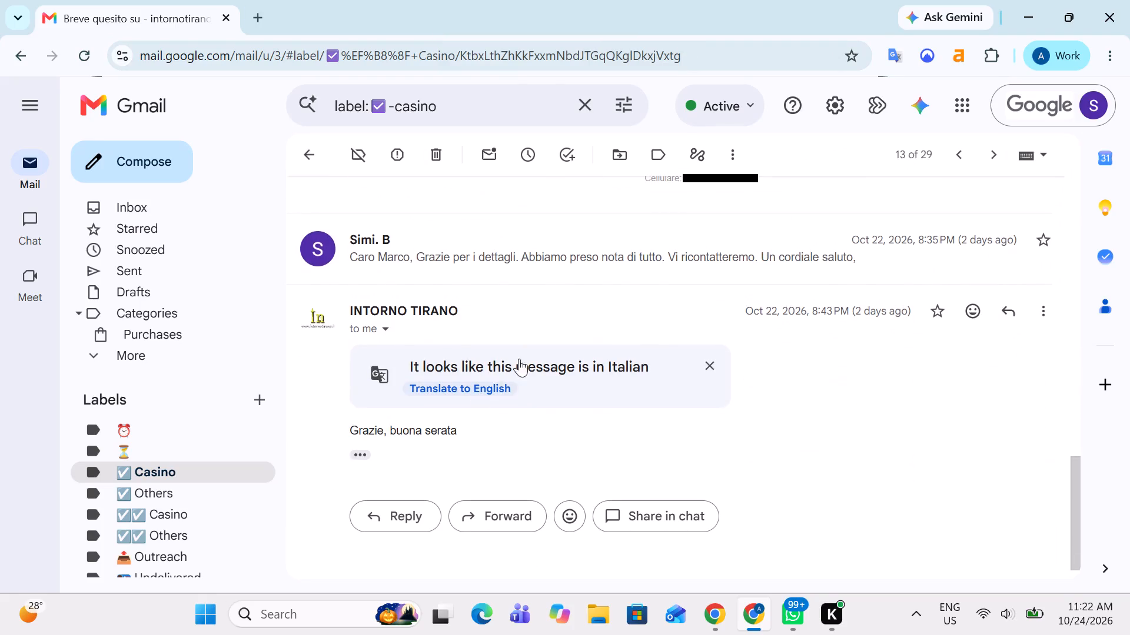
left_click(528, 251)
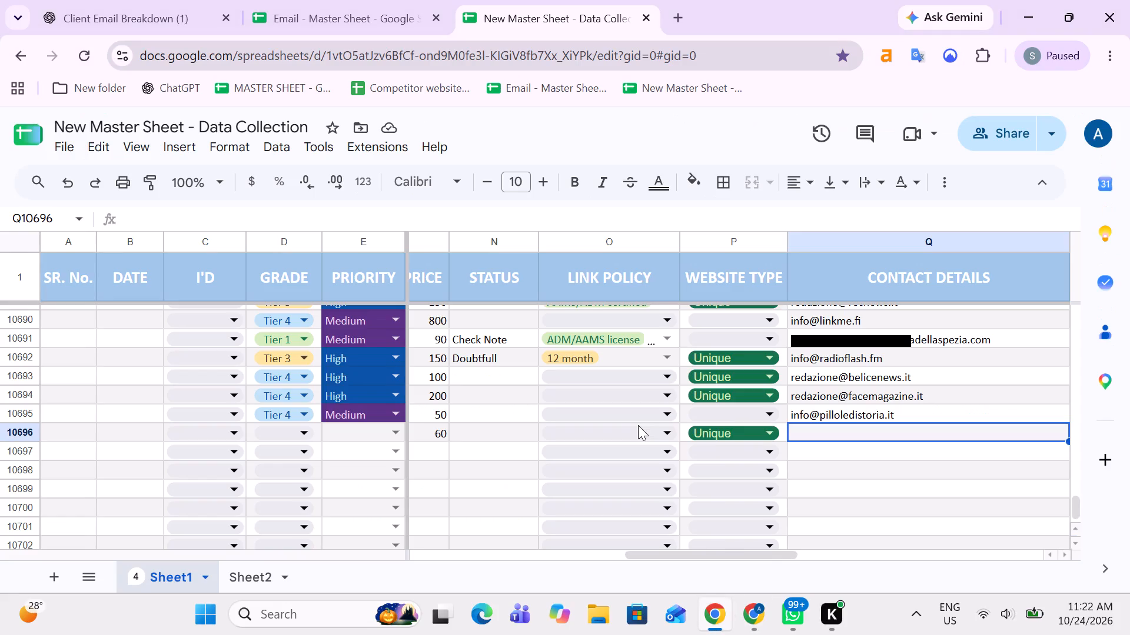
key("Return")
key("ctrl+v")
key("Tab")
Set the priority for intornotirano.it to High.
key("Left")
key("Left")
key("Left")
key("Left")
key("Left")
key("Left")
key("Left")
key("Left")
key("Left")
key("Left")
key("Left")
key("Left")
key("Left")
key("Left")
key("Left")
key("Left")
key("Left")
key("Left")
key("Left")
key("Left")
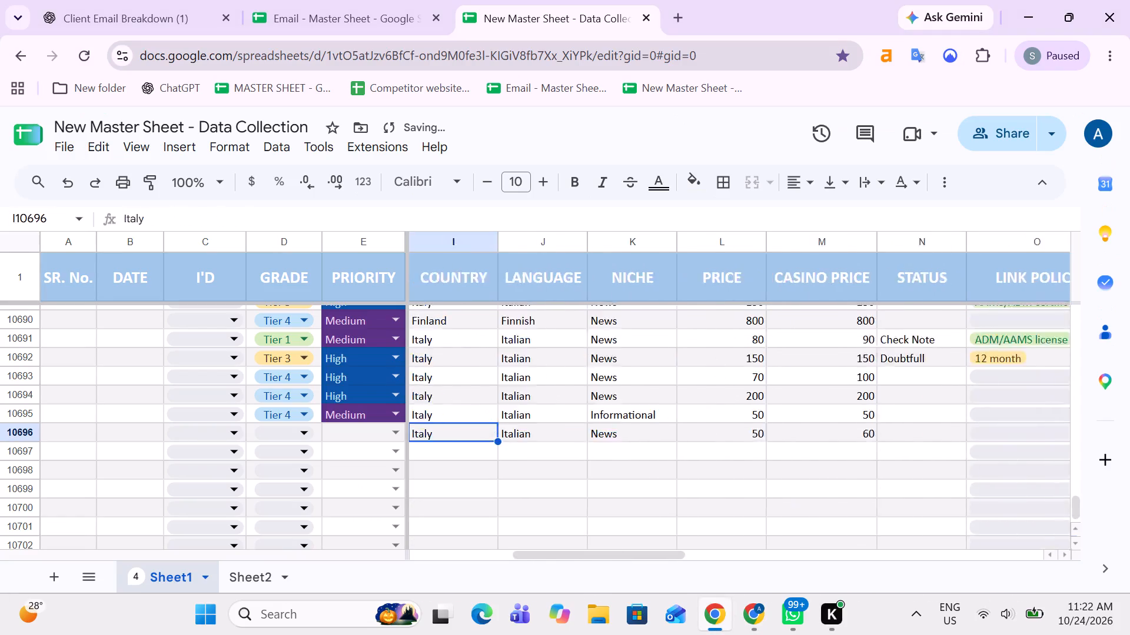
key("Right")
key("Right")
key("Right")
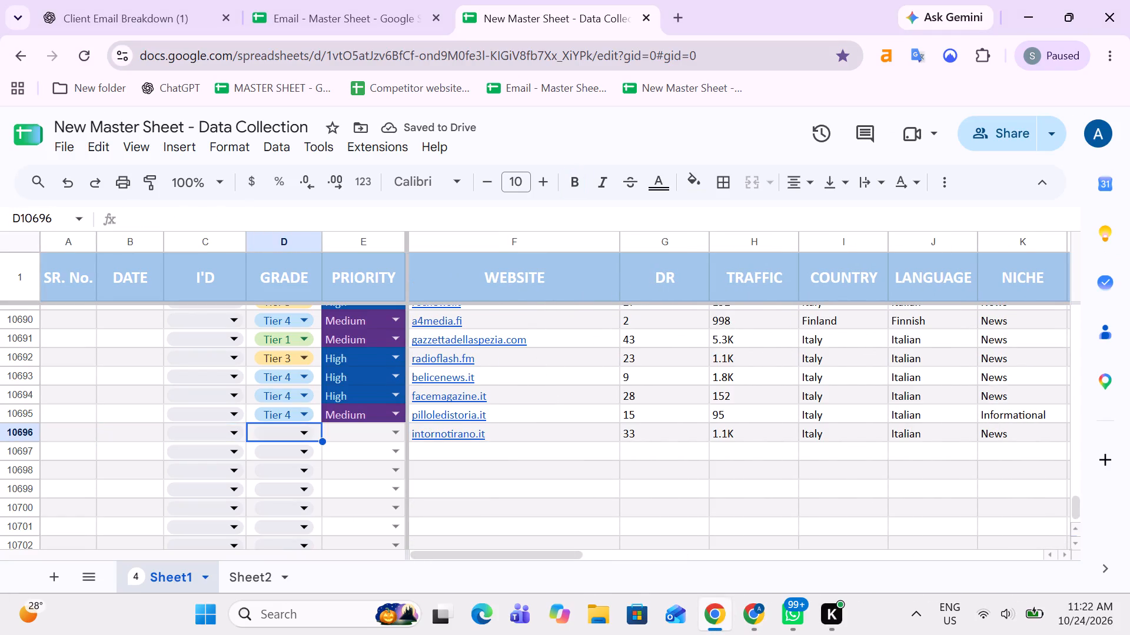
key("Right")
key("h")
key("Down")
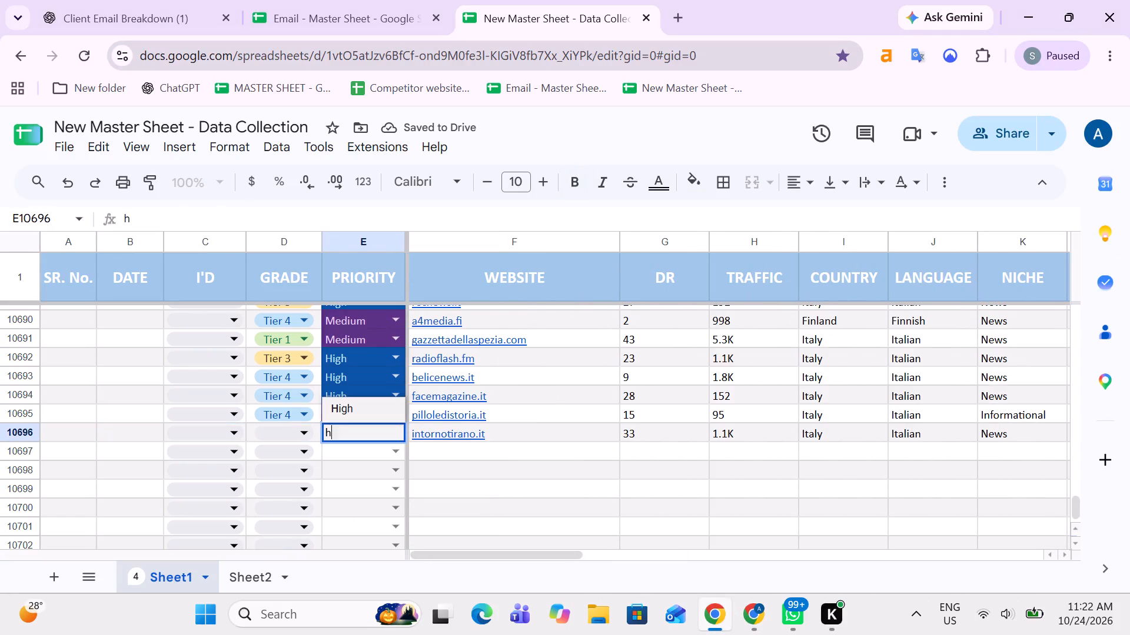
key("Return")
Set the grade for intornotirano.it to Tier 2.
key("Up")
key("Left")
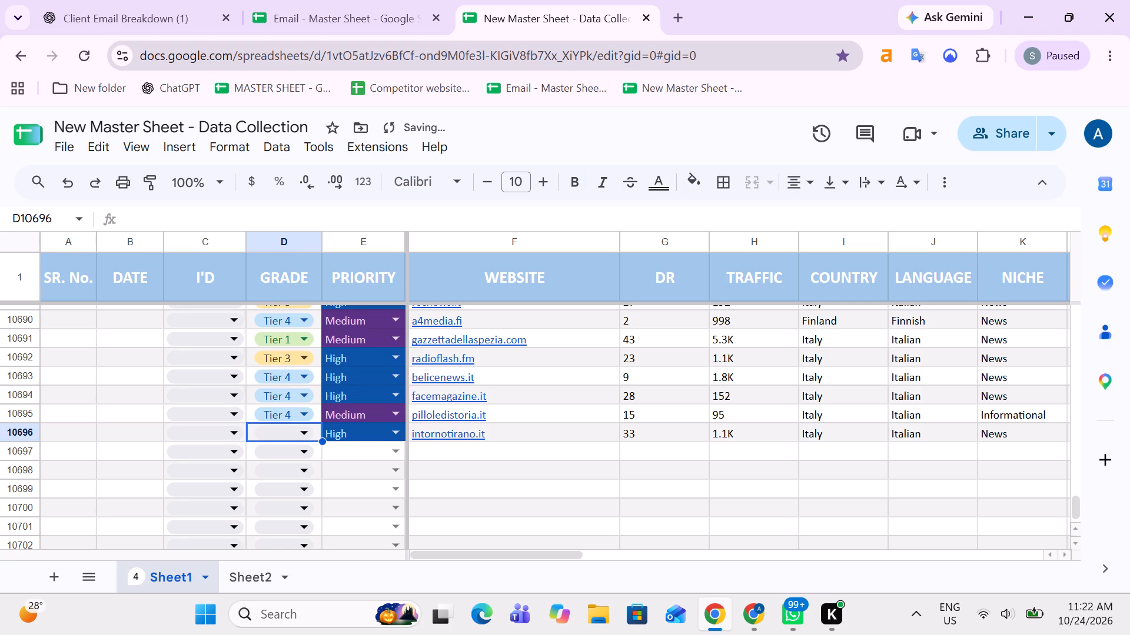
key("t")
key("Up")
key("Up")
key("Up")
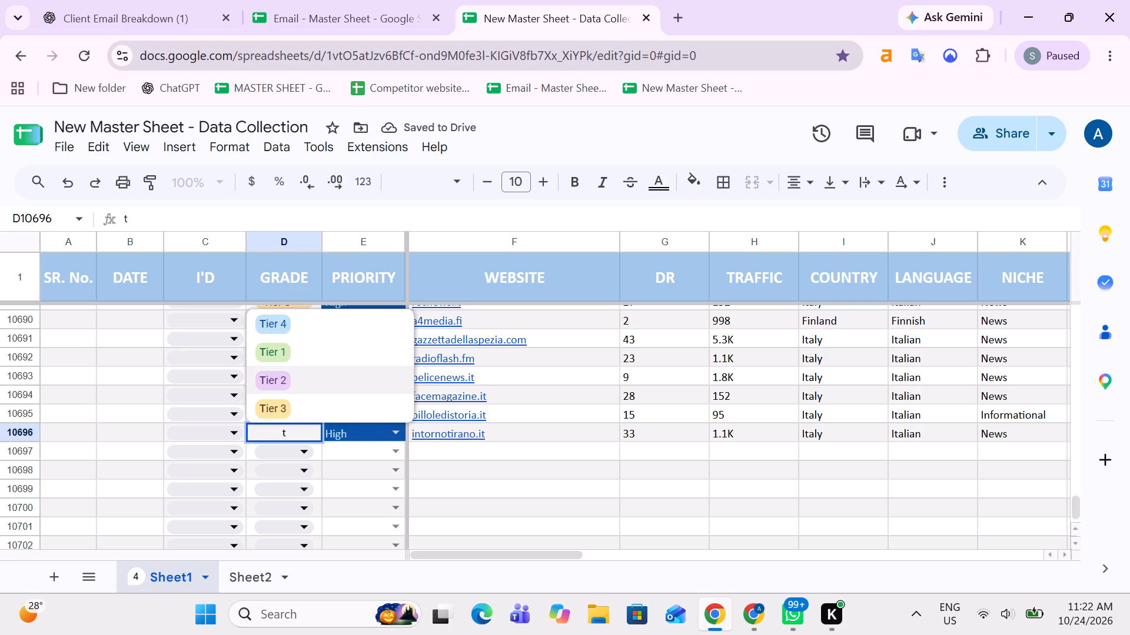
key("Return")
key("Up")
key("Right")
key("Right")
key("Right")
key("alt+Tab")
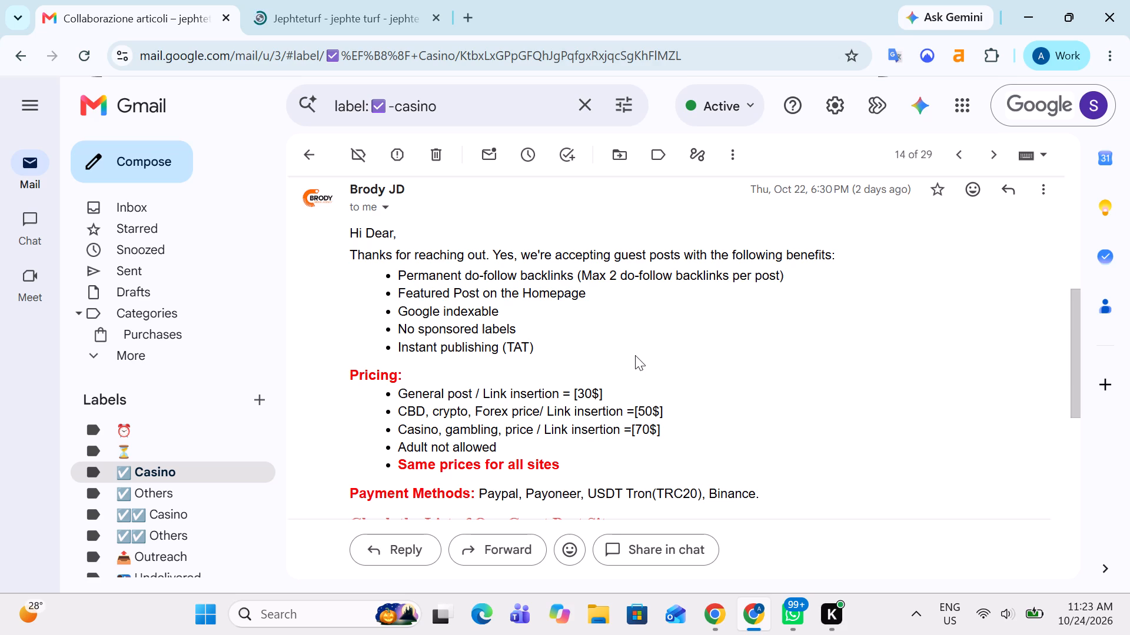
scroll(743, 215, "down", 1)
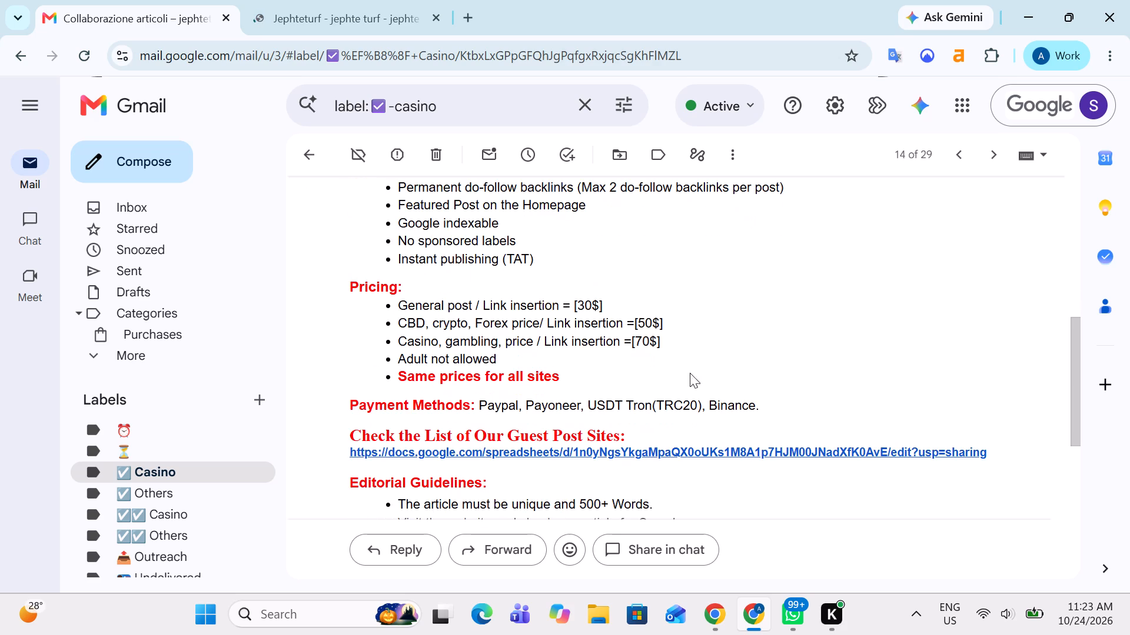
scroll(425, 444, "down", 3)
scroll(561, 408, "up", 1)
scroll(547, 385, "down", 3)
scroll(533, 402, "up", 5)
Copy the domain jephteturf.com from its site address into the website cell of the first empty row in the New Master Sheet.
left_click(334, 0)
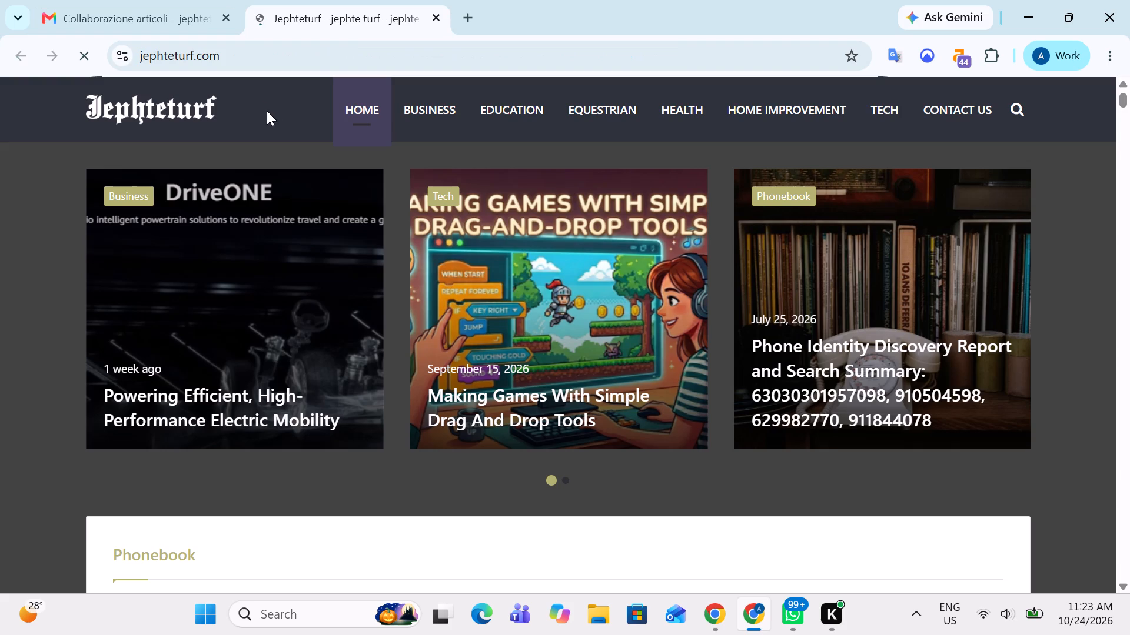
left_click(358, 48)
left_click_drag(358, 48, 217, 71)
key("ctrl+c")
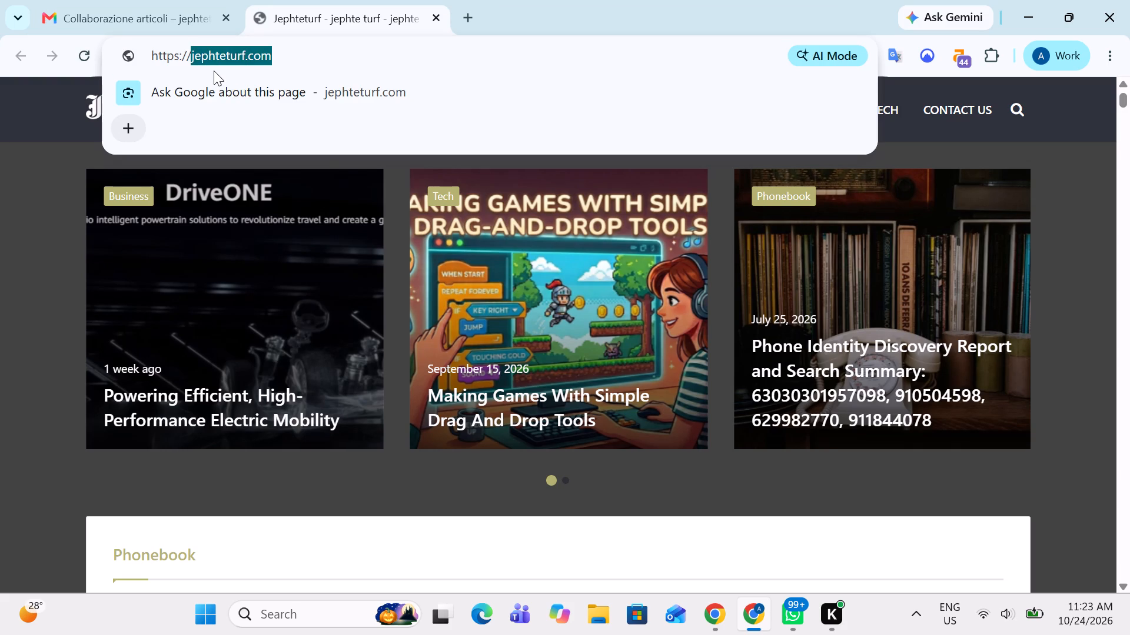
key("ctrl+c")
key("ctrl+c")
key("ctrl+c")
key("alt+Tab")
key("Down")
key("Left")
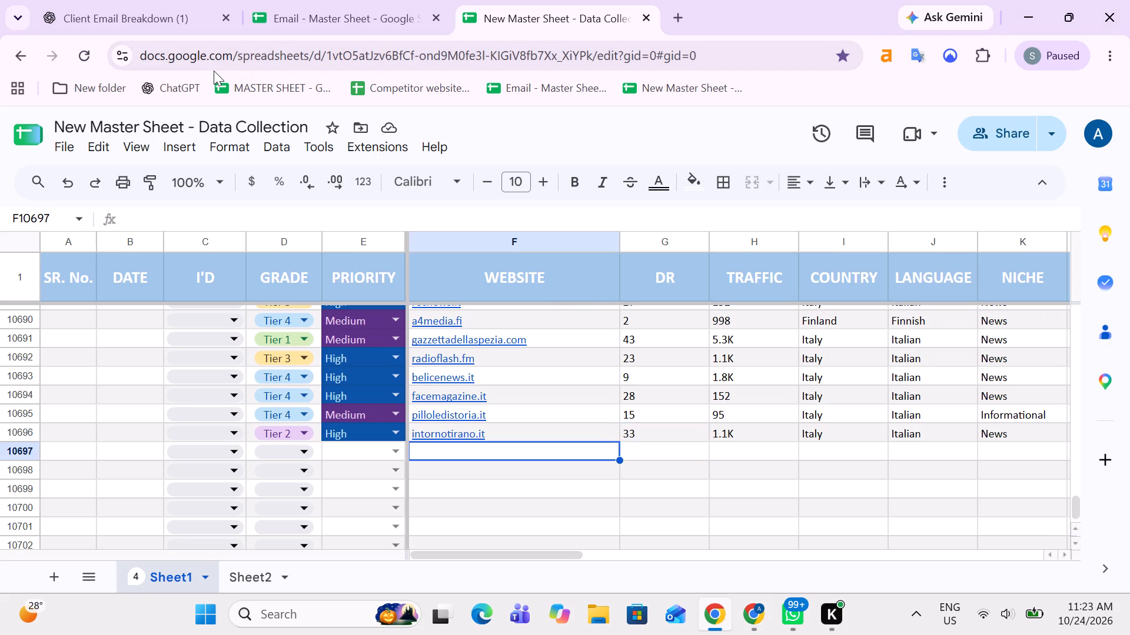
key("Return")
key("ctrl+v")
key("Tab")
key("Right")
key("Left")
key("Right")
key("Left")
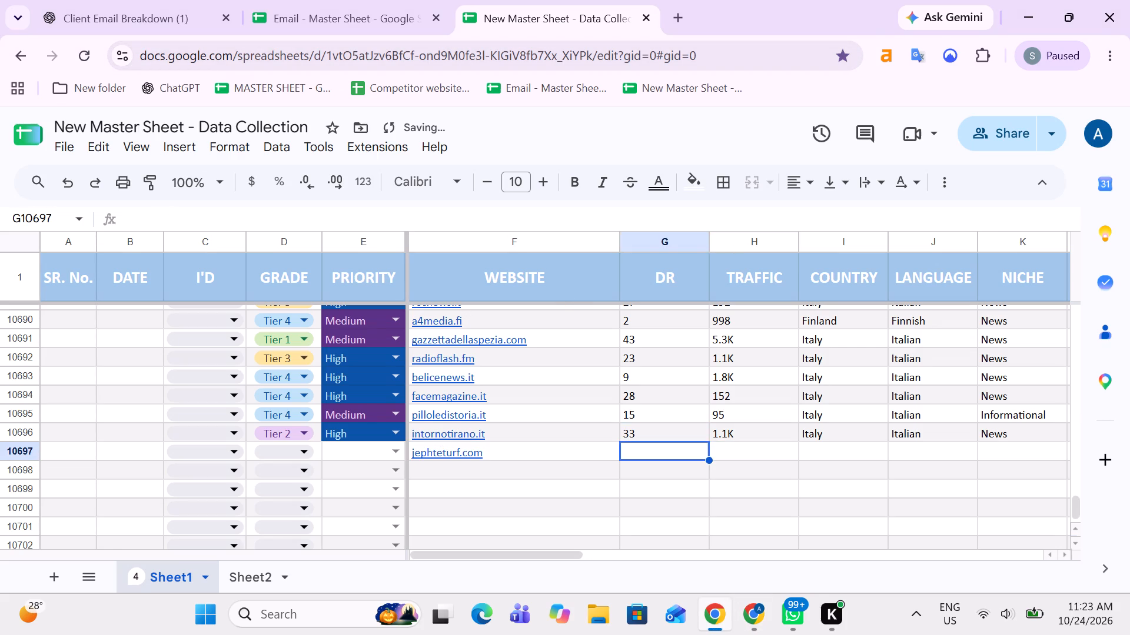
Check jephteturf.com's articles and Ahrefs metrics, and enter DR 44 and traffic 193 in its master sheet row.
key("alt+Tab")
left_click(0, 417)
scroll(564, 330, "up", 6)
scroll(568, 330, "down", 10)
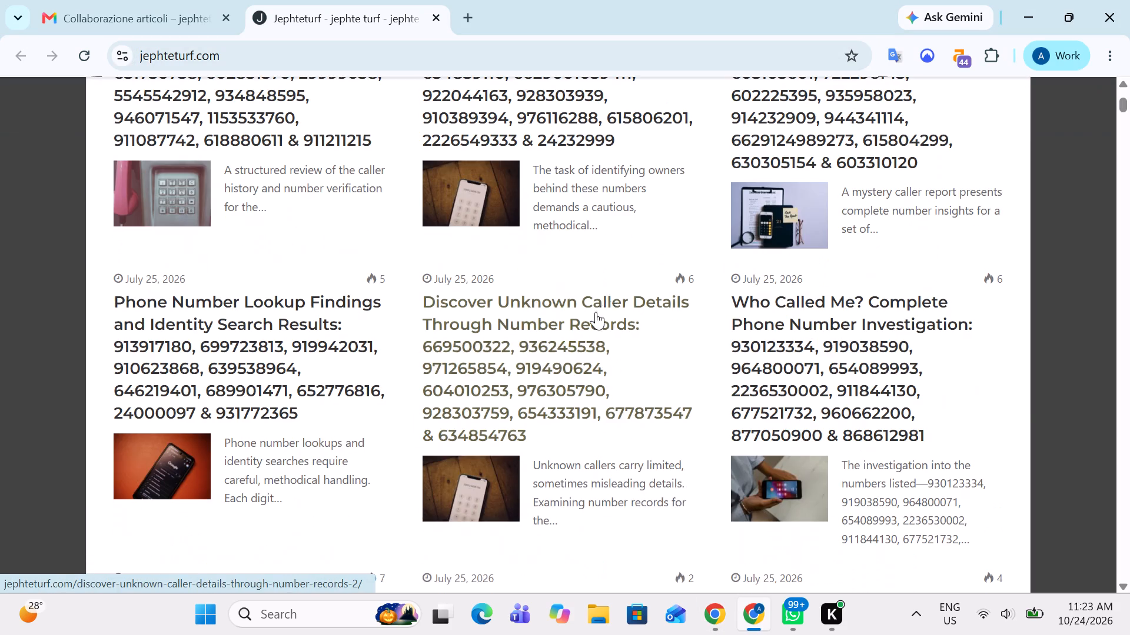
scroll(616, 350, "down", 3)
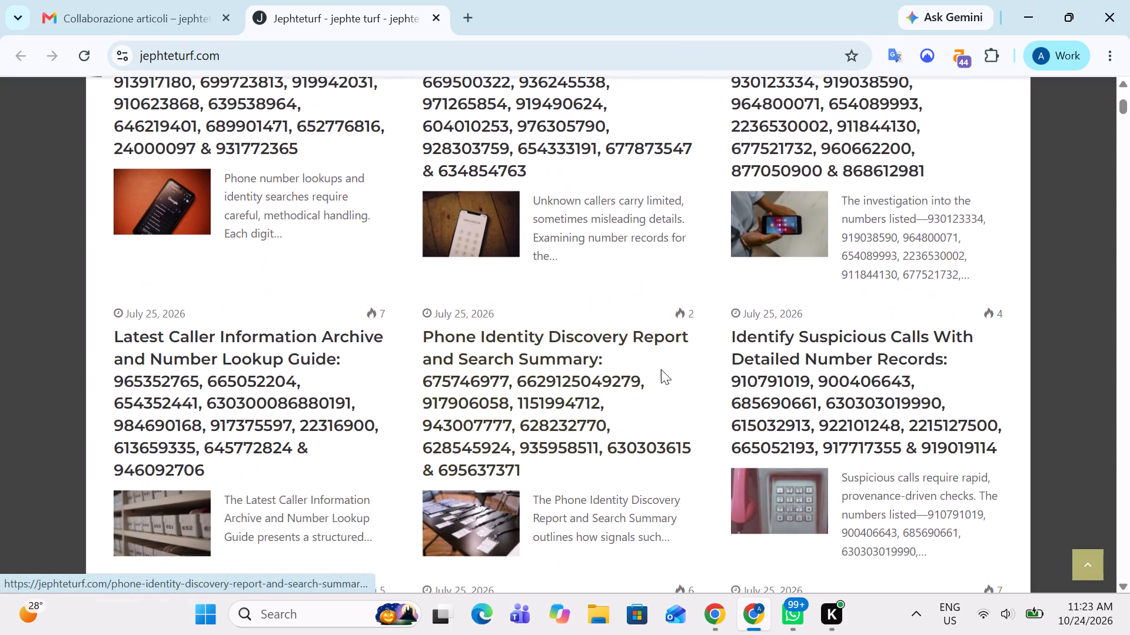
scroll(323, 335, "down", 2)
scroll(814, 268, "up", 2)
left_click(955, 55)
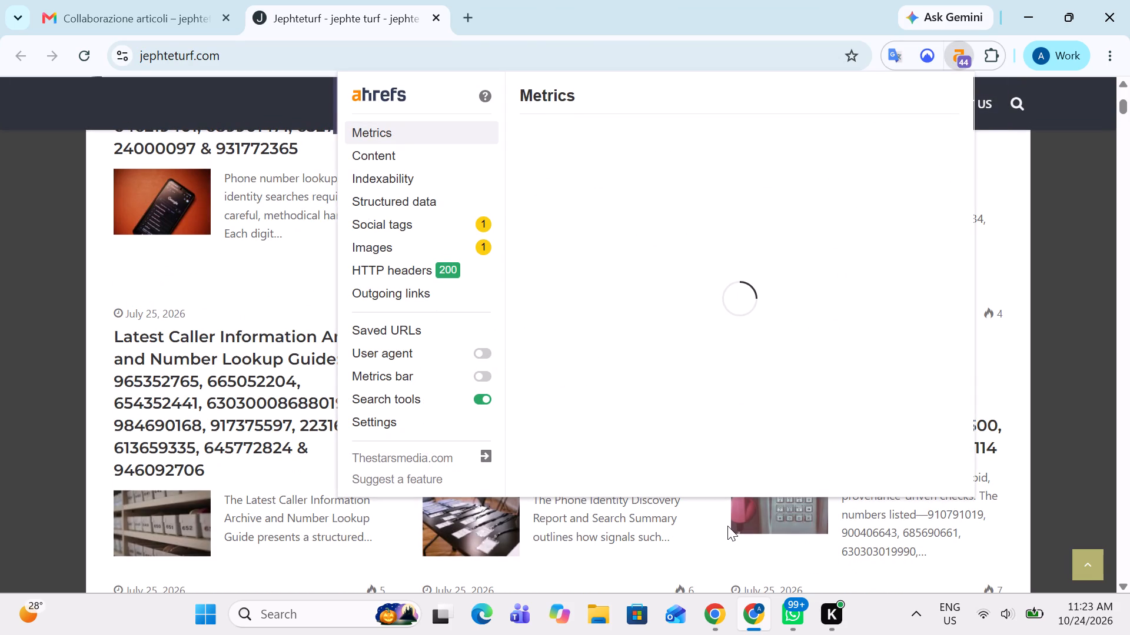
key("alt+Tab")
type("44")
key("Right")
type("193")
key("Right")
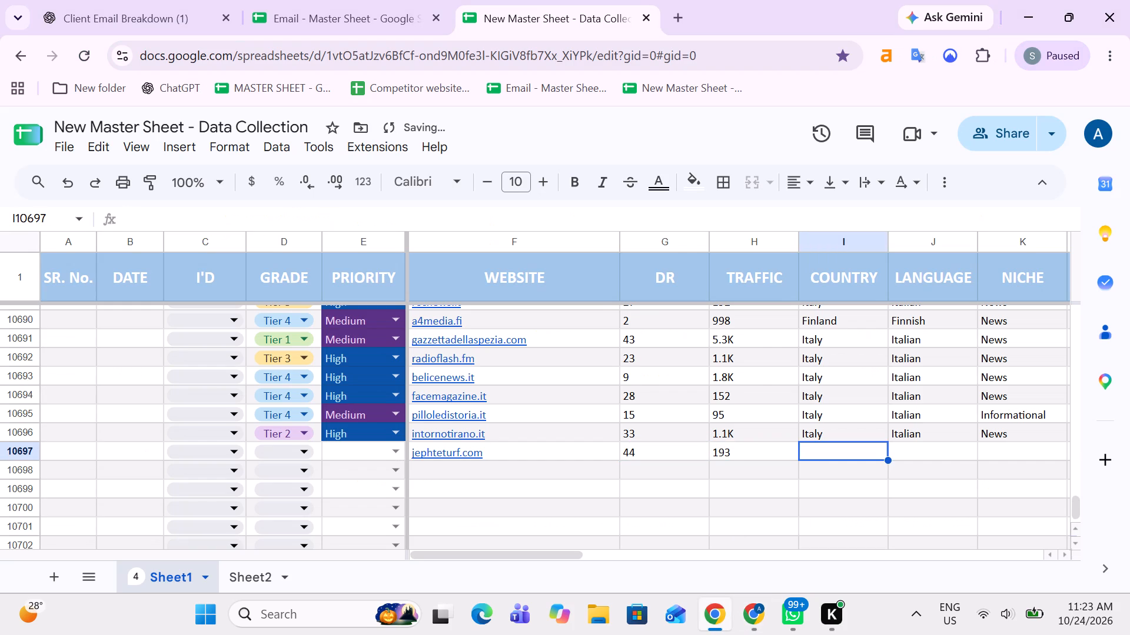
Set the country to USA and the language to English in the jephteturf.com row.
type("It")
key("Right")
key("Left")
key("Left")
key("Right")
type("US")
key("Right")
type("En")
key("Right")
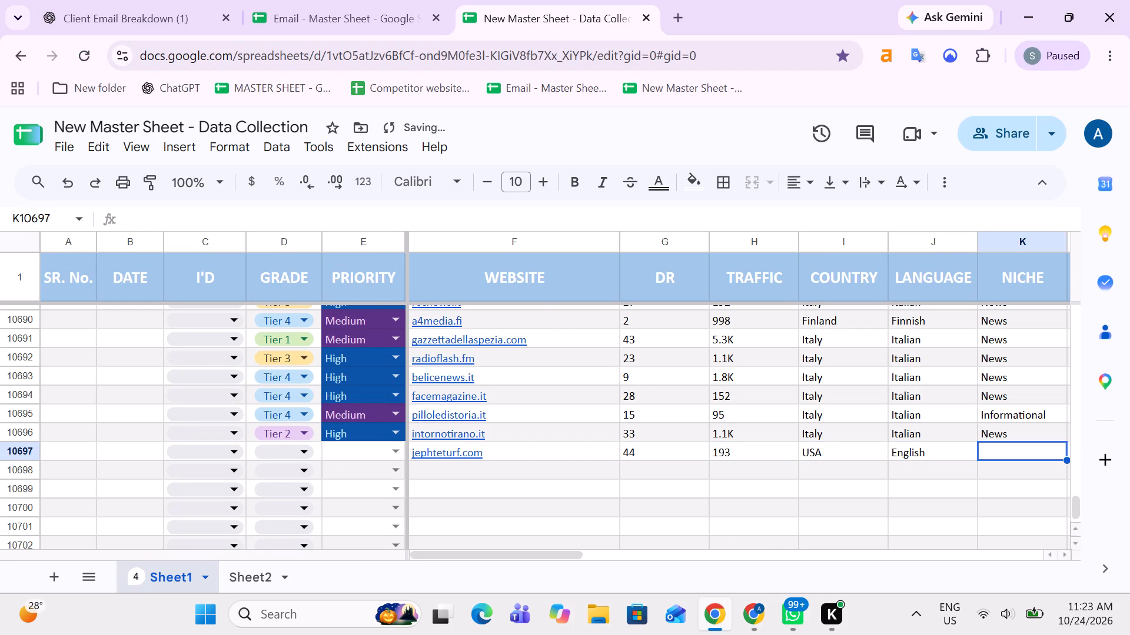
Search the jephteturf.com site for Netbet, check the results and close the site.
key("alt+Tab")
left_click(0, 229)
scroll(417, 239, "up", 13)
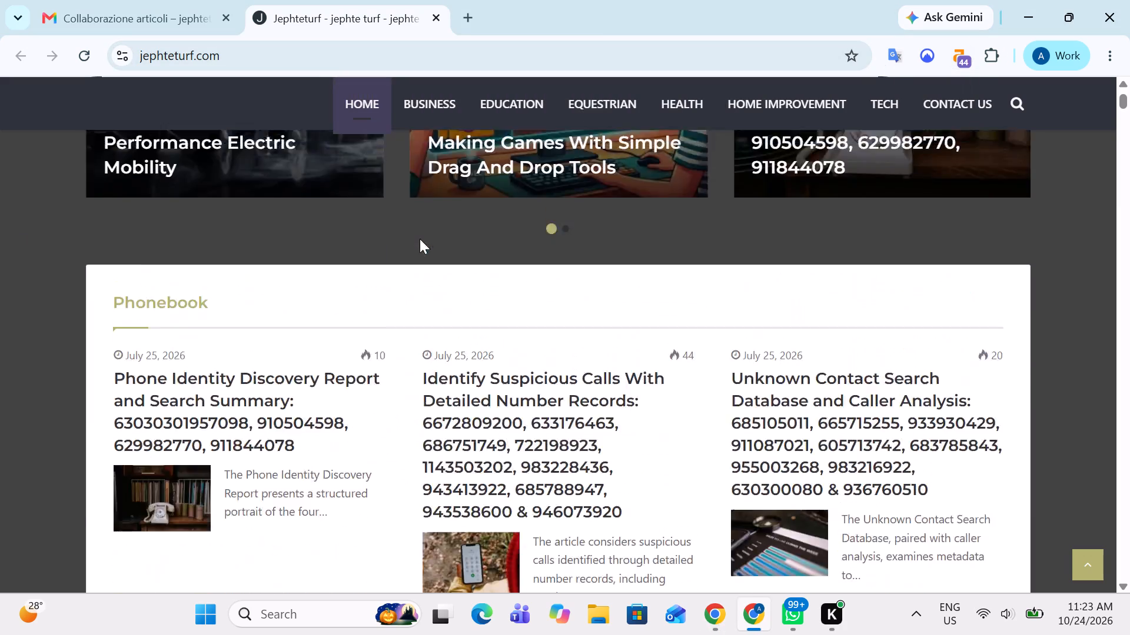
scroll(420, 239, "up", 19)
left_click(1022, 109)
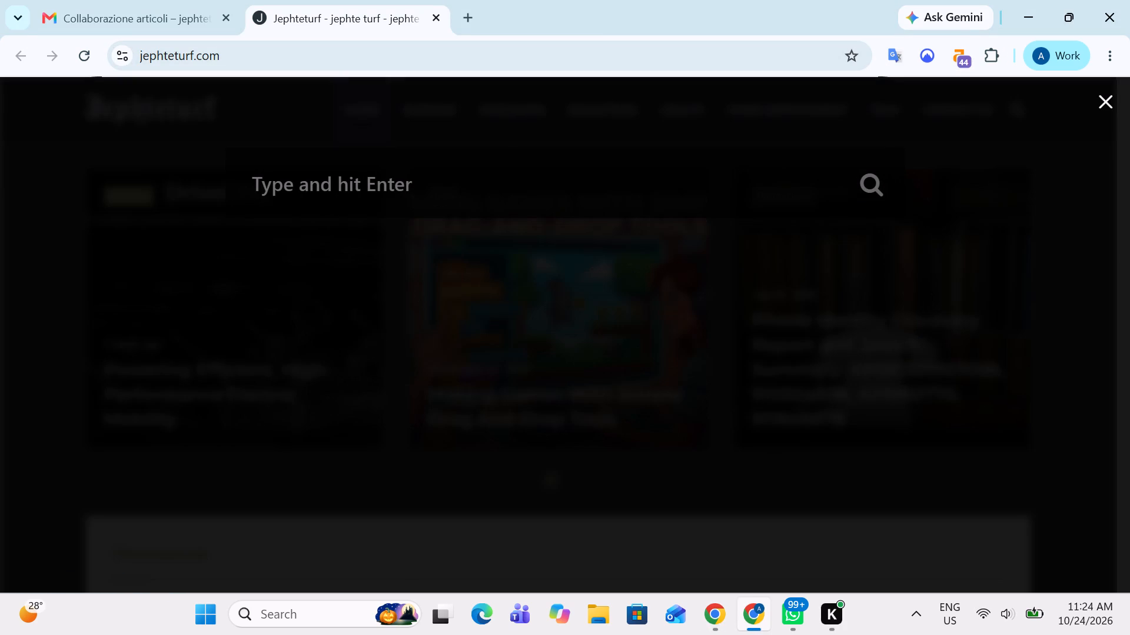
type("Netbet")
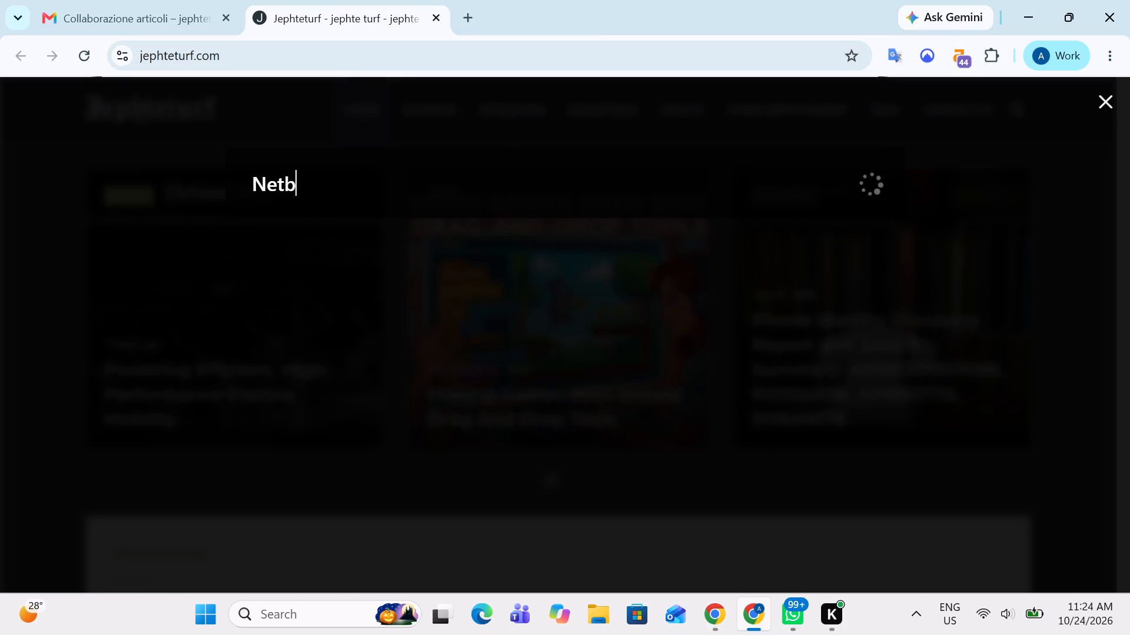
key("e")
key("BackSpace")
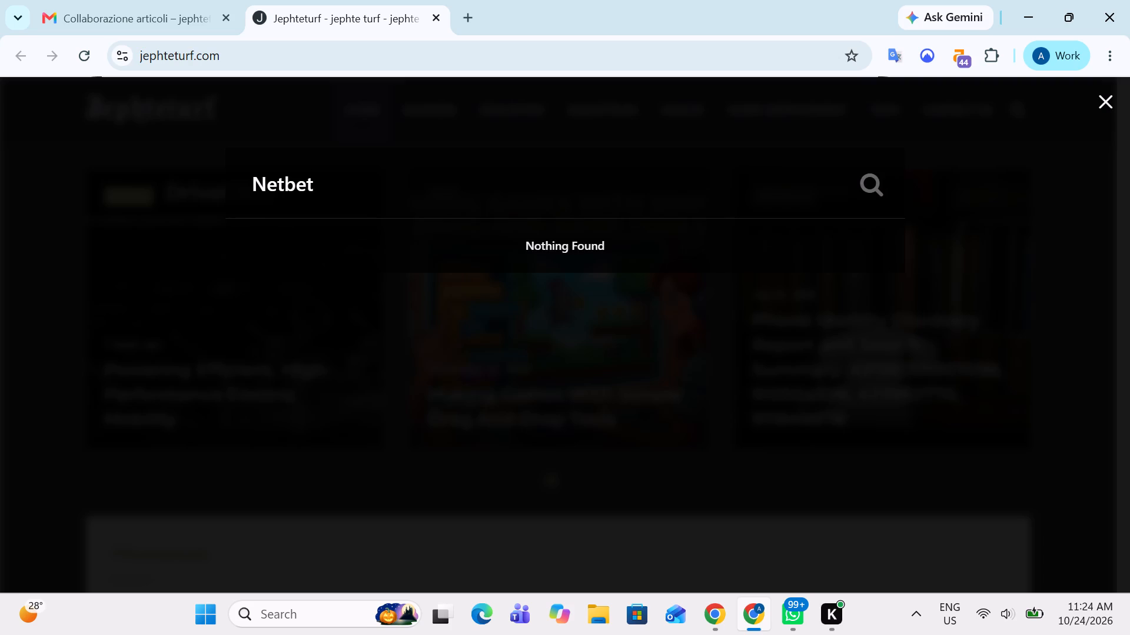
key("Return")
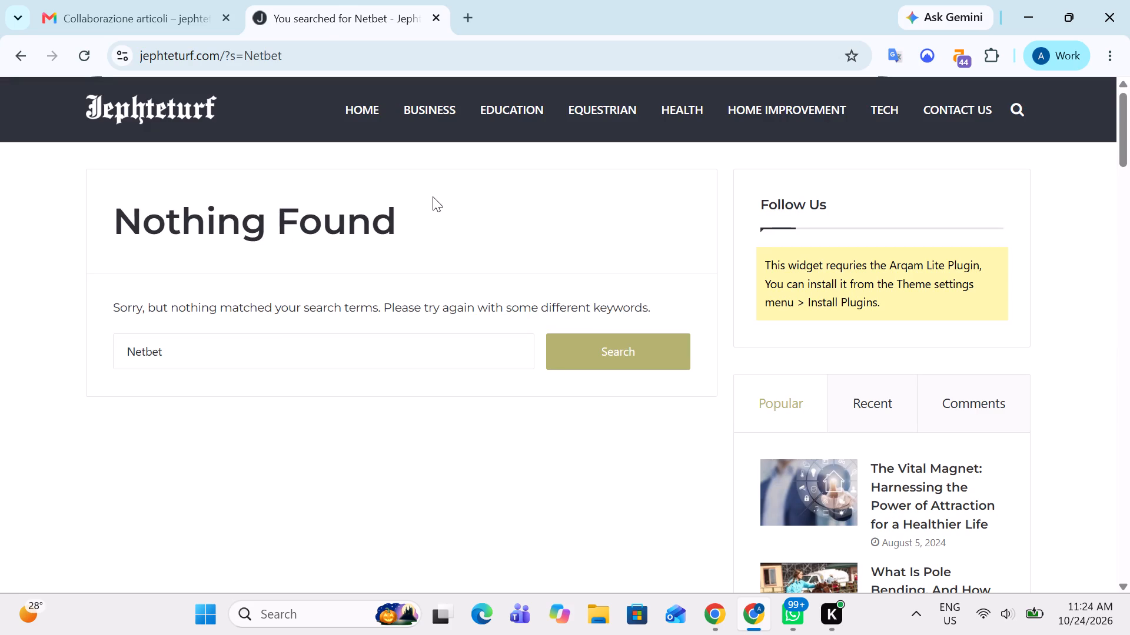
left_click(437, 16)
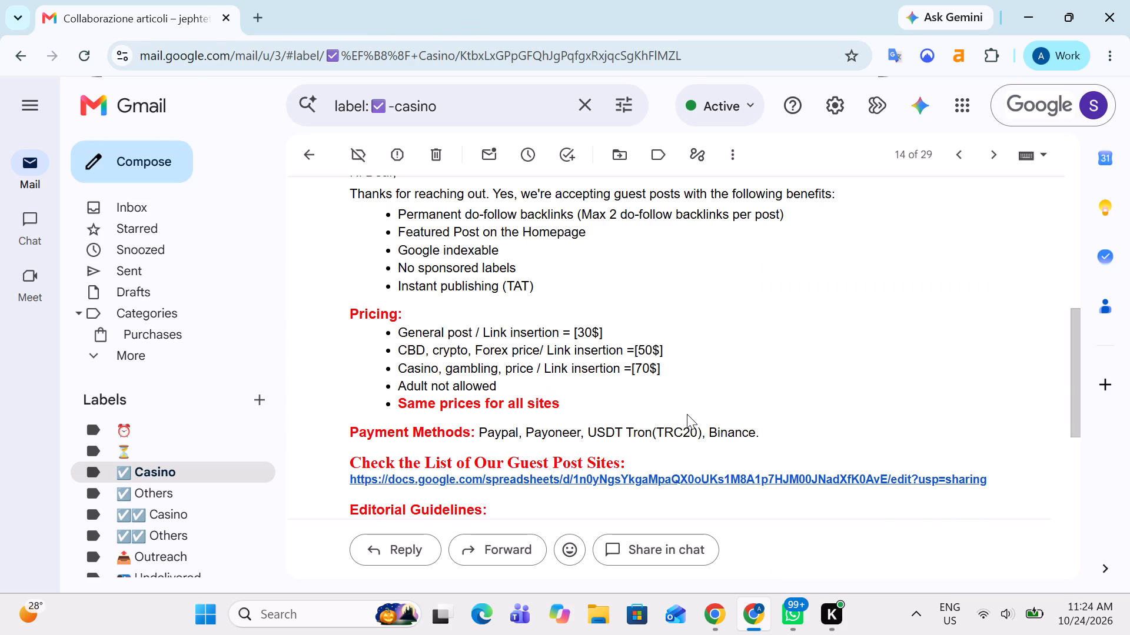
Enter niche News, price 30 and casino price 70 in the jephteturf.com row.
key("alt+Tab")
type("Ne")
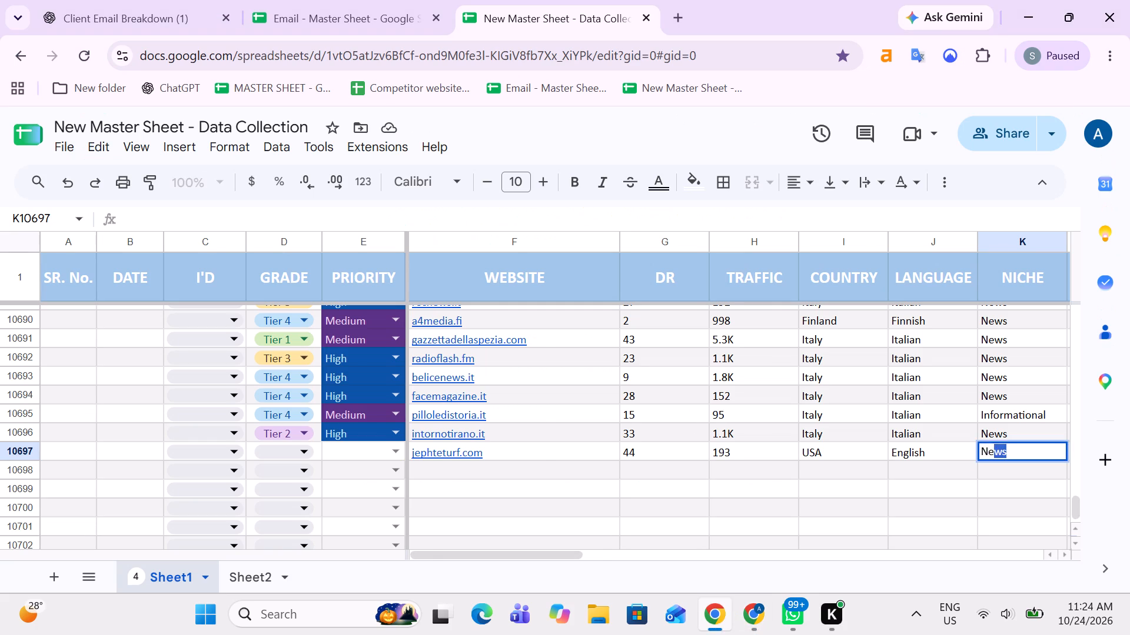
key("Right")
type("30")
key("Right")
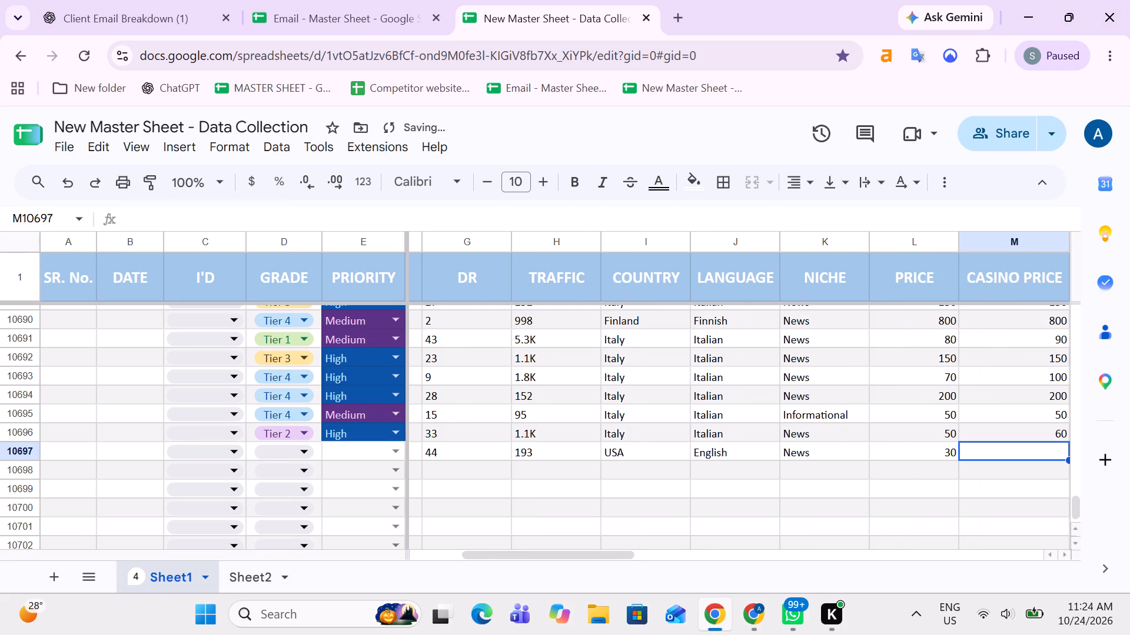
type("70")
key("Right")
Recheck the site's Netbet search page and set the website type to Unique in the jephteturf.com row.
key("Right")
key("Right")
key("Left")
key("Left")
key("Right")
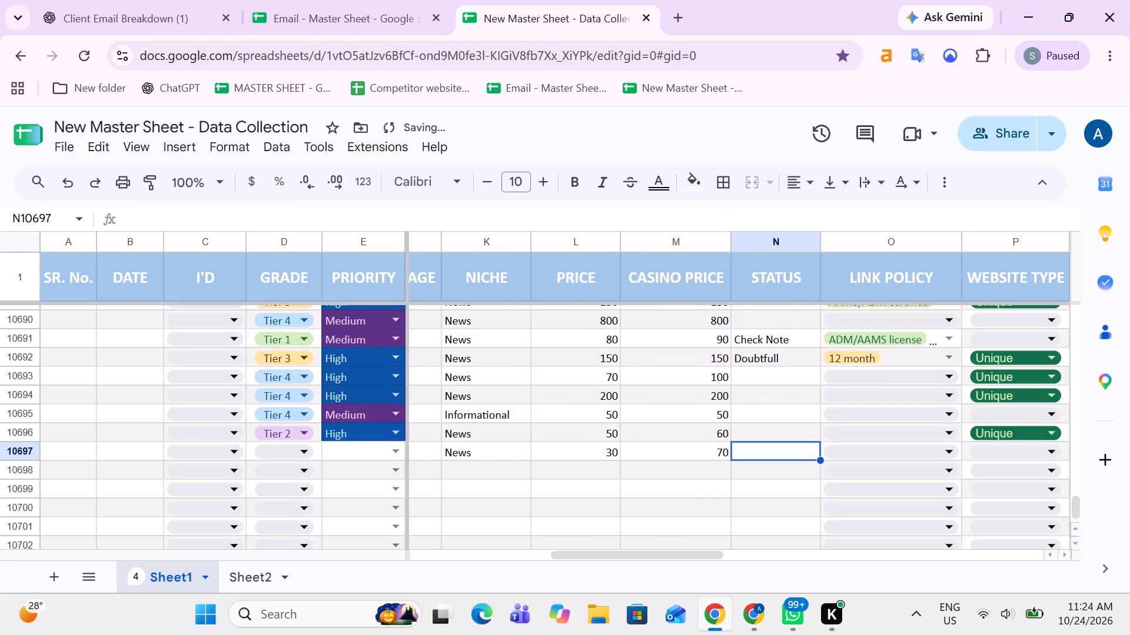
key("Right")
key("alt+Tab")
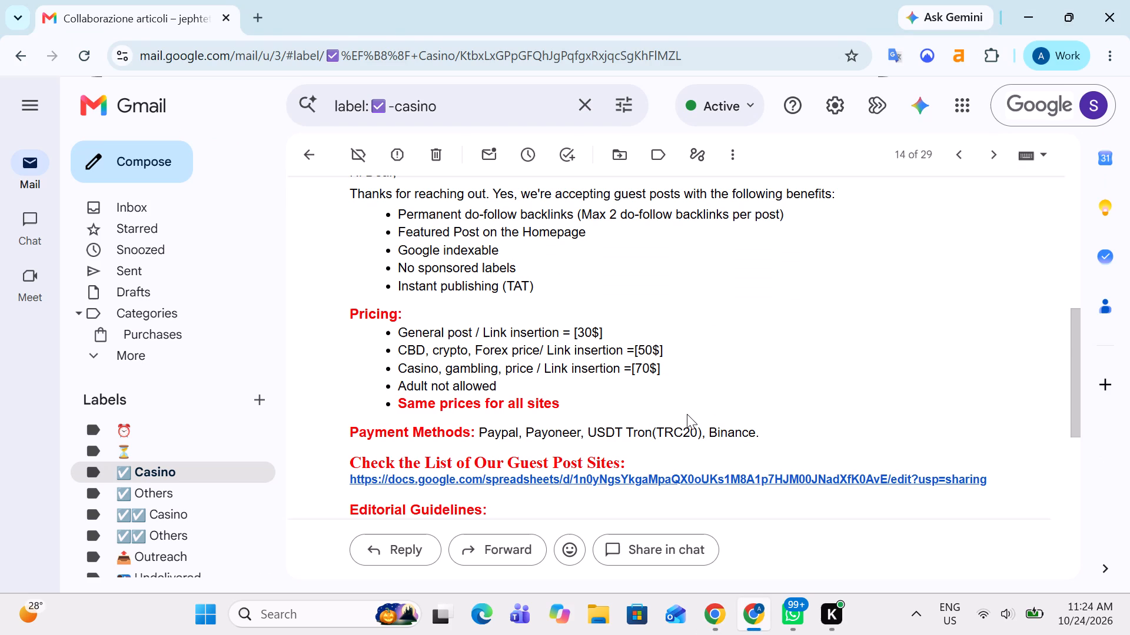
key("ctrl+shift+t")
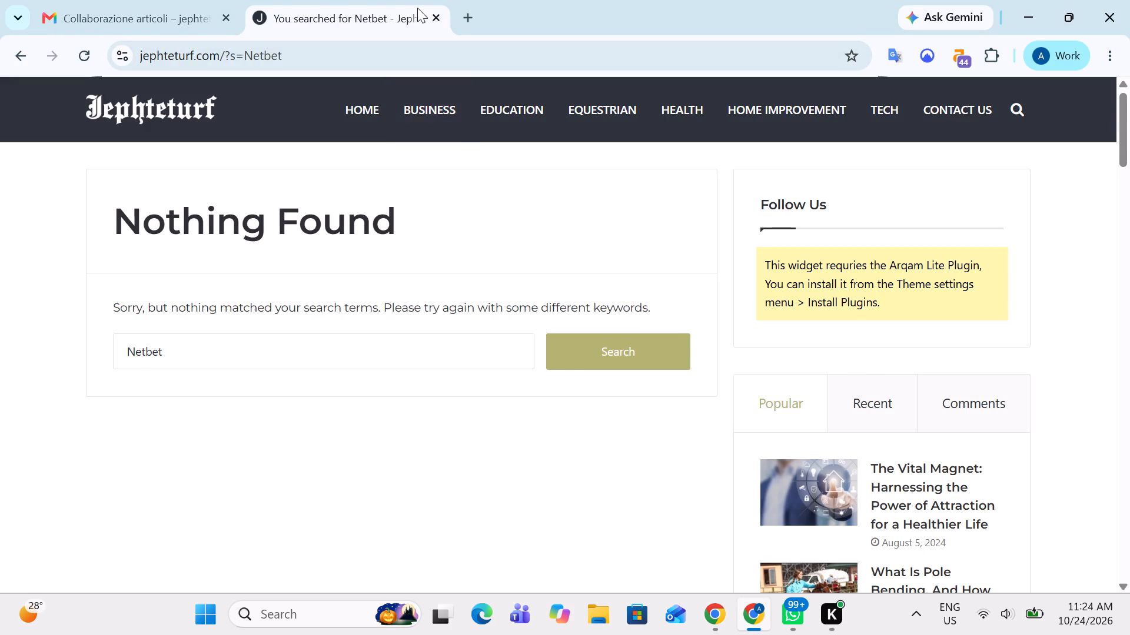
left_click(434, 15)
key("alt+Tab")
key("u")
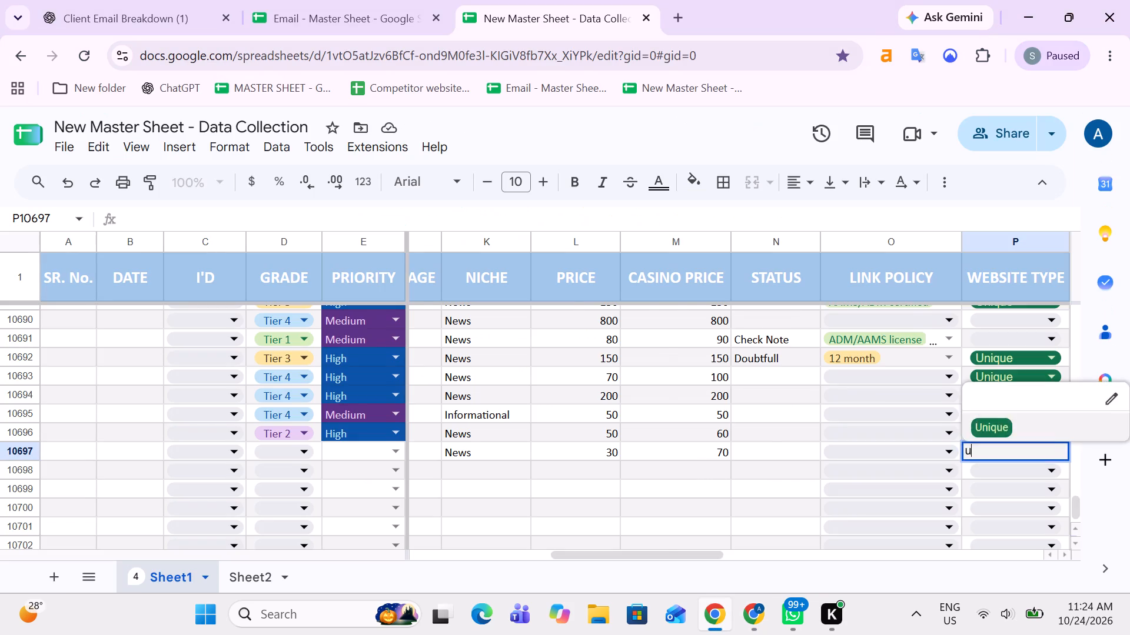
key("Tab")
key("Right")
key("Left")
key("alt+Tab")
scroll(696, 530, "up", 3)
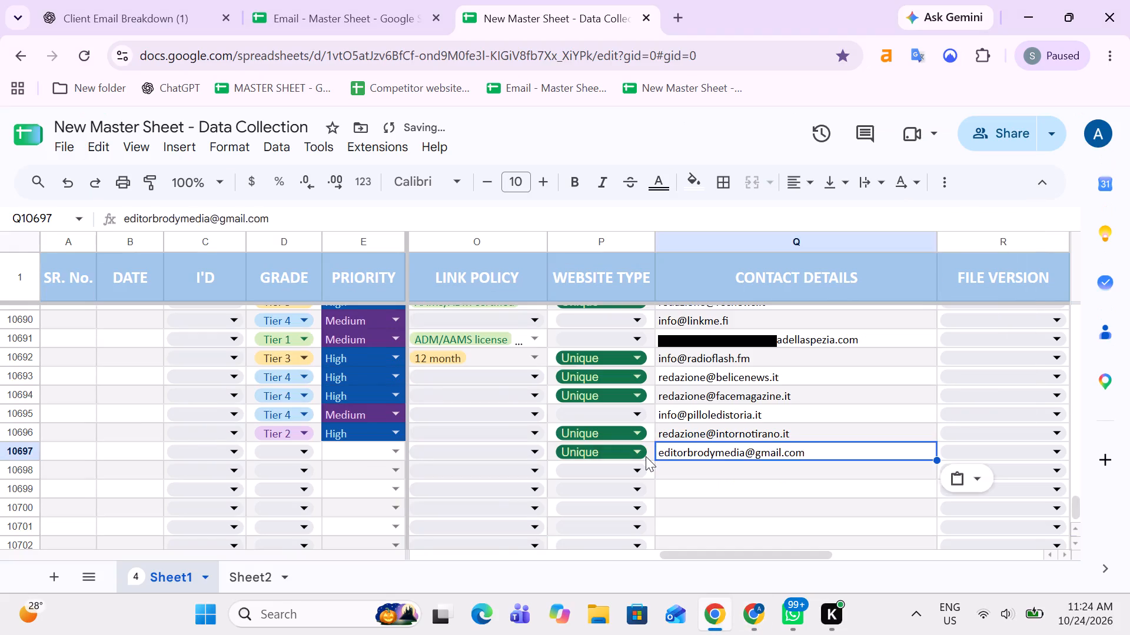
Set the priority to High in the jephteturf.com row.
key("Left")
key("Left")
key("Left")
key("Left")
key("Left")
key("Left")
key("Left")
key("Left")
key("Left")
key("Left")
key("Left")
key("Left")
key("Left")
key("Left")
key("Left")
key("Left")
key("Left")
key("Left")
key("Left")
key("Left")
key("Right")
key("Right")
key("Right")
key("Right")
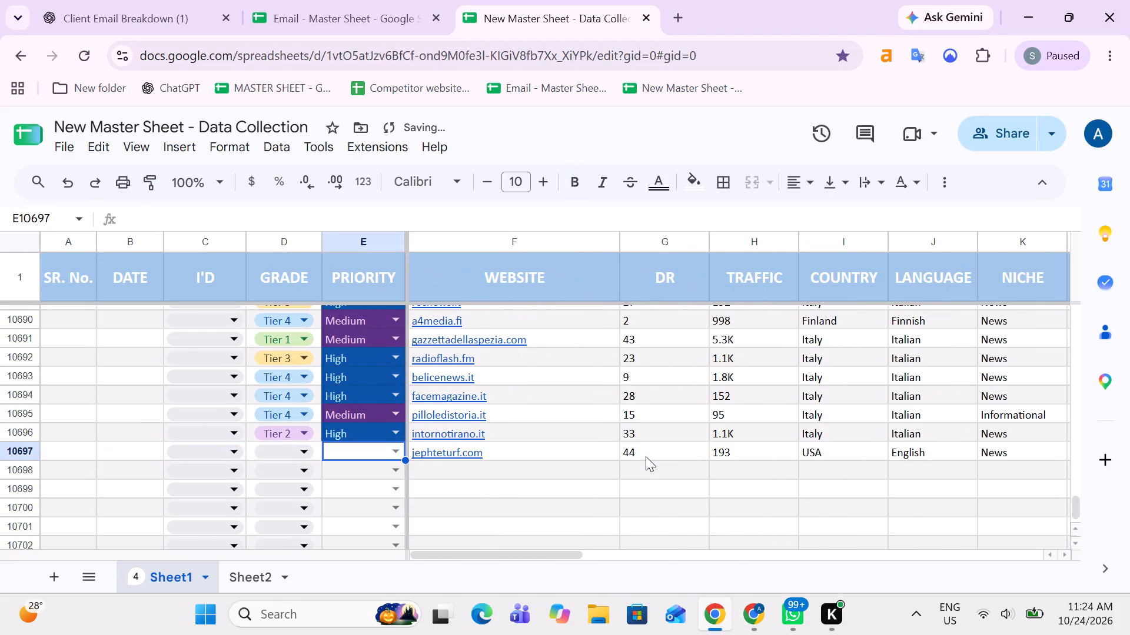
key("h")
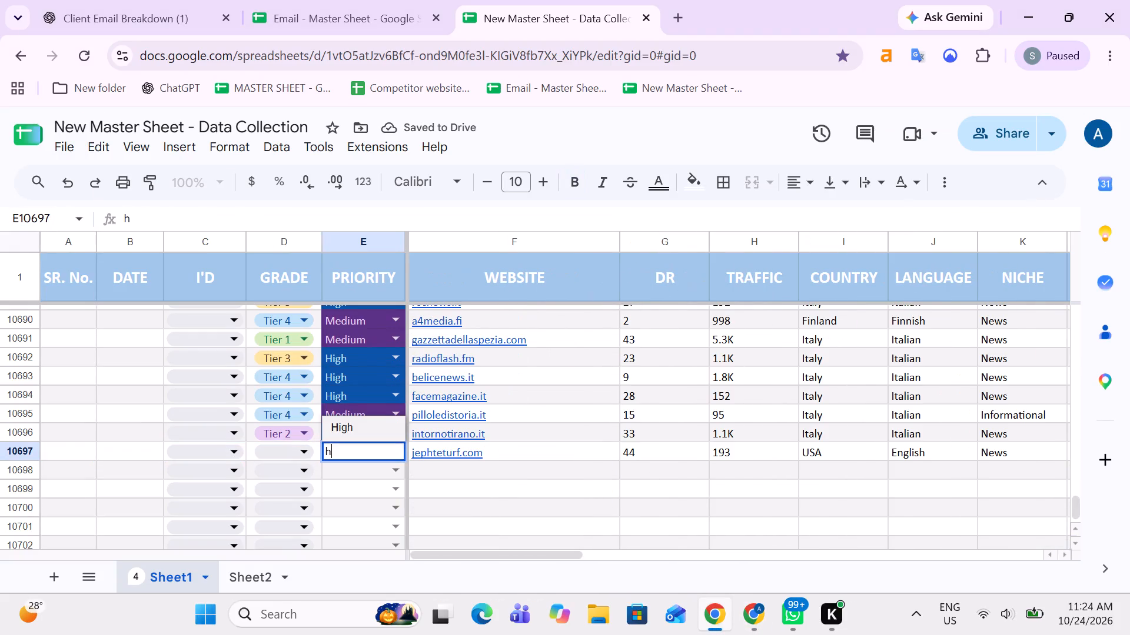
key("Down")
key("Return")
key("Up")
Set the grade to Tier 4 in the jephteturf.com row.
key("Left")
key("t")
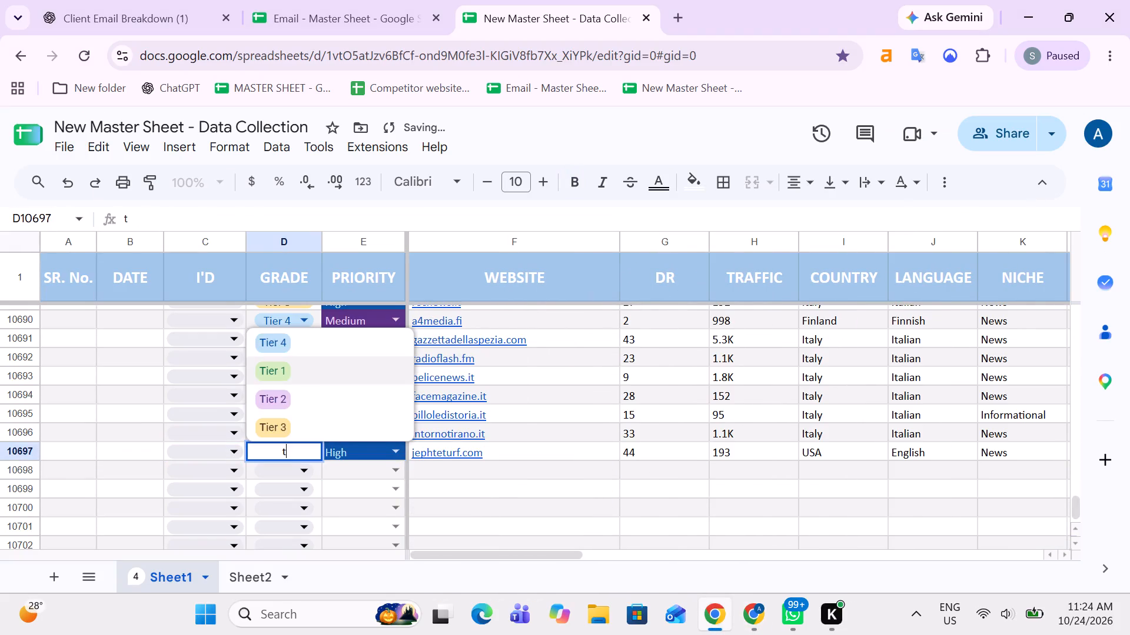
key("Up")
key("Up")
key("Up")
key("Up")
key("Up")
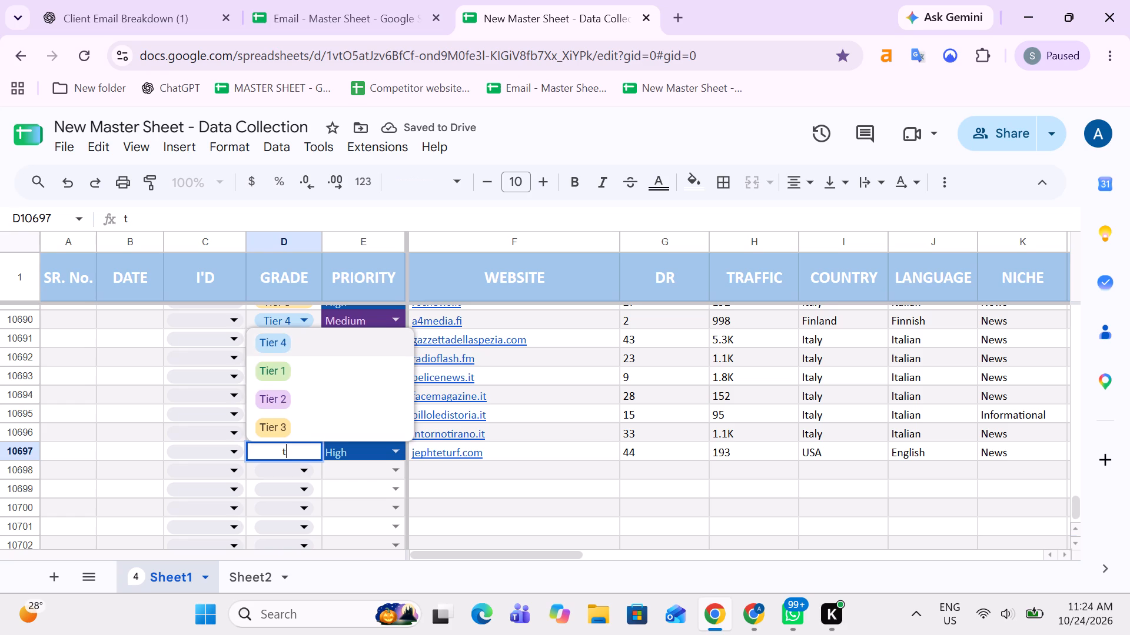
key("Return")
key("Up")
key("Right")
key("Right")
key("alt+Tab")
scroll(749, 458, "down", 1)
scroll(814, 563, "down", 4)
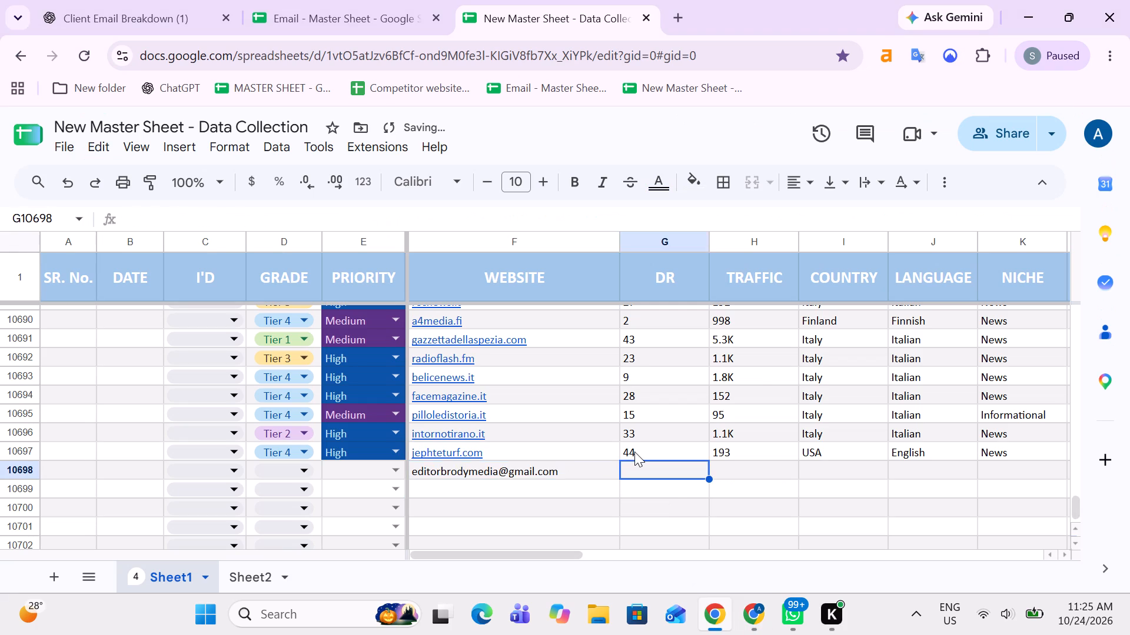
key("Right")
key("ctrl+v")
key("Left")
key("Left")
key("Left")
key("Left")
key("Left")
key("Left")
key("Left")
key("Left")
key("Left")
key("Left")
key("Left")
key("Left")
key("Left")
key("Left")
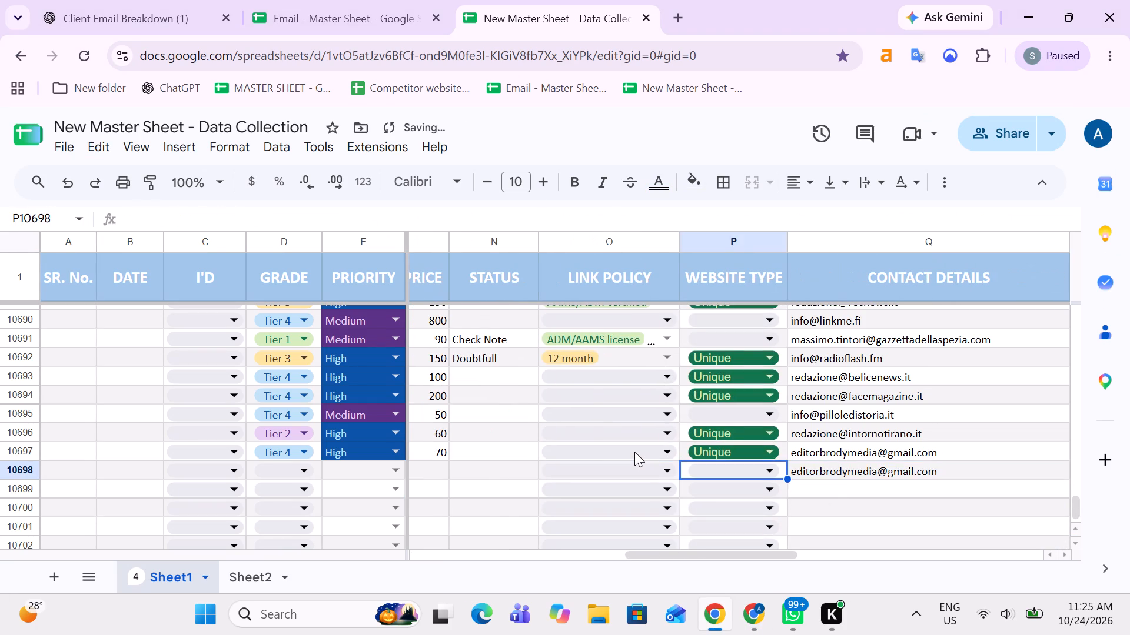
Enter USA as the country and English as the language in the row below jephteturf.com.
key("Right")
key("Right")
key("Right")
key("Right")
key("Right")
key("Right")
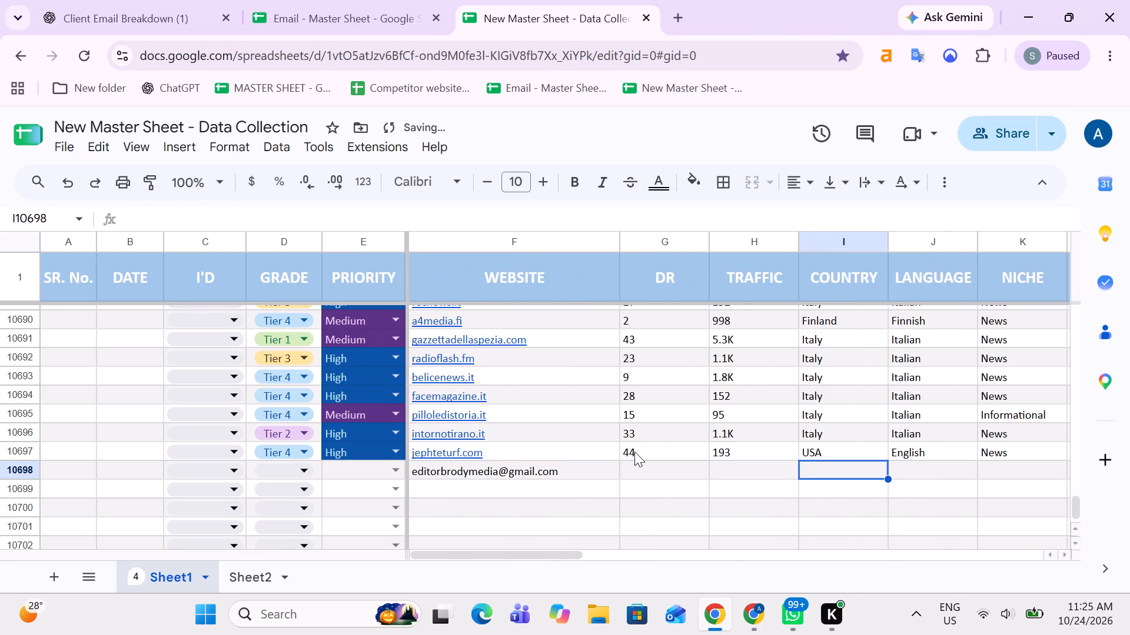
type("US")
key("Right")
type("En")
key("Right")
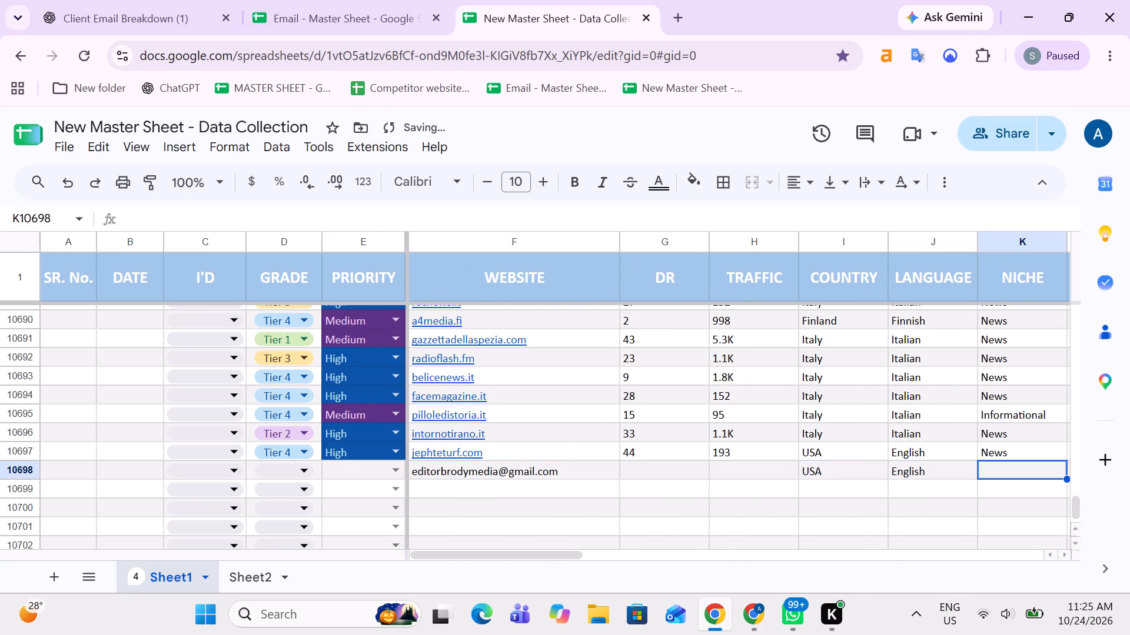
Fill the niche, price and casino price cells of the row below jephteturf.com with Full List.
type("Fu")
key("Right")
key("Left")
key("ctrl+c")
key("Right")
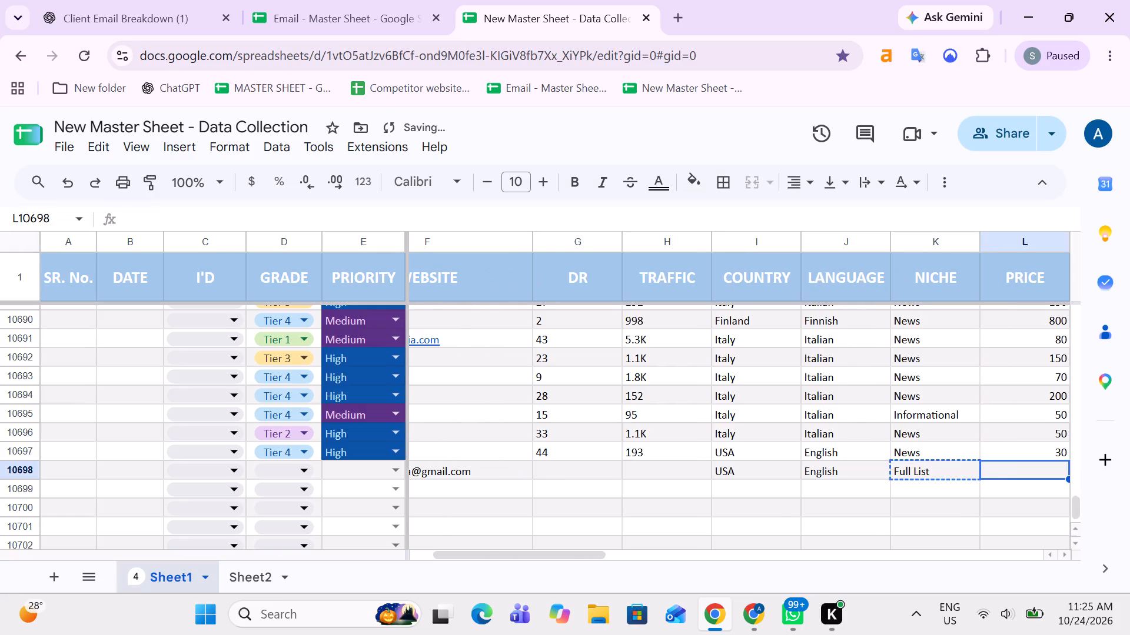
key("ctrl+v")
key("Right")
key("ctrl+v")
Set the file version to Excel in the row below jephteturf.com.
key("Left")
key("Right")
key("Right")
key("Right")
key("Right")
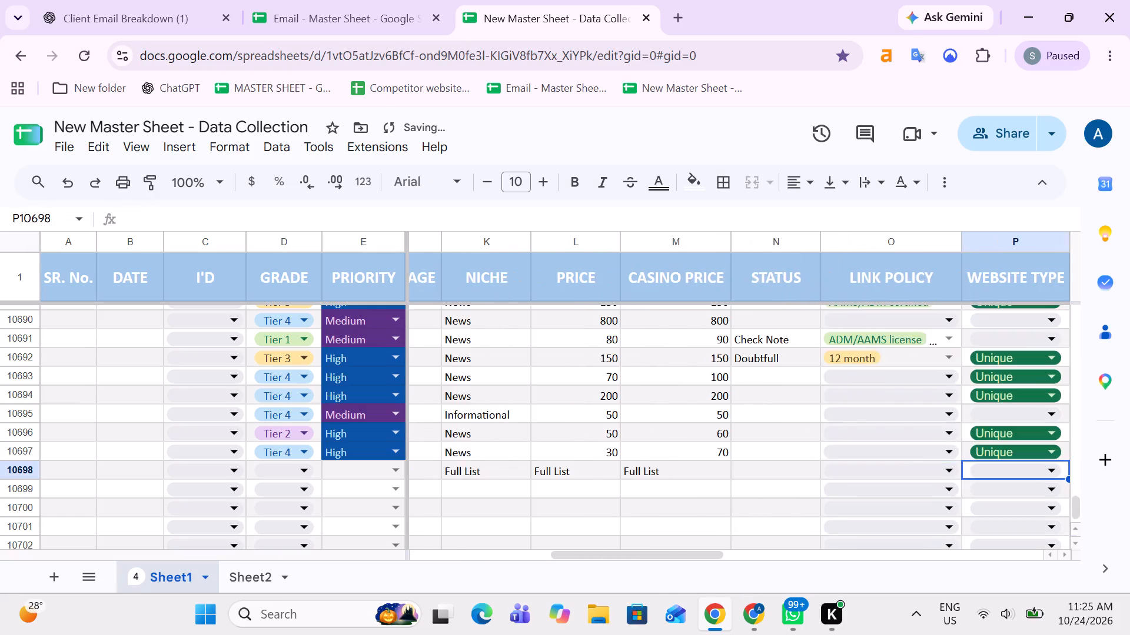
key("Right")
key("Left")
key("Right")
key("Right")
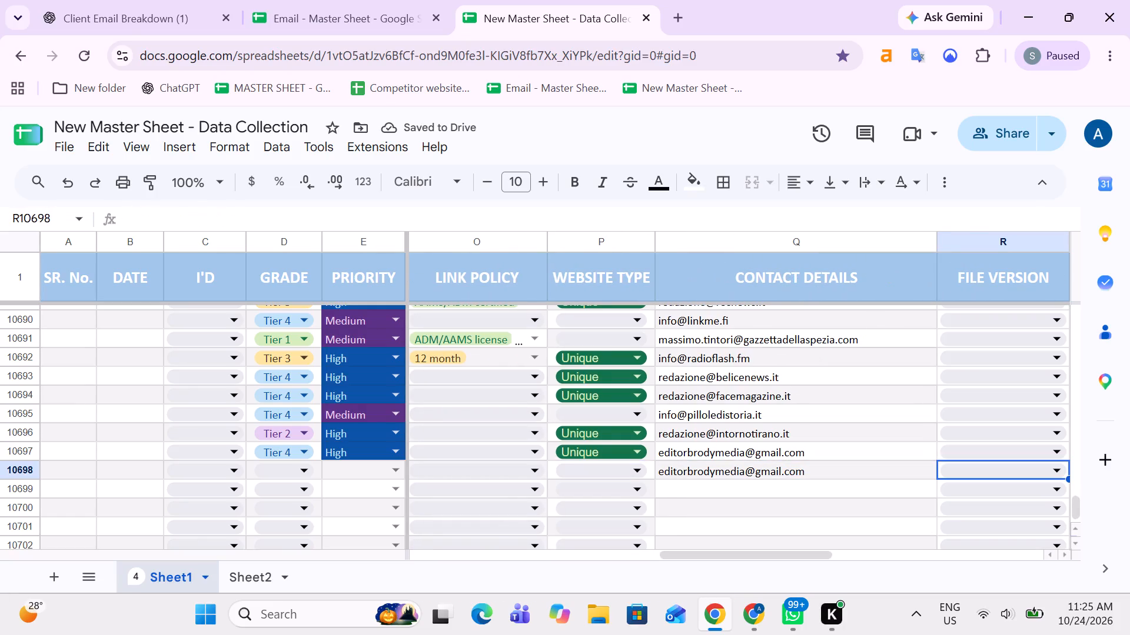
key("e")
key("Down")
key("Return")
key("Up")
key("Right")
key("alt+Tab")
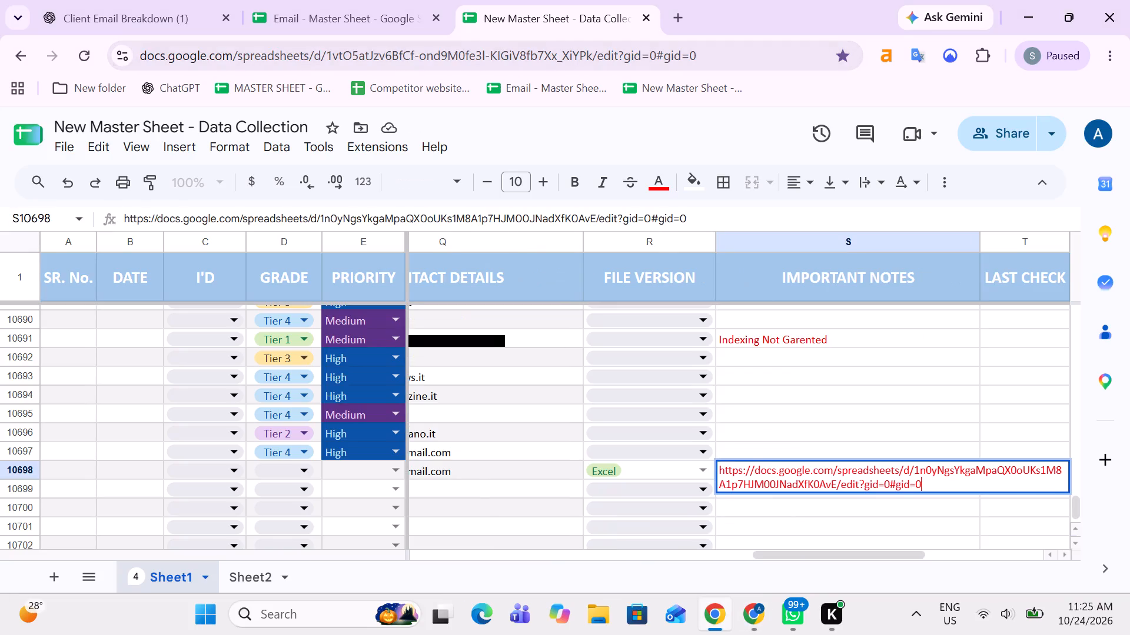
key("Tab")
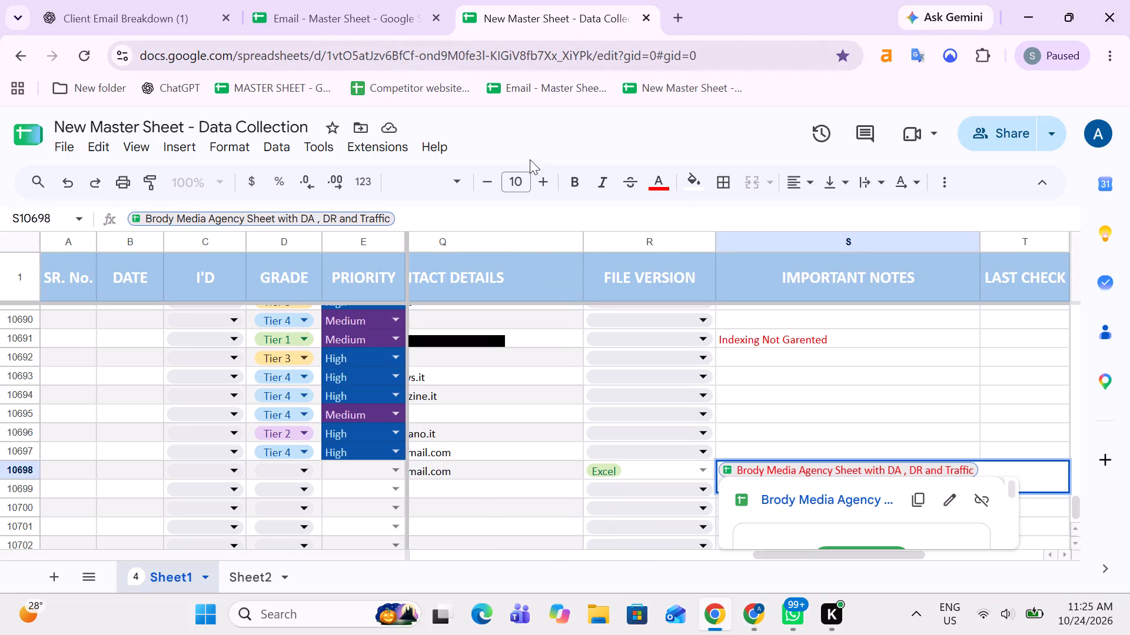
left_click(891, 439)
key("Down")
key("Right")
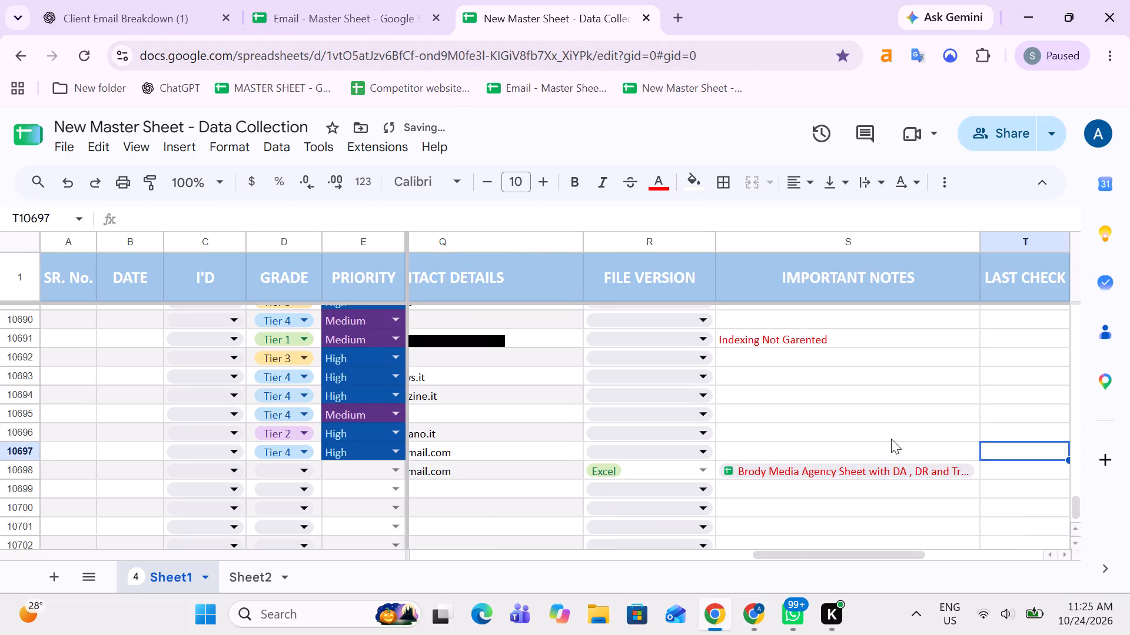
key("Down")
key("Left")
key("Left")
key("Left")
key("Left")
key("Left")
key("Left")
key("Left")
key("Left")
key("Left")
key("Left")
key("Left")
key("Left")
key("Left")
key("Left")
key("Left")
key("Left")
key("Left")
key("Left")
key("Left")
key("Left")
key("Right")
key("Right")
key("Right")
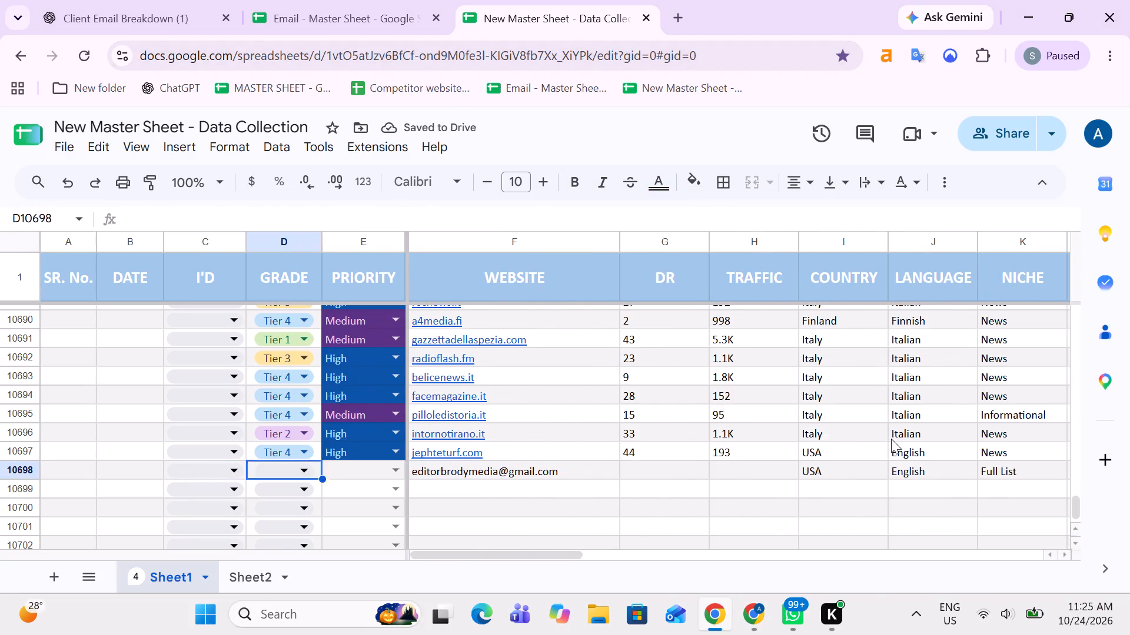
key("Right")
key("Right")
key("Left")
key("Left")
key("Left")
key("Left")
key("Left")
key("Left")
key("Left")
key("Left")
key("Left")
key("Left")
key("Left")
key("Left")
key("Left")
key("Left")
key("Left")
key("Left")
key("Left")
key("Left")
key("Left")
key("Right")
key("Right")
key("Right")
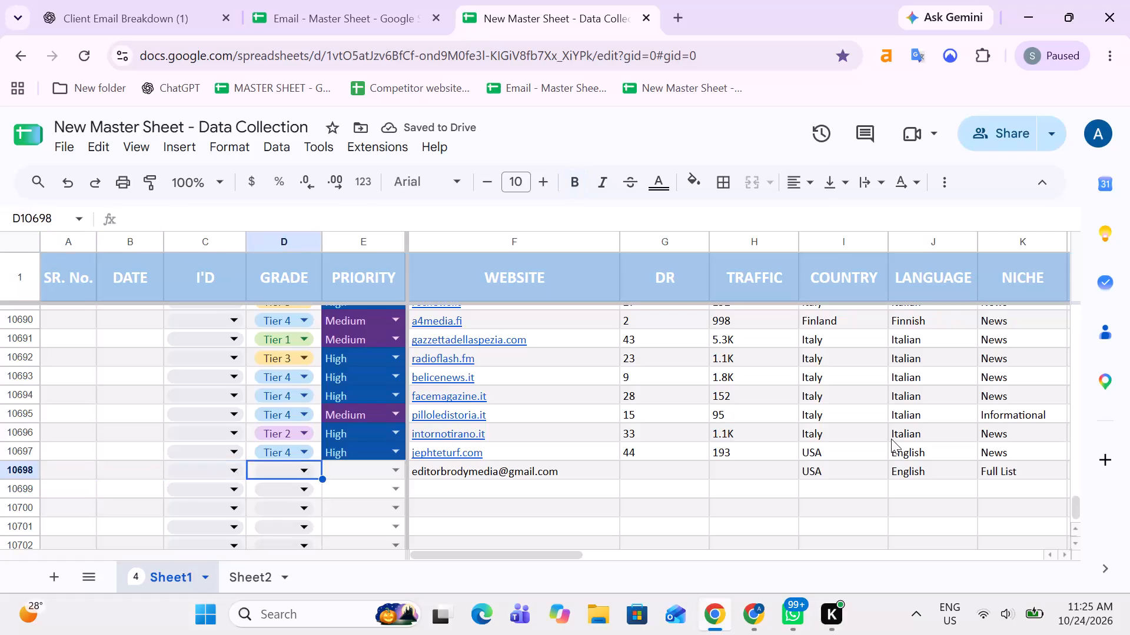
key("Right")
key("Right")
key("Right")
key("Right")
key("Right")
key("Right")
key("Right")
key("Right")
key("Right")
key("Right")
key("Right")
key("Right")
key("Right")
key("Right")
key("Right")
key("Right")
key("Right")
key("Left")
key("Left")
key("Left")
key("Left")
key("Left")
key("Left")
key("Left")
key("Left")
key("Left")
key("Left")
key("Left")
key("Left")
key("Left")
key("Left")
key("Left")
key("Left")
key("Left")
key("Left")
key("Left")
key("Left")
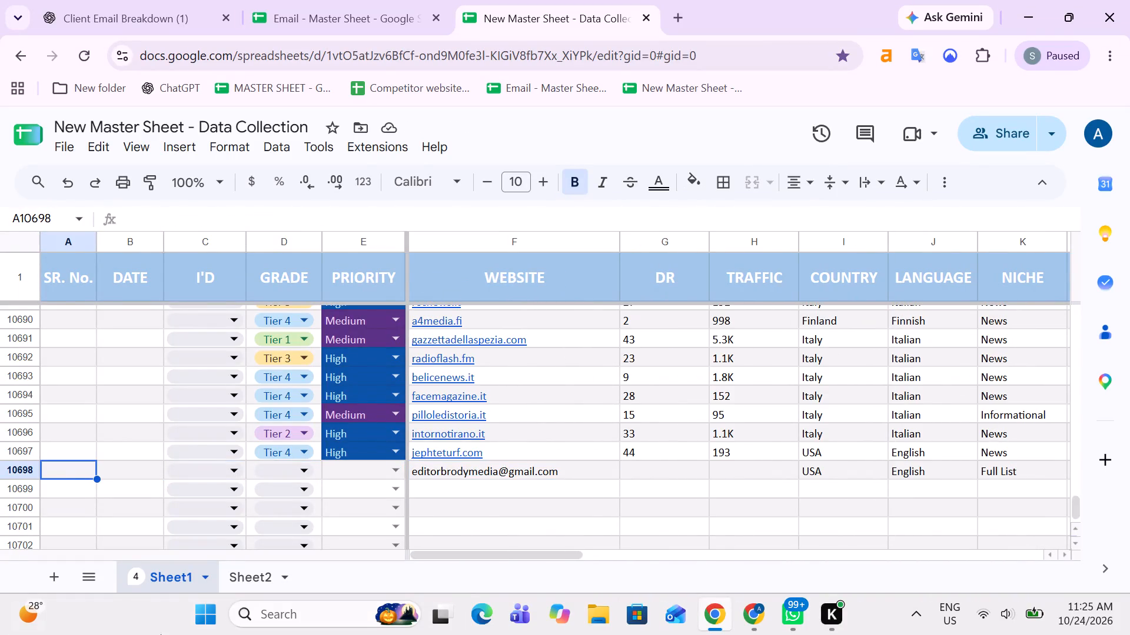
Colour the text of the entire row below jephteturf.com orange and go to the website cell of the next empty row.
left_click(2, 466)
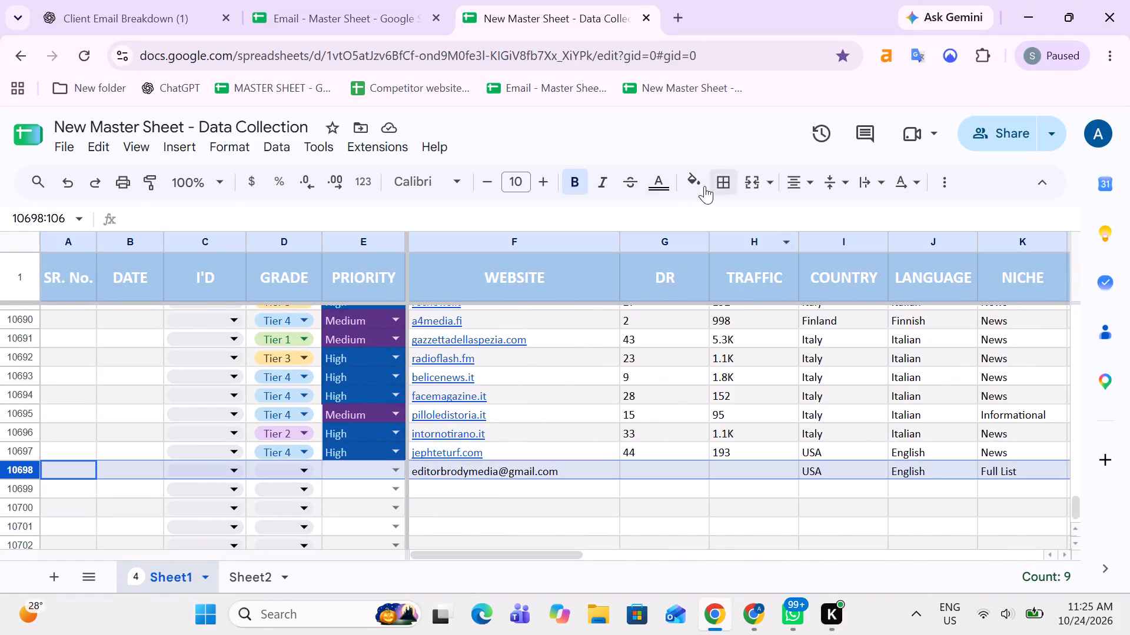
left_click(656, 181)
left_click(775, 415)
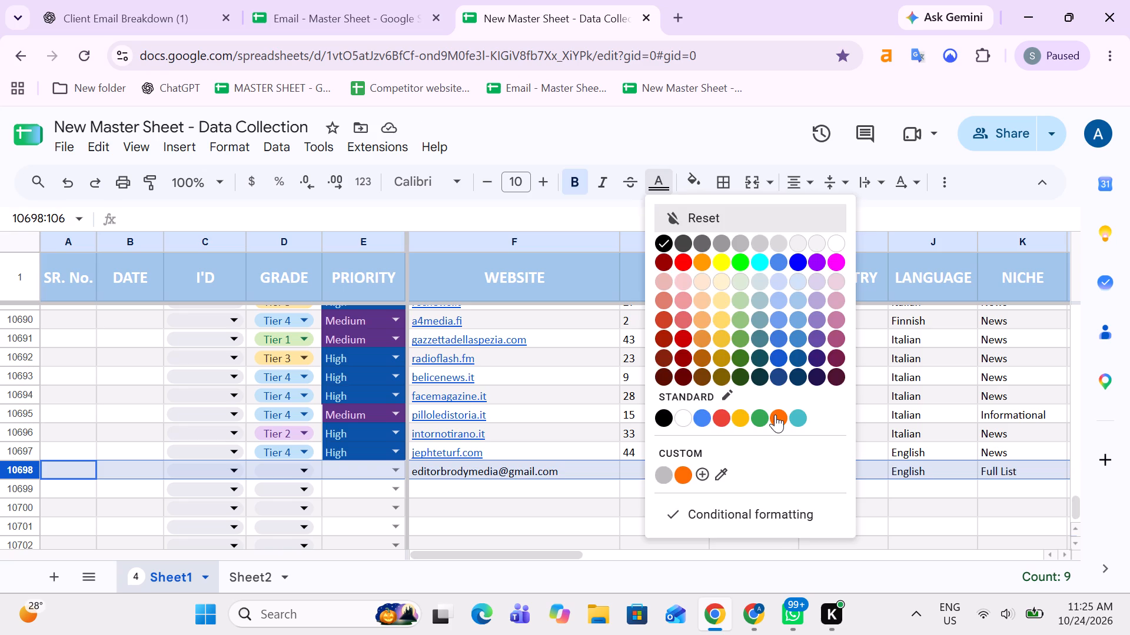
key("Right")
key("Right")
key("Right")
key("Right")
key("Right")
key("Right")
key("Down")
key("Left")
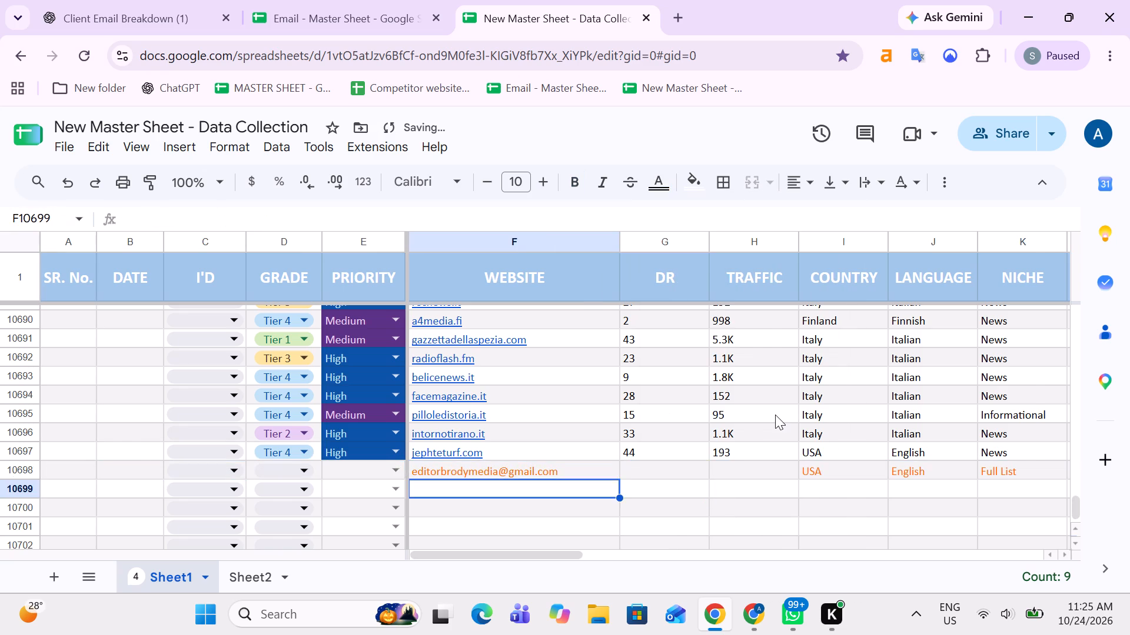
Return to the mail window and close the Brody Media Agency site list.
key("alt+Tab")
left_click(433, 13)
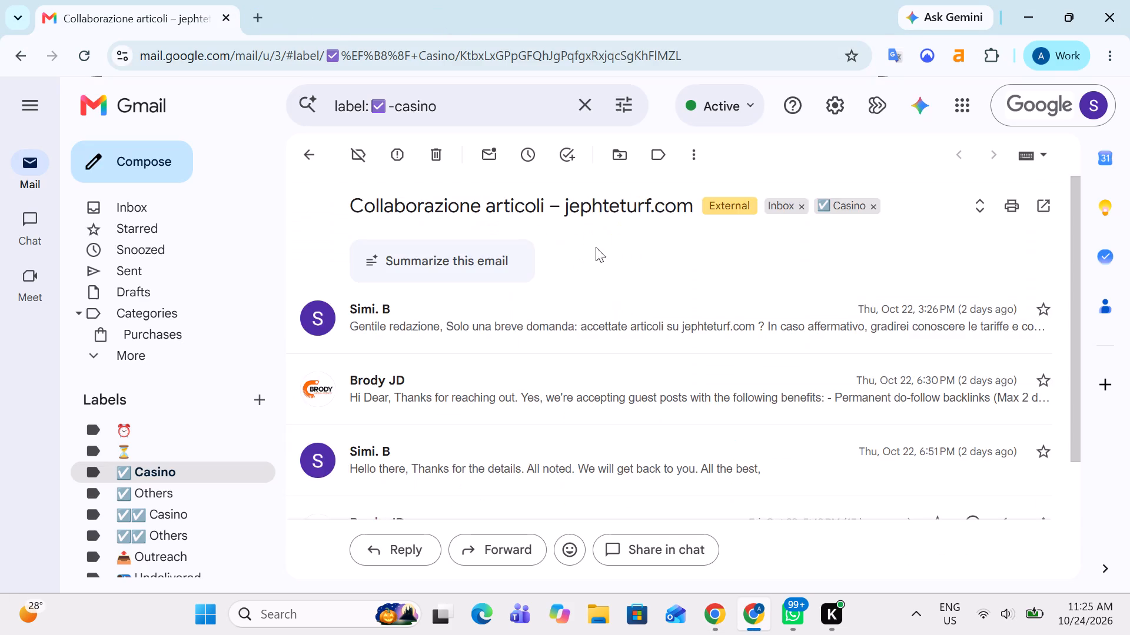
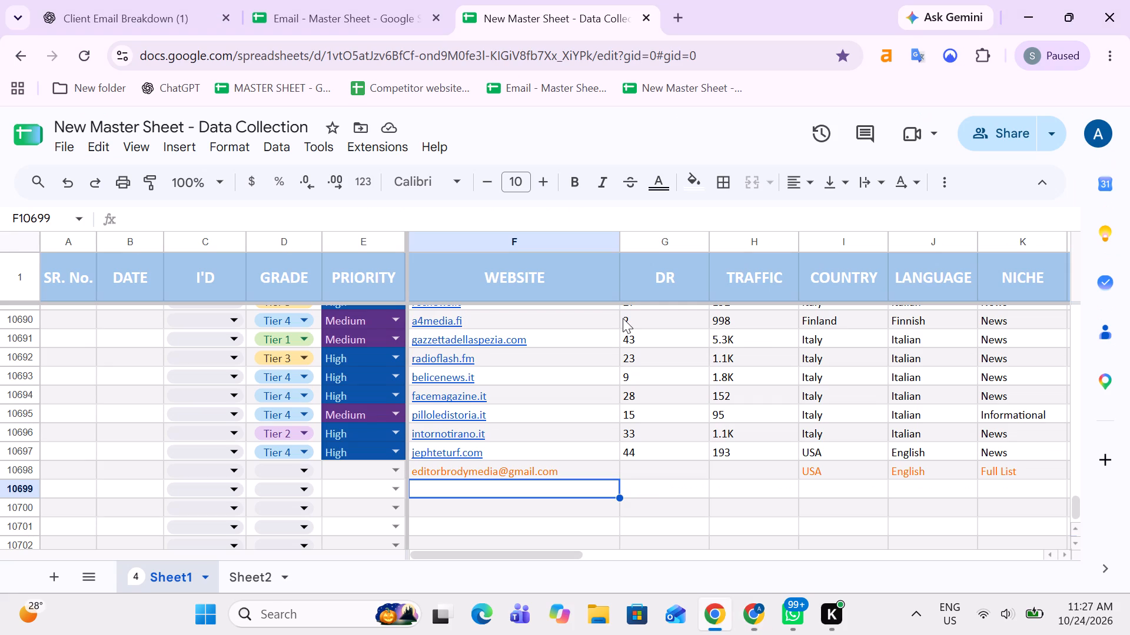
key("Return")
key("ctrl+v")
key("Tab")
key("Right")
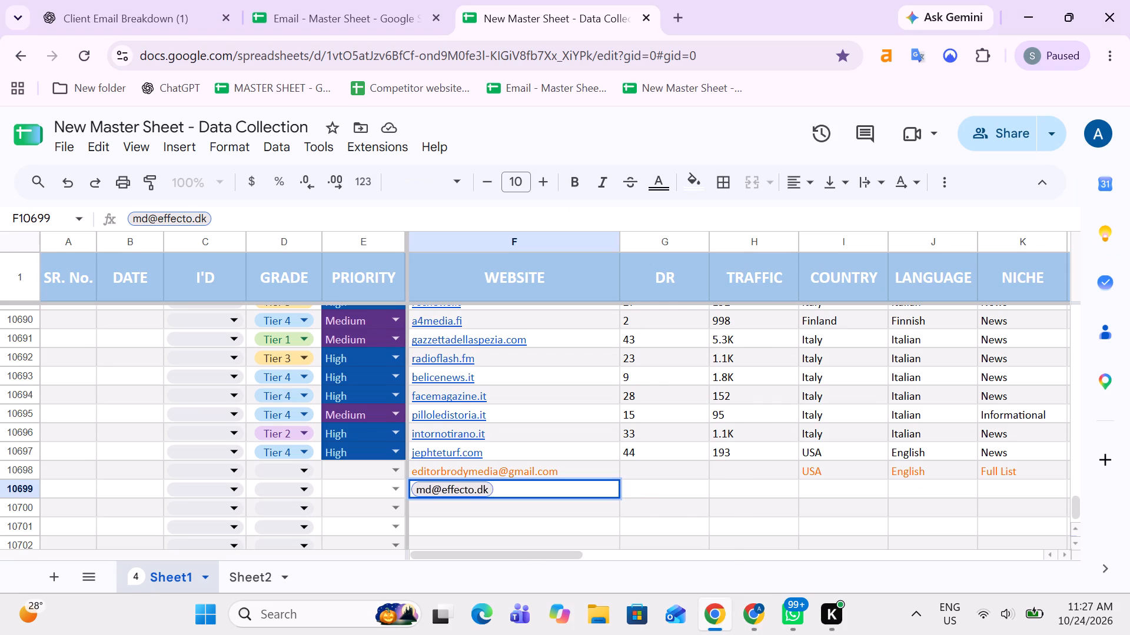
key("ctrl+z")
key("Tab")
Enter the same sender address in the Effecto row's Contact Details cell and return to its empty Country cell.
key("Right")
key("Right")
key("Right")
key("Right")
key("Right")
key("Right")
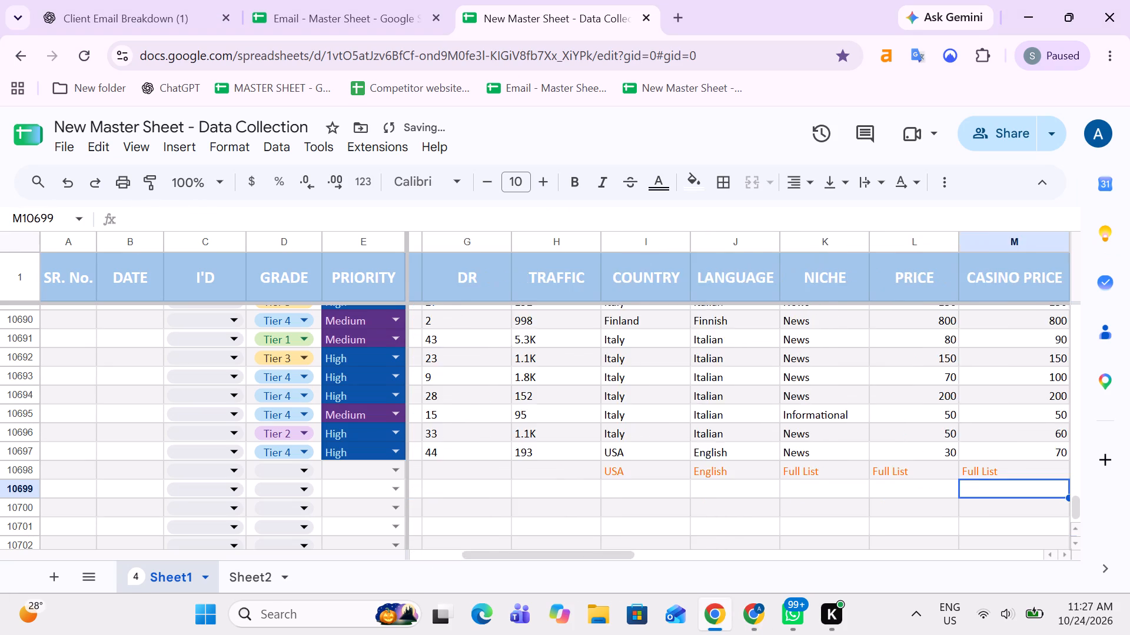
key("Right")
key("Right")
key("Right")
key("Right")
key("ctrl+v")
key("Left")
key("Left")
key("Left")
key("Left")
key("Left")
key("Left")
key("Left")
key("Left")
key("Left")
key("Left")
key("Left")
key("Left")
key("Left")
key("Left")
key("Left")
key("Left")
key("Left")
key("Left")
key("Left")
key("Left")
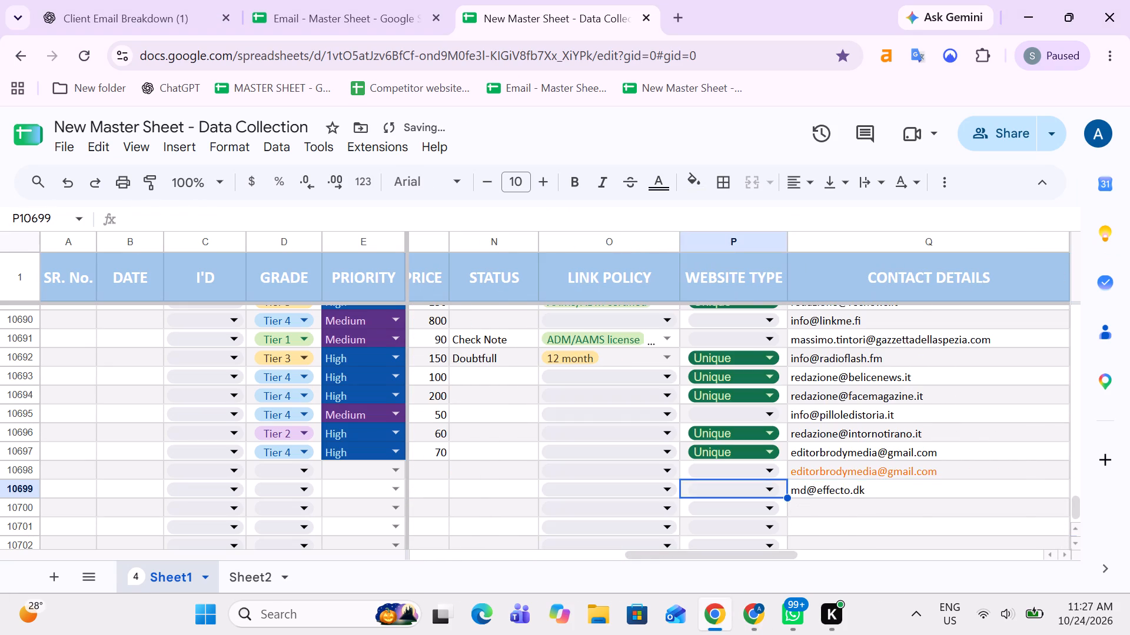
key("Right")
key("Right")
key("Right")
key("Right")
key("Right")
key("Right")
key("Right")
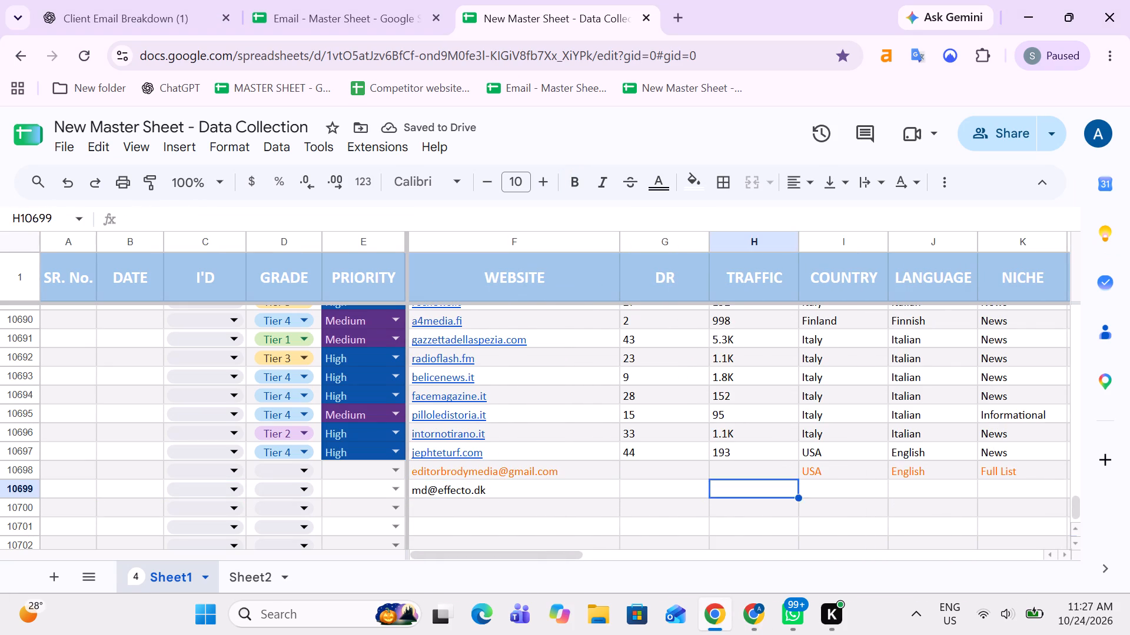
key("Left")
key("Left")
key("Right")
key("Right")
key("Right")
key("alt+Tab")
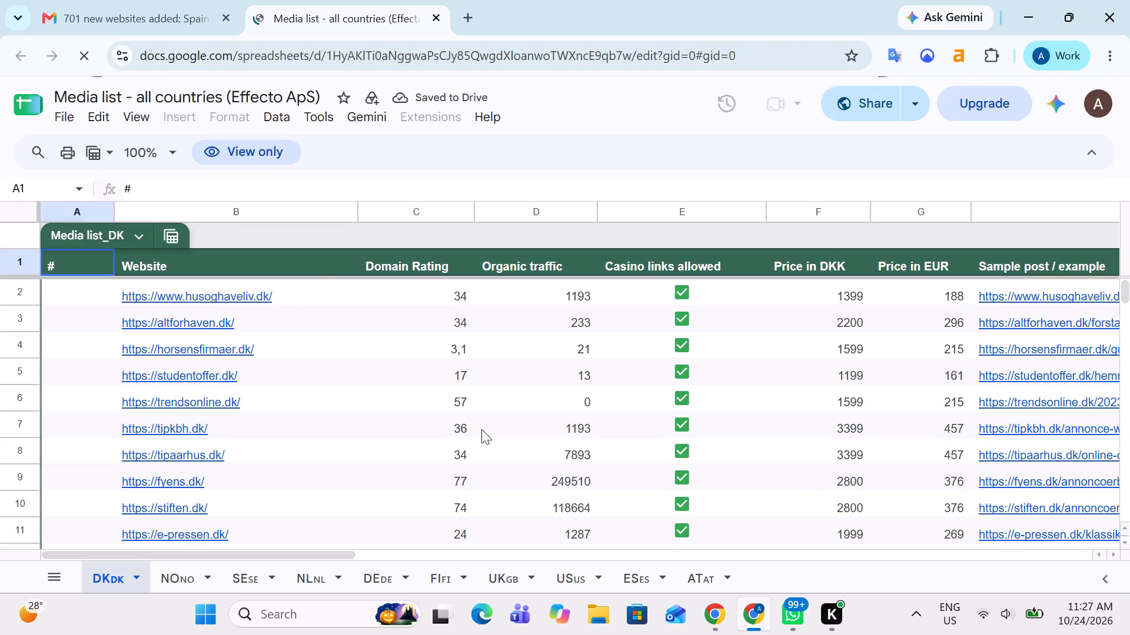
left_click(404, 58)
key("ctrl+c")
key("ctrl+c")
key("ctrl+c")
key("ctrl+c")
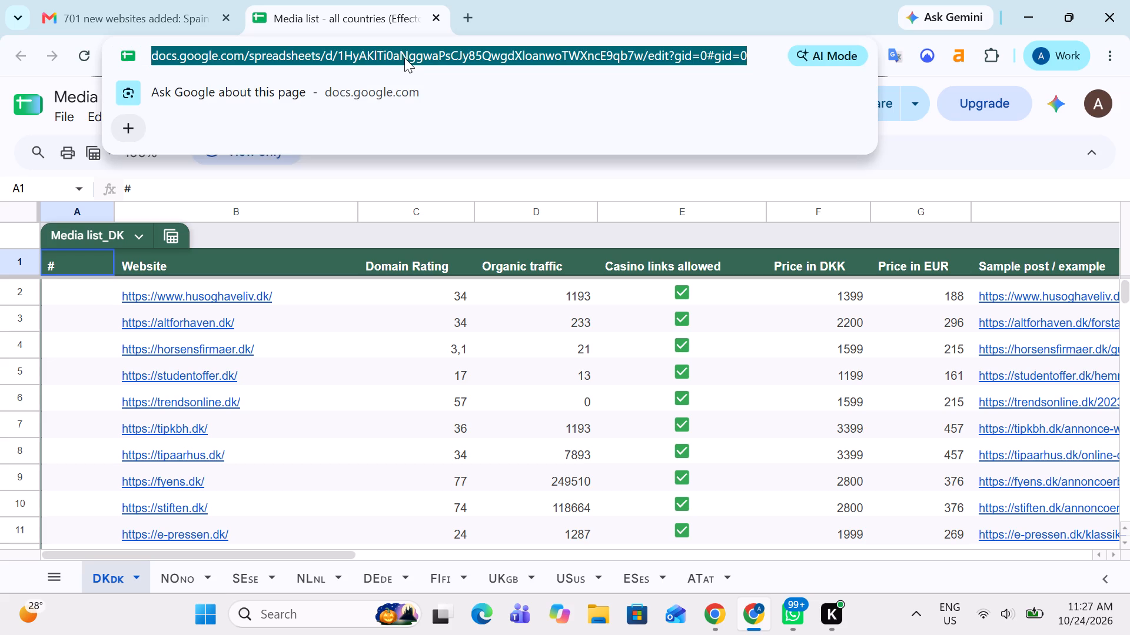
key("alt+Tab")
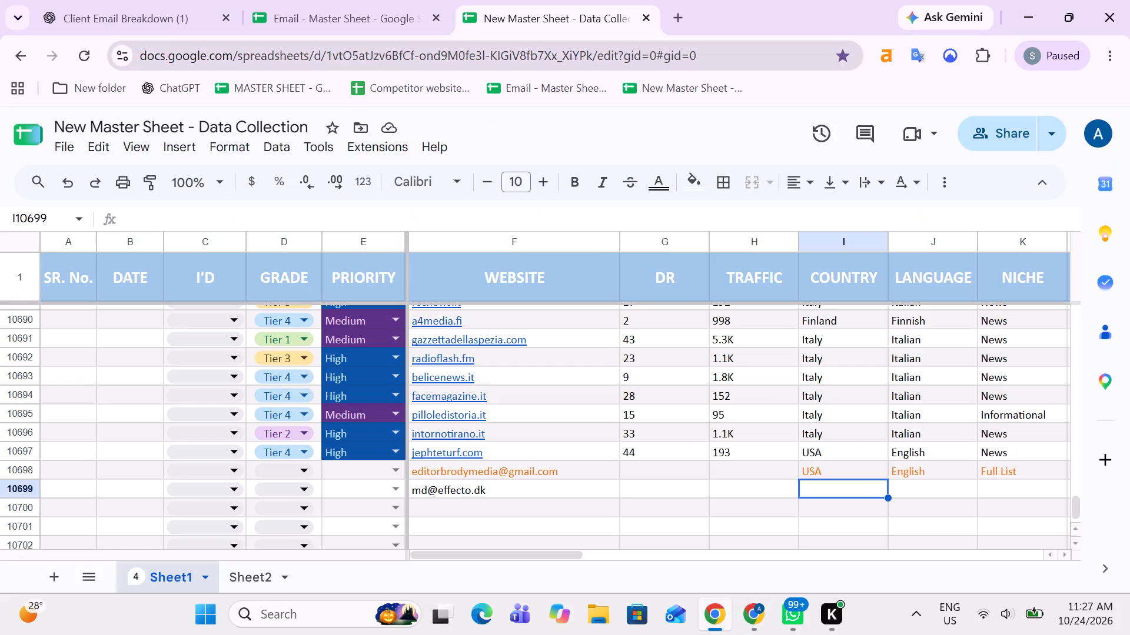
Paste the Effecto ApS all-countries media list link as a file chip in the Effecto row's important notes.
key("Right")
key("Right")
key("Right")
key("Right")
key("Right")
key("Right")
key("Right")
key("Right")
key("Right")
key("Right")
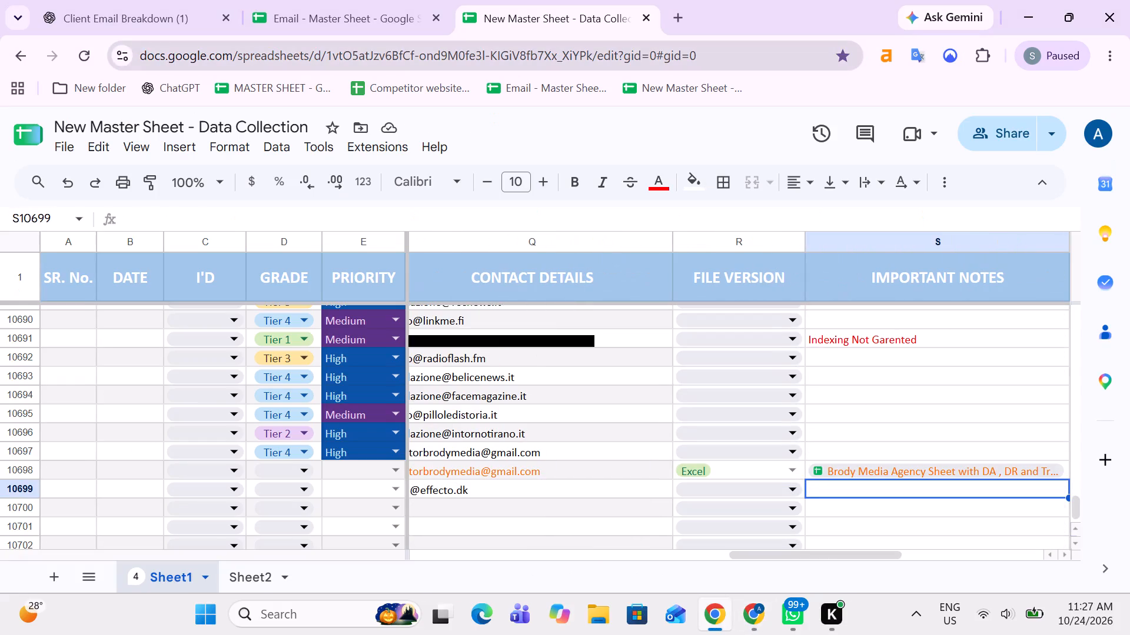
key("Return")
key("ctrl+v")
key("Tab")
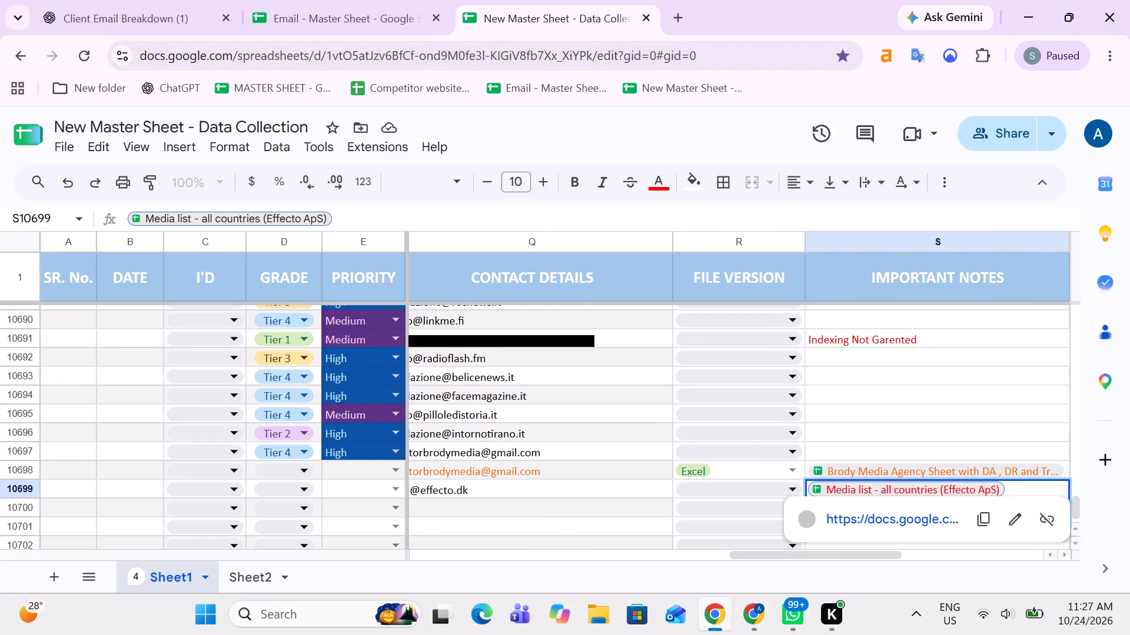
left_click(912, 444)
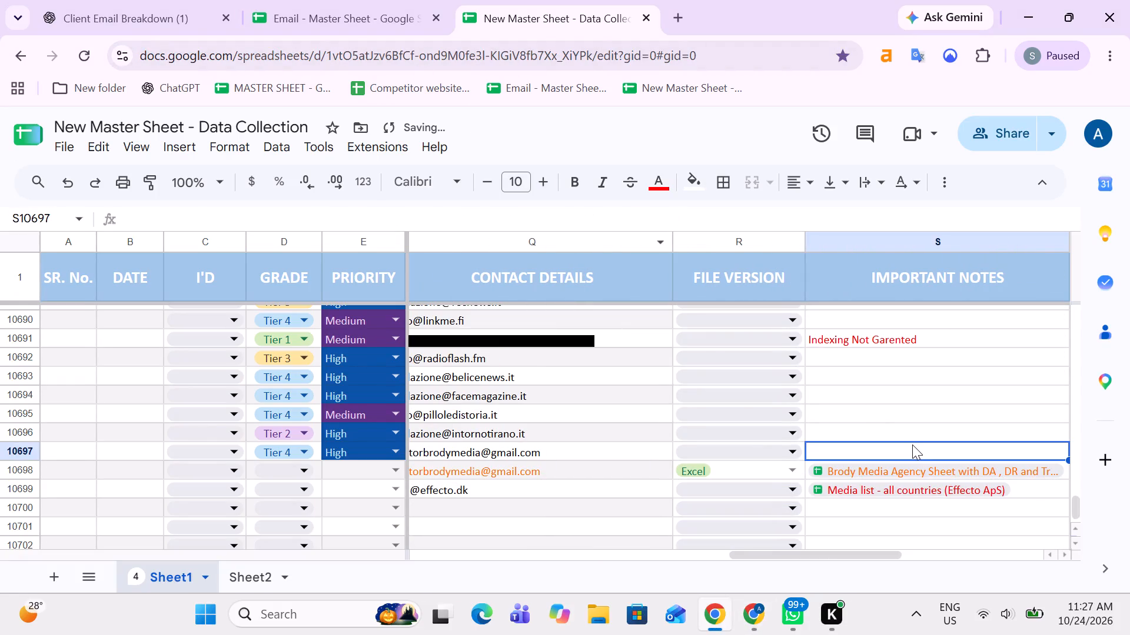
Enter Mix as both the country and the language for the Effecto media list row.
key("Down")
key("Down")
key("Right")
key("Left")
key("Left")
key("Left")
key("Left")
key("Left")
key("Left")
key("Left")
key("Left")
key("Left")
key("Left")
key("Left")
key("Left")
key("Left")
key("Left")
key("Left")
key("Left")
key("Left")
key("Left")
key("Left")
key("Left")
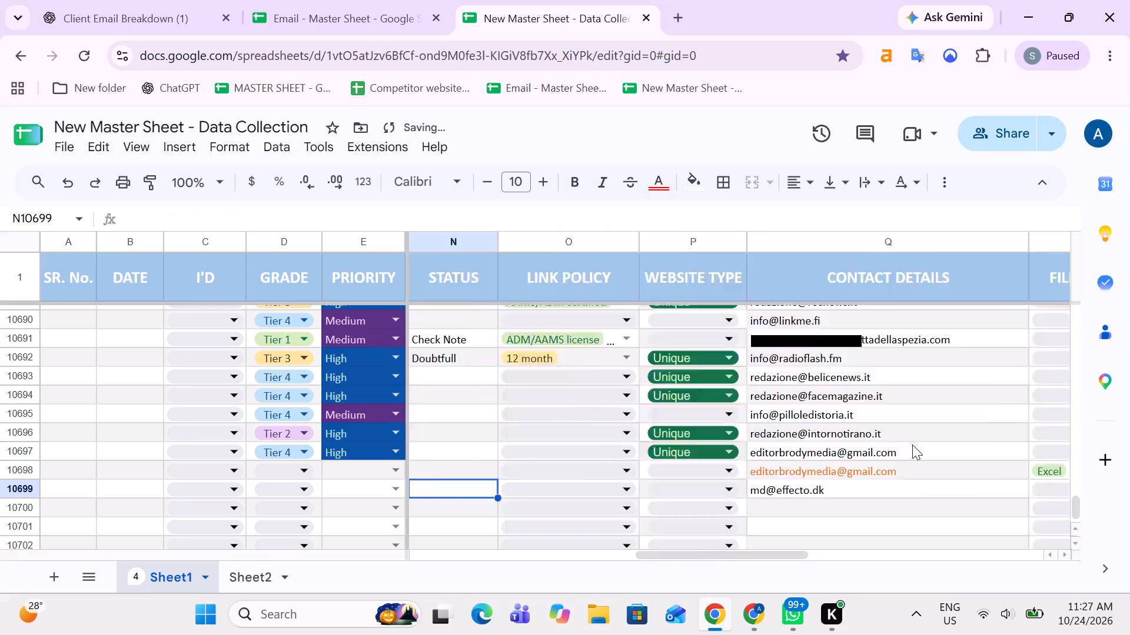
key("Right")
key("Right")
key("Right")
key("Right")
key("Right")
key("Right")
key("Right")
key("Right")
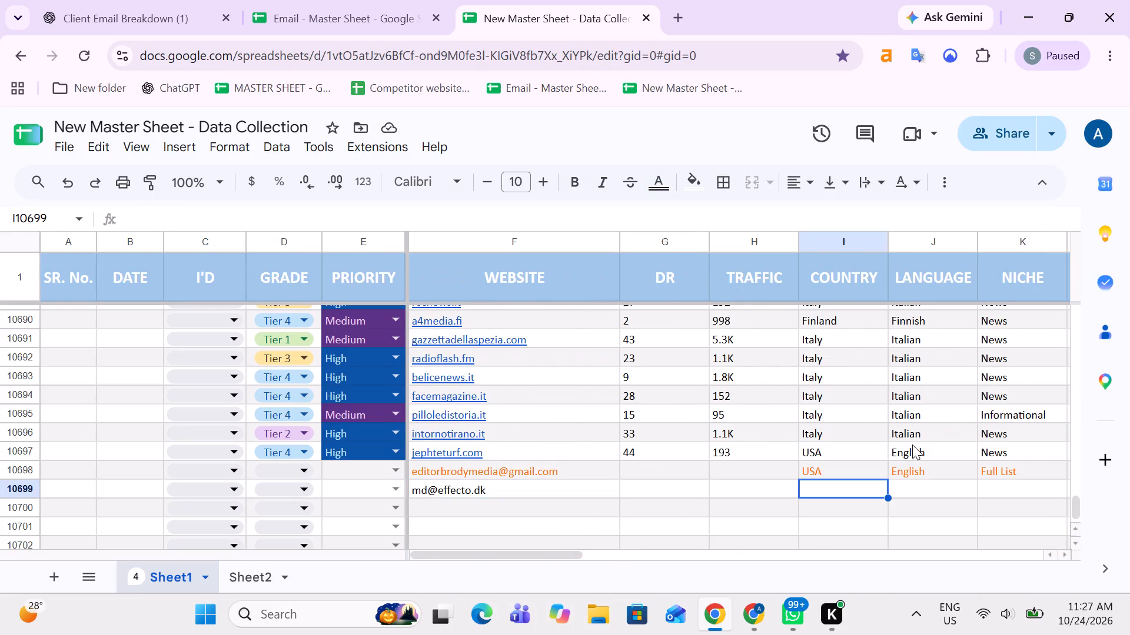
type("Mi")
key("Right")
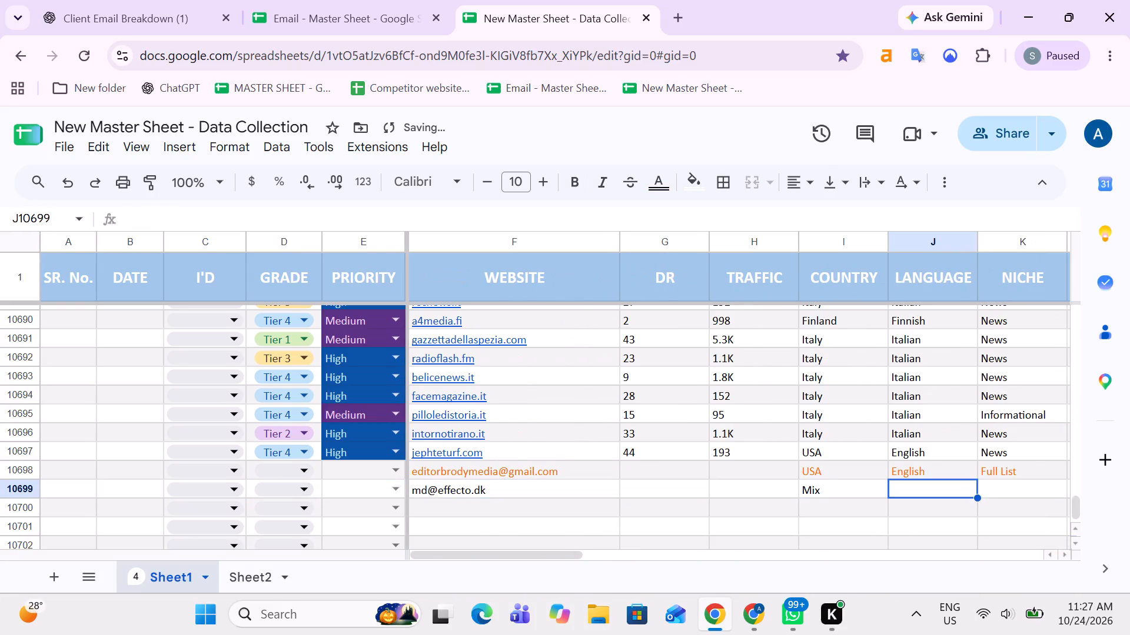
key("shift+m")
key("Right")
Enter Full List as the niche, price and casino price in the Effecto row.
type("Fu")
key("Right")
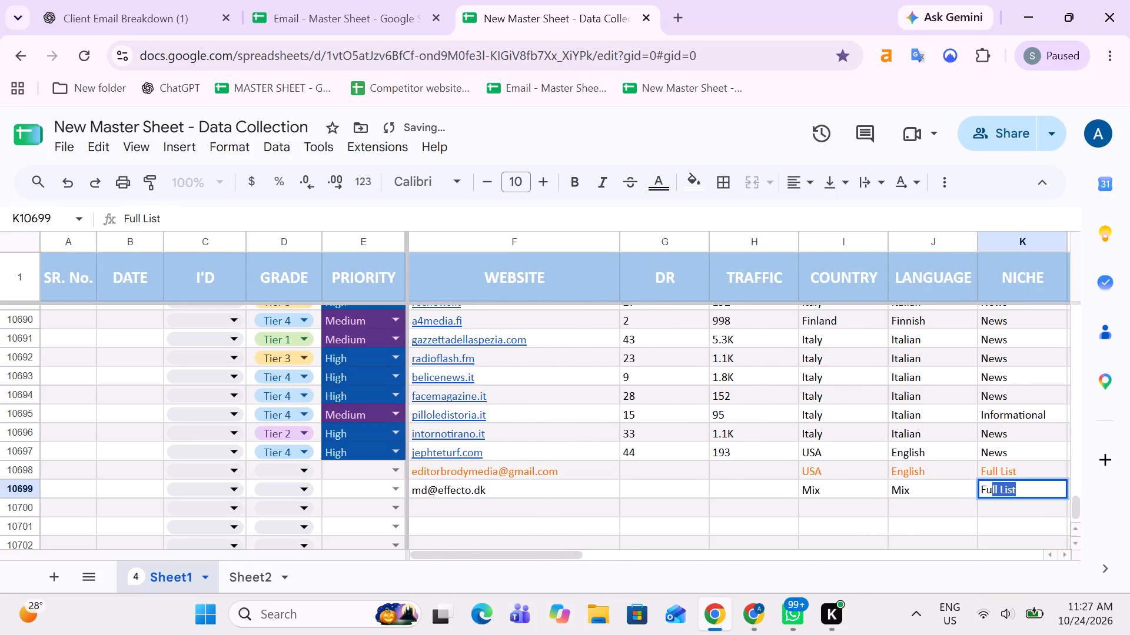
key("Left")
key("ctrl+c")
key("Right")
key("ctrl+v")
key("Right")
key("Right")
key("Left")
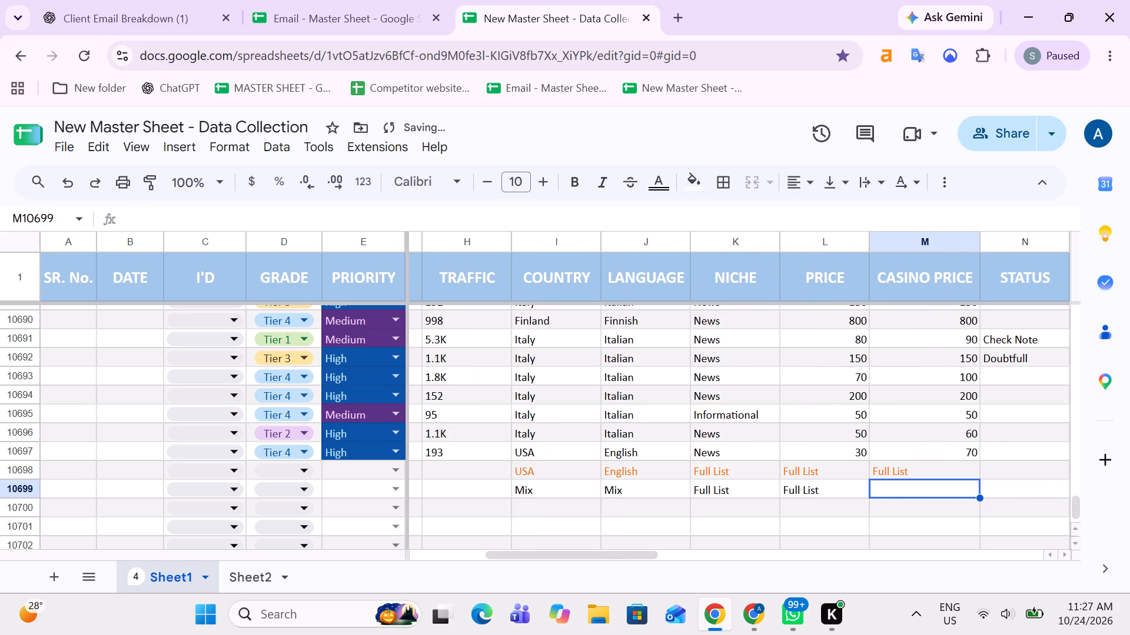
key("ctrl+v")
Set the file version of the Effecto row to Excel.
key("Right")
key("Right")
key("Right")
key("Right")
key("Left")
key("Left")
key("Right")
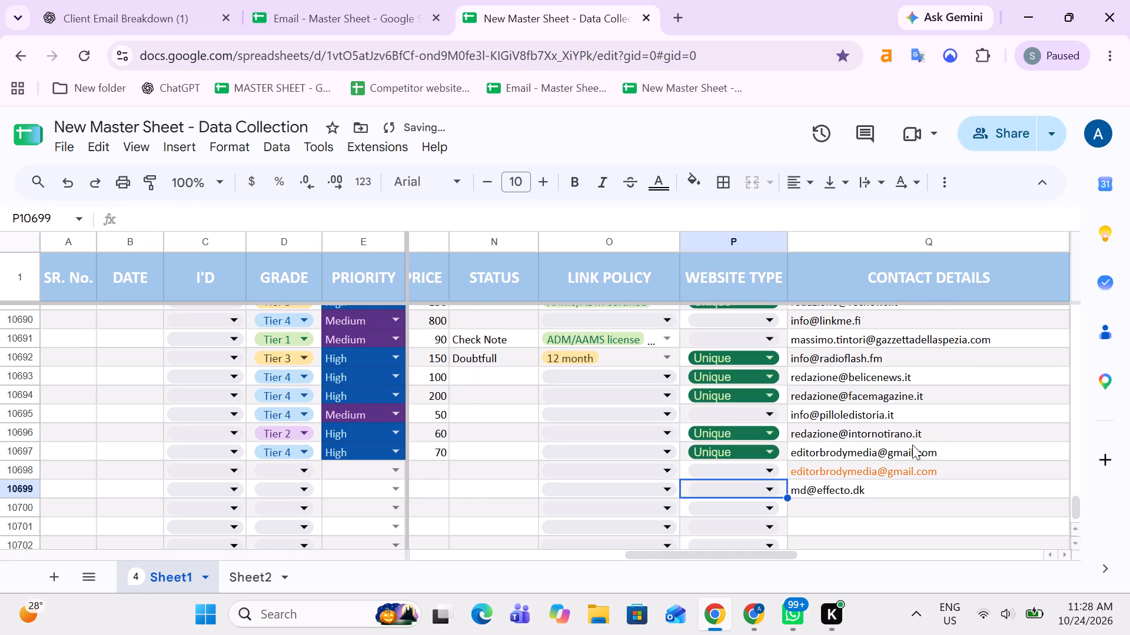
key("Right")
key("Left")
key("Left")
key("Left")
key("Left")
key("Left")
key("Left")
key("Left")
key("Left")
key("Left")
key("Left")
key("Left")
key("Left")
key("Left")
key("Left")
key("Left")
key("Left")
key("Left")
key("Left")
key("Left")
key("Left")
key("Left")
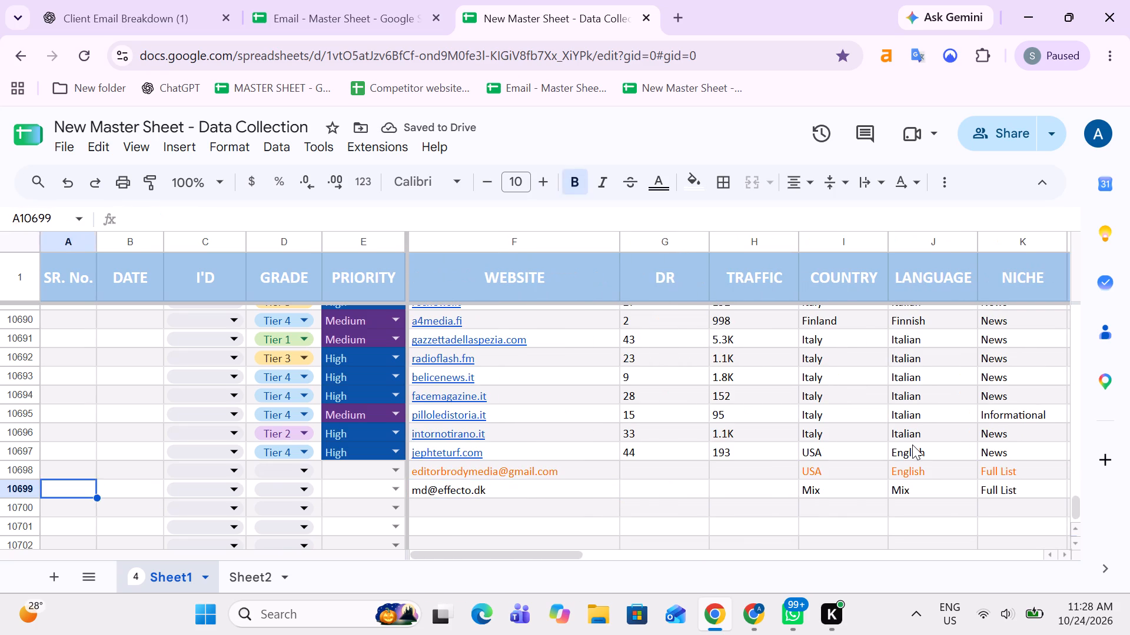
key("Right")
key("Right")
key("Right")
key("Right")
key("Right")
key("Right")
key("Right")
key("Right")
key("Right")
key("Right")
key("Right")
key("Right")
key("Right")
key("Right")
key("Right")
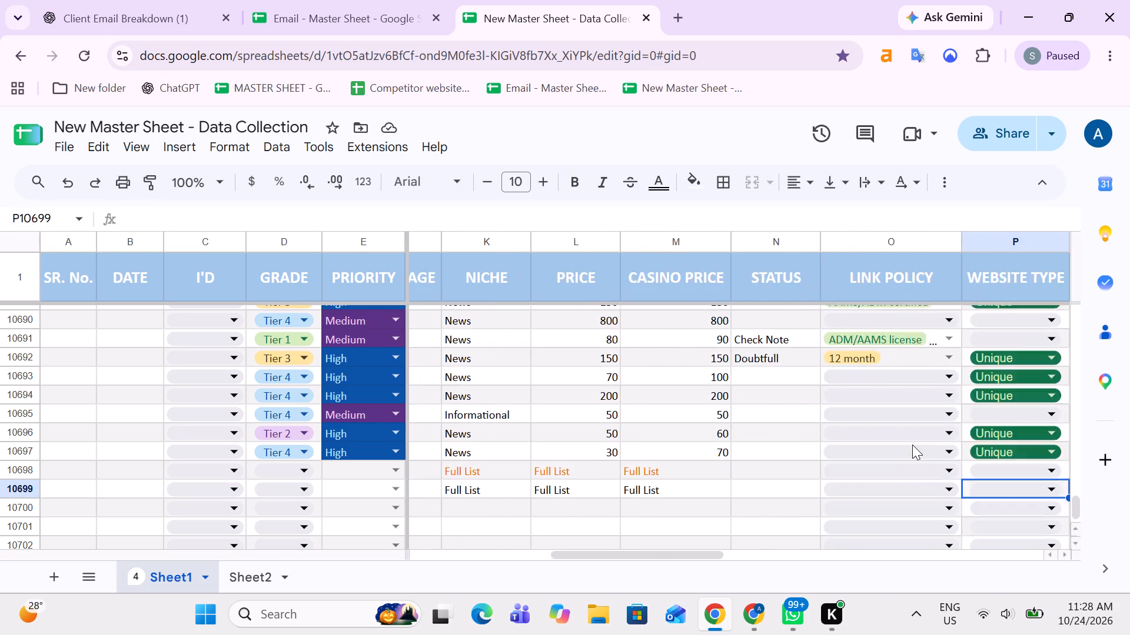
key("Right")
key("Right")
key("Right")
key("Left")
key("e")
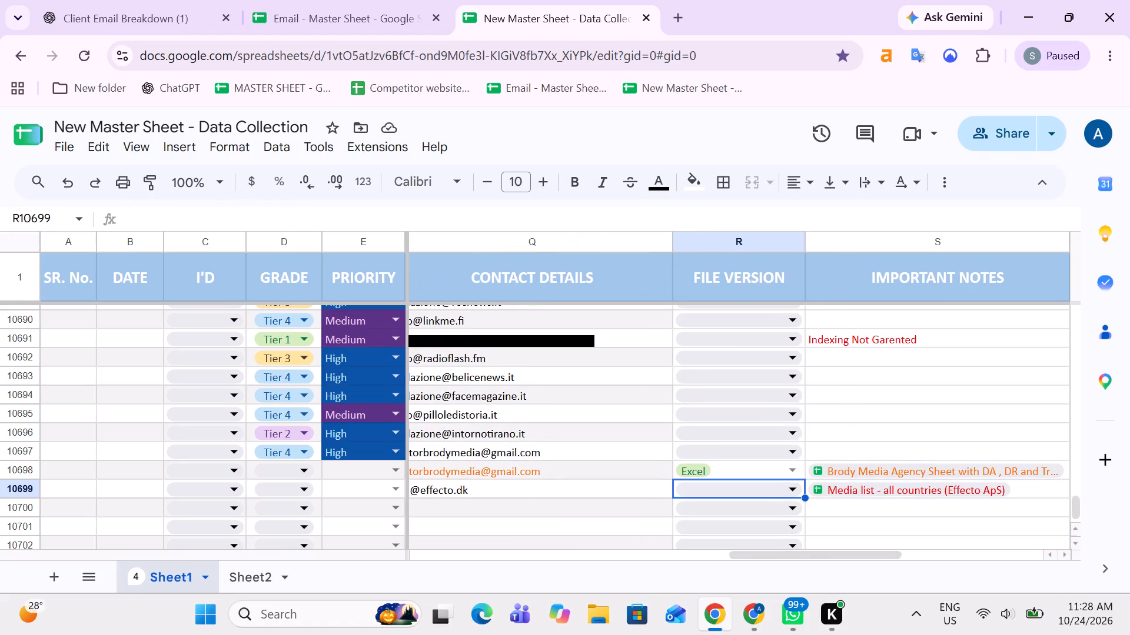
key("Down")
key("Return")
Set the Effecto row's file version to Google spread sheet and return to the beginning of the row.
key("Up")
key("g")
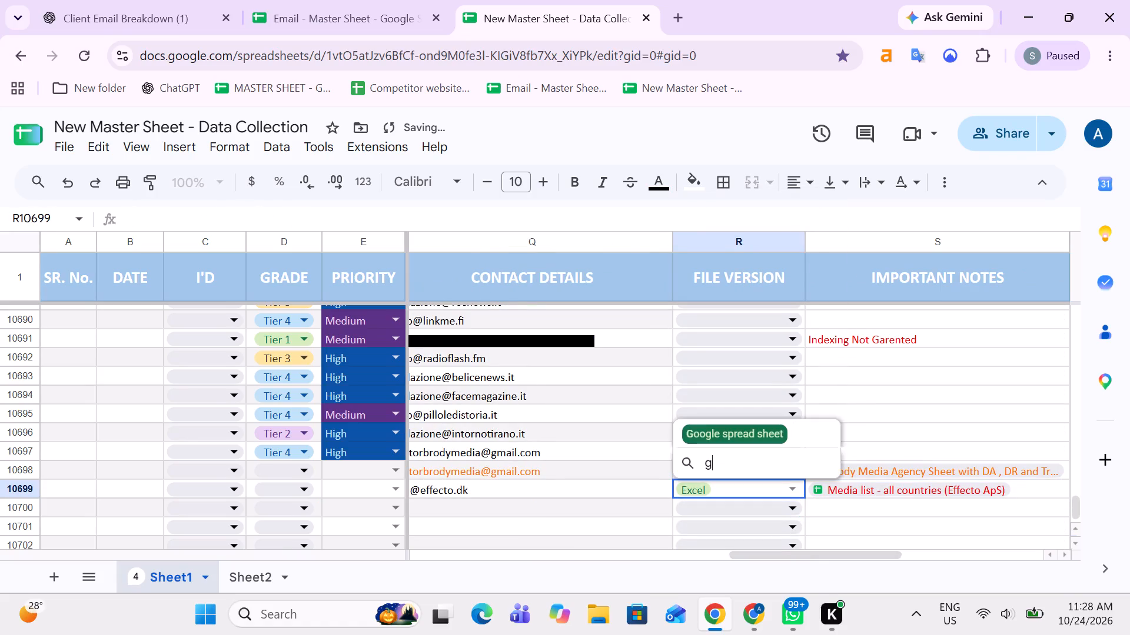
key("Down")
key("Return")
key("Up")
key("Right")
key("Left")
key("Left")
key("Left")
key("Left")
key("Left")
key("Left")
key("Left")
key("Left")
key("Left")
key("Left")
key("Left")
key("Left")
key("Left")
key("Left")
key("Left")
key("Left")
key("Left")
key("Left")
key("Left")
key("Left")
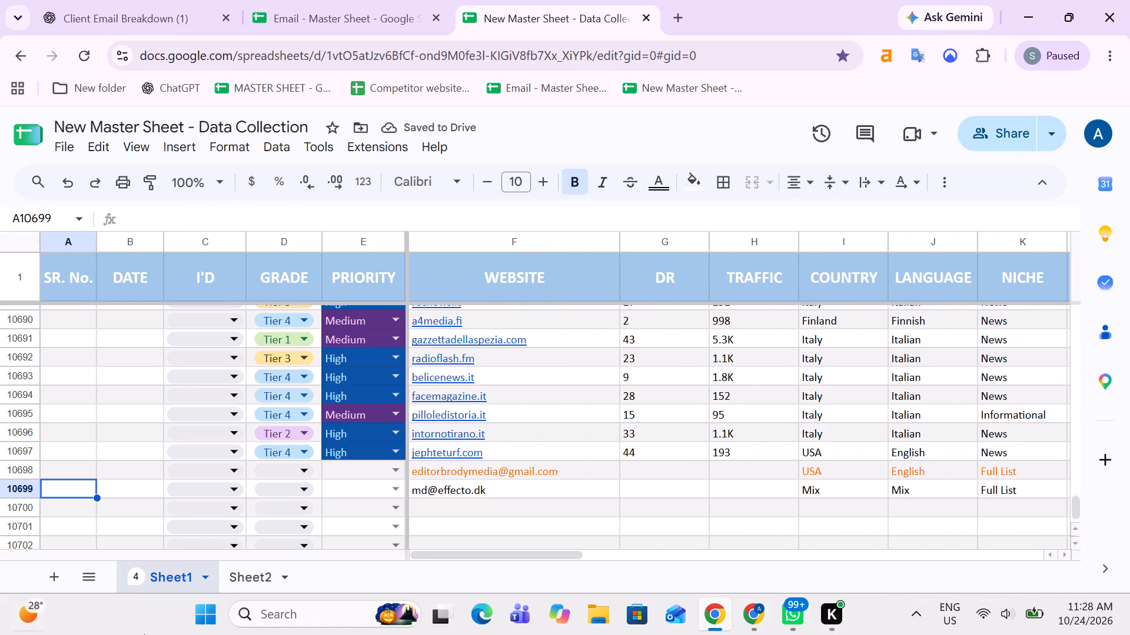
Colour the text of the whole Effecto row orange and move to its website cell.
left_click(0, 486)
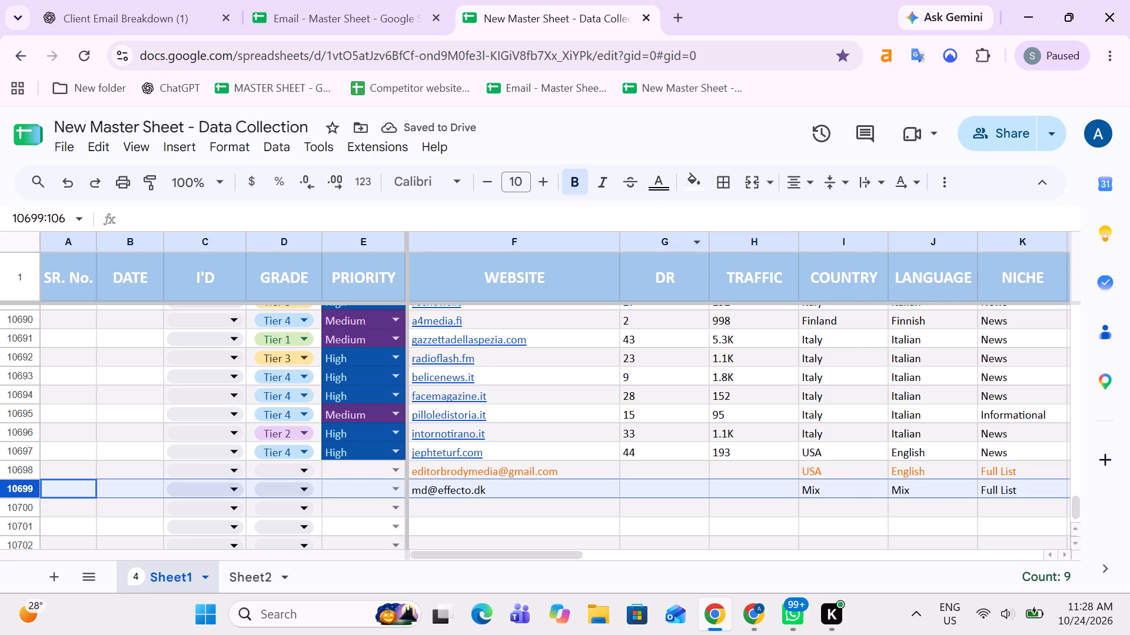
left_click(653, 185)
left_click(773, 419)
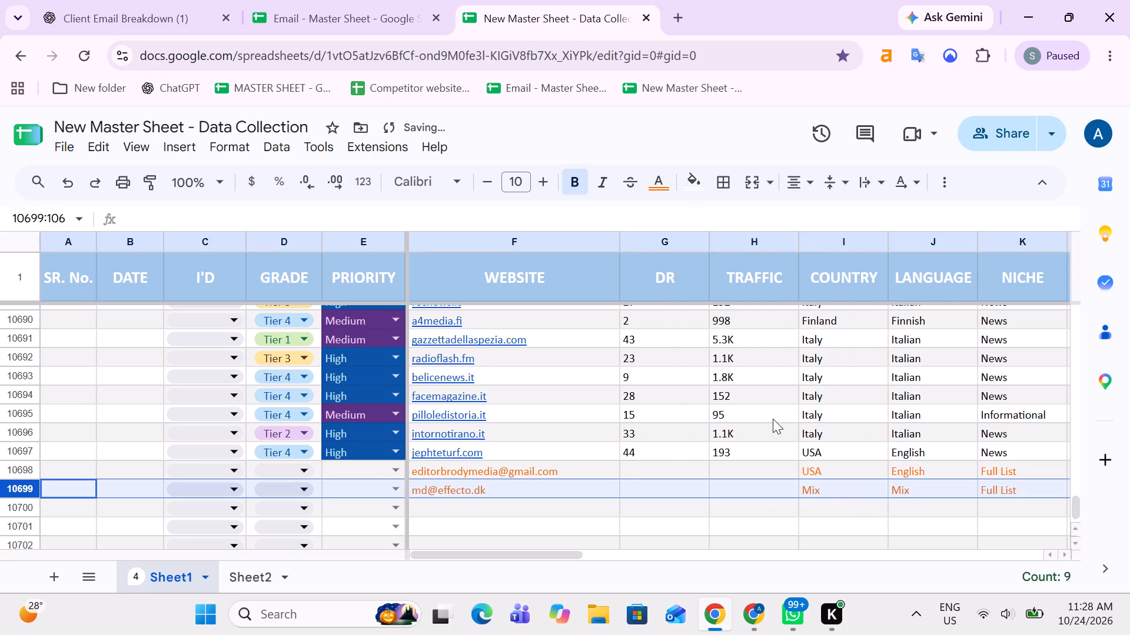
key("Right")
key("Right")
key("Right")
key("Right")
key("Right")
key("alt+Tab")
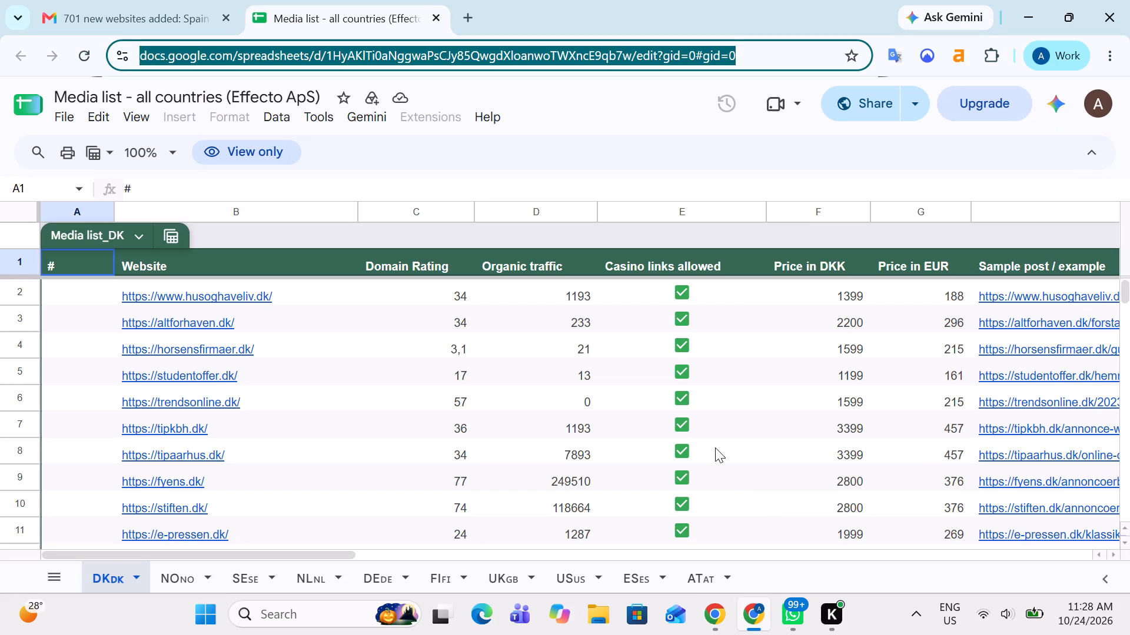
left_click(441, 18)
scroll(464, 190, "down", 7)
scroll(463, 255, "down", 8)
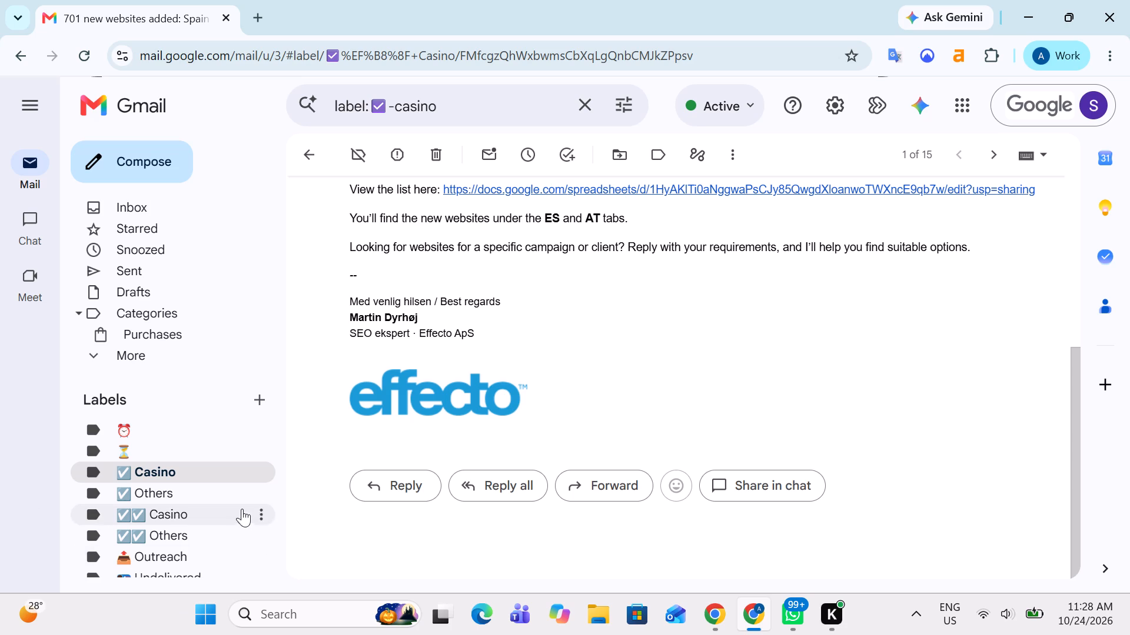
scroll(460, 460, "up", 2)
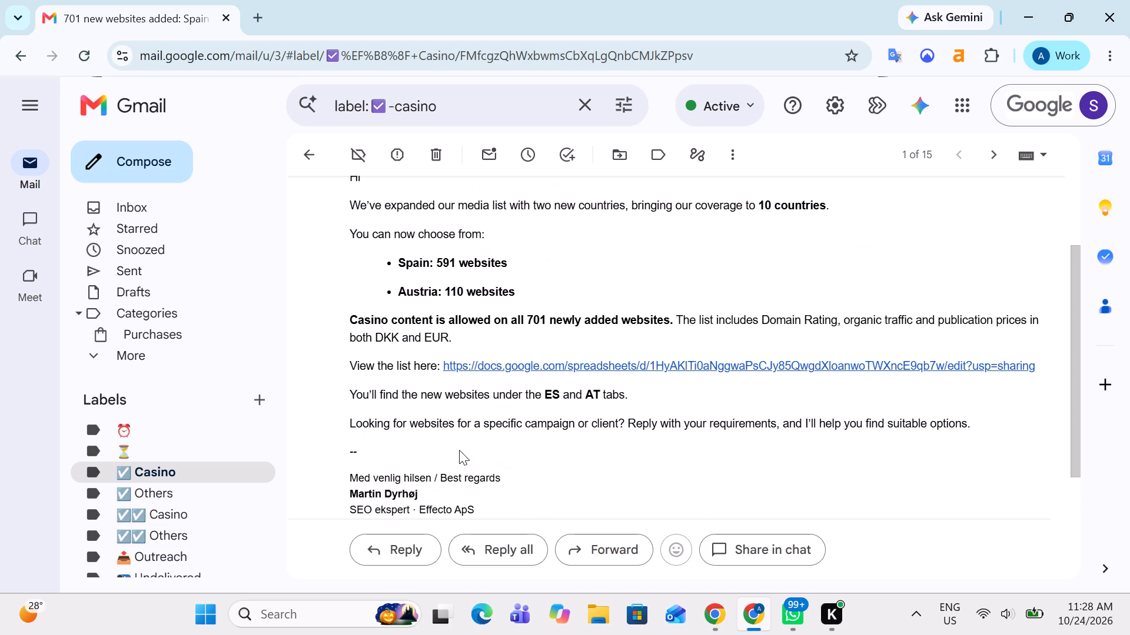
scroll(459, 450, "up", 4)
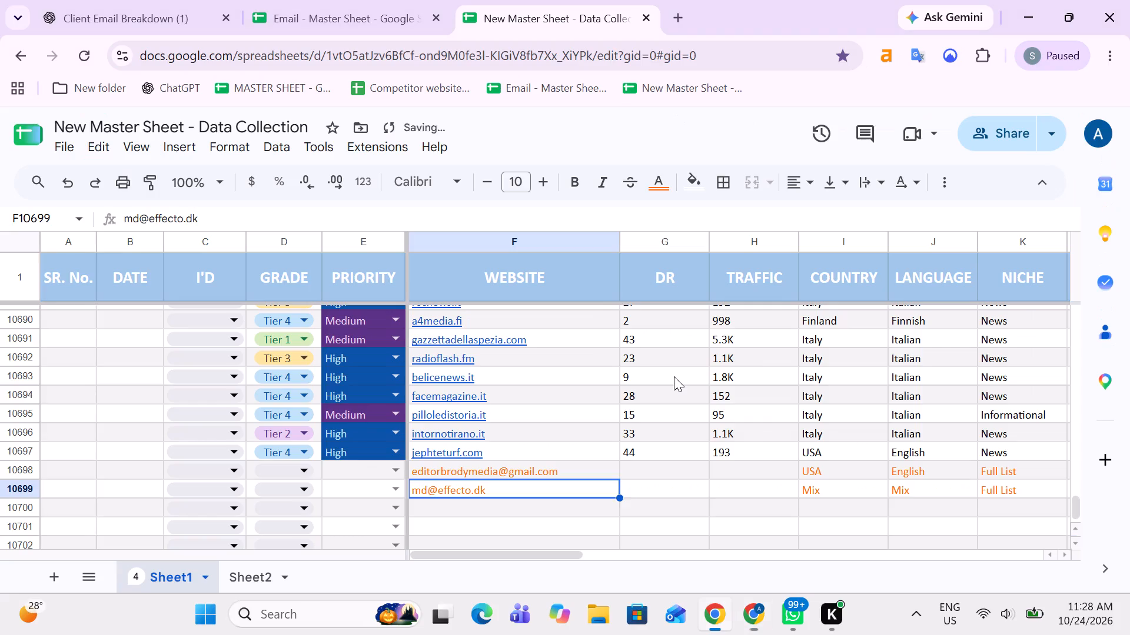
key("Right")
key("Right")
key("Right")
key("Right")
key("Right")
key("Right")
key("Right")
key("Right")
key("Right")
key("Right")
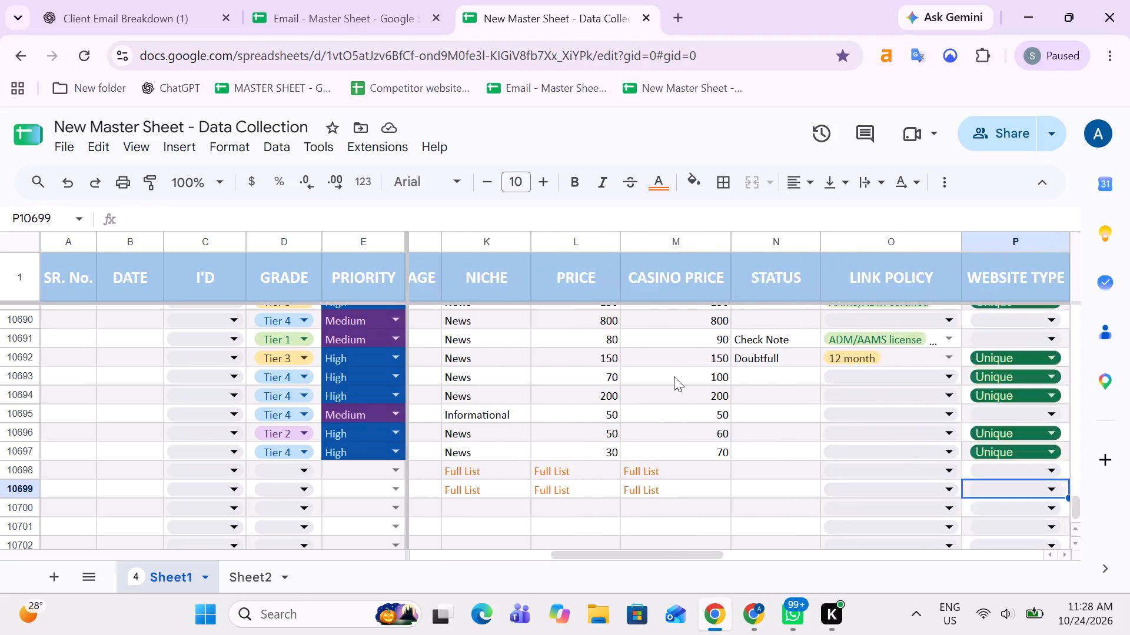
key("Right")
key("Left")
key("Left")
key("Left")
key("Left")
key("Left")
key("Left")
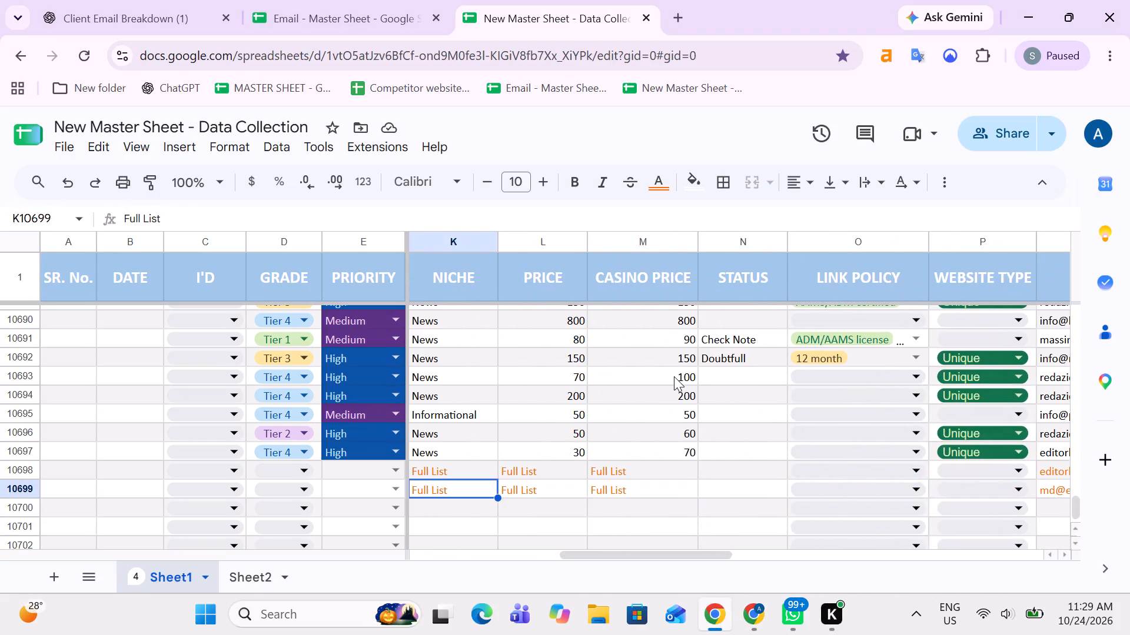
key("Right")
key("Right")
key("Right")
key("Right")
key("Left")
key("Left")
key("Left")
key("Left")
key("Left")
key("Left")
key("Left")
key("Left")
key("Left")
key("Left")
key("Left")
key("Left")
key("Left")
key("Left")
key("Left")
key("Left")
key("Left")
key("Right")
key("Right")
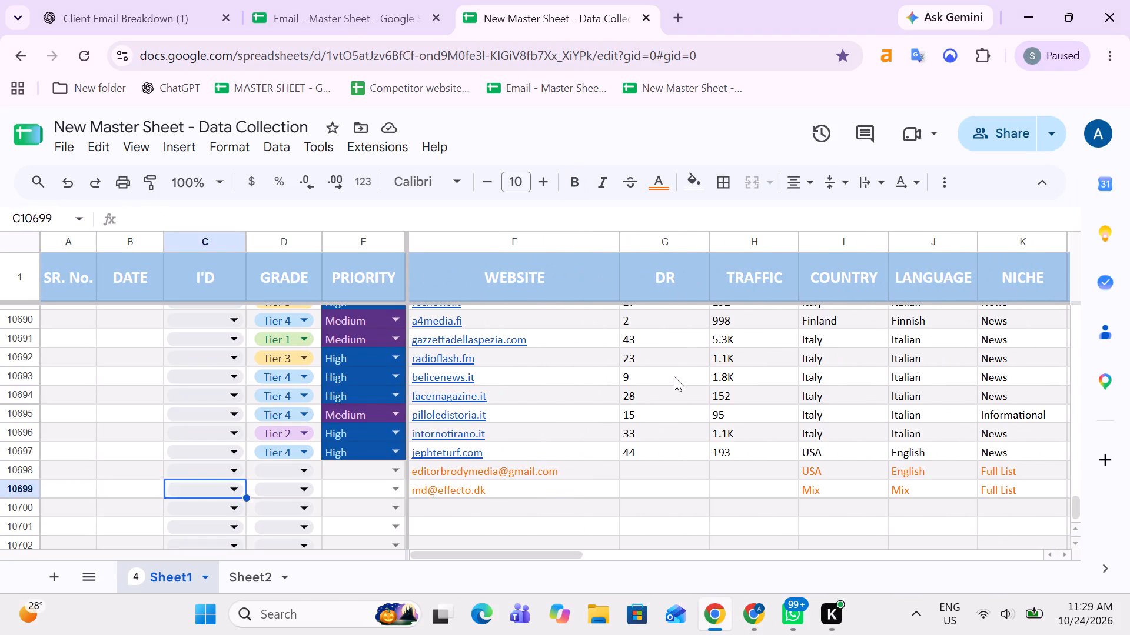
key("Right")
key("Right")
key("Right")
key("Down")
Return to the Effecto email and advance to the following Casino thread, about sienaclubfedelissimi.it.
key("alt+Tab")
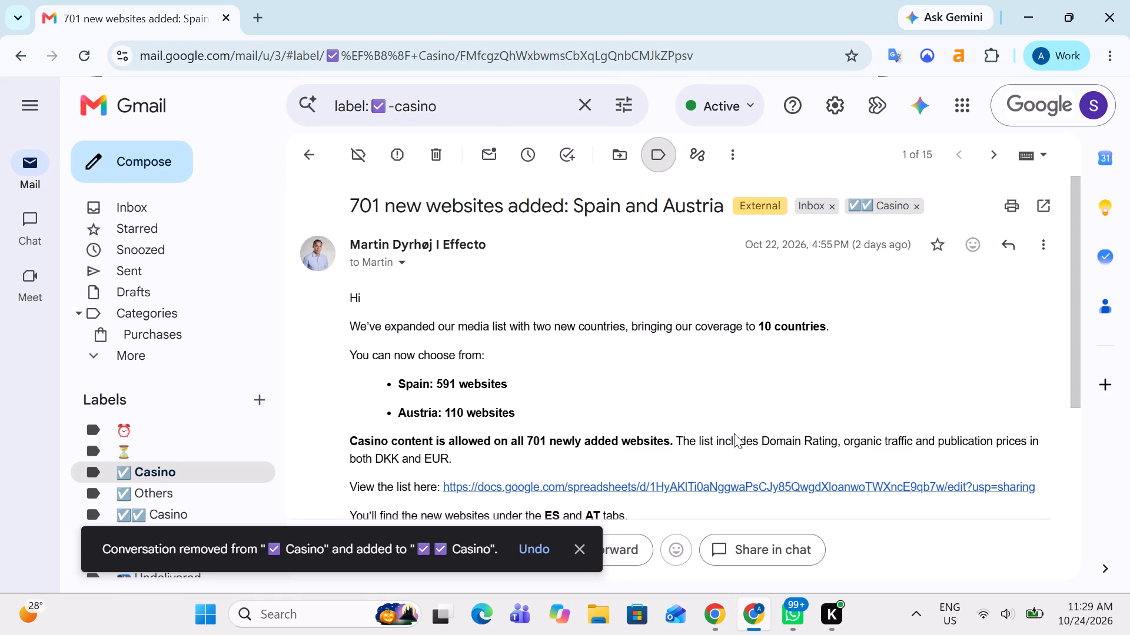
scroll(712, 424, "down", 16)
scroll(693, 415, "up", 13)
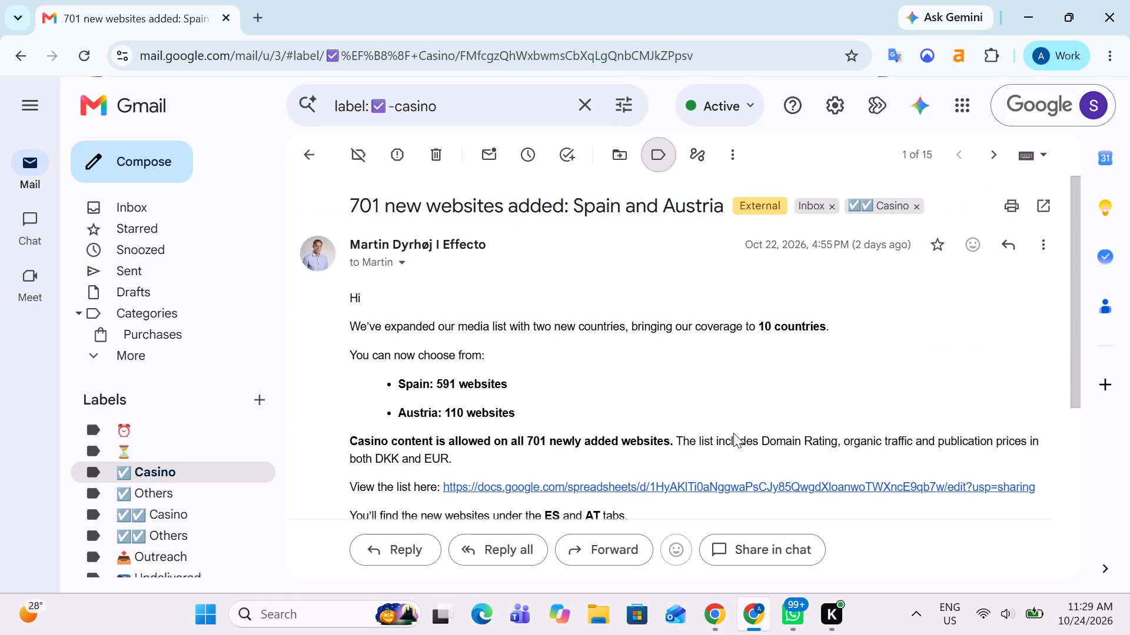
scroll(770, 634, "down", 1)
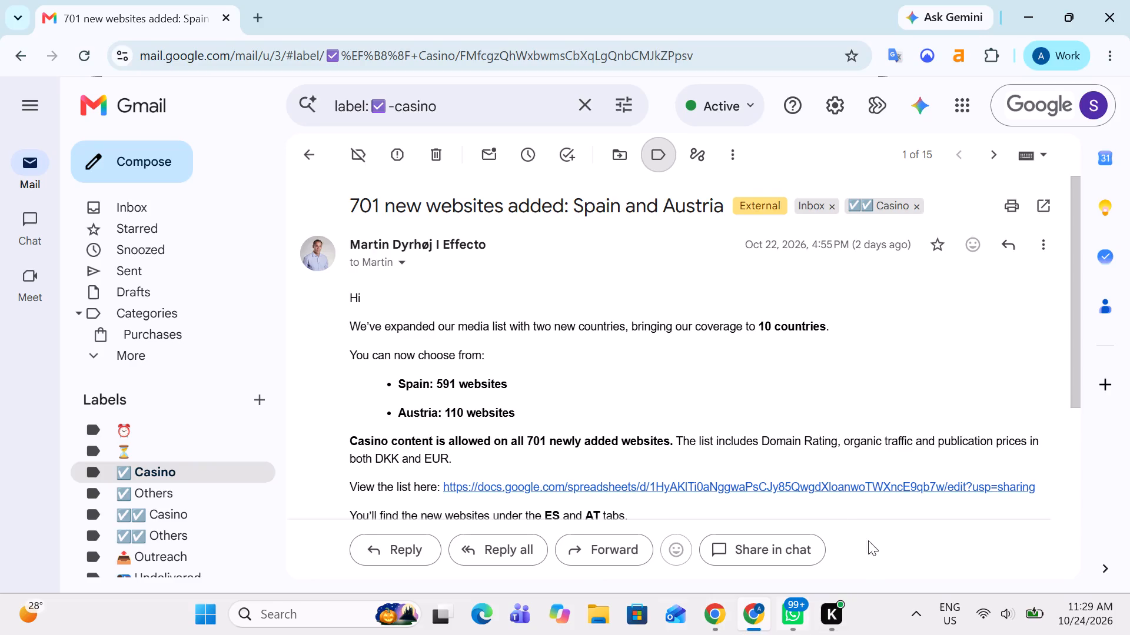
scroll(739, 452, "down", 5)
scroll(700, 390, "down", 7)
scroll(536, 346, "up", 5)
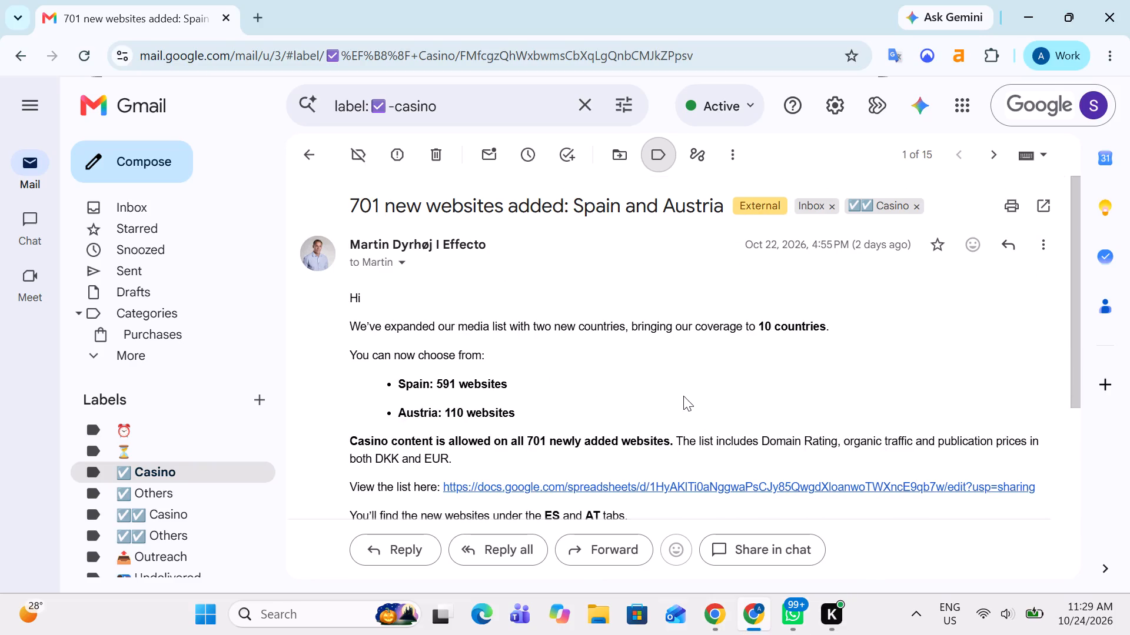
left_click(989, 154)
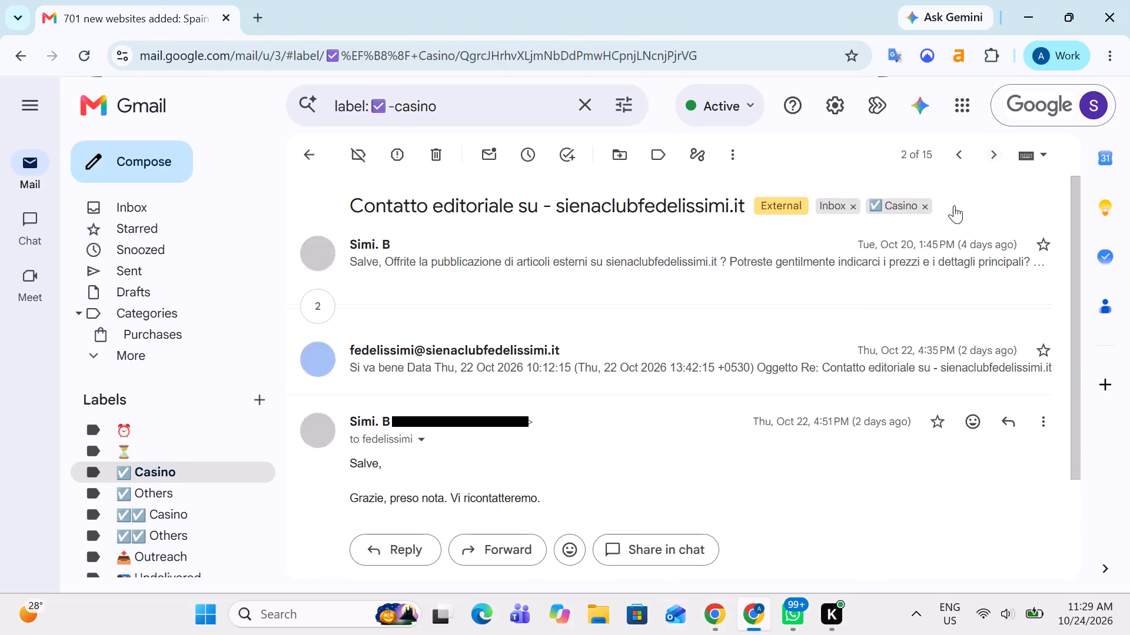
Expand the thread's earlier messages, open the sienaclubfedelissimi.it link and translate the publisher's first reply into English.
left_click(318, 305)
left_click(443, 312)
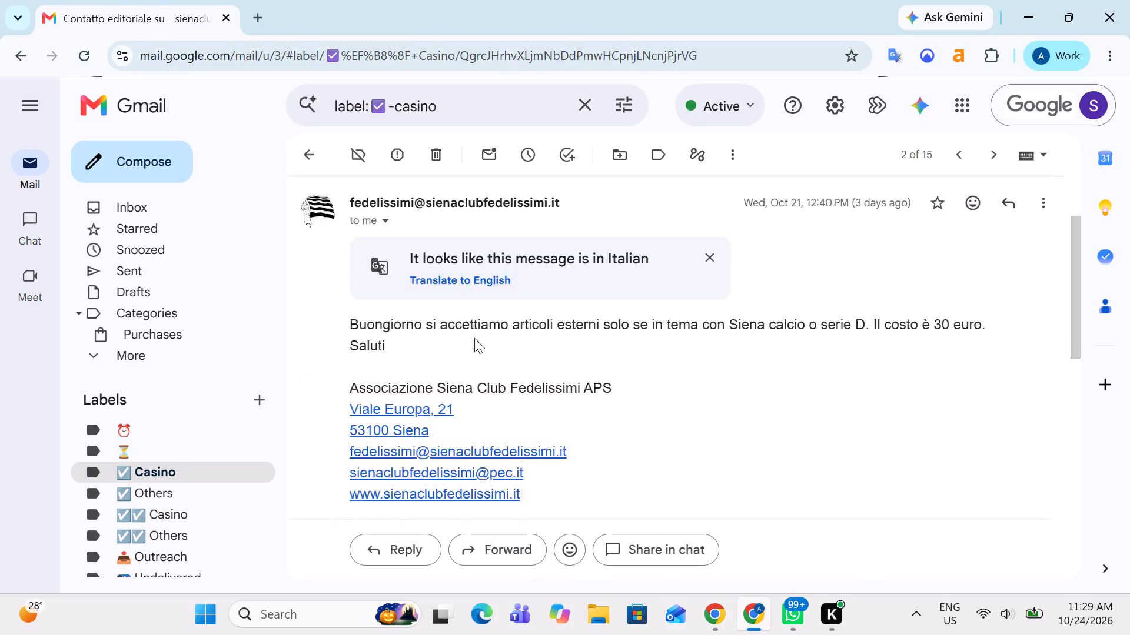
scroll(514, 296, "up", 1)
left_click(553, 243)
left_click(592, 284, "ctrl")
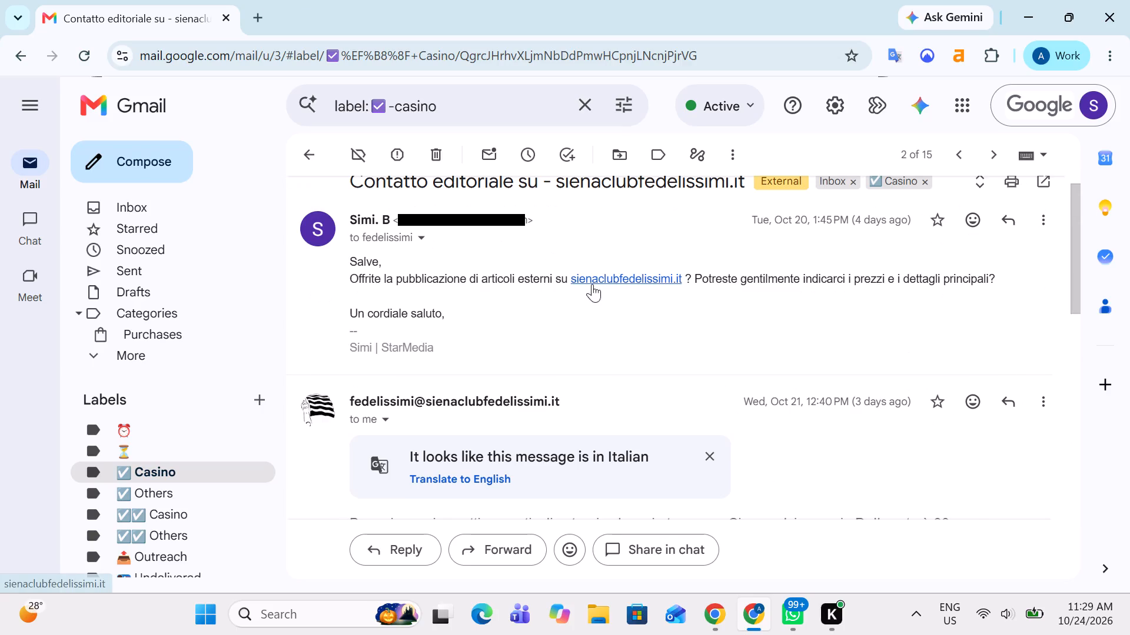
scroll(542, 369, "down", 3)
left_click(478, 219)
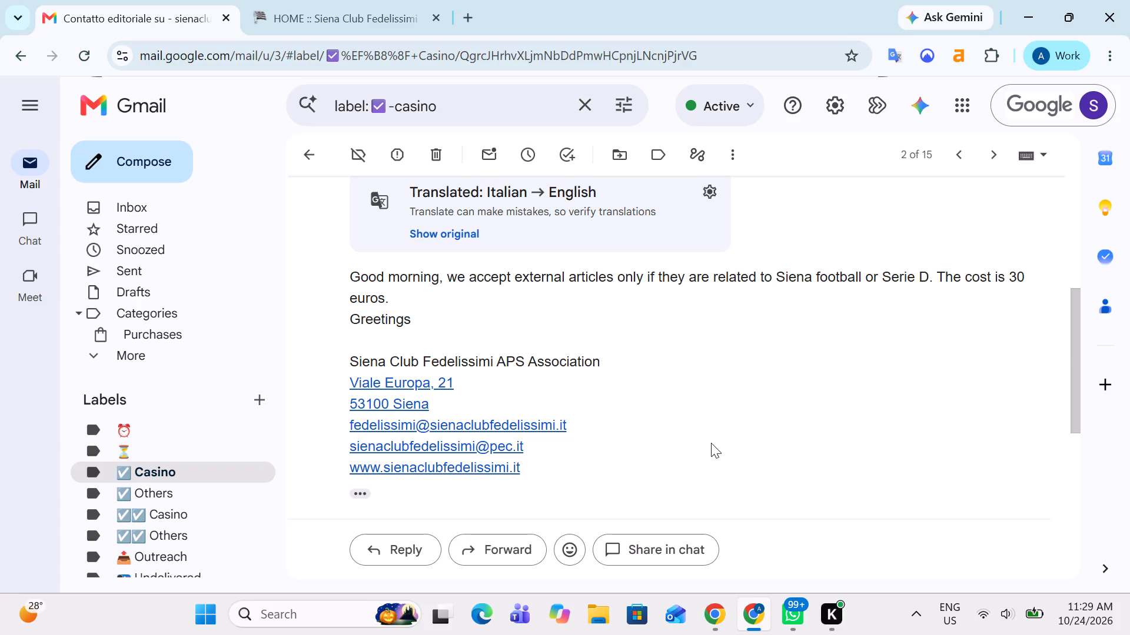
scroll(581, 382, "down", 5)
scroll(569, 378, "up", 3)
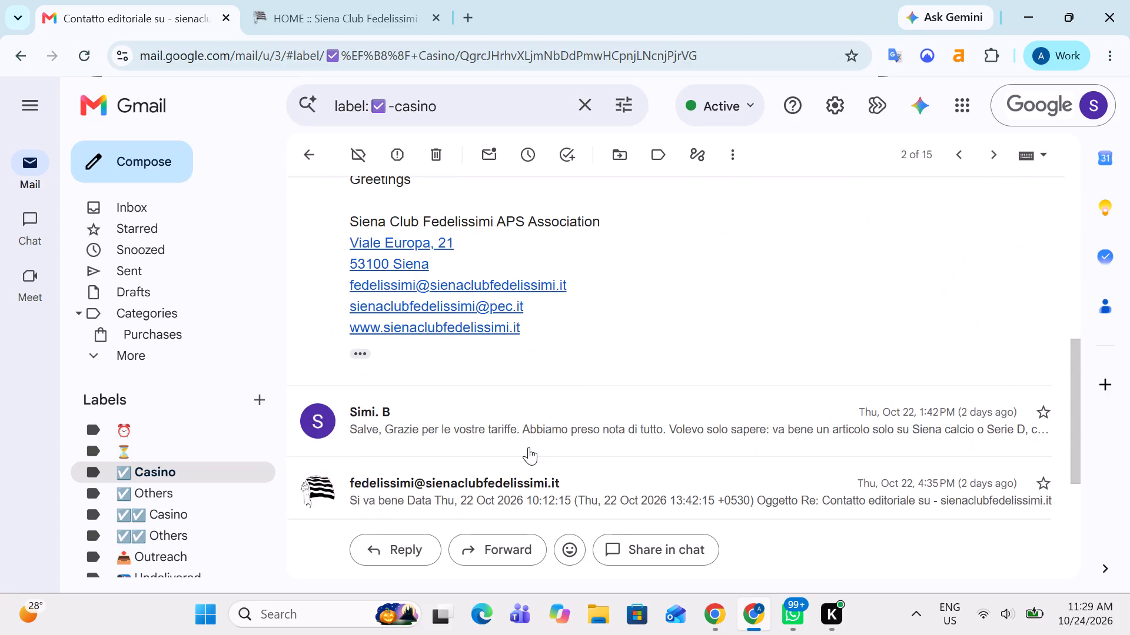
Open the follow-up message sent to the publisher after its first reply and translate it into English.
left_click(522, 435)
scroll(618, 377, "down", 2)
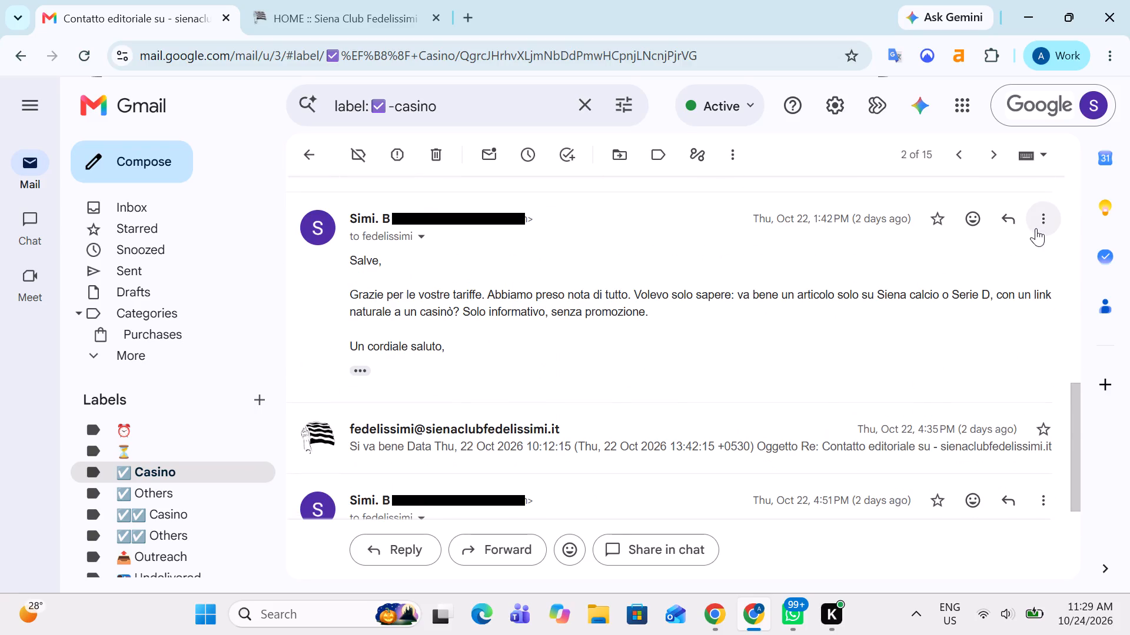
left_click(1036, 228)
scroll(977, 337, "down", 2)
left_click(871, 418)
scroll(700, 350, "down", 2)
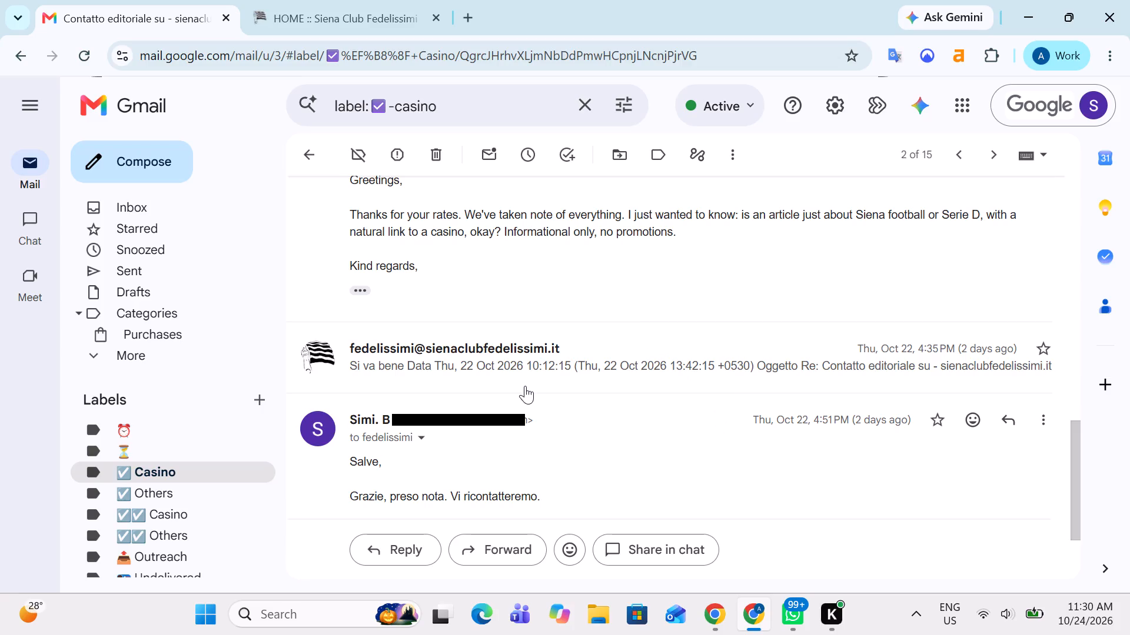
Open the publisher's second reply and read it translated into English.
left_click(484, 358)
left_click(469, 283)
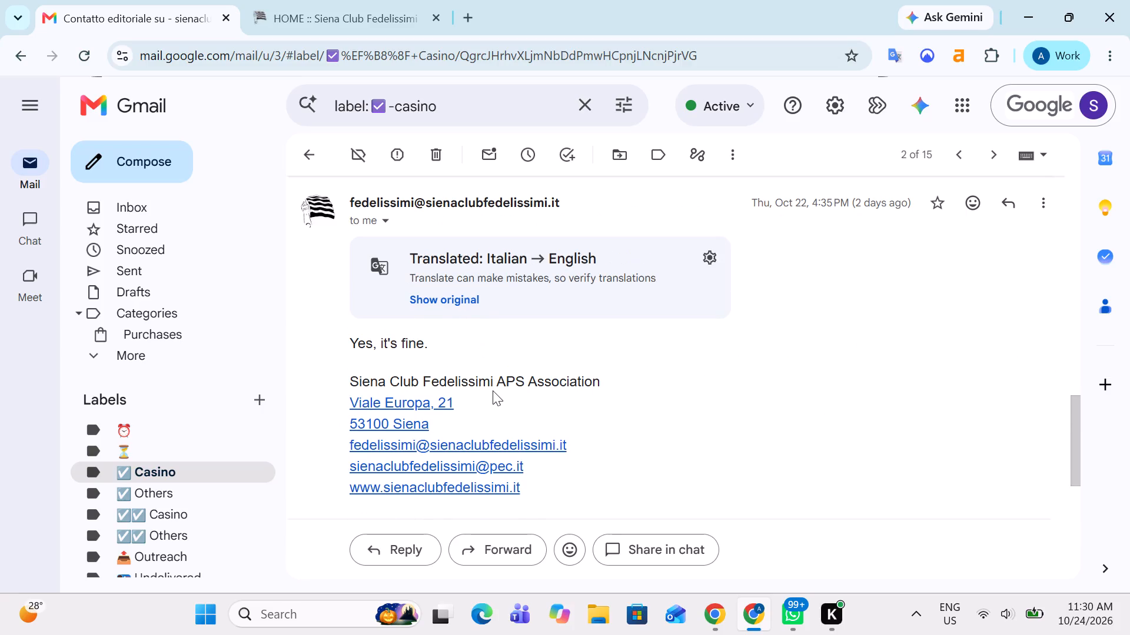
scroll(527, 407, "down", 5)
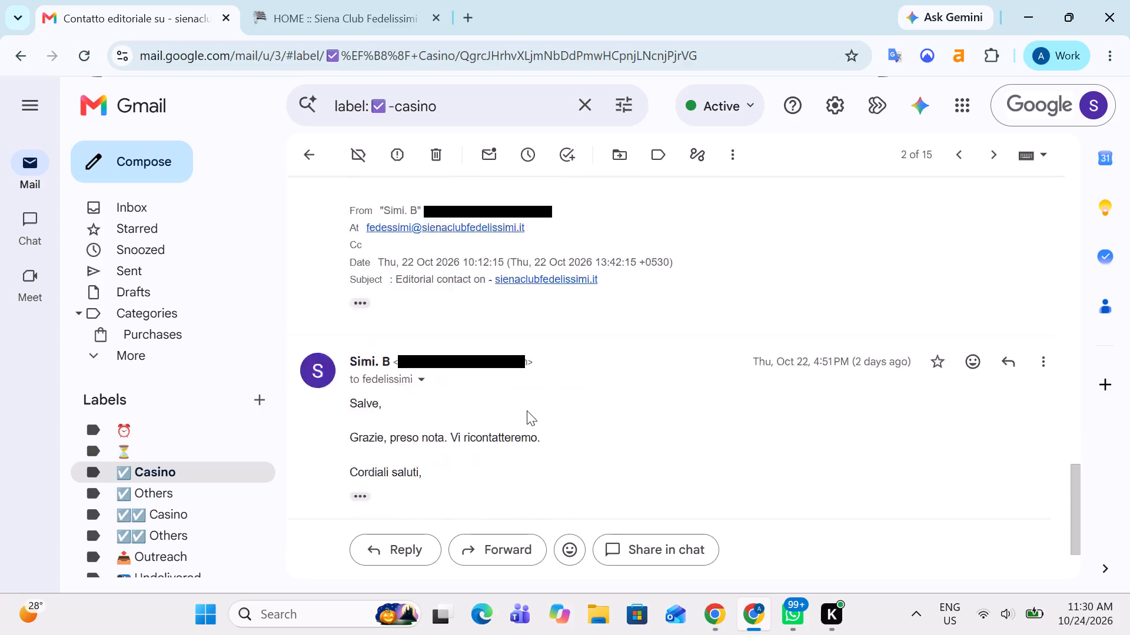
scroll(527, 410, "up", 8)
Copy the domain sienaclubfedelissimi.it from the opened site and enter it as the website in the row below Effecto.
left_click(363, 0)
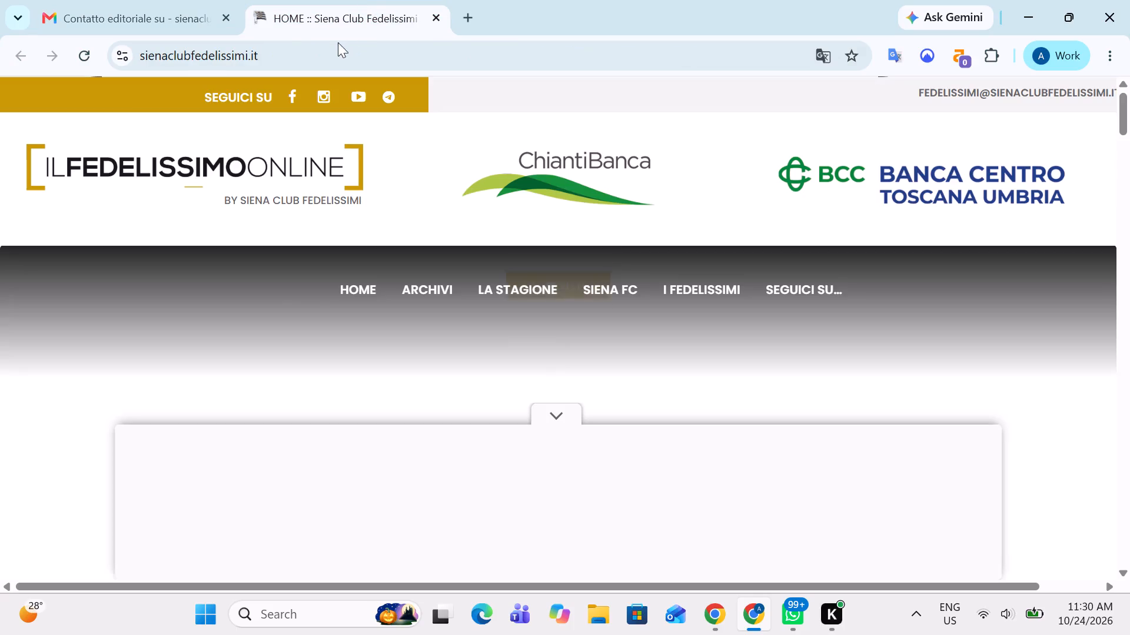
left_click(323, 52)
left_click_drag(323, 52, 238, 65)
key("ctrl+c")
key("ctrl+c")
key("ctrl+c")
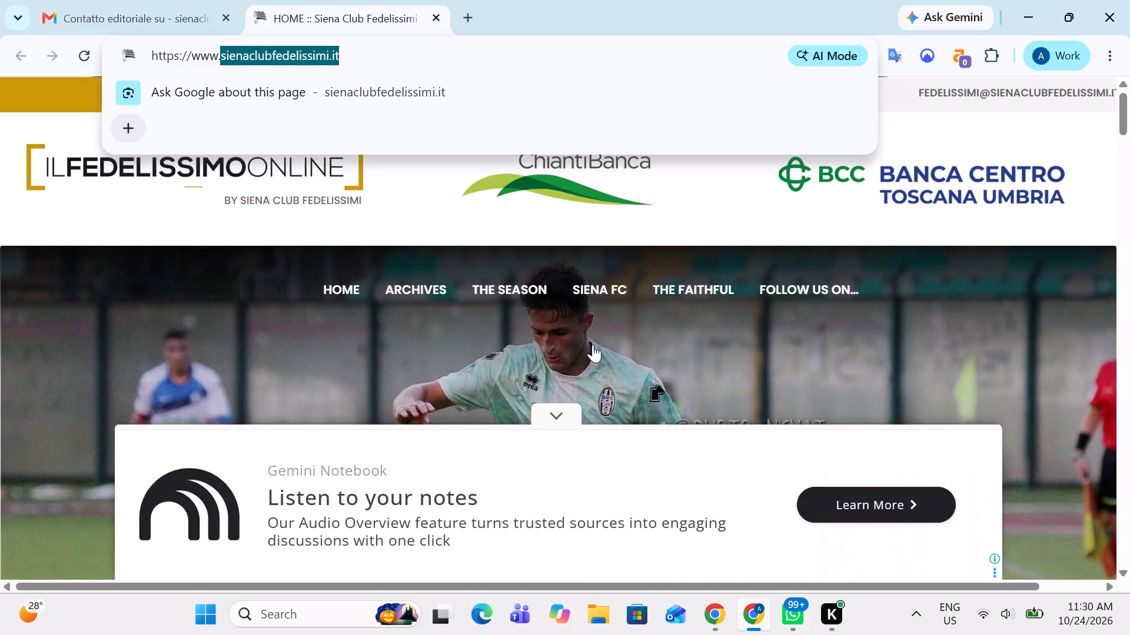
left_click(552, 417)
key("alt+Tab")
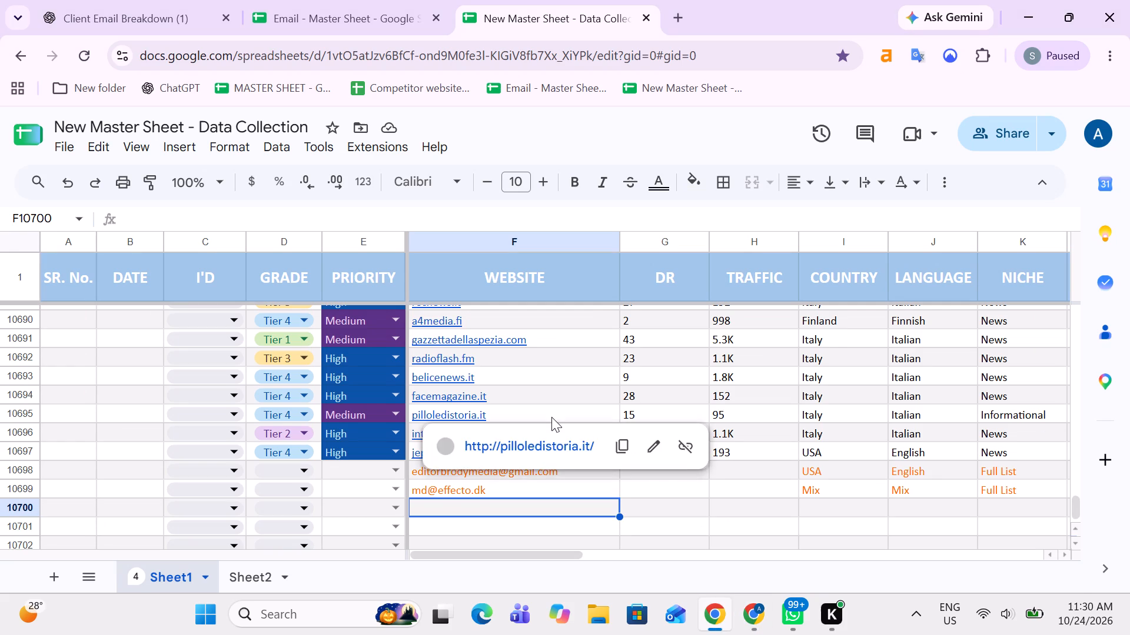
key("Return")
key("ctrl+v")
key("Tab")
key("alt+Tab")
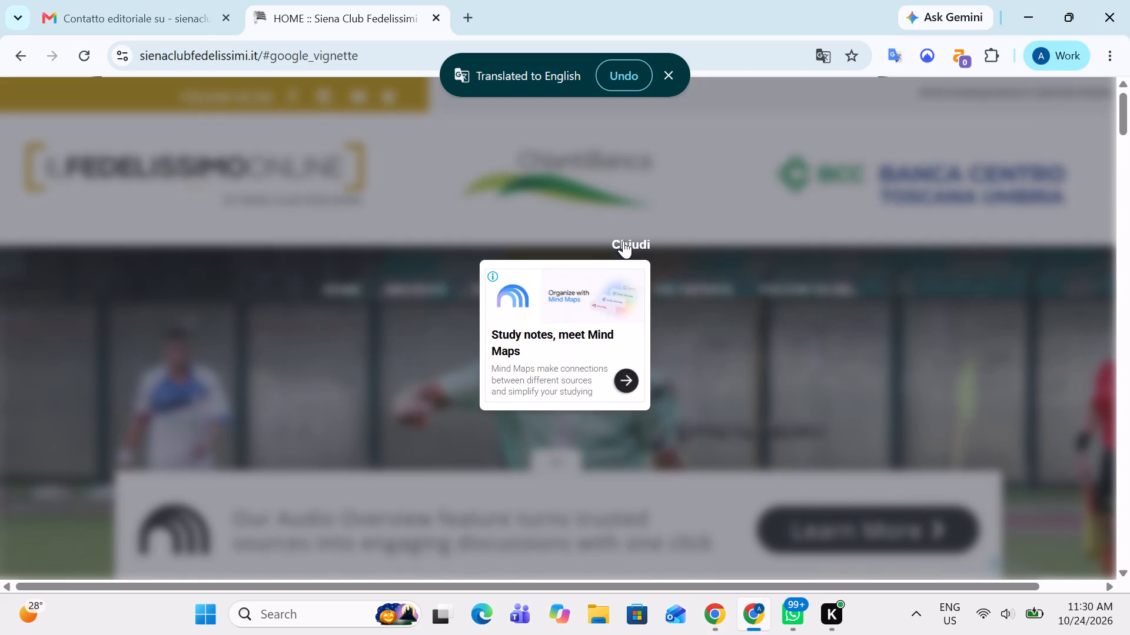
Dismiss the ad on sienaclubfedelissimi.it, look over its news content and look up the site's metrics for the new row.
left_click(623, 240)
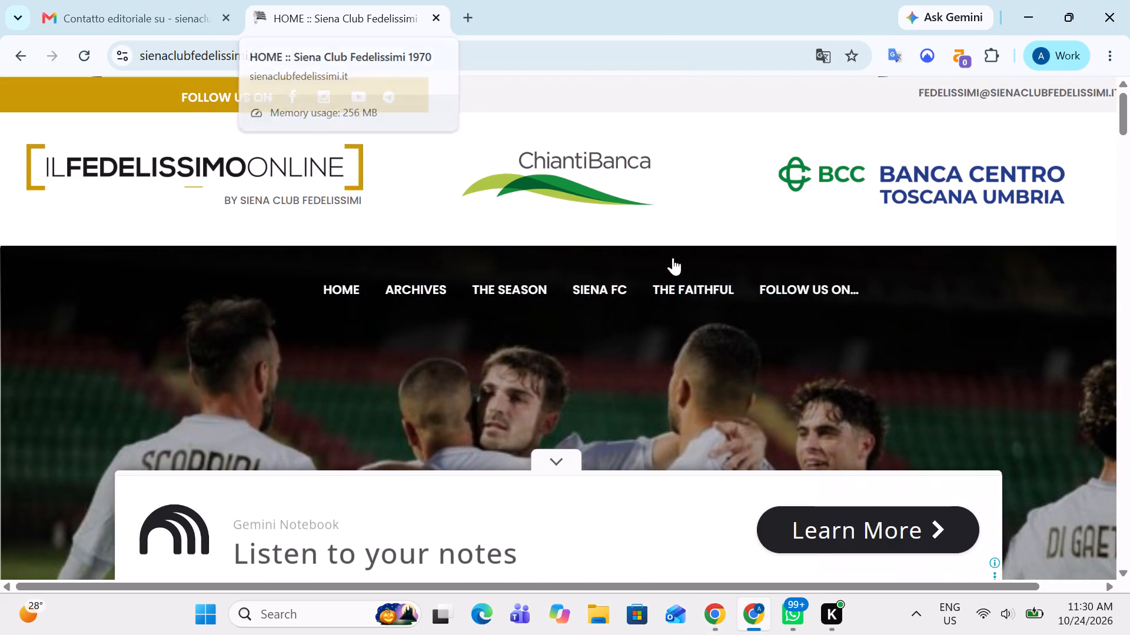
scroll(684, 265, "down", 14)
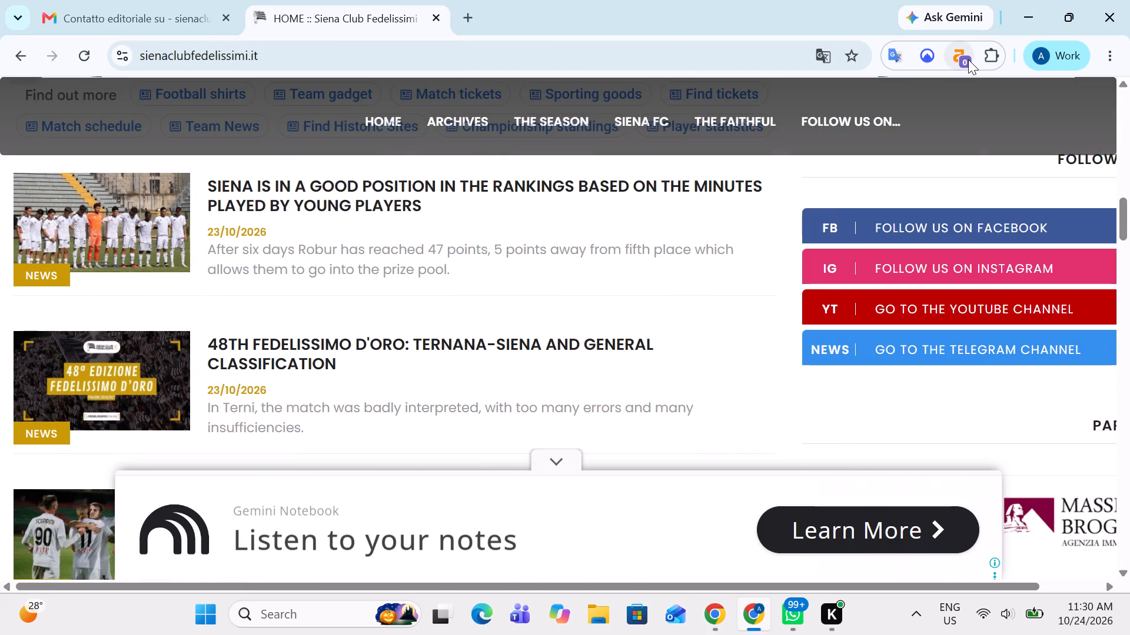
left_click(968, 59)
key("alt+Tab")
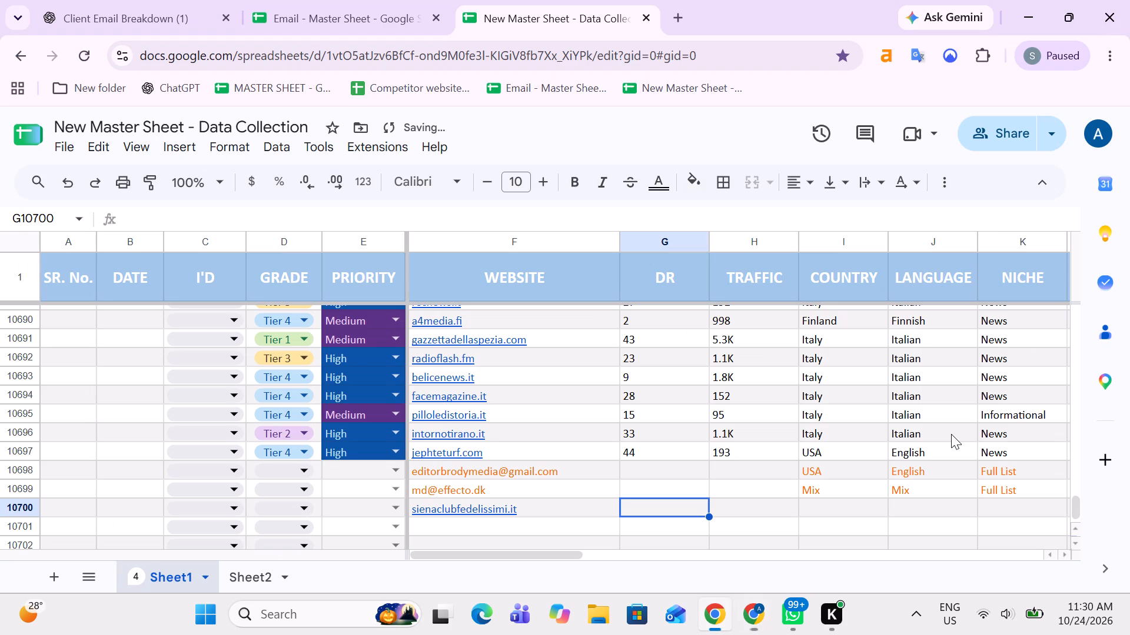
Enter 0 as the DR and 1.6K as the traffic for sienaclubfedelissimi.it.
key("0")
key("Right")
type("1.6K")
key("Right")
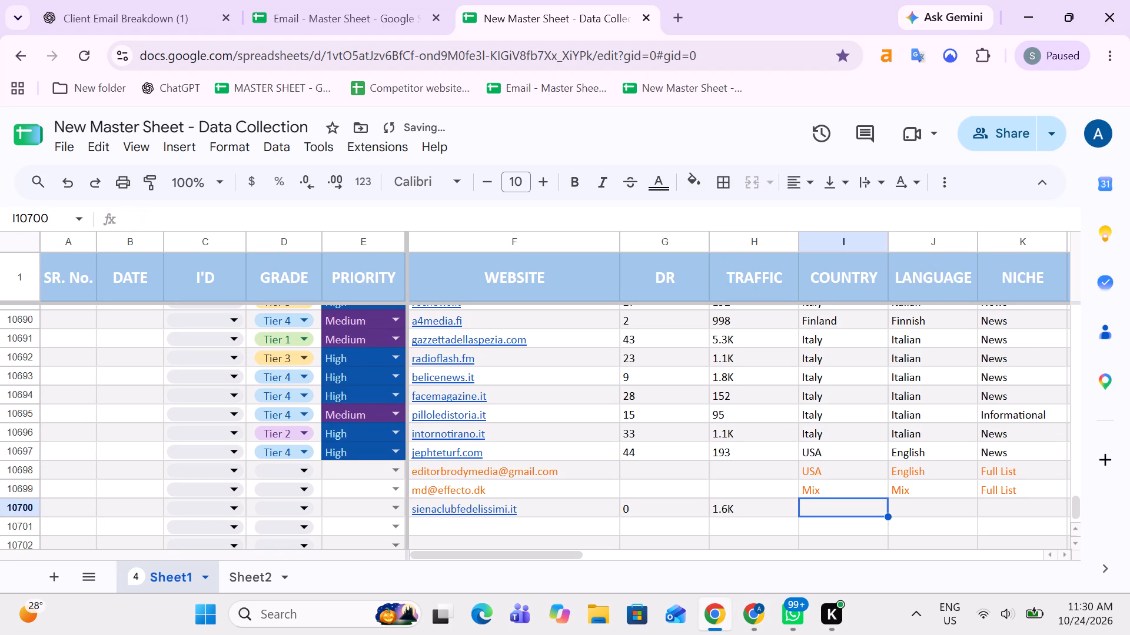
Enter Italy as the country and Italian as the language for sienaclubfedelissimi.it.
type("It")
key("Right")
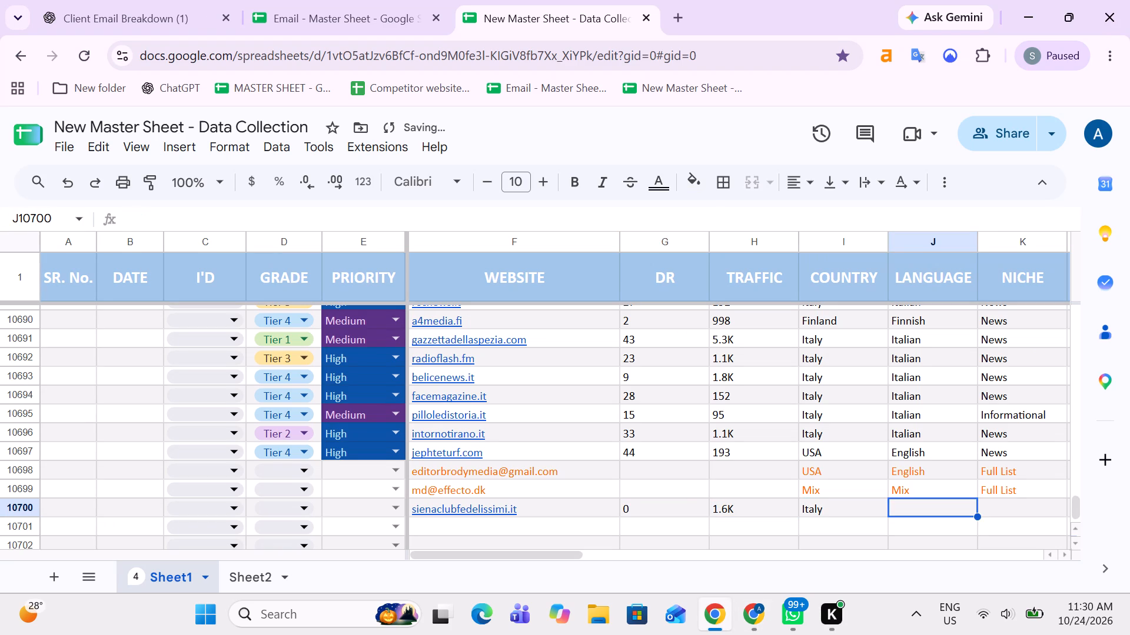
key("shift+i")
key("t")
key("Right")
key("Right")
key("Left")
key("Left")
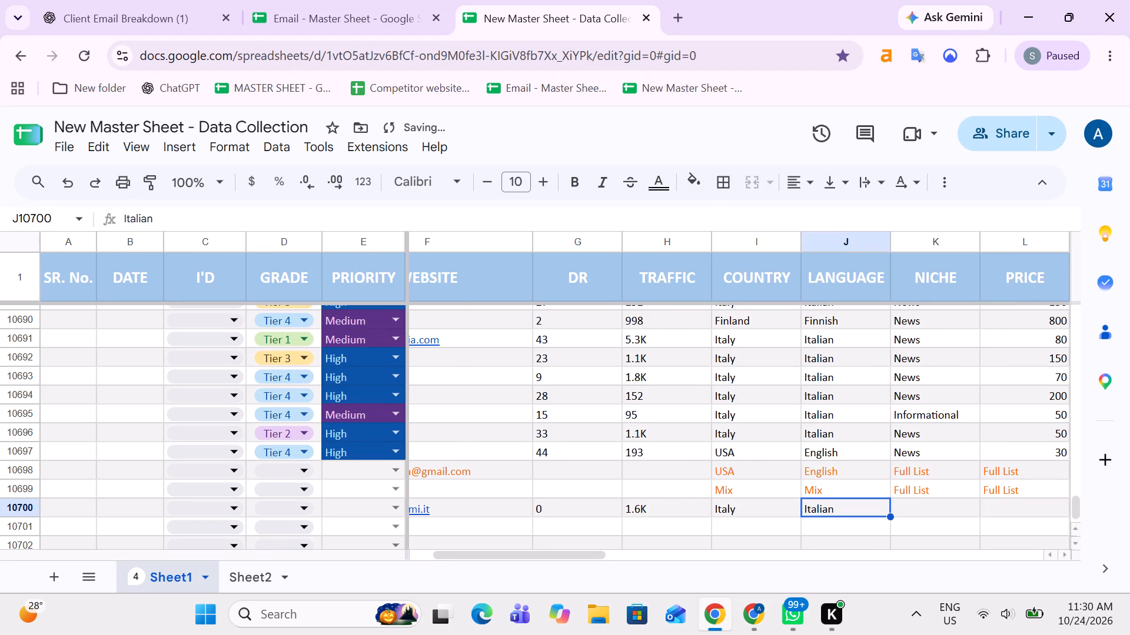
Enter Sports as the niche for sienaclubfedelissimi.it, then switch away from the sheet.
key("Right")
type("Sp")
key("Right")
key("alt+Tab")
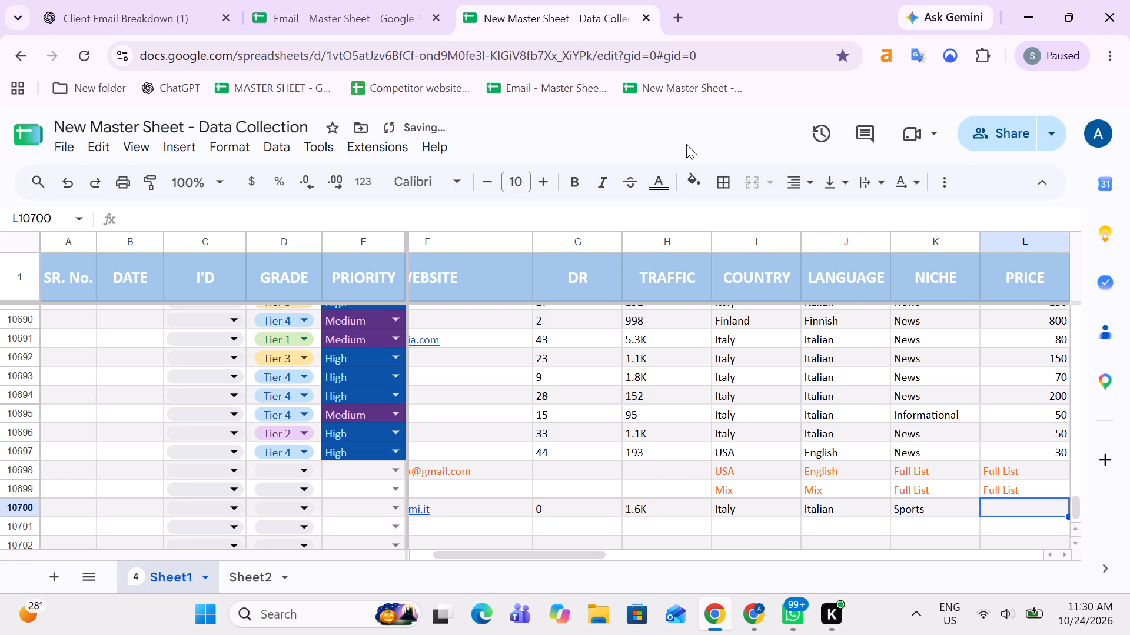
Browse the sienaclubfedelissimi.it homepage from header to footer to assess its content and sponsors, and close the site.
left_click(0, 156)
scroll(1065, 200, "up", 12)
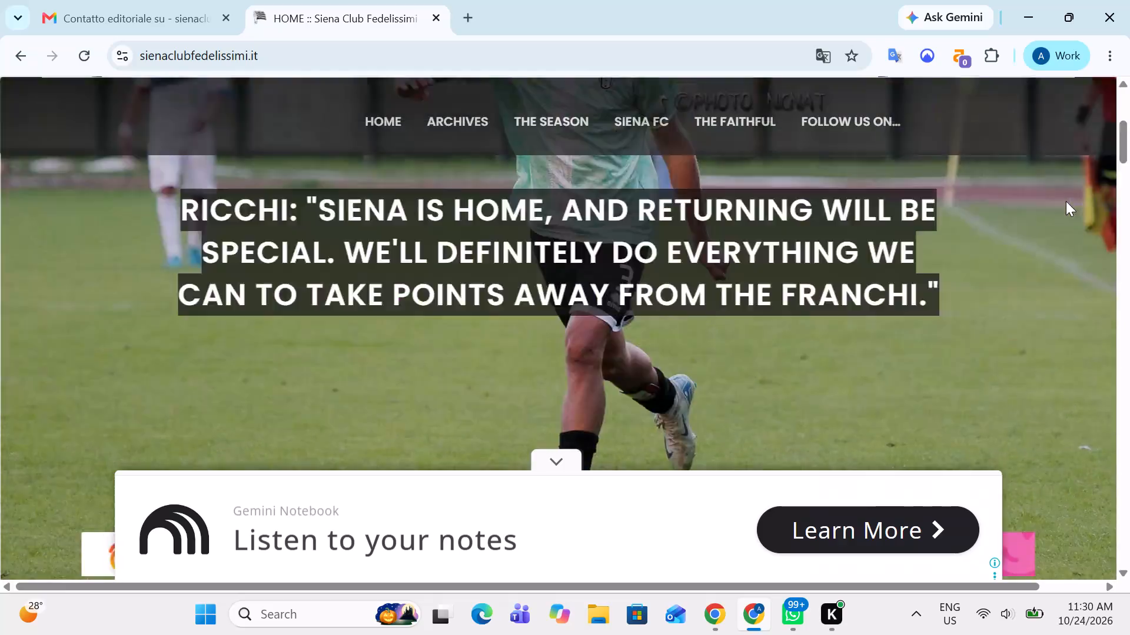
scroll(1066, 201, "up", 17)
scroll(859, 419, "down", 7)
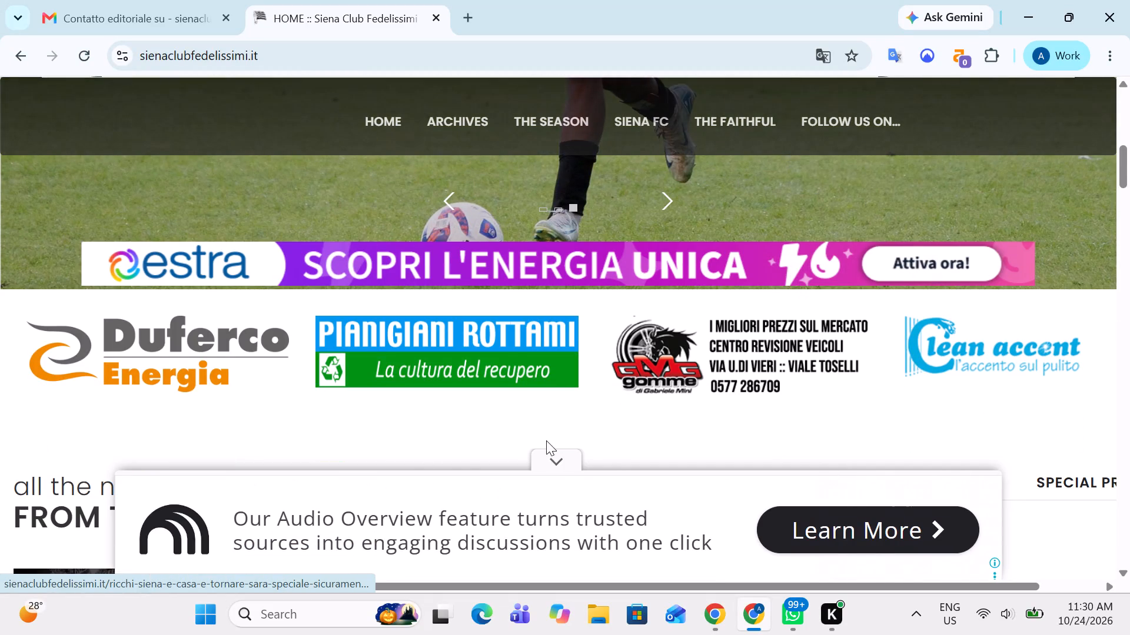
left_click(546, 440)
left_click(553, 462)
scroll(589, 436, "up", 20)
scroll(589, 436, "up", 6)
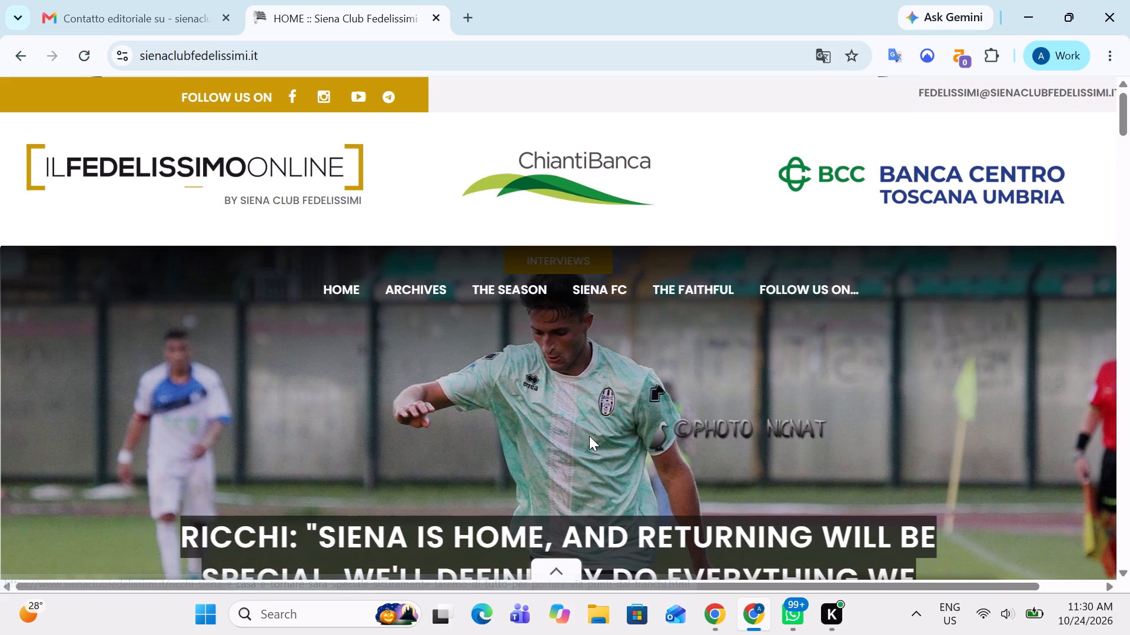
scroll(952, 360, "down", 7)
scroll(975, 374, "down", 19)
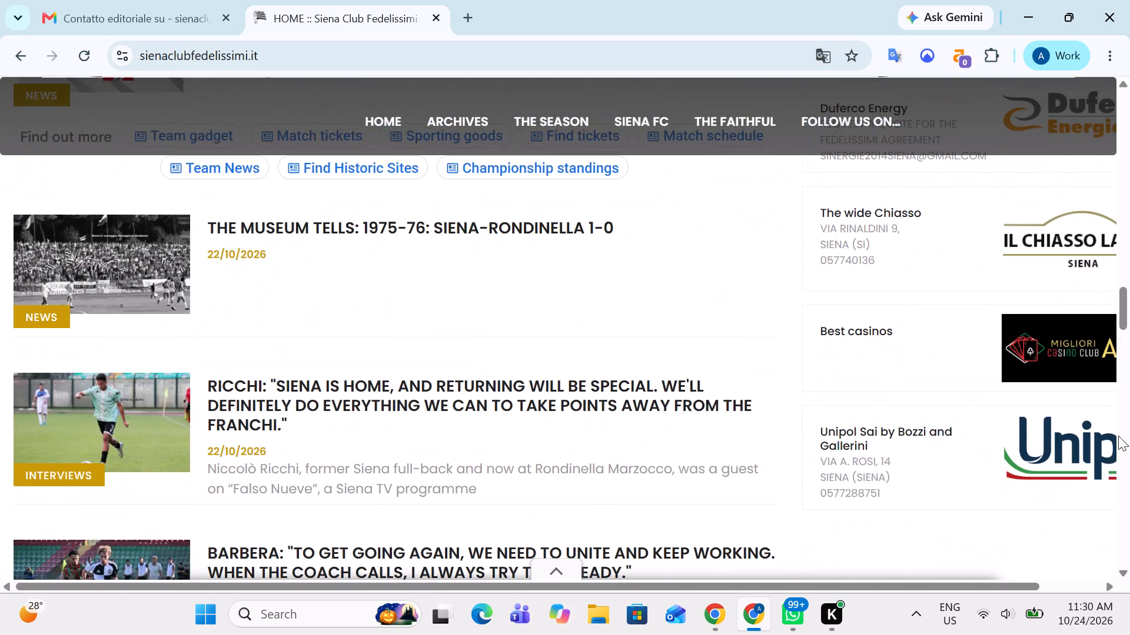
scroll(1109, 436, "up", 7)
scroll(1084, 579, "up", 13)
scroll(858, 442, "up", 7)
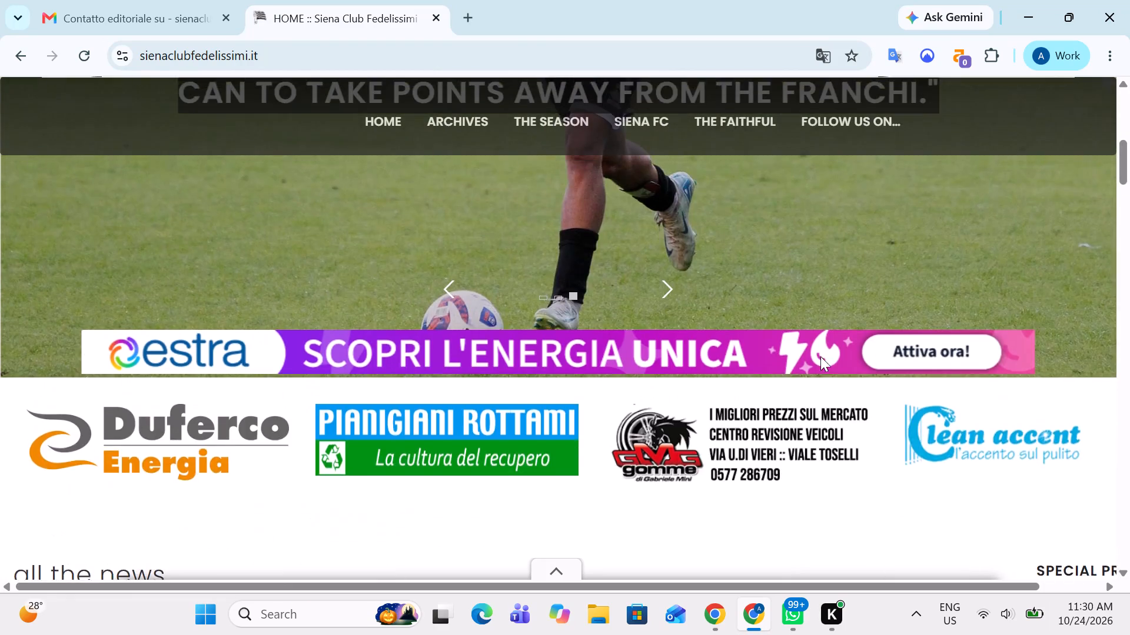
scroll(813, 348, "up", 6)
scroll(898, 261, "up", 6)
scroll(824, 219, "up", 5)
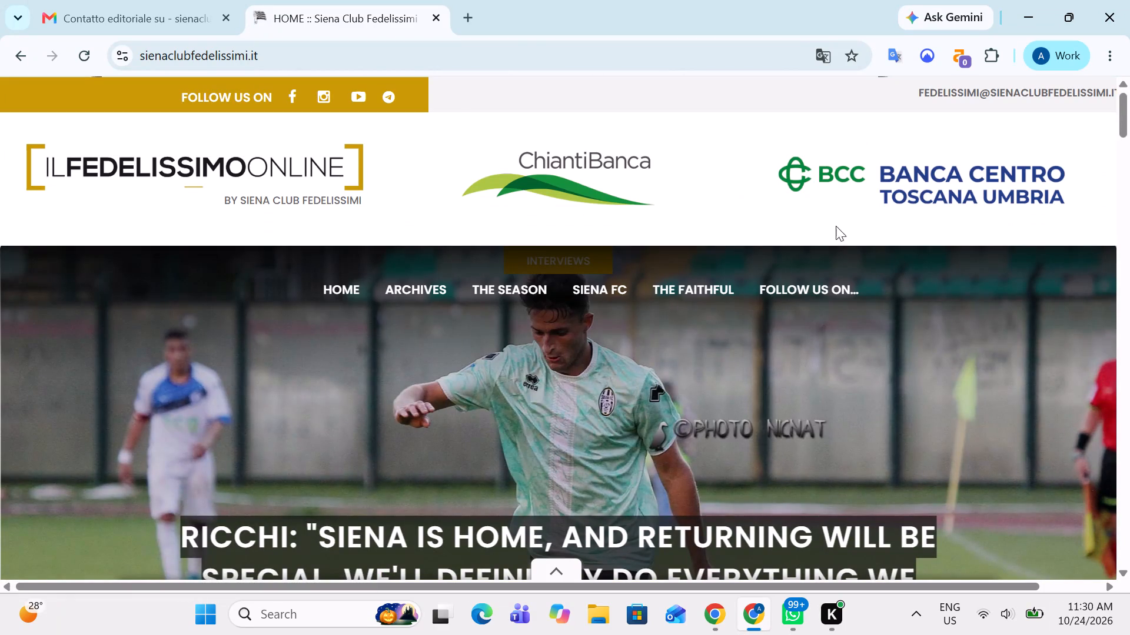
scroll(969, 396, "down", 13)
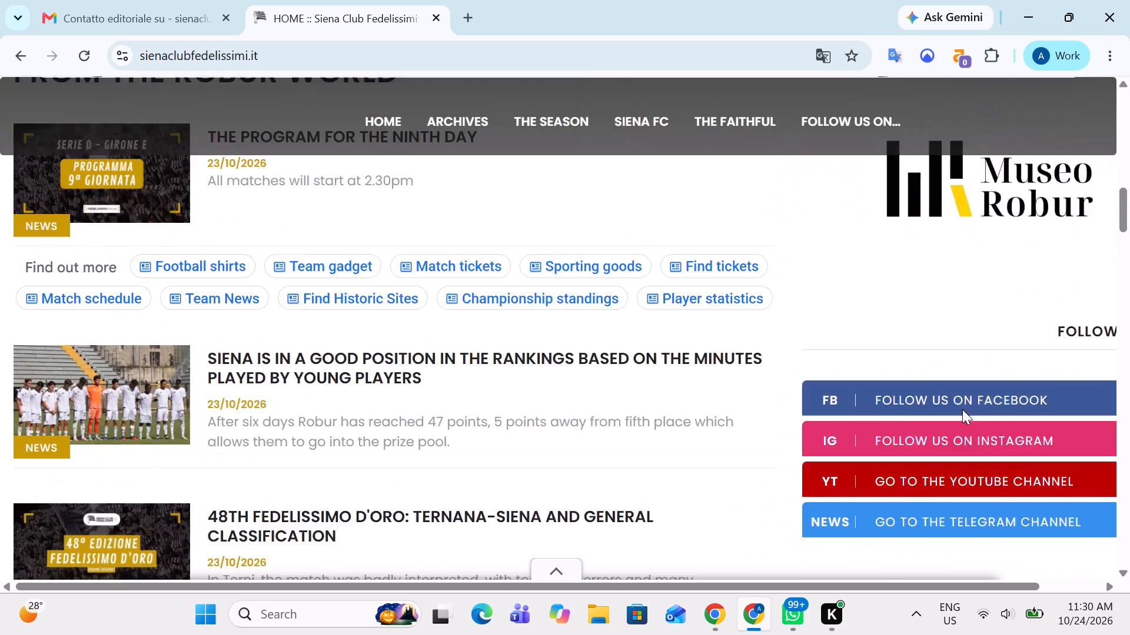
scroll(968, 438, "down", 15)
scroll(968, 443, "down", 9)
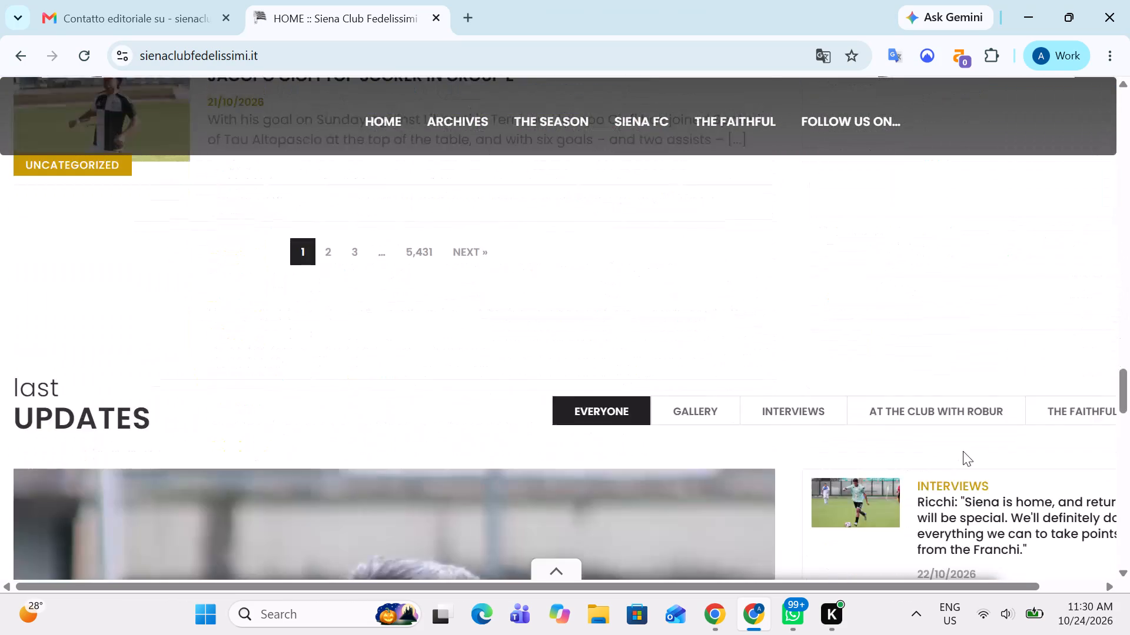
scroll(963, 451, "down", 18)
scroll(677, 453, "down", 2)
scroll(660, 451, "up", 4)
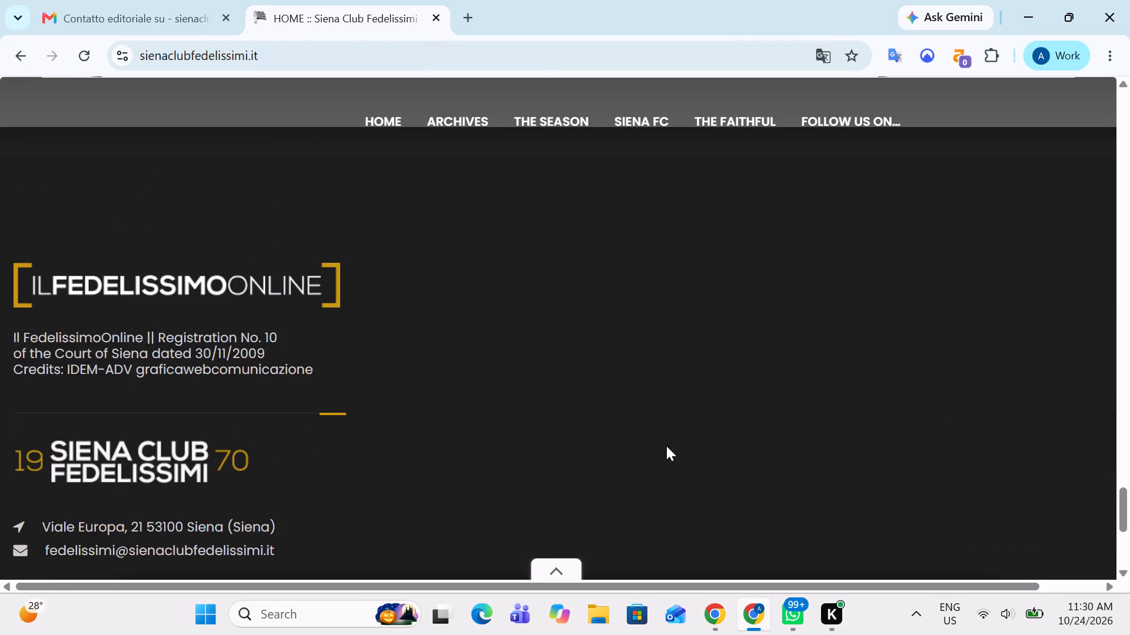
scroll(613, 494, "up", 20)
scroll(613, 494, "up", 20)
scroll(613, 494, "up", 13)
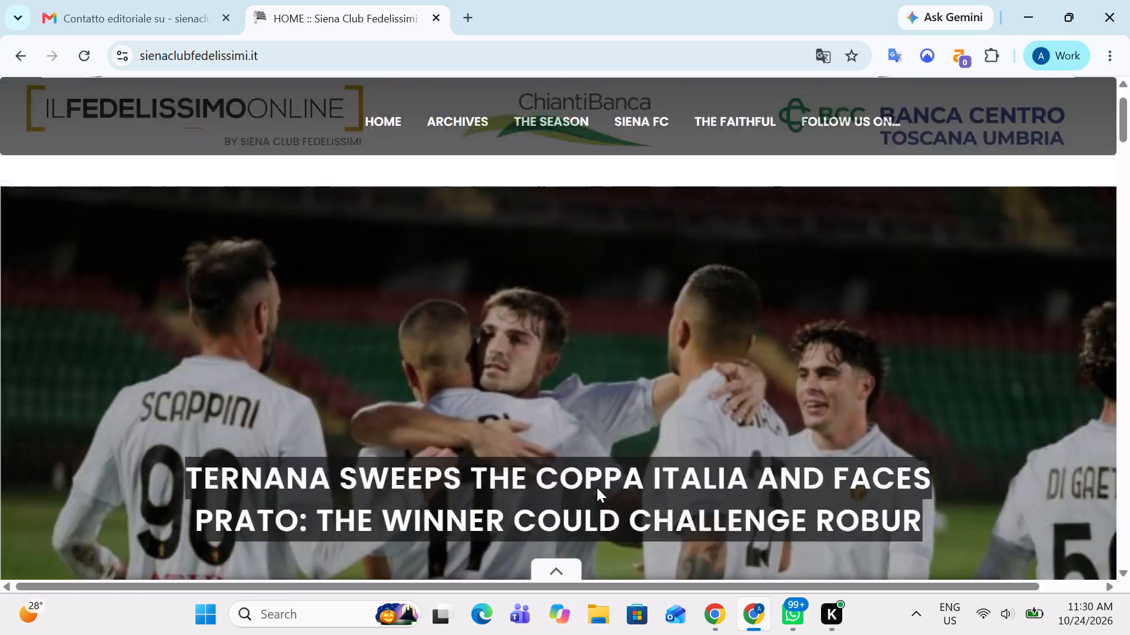
scroll(597, 487, "up", 14)
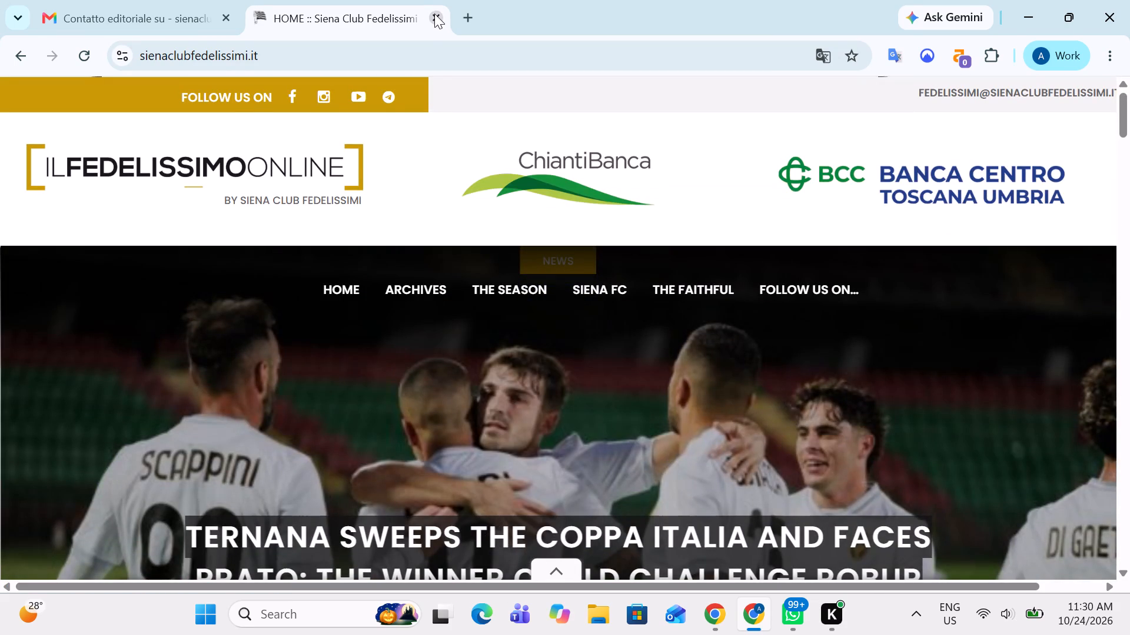
left_click(435, 14)
Check the rate in the Siena Club email thread and enter 30 as both price and casino price for sienaclubfedelissimi.it.
scroll(679, 367, "down", 3)
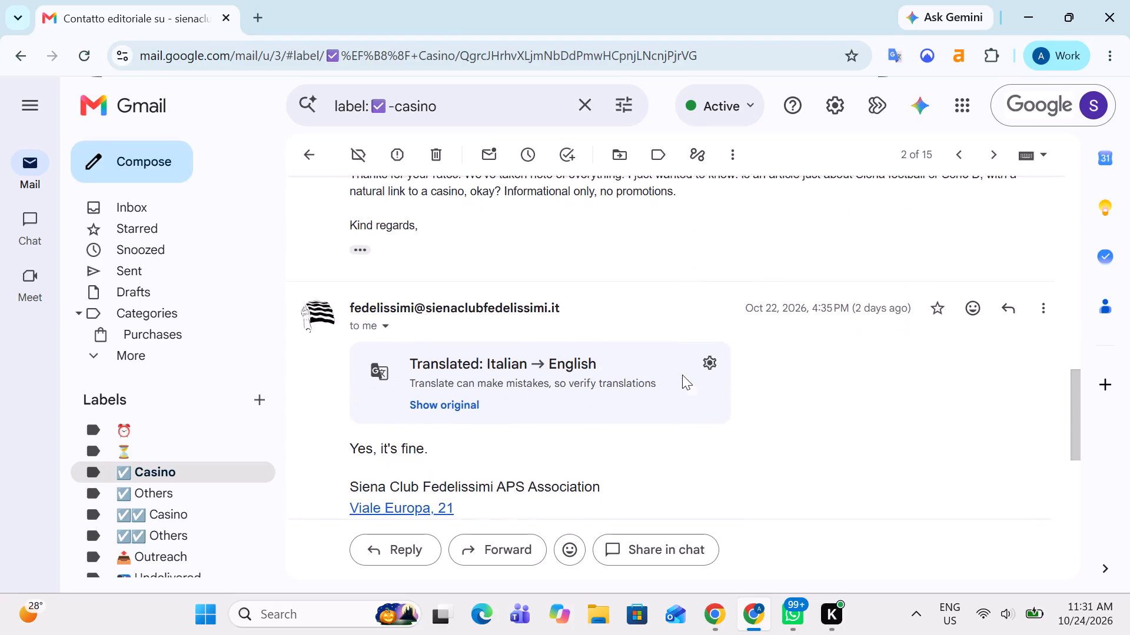
scroll(682, 376, "up", 14)
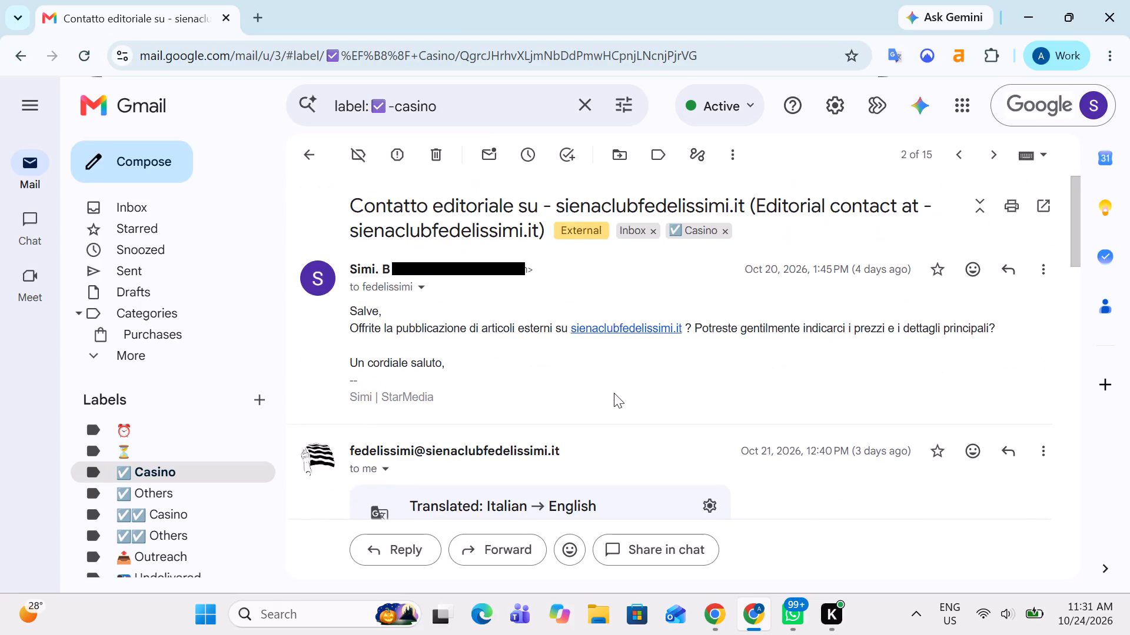
scroll(665, 461, "down", 3)
key("alt+Tab")
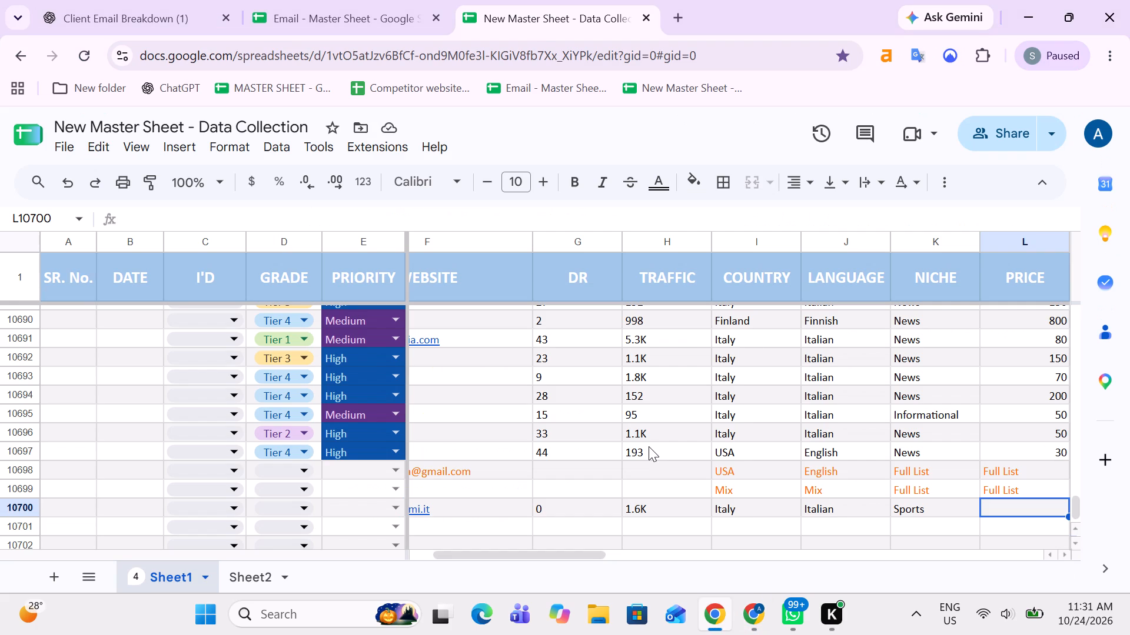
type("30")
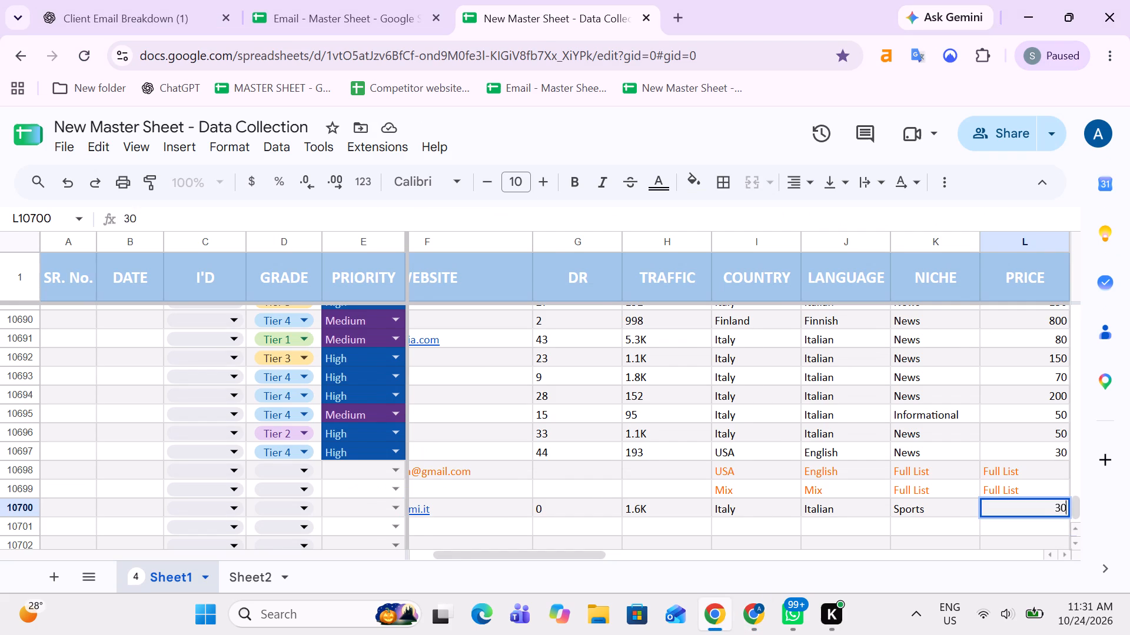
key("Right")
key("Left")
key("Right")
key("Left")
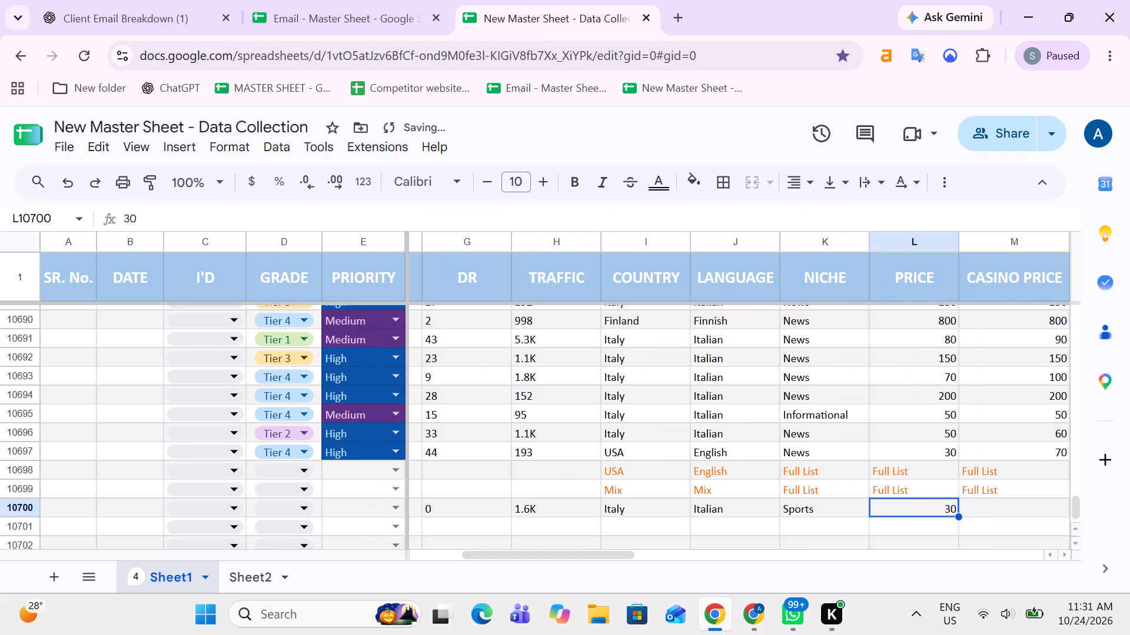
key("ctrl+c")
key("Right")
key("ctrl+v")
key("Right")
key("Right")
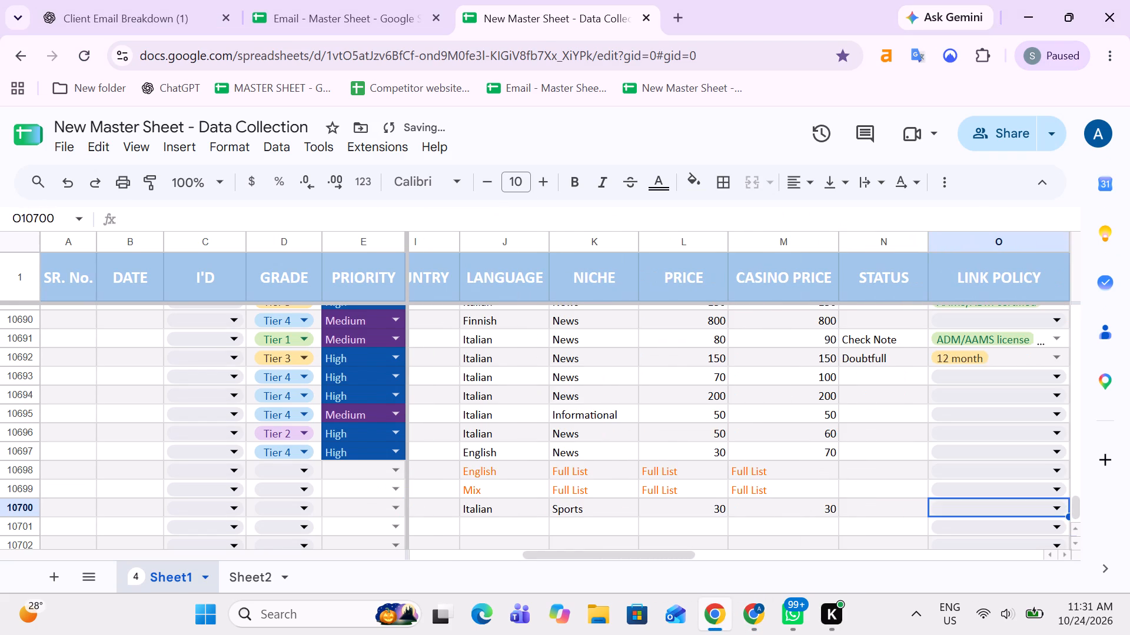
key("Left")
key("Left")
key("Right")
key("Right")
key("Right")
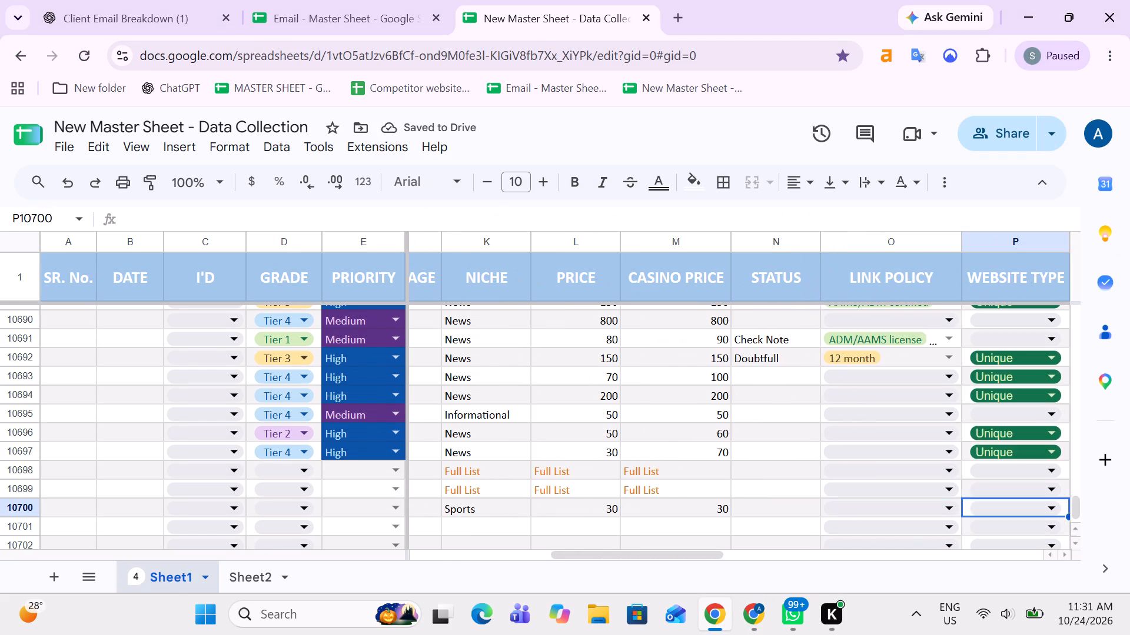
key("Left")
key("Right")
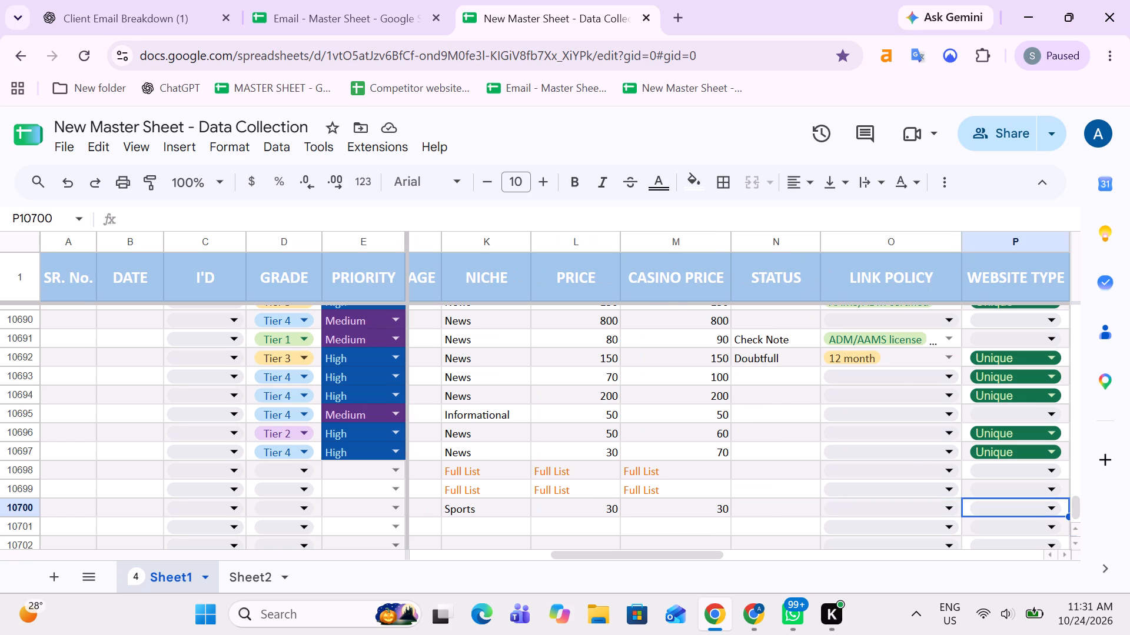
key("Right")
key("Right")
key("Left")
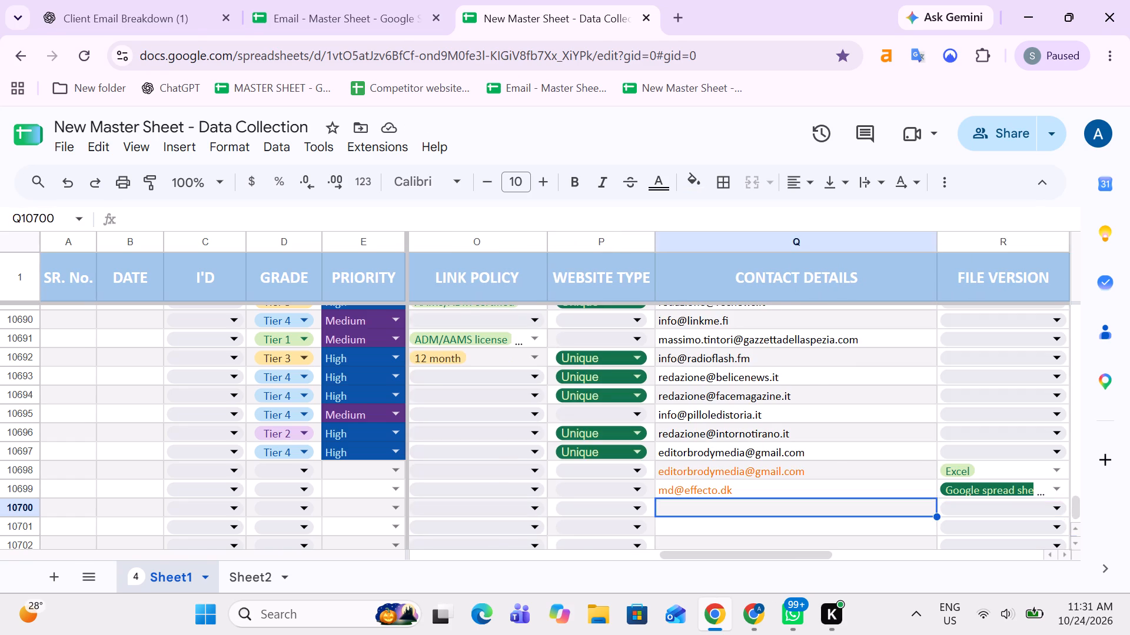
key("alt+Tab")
scroll(526, 407, "up", 2)
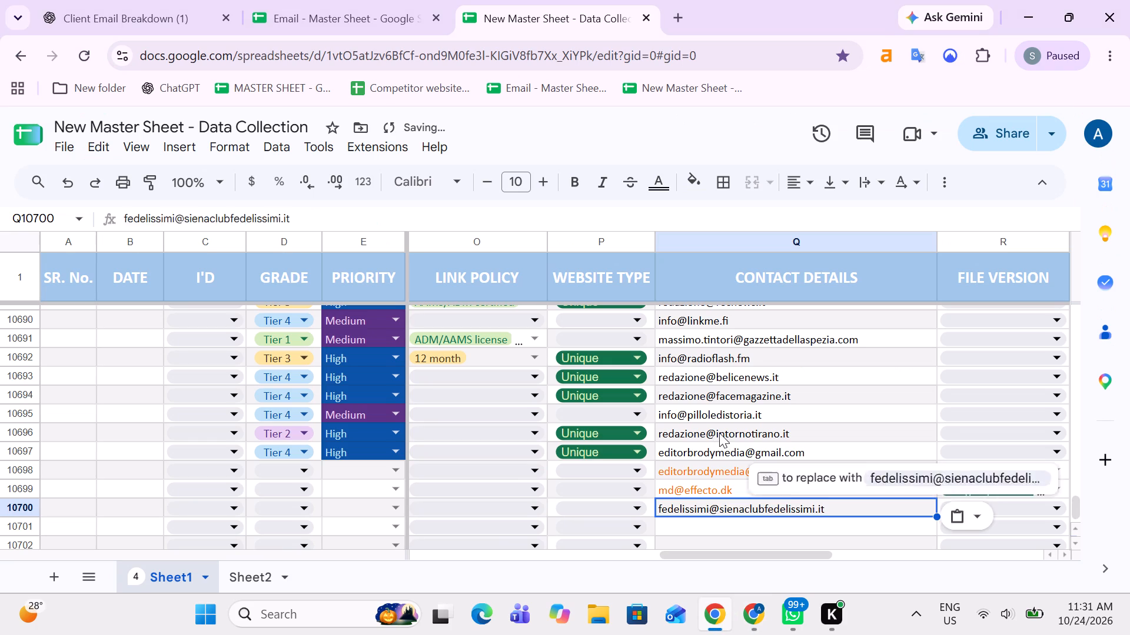
key("Right")
key("Right")
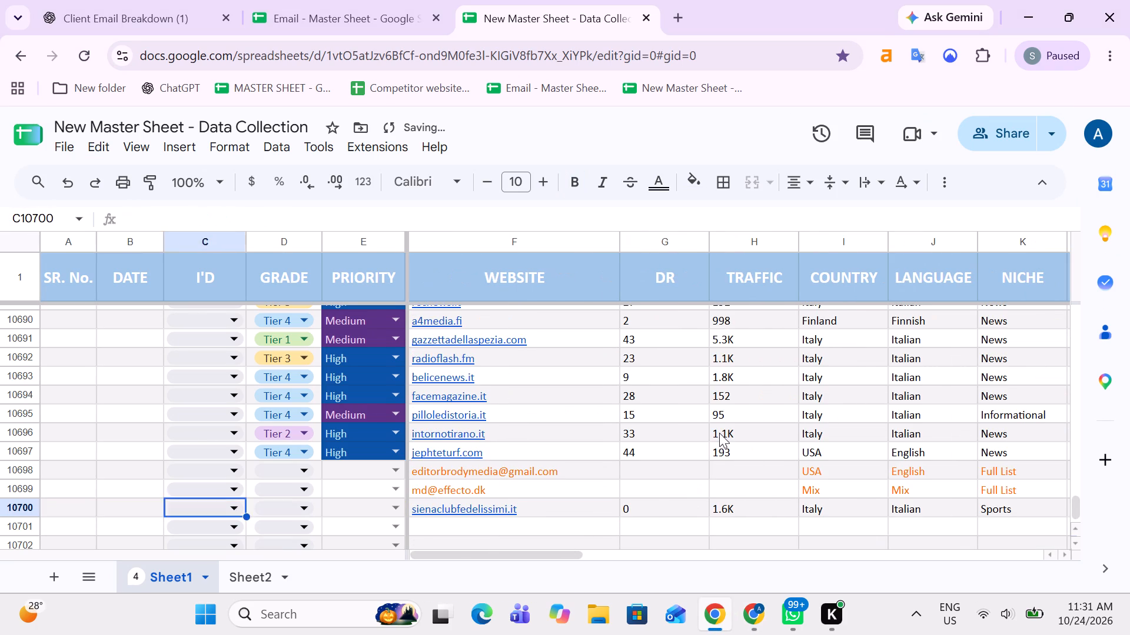
key("Right")
key("Right")
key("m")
key("Down")
key("Return")
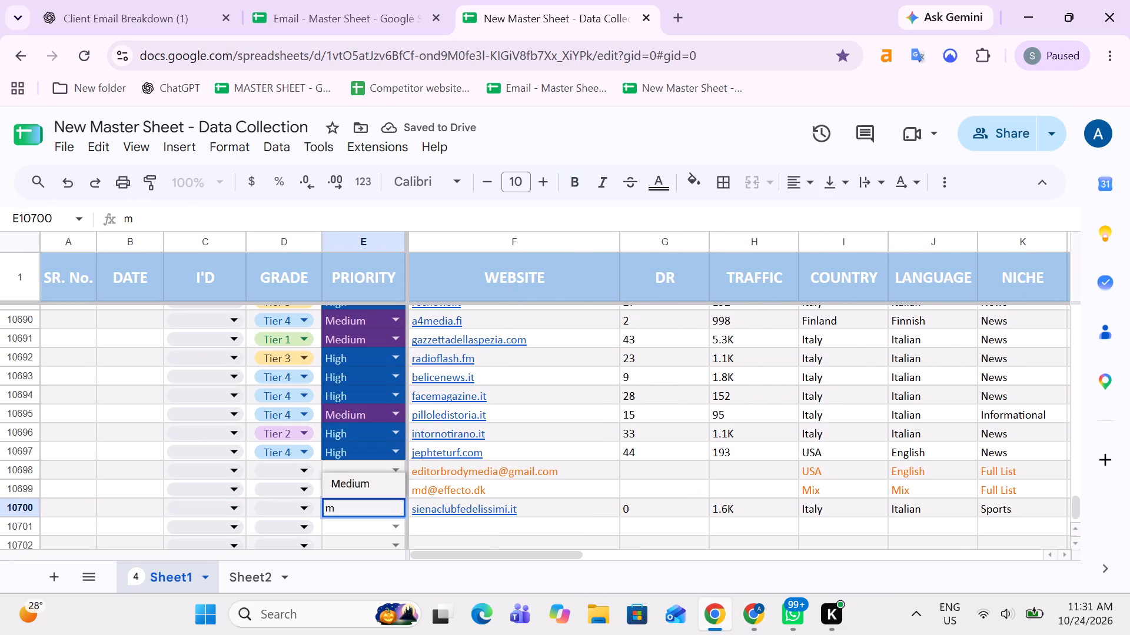
key("Up")
Assign a tier grade to the sienaclubfedelissimi.it row.
key("Right")
key("Left")
key("Left")
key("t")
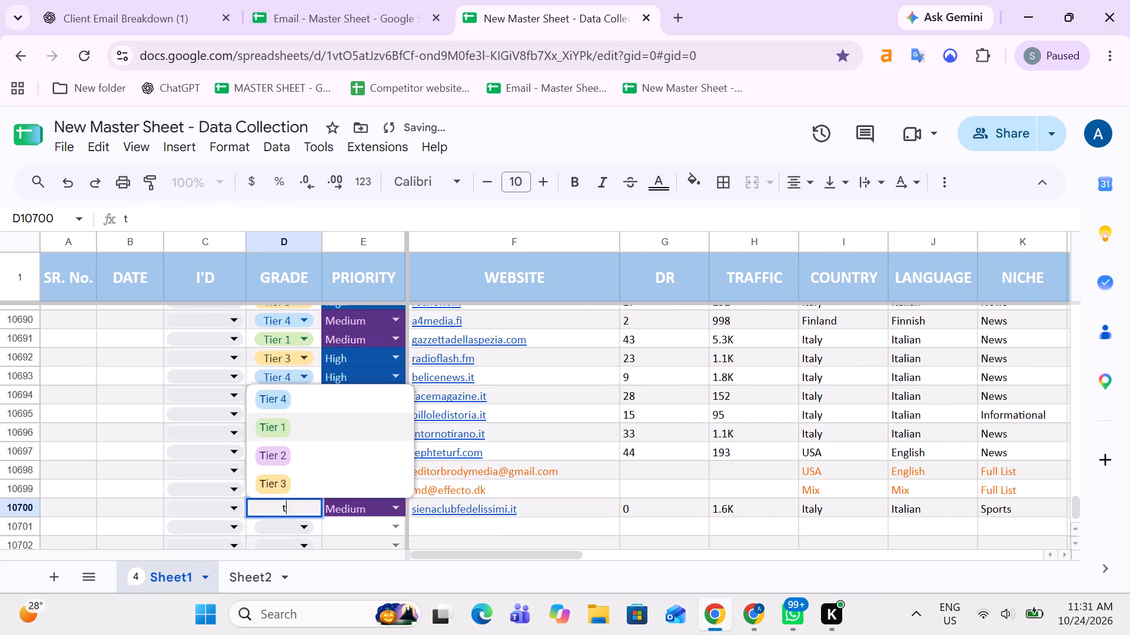
key("Up")
key("Return")
key("Up")
key("Right")
key("Right")
key("alt+Tab")
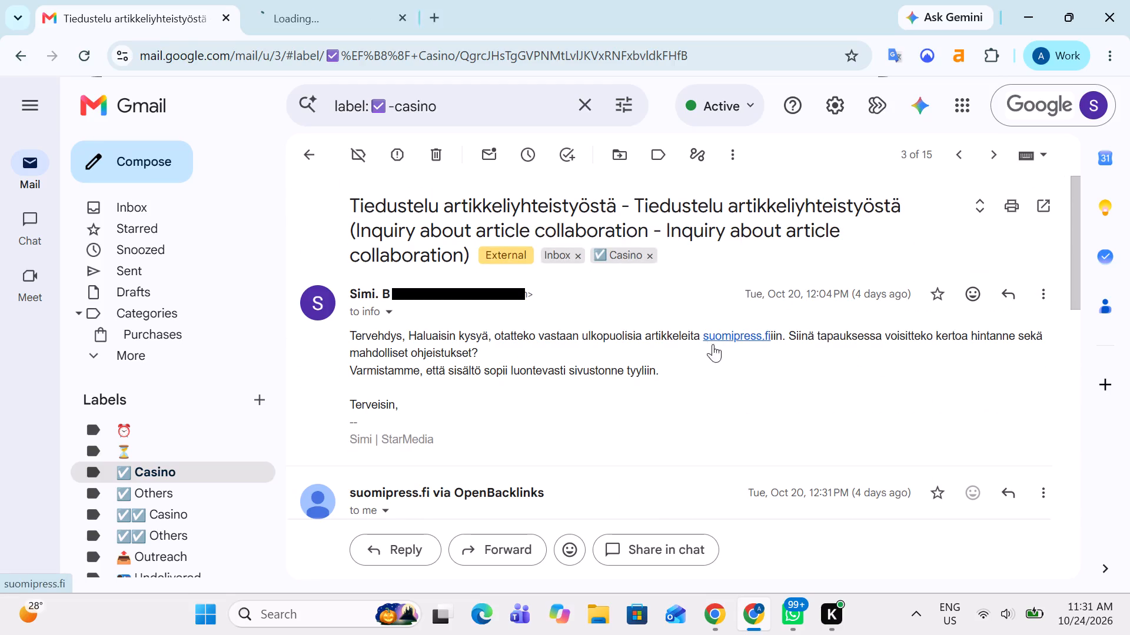
Review the suomipress.fi thread, expanding the publisher's reply about casino link acceptance and pricing.
scroll(601, 426, "down", 8)
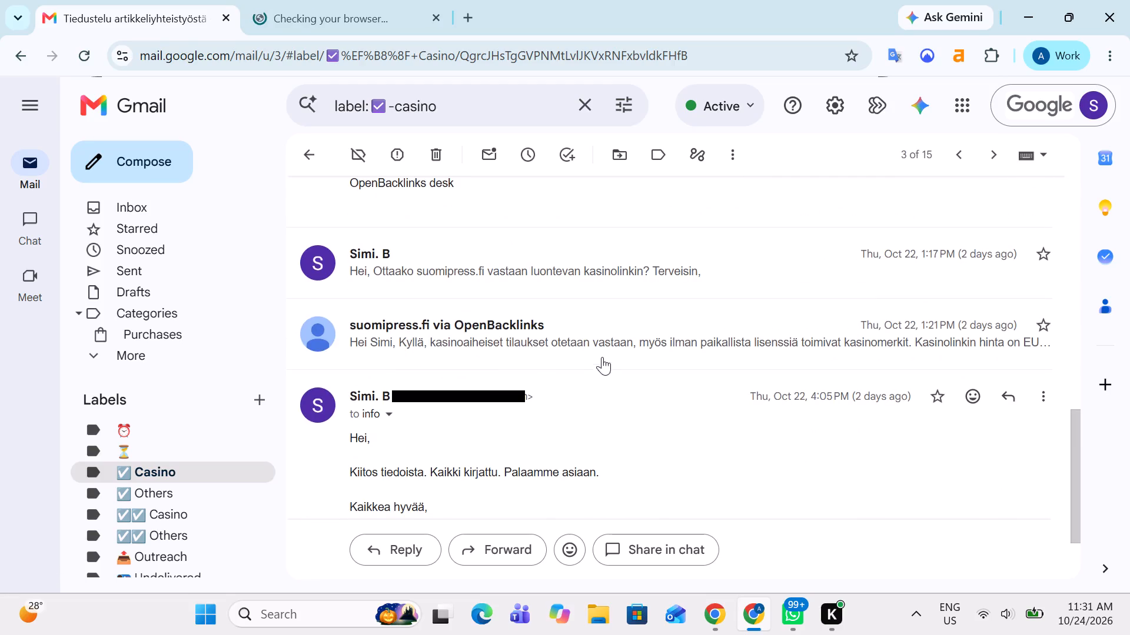
left_click(594, 362)
scroll(535, 390, "down", 2)
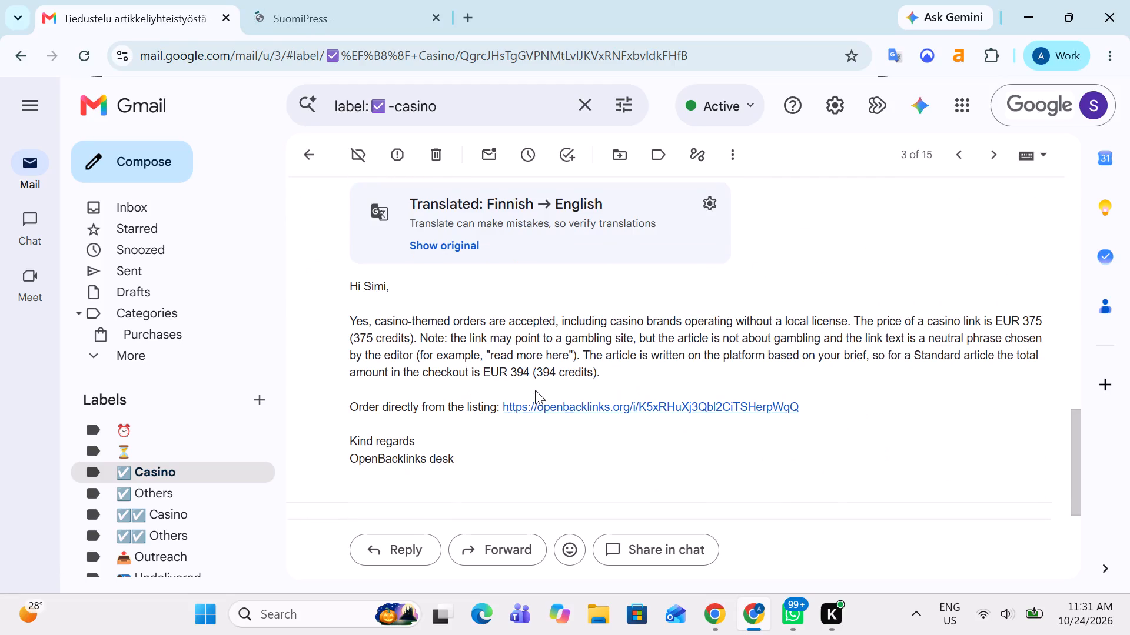
scroll(599, 440, "up", 9)
scroll(507, 348, "up", 2)
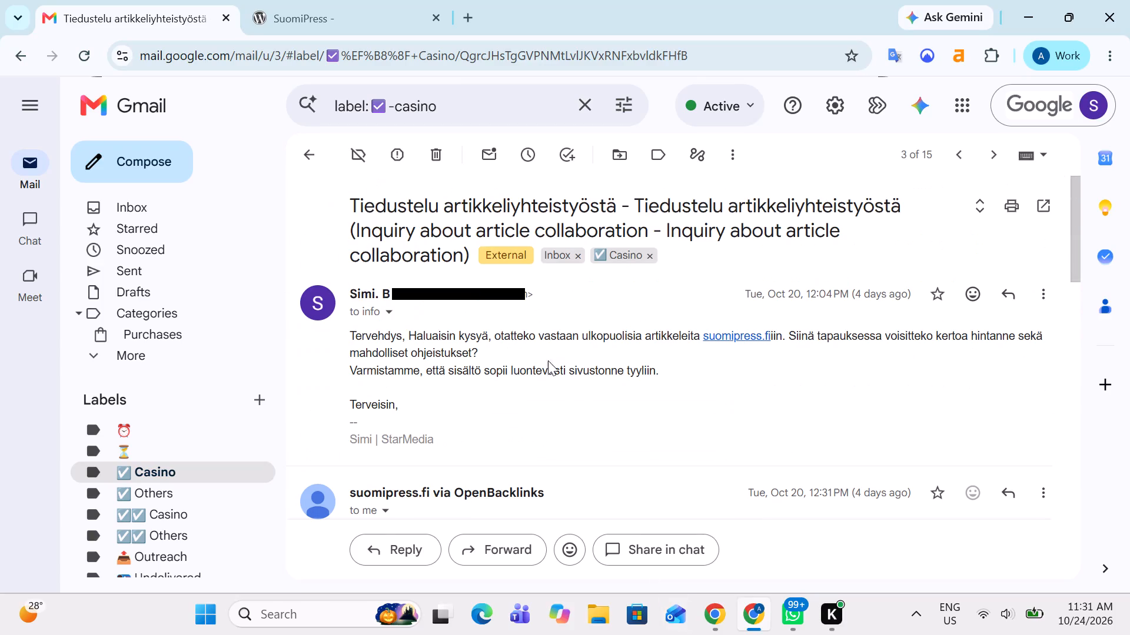
Copy the domain suomipress.fi from the opened site and enter it as the website in the next empty row of the New Master Sheet.
left_click(336, 0)
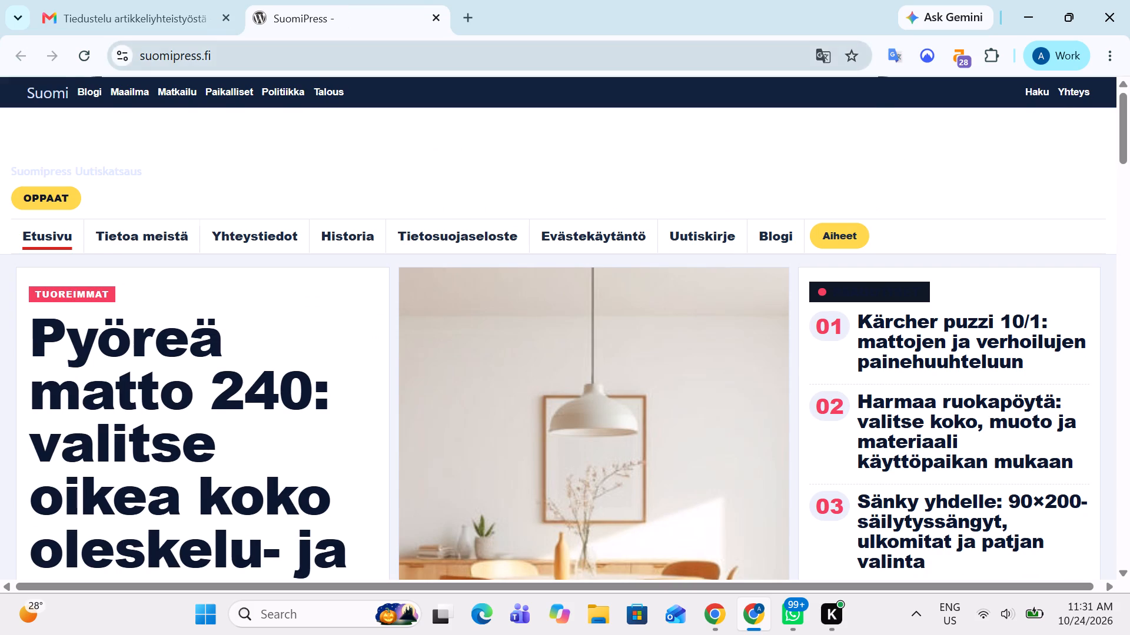
left_click(294, 49)
left_click_drag(294, 49, 222, 49)
key("ctrl+c")
key("ctrl+c")
key("ctrl+c")
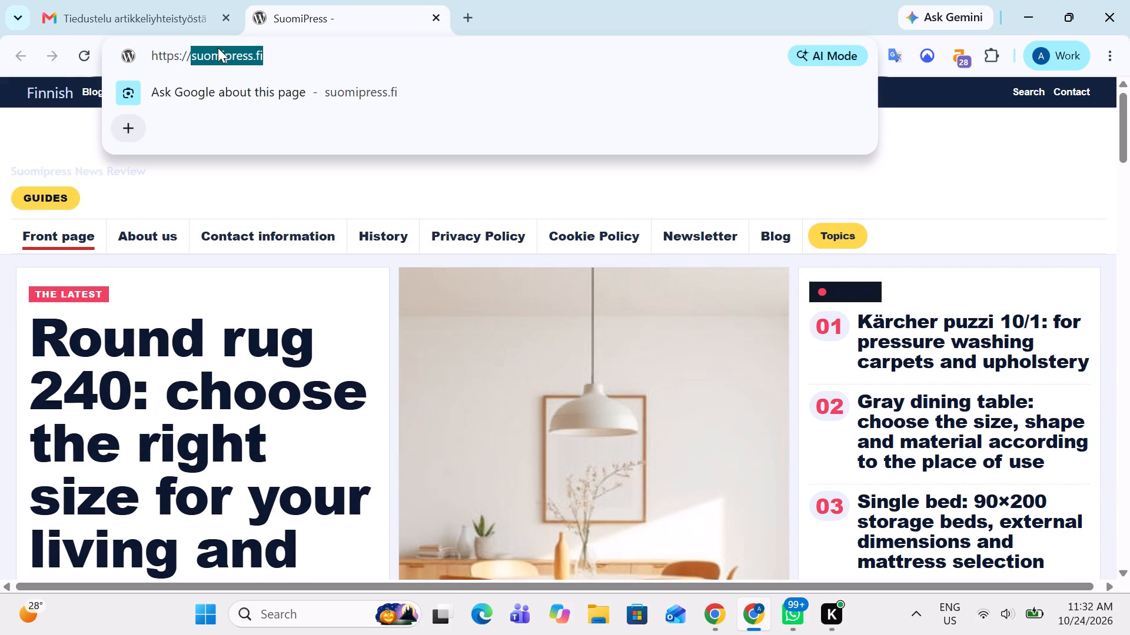
key("alt+Tab")
key("Down")
key("Return")
key("ctrl+v")
key("Tab")
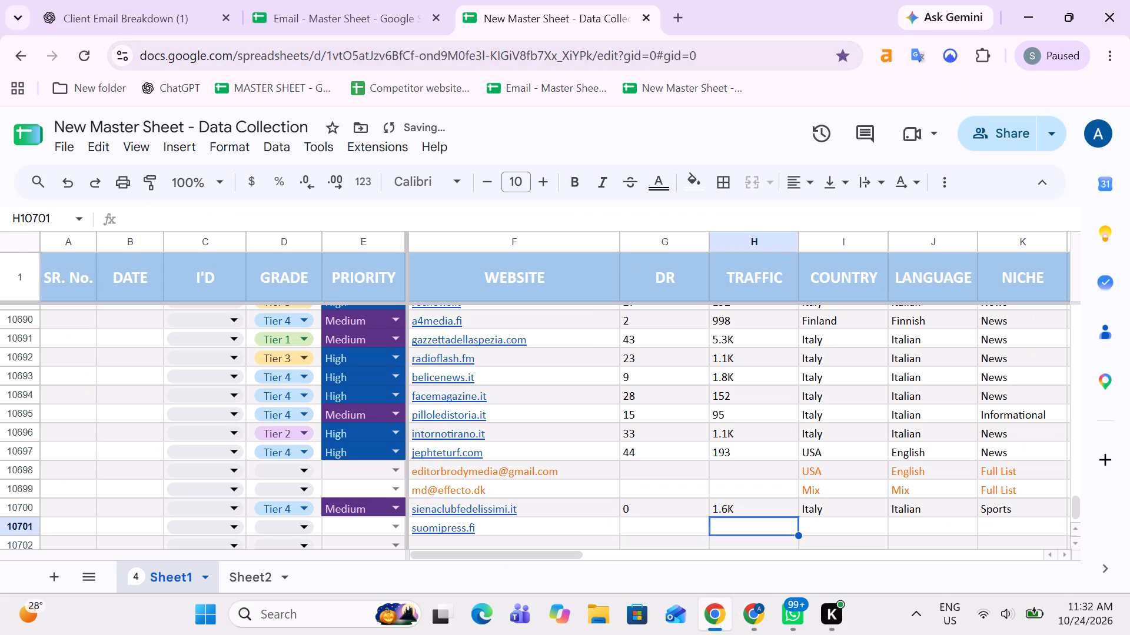
Open the Ahrefs metrics for suomipress.fi, enter 28 as its DR in the sheet, and return to the metrics.
key("Right")
key("Left")
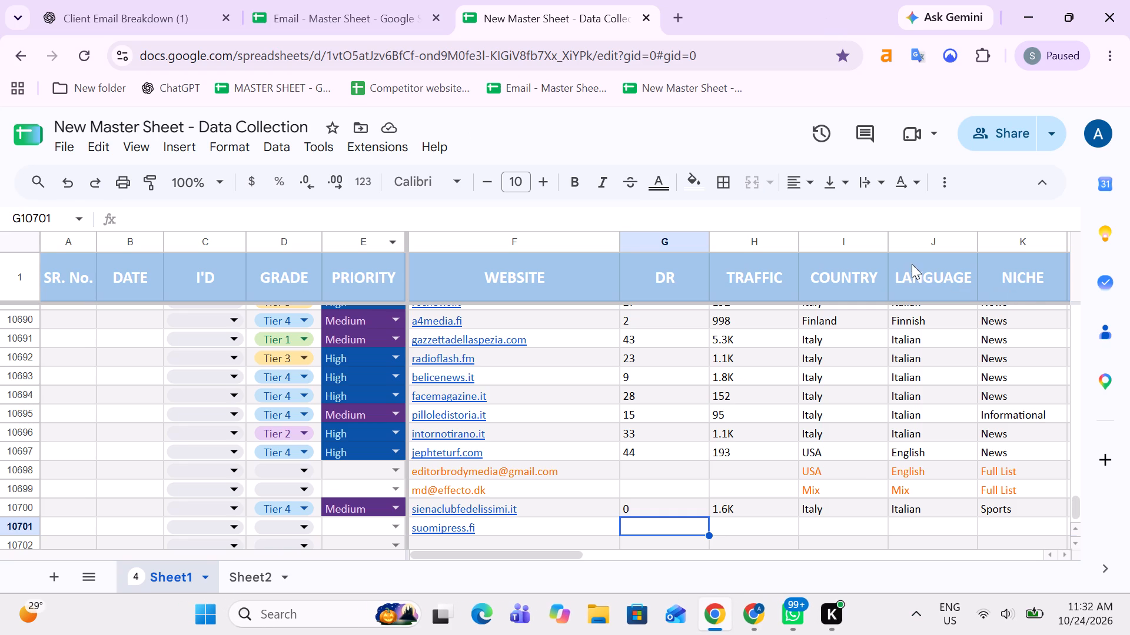
key("alt+Tab")
left_click(961, 62)
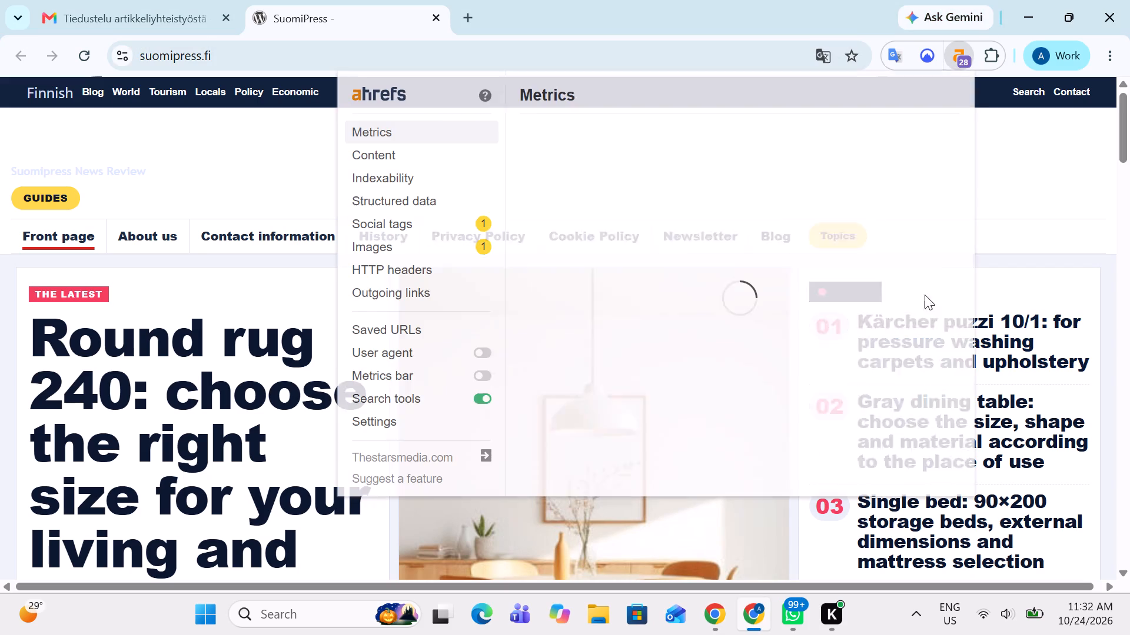
key("alt+Tab")
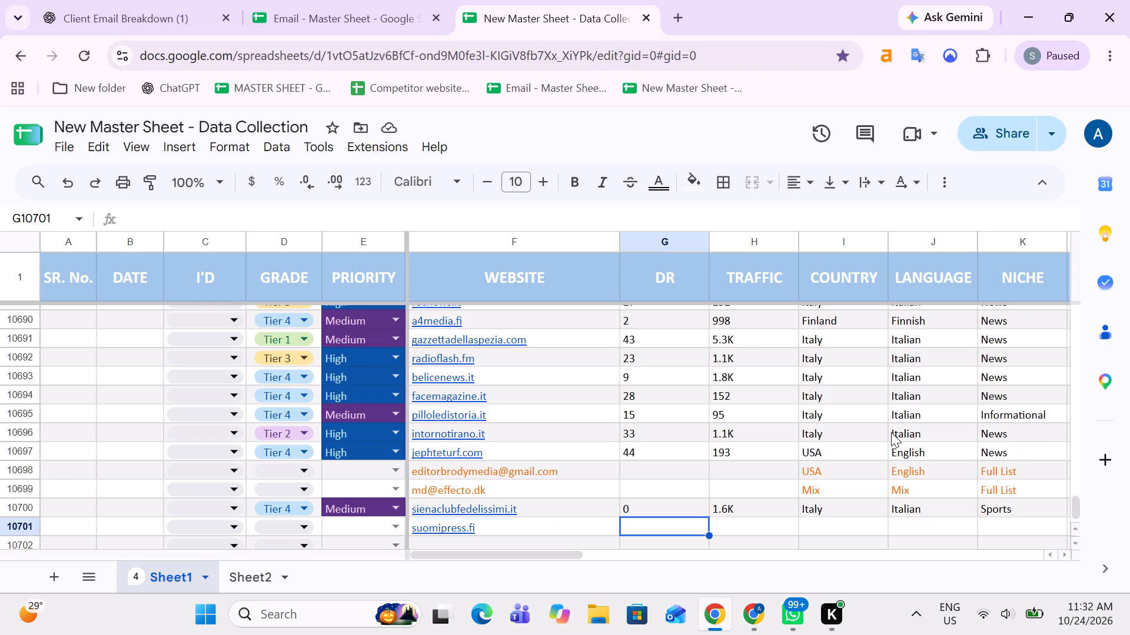
type("28")
key("Right")
key("alt+Tab")
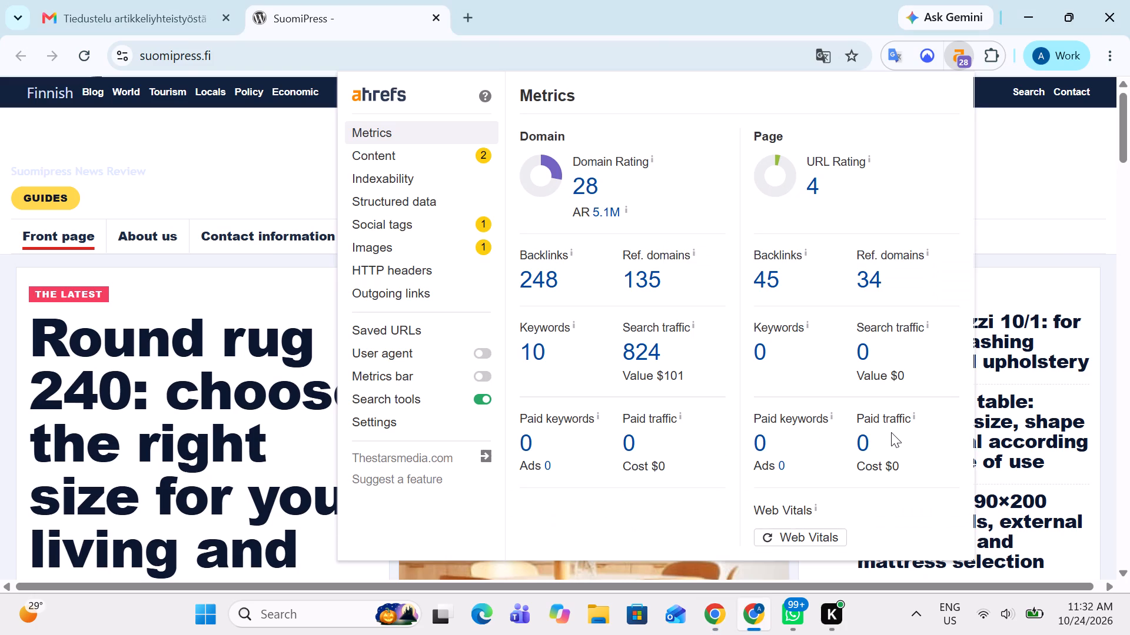
Return to the master sheet and enter 824 as the traffic for suomipress.fi.
key("alt+Tab")
key("8")
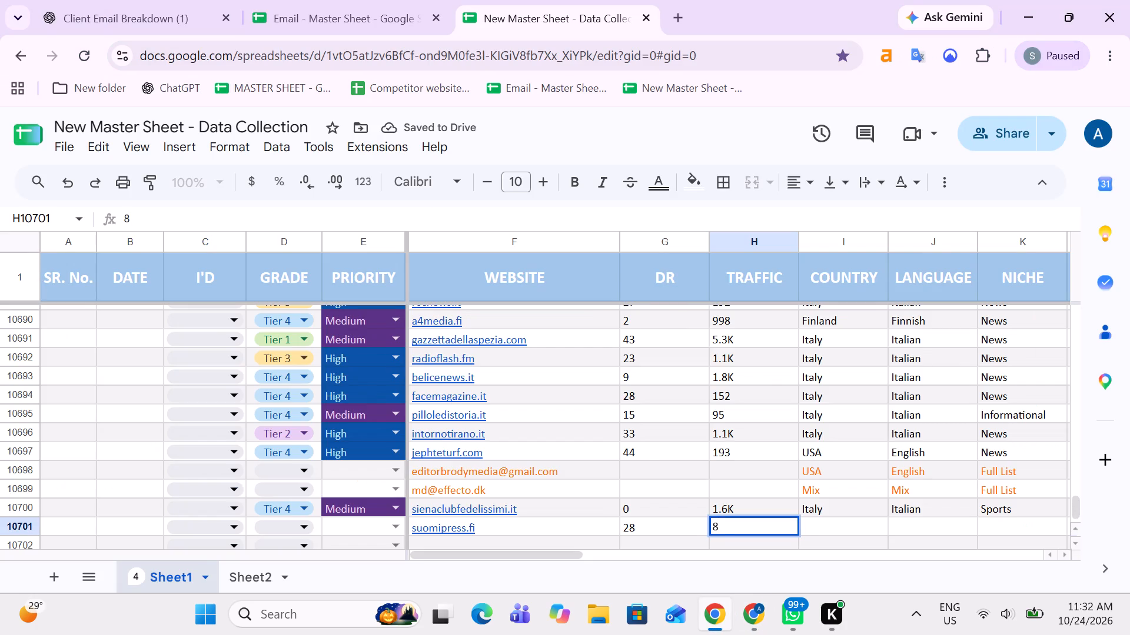
type("24")
key("Tab")
Enter Finland as the country and Finnish as the language for suomipress.fi.
type("Fin")
key("Right")
type("Fin")
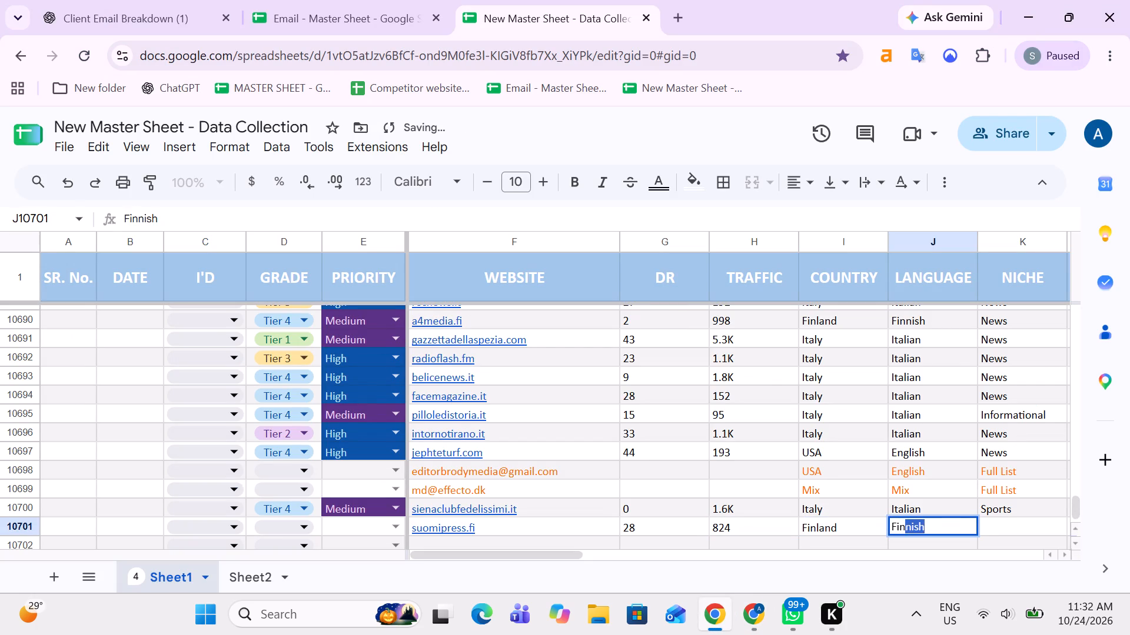
key("Right")
Check the article topics on the suomipress.fi front page and enter Home & Garden as its niche in the sheet.
key("alt+Tab")
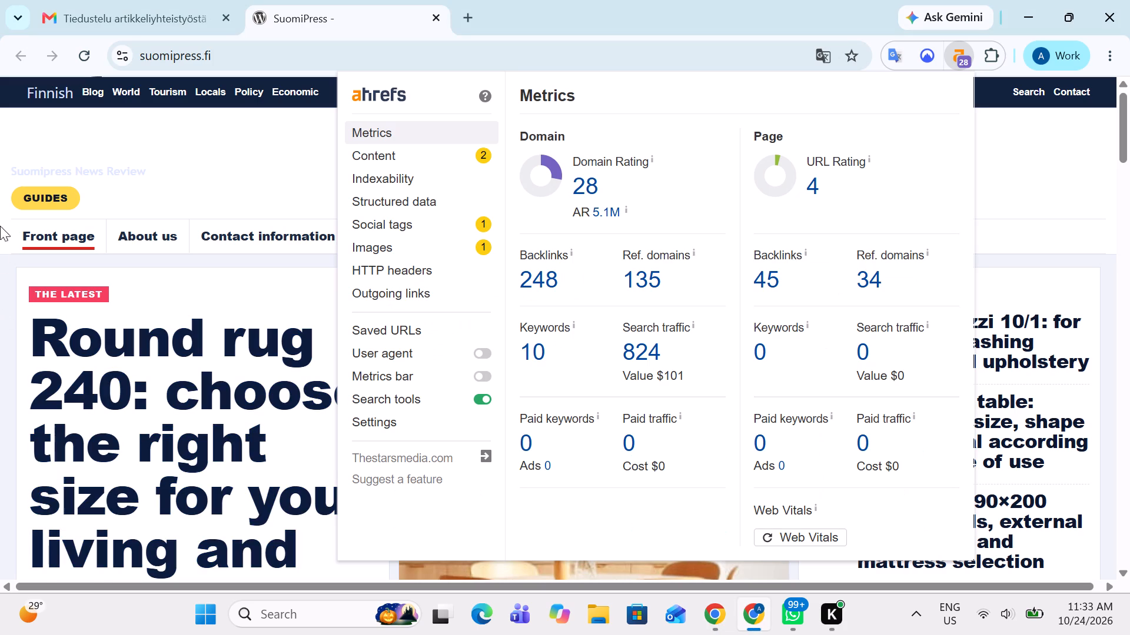
left_click(0, 275)
scroll(693, 357, "down", 9)
scroll(742, 403, "down", 7)
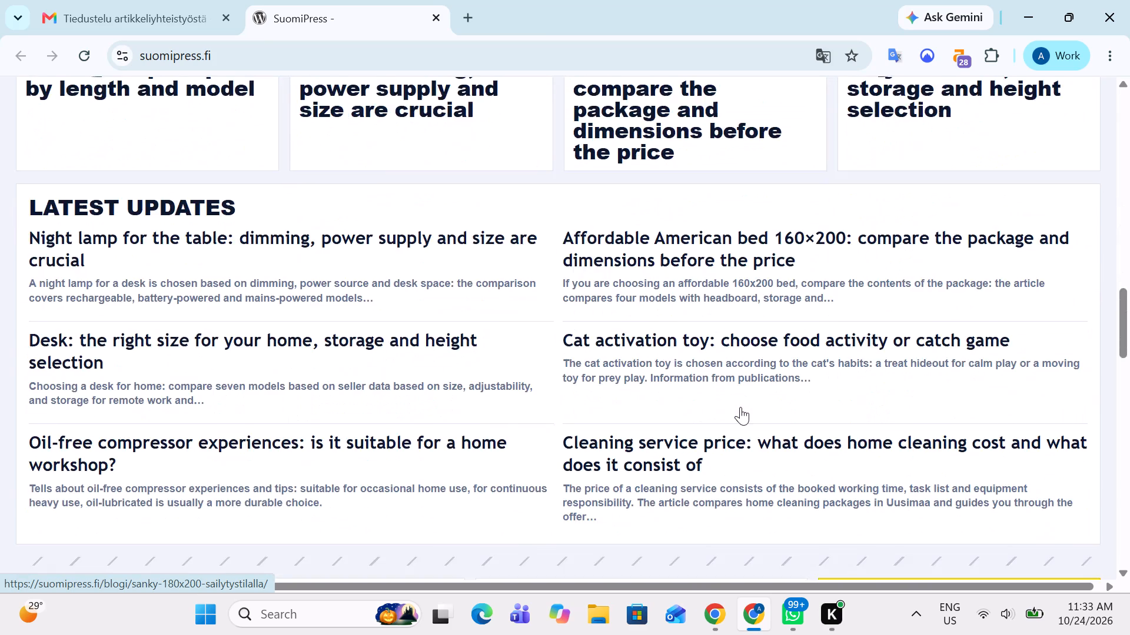
scroll(740, 407, "down", 11)
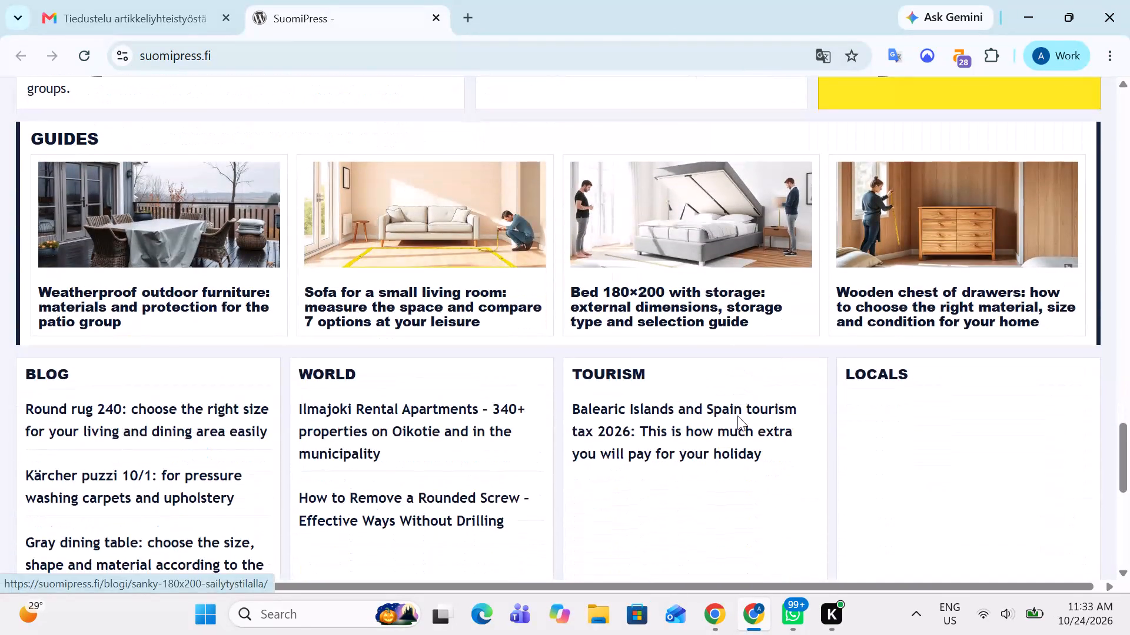
key("alt+Tab")
type("Ho")
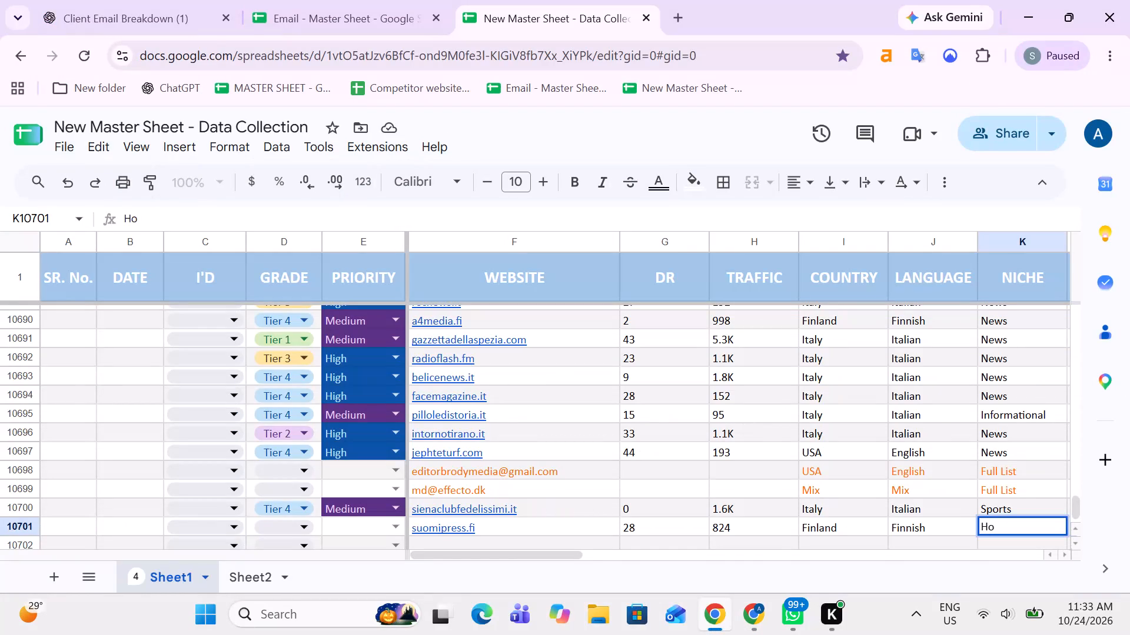
key("m")
key("Right")
key("Right")
key("Right")
key("Left")
key("Left")
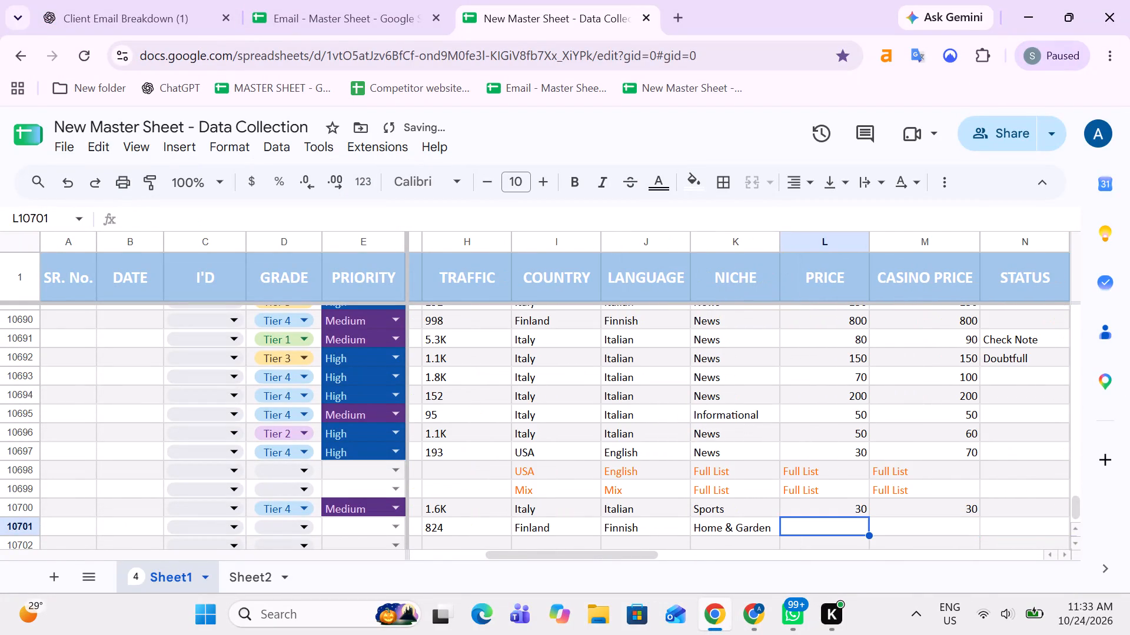
Go back to the suomipress.fi front page and examine its article sections and footer.
key("alt+Tab")
scroll(996, 382, "up", 20)
scroll(996, 382, "up", 20)
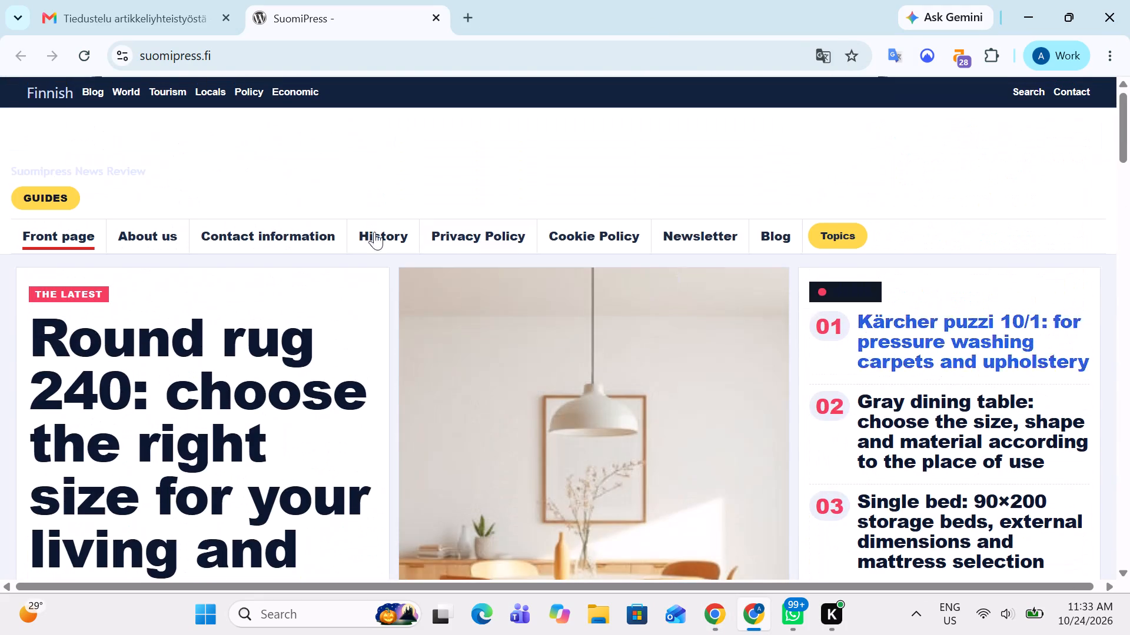
scroll(781, 253, "down", 4)
scroll(995, 359, "down", 17)
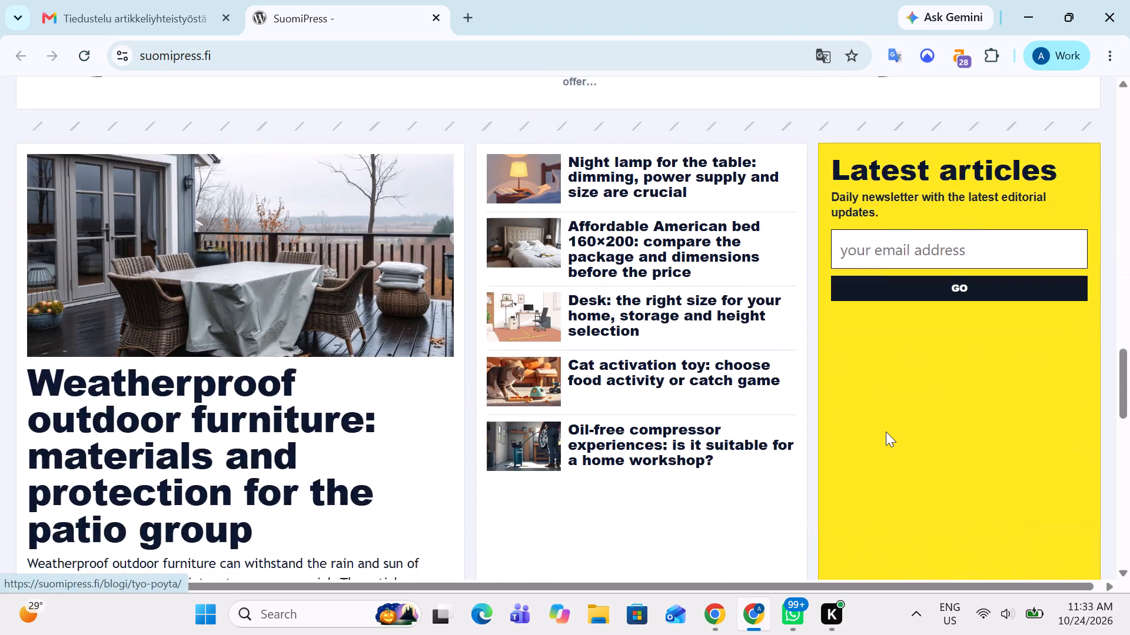
scroll(886, 432, "down", 4)
scroll(893, 435, "up", 2)
scroll(896, 437, "down", 15)
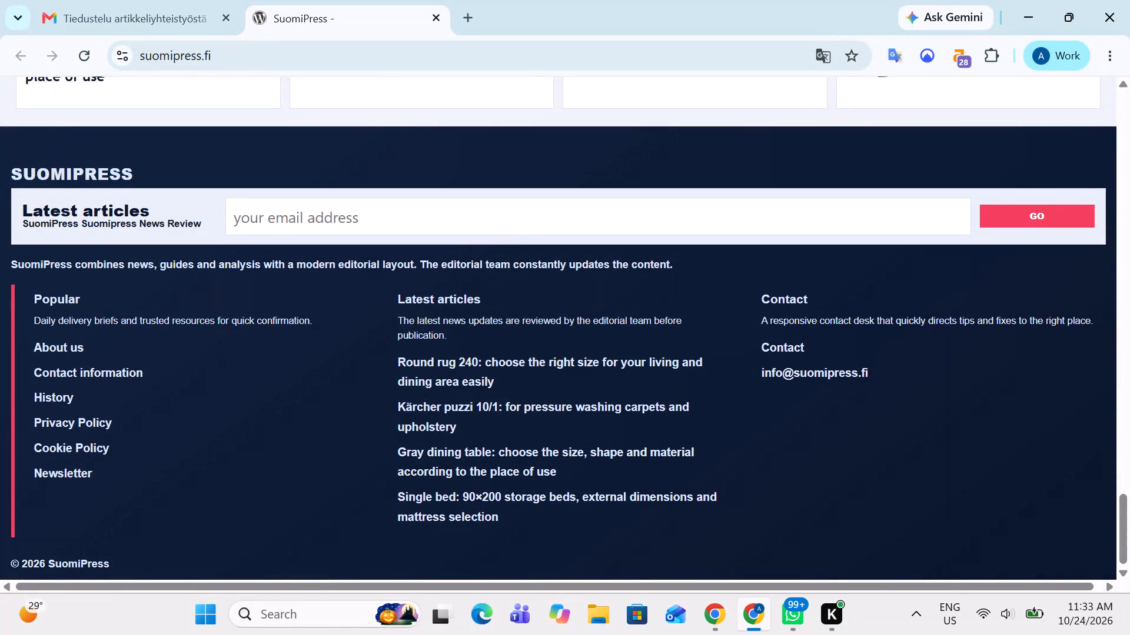
scroll(532, 302, "down", 7)
scroll(540, 375, "up", 4)
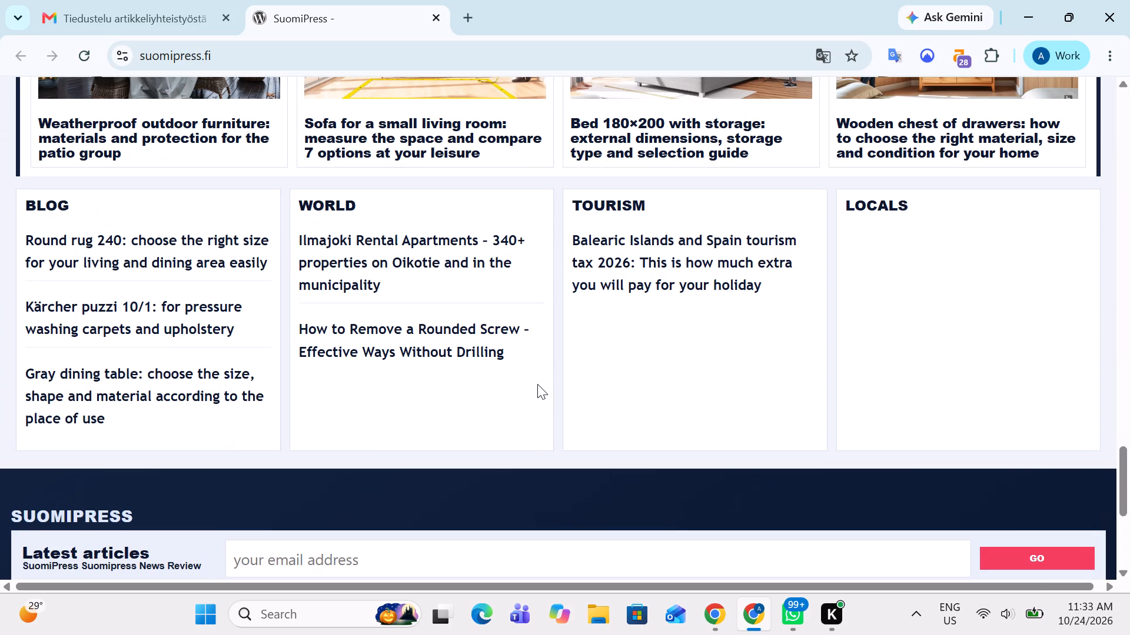
scroll(537, 384, "up", 18)
scroll(542, 379, "down", 8)
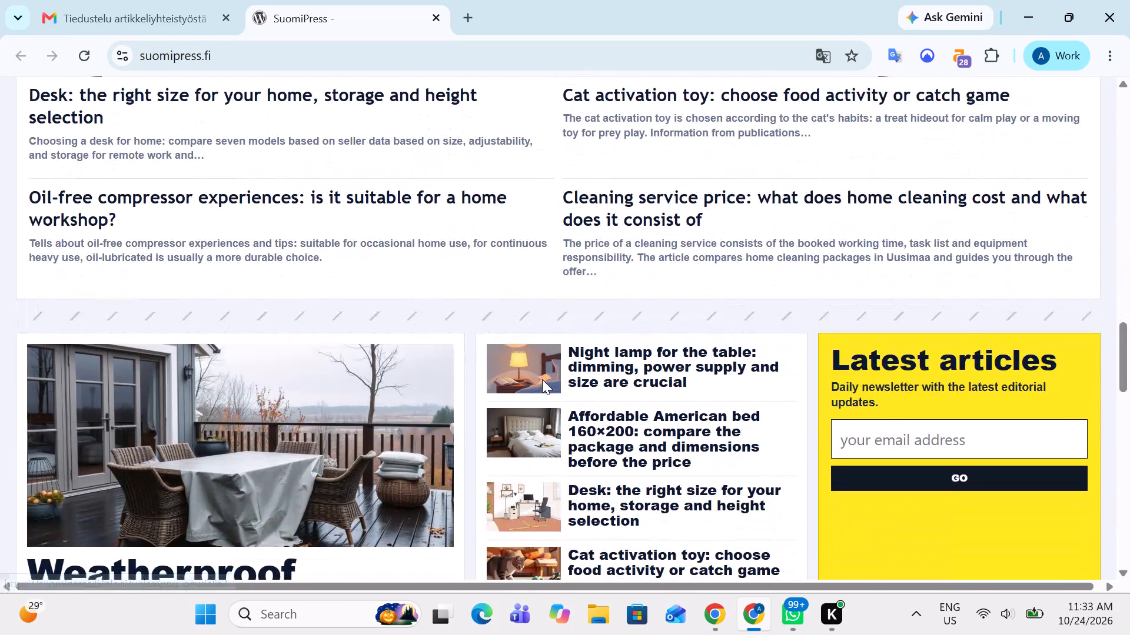
scroll(846, 422, "up", 19)
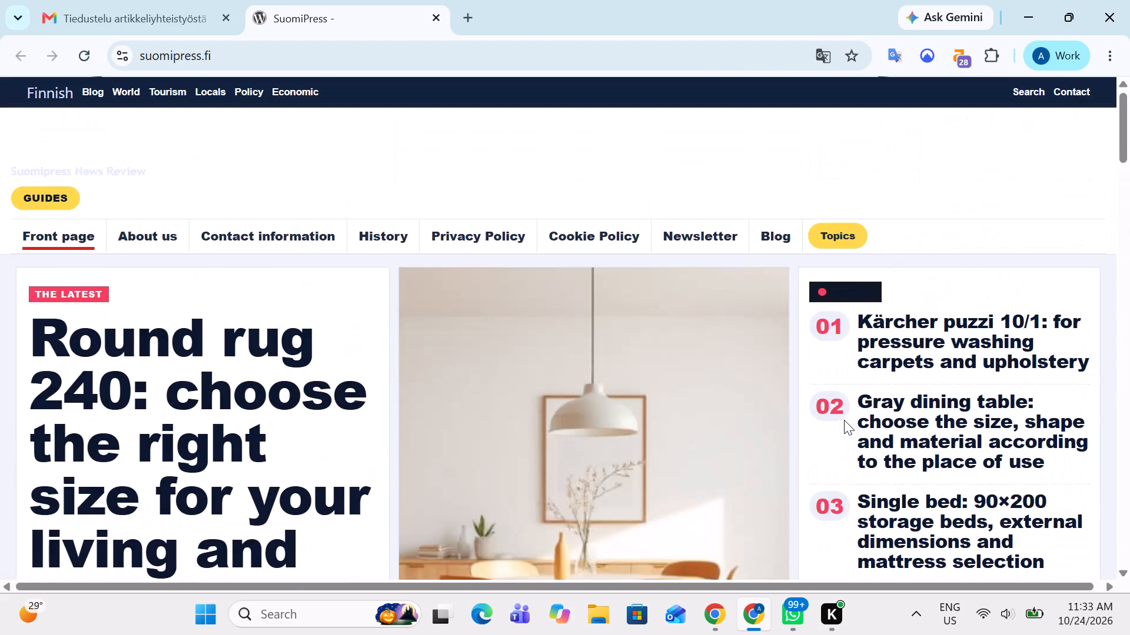
scroll(844, 420, "up", 9)
scroll(819, 449, "down", 18)
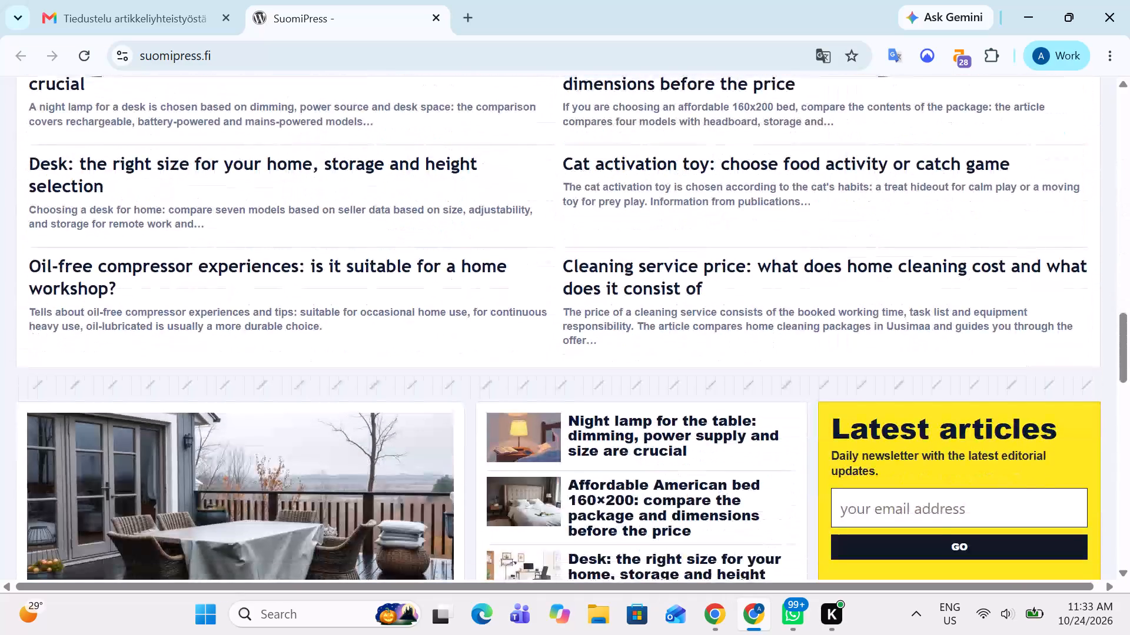
scroll(653, 417, "up", 20)
scroll(653, 417, "up", 9)
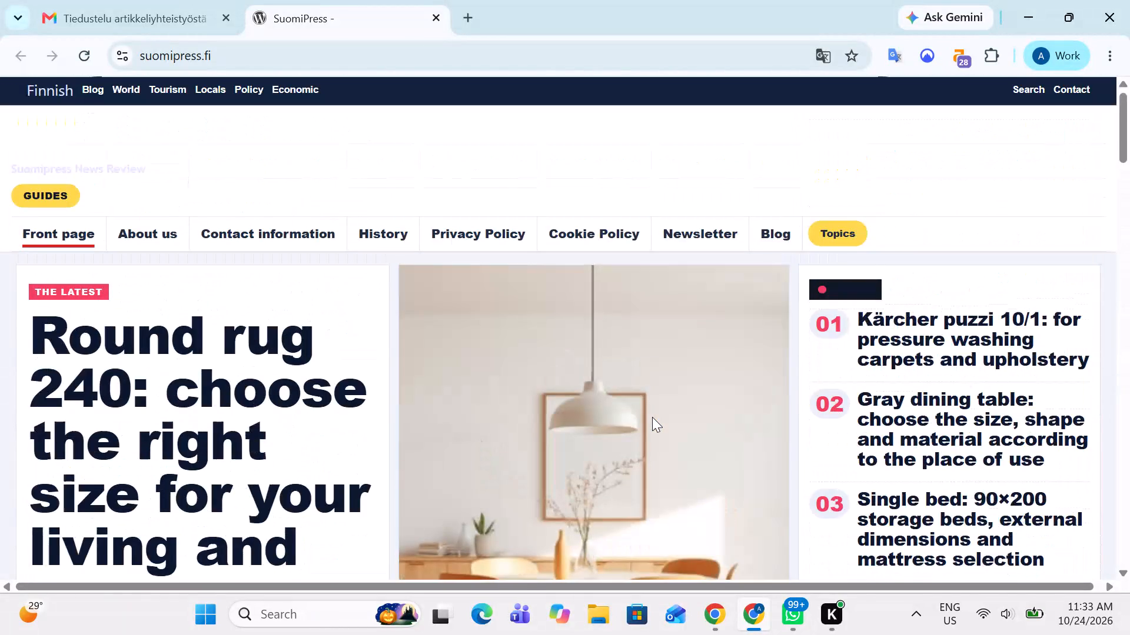
Open the search page of suomipress.fi and look through its latest updates.
left_click(1023, 89)
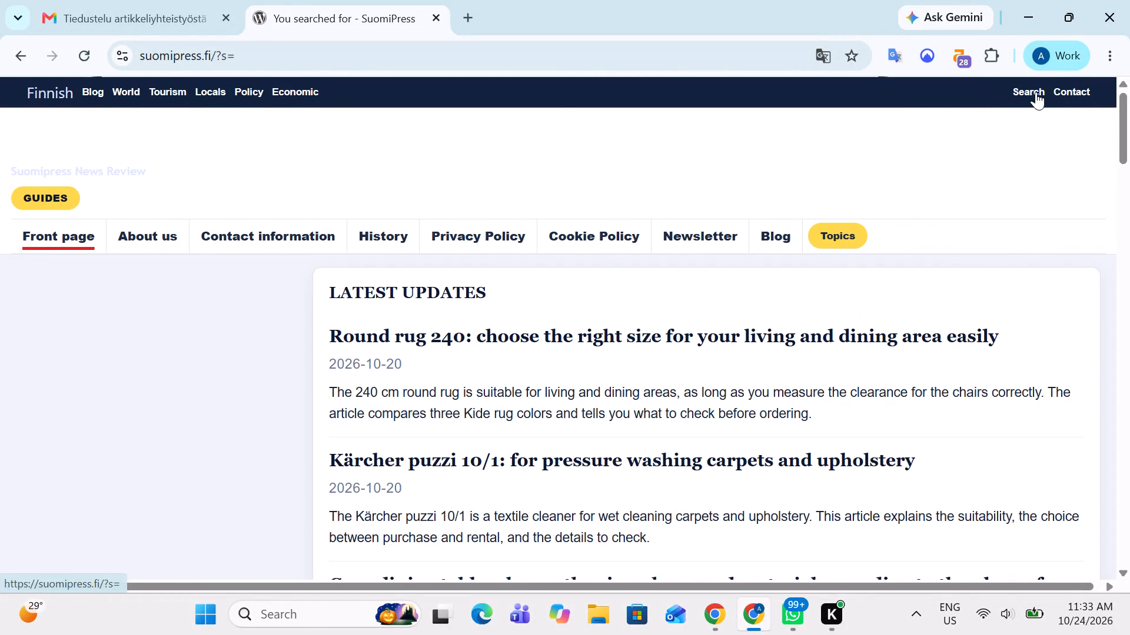
scroll(750, 244, "down", 6)
scroll(728, 328, "up", 6)
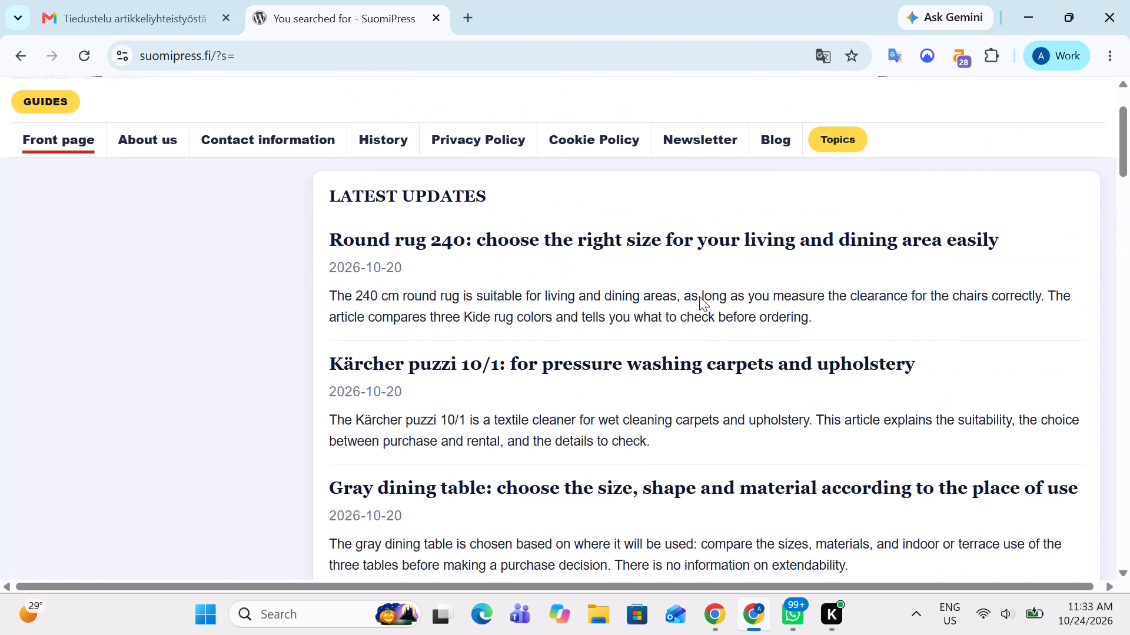
scroll(699, 296, "up", 6)
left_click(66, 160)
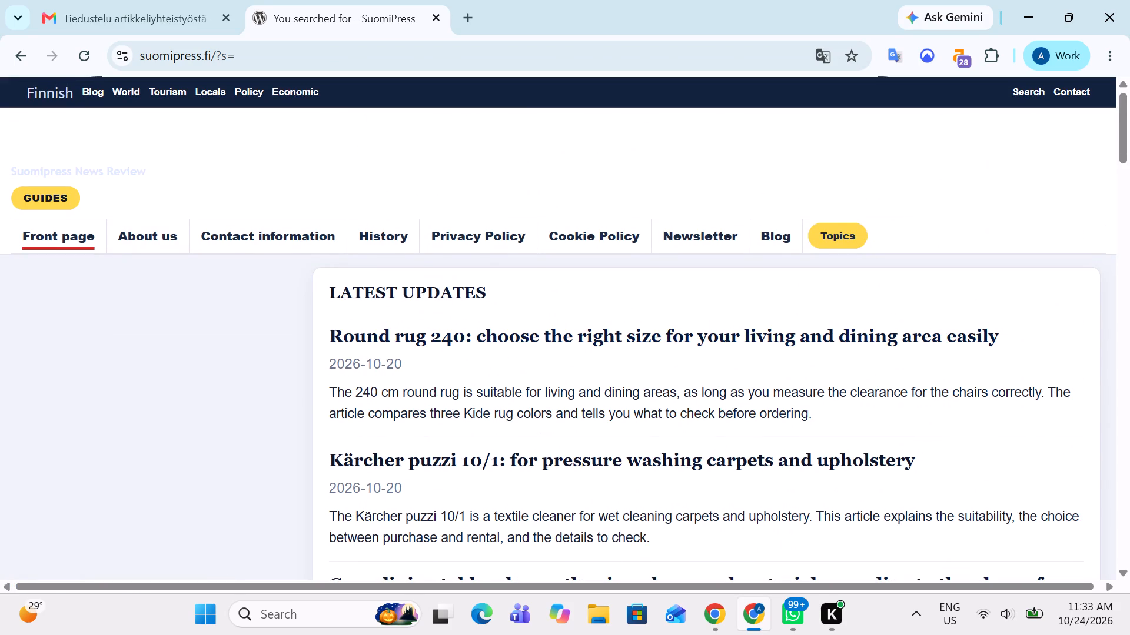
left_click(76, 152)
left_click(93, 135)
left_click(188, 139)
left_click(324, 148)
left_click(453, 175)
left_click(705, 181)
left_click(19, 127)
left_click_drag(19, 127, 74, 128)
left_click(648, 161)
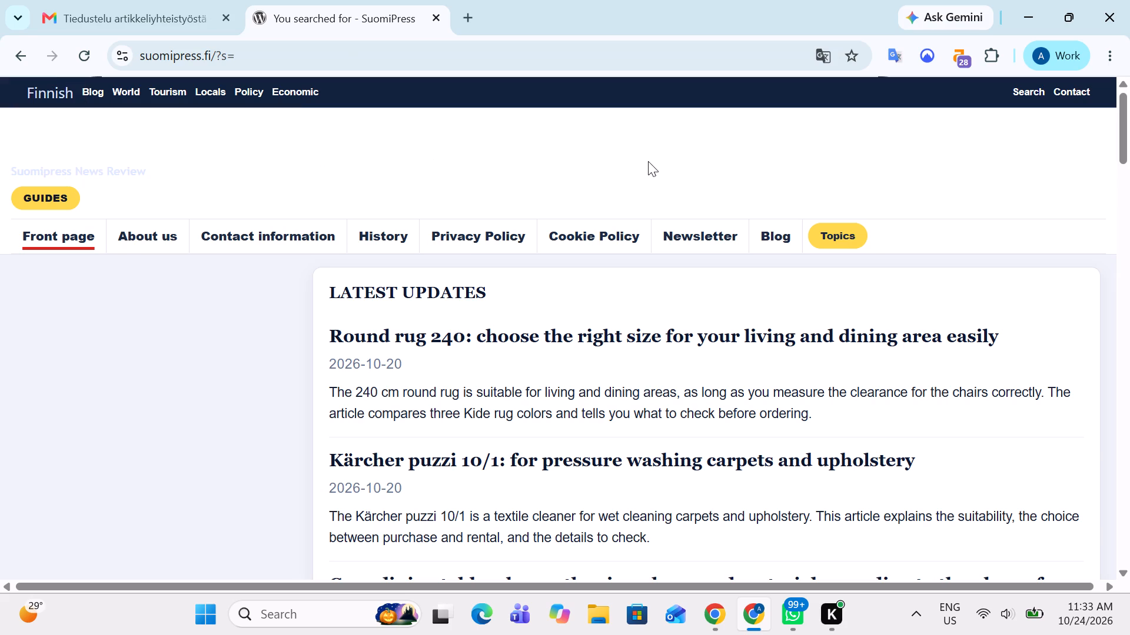
Look through the article list and footer on the suomipress.fi search page and close the site.
left_click_drag(803, 167, 0, 158)
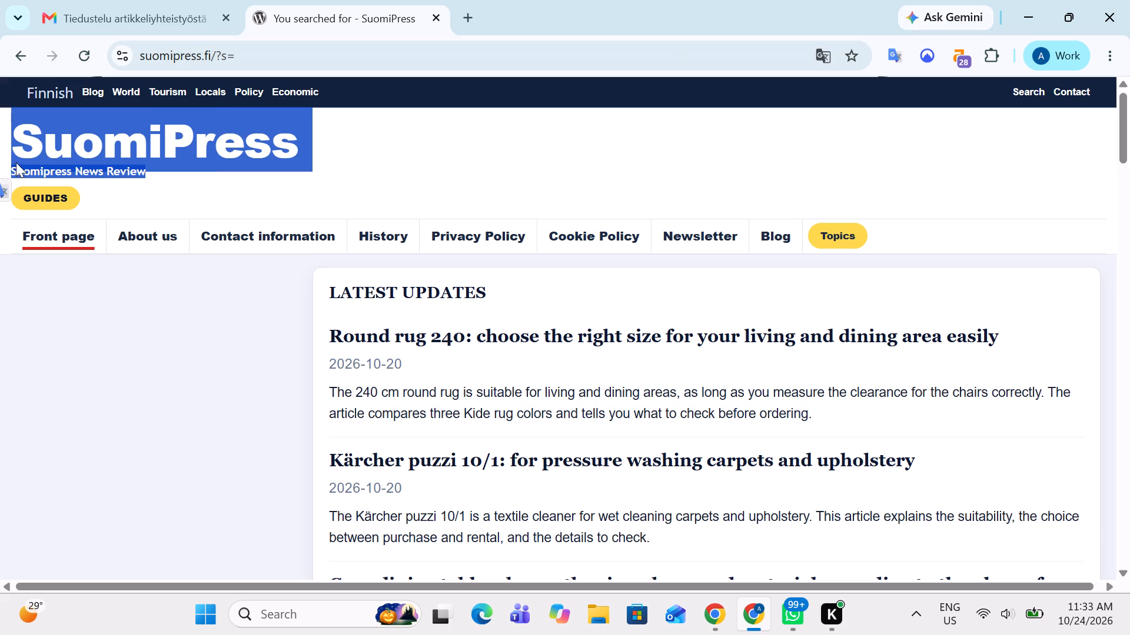
left_click(1032, 92)
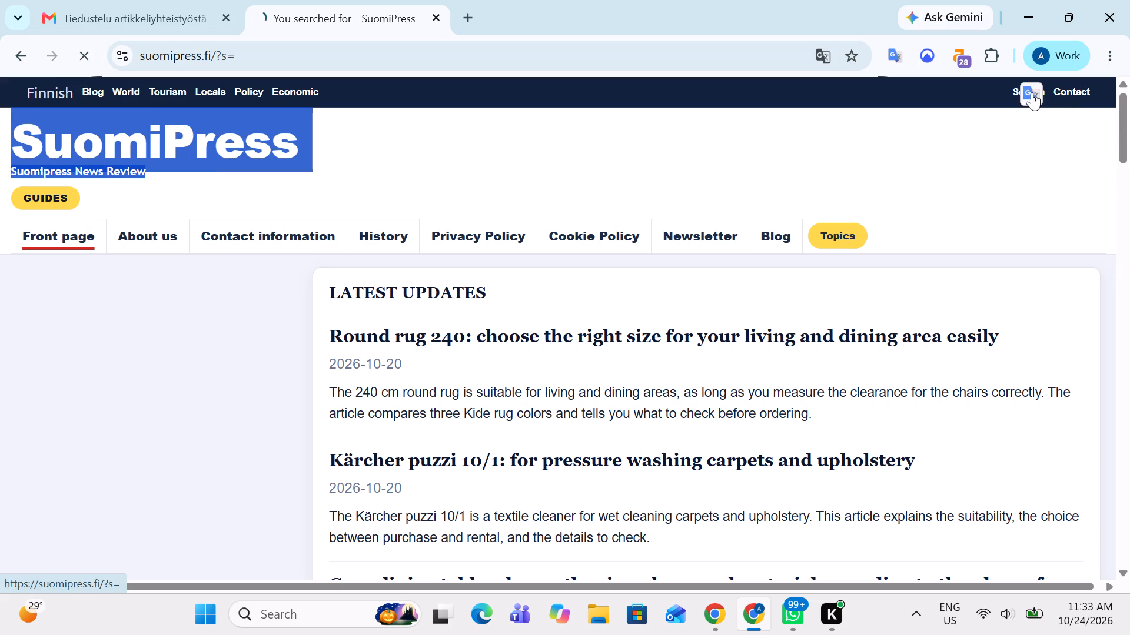
scroll(962, 268, "down", 7)
scroll(765, 302, "down", 6)
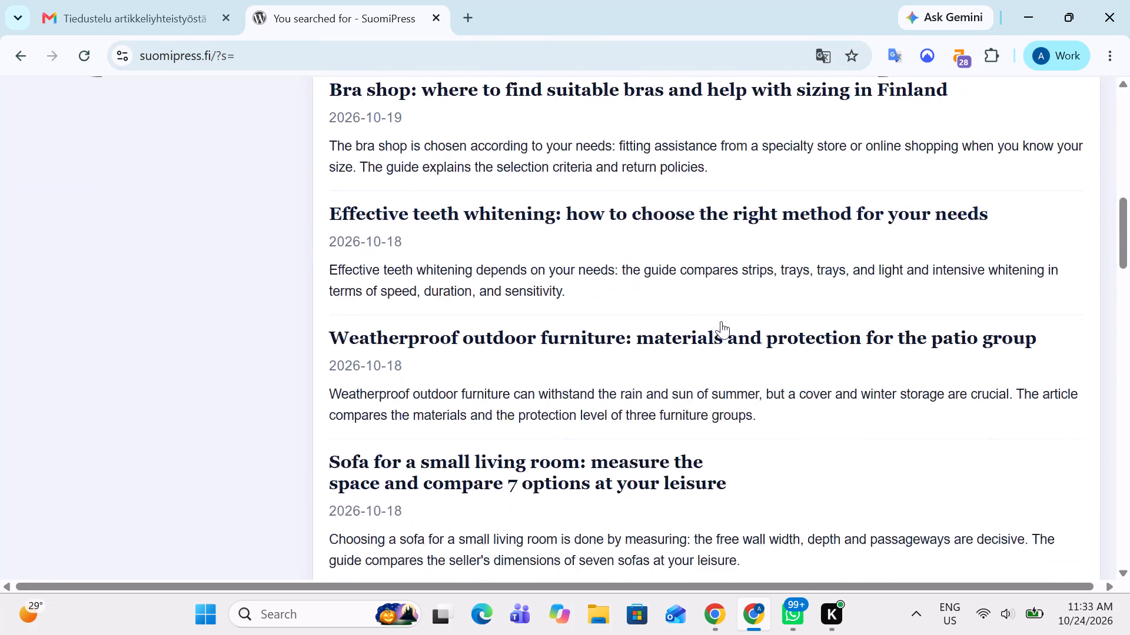
scroll(721, 321, "down", 1)
scroll(493, 338, "down", 10)
scroll(401, 344, "down", 16)
scroll(404, 319, "up", 4)
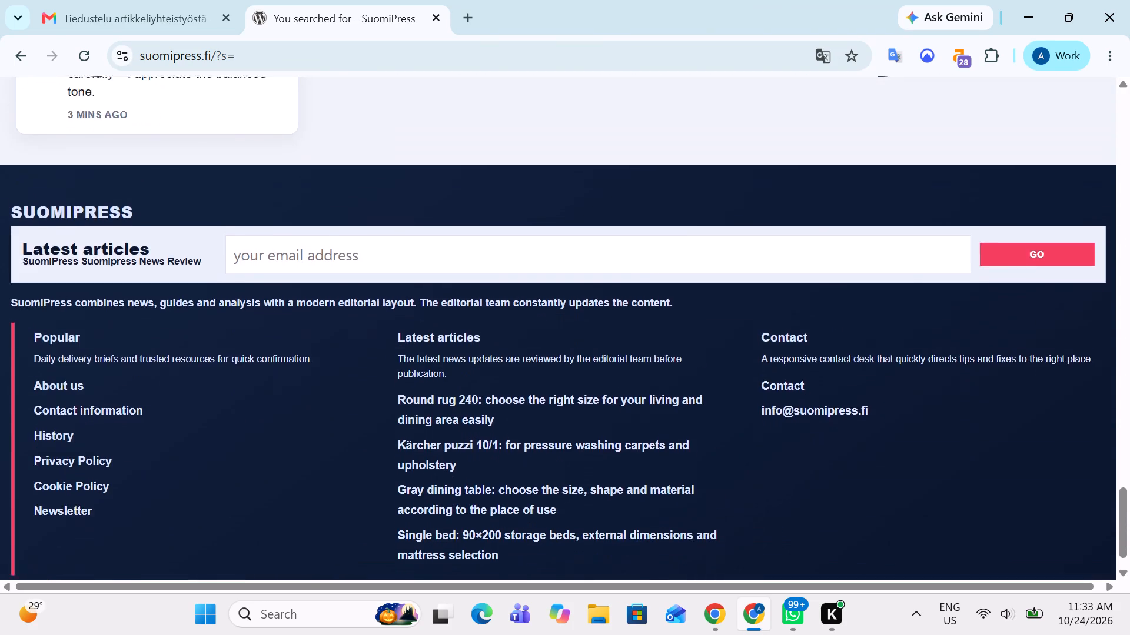
scroll(404, 319, "up", 20)
scroll(404, 319, "up", 5)
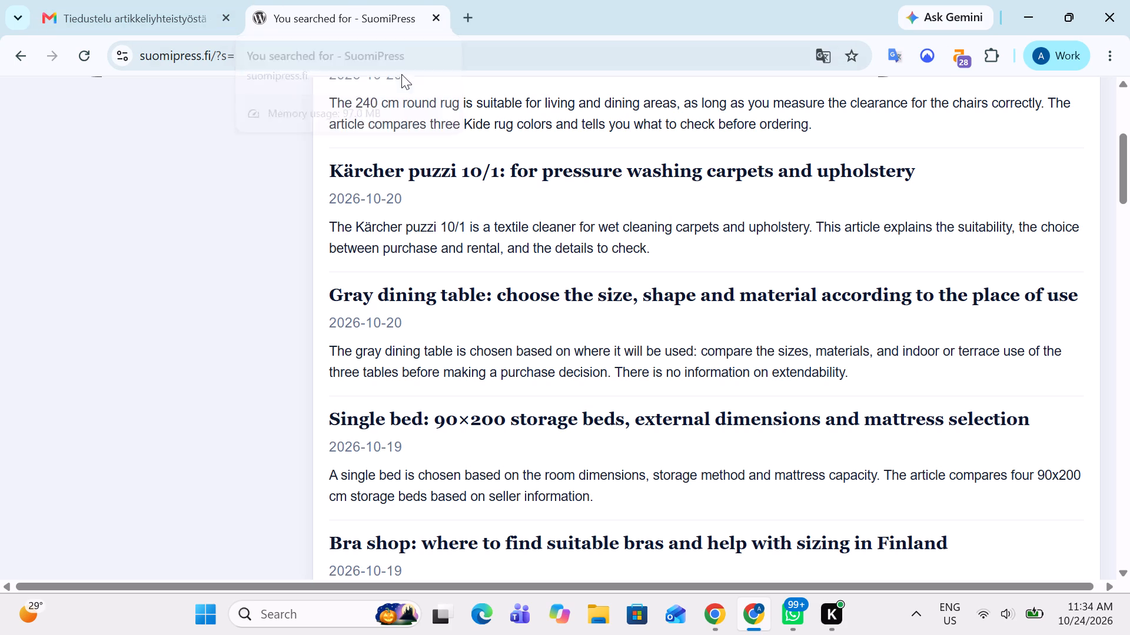
left_click(434, 14)
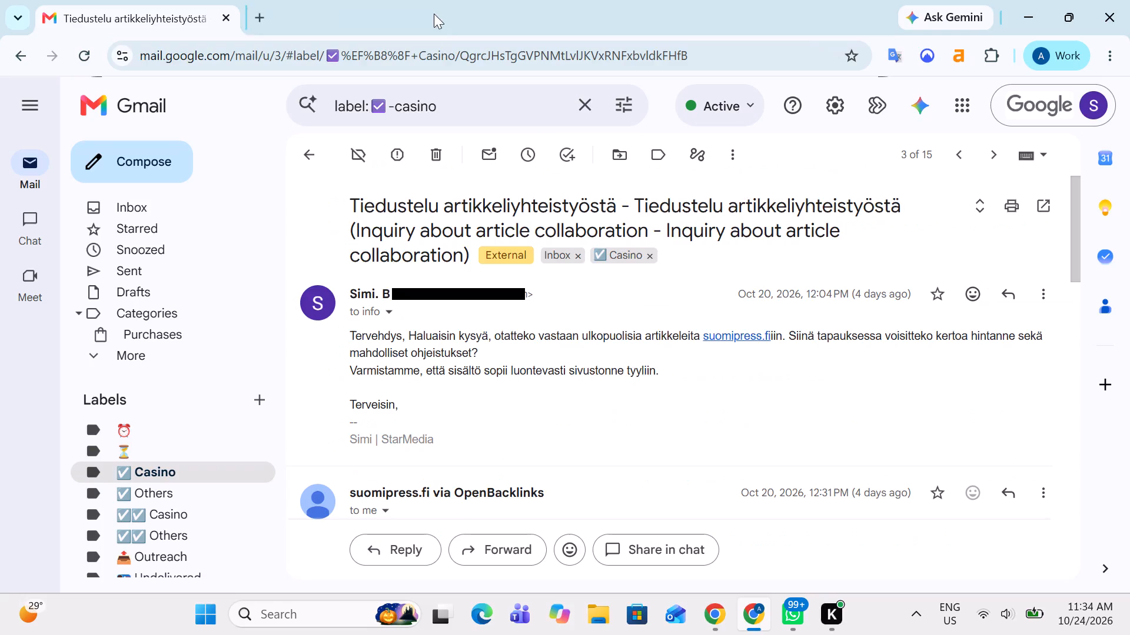
scroll(671, 288, "down", 5)
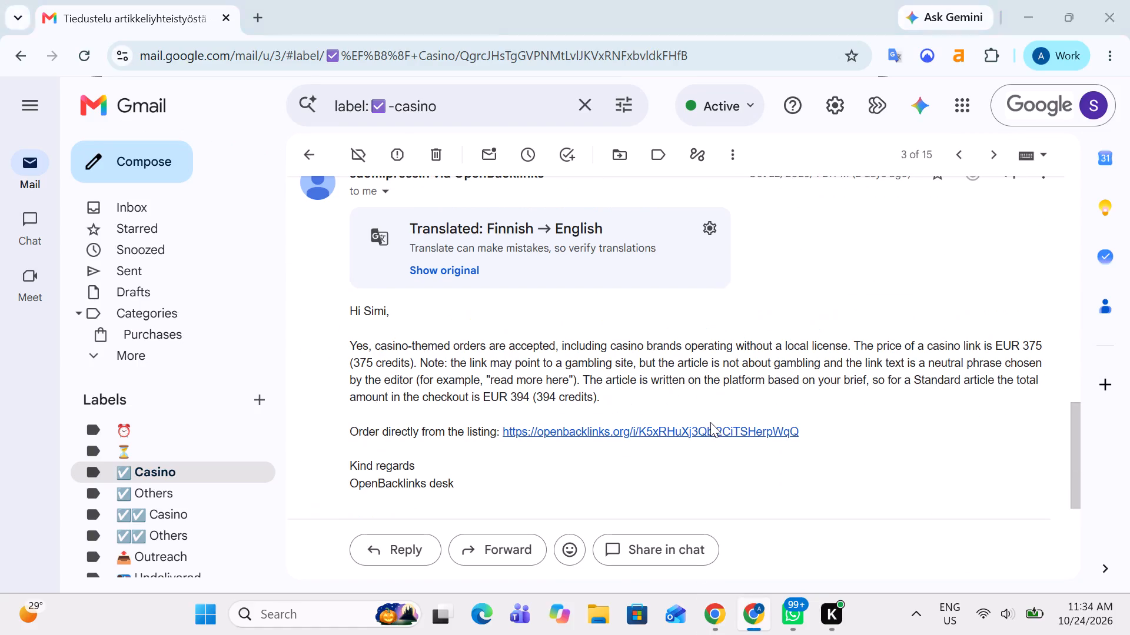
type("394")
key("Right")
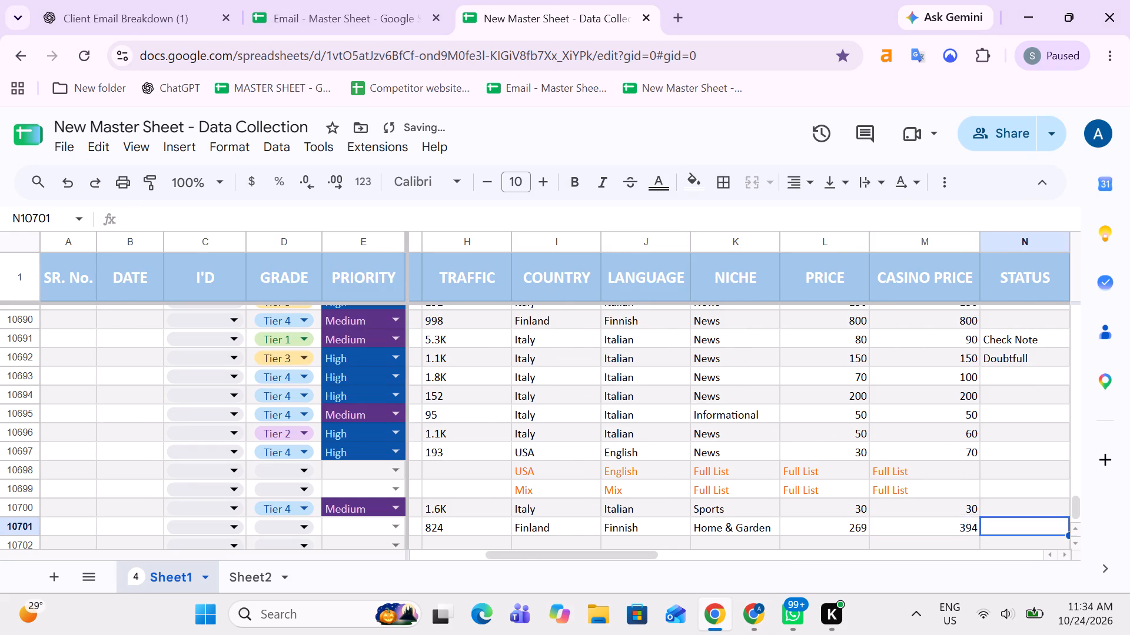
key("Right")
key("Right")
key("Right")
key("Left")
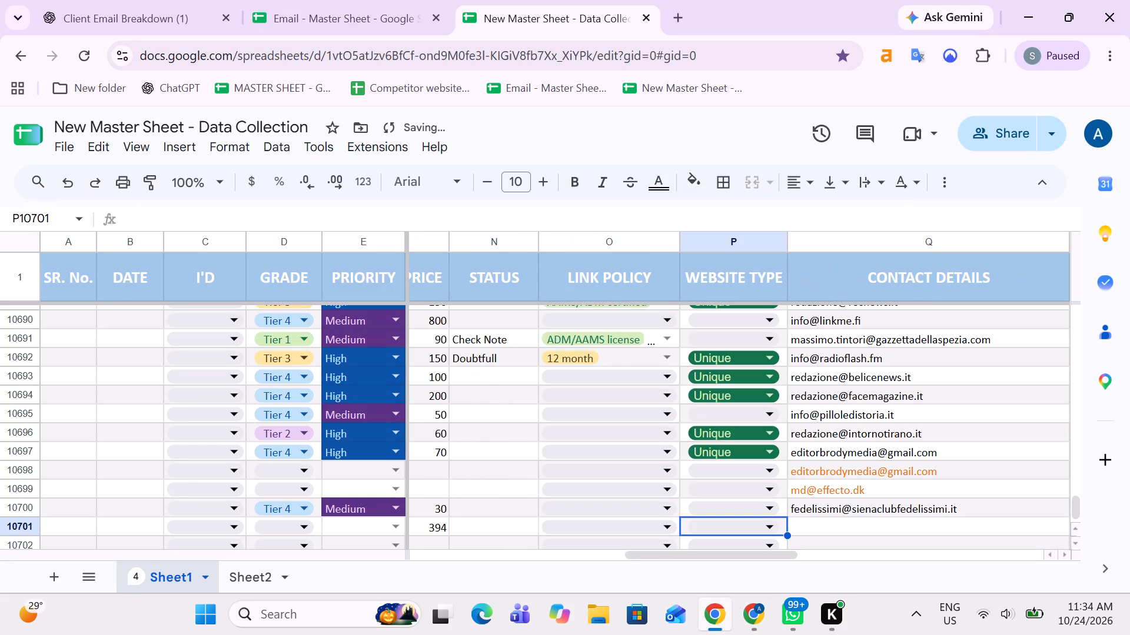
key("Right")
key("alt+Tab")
scroll(554, 413, "up", 2)
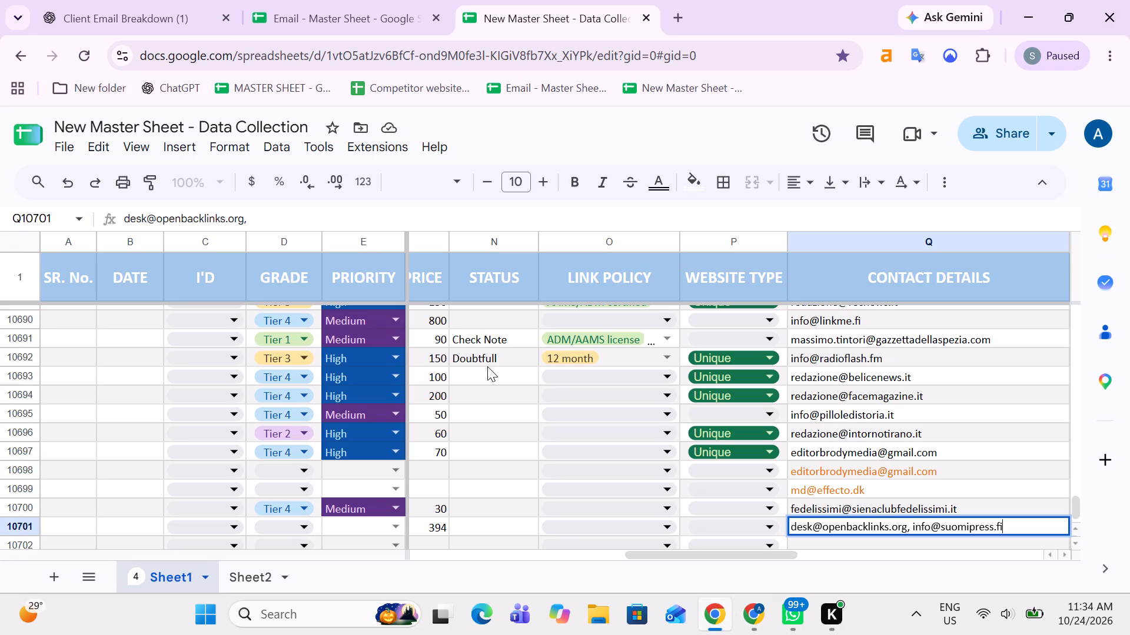
left_click(934, 504)
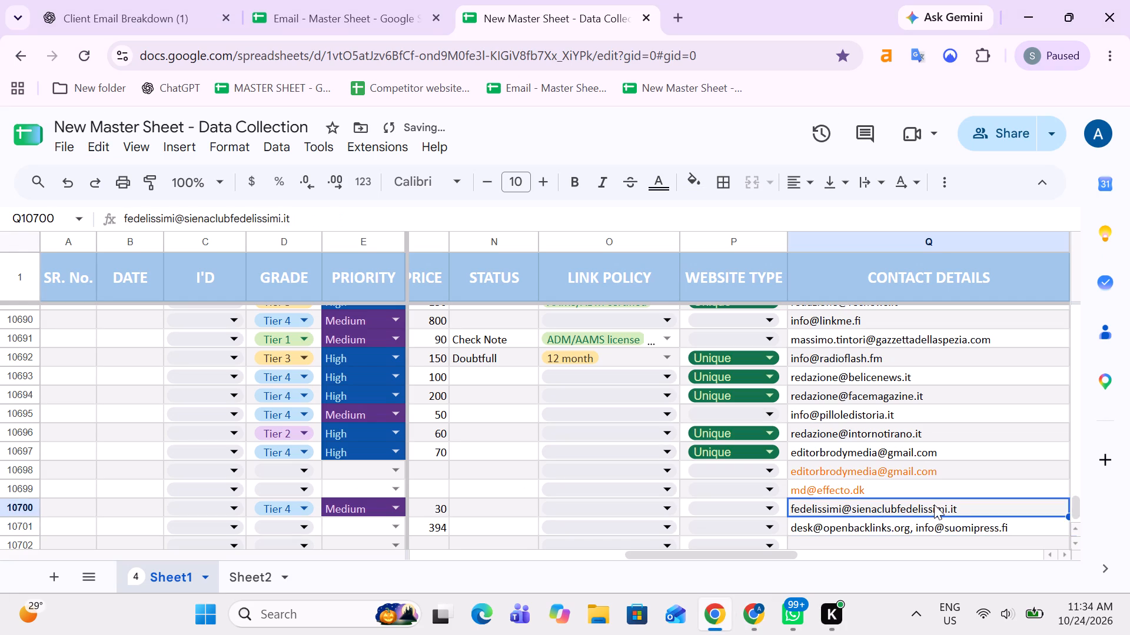
Set the priority of the suomipress.fi row to Medium.
key("Down")
key("Down")
key("Down")
key("Up")
key("Up")
key("Left")
key("Left")
key("Left")
key("Left")
key("Left")
key("Left")
key("Left")
key("Left")
key("Left")
key("Left")
key("Left")
key("Left")
key("Left")
key("Left")
key("Left")
key("Left")
key("Left")
key("Left")
key("Left")
key("Left")
key("Left")
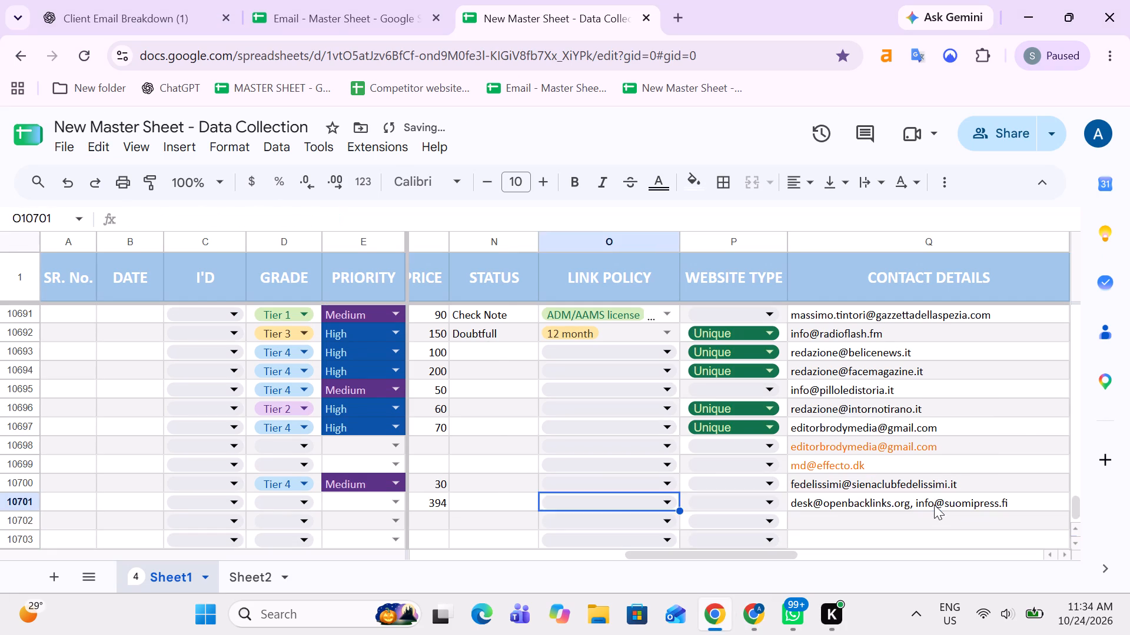
key("Right")
key("Right")
key("Right")
key("Right")
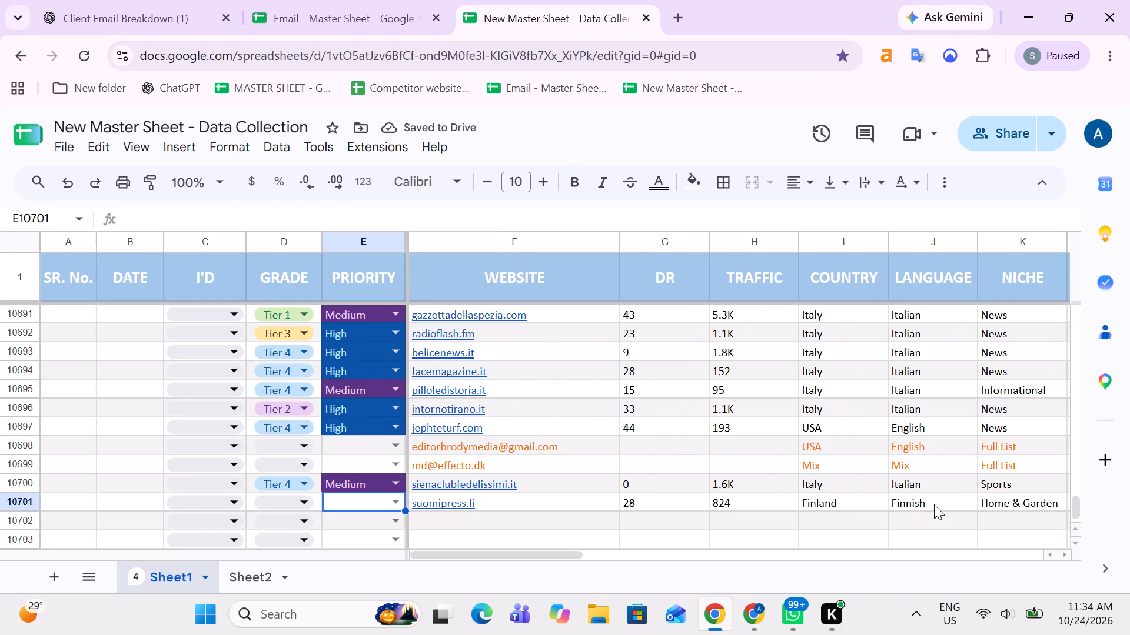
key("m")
key("Down")
key("Return")
key("Up")
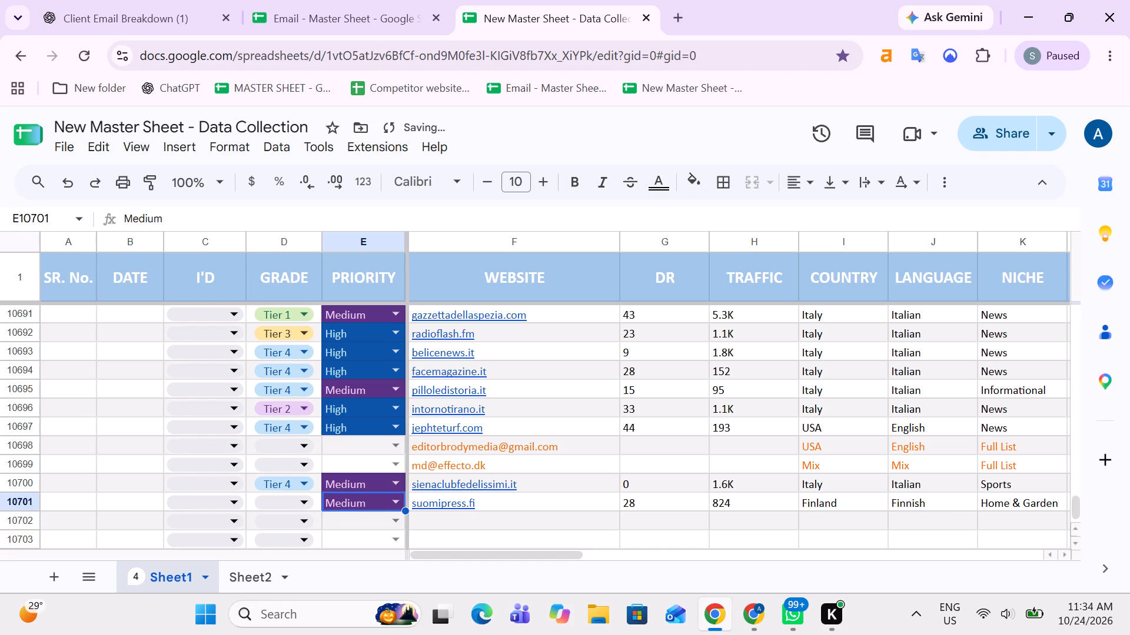
Set the grade of the suomipress.fi row to Tier 3.
key("Right")
key("Left")
key("Left")
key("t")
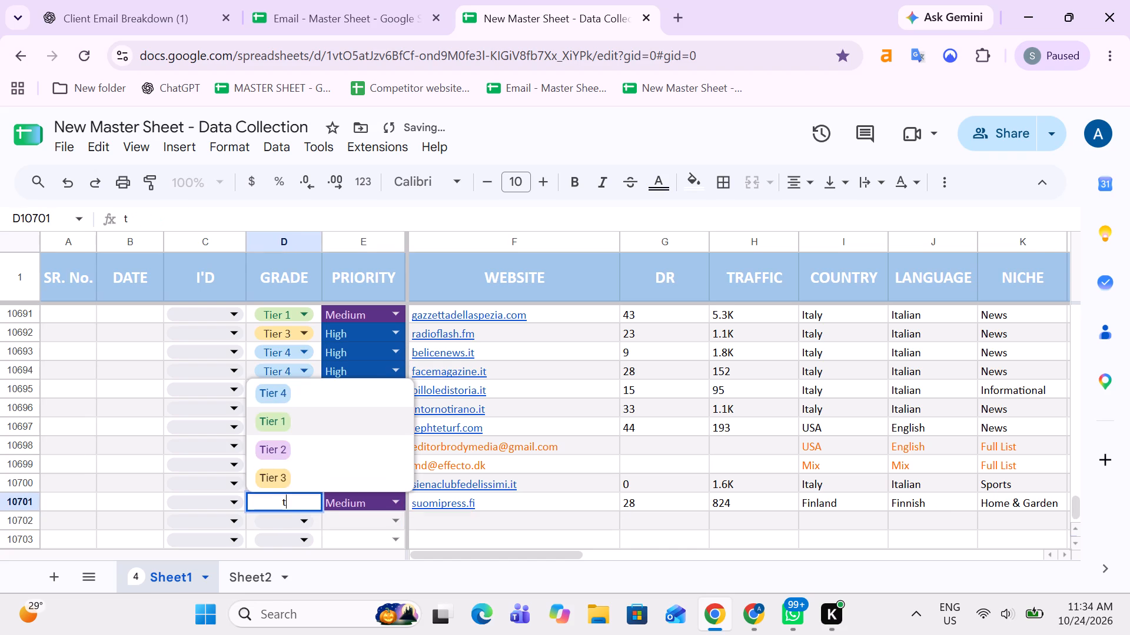
key("Up")
key("Up")
key("Return")
key("Up")
key("Right")
key("Right")
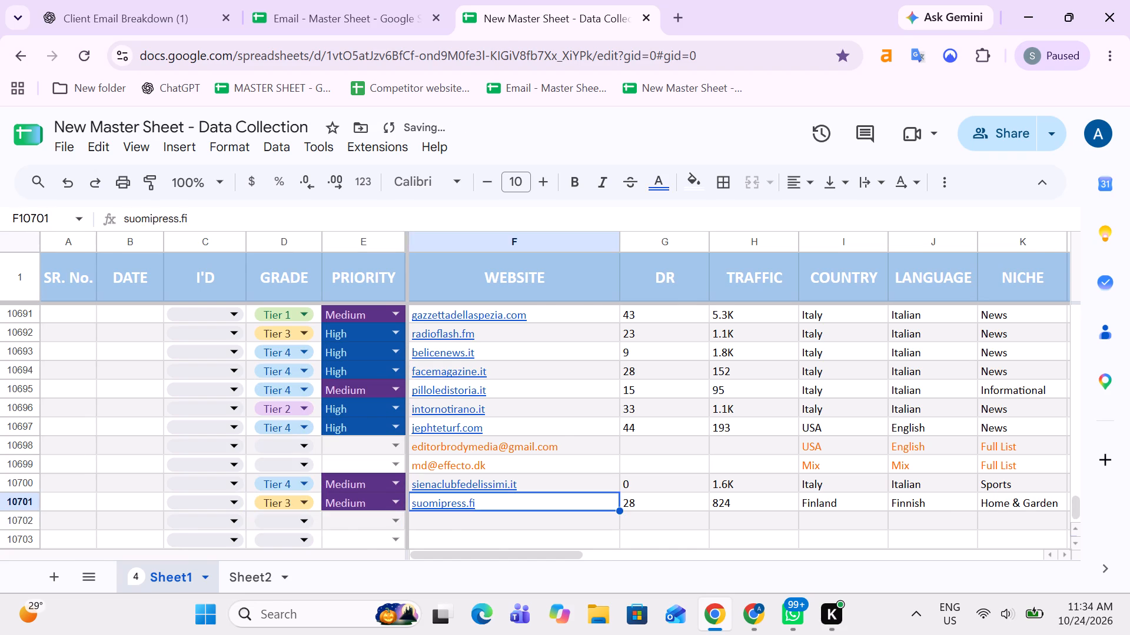
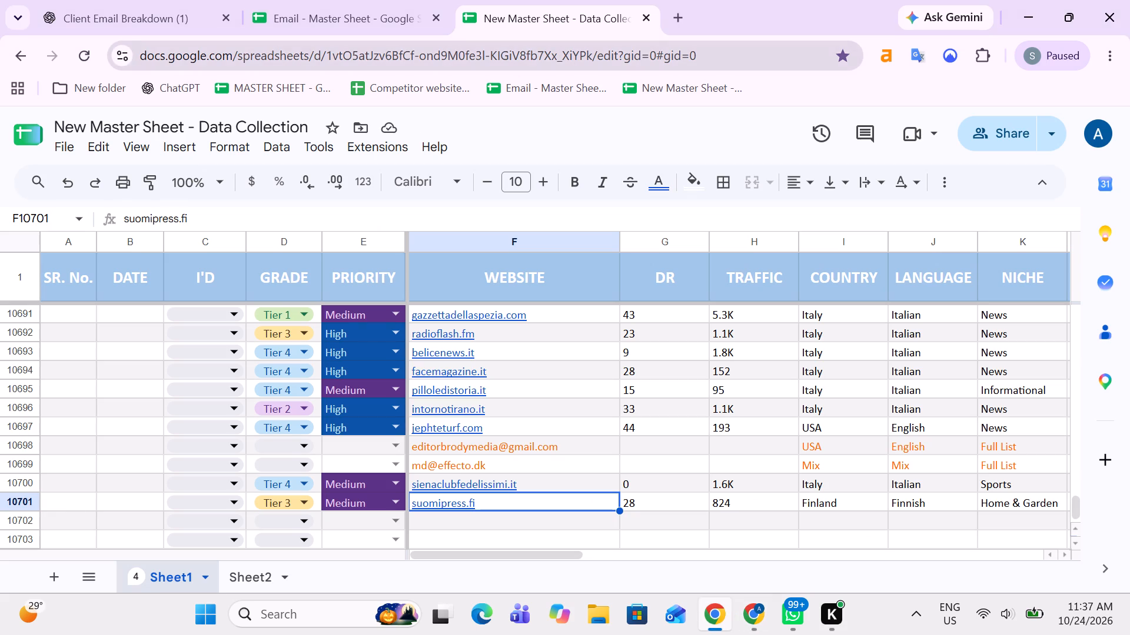
key("Down")
key("Return")
key("ctrl+v")
key("Tab")
key("Right")
key("Left")
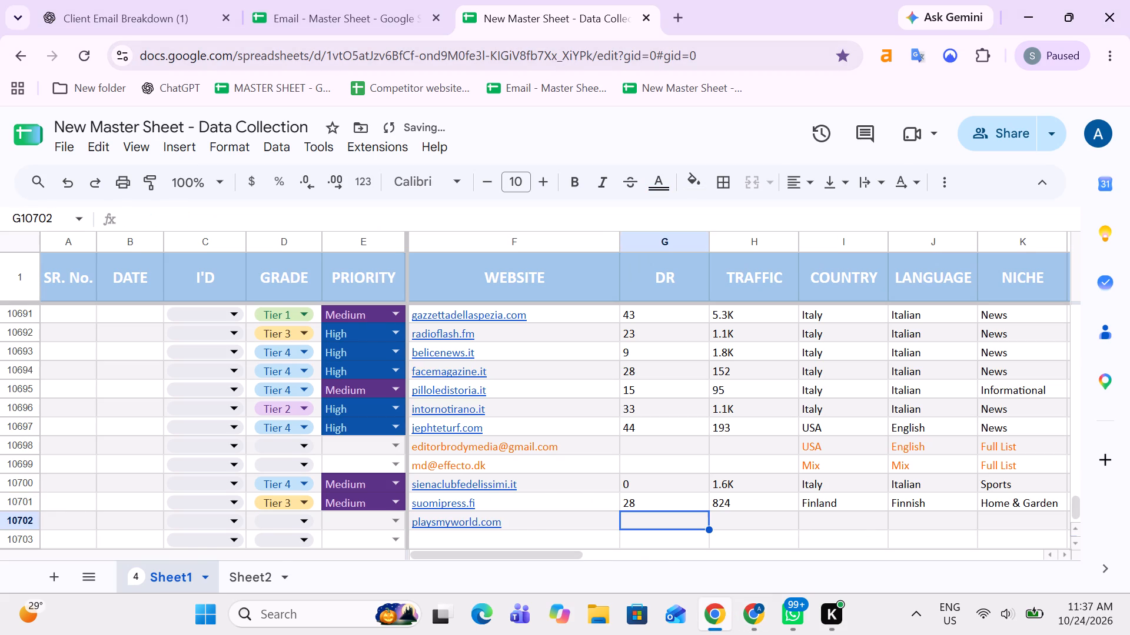
Look up playsmyworld.com's Ahrefs metrics and enter DR 8 and traffic 51 in its sheet row.
key("alt+Tab")
scroll(348, 317, "down", 8)
scroll(574, 360, "down", 8)
scroll(549, 323, "up", 20)
scroll(549, 323, "up", 6)
left_click(961, 63)
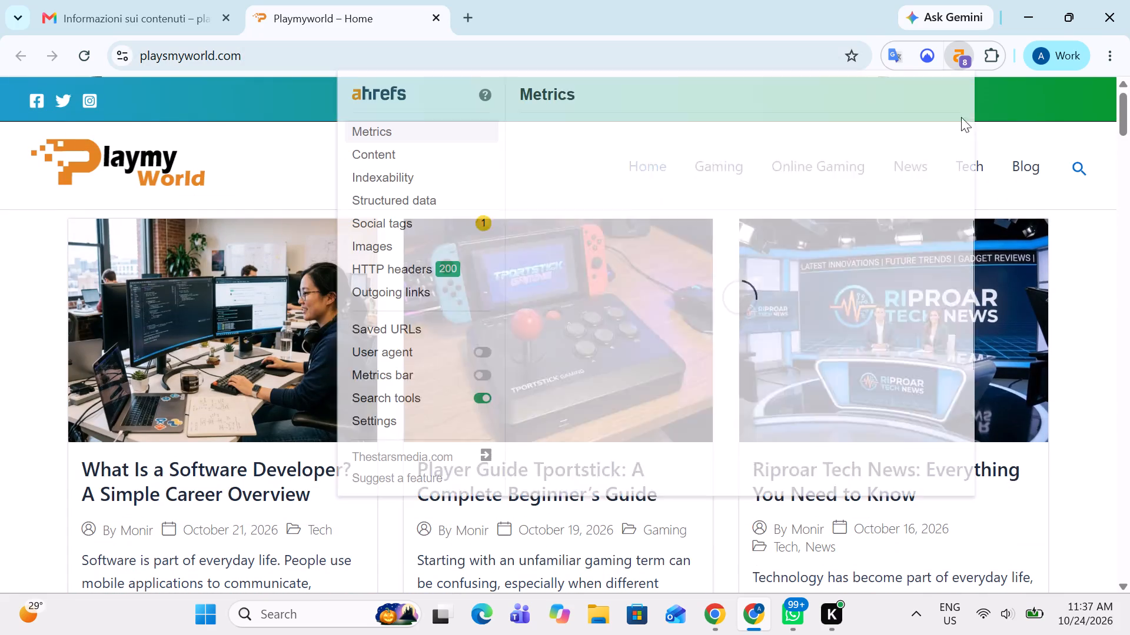
key("alt+Tab")
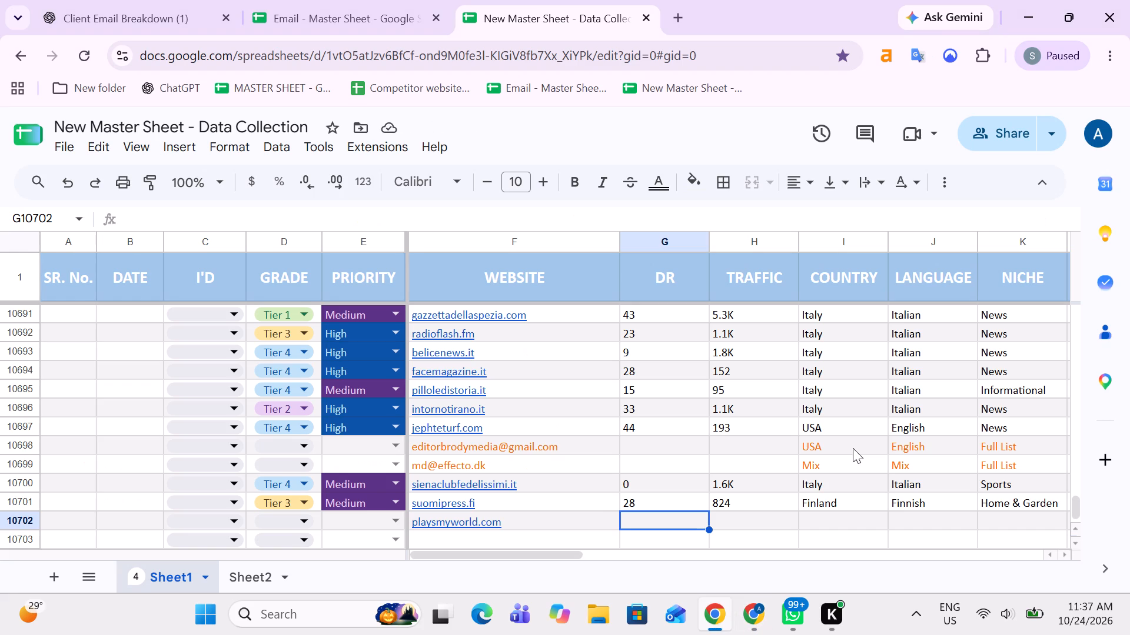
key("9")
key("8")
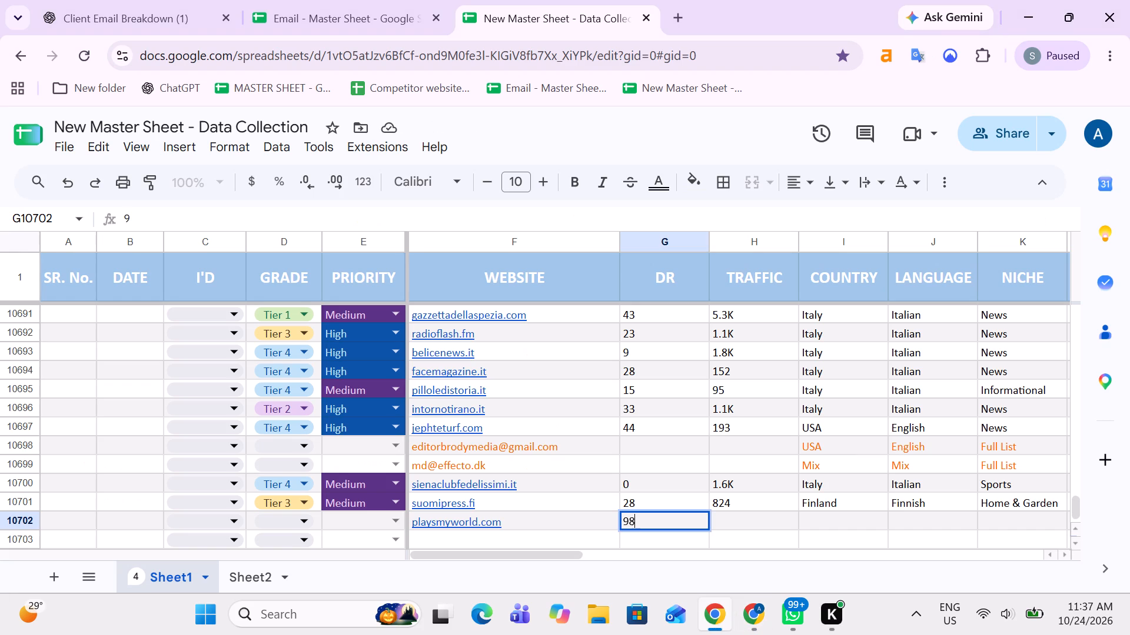
key("BackSpace")
key("BackSpace")
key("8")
key("Tab")
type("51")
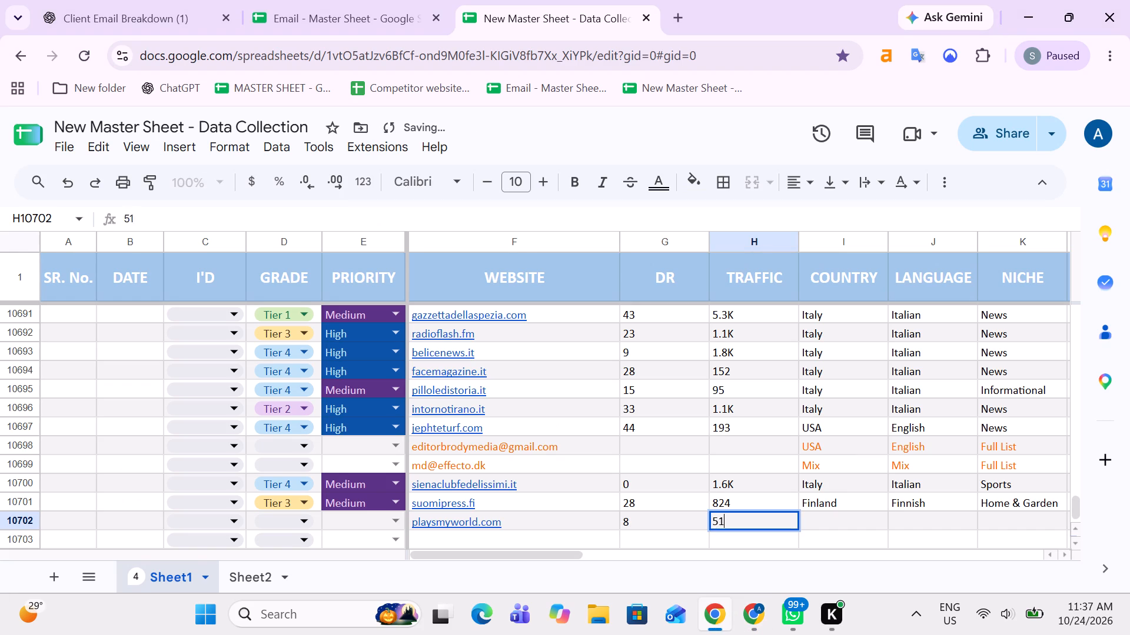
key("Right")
Check the article topics on the playsmyworld.com home page, search the site for Netbet, and close the site.
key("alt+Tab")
left_click(0, 289)
scroll(531, 228, "down", 9)
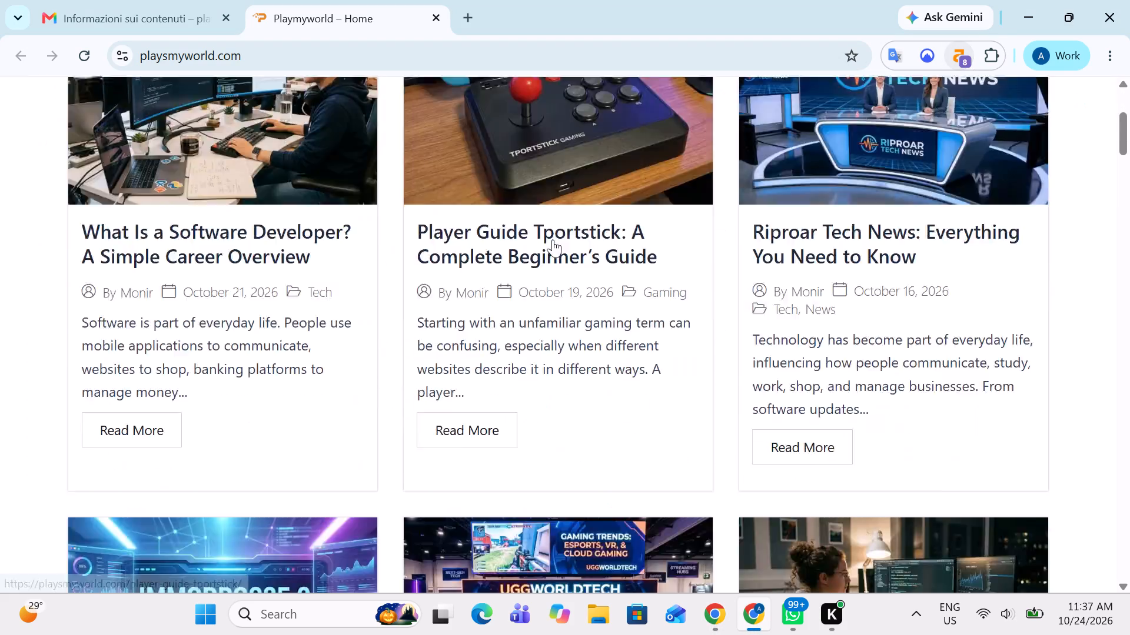
scroll(598, 302, "down", 5)
scroll(659, 336, "up", 20)
scroll(659, 336, "up", 6)
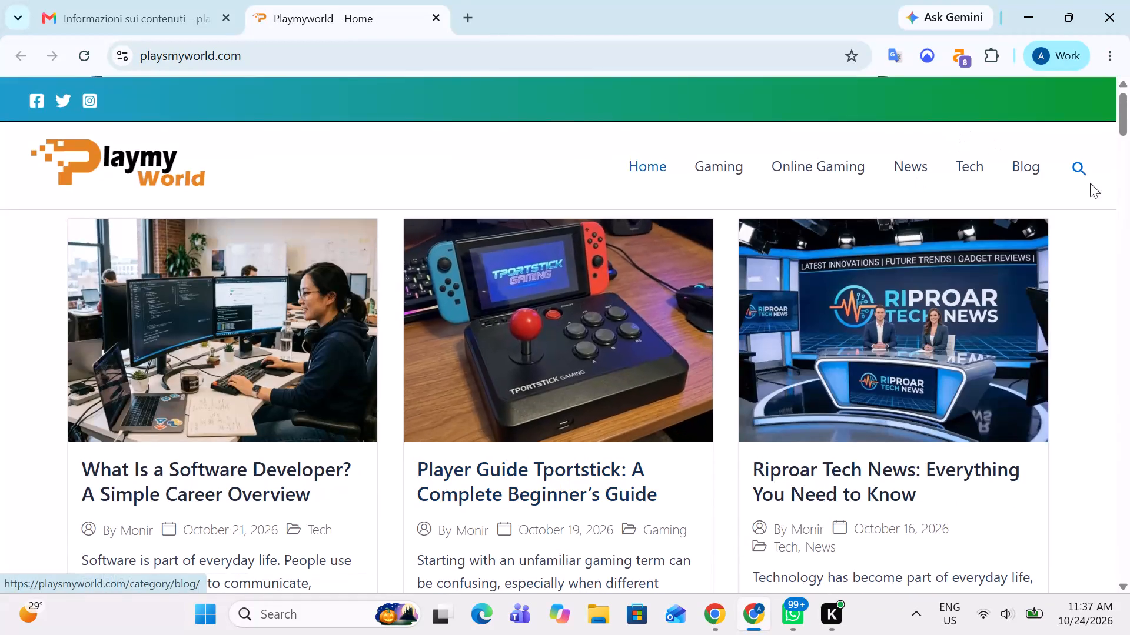
left_click(1071, 165)
left_click(1077, 156)
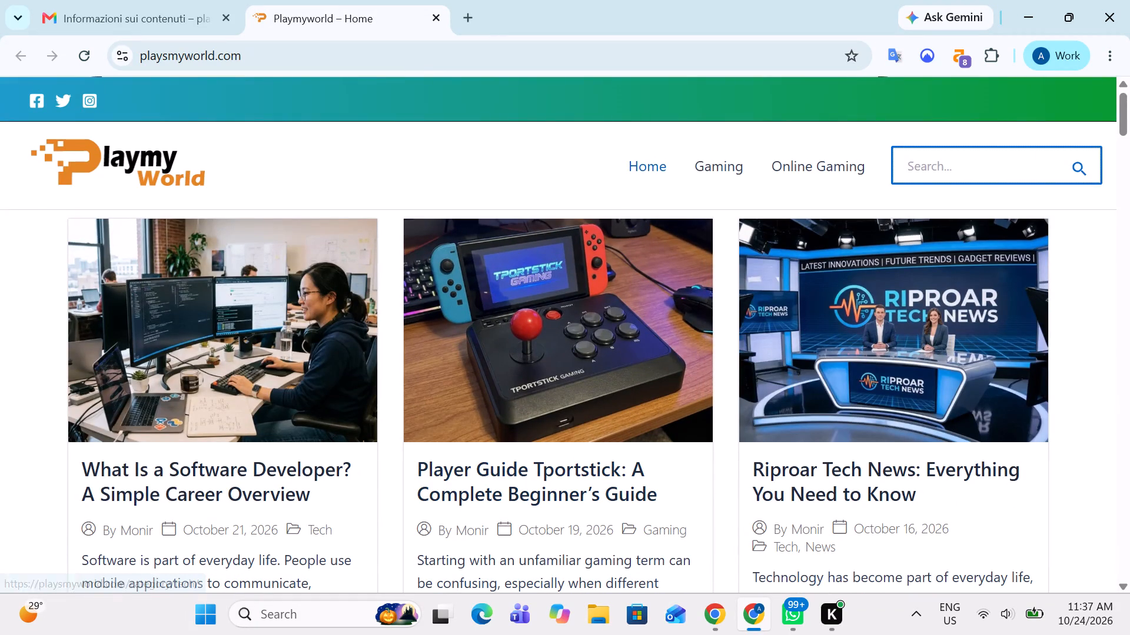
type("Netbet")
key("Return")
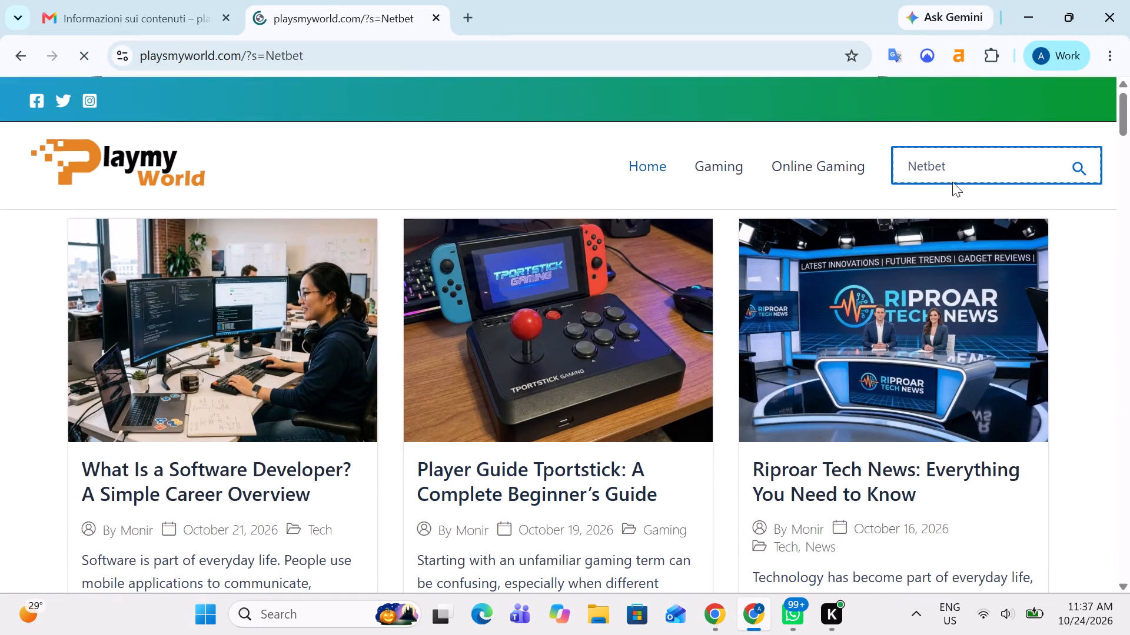
scroll(915, 230, "down", 2)
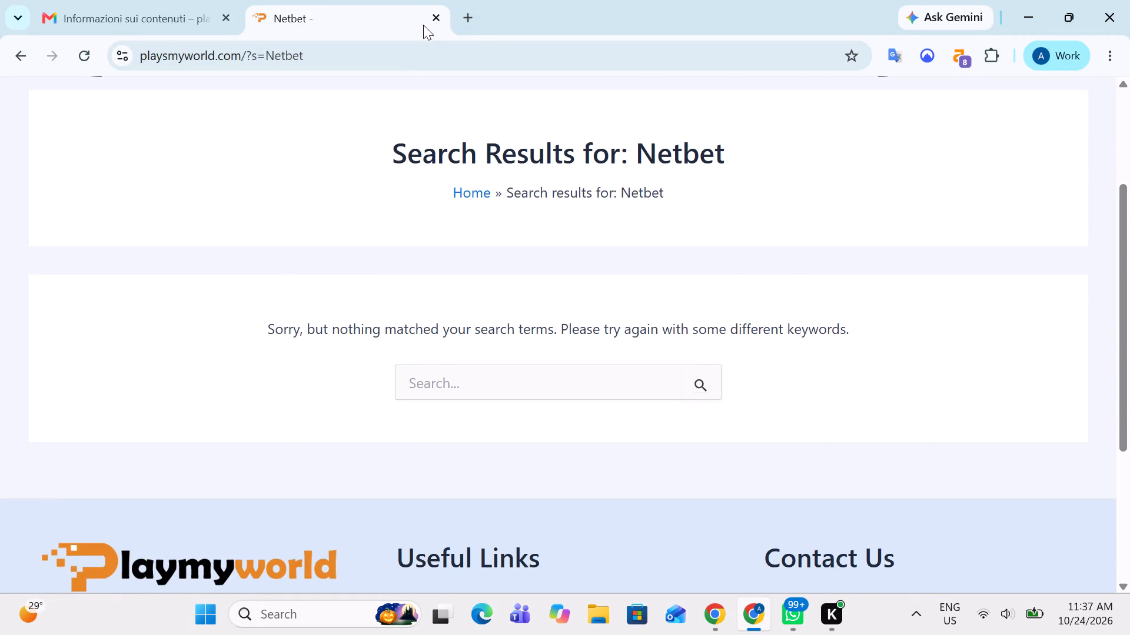
left_click(438, 18)
scroll(619, 328, "down", 2)
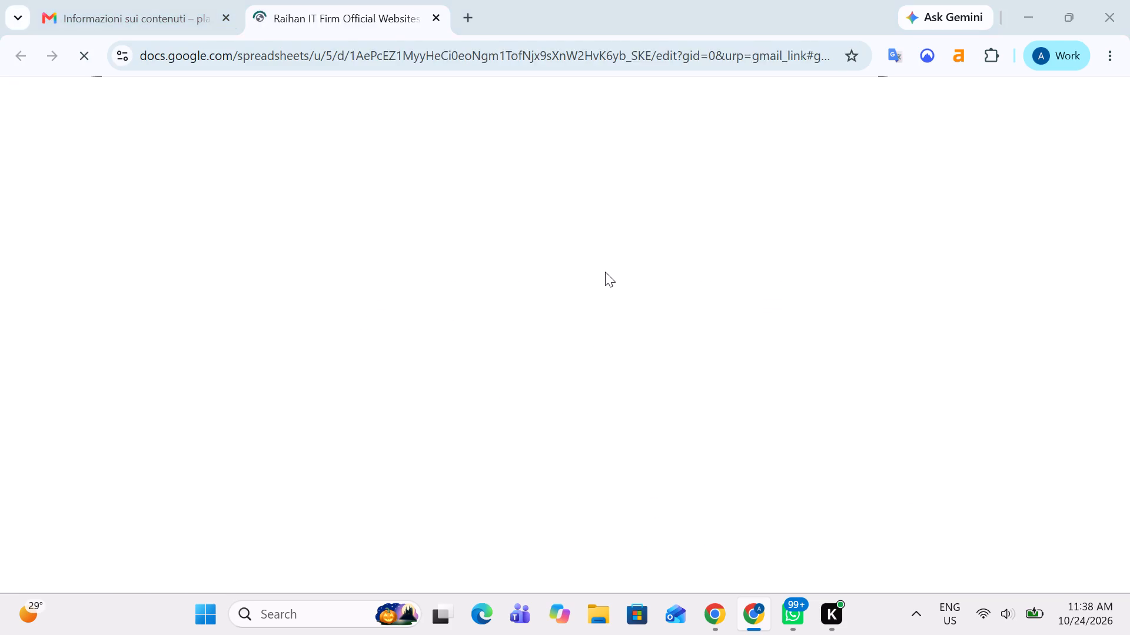
key("alt+Tab")
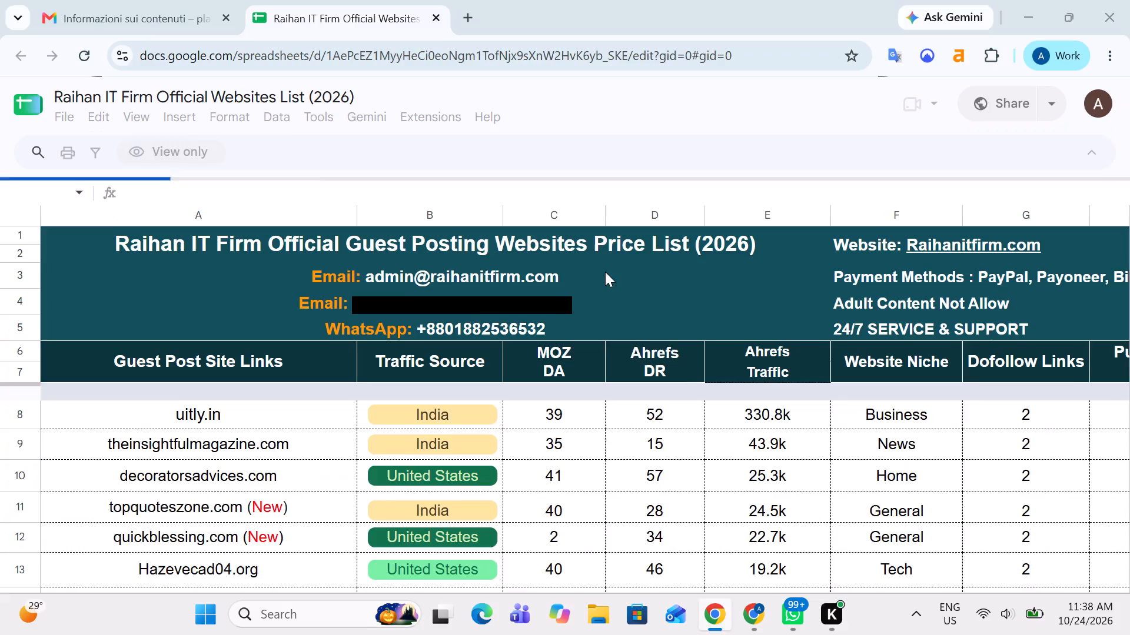
Reopen the closed playsmyworld.com search page and view its Ahrefs metrics.
key("ctrl+shift+t")
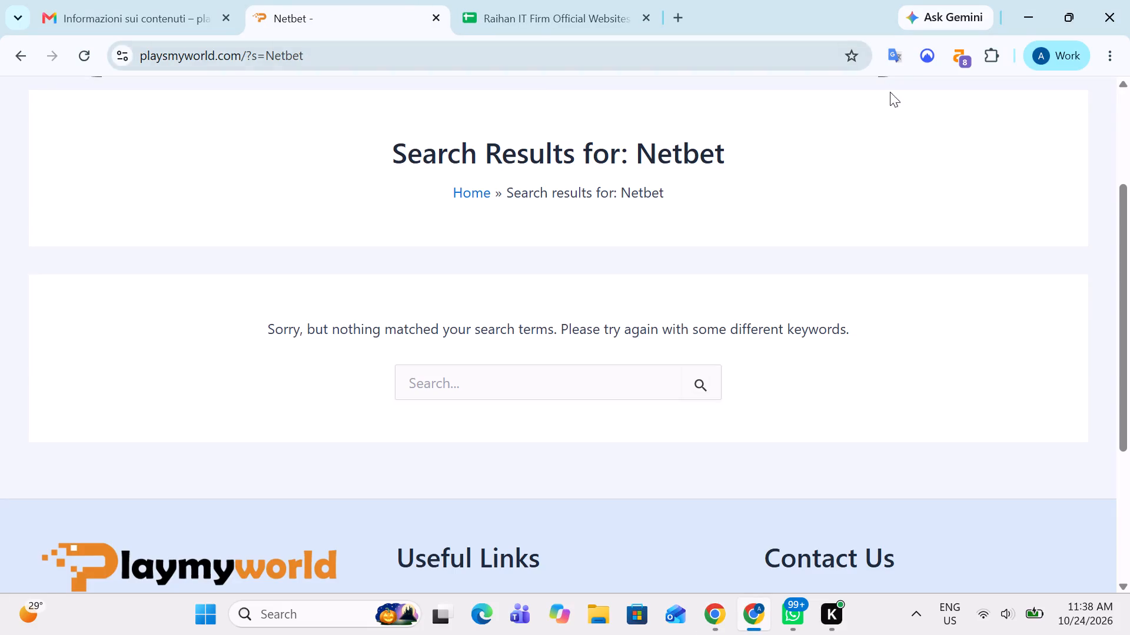
left_click(971, 63)
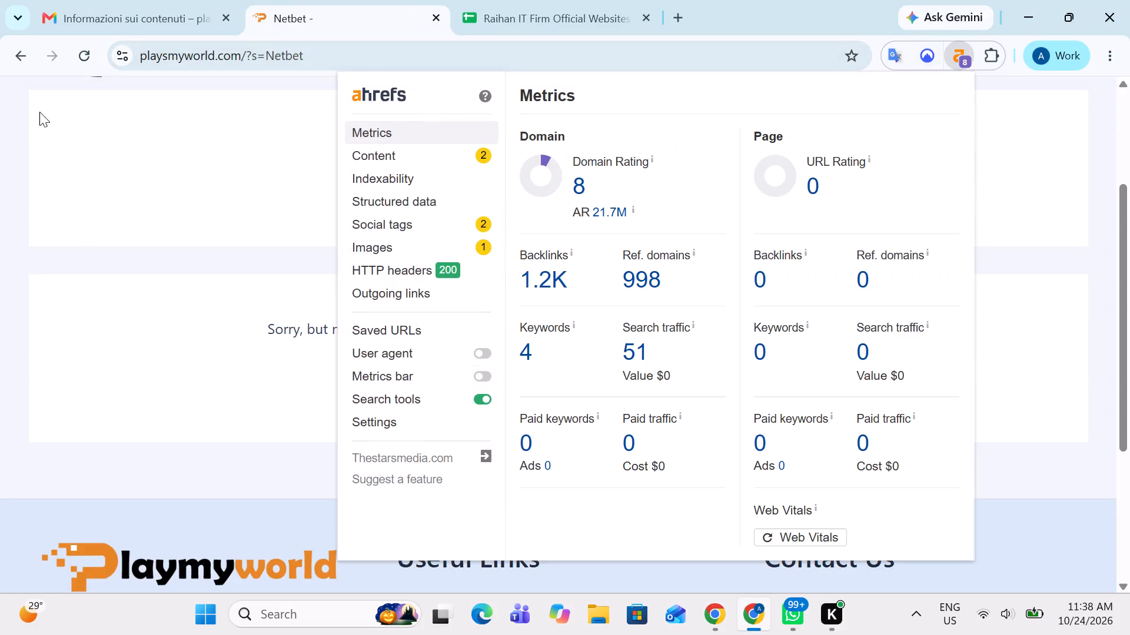
Check the article topics on the playsmyworld.com front page and enter USA, English and Gaming as its country, language and niche.
left_click(21, 61)
scroll(332, 298, "down", 2)
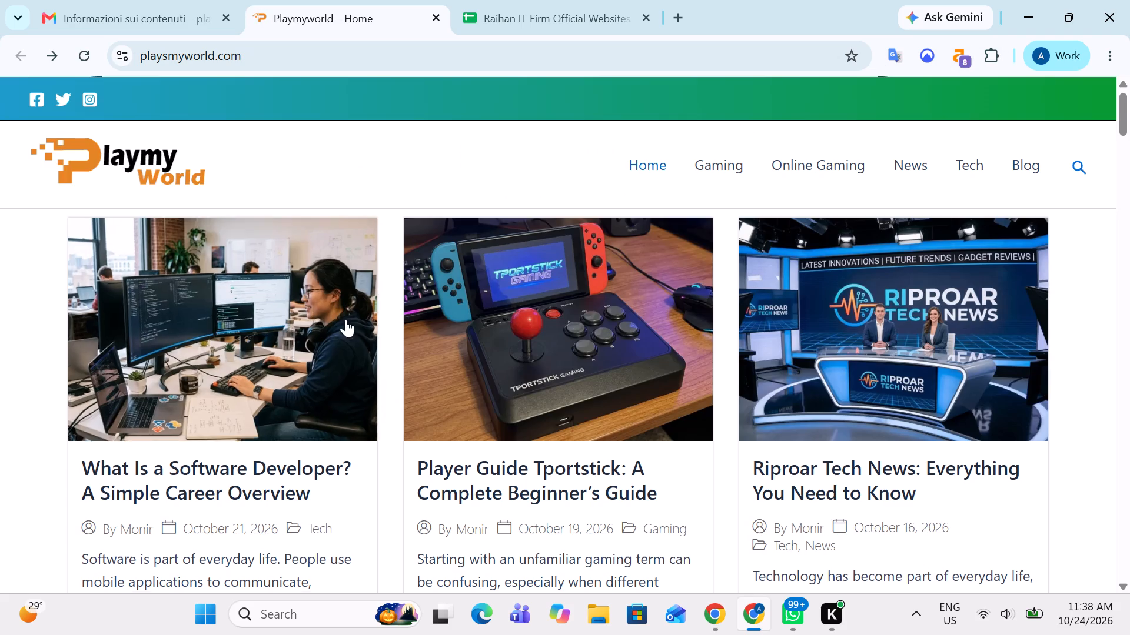
key("alt+Tab")
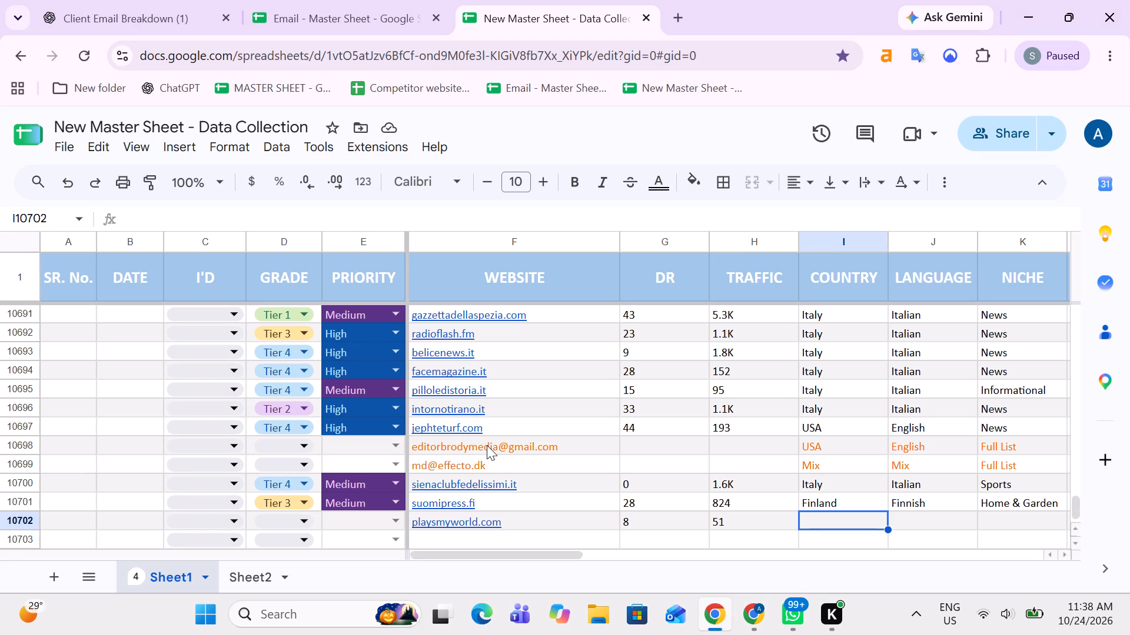
type("US")
key("Right")
type("En")
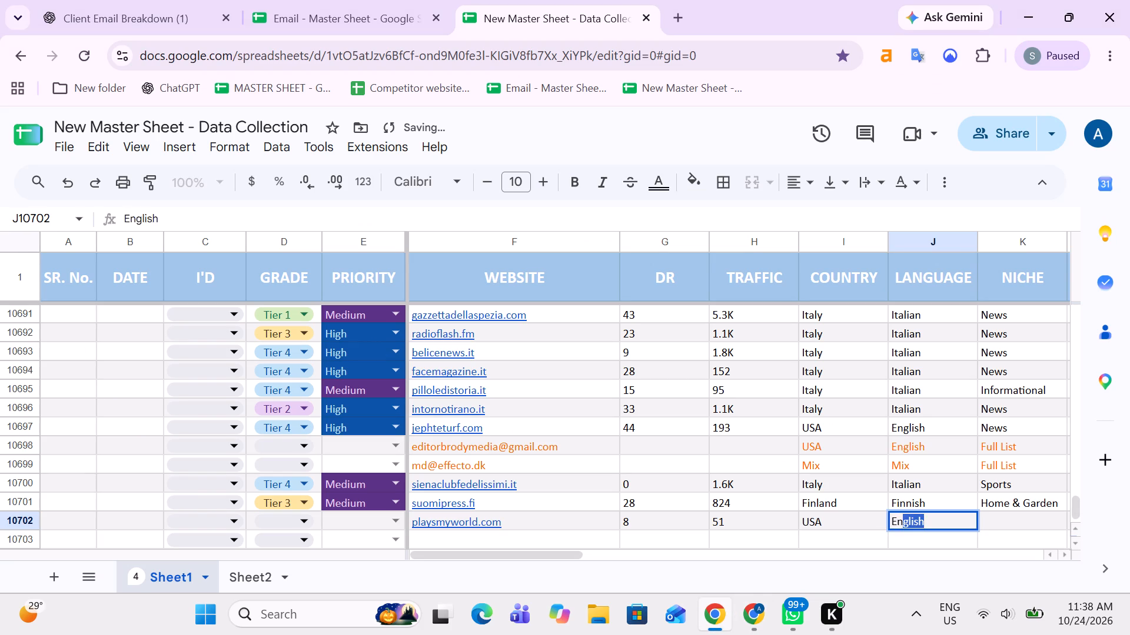
key("Right")
type("Gam")
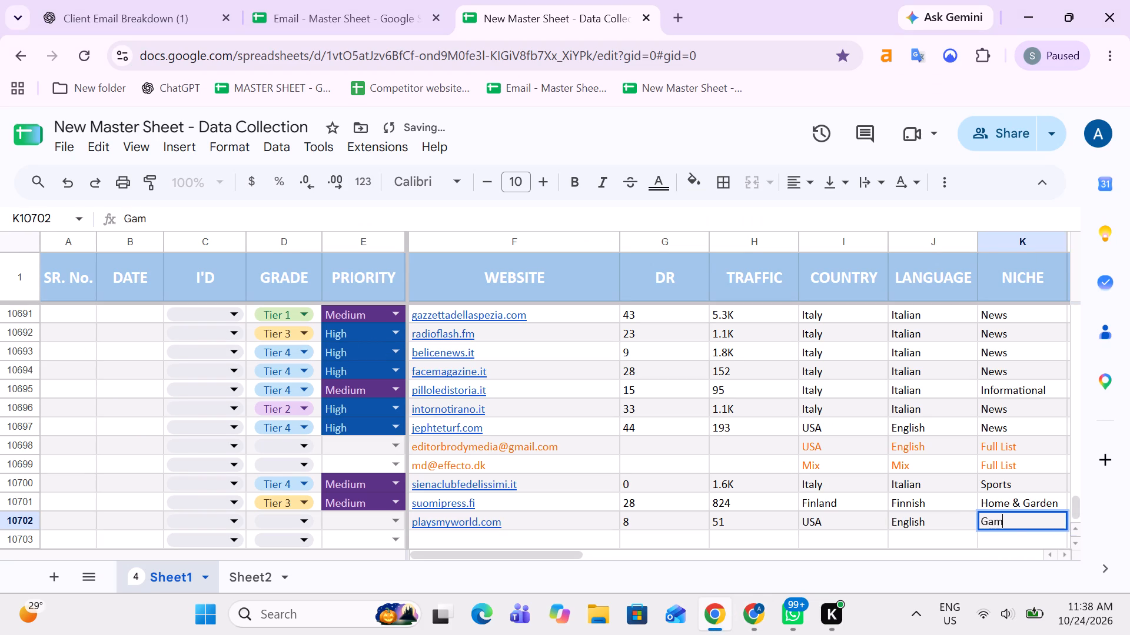
type("in")
key("Right")
key("Right")
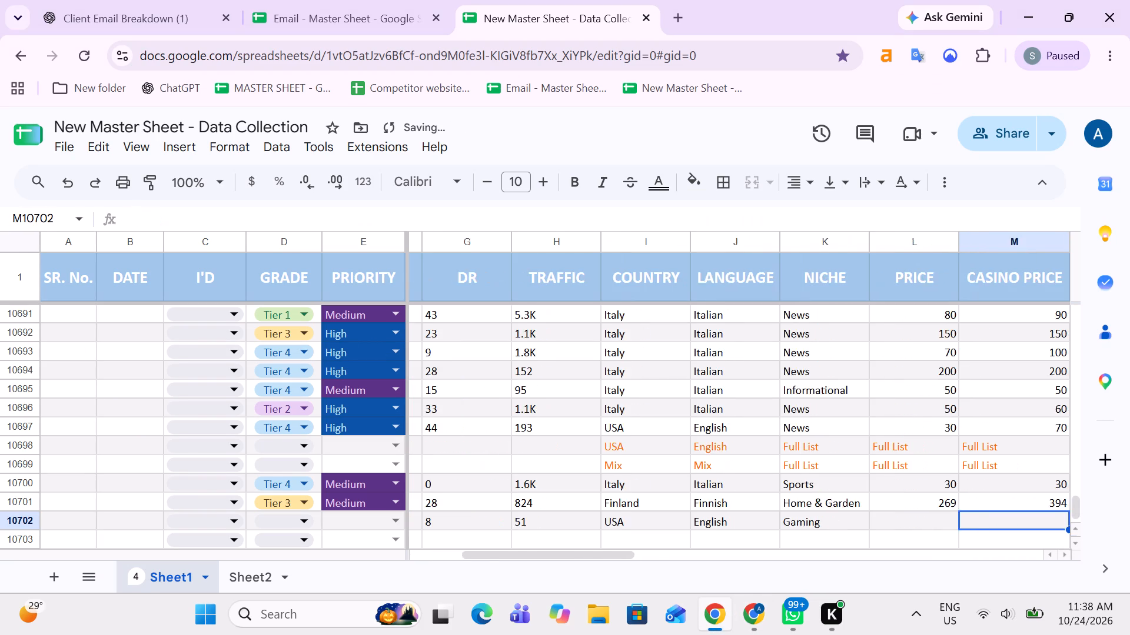
key("Right")
key("Left")
key("Left")
Return to the playsmyworld.com front page and close the site to bring up the Raihan IT Firm websites list.
key("alt+Tab")
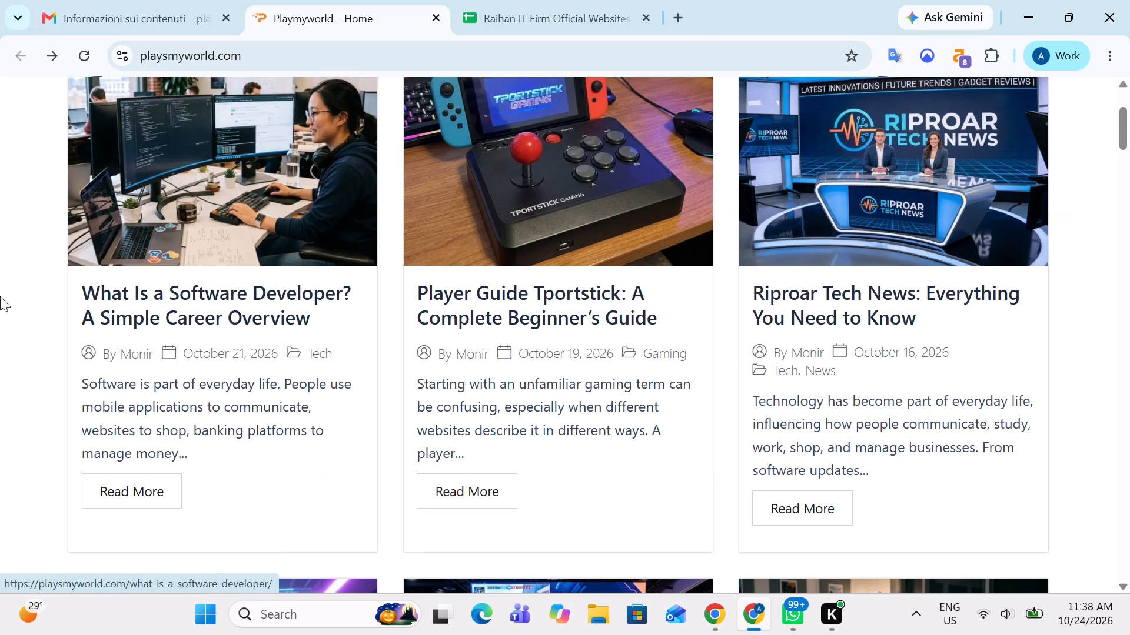
left_click(1, 190)
scroll(521, 171, "up", 15)
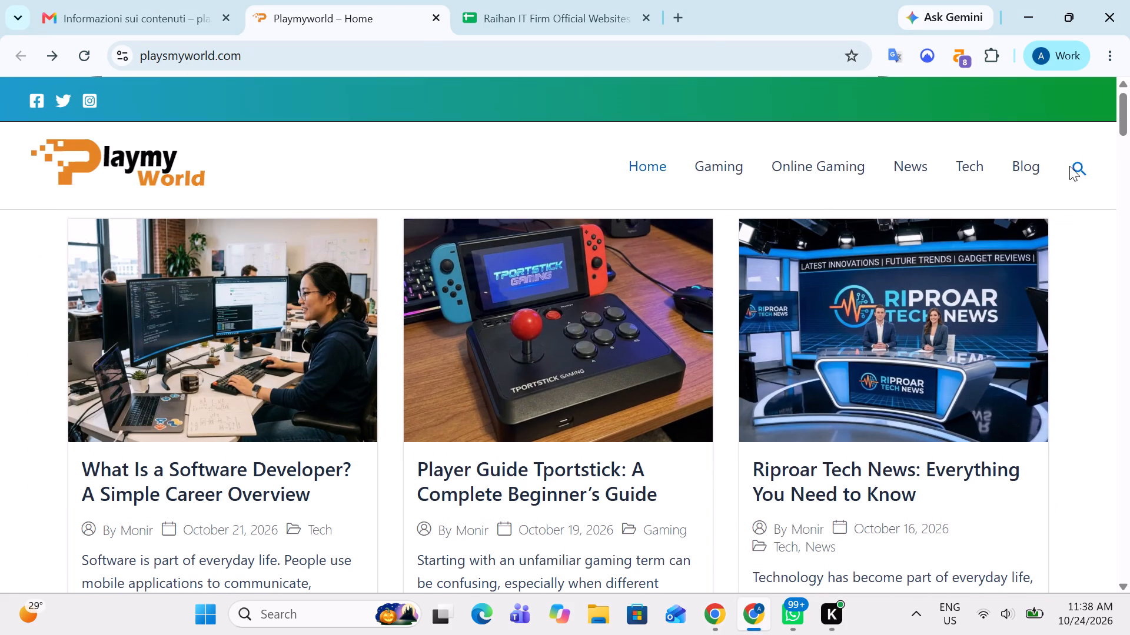
left_click(431, 15)
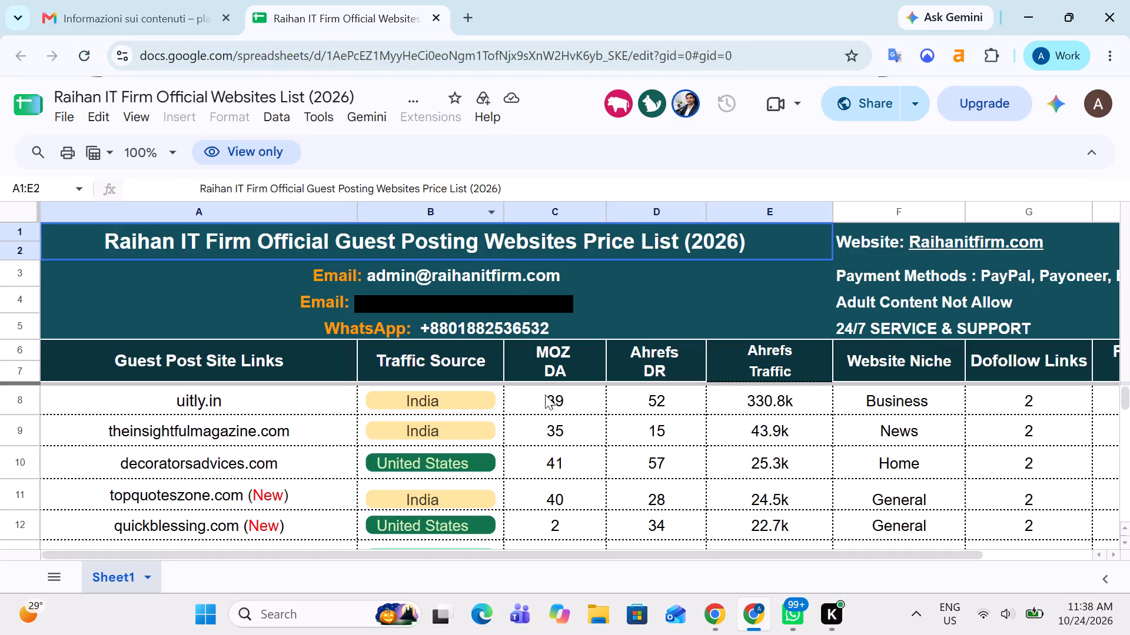
Enter 60 as the price in the playsmyworld.com row of the New Master Sheet.
key("alt+Tab")
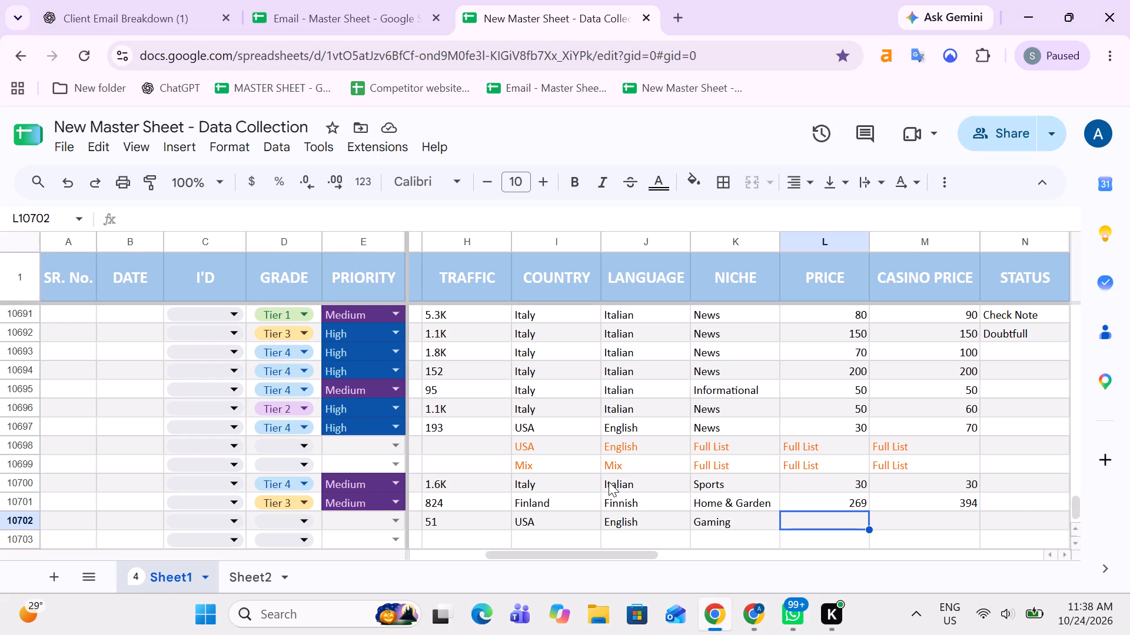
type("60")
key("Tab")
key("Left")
Examine the Raihan IT Firm websites list across its columns and down to its last rows for pricing, and close it.
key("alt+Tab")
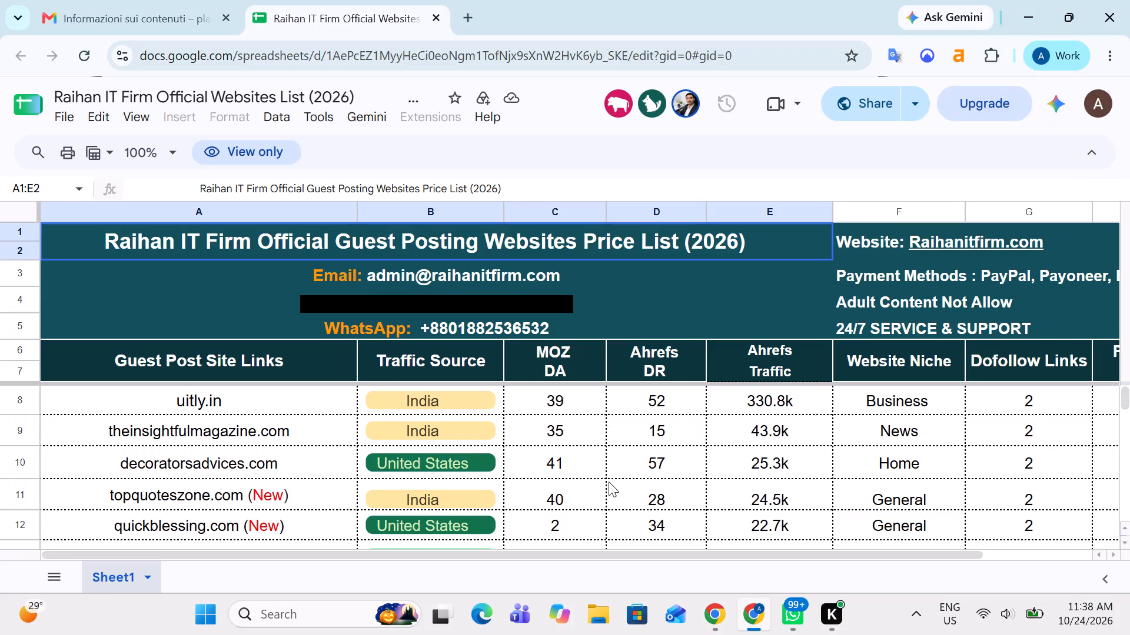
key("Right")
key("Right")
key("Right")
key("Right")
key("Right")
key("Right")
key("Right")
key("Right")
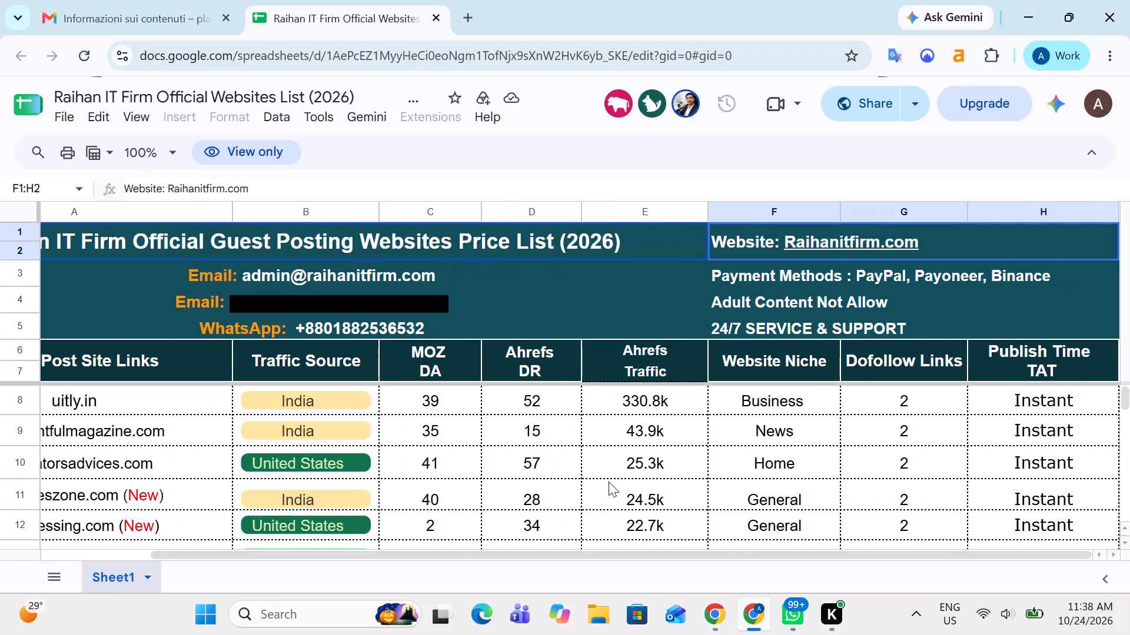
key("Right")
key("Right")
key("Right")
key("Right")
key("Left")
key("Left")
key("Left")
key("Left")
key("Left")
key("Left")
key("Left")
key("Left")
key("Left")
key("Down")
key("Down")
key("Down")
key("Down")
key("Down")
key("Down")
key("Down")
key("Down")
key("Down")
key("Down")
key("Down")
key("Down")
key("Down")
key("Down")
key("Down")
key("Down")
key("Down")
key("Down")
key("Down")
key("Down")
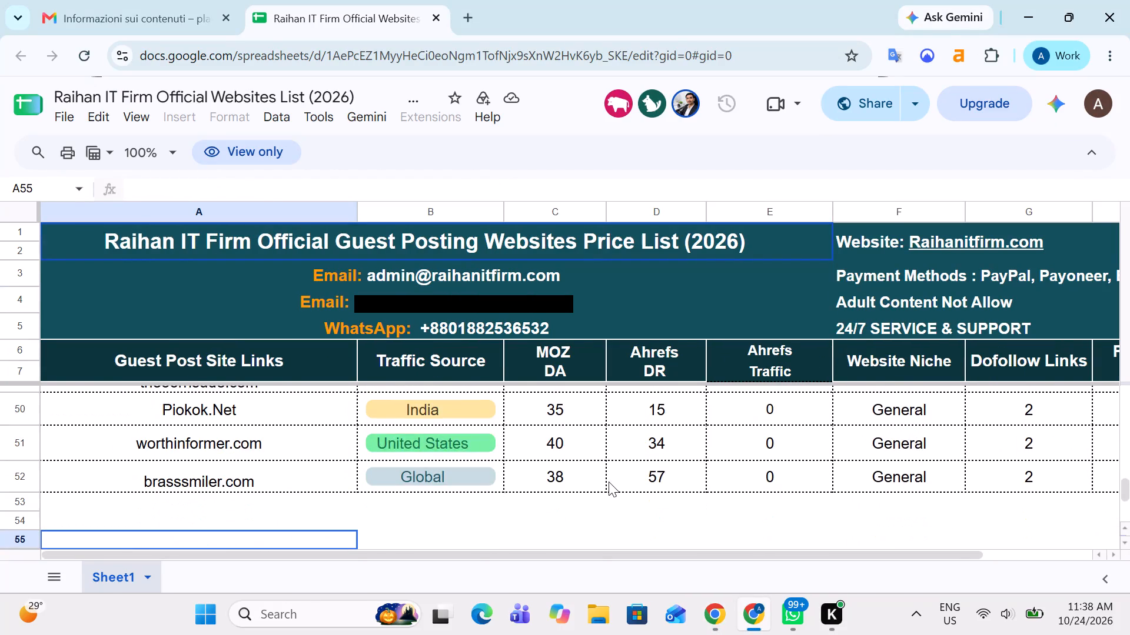
left_click(430, 24)
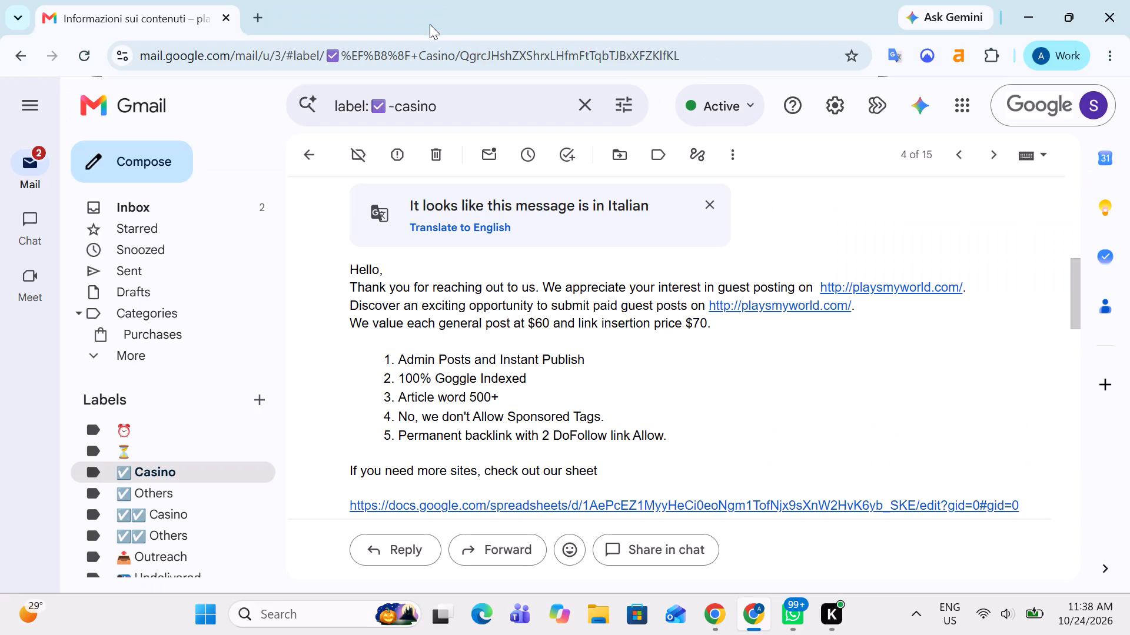
Reopen the websites list from the link in the publisher's latest reply and check its columns for prices.
scroll(657, 607, "down", 20)
scroll(657, 607, "down", 1)
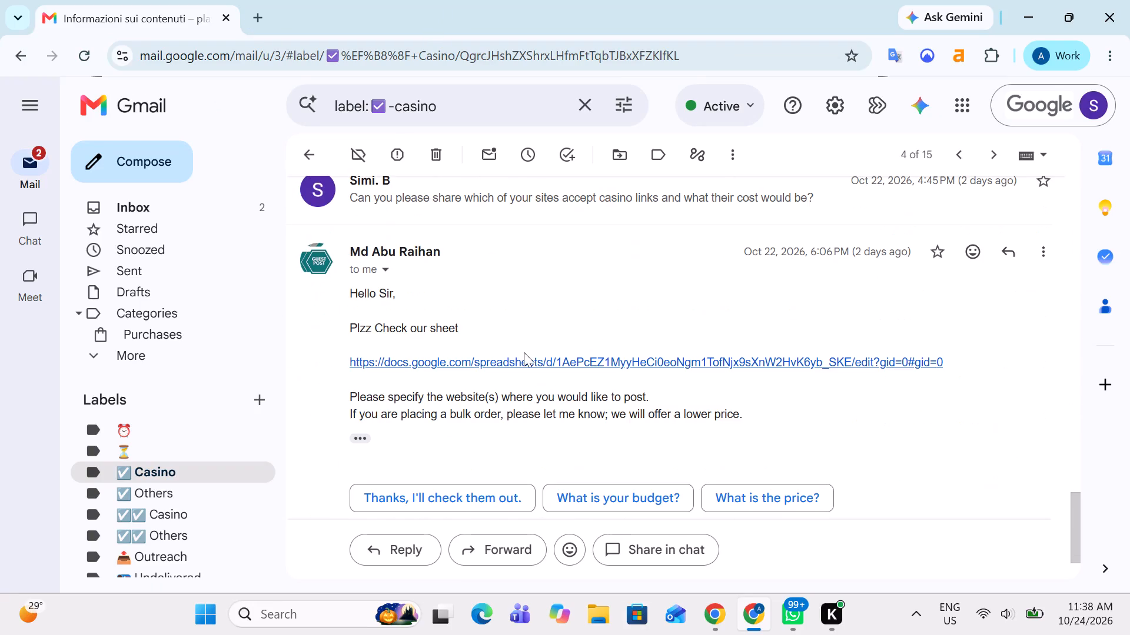
left_click(524, 352)
left_click(530, 359)
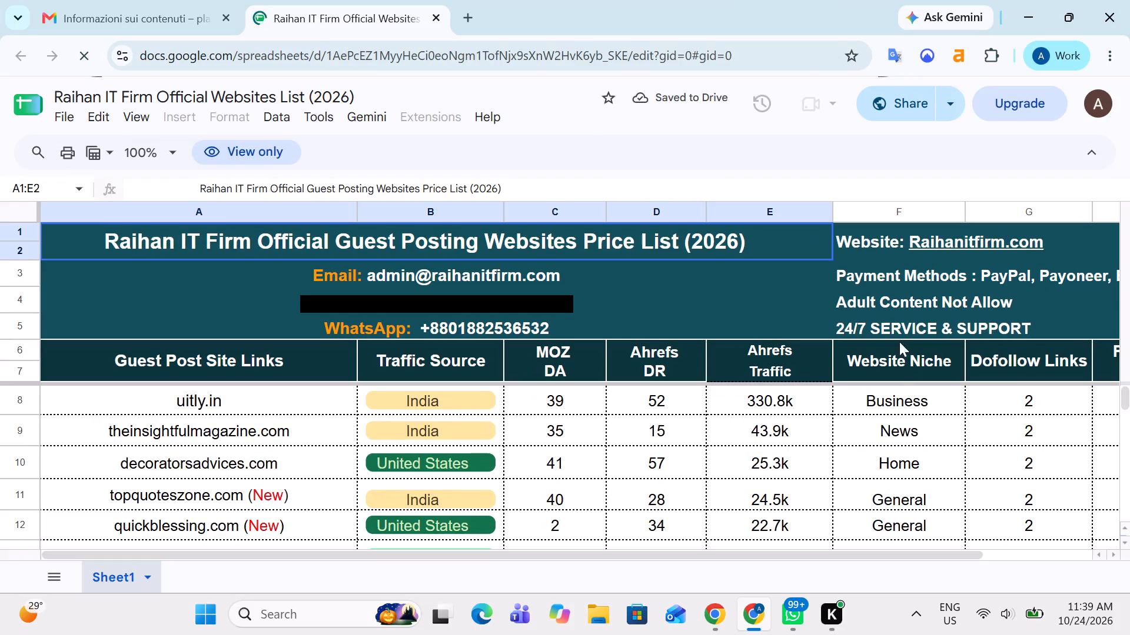
left_click(782, 429)
key("Right")
key("Right")
key("Right")
key("Right")
key("Right")
key("Right")
key("Right")
key("Right")
key("Right")
key("Right")
key("Right")
key("Right")
key("Right")
key("Right")
key("Right")
key("Right")
key("Right")
key("Right")
key("Right")
key("Right")
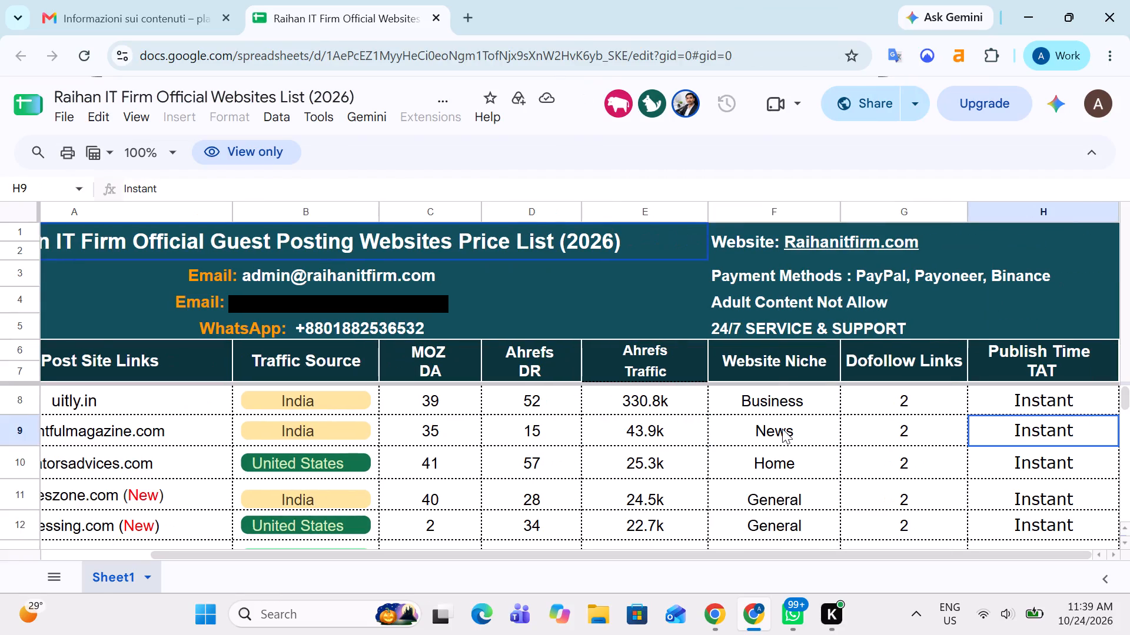
key("Left")
key("Left")
key("Left")
key("Left")
key("Left")
key("Left")
key("Left")
key("Left")
key("Left")
key("Left")
key("Left")
key("Left")
key("Left")
key("Left")
key("Left")
key("Left")
key("Right")
key("Down")
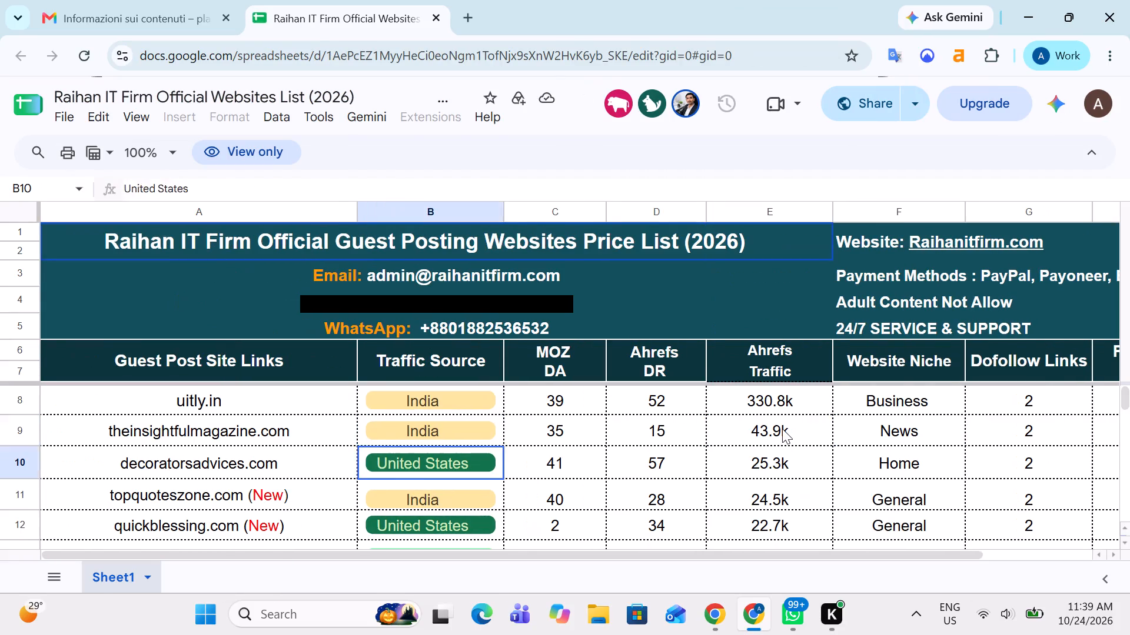
Look through the guest post site rows to the end of the list and back to the start.
key("Left")
key("ctrl+Down")
key("Down")
key("Down")
key("Down")
key("Down")
key("Down")
key("Down")
key("Down")
key("Down")
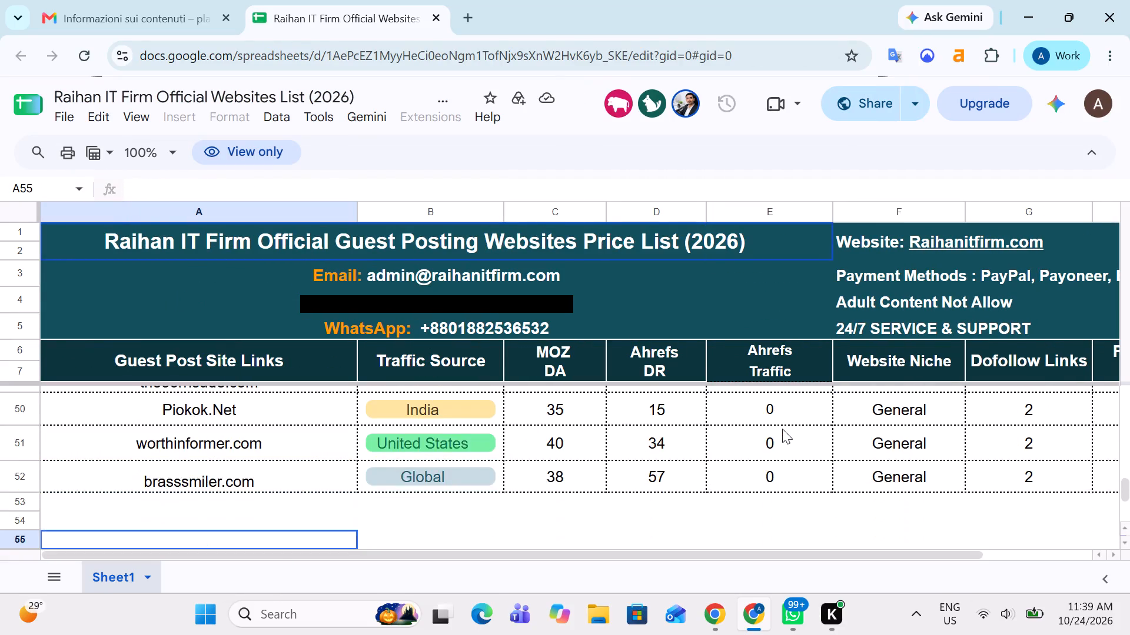
key("Up")
key("Up")
key("Up")
key("Up")
key("Up")
key("Up")
key("Up")
key("Up")
key("Up")
key("Up")
key("Up")
key("Up")
key("Up")
key("Up")
key("Up")
key("Up")
key("Up")
key("Up")
key("Up")
key("Up")
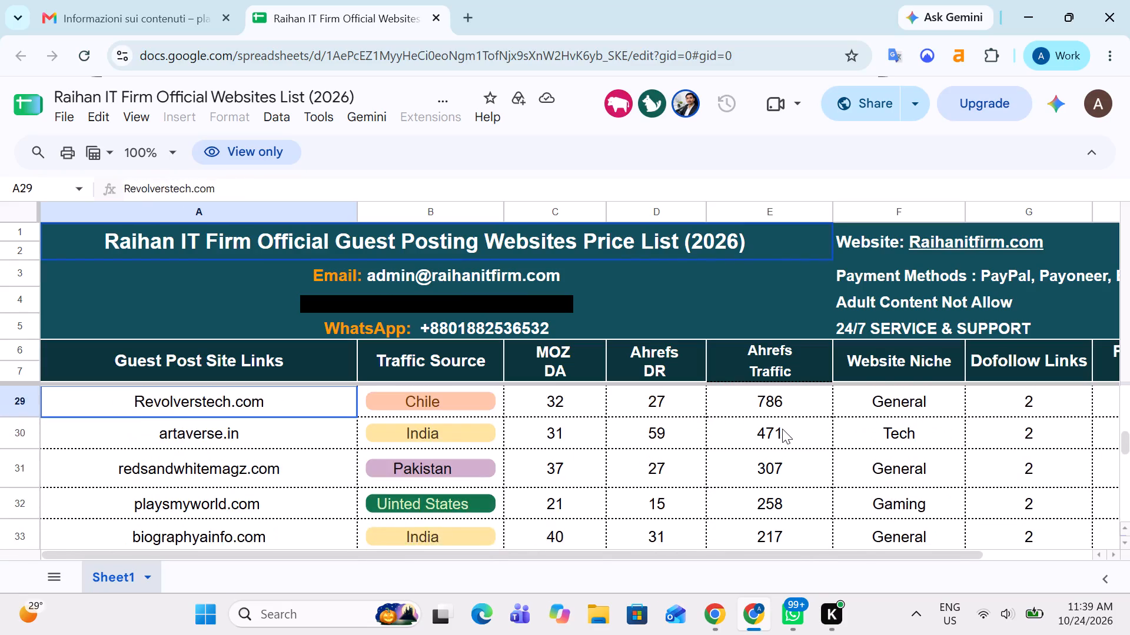
key("ctrl+Up")
key("Down")
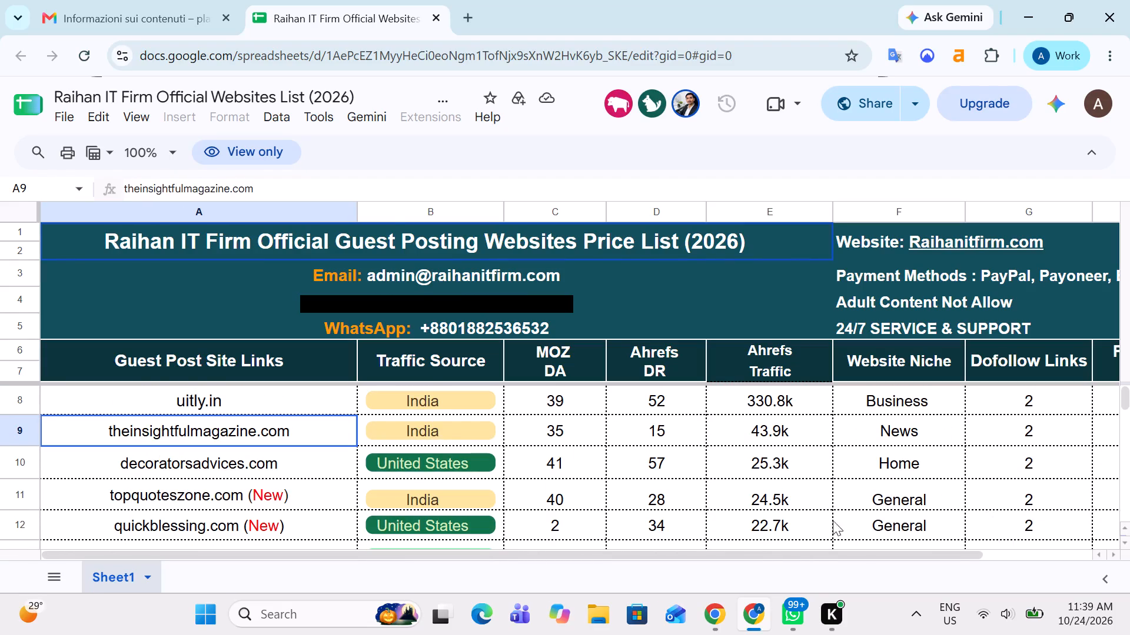
Check the columns along the bitnation.blog row and the end of the list for casino pricing, and close the list.
scroll(595, 477, "down", 6)
left_click(928, 426)
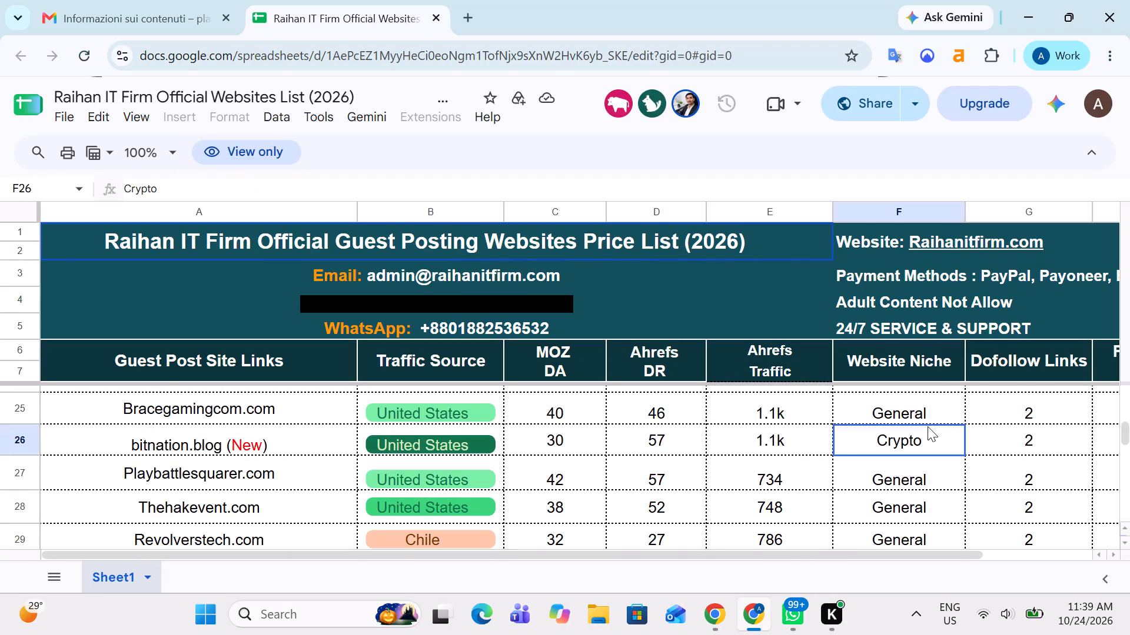
key("Right")
key("Right")
key("Right")
key("Right")
key("Left")
key("Left")
key("Left")
key("Left")
key("Left")
key("Left")
key("Left")
key("Left")
key("Left")
key("Left")
key("Left")
key("Left")
key("Left")
key("Left")
key("Left")
key("Left")
key("Left")
key("Left")
key("Left")
key("Left")
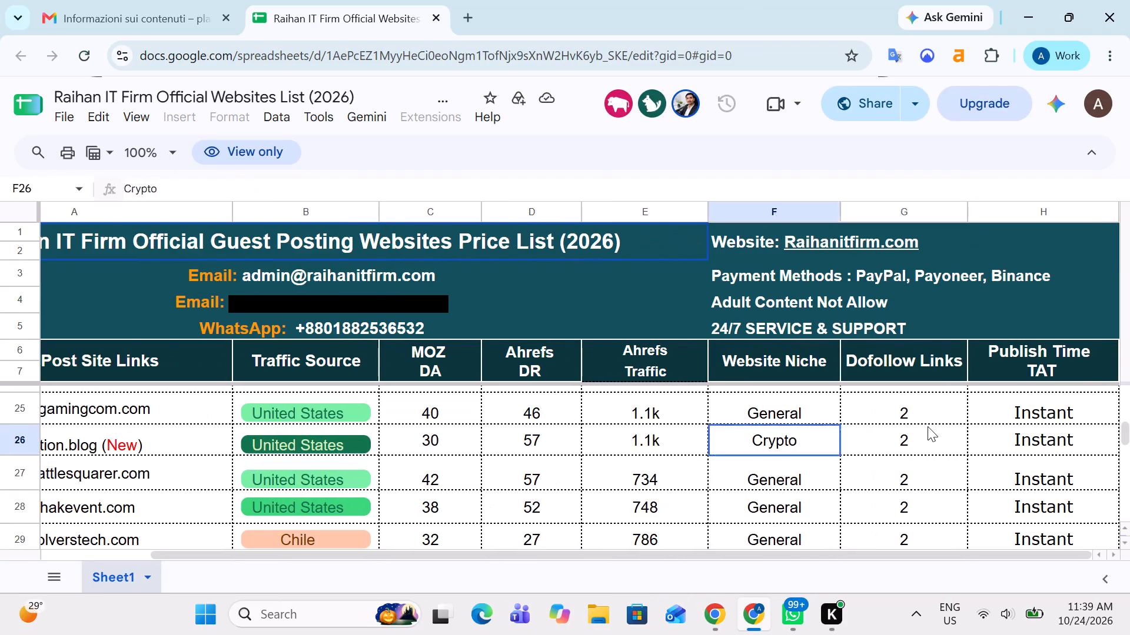
key("Down")
key("ctrl+Down")
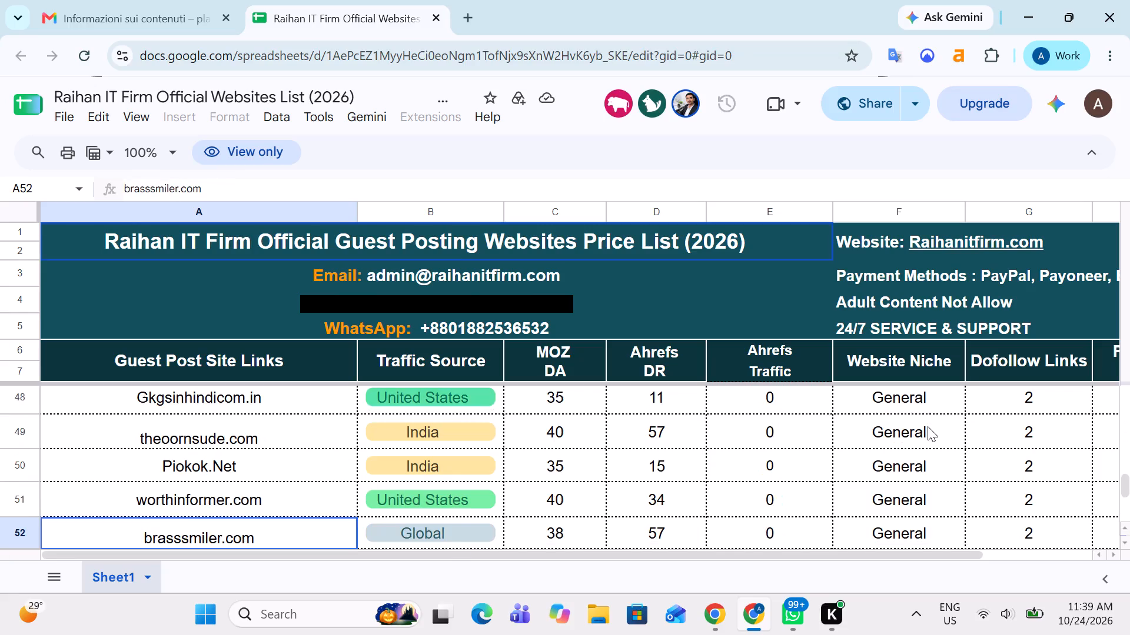
key("Down")
key("Down")
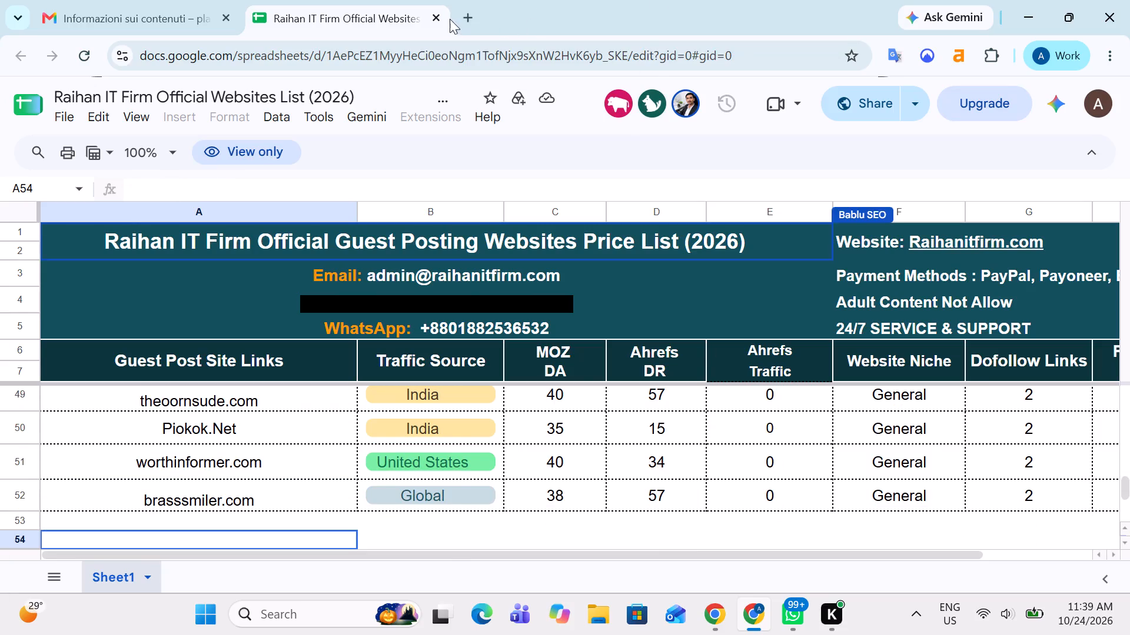
left_click(439, 21)
scroll(508, 320, "up", 10)
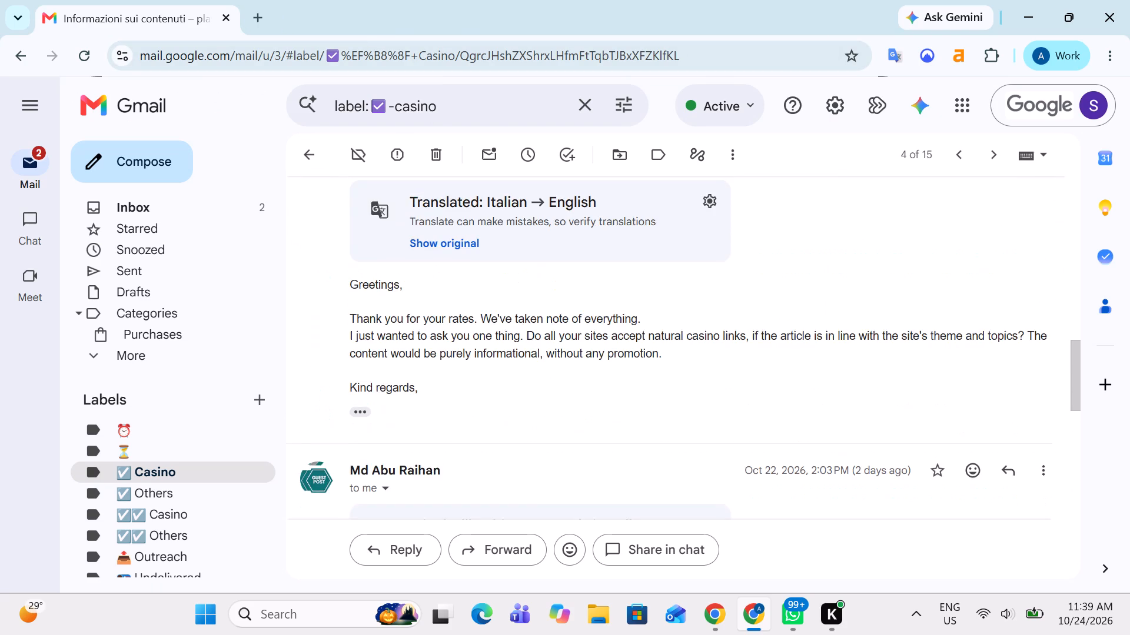
scroll(506, 329, "down", 4)
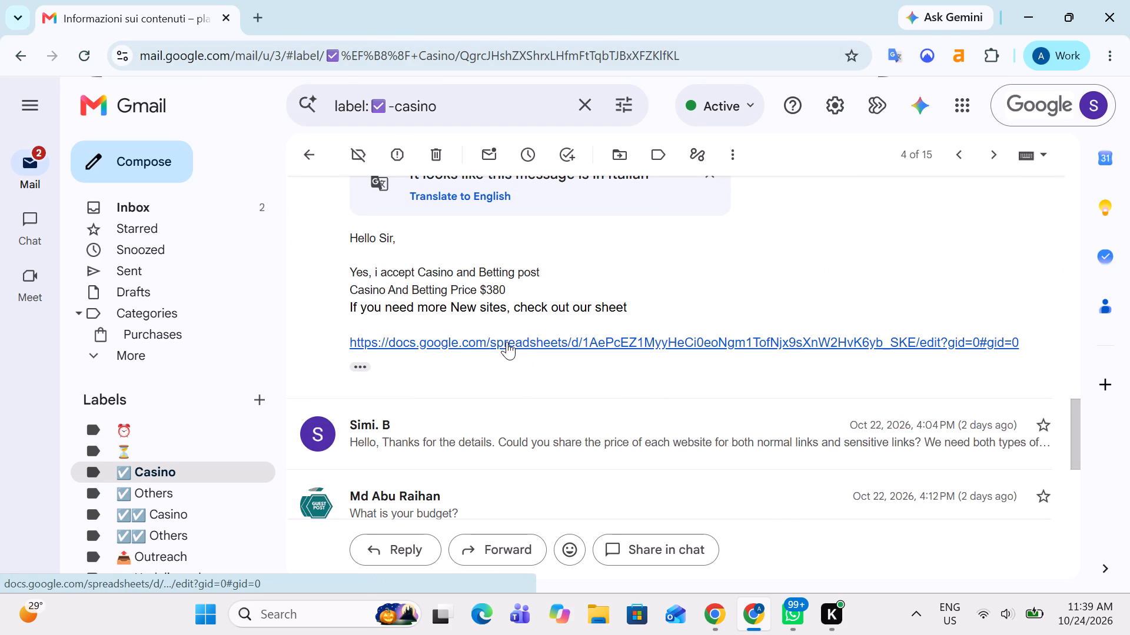
key("alt+Tab")
key("Right")
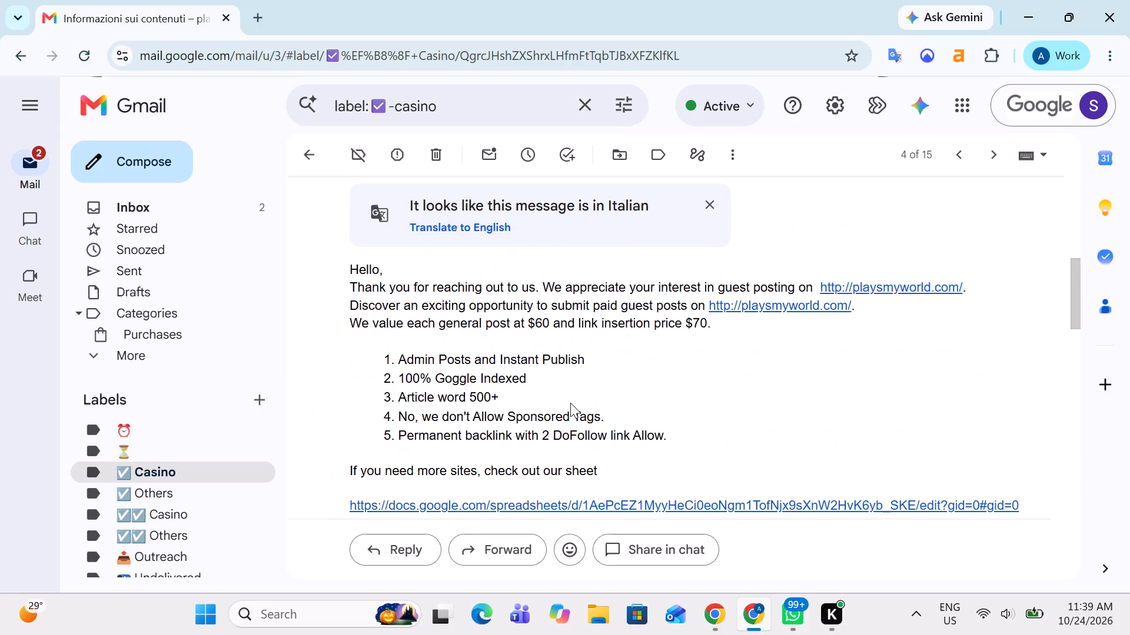
scroll(590, 407, "down", 2)
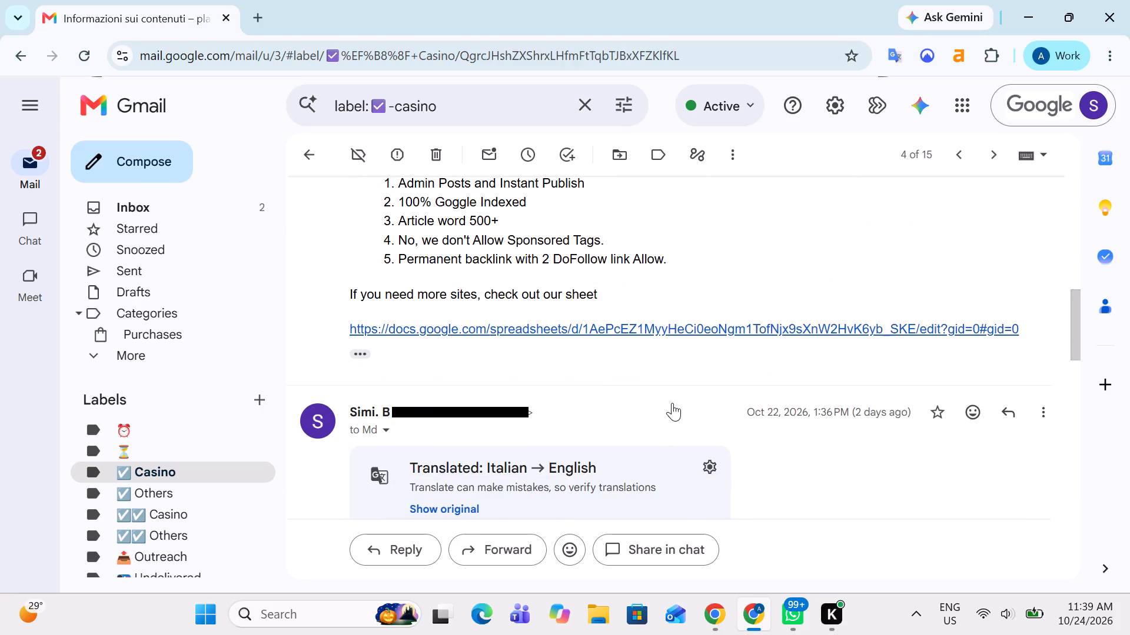
scroll(487, 378, "down", 5)
scroll(569, 372, "down", 8)
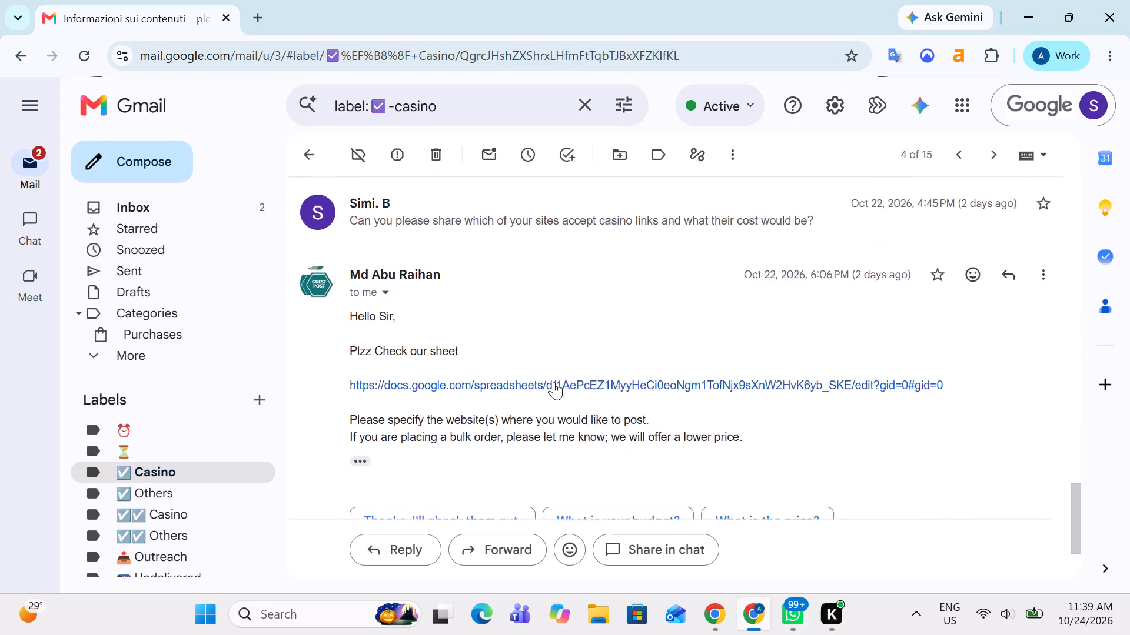
Set the website type of the playsmyworld.com row in the New Master Sheet to Unique.
key("alt+Tab")
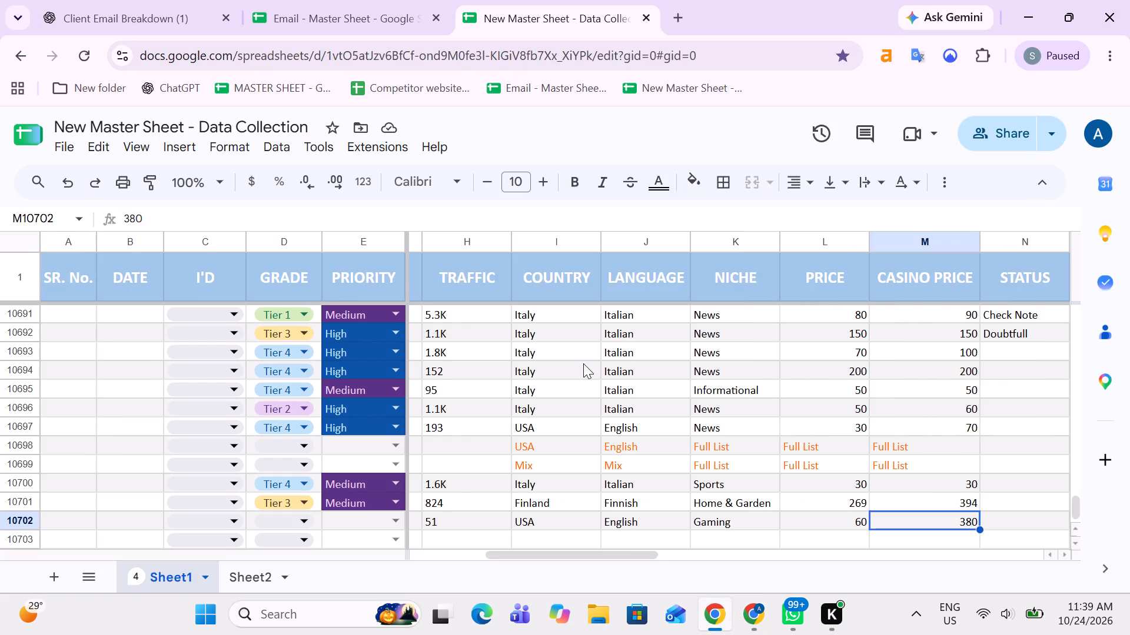
key("Right")
key("Right")
key("Right")
key("Left")
key("Left")
key("Right")
key("Right")
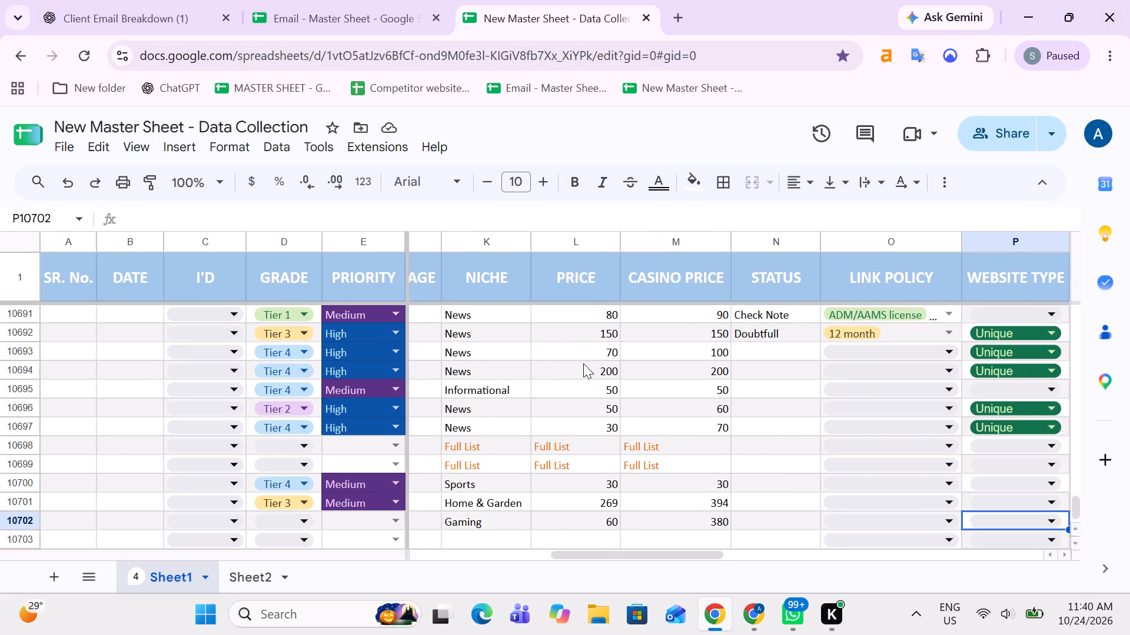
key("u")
key("Tab")
Set the priority of the playsmyworld.com row to High.
key("Left")
key("Left")
key("Left")
key("Left")
key("Left")
key("Left")
key("Left")
key("Left")
key("Left")
key("Left")
key("Left")
key("Left")
key("Left")
key("Left")
key("Left")
key("Left")
key("Left")
key("Left")
key("Left")
key("Left")
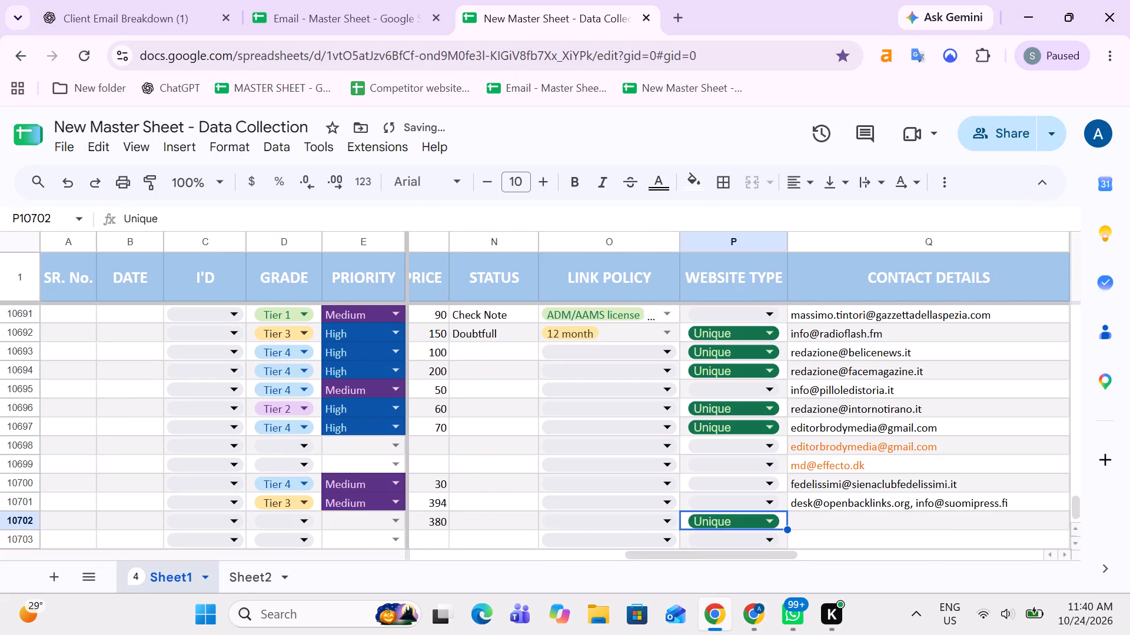
key("Right")
key("Right")
key("Right")
key("Right")
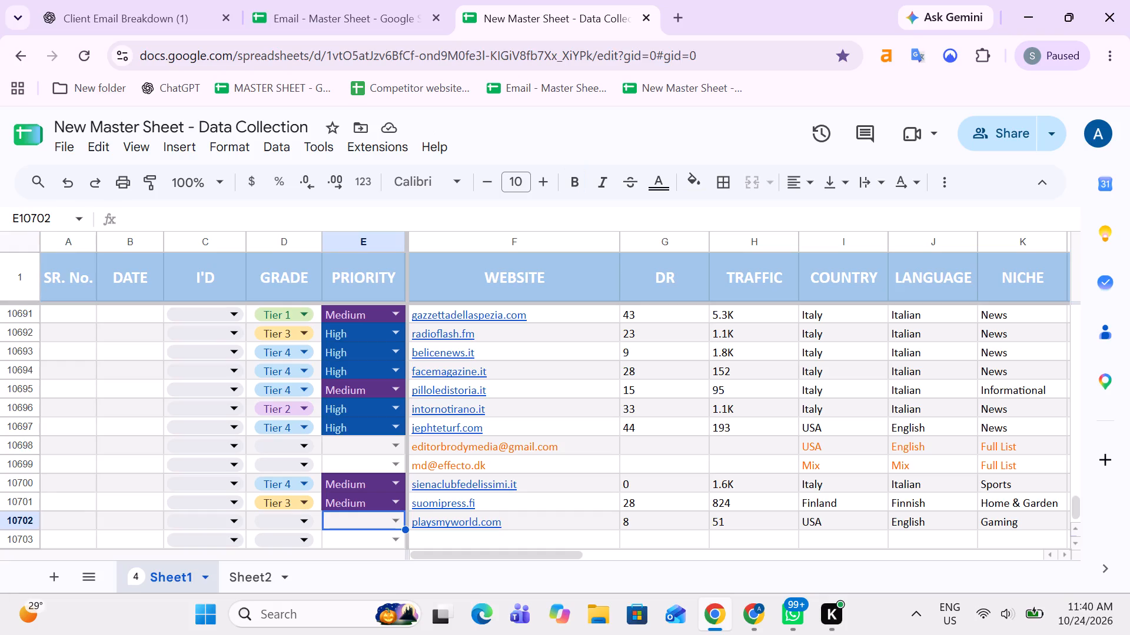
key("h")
key("Down")
key("Return")
key("Up")
Look through the fields of the playsmyworld.com row across to its Important Notes and back.
key("Right")
key("Right")
key("Right")
key("Right")
key("Right")
key("Right")
key("Right")
key("Right")
key("Right")
key("Right")
key("Right")
key("Right")
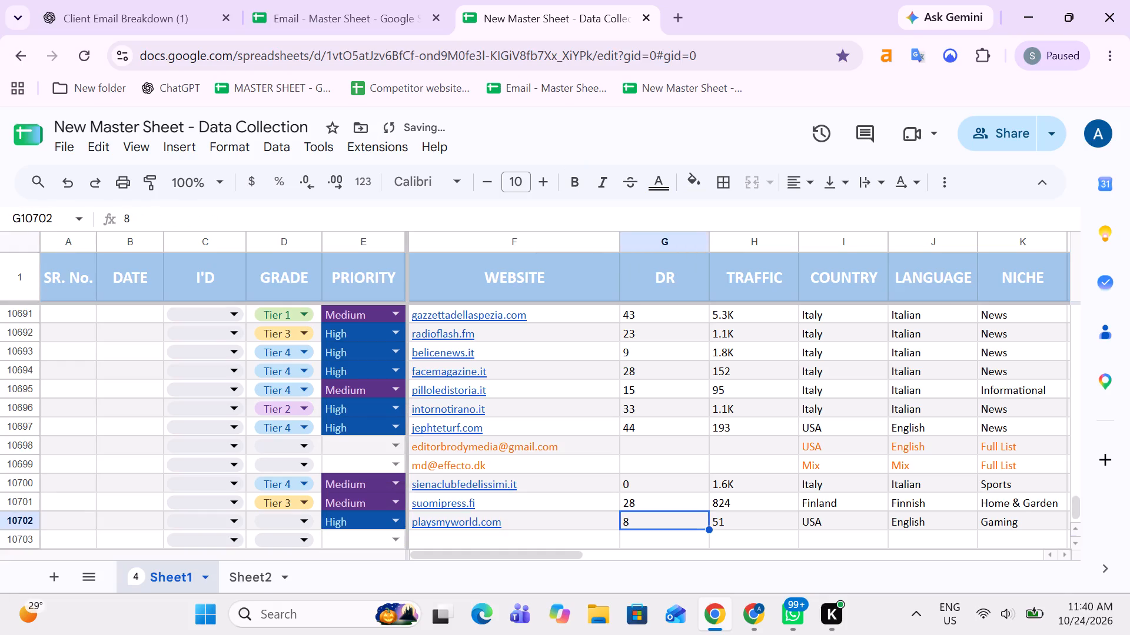
key("Right")
key("Right")
key("Left")
key("Right")
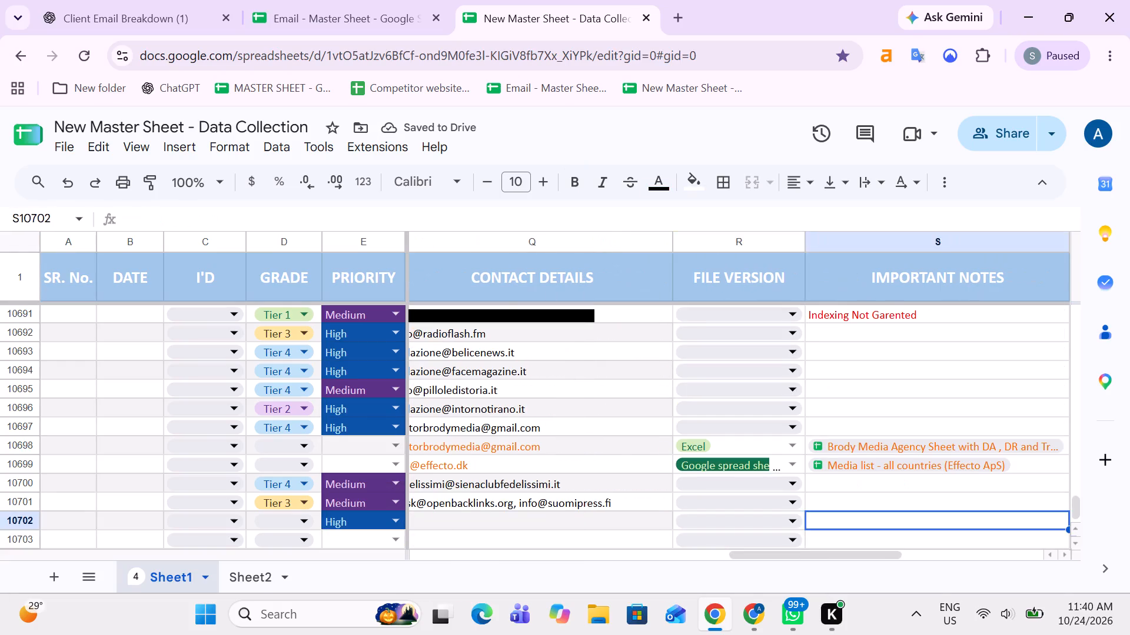
key("Left")
key("Left")
key("Left")
key("Left")
key("Right")
key("Right")
key("Left")
key("Left")
key("Left")
key("Left")
key("Left")
key("Left")
key("Left")
key("Left")
key("Left")
key("Left")
key("Left")
key("Left")
key("Left")
key("Left")
key("Left")
key("Left")
key("Left")
key("Left")
key("Left")
key("Left")
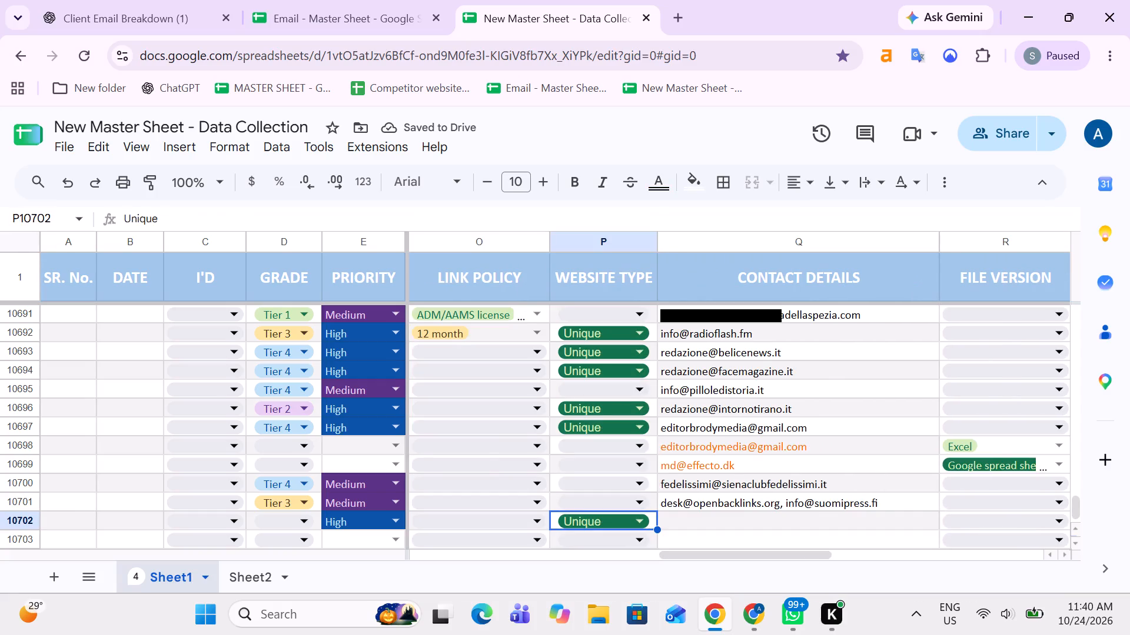
Set the grade of playsmyworld.com to Tier 4 in the New Master Sheet.
key("Right")
key("Right")
key("Right")
key("Right")
key("Left")
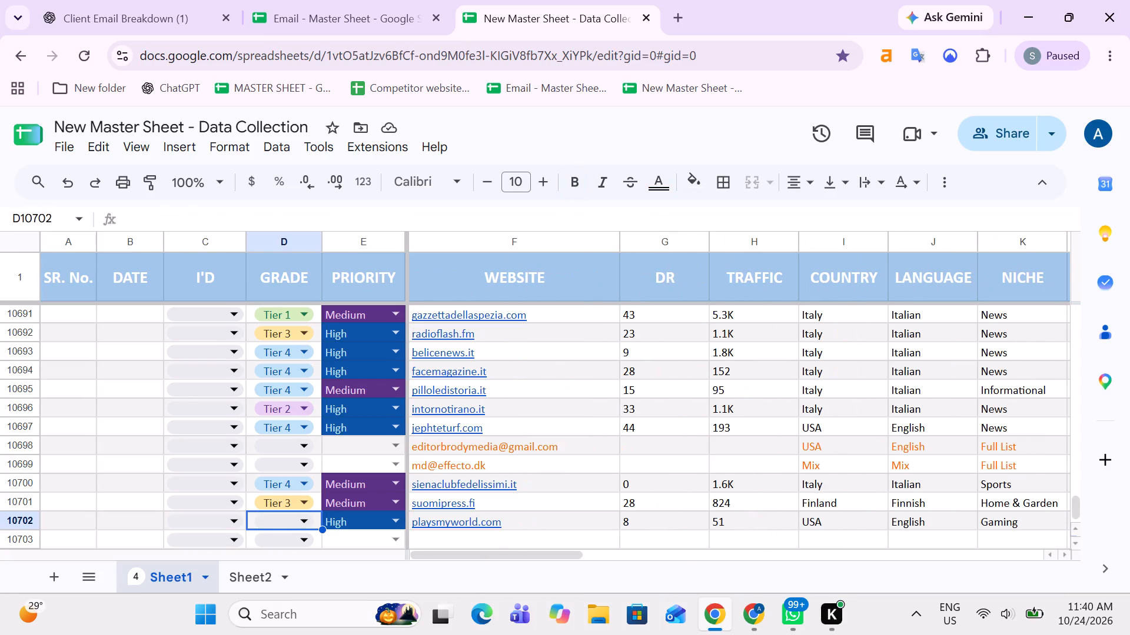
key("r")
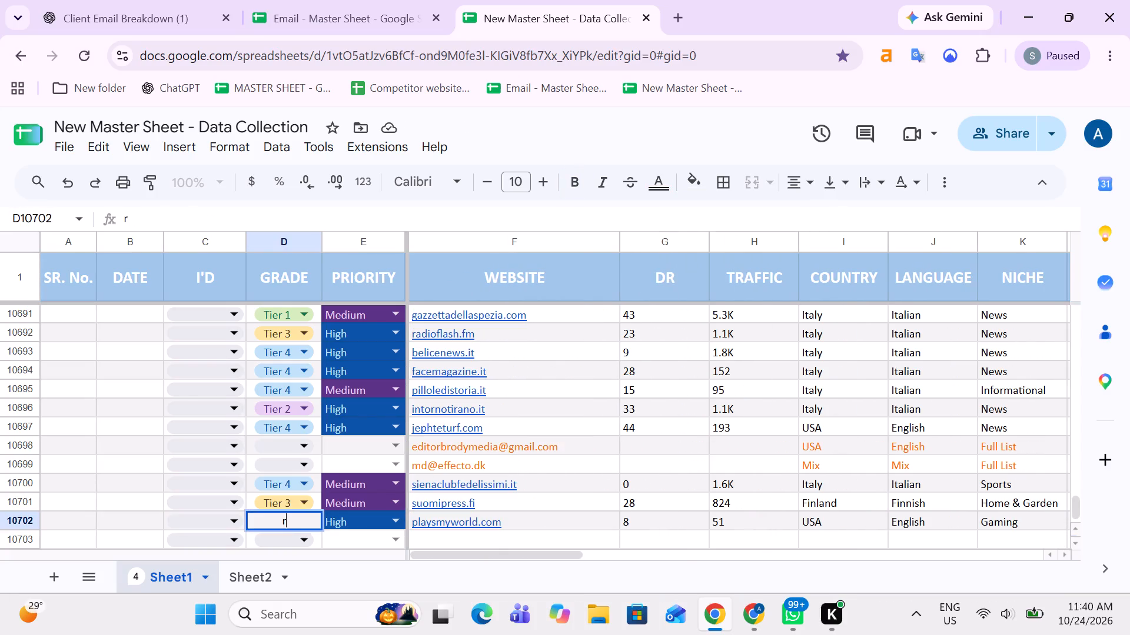
key("Up")
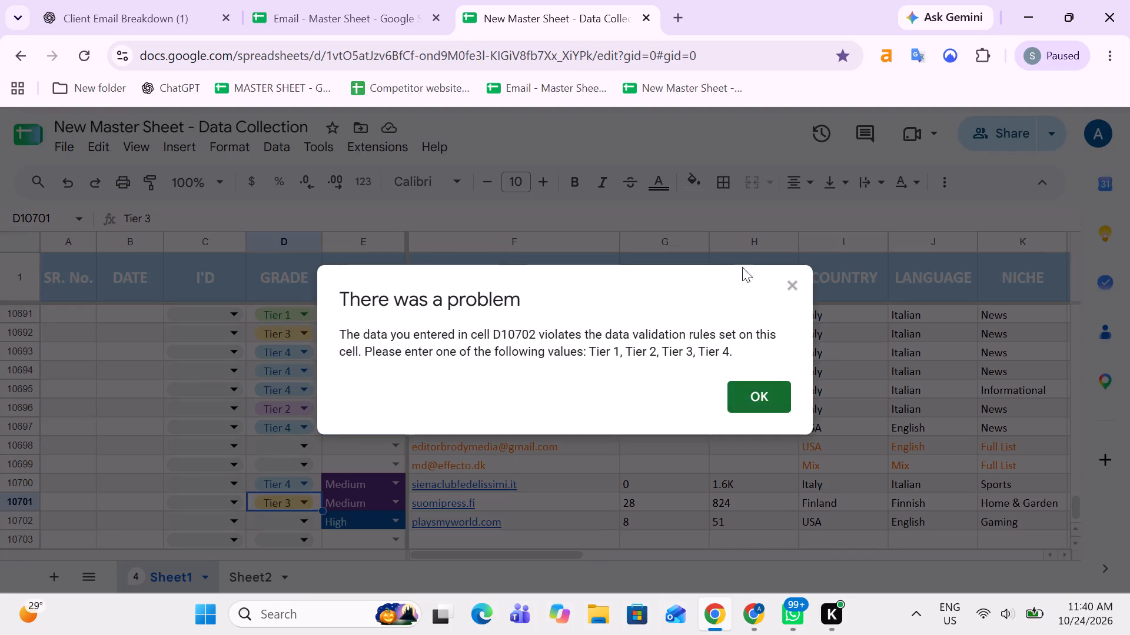
left_click(794, 274)
key("Right")
key("Down")
key("Left")
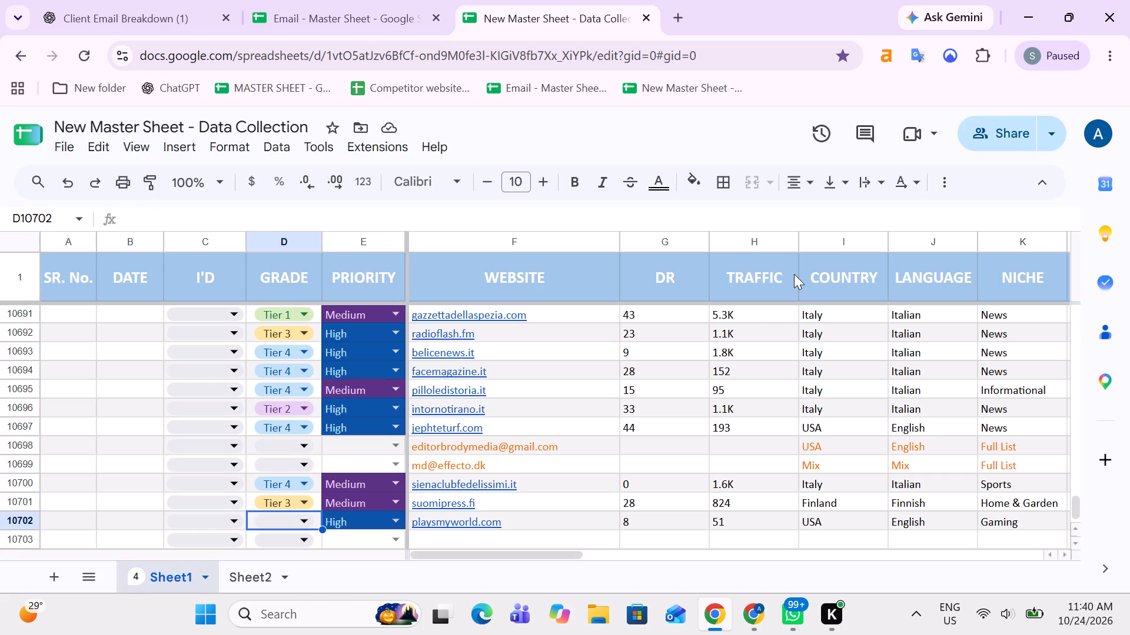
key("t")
key("Up")
key("Return")
key("Up")
key("Right")
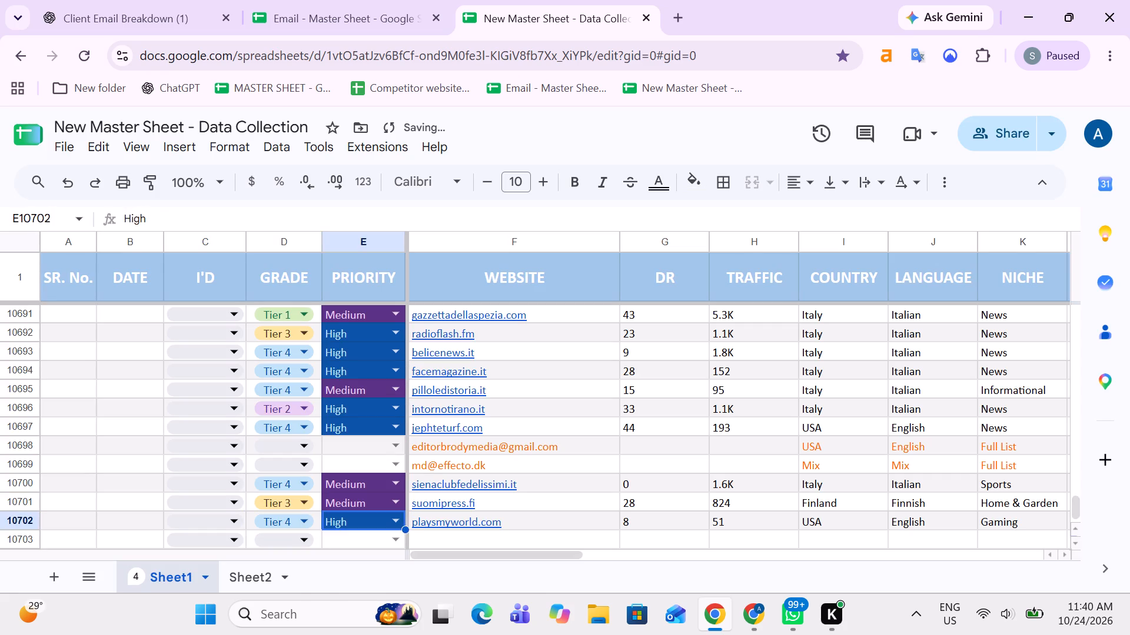
key("Right")
key("Right")
key("Right")
key("Right")
key("Right")
key("Right")
key("Right")
key("Right")
key("Right")
key("Right")
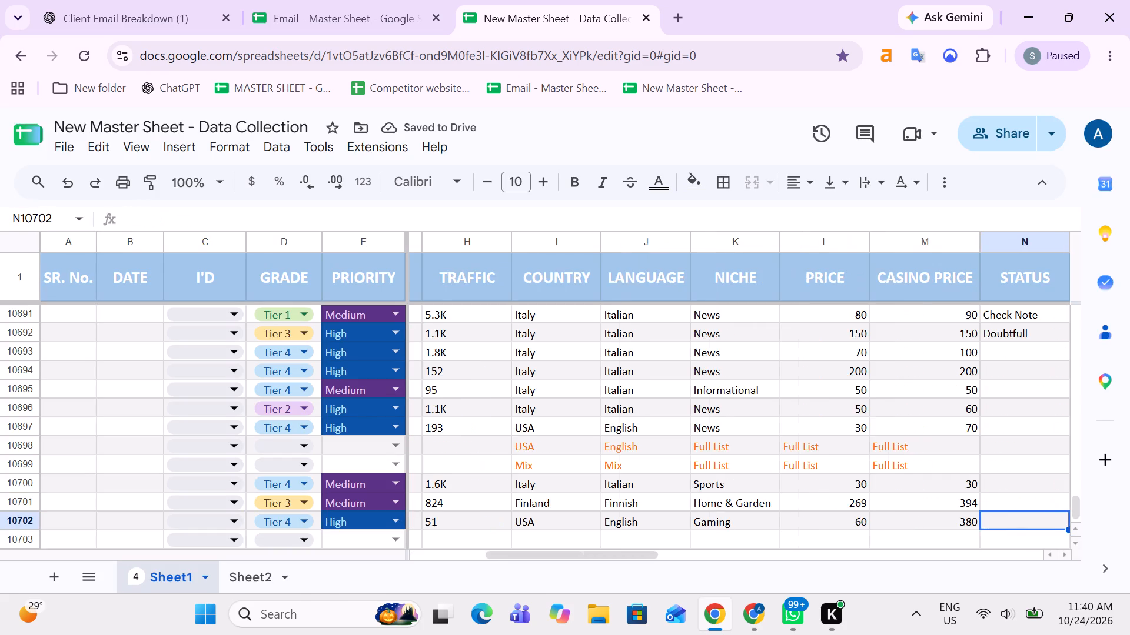
key("Right")
key("Right")
key("Right")
key("Left")
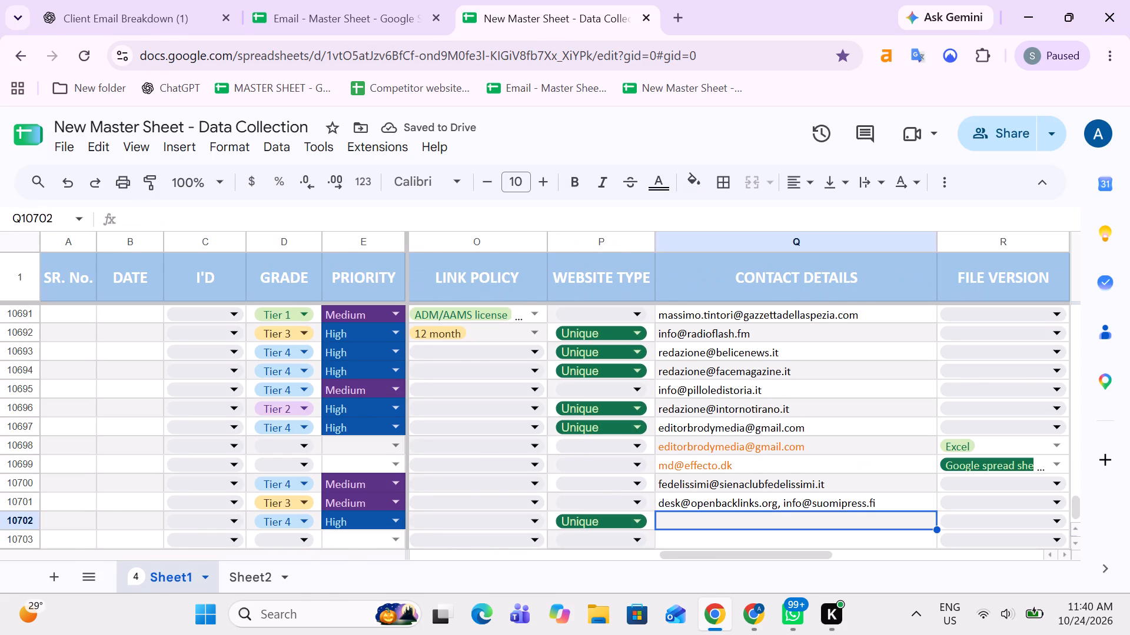
key("alt+Tab")
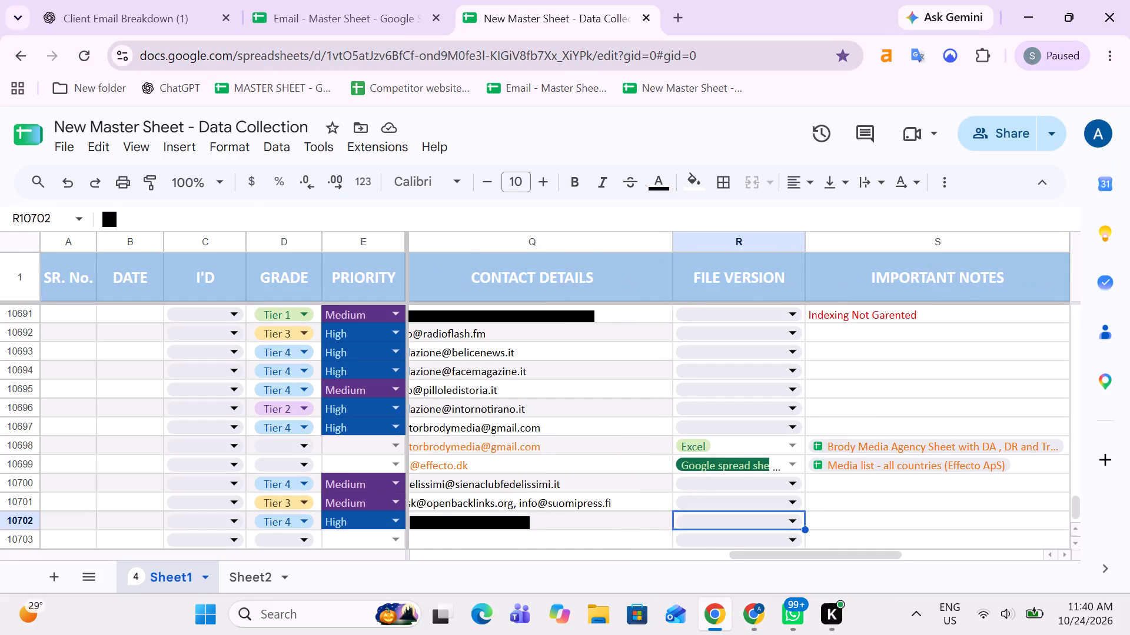
key("Left")
key("Left")
key("Left")
key("Down")
key("Right")
key("Right")
key("Right")
key("Right")
key("Right")
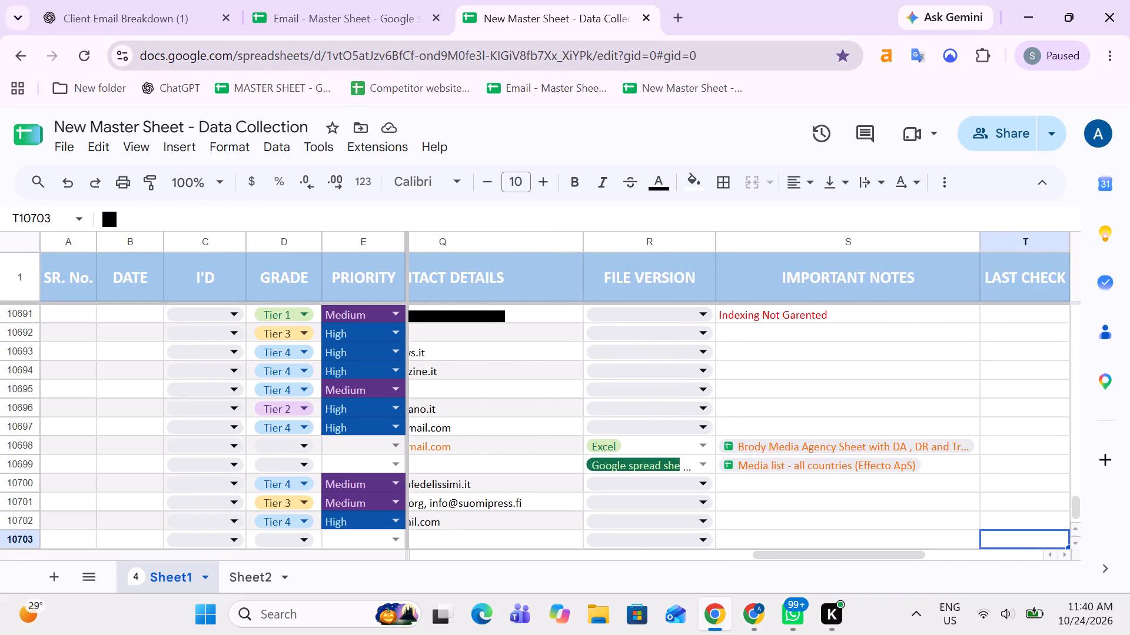
key("Left")
key("Return")
key("ctrl+v")
key("Tab")
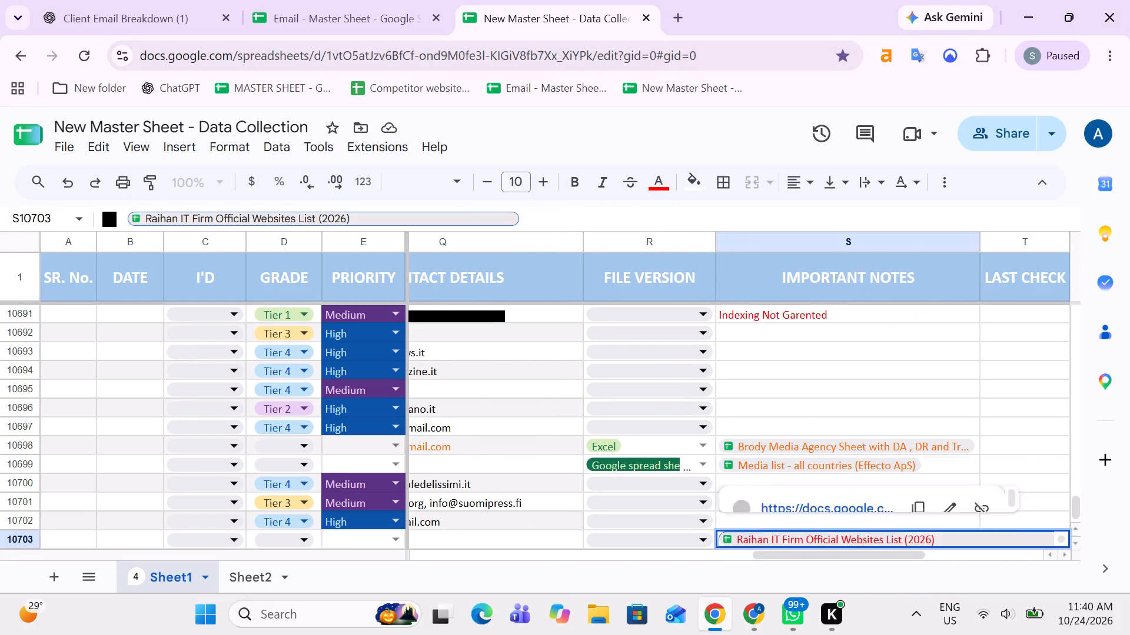
key("Left")
key("Left")
key("Left")
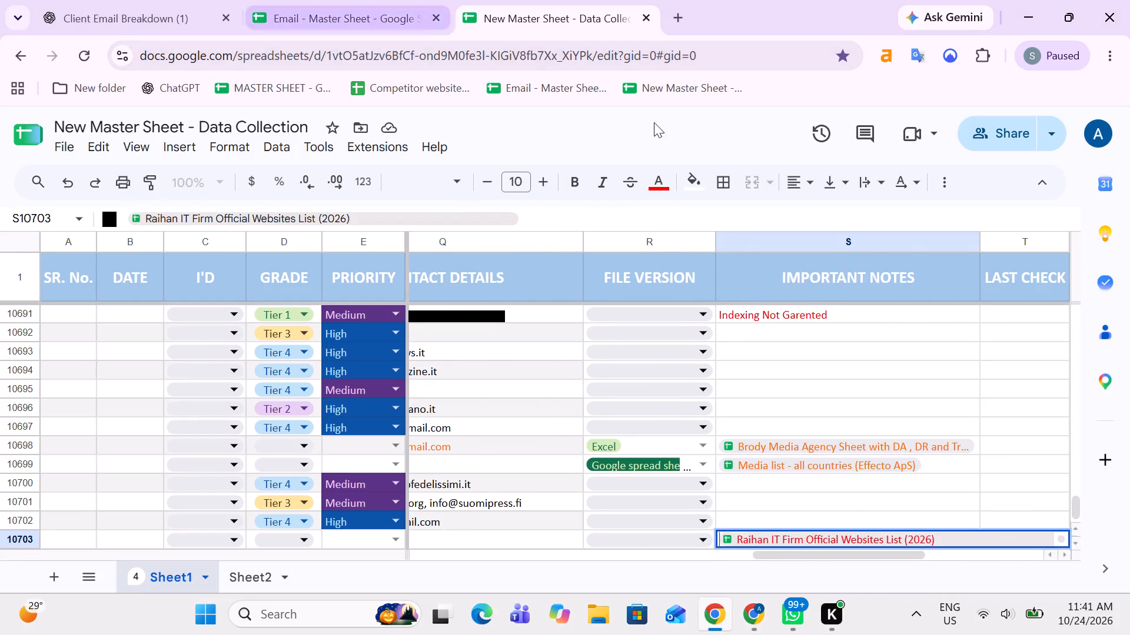
left_click(784, 514)
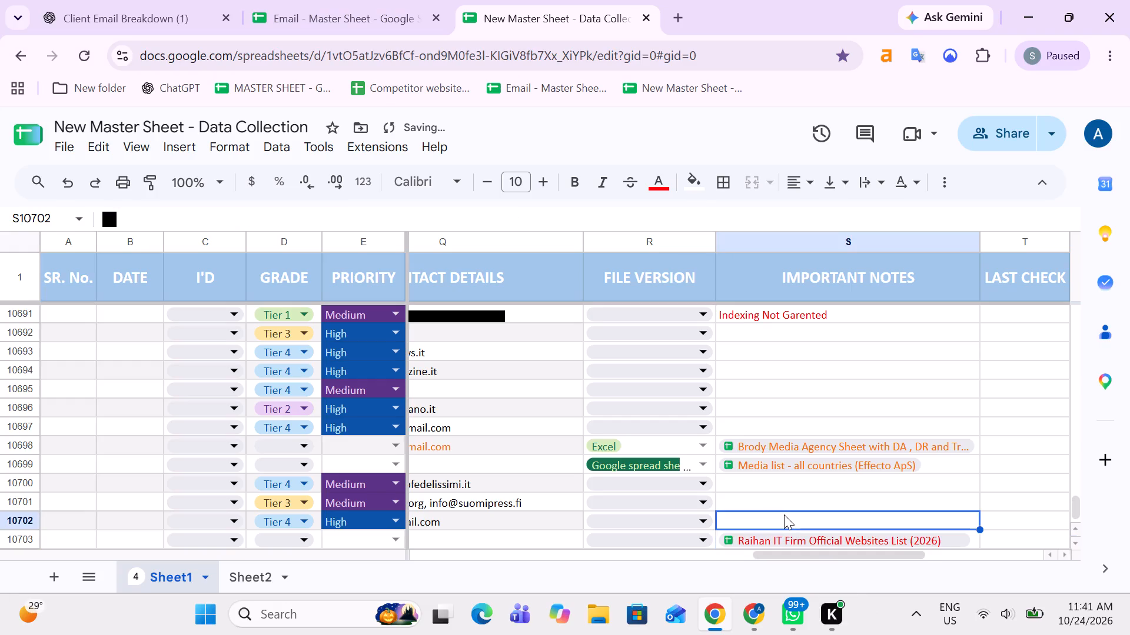
Copy the contact e-mail of playsmyworld.com into the Contact Details of the Raihan IT Firm list row below it.
key("Down")
key("Down")
key("Down")
key("Down")
key("Up")
key("Up")
key("Up")
key("Left")
key("Left")
key("Left")
key("Left")
key("Left")
key("Left")
key("Left")
key("Left")
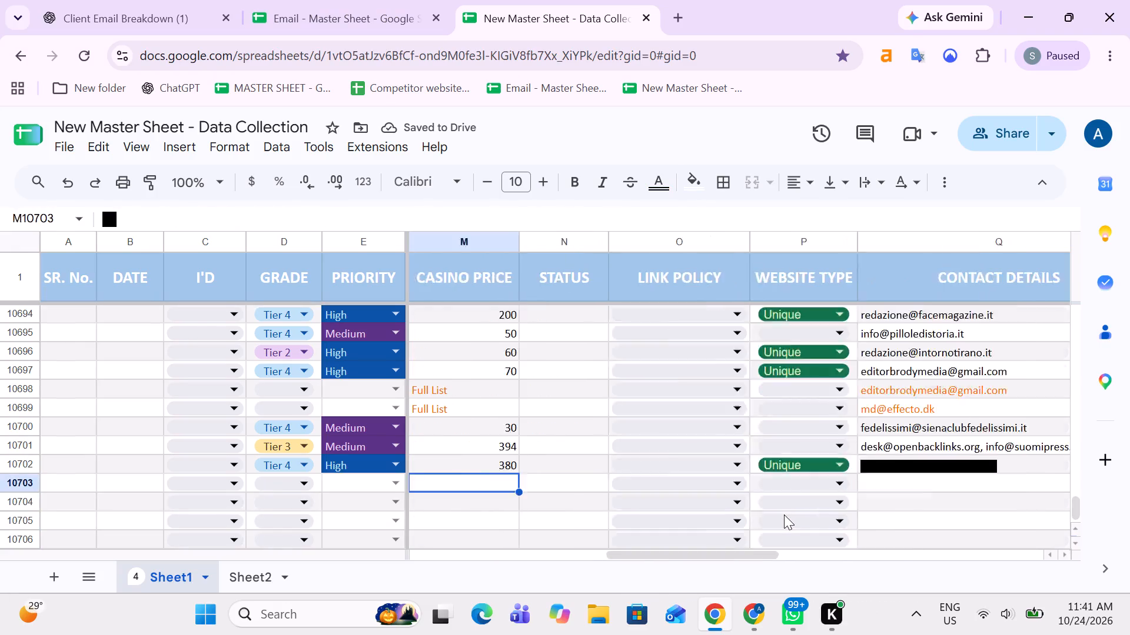
key("Right")
key("Right")
key("Right")
key("Right")
key("Right")
key("Right")
key("Right")
key("Left")
key("Left")
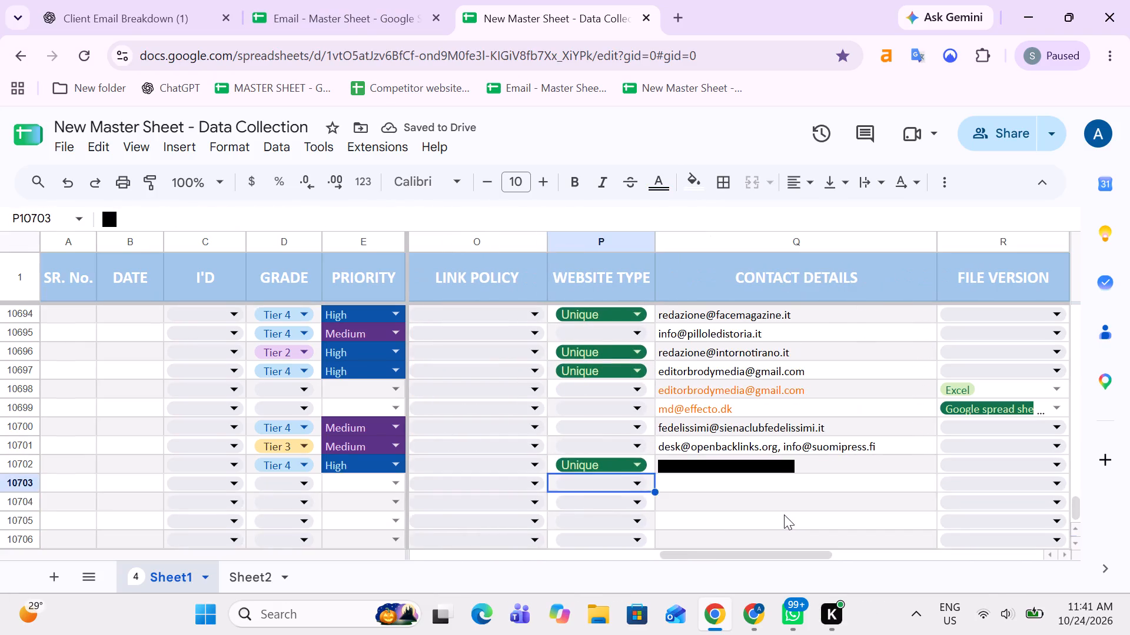
key("Up")
key("Right")
key("ctrl+c")
key("Down")
key("ctrl+v")
Enter the same contact e-mail as the Website entry of the Raihan IT Firm list row.
key("Left")
key("Left")
key("Left")
key("Left")
key("Left")
key("Left")
key("Left")
key("Left")
key("Left")
key("Left")
key("Left")
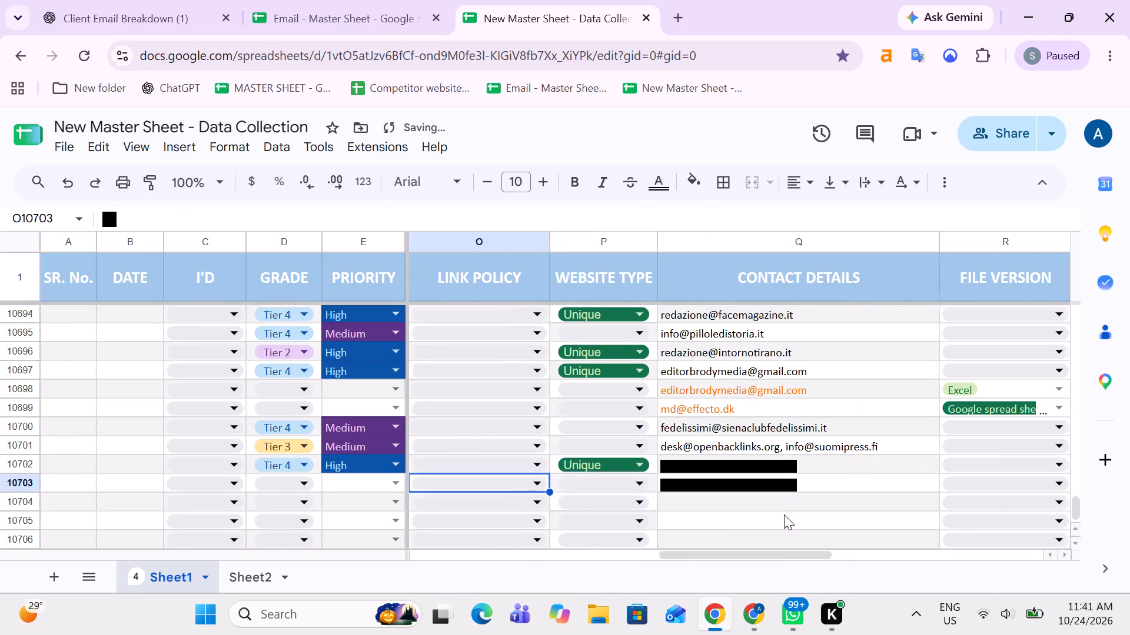
key("Left")
key("Left")
key("Right")
key("Right")
key("ctrl+v")
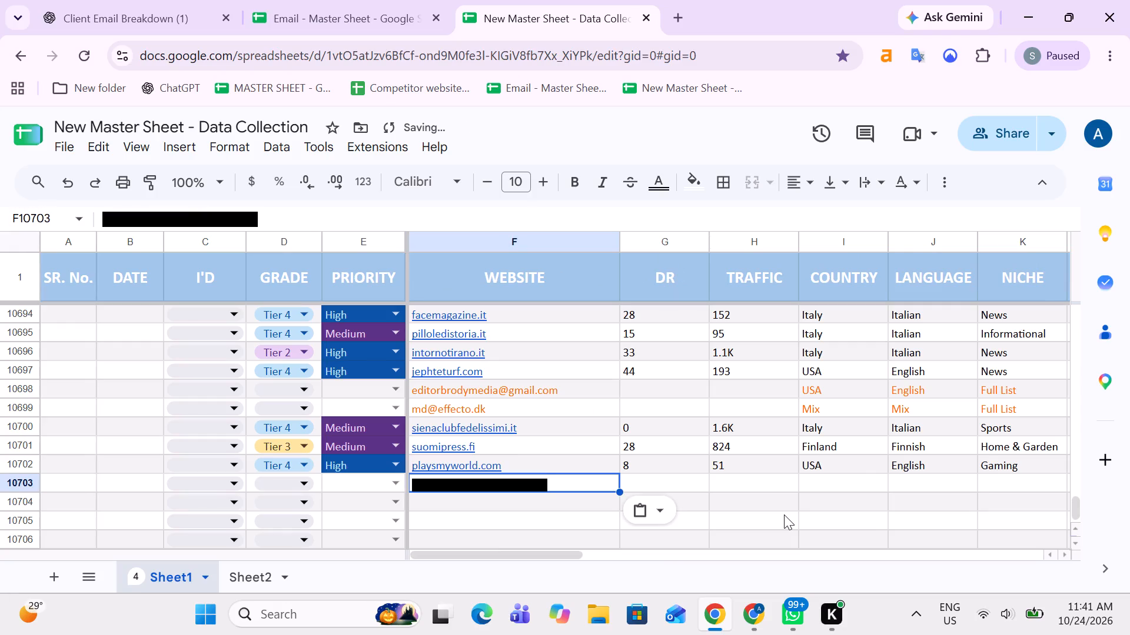
Enter Mix as the country and language and Full List as the niche for the Raihan IT Firm list row.
key("Right")
key("Right")
key("Right")
key("Right")
key("Left")
key("Left")
key("Right")
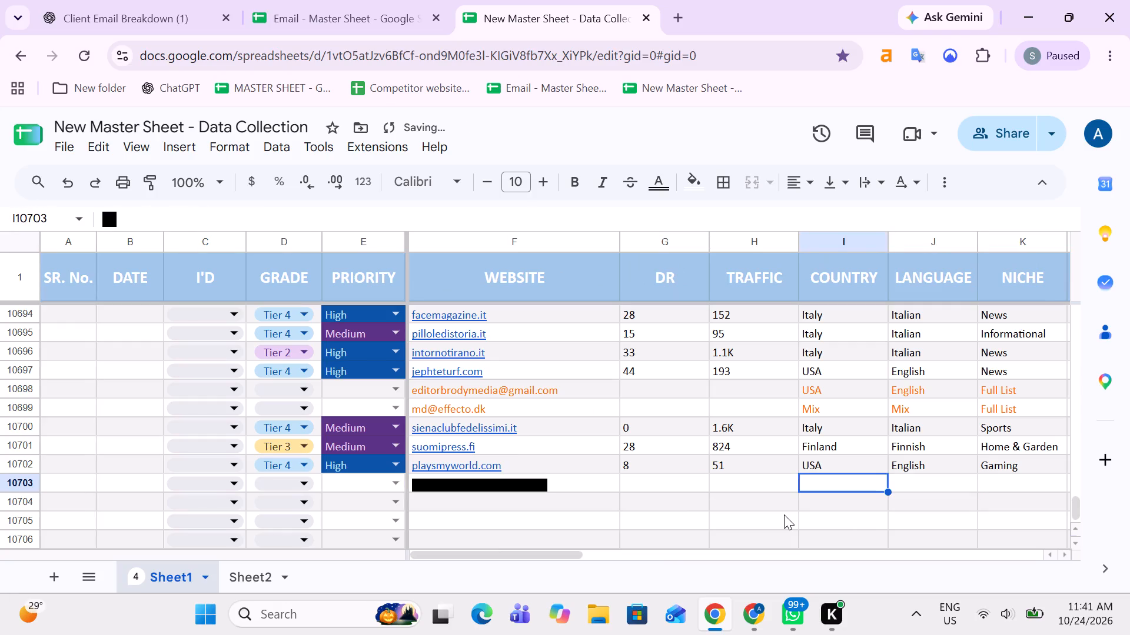
type("MI")
key("Right")
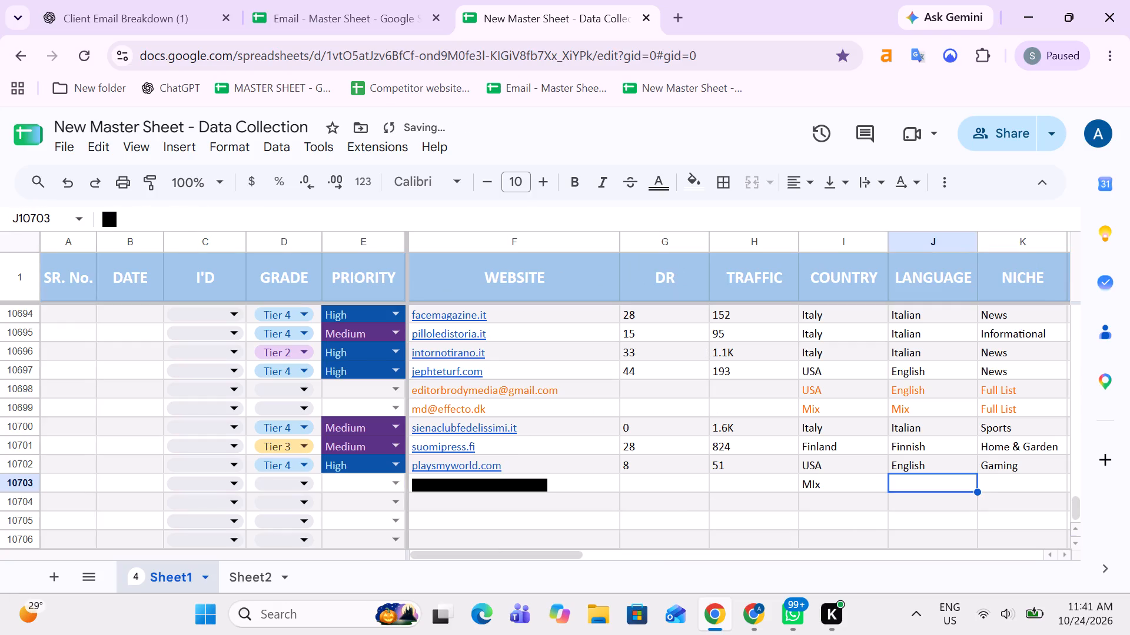
type("Mi")
key("Right")
type("Fu")
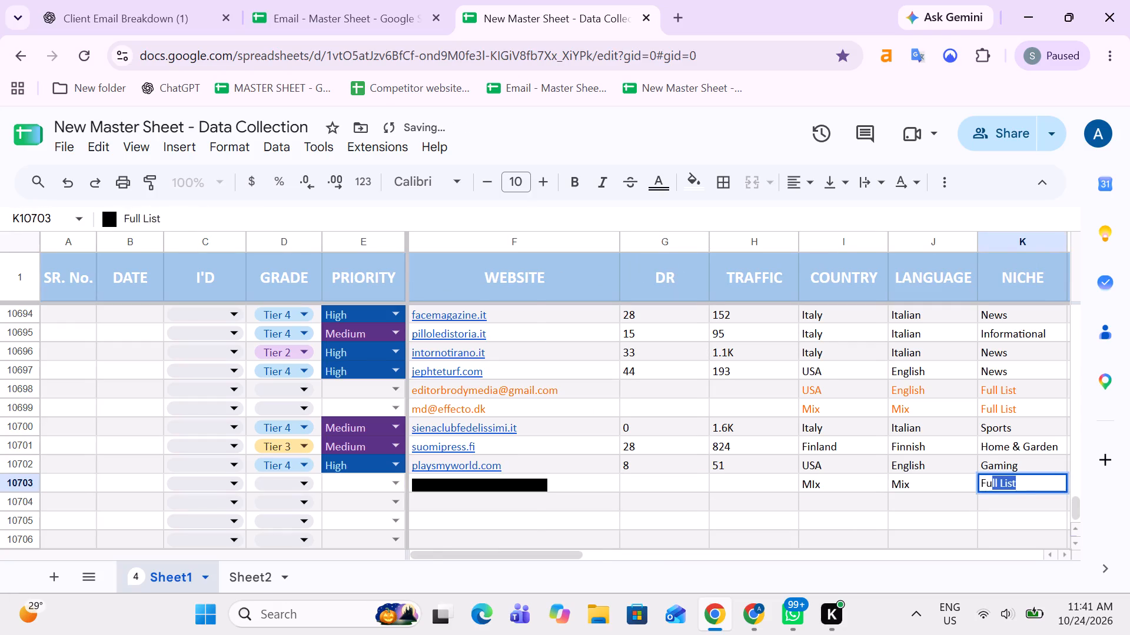
key("Right")
Copy Full List from the niche into the Price and Casino Price of the Raihan IT Firm list row.
key("Left")
key("ctrl+c")
key("Right")
key("ctrl+v")
key("Right")
key("ctrl+v")
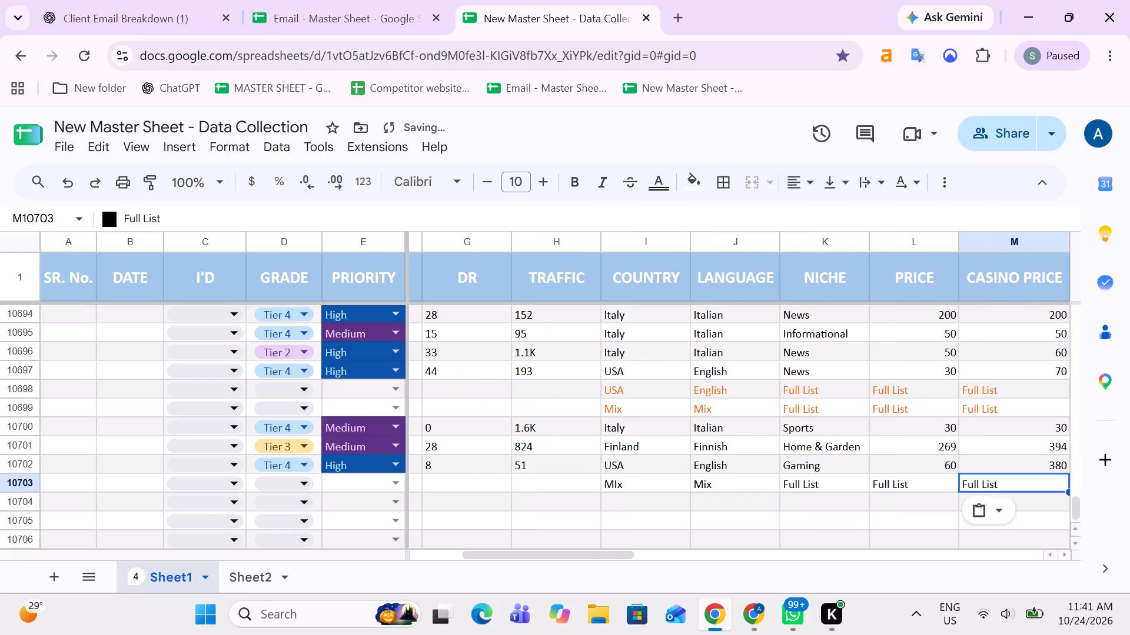
Go to the Contact Details of the Raihan IT Firm list row.
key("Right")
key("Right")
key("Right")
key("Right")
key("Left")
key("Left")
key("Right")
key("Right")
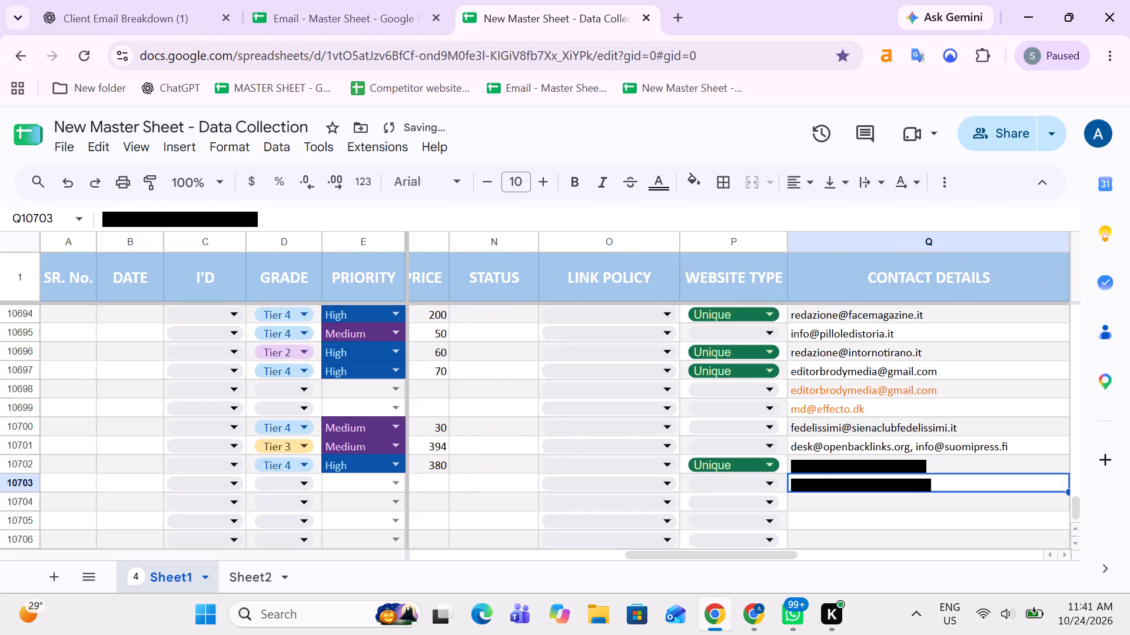
Set the File Version of the Raihan IT Firm list row to Google spread sheet.
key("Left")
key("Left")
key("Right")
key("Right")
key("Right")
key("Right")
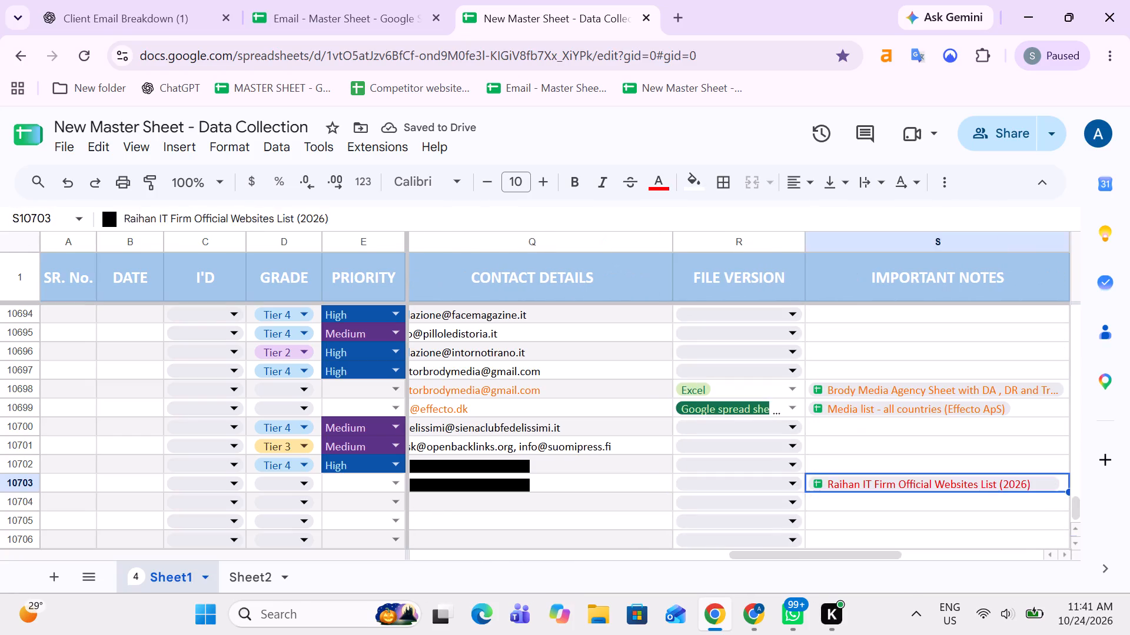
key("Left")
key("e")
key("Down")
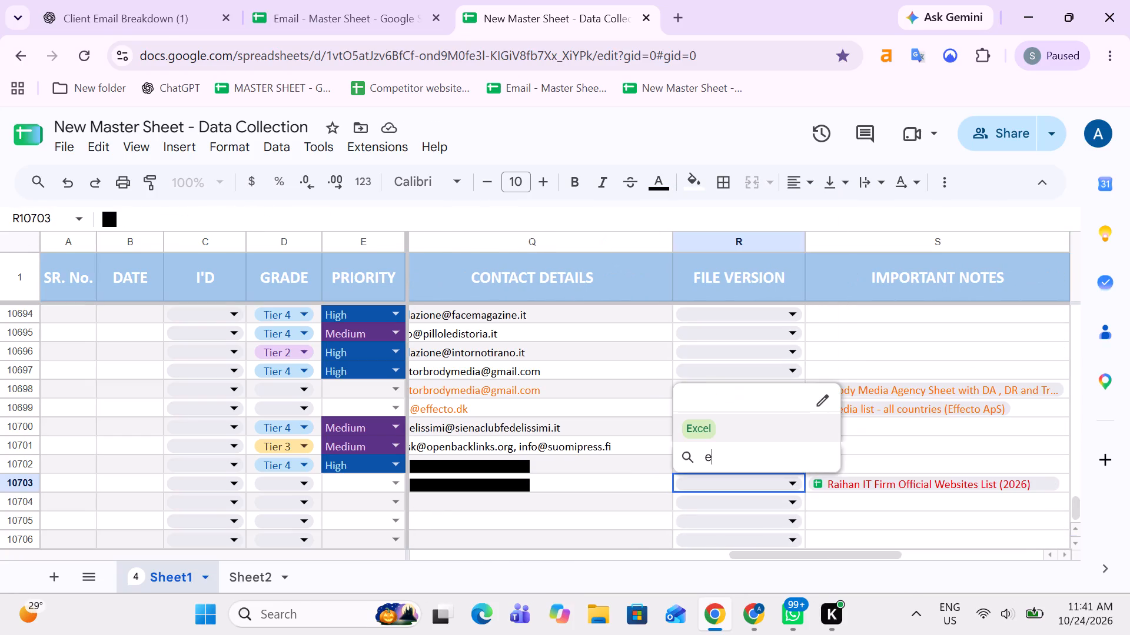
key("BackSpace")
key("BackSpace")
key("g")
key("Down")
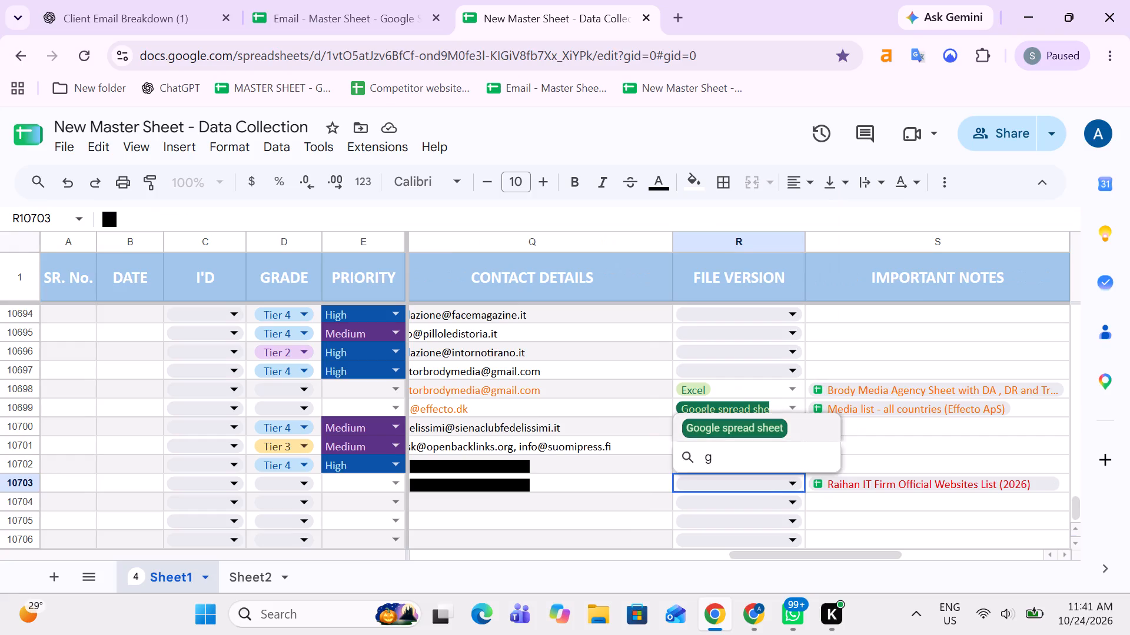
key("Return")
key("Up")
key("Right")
Colour the text of the entire Raihan IT Firm list row, row 10703, standard orange.
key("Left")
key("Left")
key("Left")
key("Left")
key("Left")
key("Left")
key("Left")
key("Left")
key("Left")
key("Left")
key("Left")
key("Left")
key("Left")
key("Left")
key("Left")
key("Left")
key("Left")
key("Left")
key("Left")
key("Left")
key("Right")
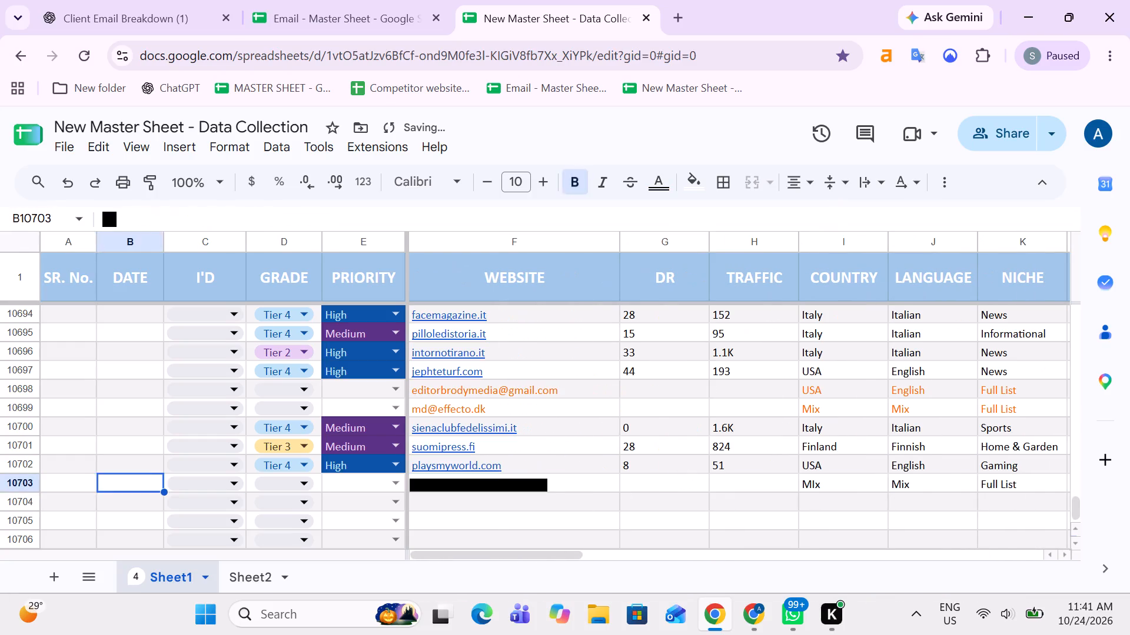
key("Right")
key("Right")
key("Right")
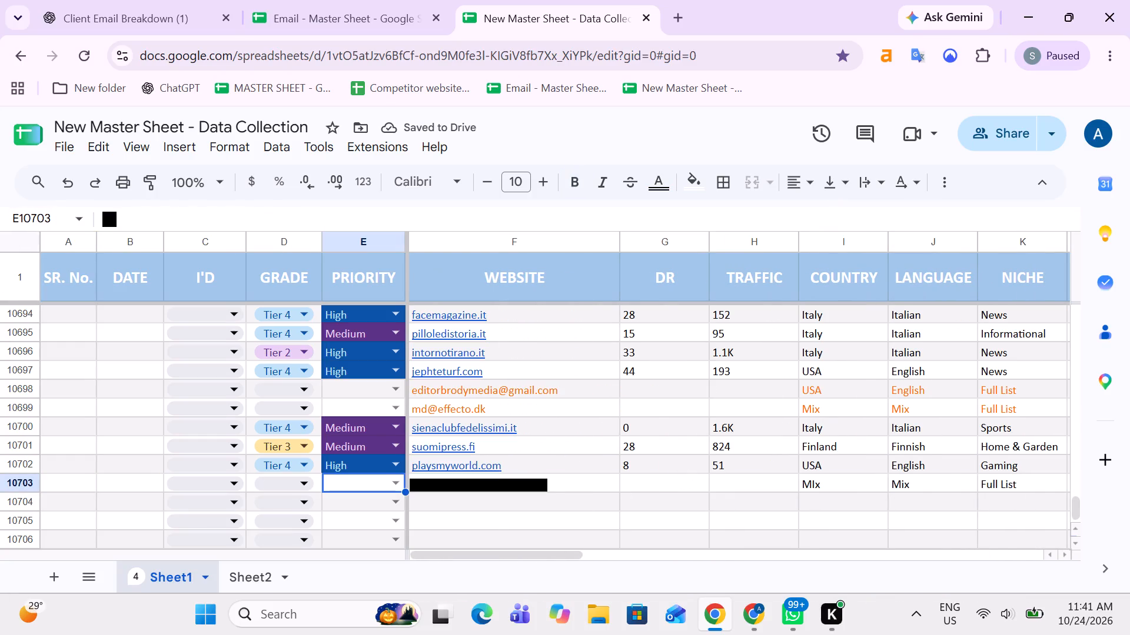
left_click(0, 486)
left_click(670, 184)
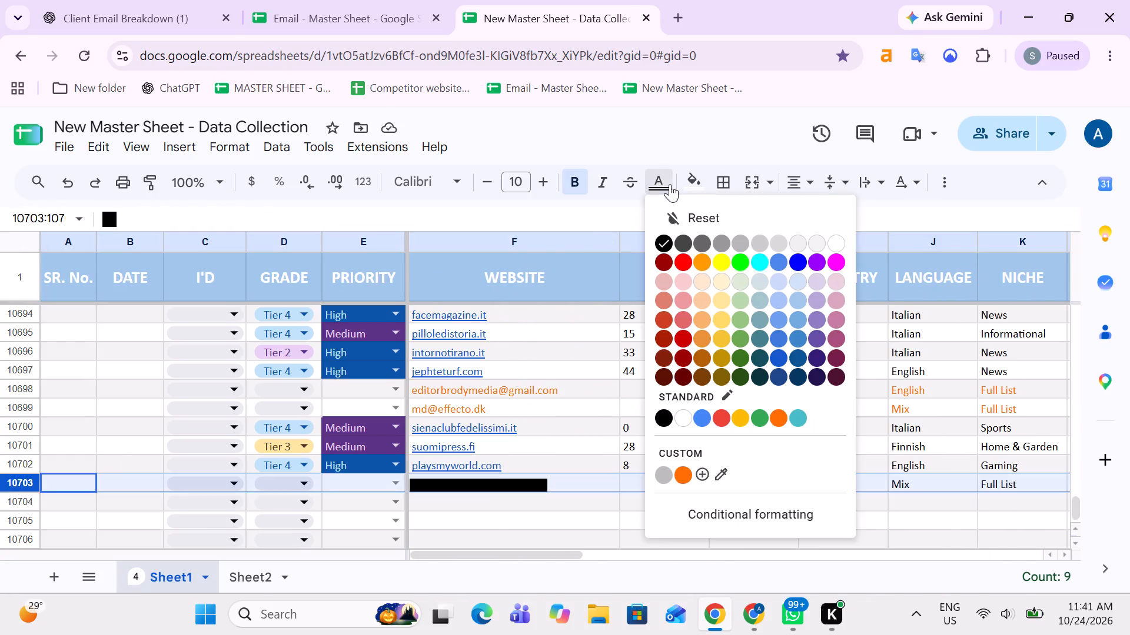
left_click(782, 417)
Review the Raihan IT Firm list row's entries across its columns through to Important Notes.
key("Right")
key("Right")
key("Right")
key("Right")
key("Right")
key("Right")
key("Right")
key("Right")
key("Right")
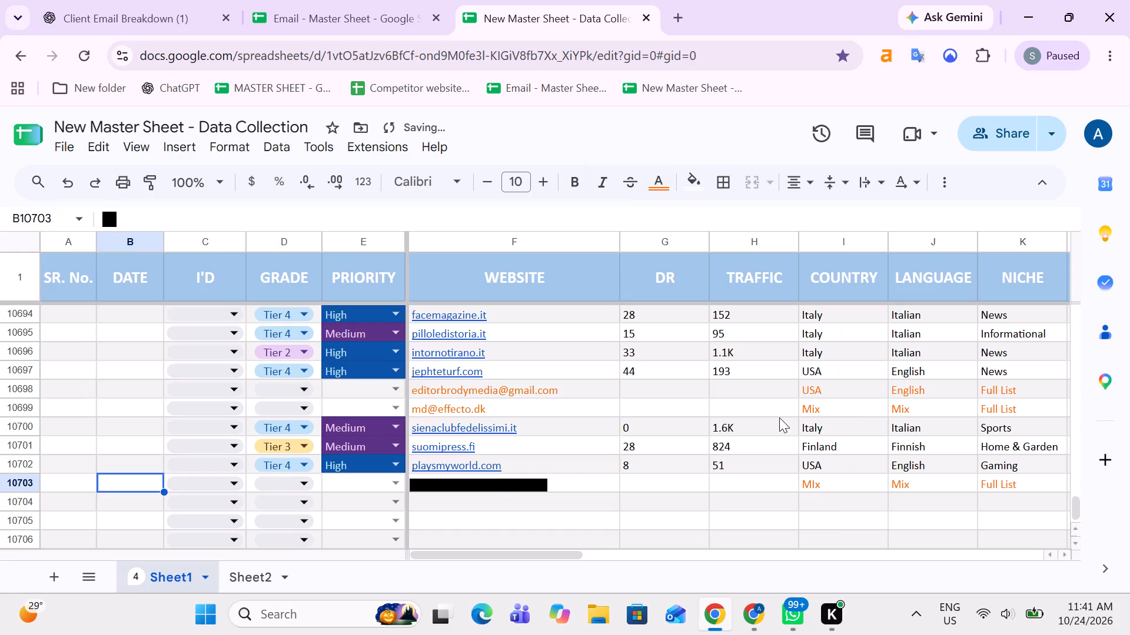
key("Right")
key("Right")
key("Right")
key("Right")
key("Right")
key("Right")
key("Right")
key("Right")
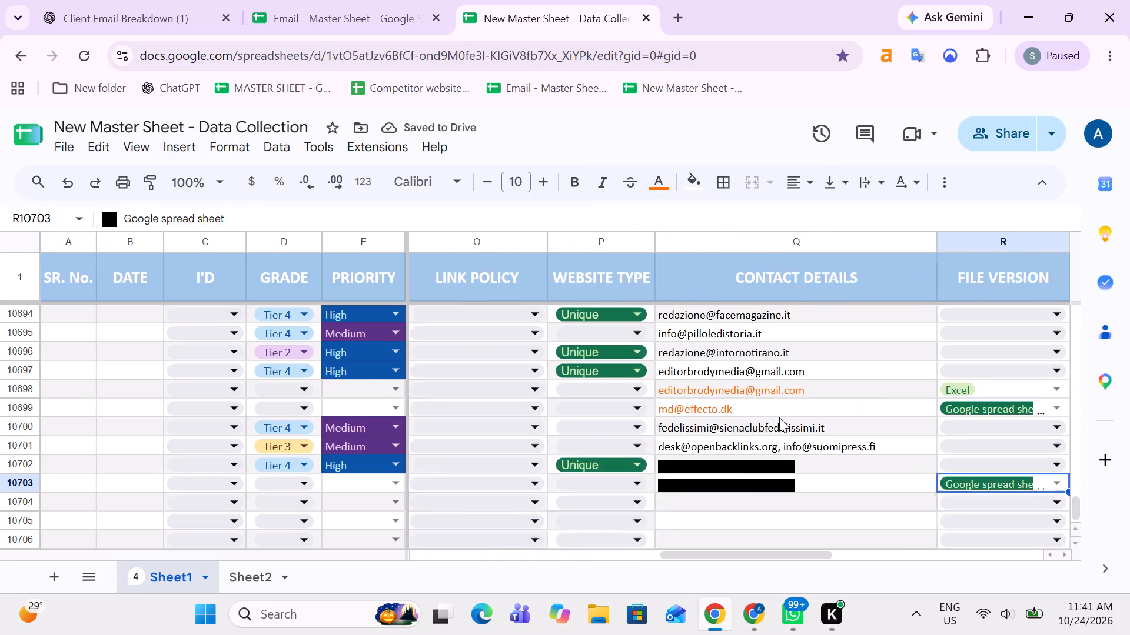
key("Right")
key("Right")
key("Right")
key("Left")
key("Left")
key("Left")
key("Left")
key("Left")
key("Left")
key("Left")
key("Left")
key("Left")
key("Left")
key("Left")
key("Left")
key("Left")
key("Left")
key("Left")
key("Left")
key("Left")
key("Left")
key("Left")
key("Left")
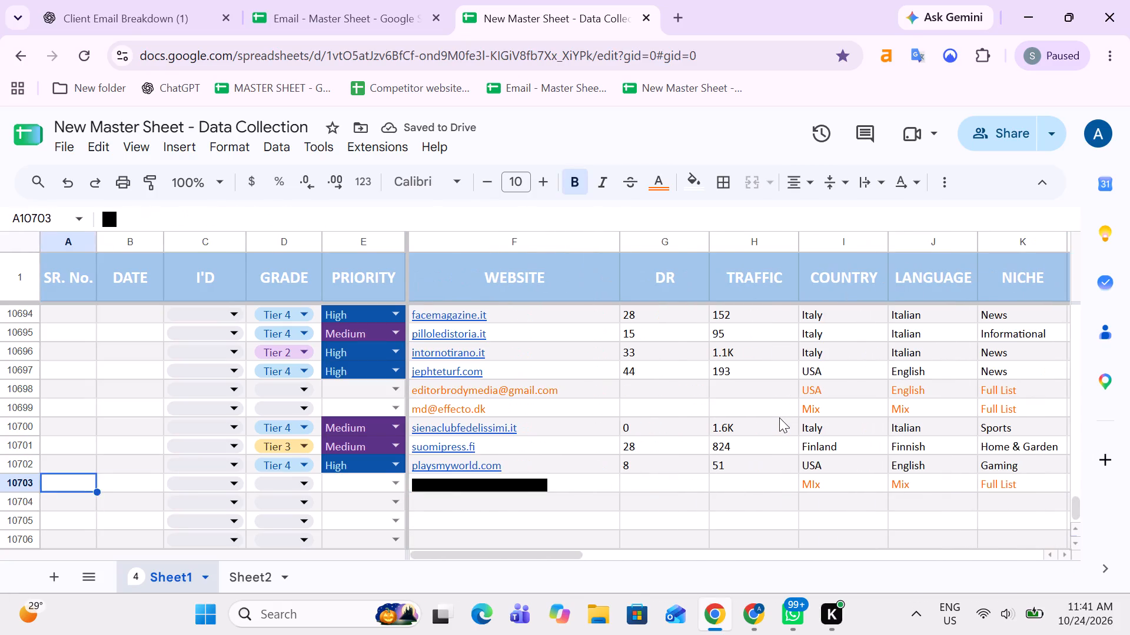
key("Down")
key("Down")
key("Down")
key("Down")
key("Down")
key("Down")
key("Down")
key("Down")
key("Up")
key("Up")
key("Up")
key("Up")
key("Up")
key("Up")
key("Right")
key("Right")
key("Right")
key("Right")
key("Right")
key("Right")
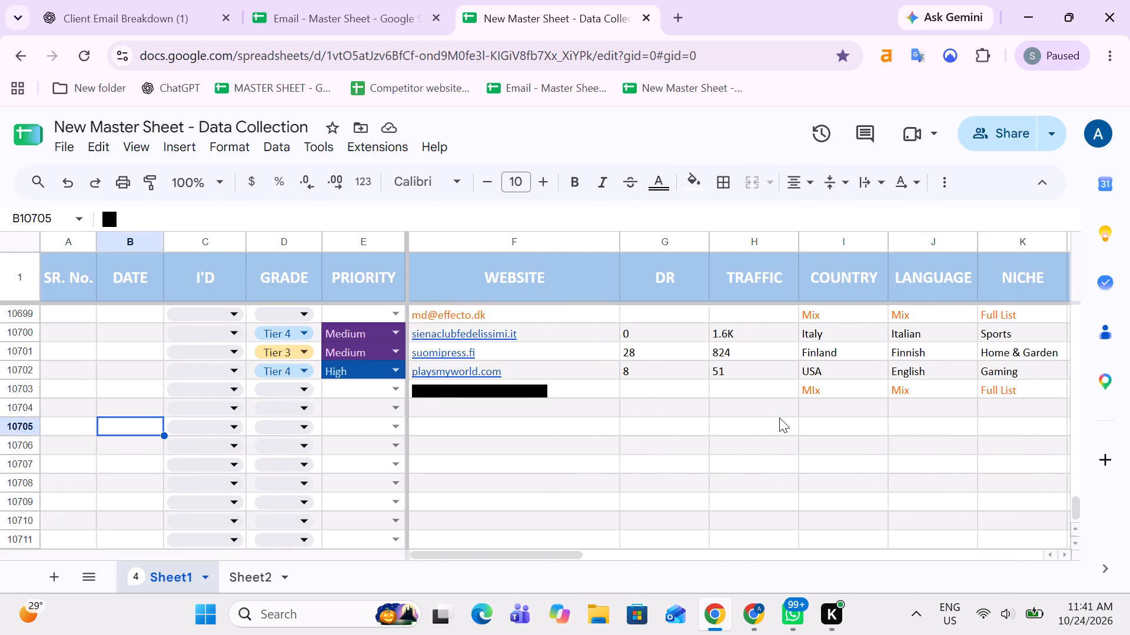
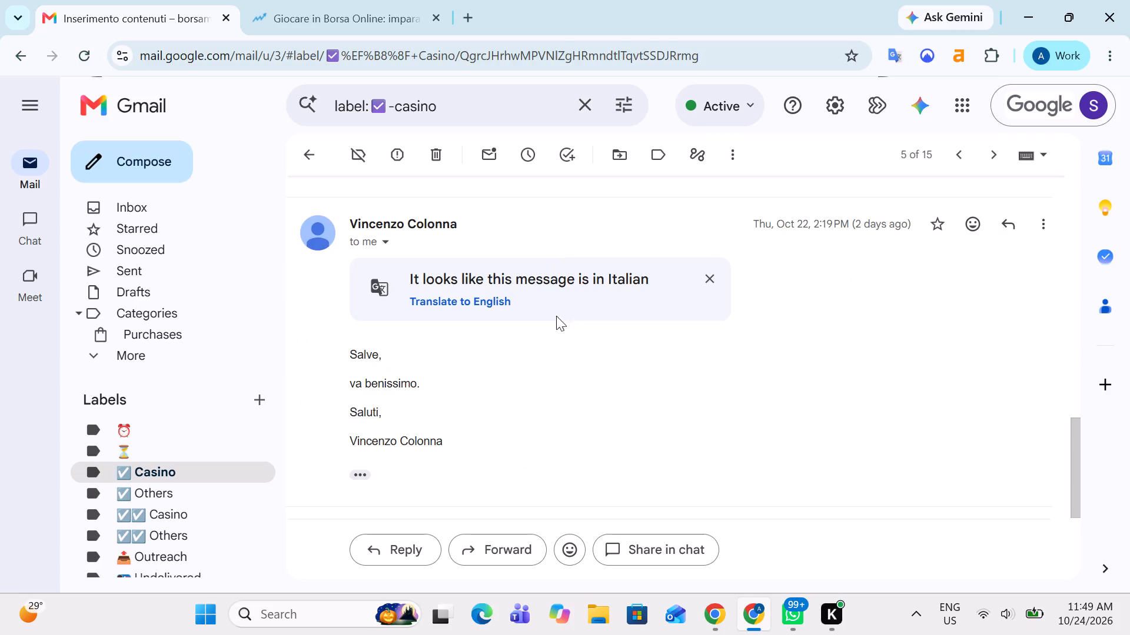
left_click(484, 302)
scroll(534, 414, "down", 3)
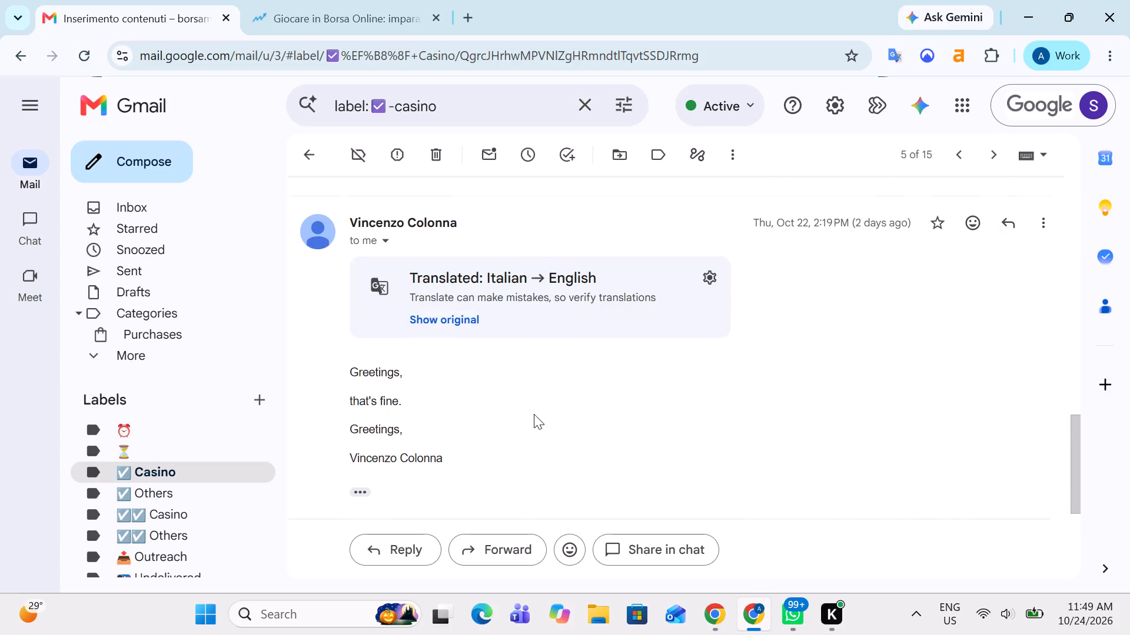
scroll(534, 414, "down", 2)
scroll(502, 421, "up", 15)
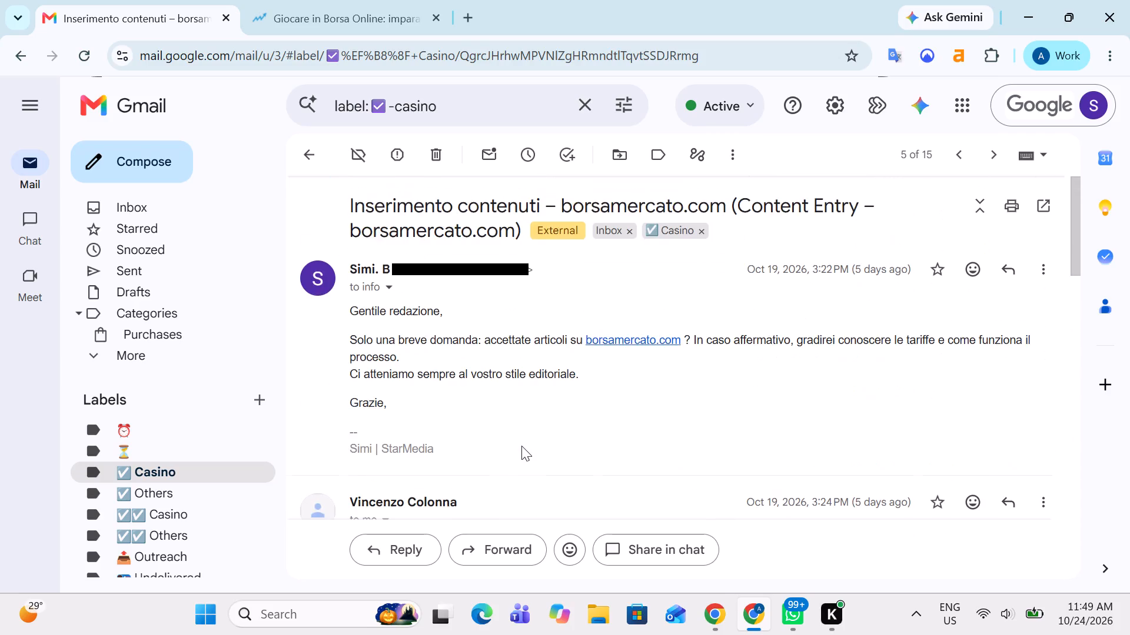
scroll(540, 445, "down", 4)
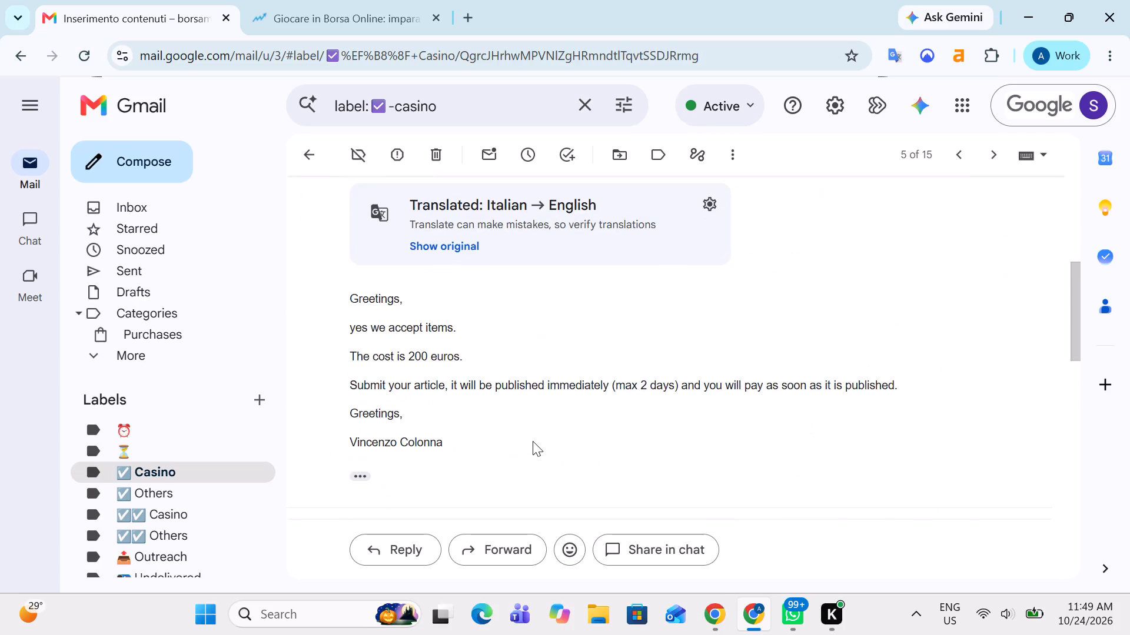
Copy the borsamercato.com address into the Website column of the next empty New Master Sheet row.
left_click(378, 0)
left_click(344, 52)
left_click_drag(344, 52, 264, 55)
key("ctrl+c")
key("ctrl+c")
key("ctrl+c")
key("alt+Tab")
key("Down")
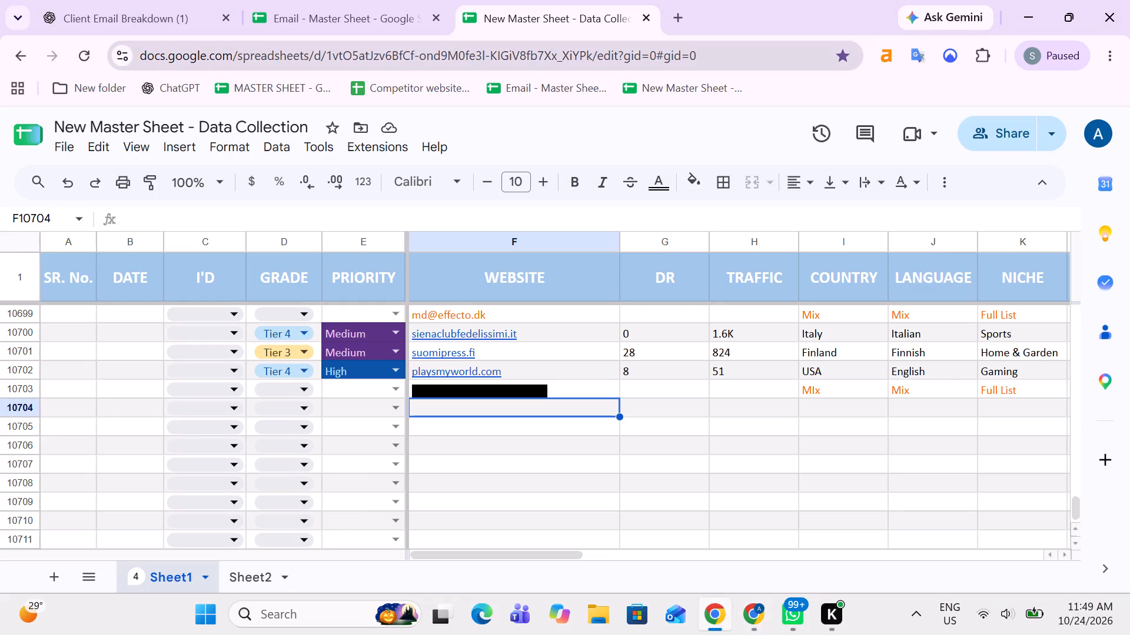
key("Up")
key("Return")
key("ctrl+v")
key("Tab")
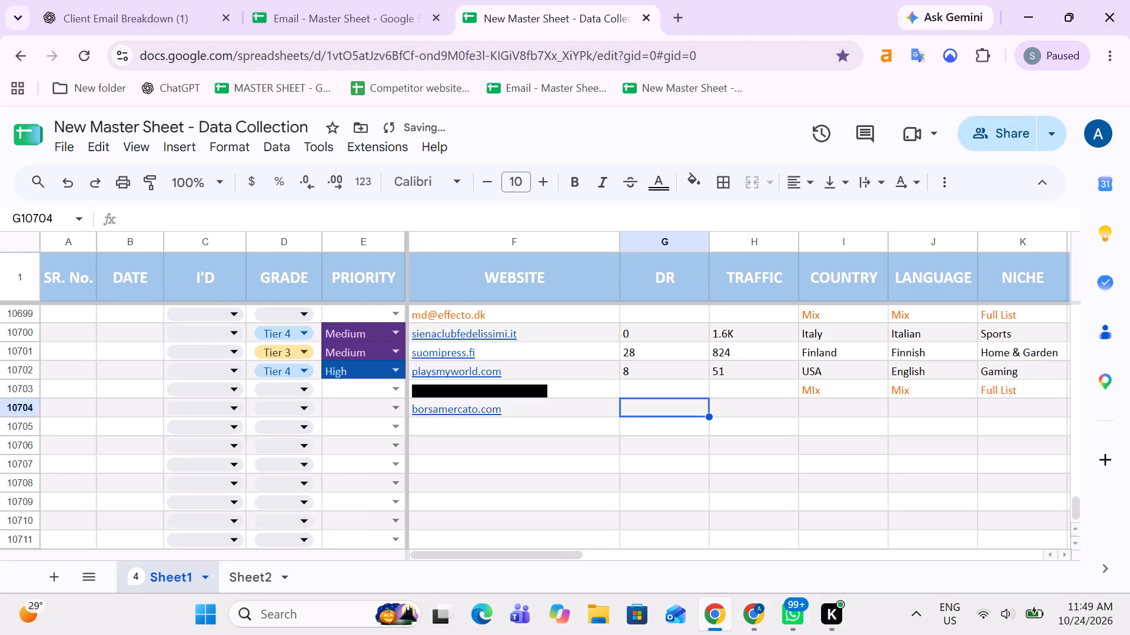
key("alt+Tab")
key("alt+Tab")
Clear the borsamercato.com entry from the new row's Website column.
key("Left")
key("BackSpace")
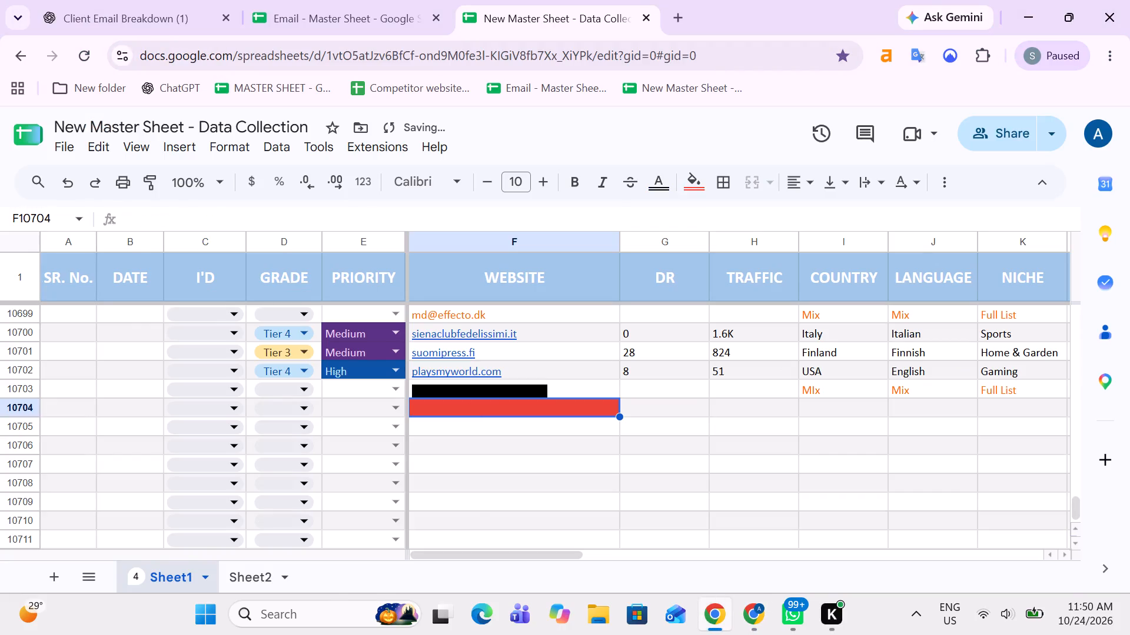
Search the New Master Sheet for borsamercato.com and examine its existing row across to the Contact Details.
key("ctrl+f")
key("ctrl+v")
scroll(260, 54, "up", 1)
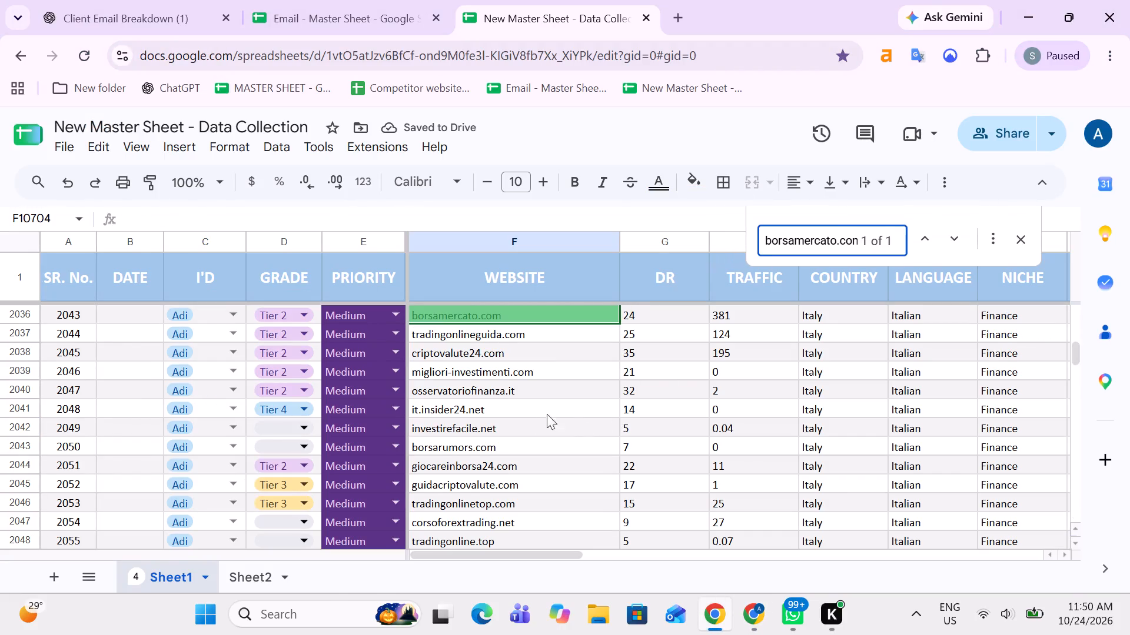
scroll(532, 422, "up", 1)
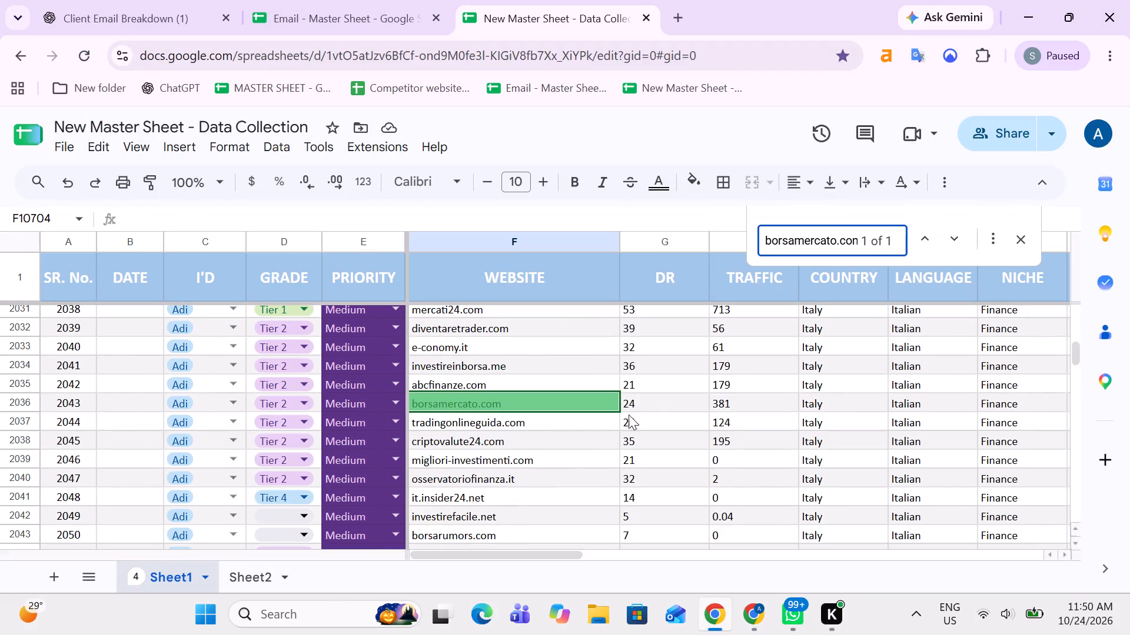
left_click(646, 400)
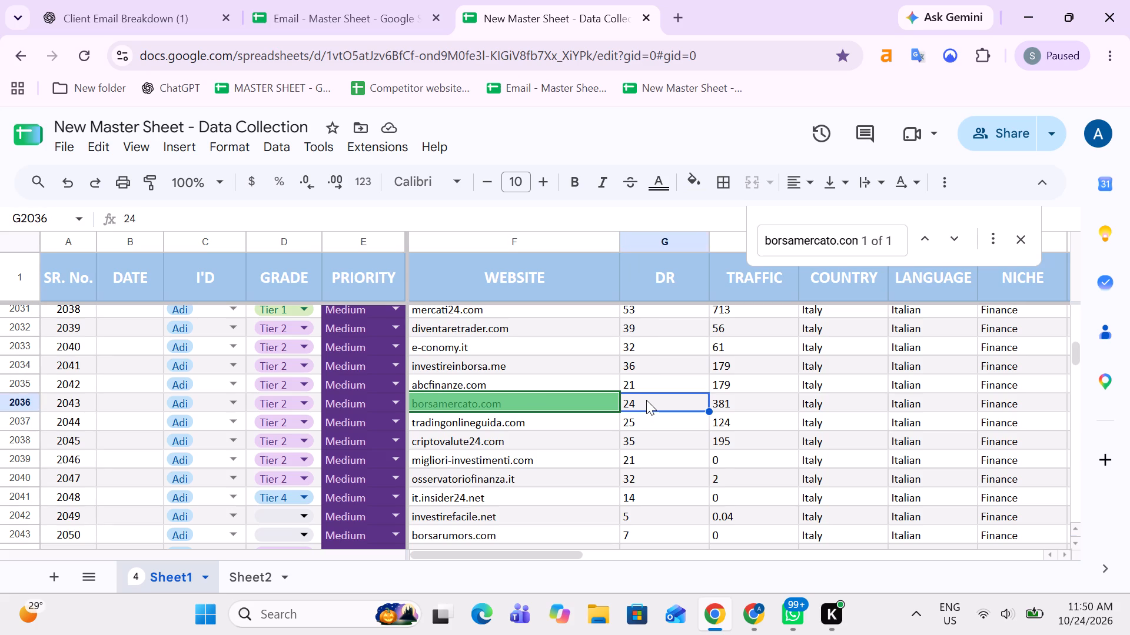
key("Right")
key("Right")
key("Right")
key("Right")
key("Right")
key("Right")
key("Right")
key("Right")
key("Right")
key("Right")
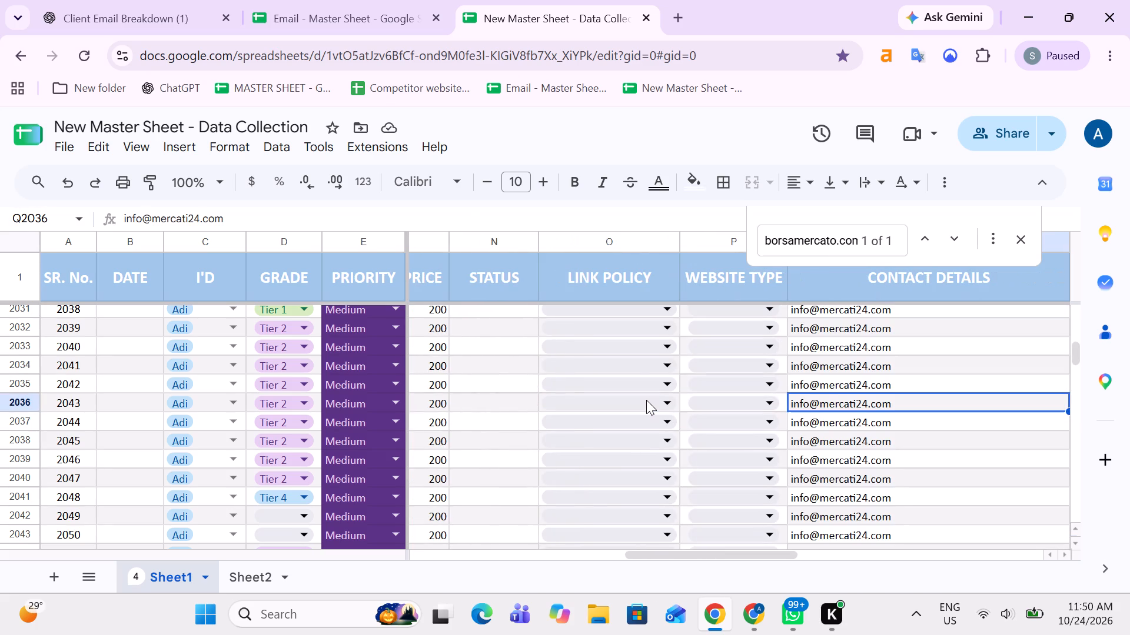
Reread the borsamercato.com conversation in Gmail to compare its price, casino acceptance and contact with the existing sheet row.
key("alt+Tab")
left_click(187, 0)
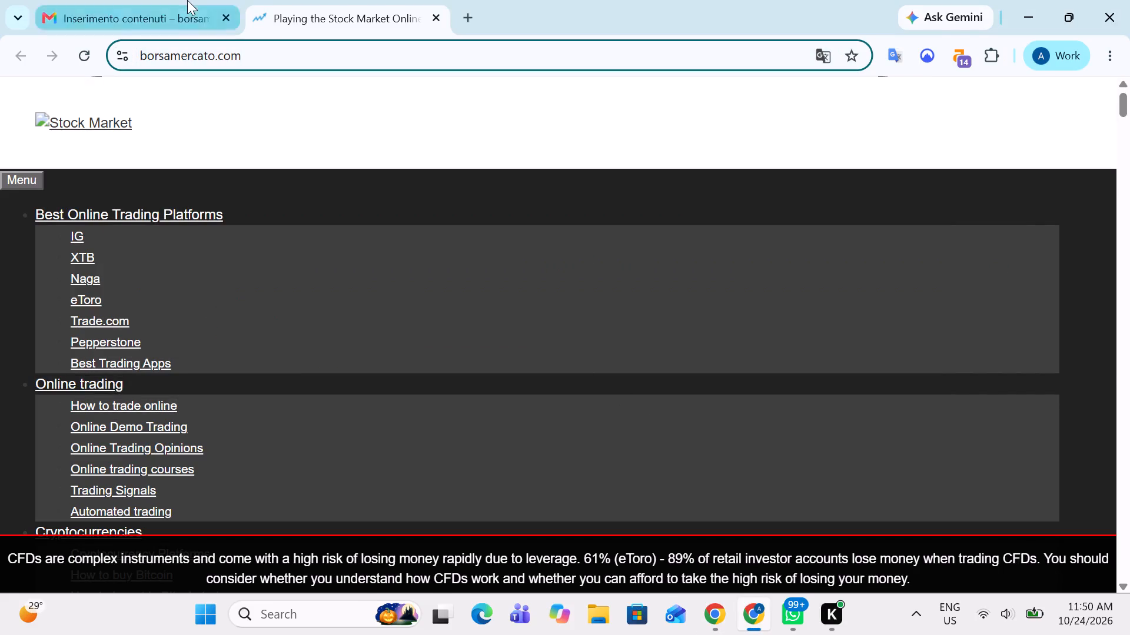
scroll(457, 358, "up", 2)
scroll(474, 382, "down", 3)
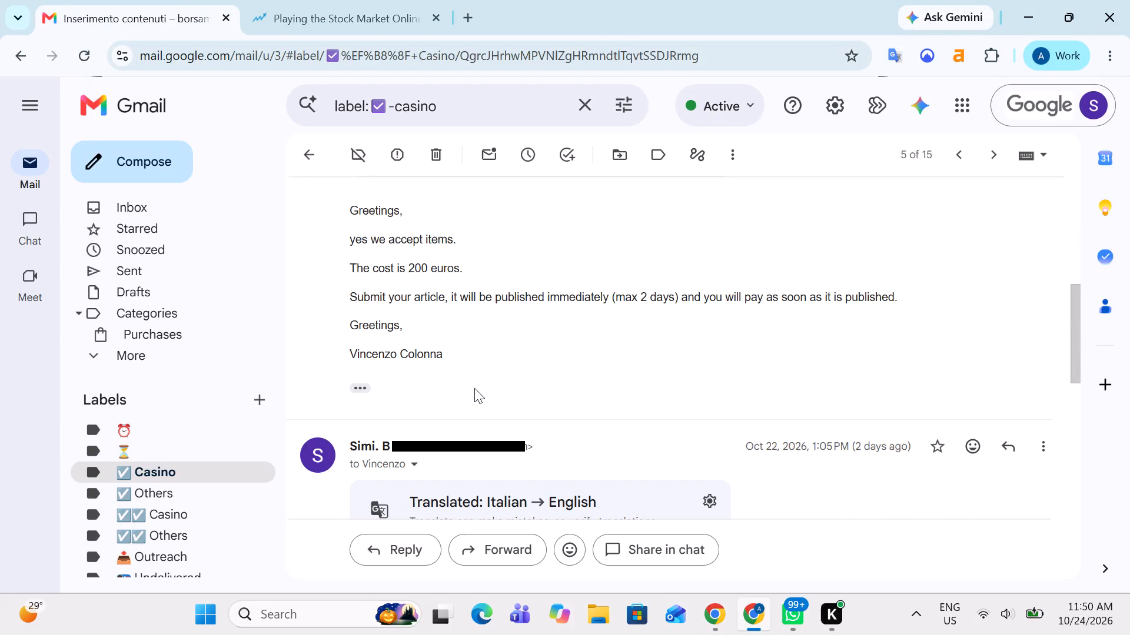
scroll(474, 388, "up", 6)
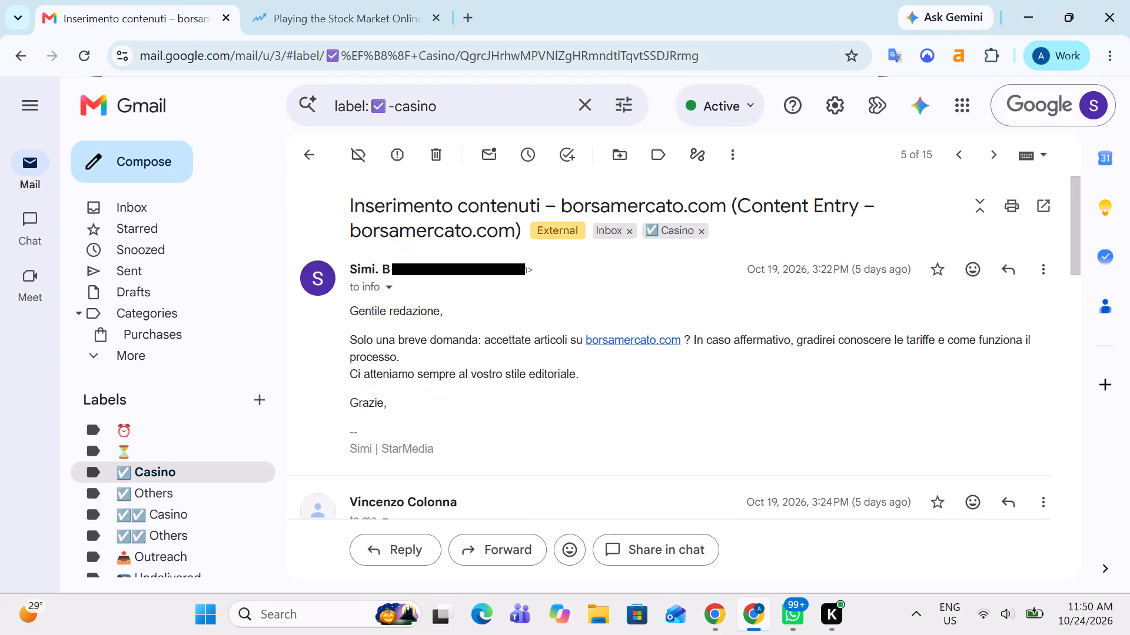
scroll(667, 360, "down", 2)
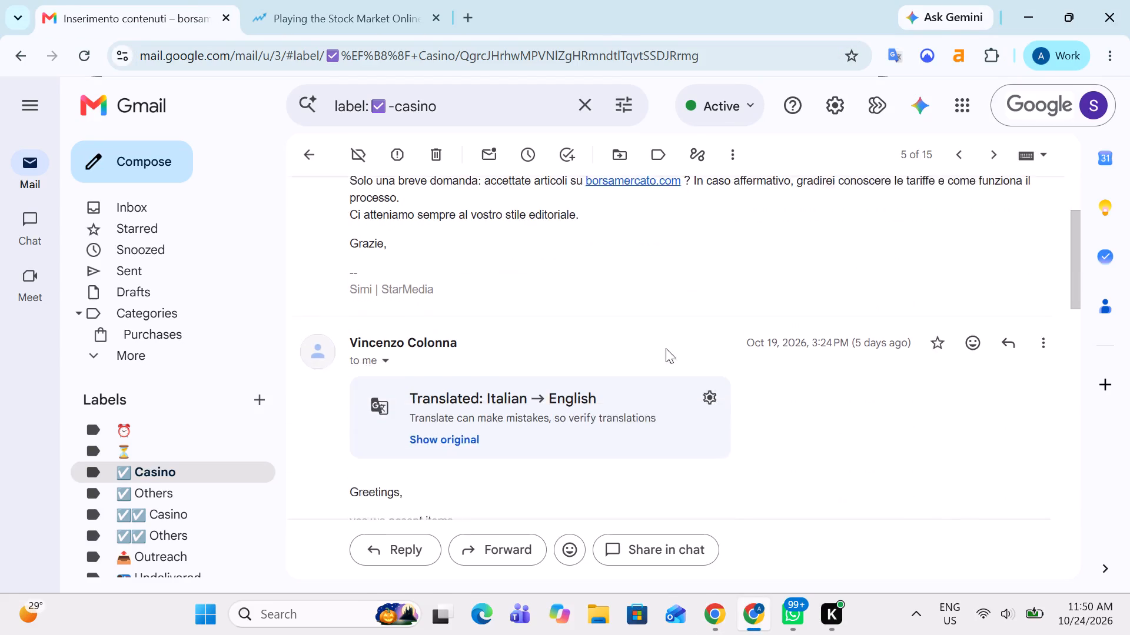
scroll(682, 374, "down", 2)
scroll(627, 372, "up", 1)
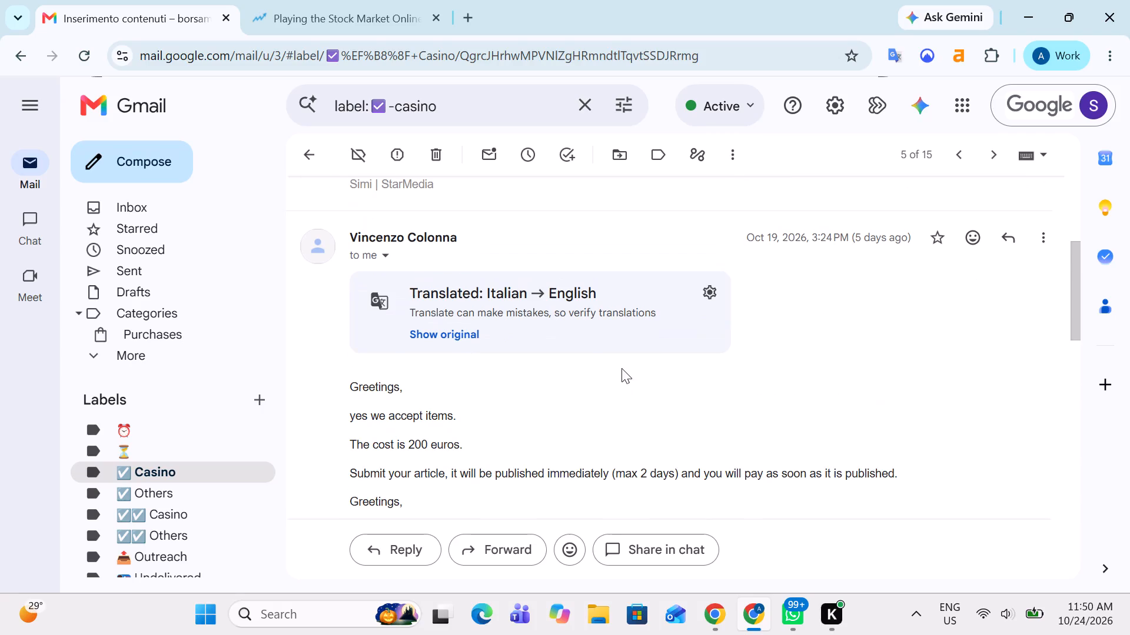
scroll(567, 359, "down", 5)
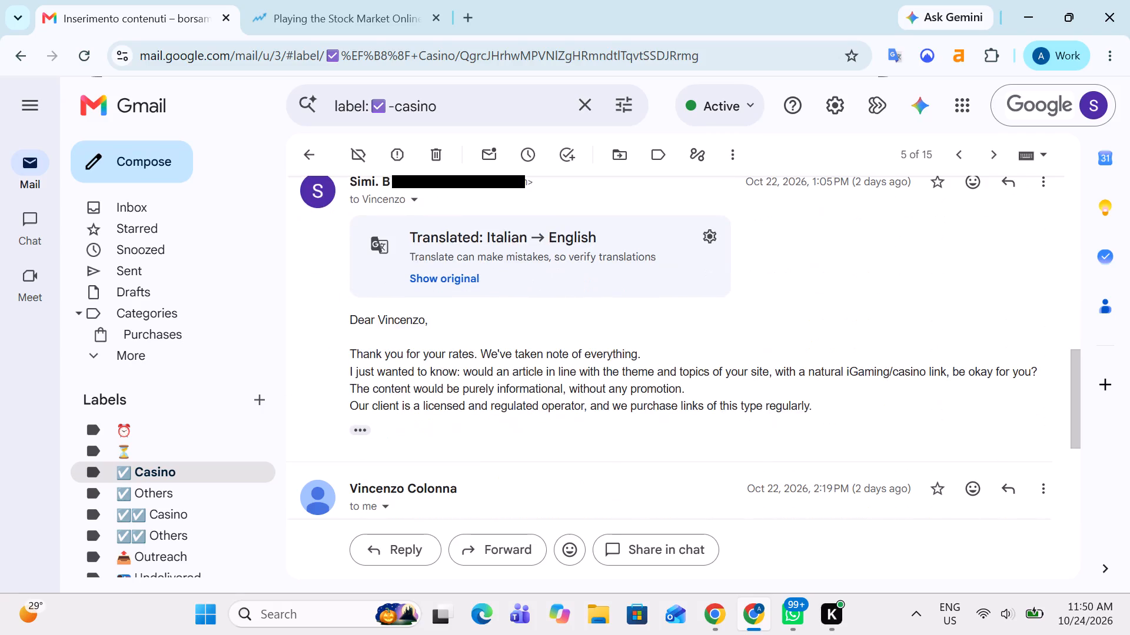
scroll(556, 376, "down", 2)
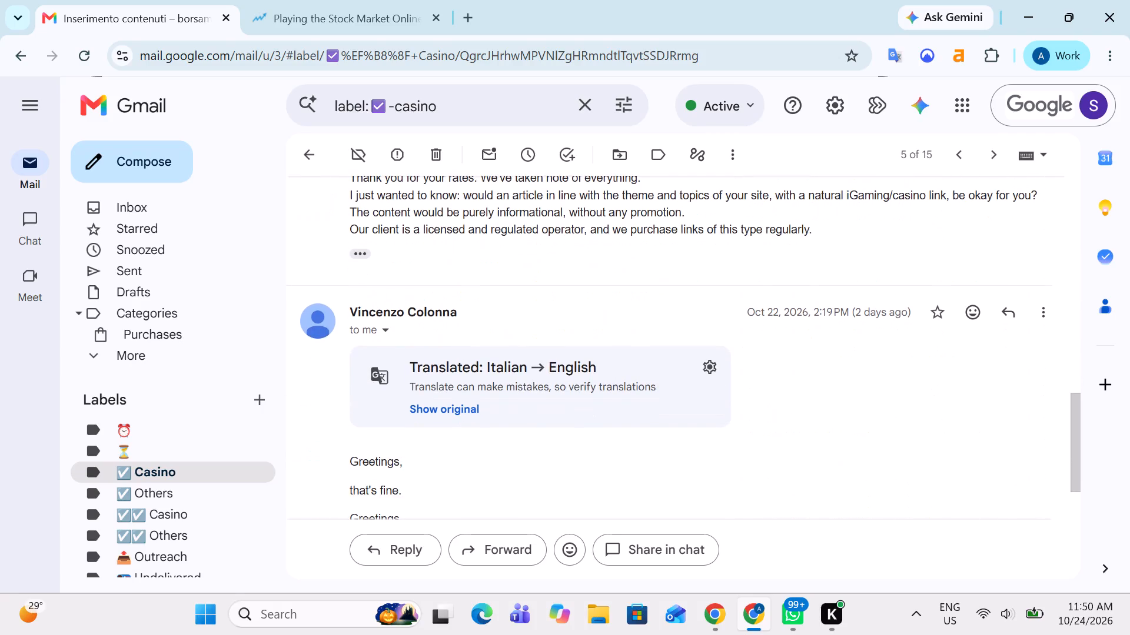
Close the borsamercato.com search and return to the last filled Website row of the New Master Sheet.
key("alt+Tab")
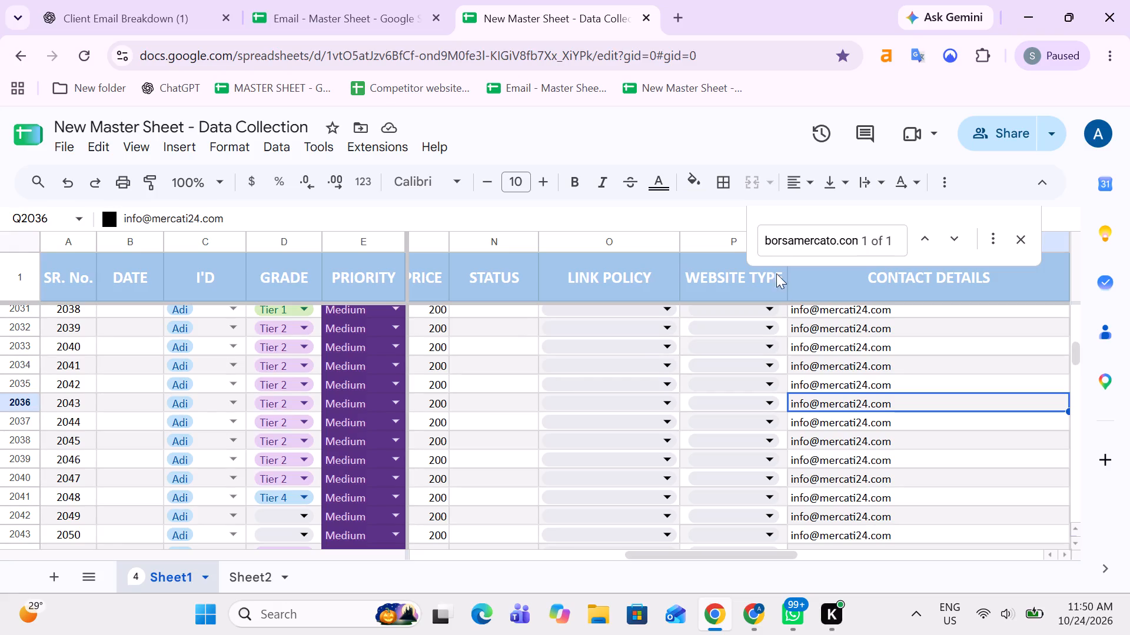
left_click(1021, 235)
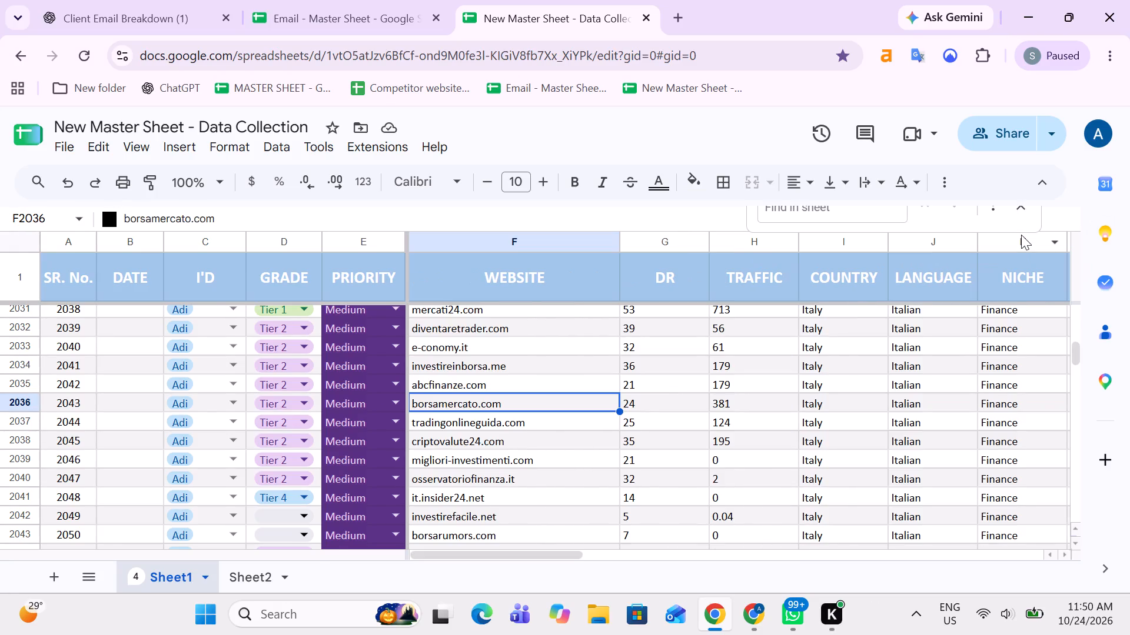
key("ctrl+Down")
key("Down")
key("Up")
key("alt+Tab")
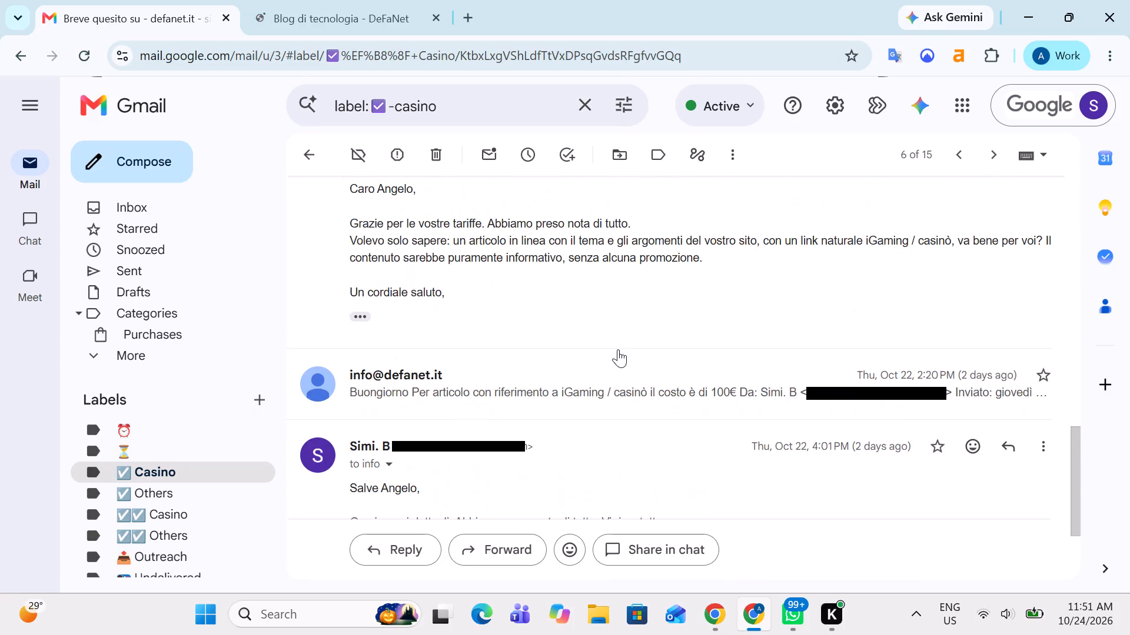
scroll(534, 315, "down", 2)
left_click(504, 248)
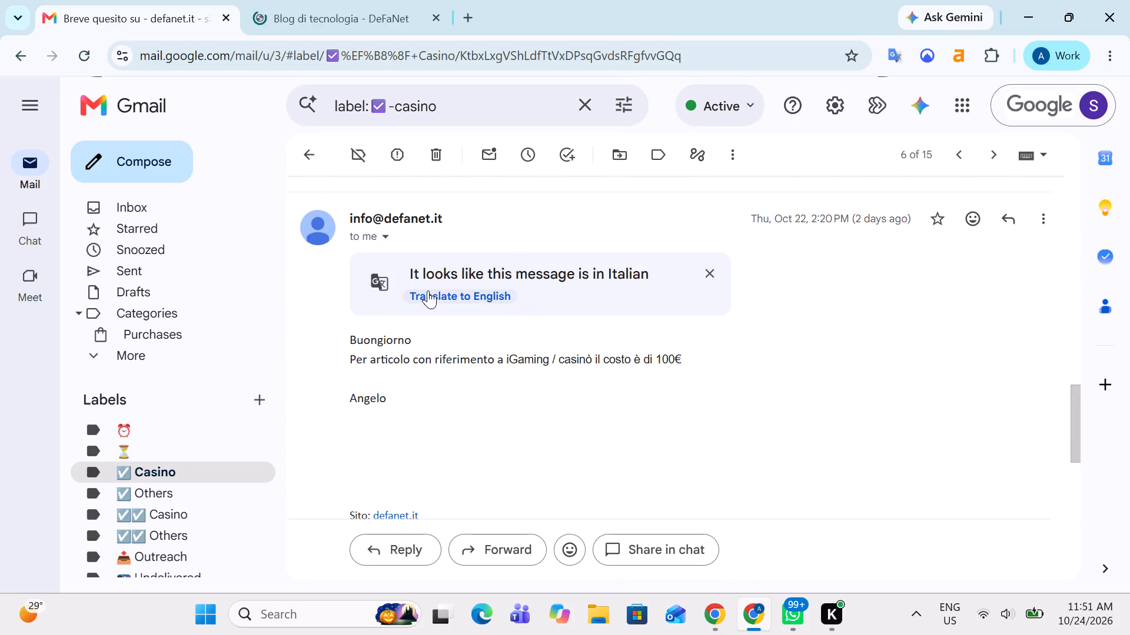
left_click(431, 294)
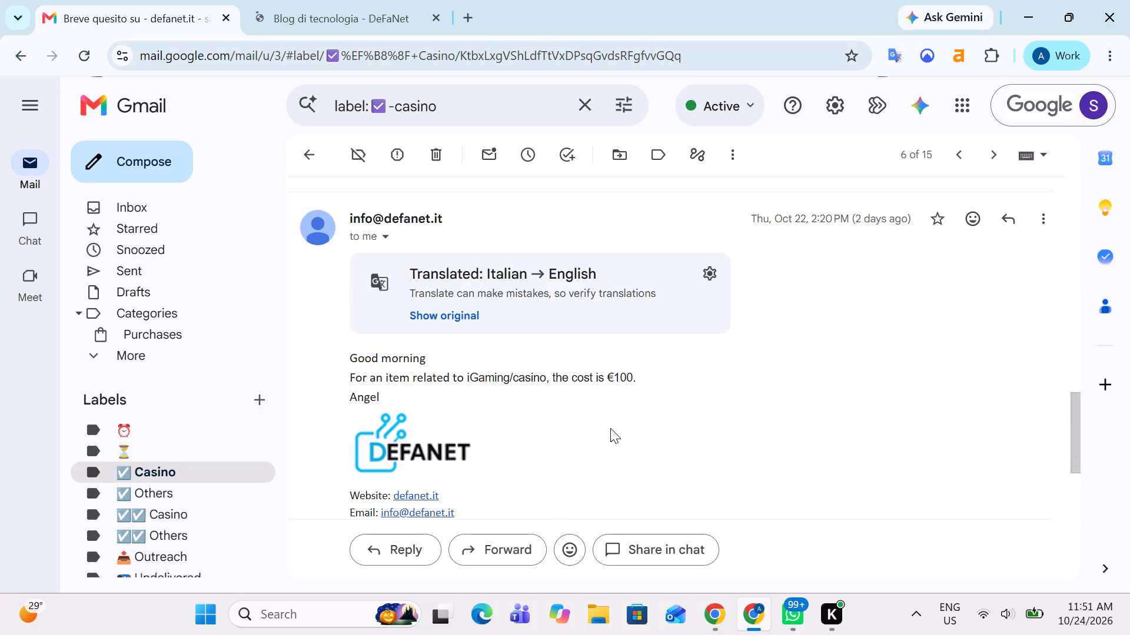
scroll(618, 431, "up", 11)
scroll(580, 273, "up", 2)
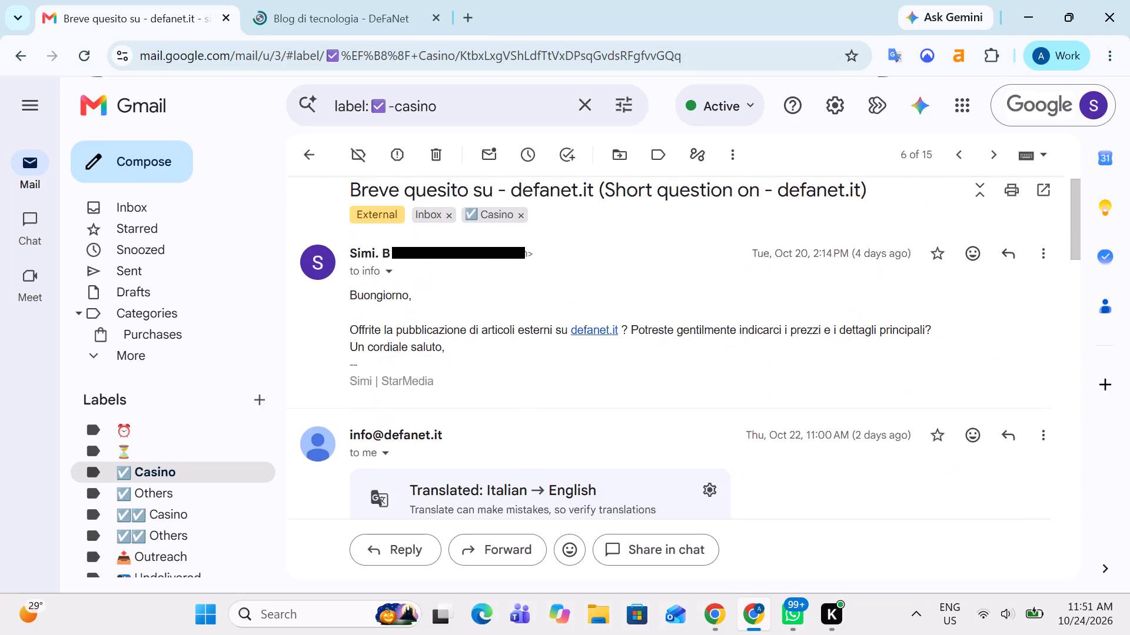
scroll(620, 326, "up", 1)
Copy the domain defanet.it from the website's address into the first empty Website cell, row 10704, of the New Master Sheet.
left_click(371, 0)
left_click(337, 52)
left_click_drag(337, 52, 247, 58)
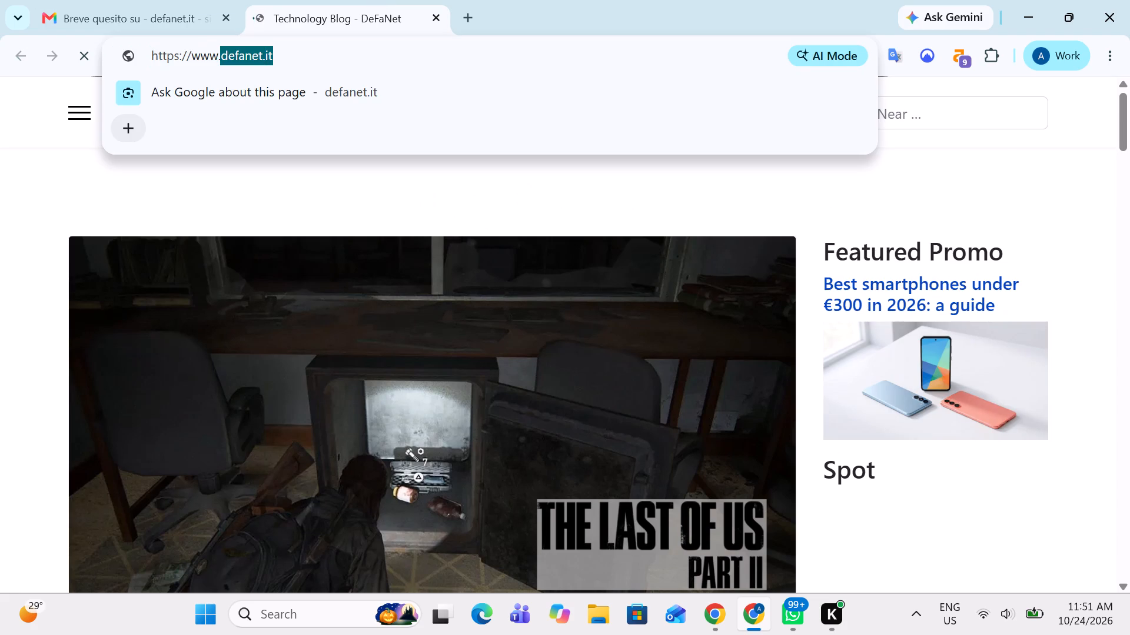
left_click_drag(247, 58, 250, 59)
key("ctrl+c")
key("ctrl+c")
key("ctrl+c")
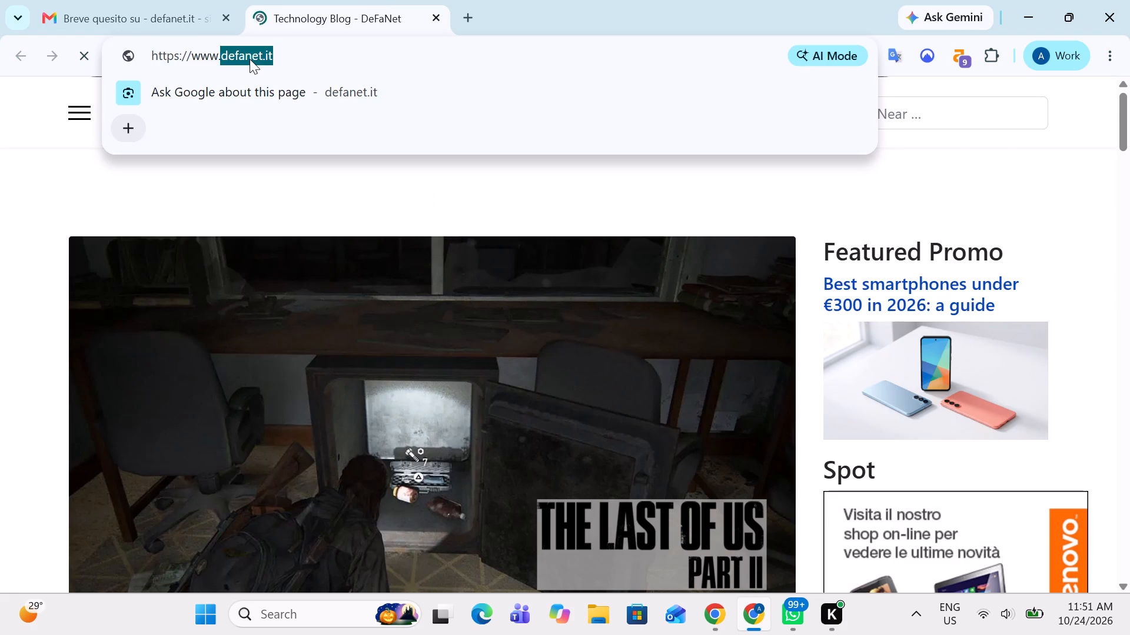
key("alt+Tab")
key("Down")
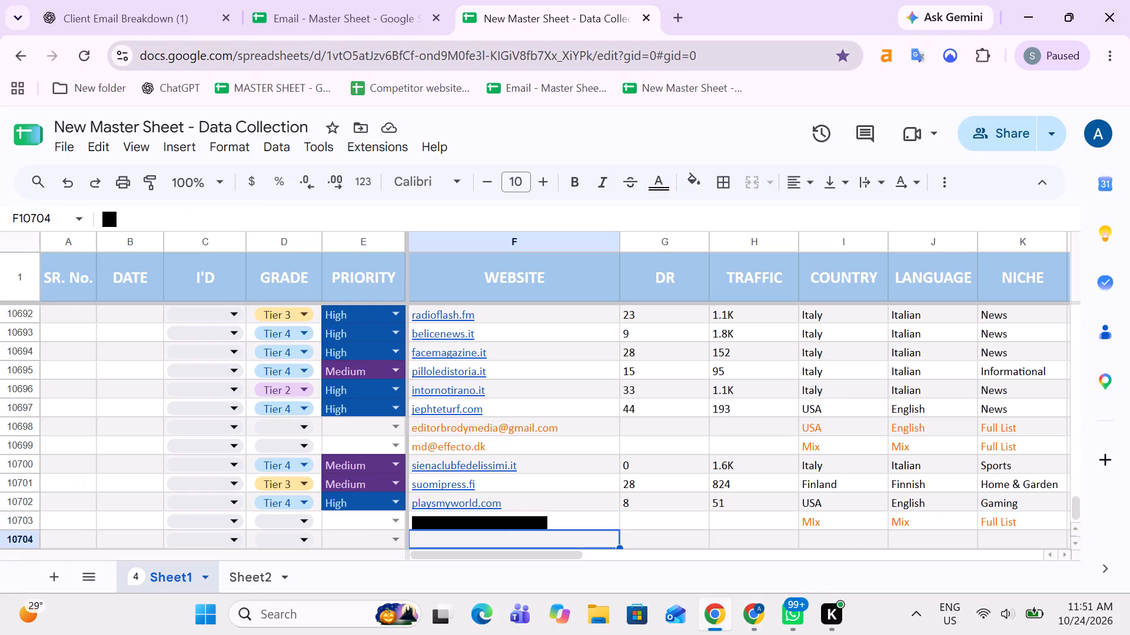
key("Return")
key("ctrl+v")
Select the DR cell in the defanet.it row and switch back to the defanet.it website.
key("Tab")
key("Right")
key("Right")
key("Left")
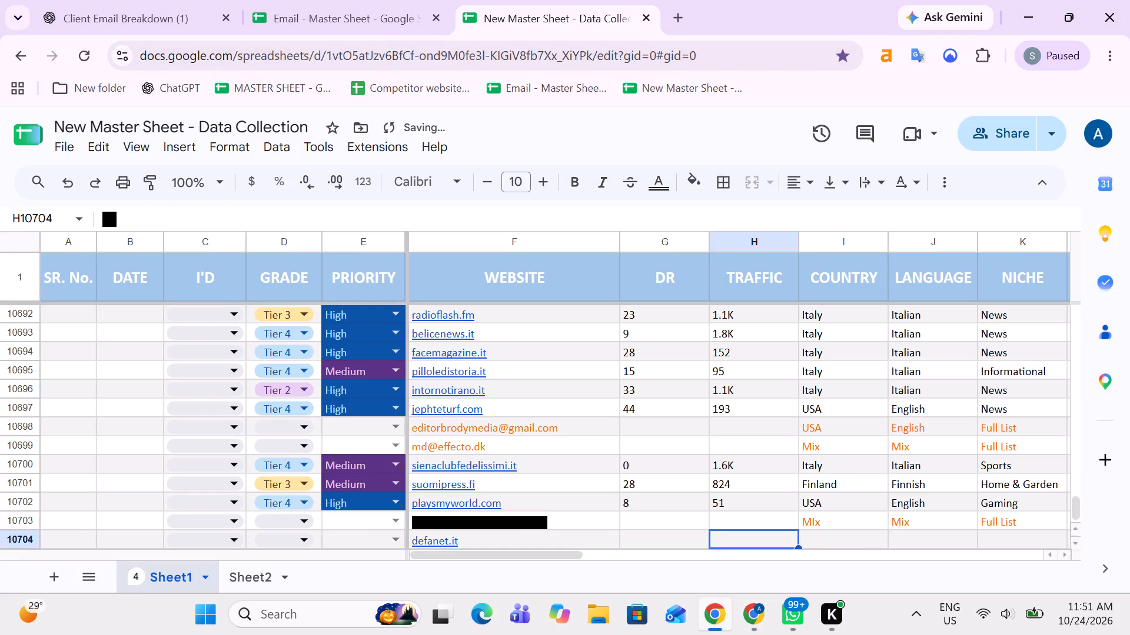
key("Left")
key("Down")
key("Down")
key("Down")
key("Down")
key("Up")
key("Up")
key("Up")
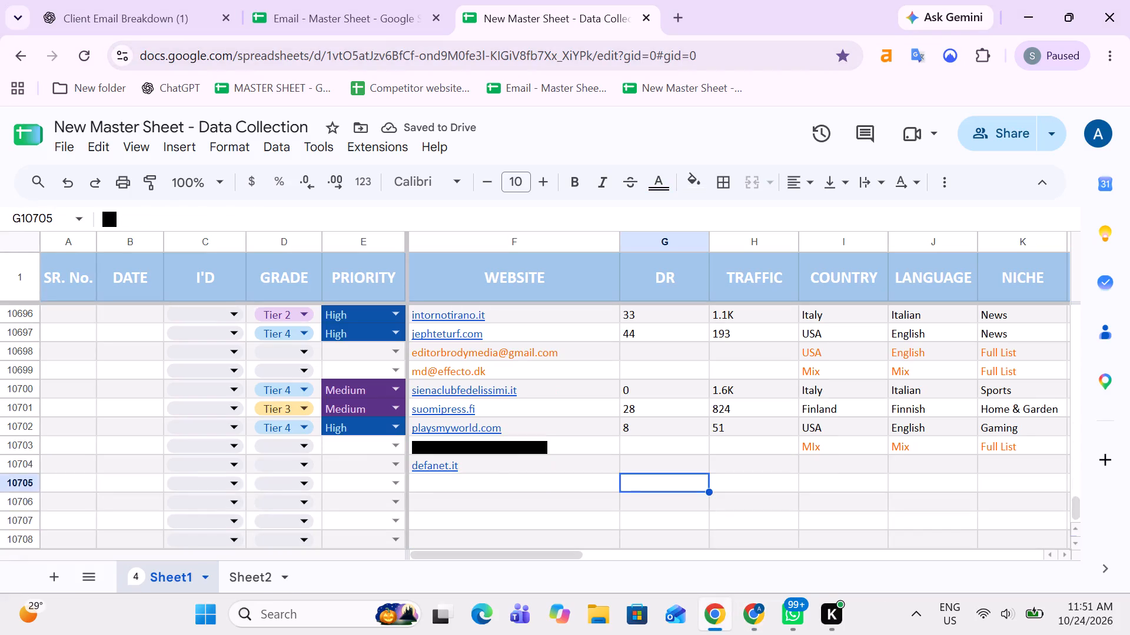
key("Up")
key("Right")
key("Left")
key("alt+Tab")
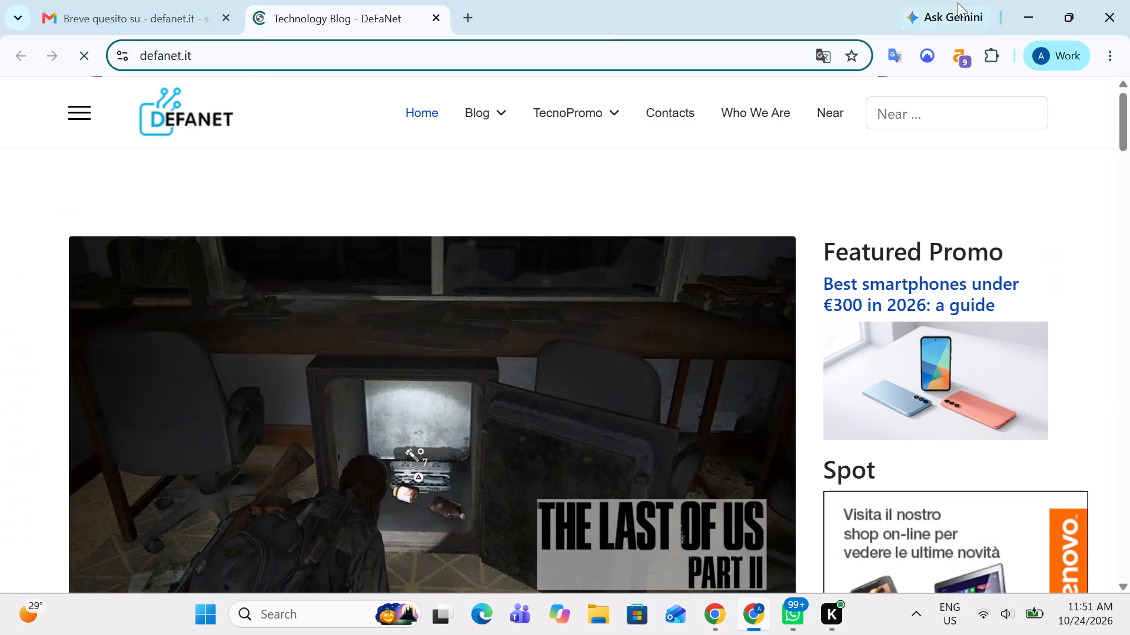
Look up defanet.it's Ahrefs domain metrics and enter DR 9 and traffic 532 in its New Master Sheet row.
left_click(963, 63)
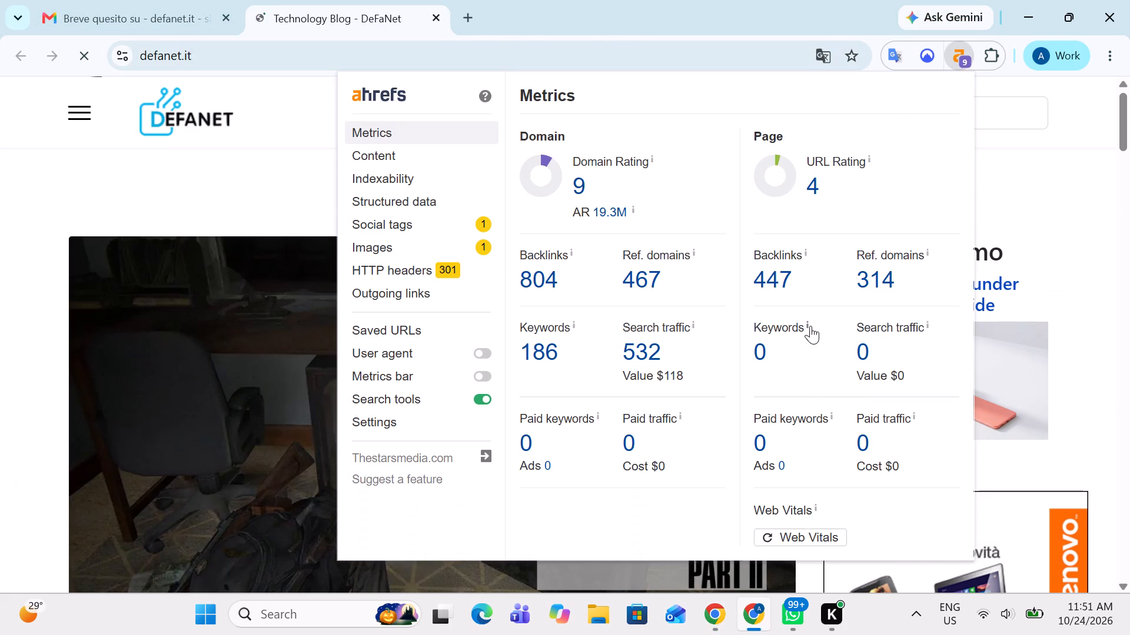
key("alt+Tab")
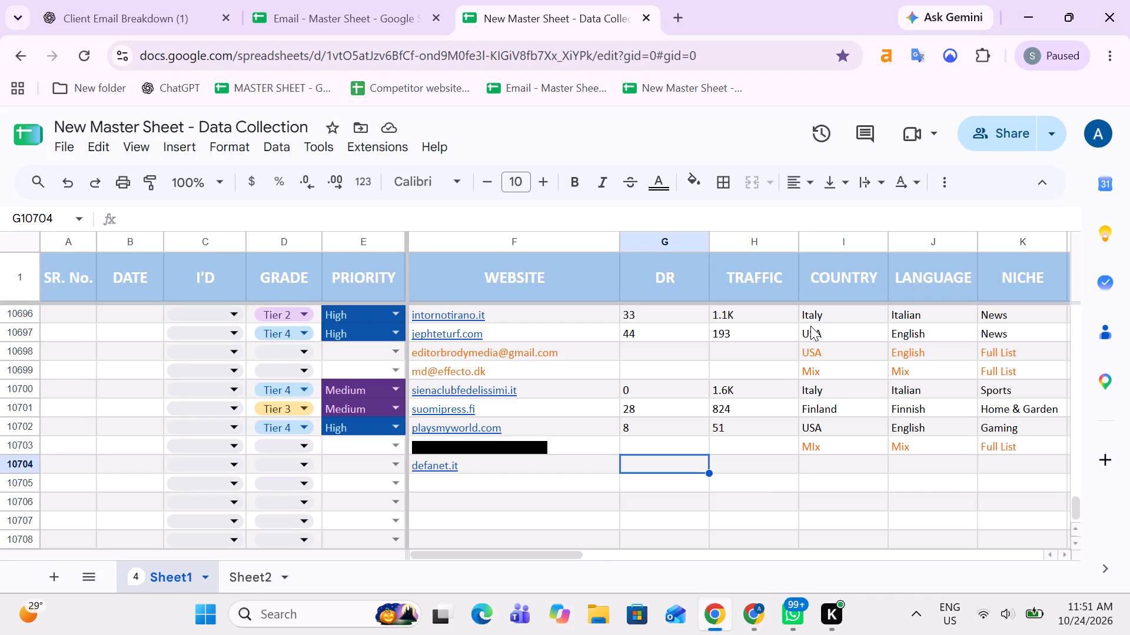
key("9")
key("Right")
type("532")
Enter Italy as the country and Italian as the language for the defanet.it row.
key("Right")
type("It")
key("Right")
type("It")
key("Right")
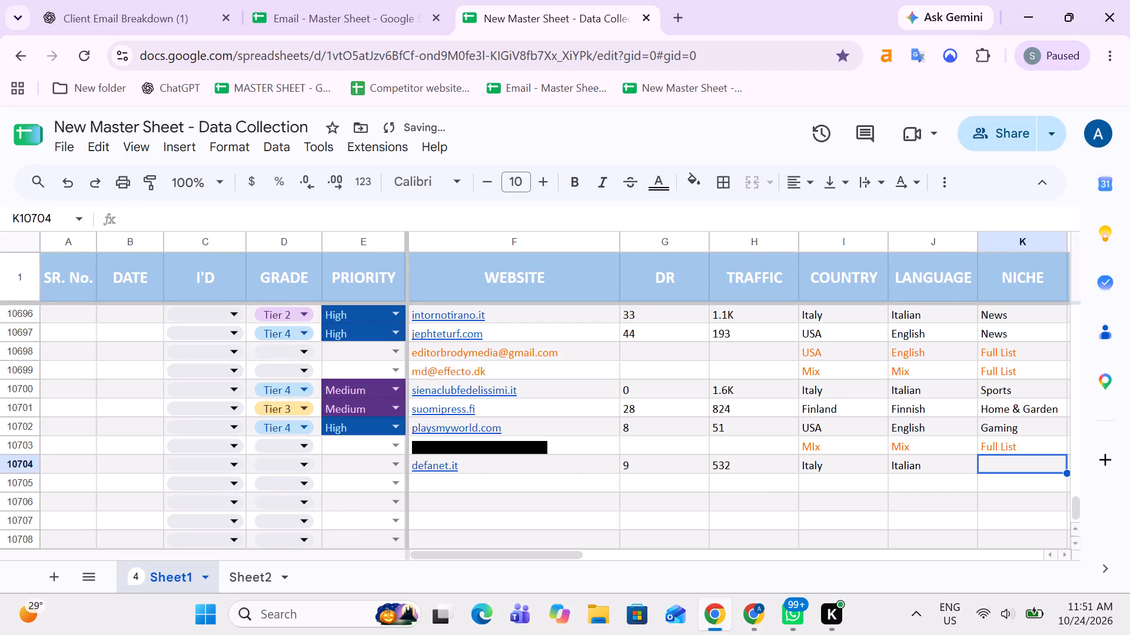
Enter Technology as the niche for the defanet.it row, checking the site again first.
key("alt+Tab")
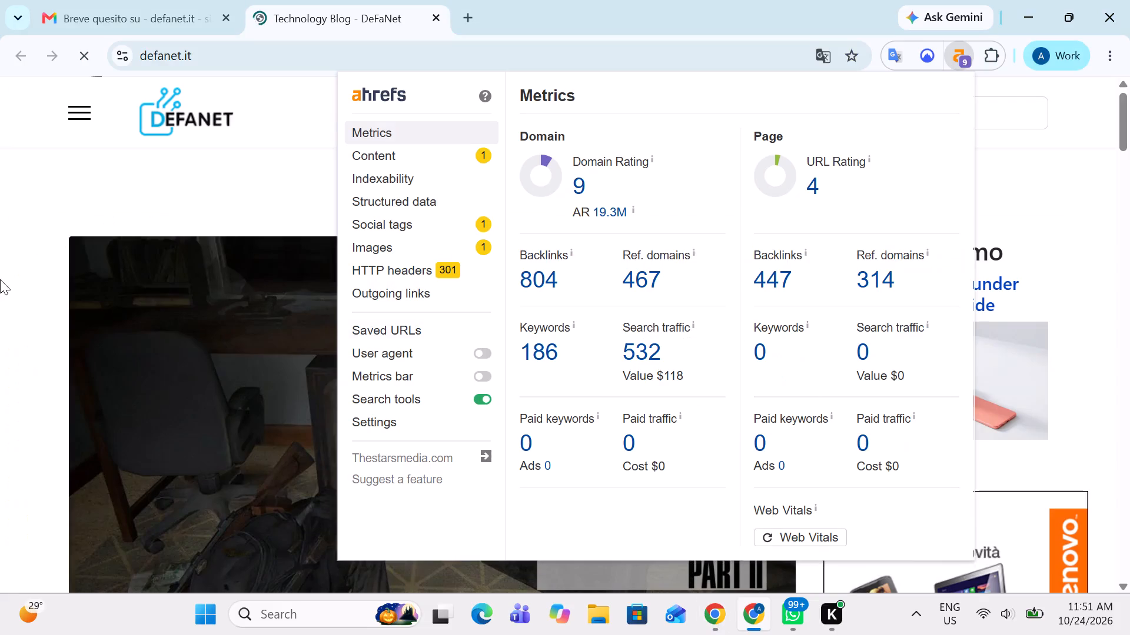
key("alt+Tab")
type("Tec")
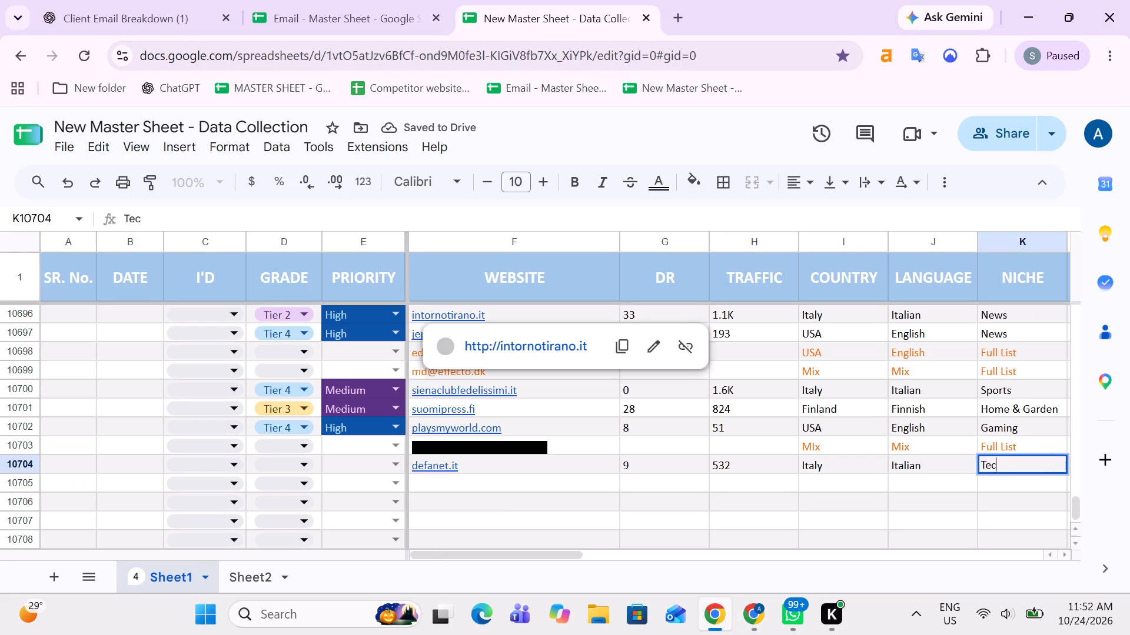
key("Right")
key("Left")
key("shift+y")
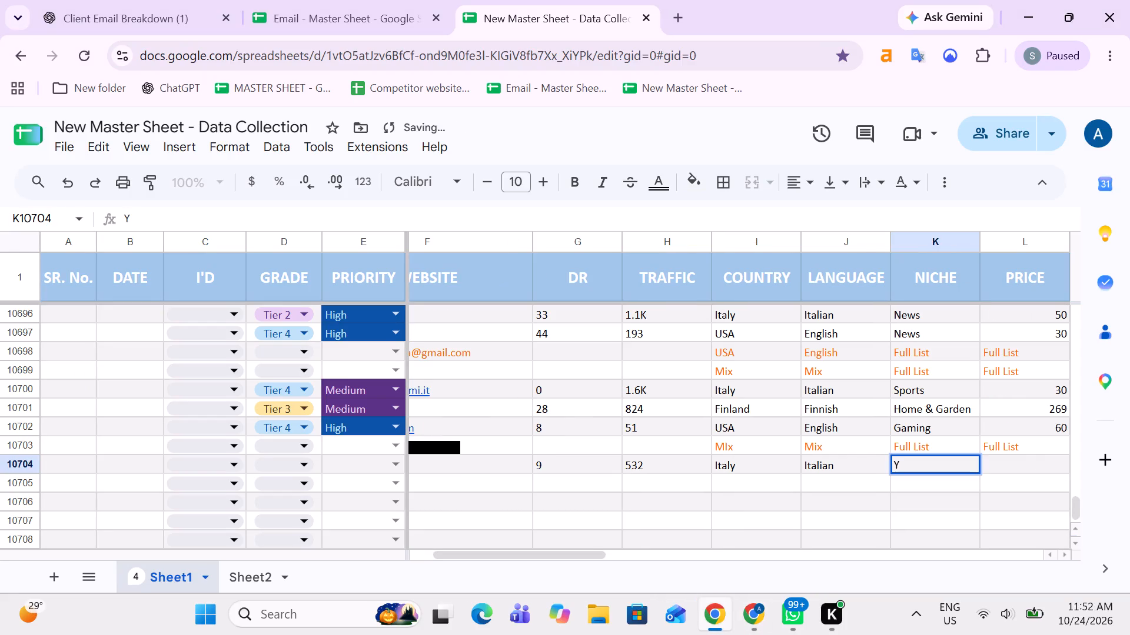
key("BackSpace")
type("Tech")
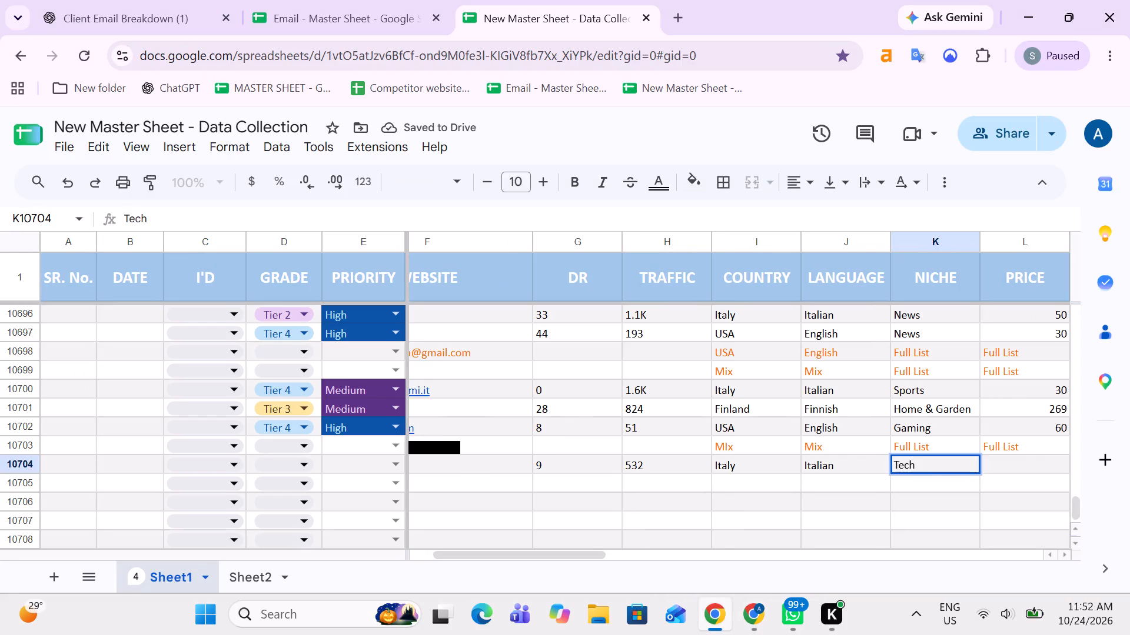
key("n")
key("Right")
Go to the Price of the defanet.it row.
key("Right")
key("Right")
key("Left")
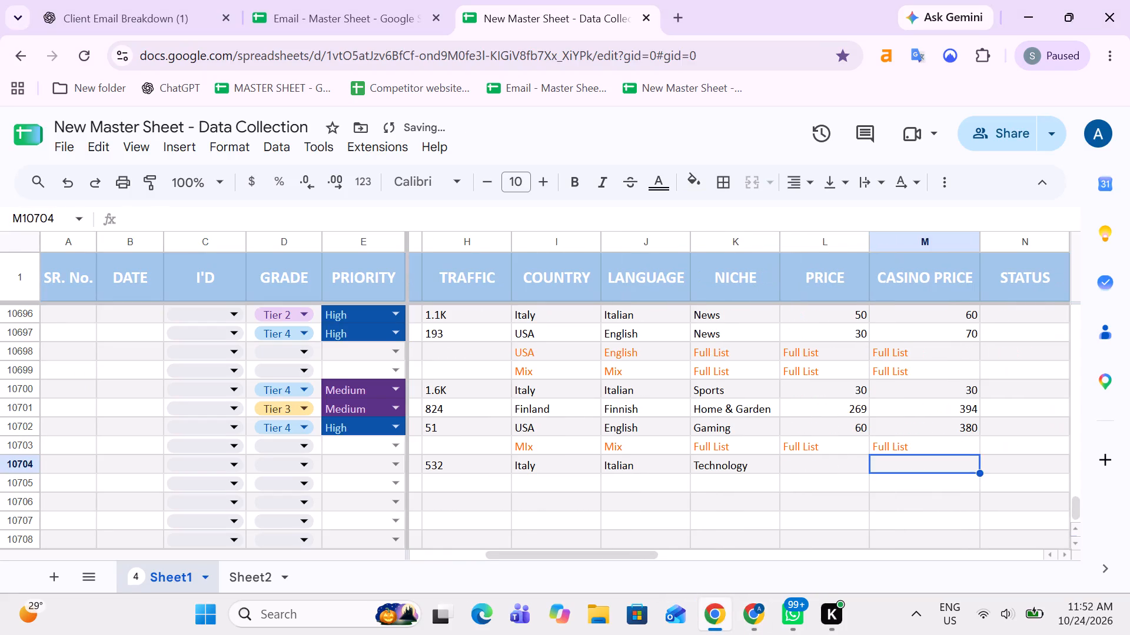
key("Left")
key("Left")
key("Right")
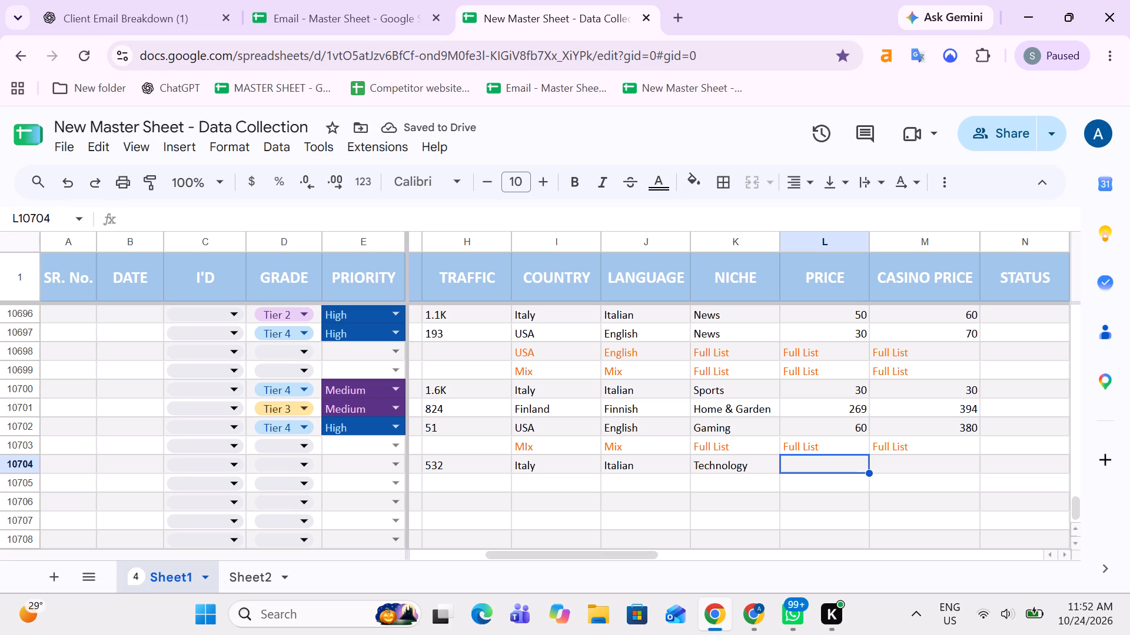
Search the defanet.it site for Netbet and close the page after checking the results.
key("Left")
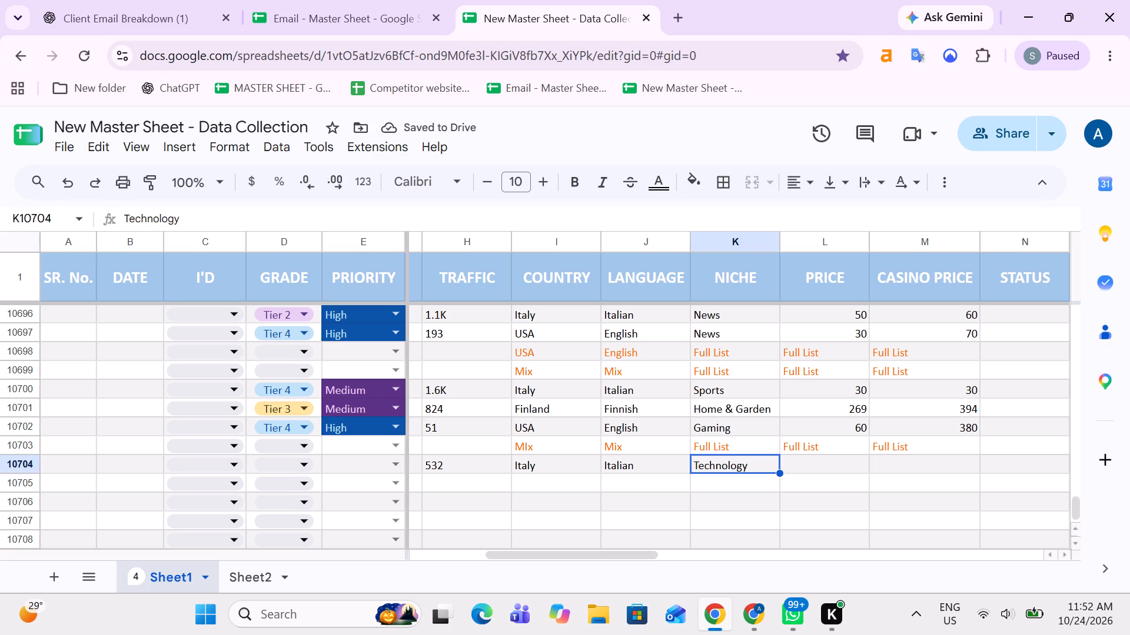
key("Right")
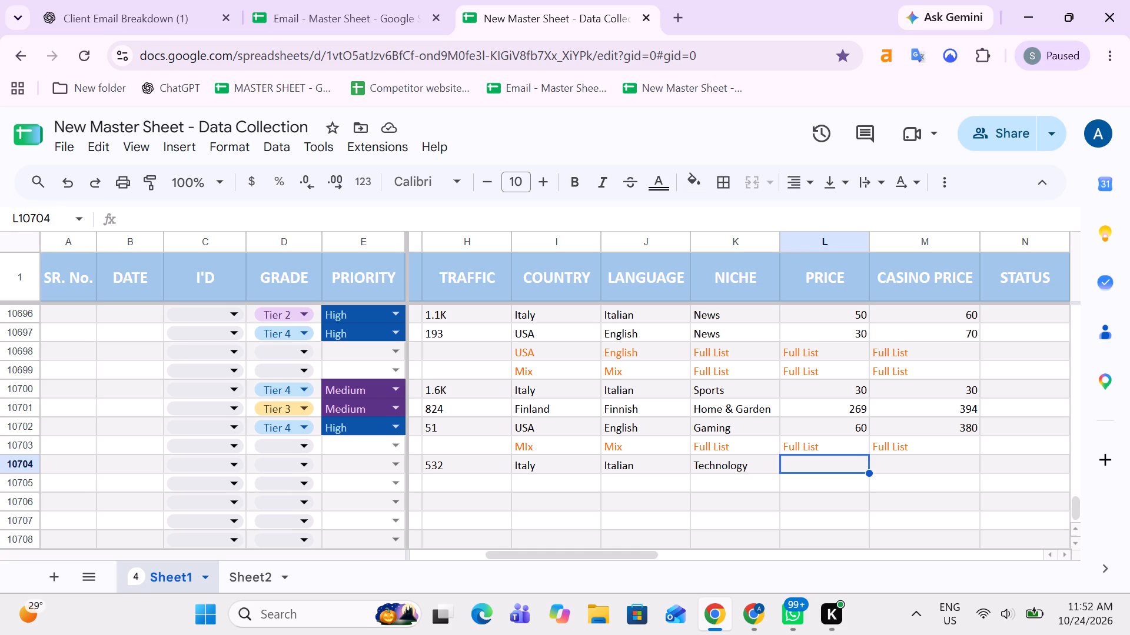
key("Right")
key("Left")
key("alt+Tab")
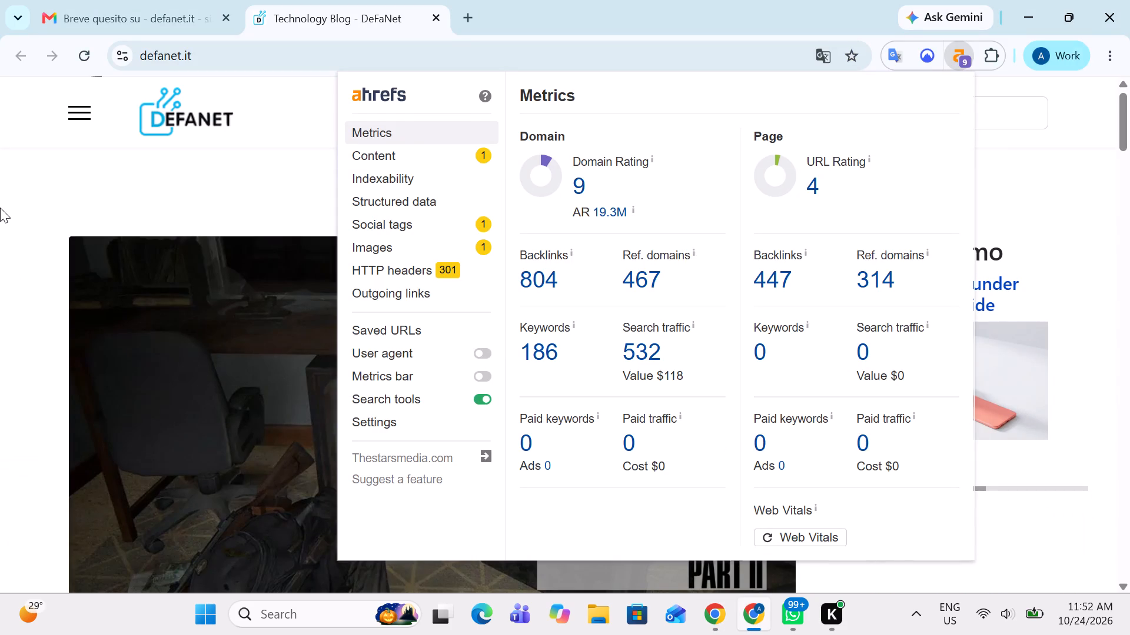
left_click(1028, 120)
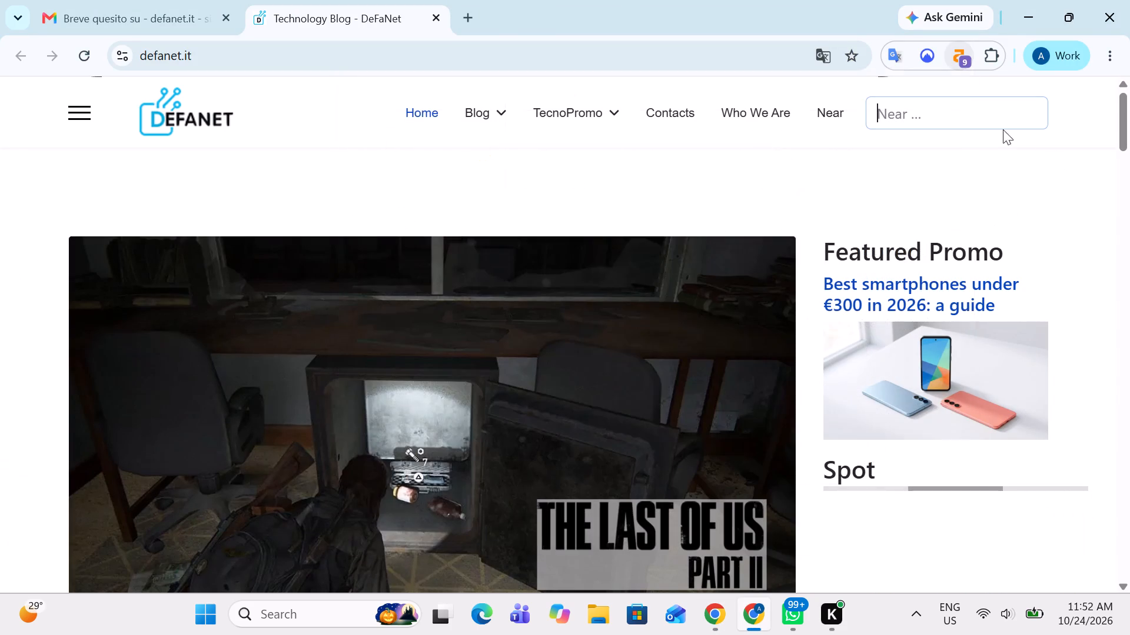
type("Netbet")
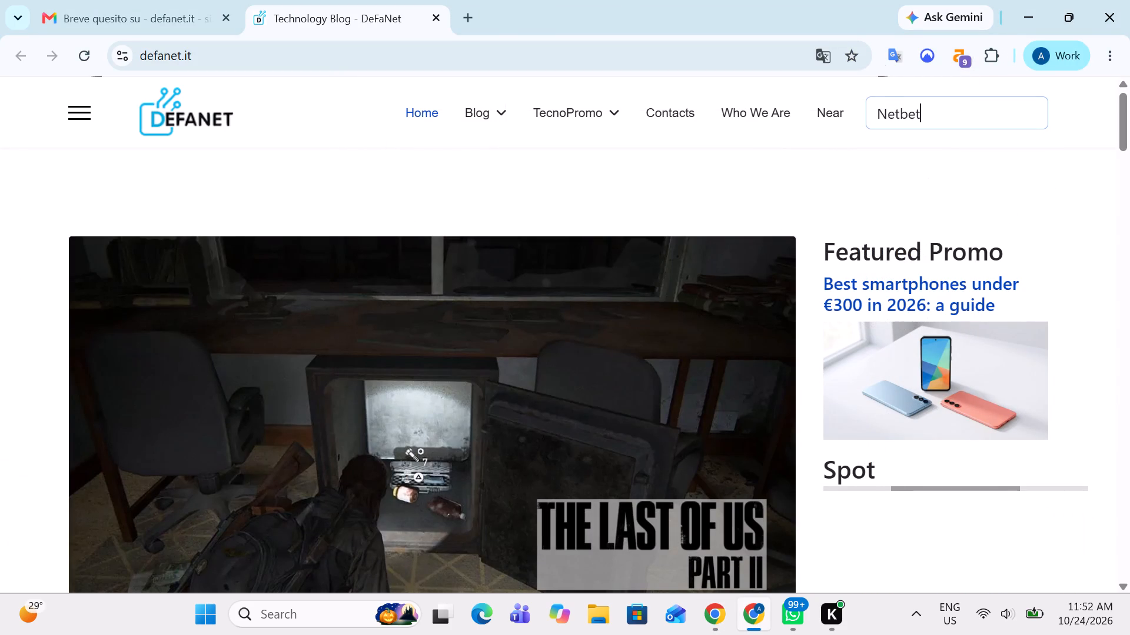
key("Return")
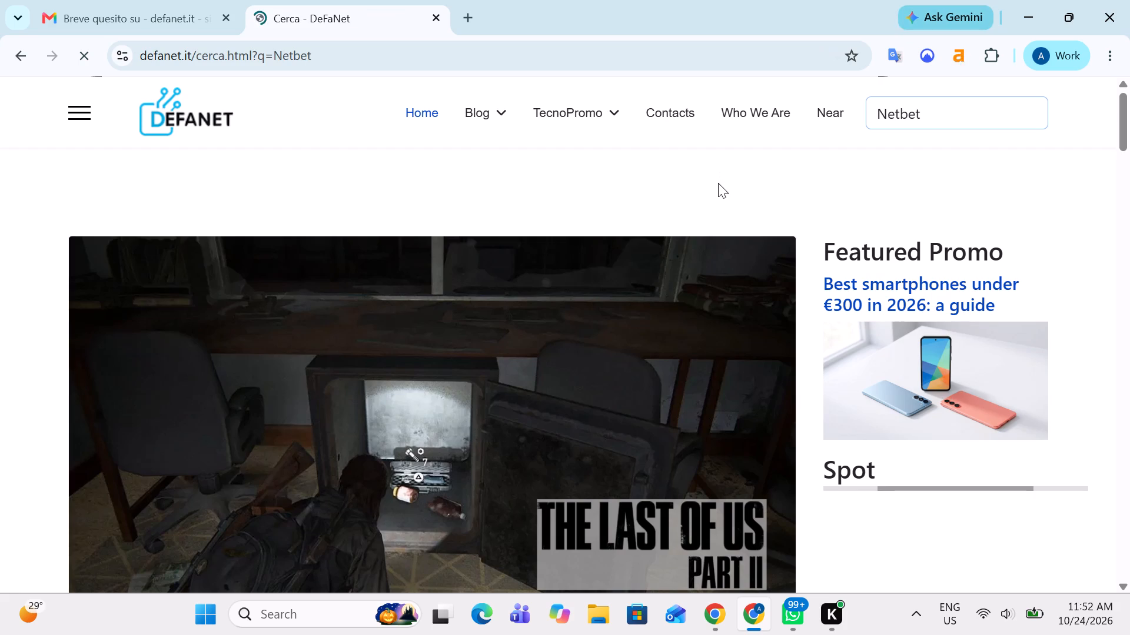
scroll(387, 238, "down", 4)
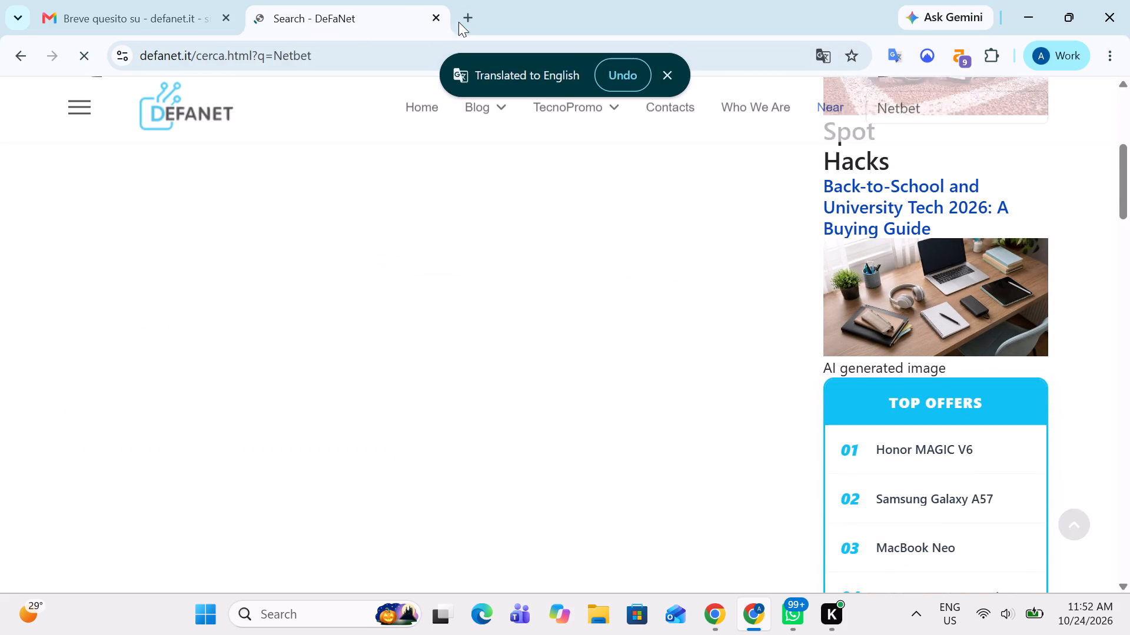
left_click(434, 19)
Check the quoted prices in the email and enter Price 50 and Casino Price 100 in the defanet.it row.
scroll(567, 397, "down", 6)
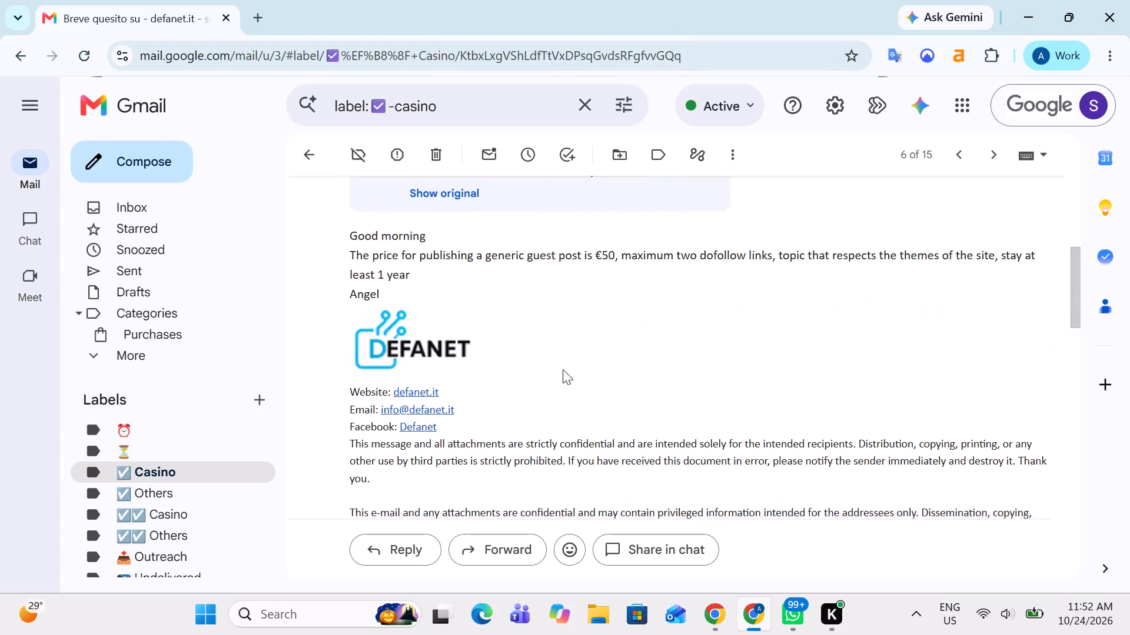
scroll(563, 369, "down", 1)
scroll(584, 372, "up", 3)
scroll(597, 397, "down", 13)
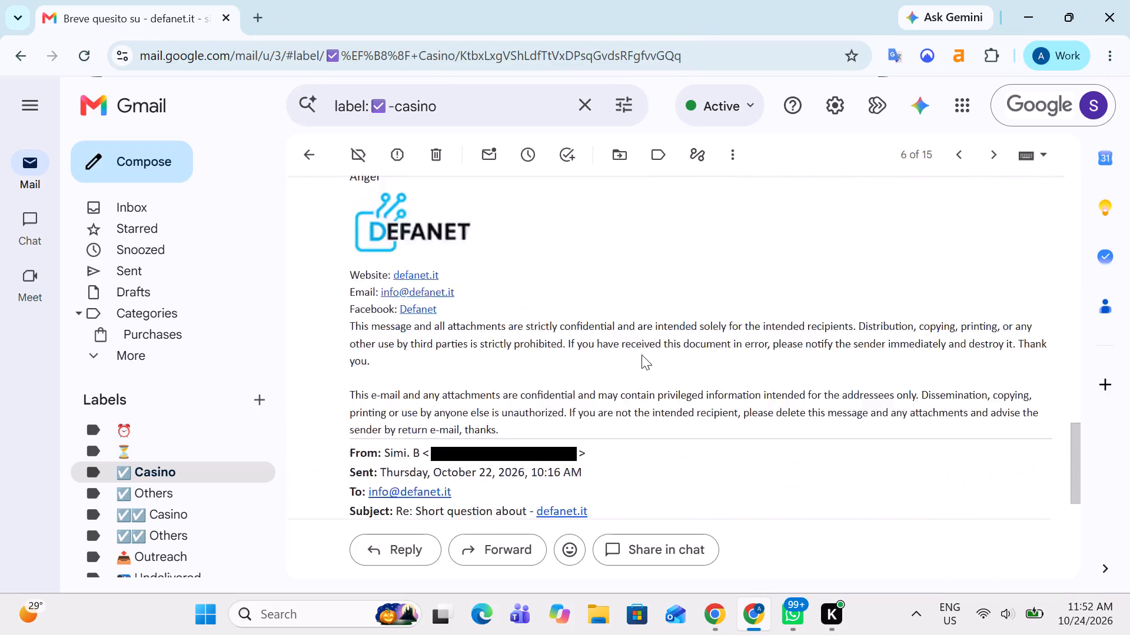
scroll(642, 355, "up", 2)
key("alt+Tab")
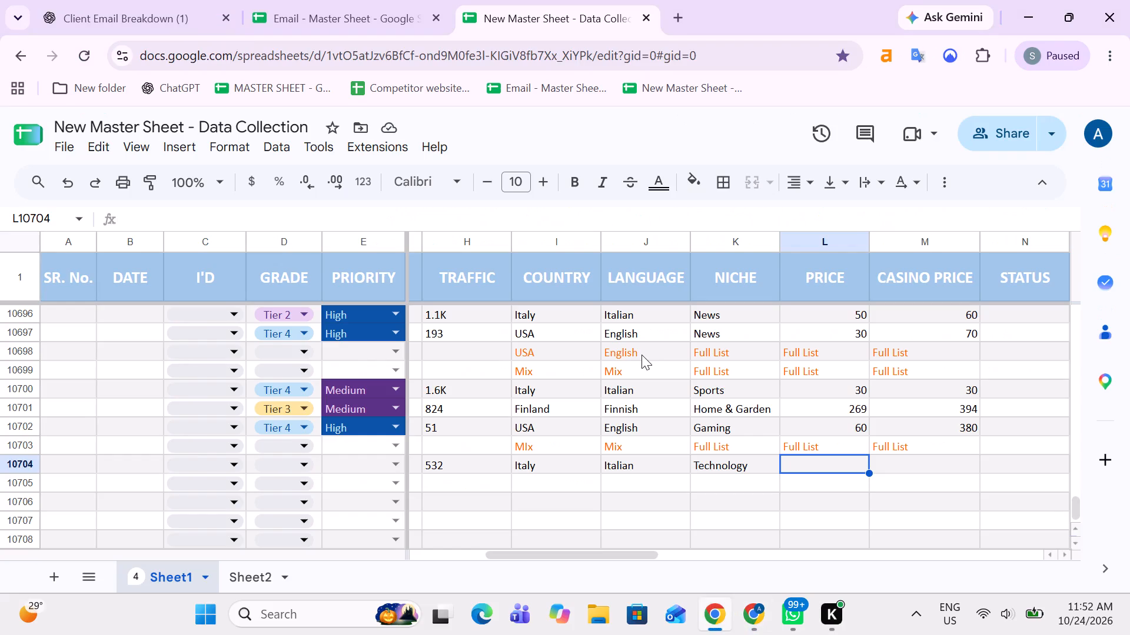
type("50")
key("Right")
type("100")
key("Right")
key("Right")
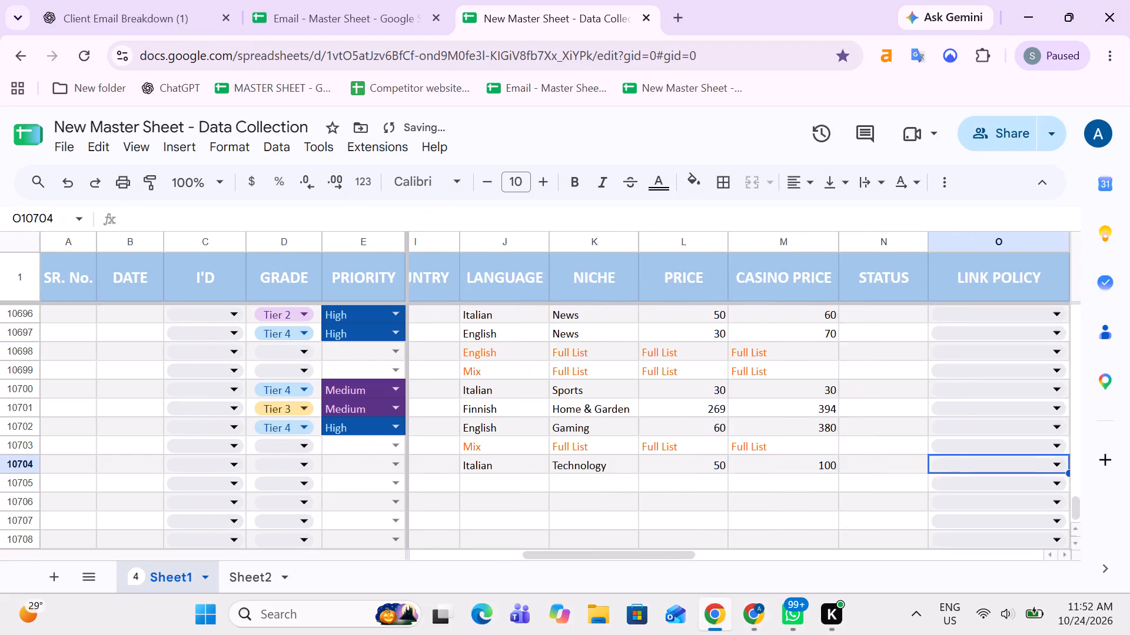
Set the Website Type of the defanet.it row to Unique.
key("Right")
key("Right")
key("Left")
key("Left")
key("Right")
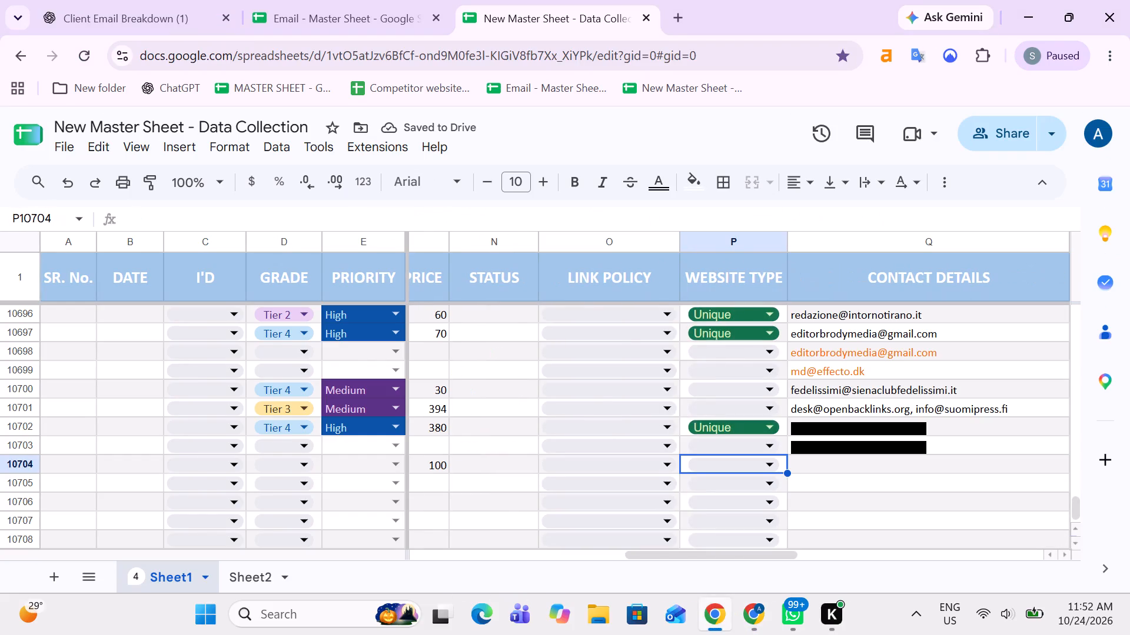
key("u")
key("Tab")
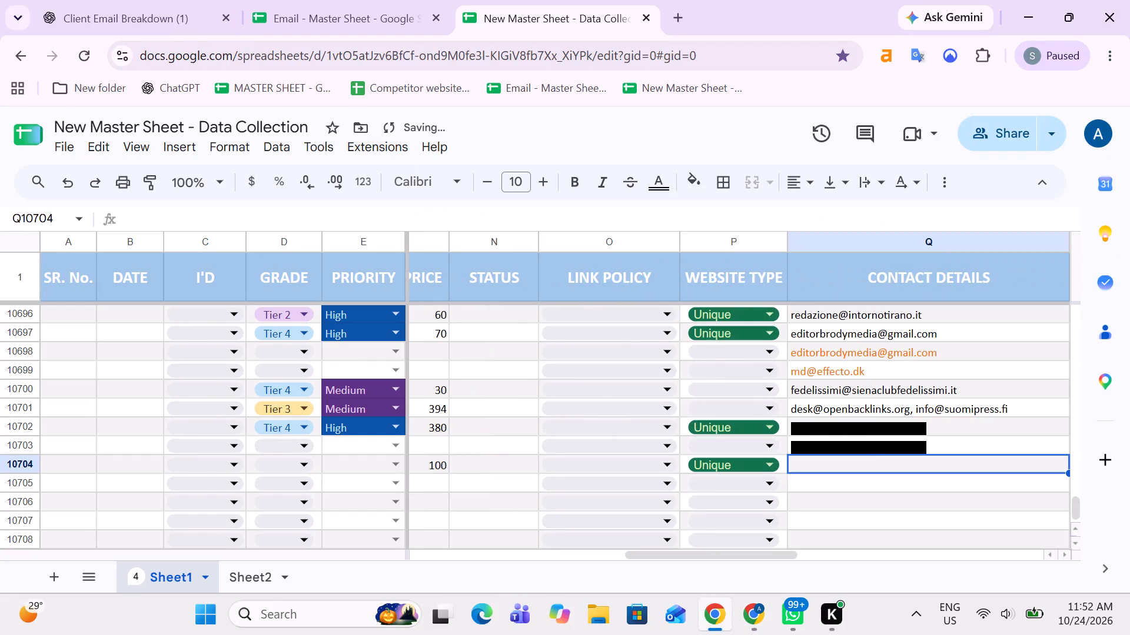
Copy the sender's email address from the Gmail conversation into the defanet.it row's Contact Details, rechecking the site's Netbet search first.
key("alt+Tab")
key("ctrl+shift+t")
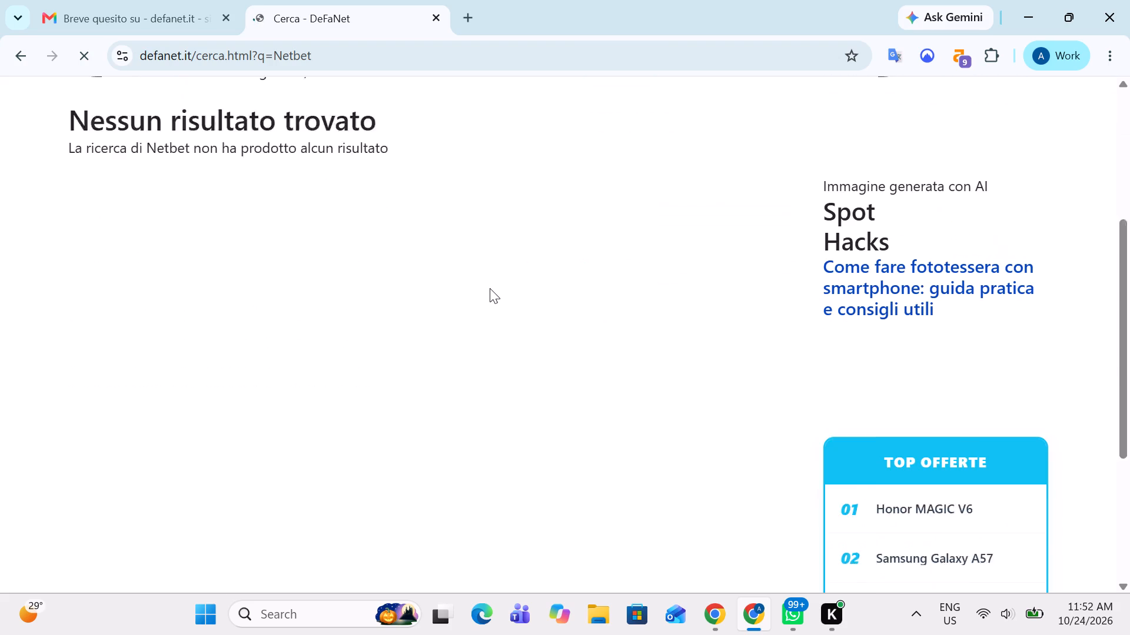
scroll(474, 310, "down", 3)
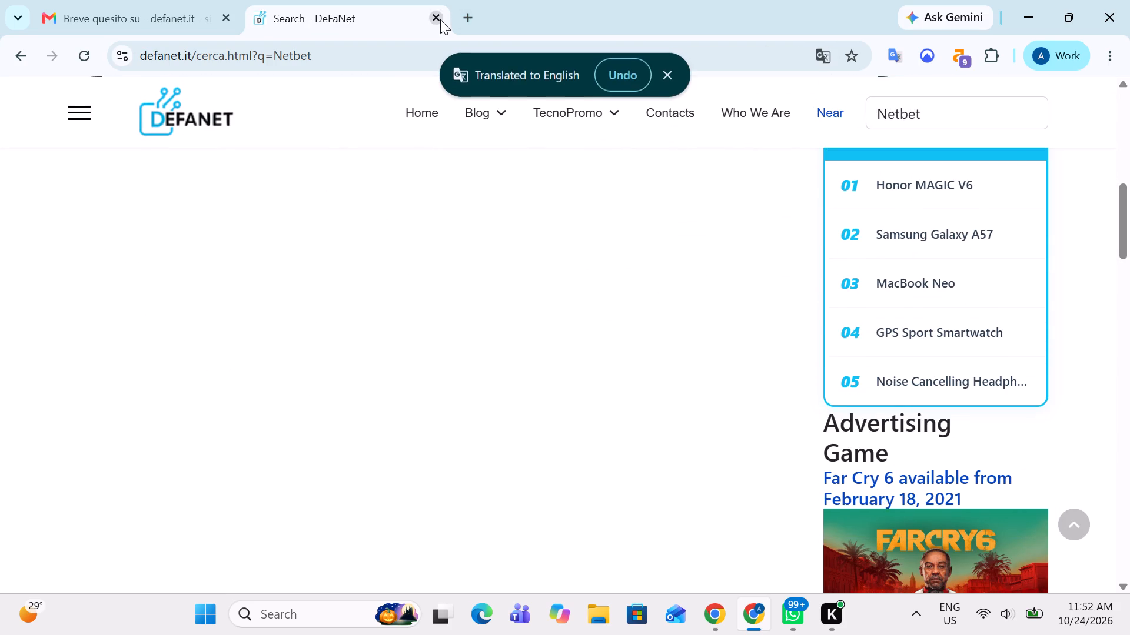
left_click(440, 19)
scroll(507, 373, "up", 3)
scroll(456, 346, "up", 1)
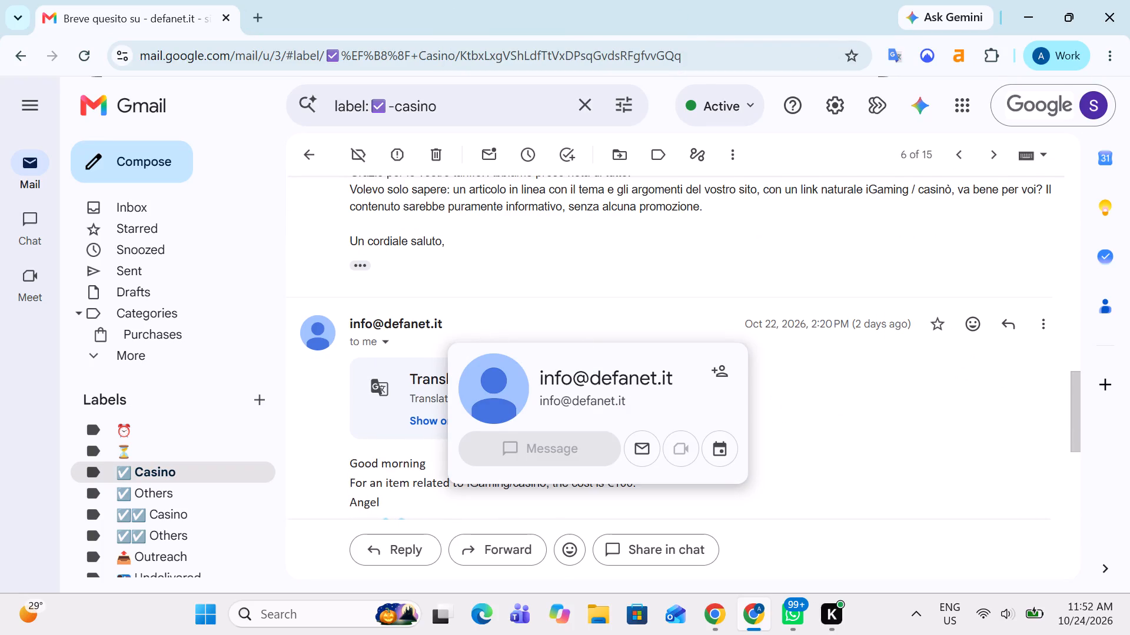
left_click(642, 402)
key("alt+Tab")
key("Right")
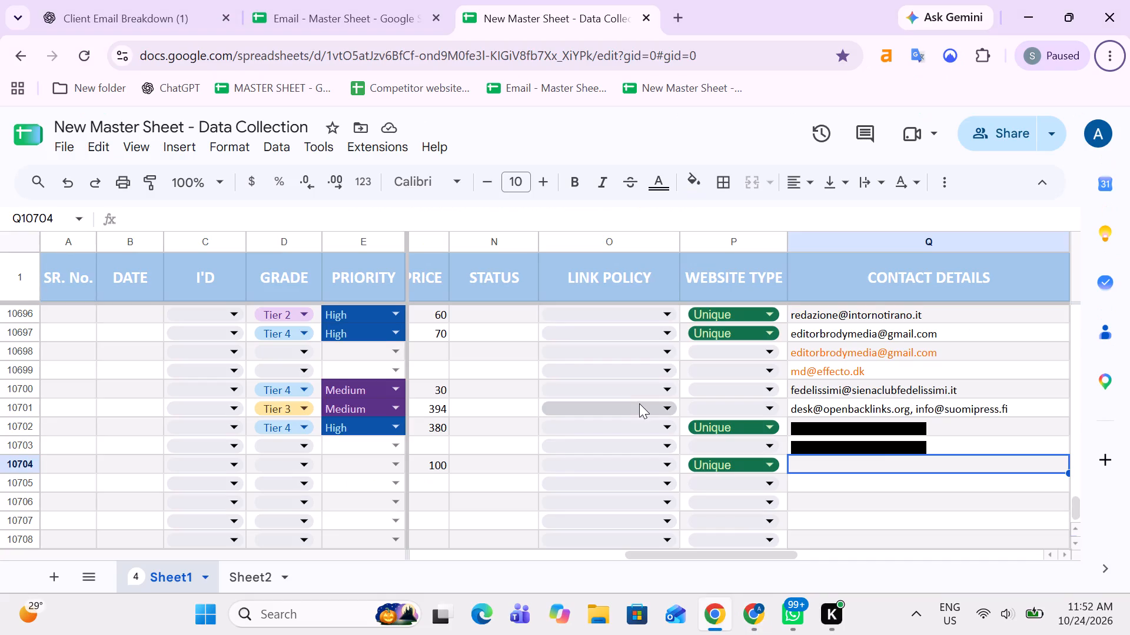
key("Left")
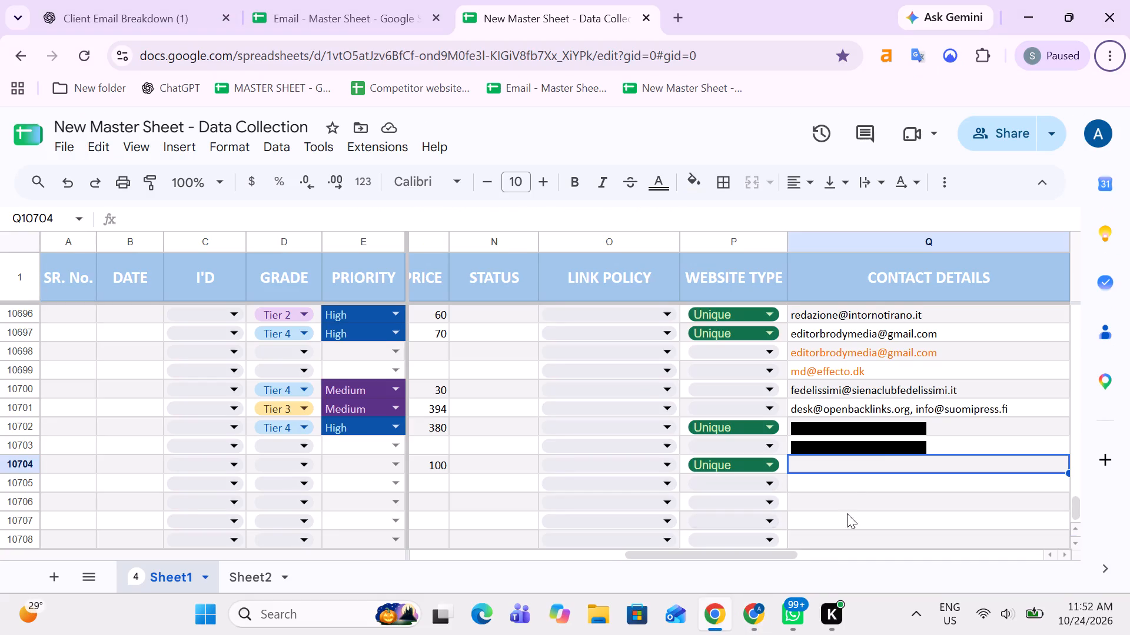
left_click(839, 474)
key("Down")
key("Up")
key("Return")
key("ctrl+v")
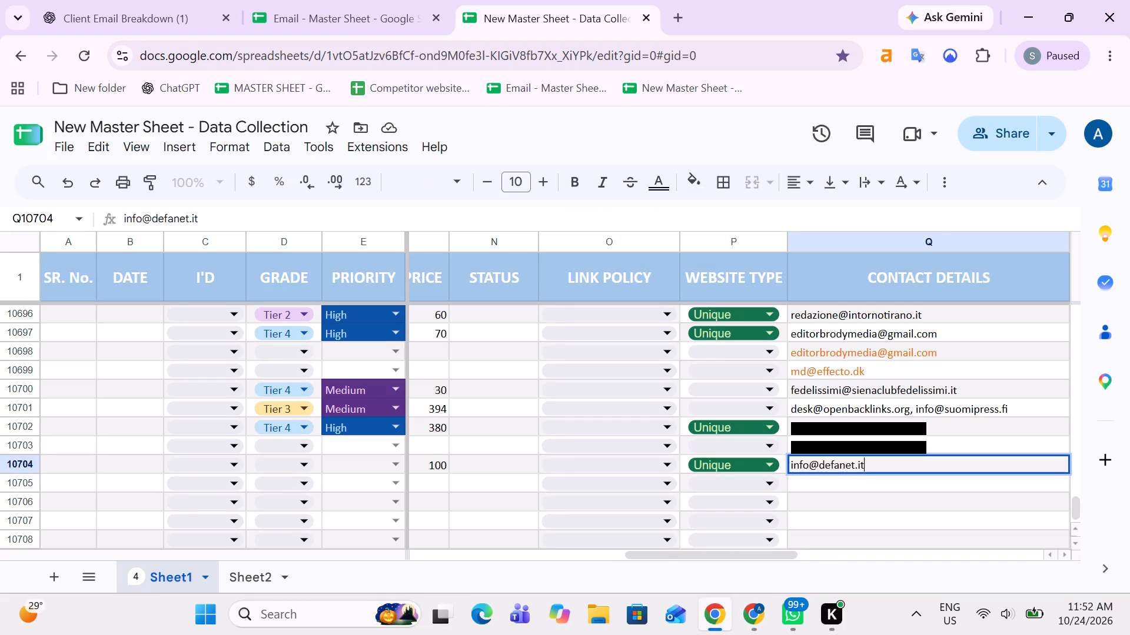
key("Tab")
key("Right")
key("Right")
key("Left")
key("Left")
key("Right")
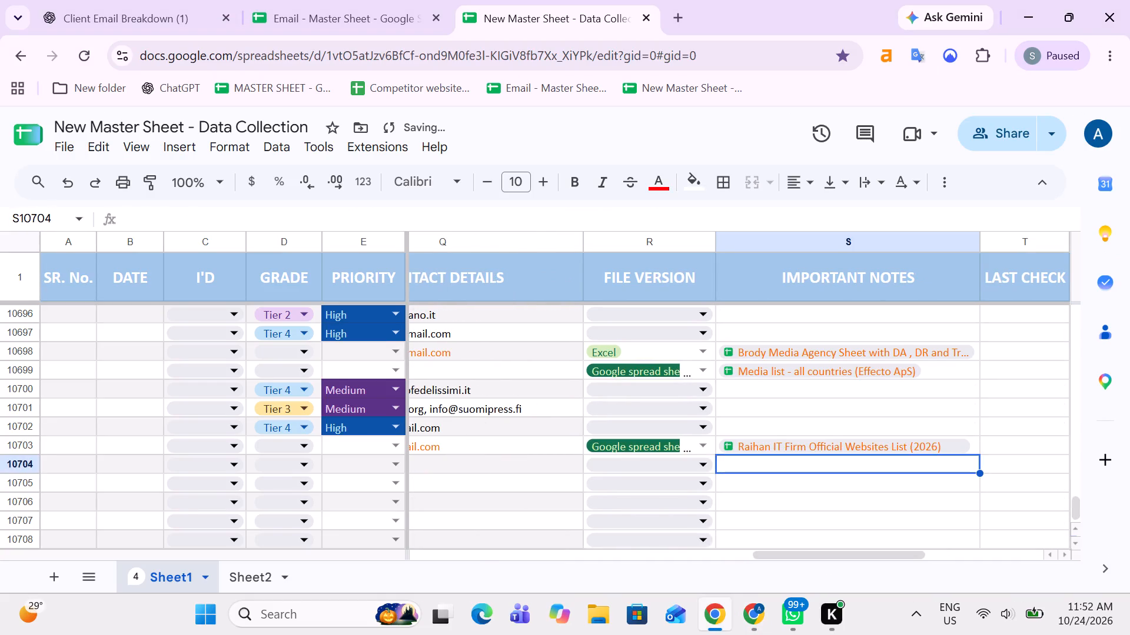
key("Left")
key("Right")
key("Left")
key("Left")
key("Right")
Review the defanet.it email conversation, from the latest replies back to the first message.
key("alt+Tab")
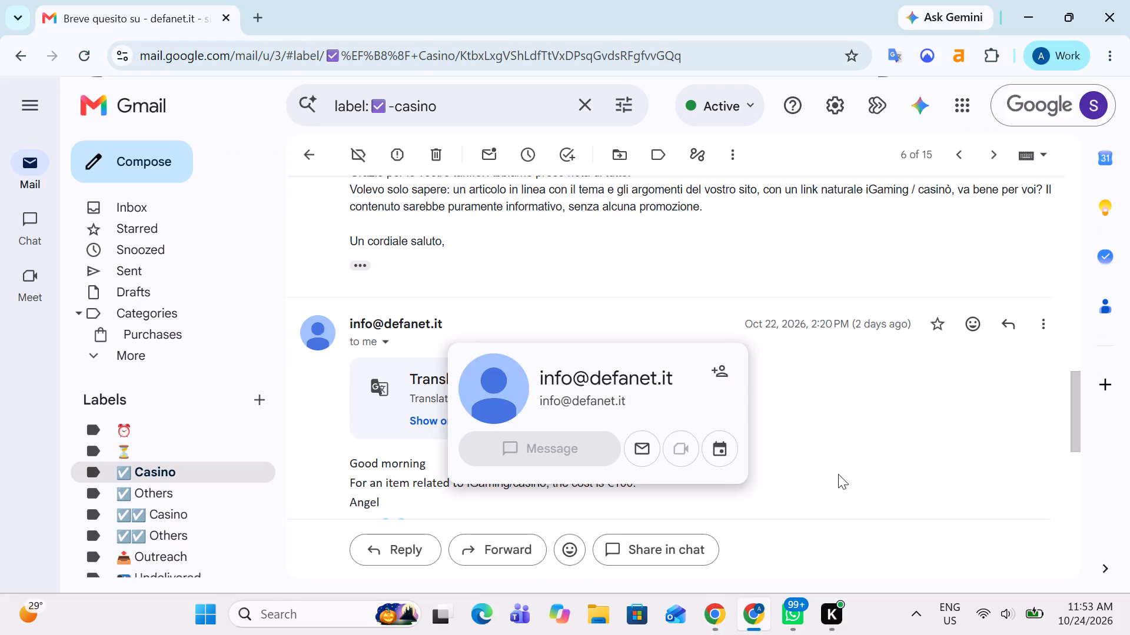
scroll(921, 378, "down", 3)
scroll(691, 355, "down", 2)
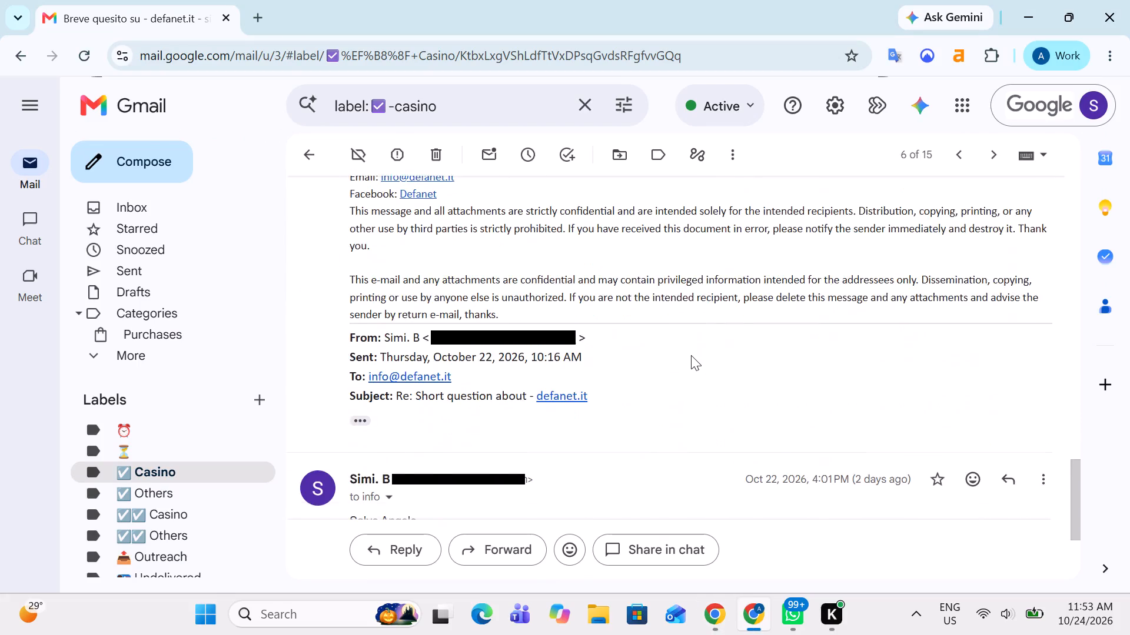
scroll(691, 355, "down", 3)
scroll(663, 366, "up", 11)
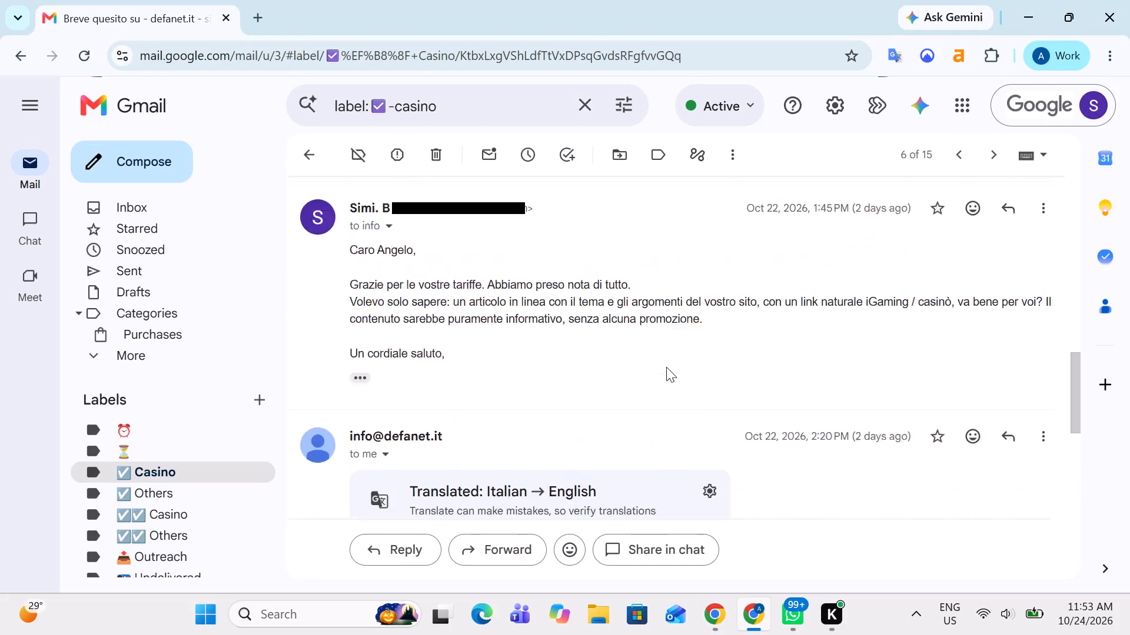
scroll(666, 367, "up", 16)
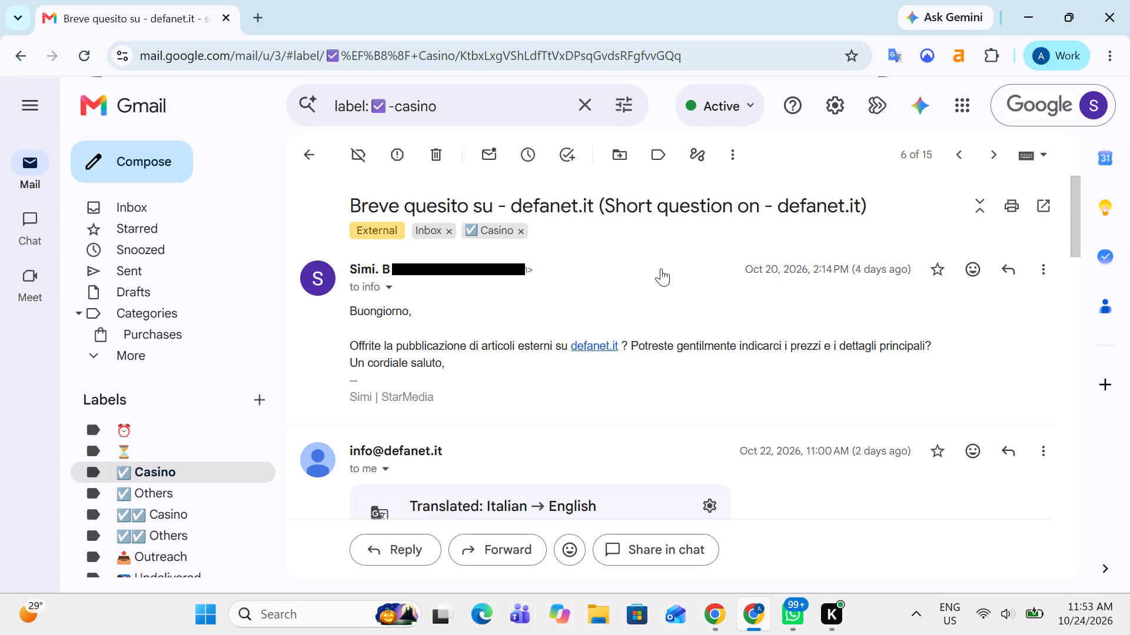
Set the Priority of the defanet.it row to High.
key("alt+Tab")
key("Right")
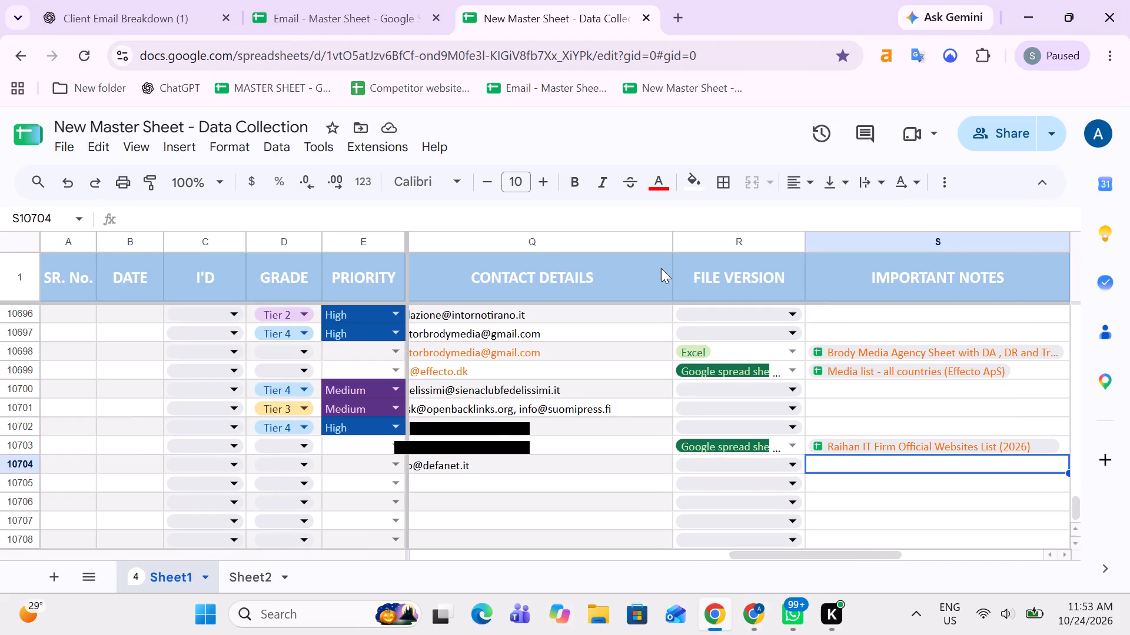
key("Left")
key("Left")
key("Left")
key("Left")
key("Left")
key("Left")
key("Left")
key("Left")
key("Left")
key("Left")
key("Left")
key("Left")
key("Left")
key("Left")
key("Left")
key("Left")
key("Left")
key("Left")
key("Left")
key("Left")
key("Right")
key("Right")
key("Right")
key("Right")
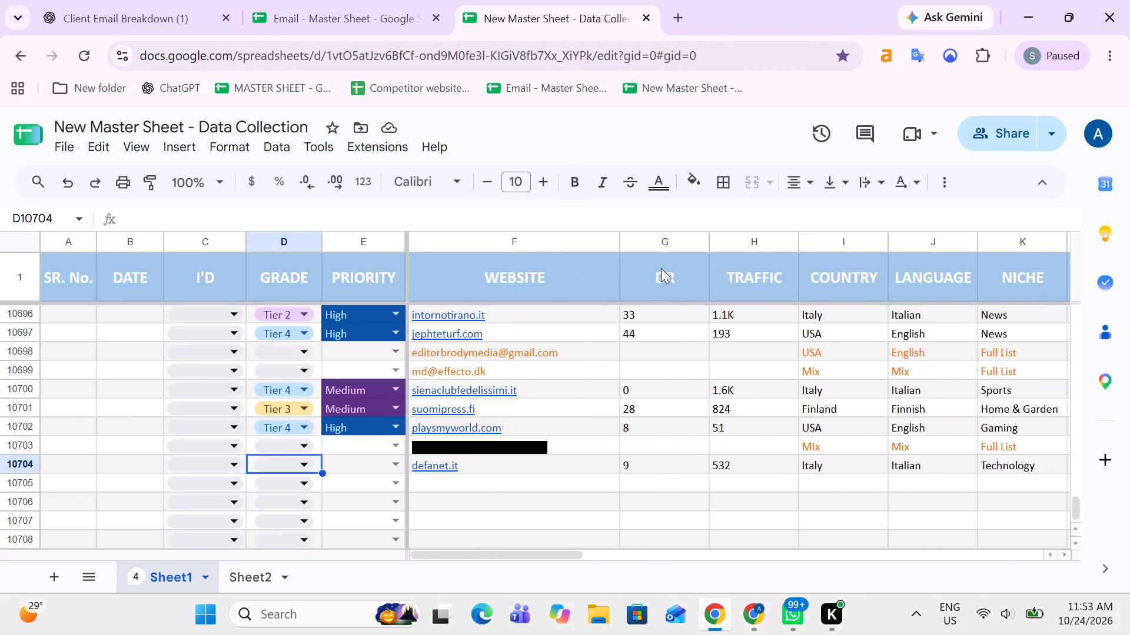
key("Right")
key("Left")
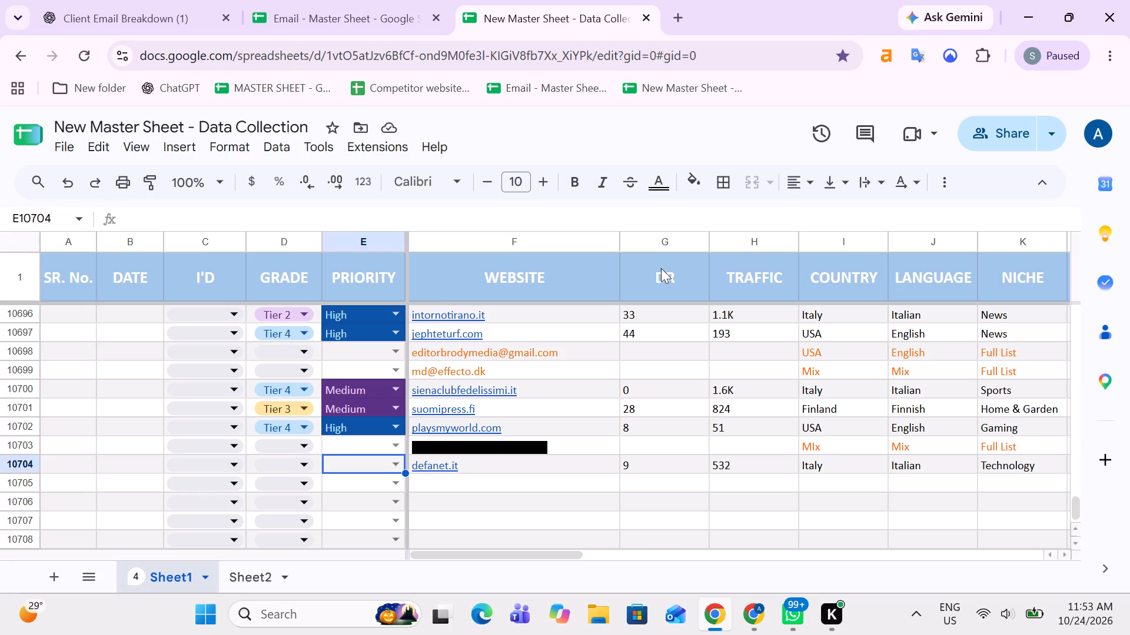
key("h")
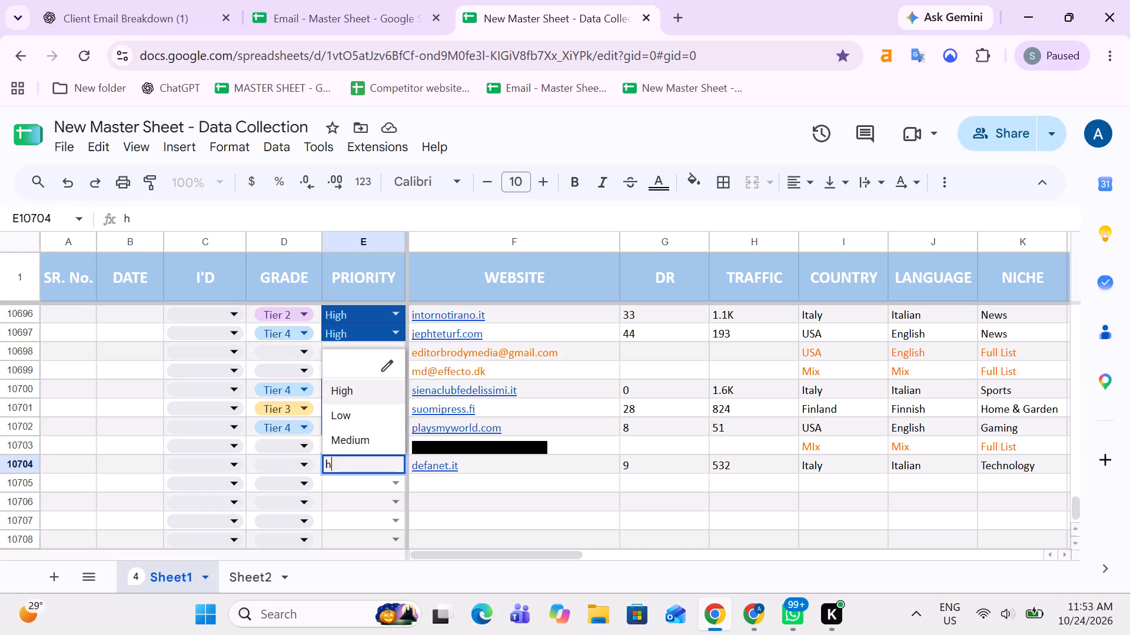
key("Down")
key("Return")
Look across the defanet.it row through the Website Type, Contact Details and File Version entries.
key("Up")
key("Right")
key("Right")
key("Right")
key("Right")
key("Right")
key("Right")
key("Right")
key("Right")
key("Right")
key("Right")
key("Right")
key("Right")
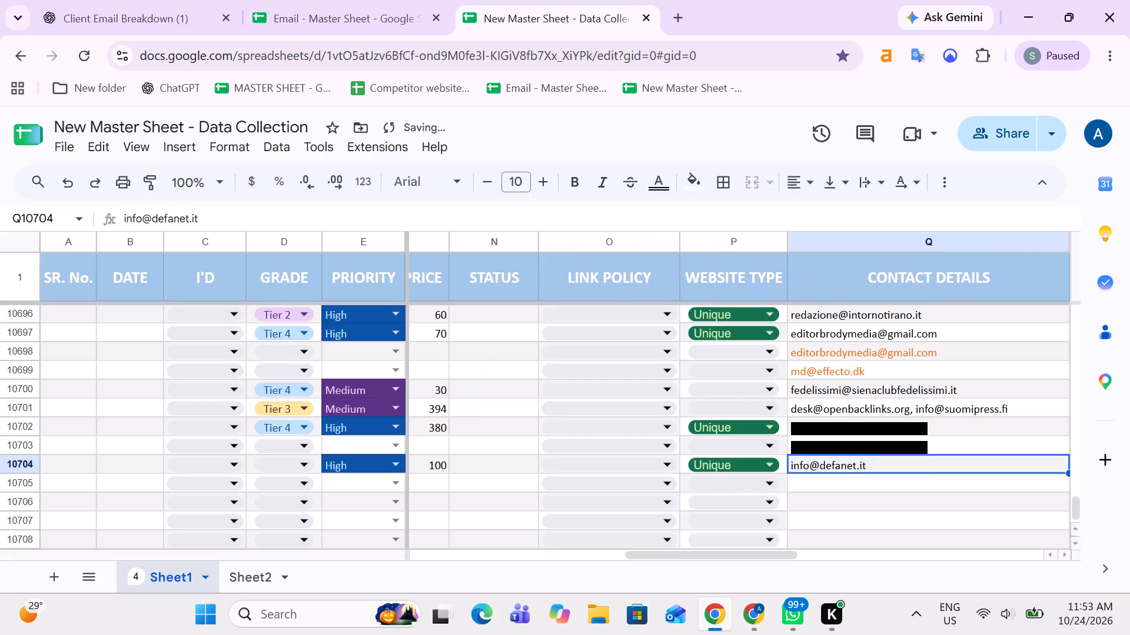
key("Right")
key("Right")
key("Left")
key("Left")
key("Right")
key("Left")
key("Left")
key("Right")
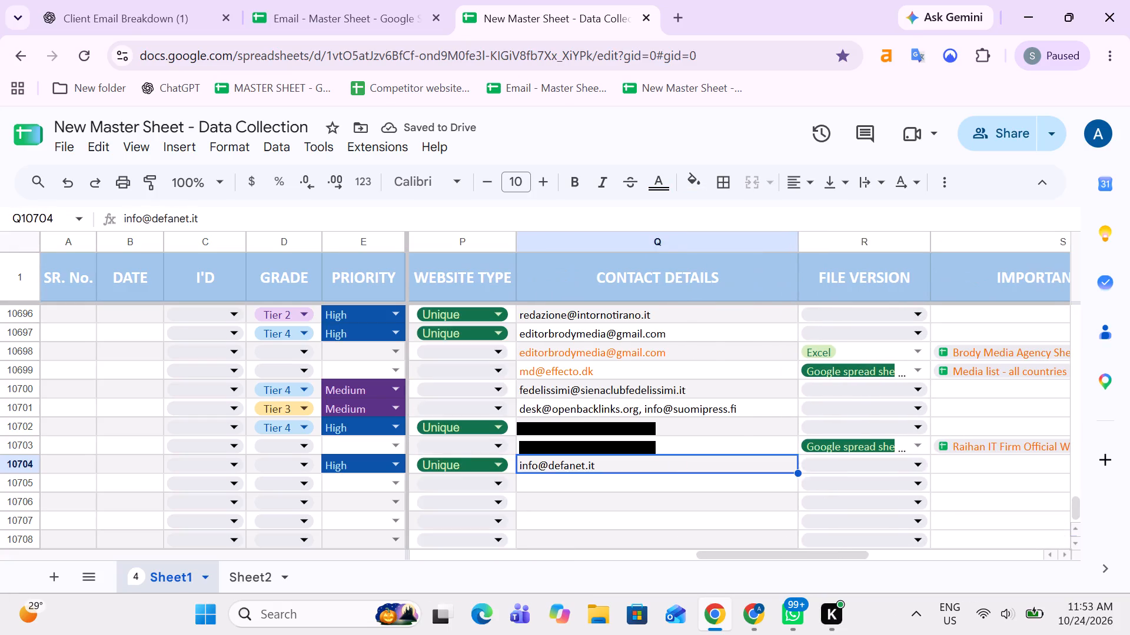
key("Right")
key("Right")
key("Right")
key("Left")
key("Left")
key("Left")
key("Left")
key("Right")
key("Right")
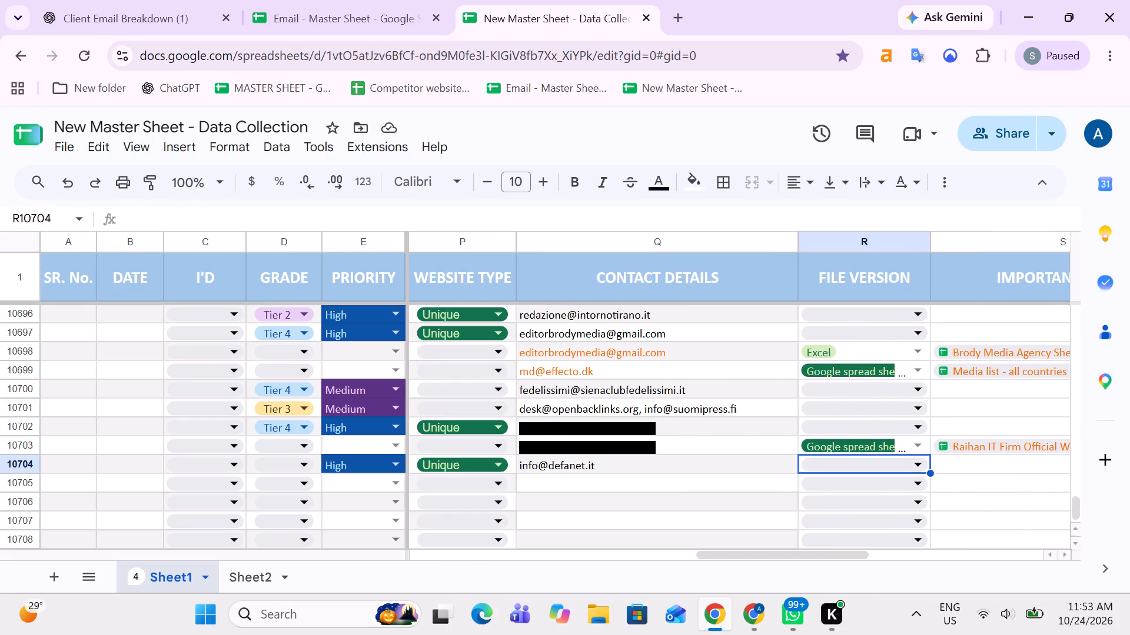
Set the Grade of the defanet.it row to Tier 4.
key("Left")
key("Left")
key("Left")
key("Left")
key("Left")
key("Left")
key("Left")
key("Left")
key("Left")
key("Left")
key("Left")
key("Left")
key("Left")
key("Left")
key("Left")
key("Left")
key("Left")
key("Left")
key("Right")
key("Right")
key("Right")
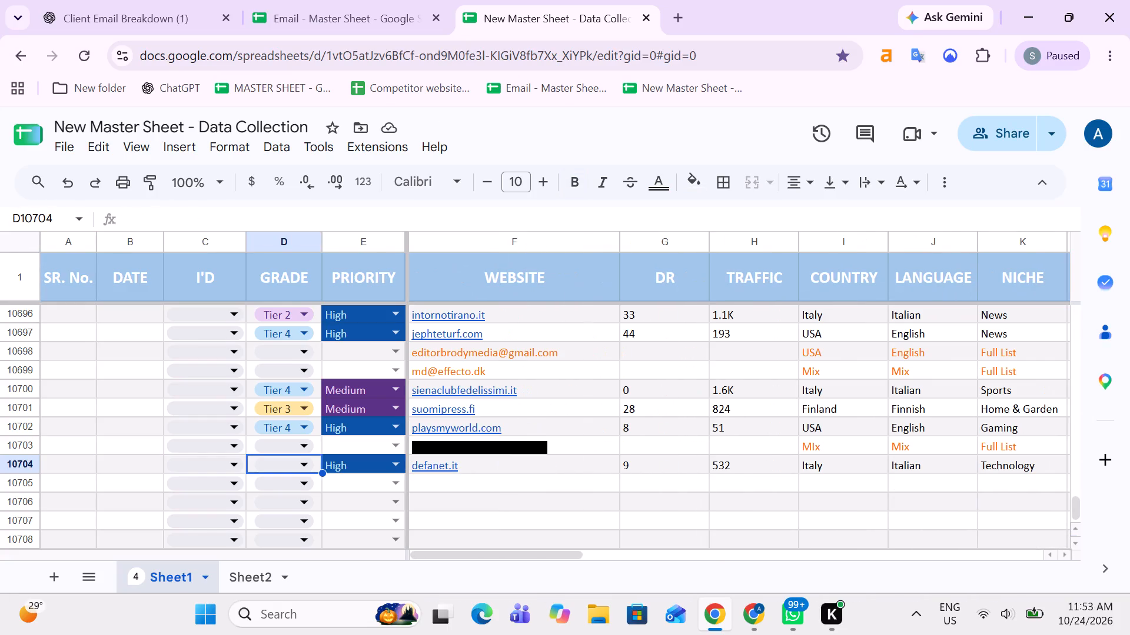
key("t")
key("Up")
key("Return")
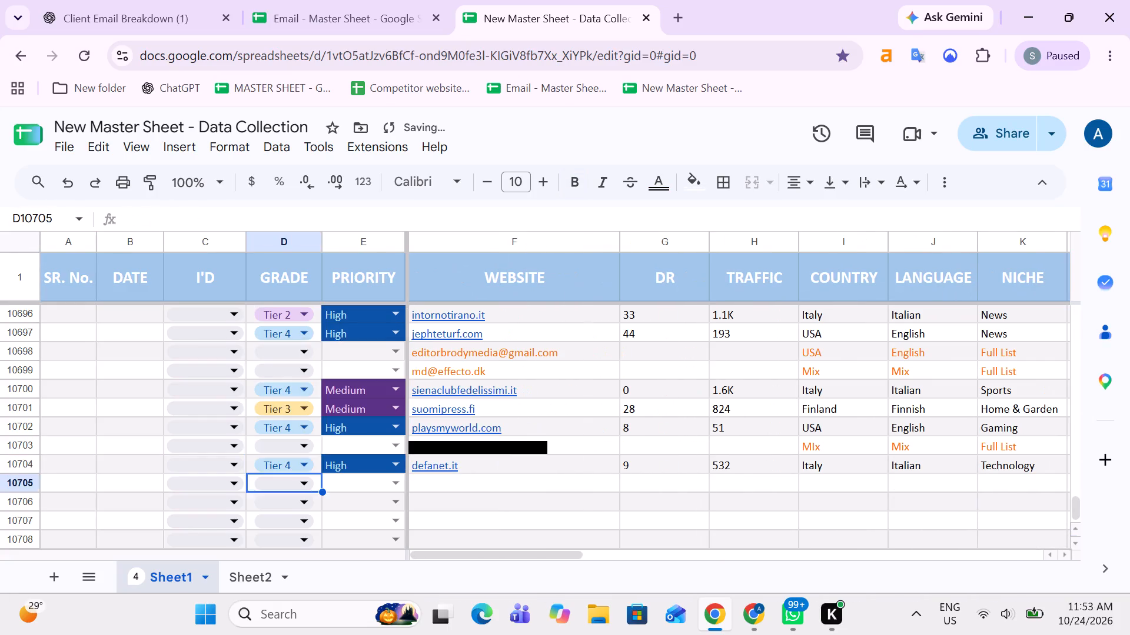
key("Up")
key("Right")
key("Right")
key("Left")
key("Right")
key("alt+Tab")
scroll(988, 373, "down", 9)
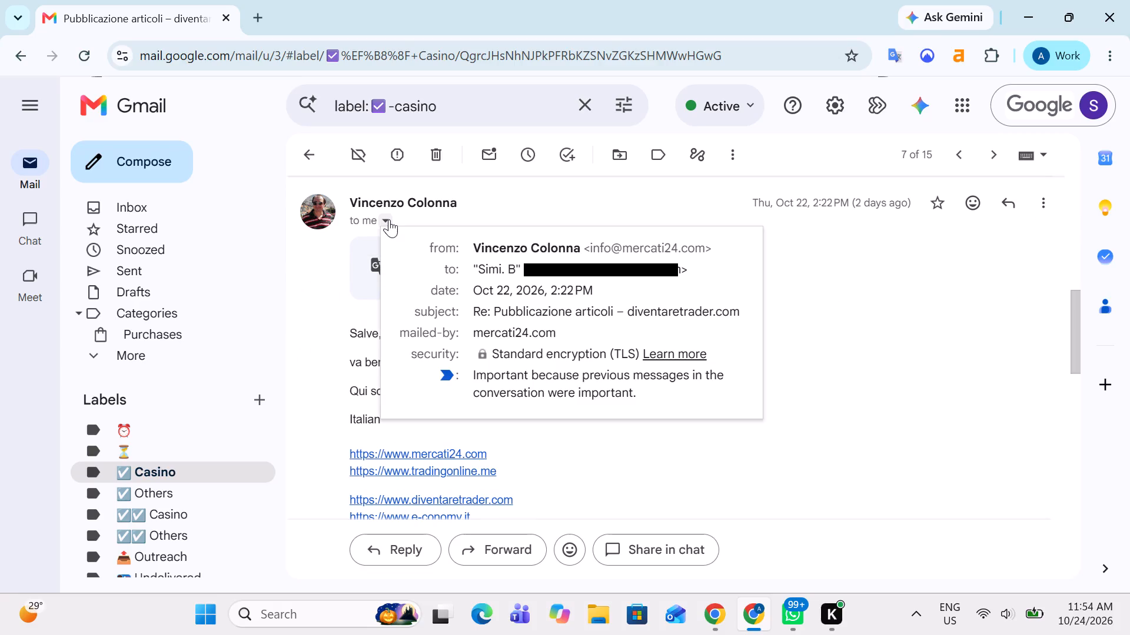
left_click(349, 328)
scroll(430, 328, "up", 2)
scroll(430, 328, "down", 1)
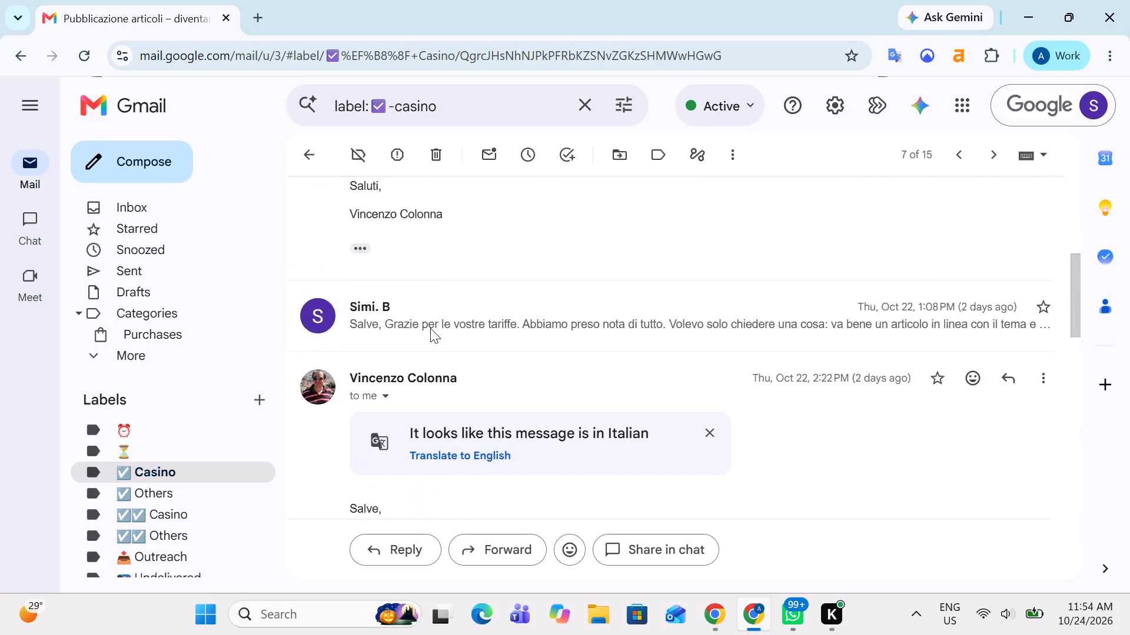
scroll(430, 328, "down", 1)
Translate the Oct 22 reply with the site list into English and read its sites, prices and gambling terms.
left_click(433, 275)
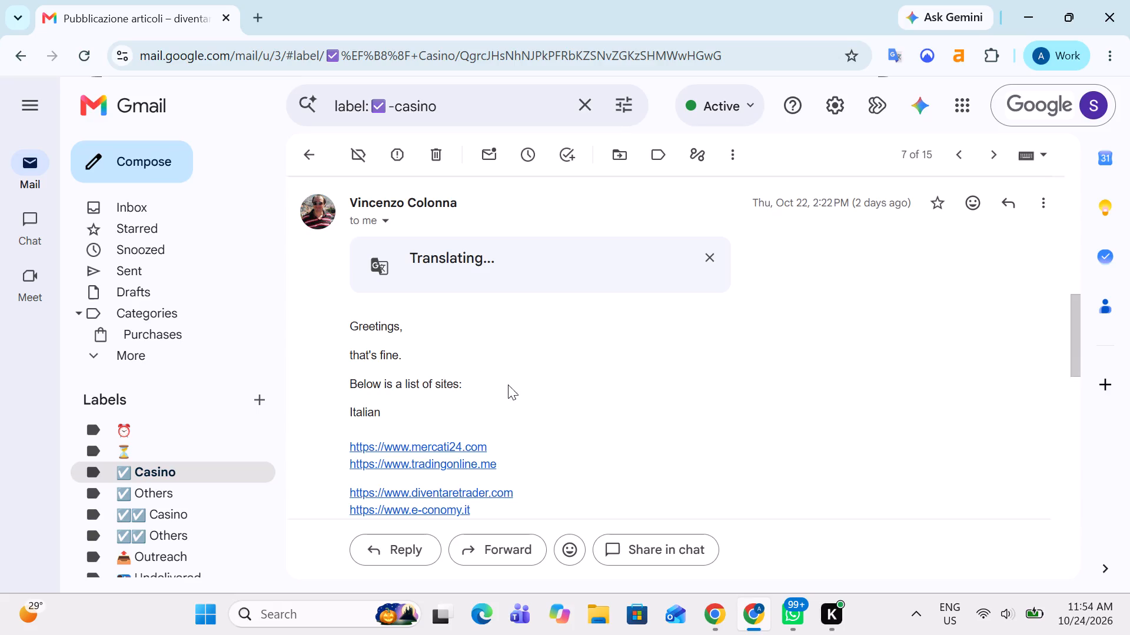
scroll(500, 420, "down", 10)
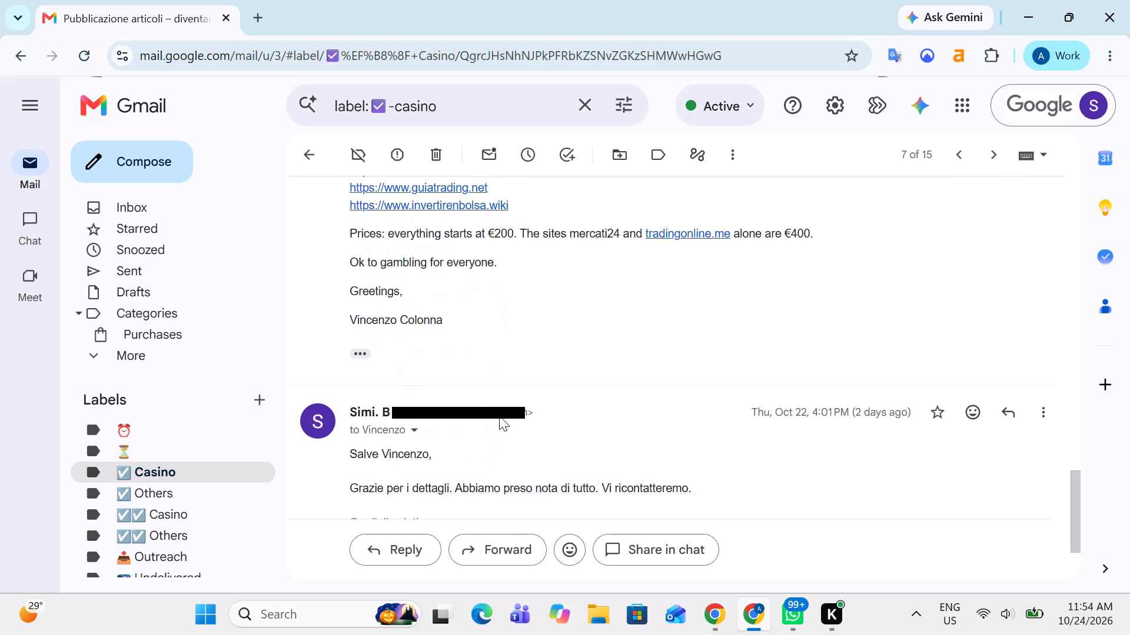
scroll(499, 416, "up", 2)
scroll(503, 420, "down", 4)
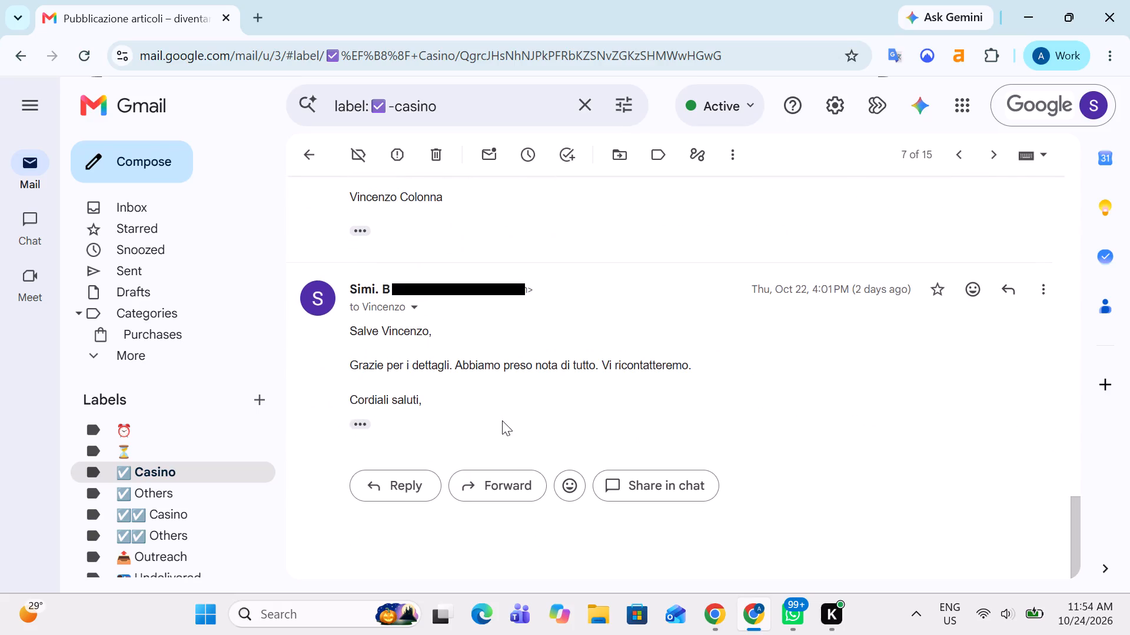
scroll(500, 421, "up", 19)
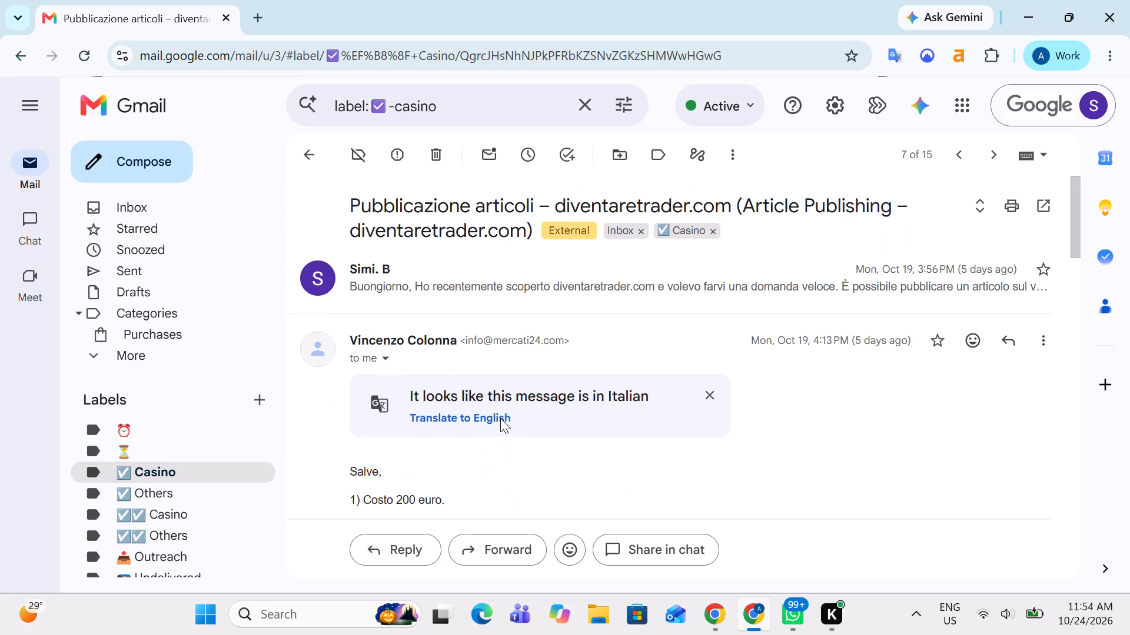
Expand the first message of the conversation, open its diventaretrader.com link and copy the domain from the web address.
left_click(493, 286)
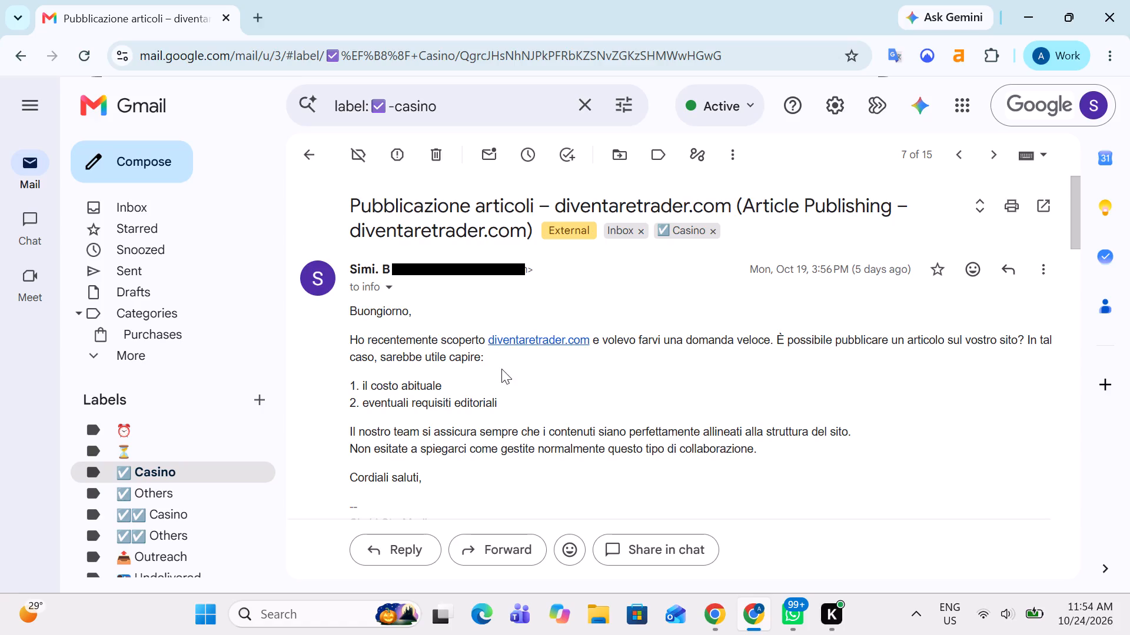
scroll(498, 366, "down", 4)
scroll(496, 362, "up", 3)
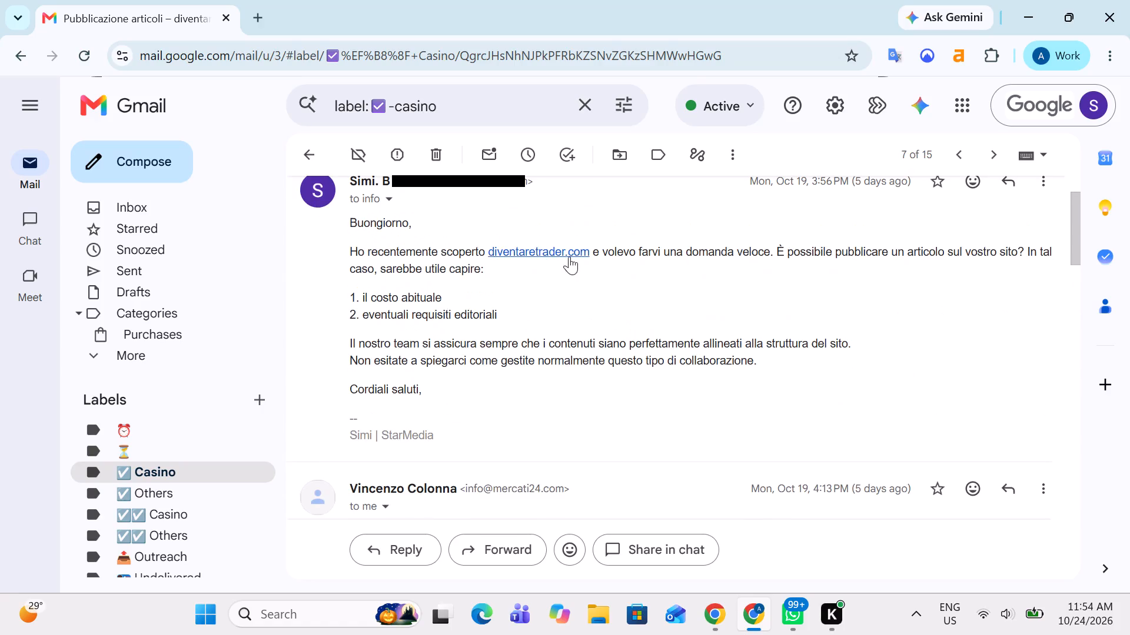
left_click(572, 250, "ctrl")
left_click(338, 0)
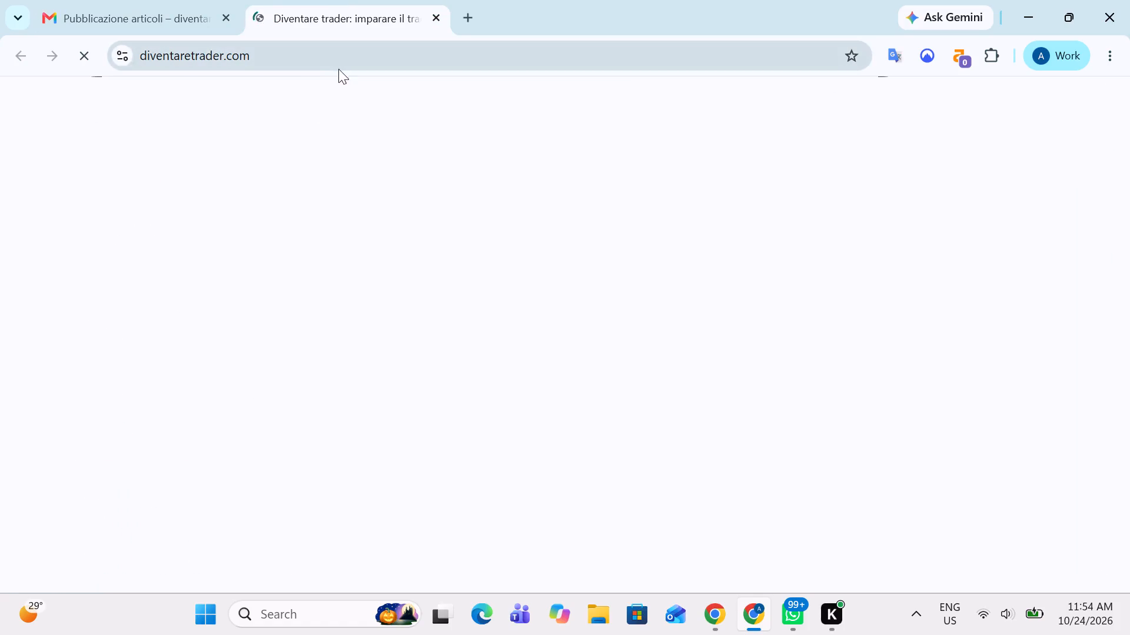
left_click(341, 49)
left_click_drag(341, 49, 290, 54)
key("ctrl+c")
key("ctrl+c")
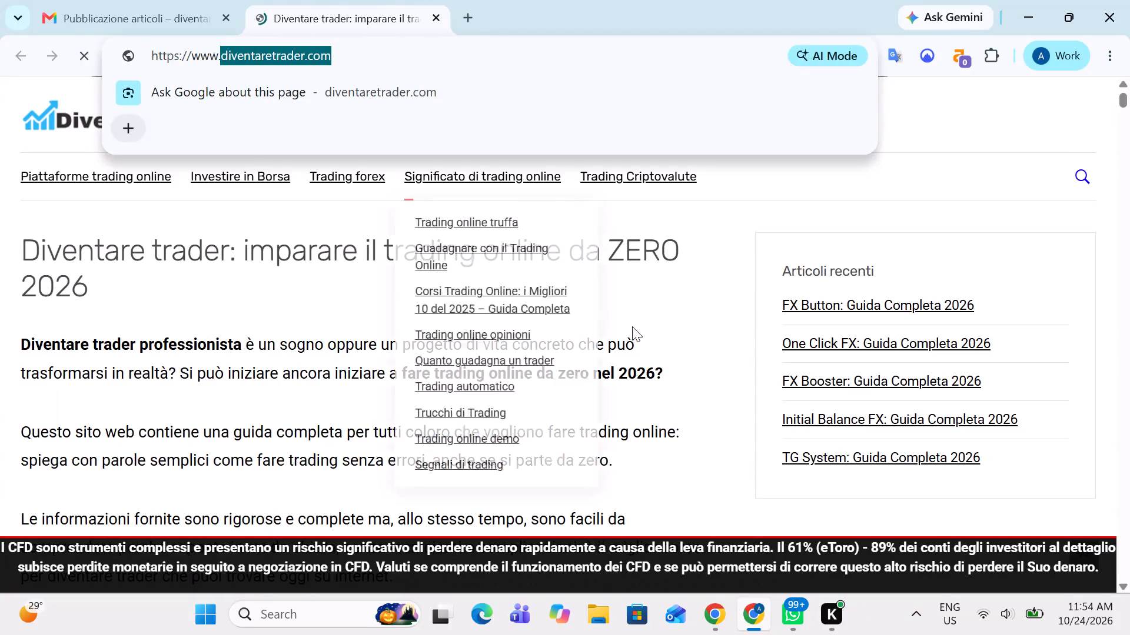
Search Sheet1 of the New Master Sheet for the copied domain diventaretrader.com.
key("alt+Tab")
key("ctrl+f")
key("ctrl+v")
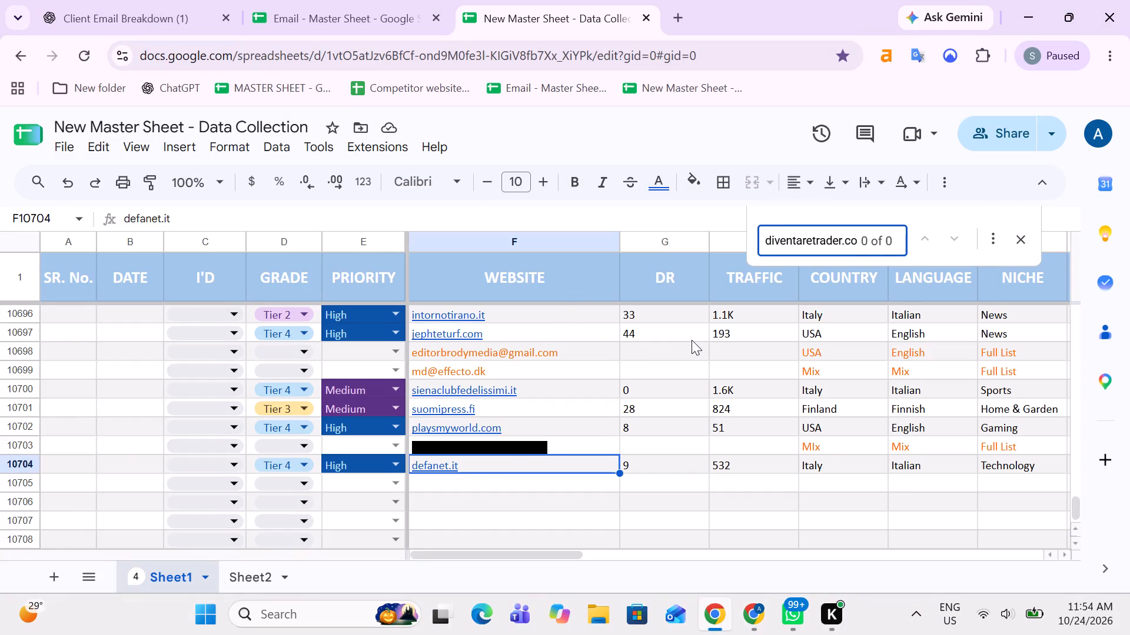
left_click(670, 310)
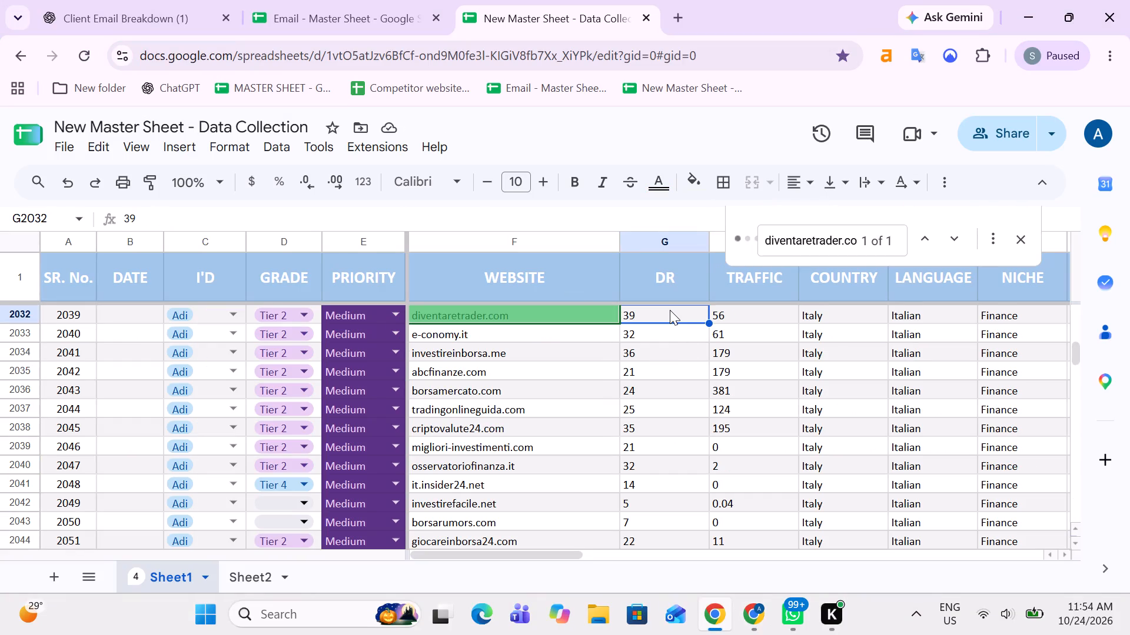
Examine the existing diventaretrader.com row across its metrics, niche, prices, link policy, website type and contact columns.
key("Right")
key("Right")
key("Right")
key("Right")
key("Right")
key("Right")
key("Right")
key("Right")
key("Right")
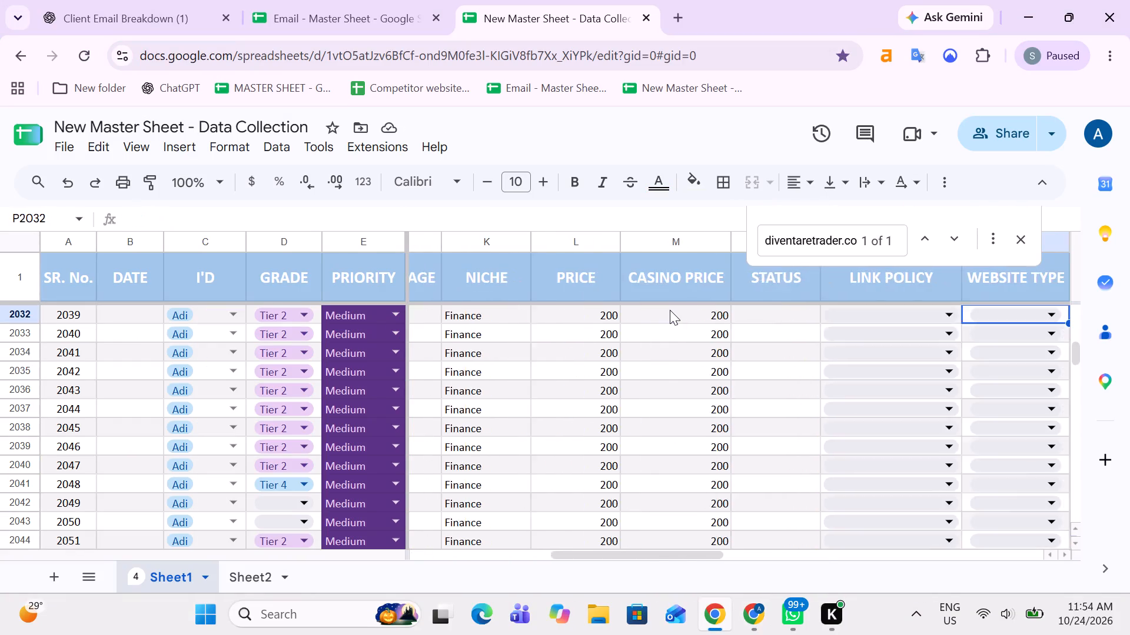
key("Right")
key("Right")
key("Left")
key("Left")
key("Left")
key("Left")
key("Left")
key("Left")
key("Left")
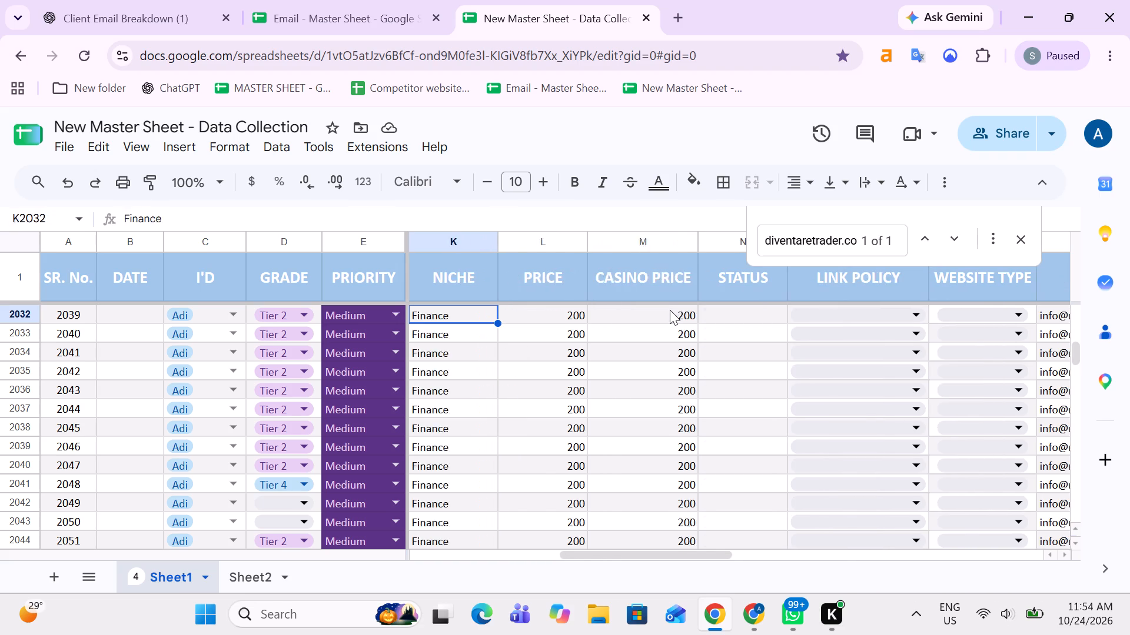
key("Left")
key("Left")
key("Left")
key("Right")
key("Right")
key("Right")
key("Right")
key("Right")
key("Right")
key("Right")
key("Right")
key("Right")
key("Right")
key("Right")
key("Right")
key("Right")
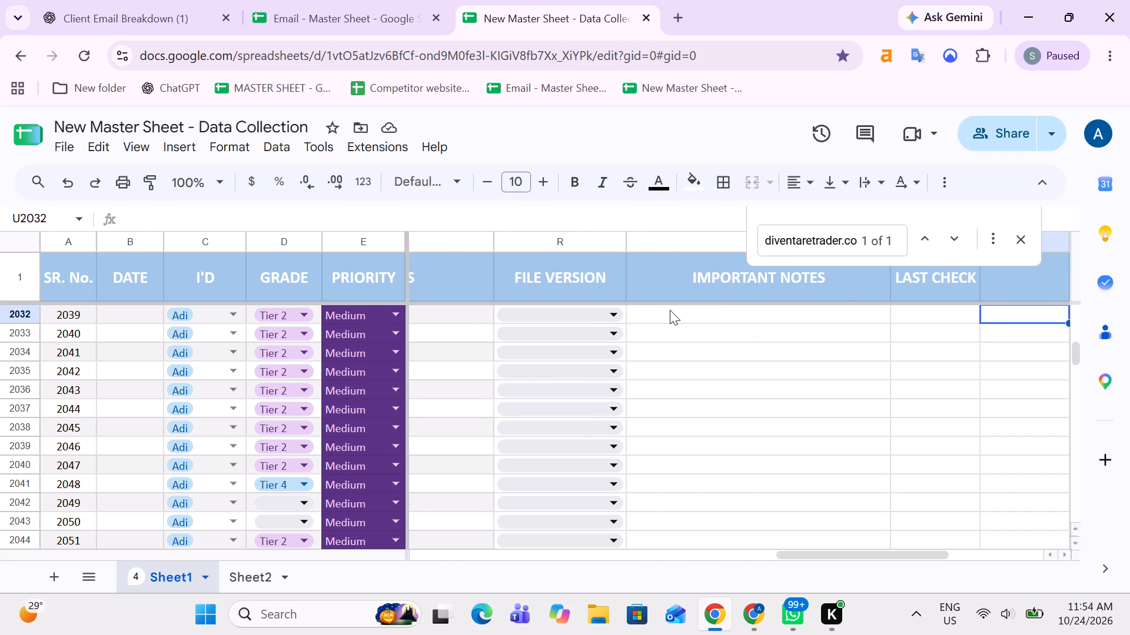
Close the search and review the diventaretrader.com row again, from grade and priority through prices, status, link policy and website type.
left_click(1021, 235)
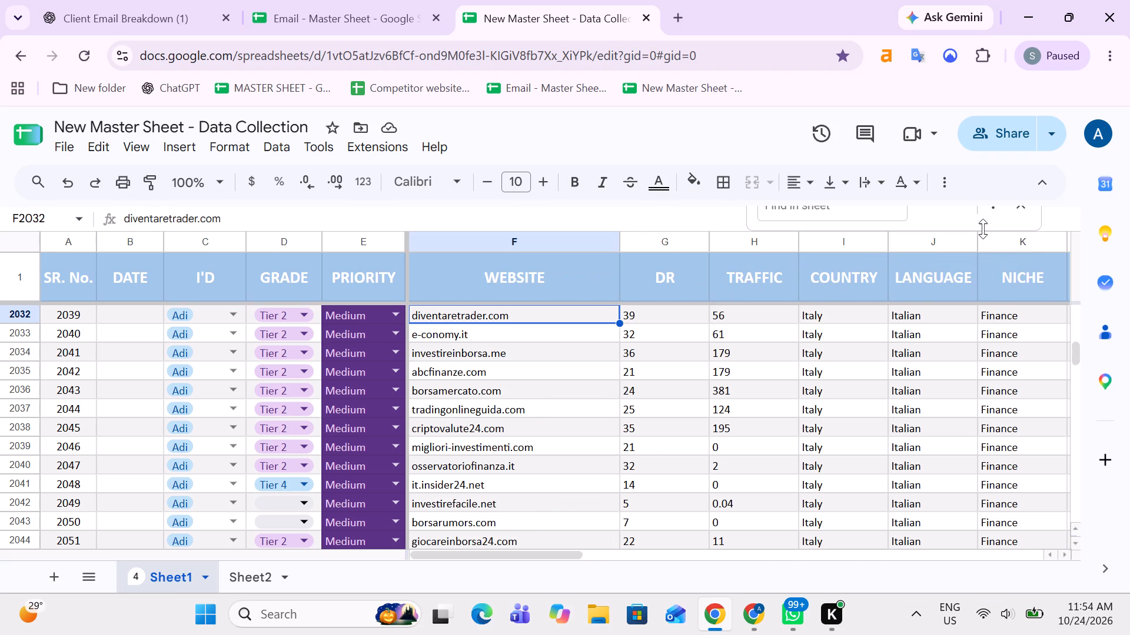
key("Right")
key("Right")
key("Right")
key("Right")
key("Right")
key("Right")
key("Right")
key("Right")
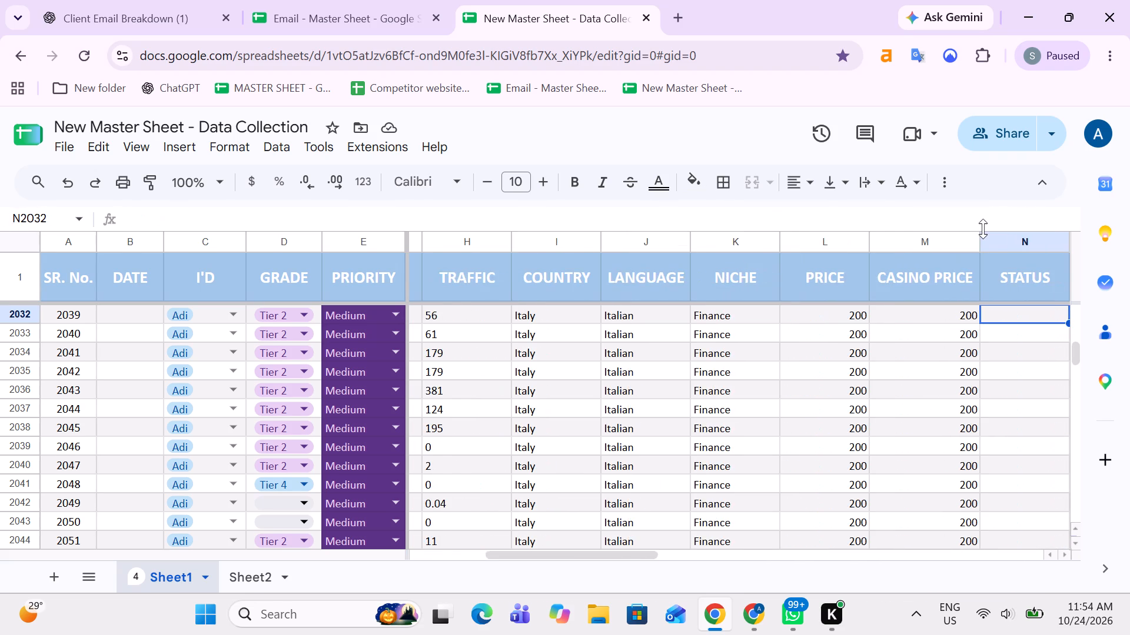
key("Right")
key("Right")
key("Left")
key("Left")
key("Left")
key("Left")
key("Right")
key("Right")
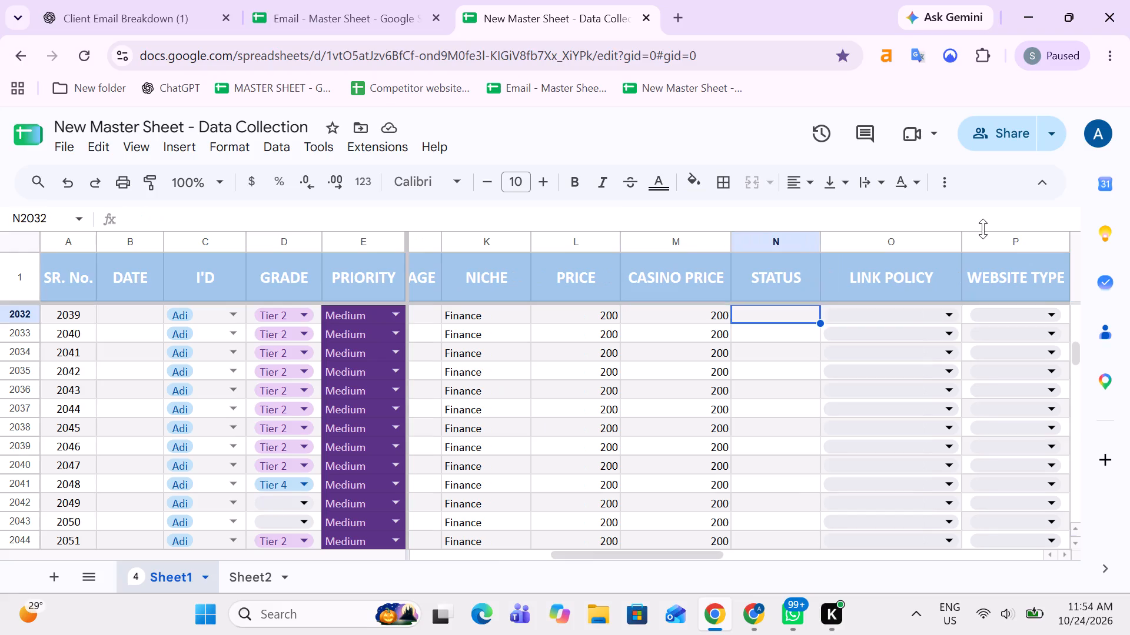
key("Right")
key("Right")
key("Left")
key("Left")
key("Left")
key("Left")
key("Left")
key("Left")
key("Left")
key("Left")
key("Left")
key("Left")
key("Left")
key("Left")
key("Left")
key("Left")
key("Left")
key("Left")
key("Left")
key("Left")
key("Left")
key("Right")
key("Right")
key("Right")
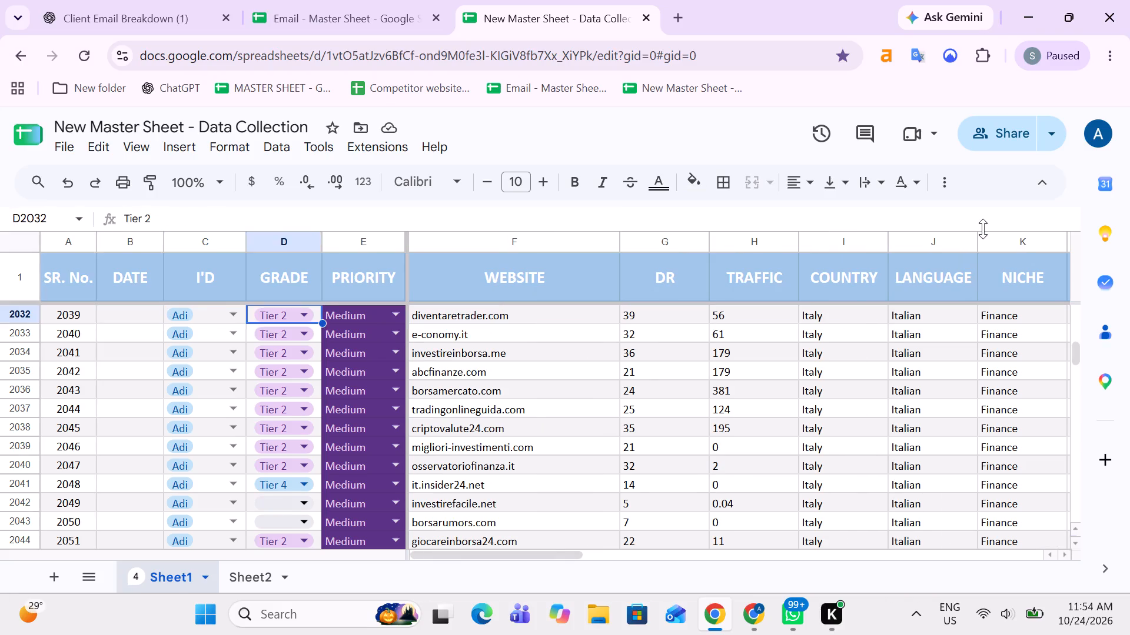
Go to the first empty Website cell below the defanet.it row.
key("Right")
key("Right")
key("ctrl+Down")
key("Down")
key("Down")
key("Down")
key("Up")
key("Up")
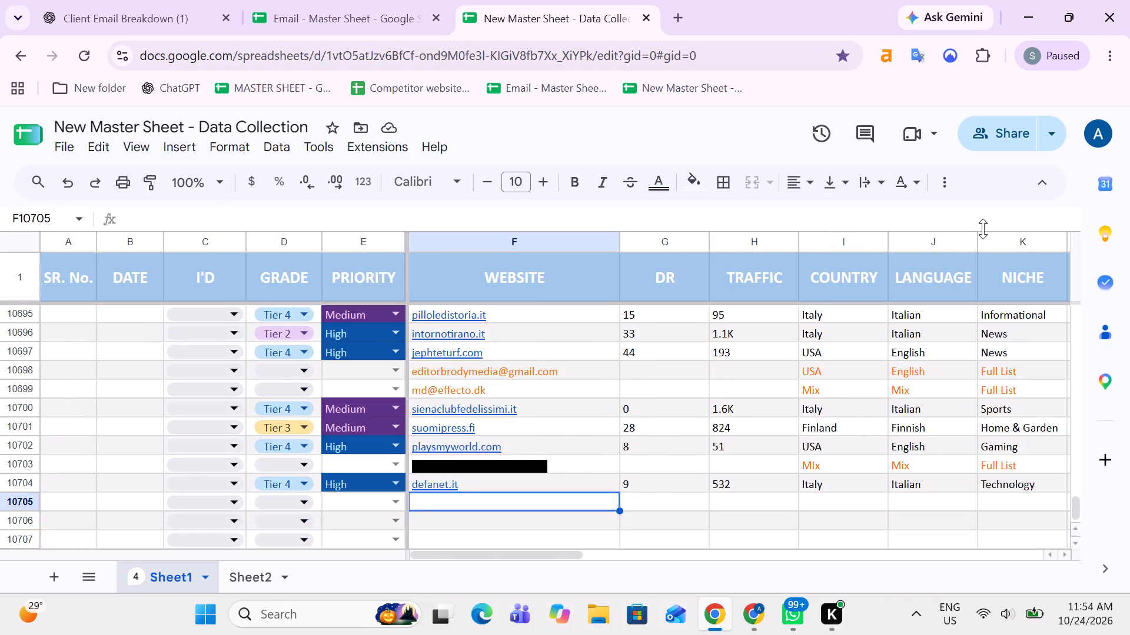
Return to Gmail, close the diventaretrader.com page, and read the publisher's thread for the site list, prices and gambling terms.
key("alt+Tab")
scroll(905, 332, "down", 1)
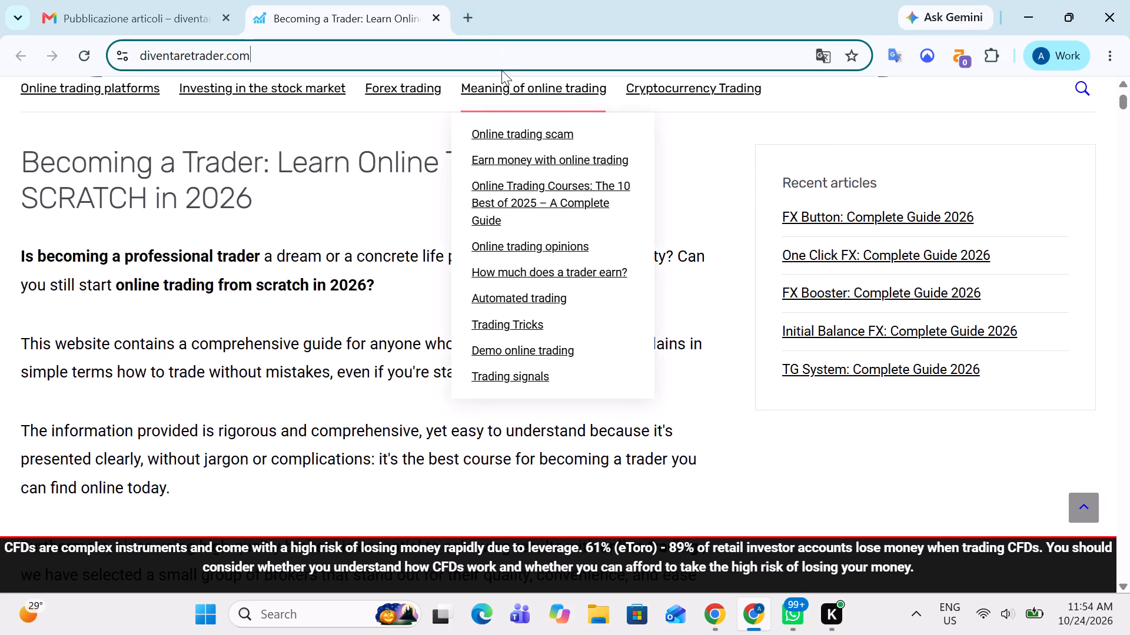
left_click(441, 12)
scroll(531, 228, "down", 5)
scroll(465, 312, "down", 2)
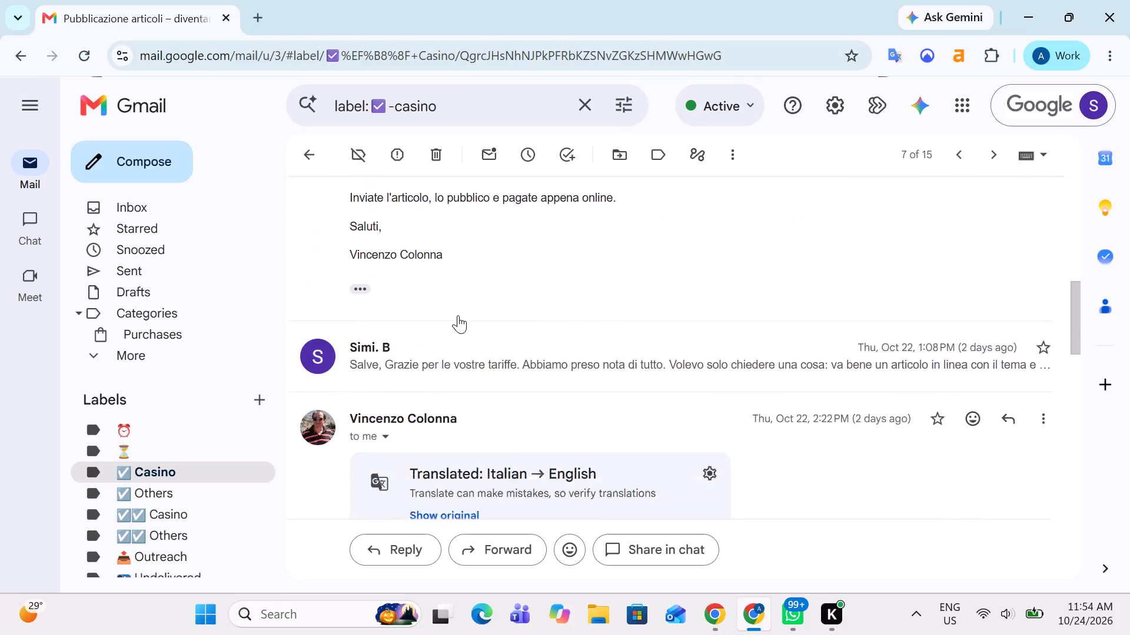
scroll(458, 315, "down", 2)
scroll(388, 328, "down", 6)
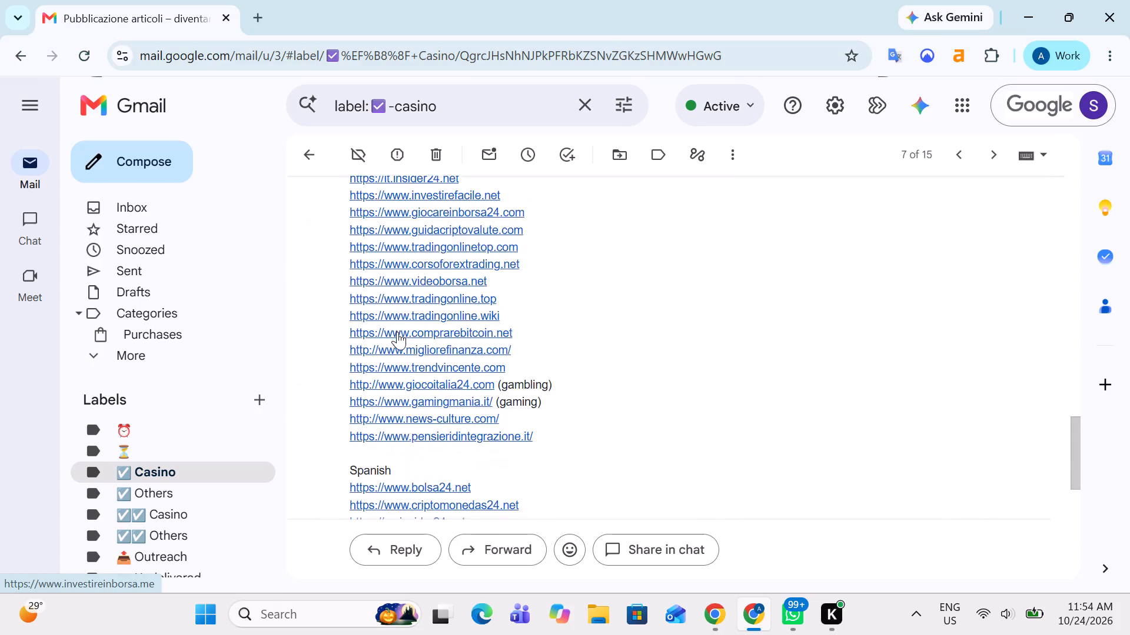
scroll(397, 332, "down", 1)
scroll(557, 359, "down", 1)
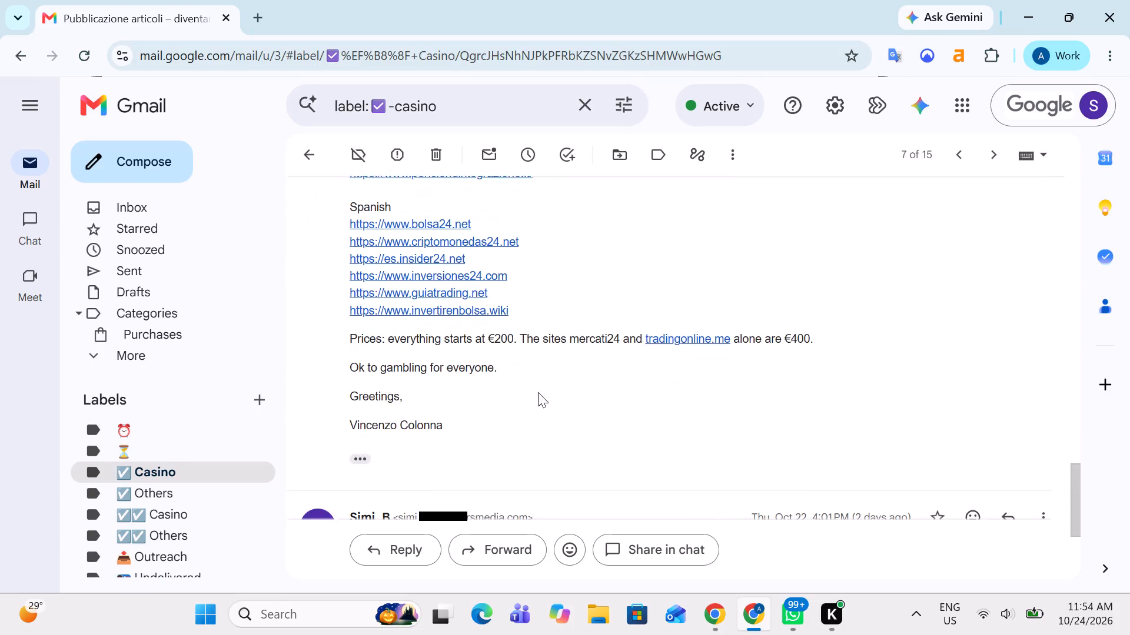
scroll(538, 396, "up", 5)
scroll(456, 366, "up", 2)
scroll(456, 366, "down", 9)
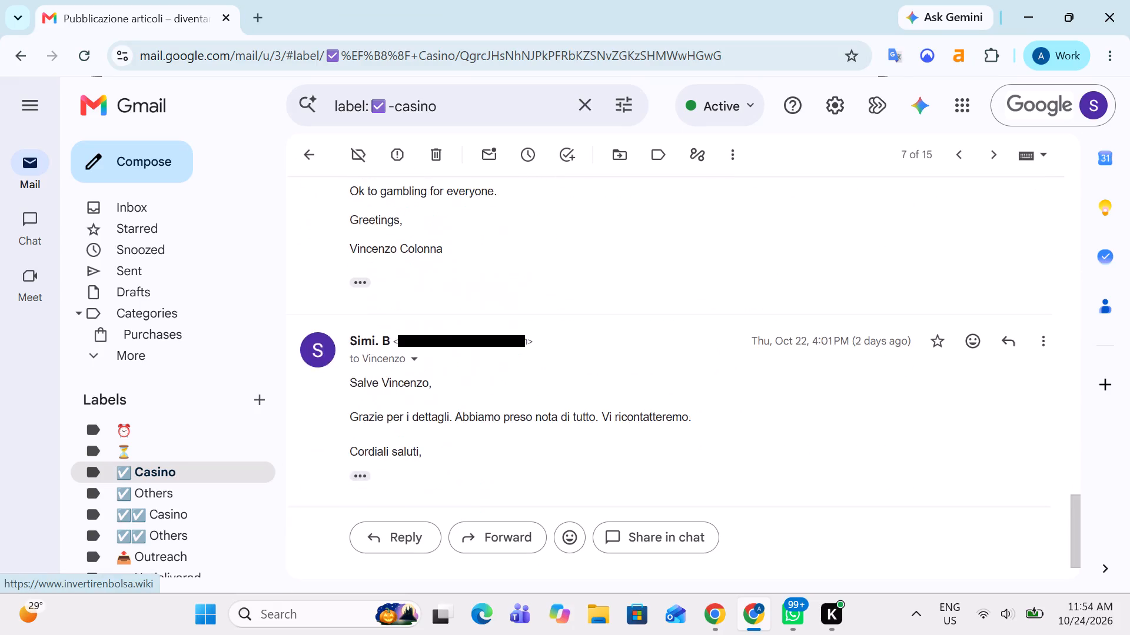
scroll(478, 407, "up", 2)
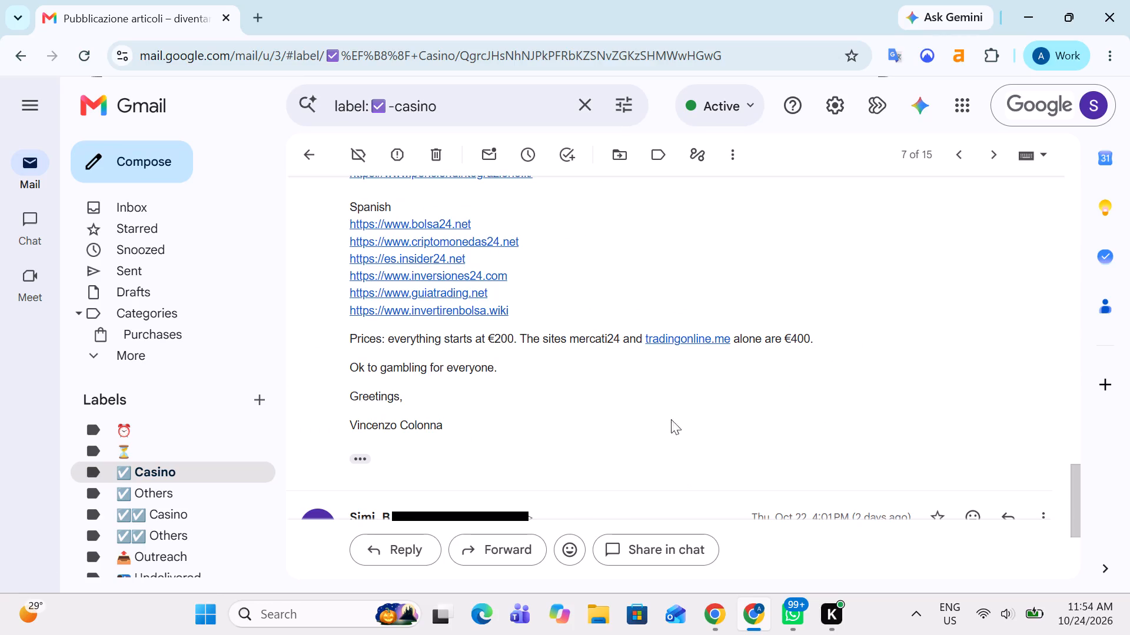
scroll(472, 438, "down", 4)
scroll(466, 439, "up", 8)
scroll(400, 387, "up", 2)
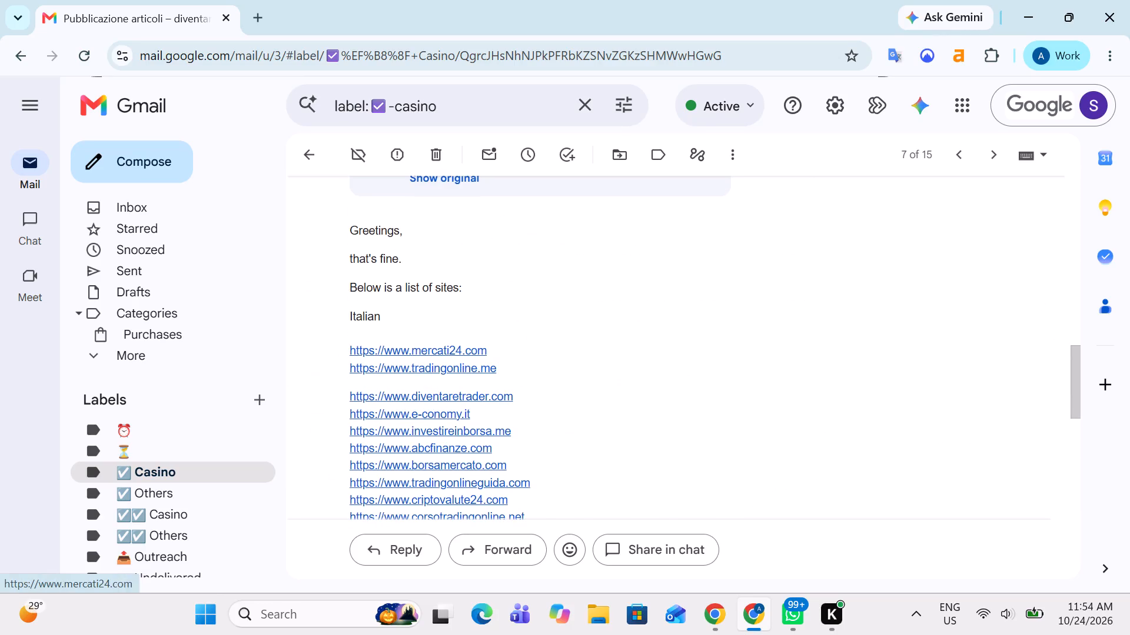
Copy the publisher's full list of Italian and Spanish sites, from mercati24.com through invertirenbolsa.wiki.
left_click_drag(337, 347, 512, 441)
scroll(550, 330, "down", 2)
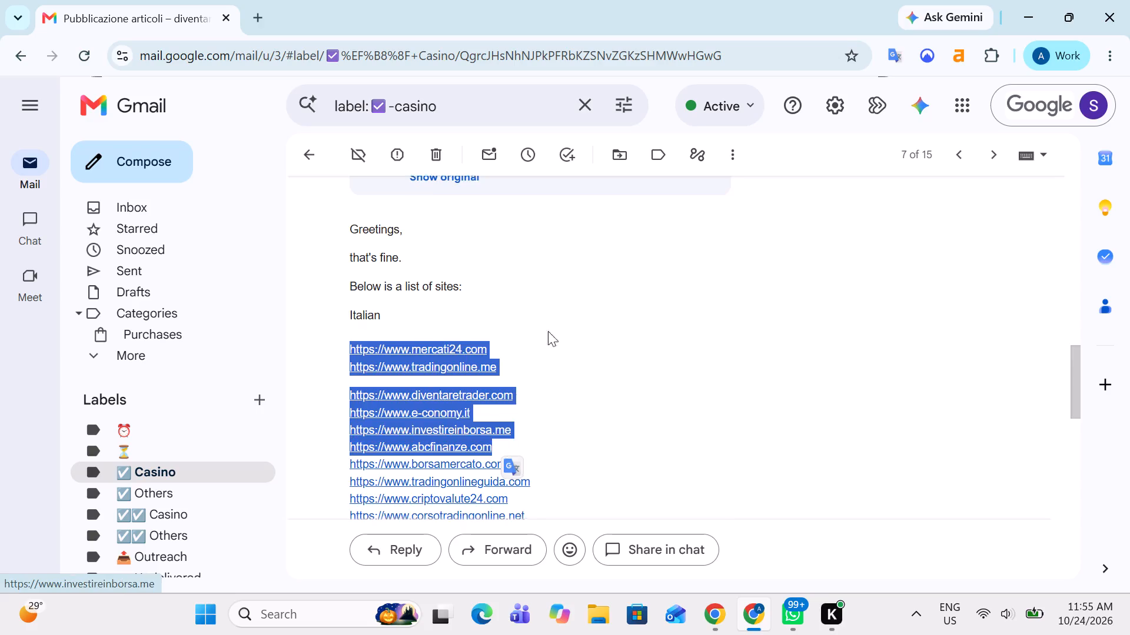
scroll(548, 331, "down", 7)
scroll(534, 331, "up", 2)
left_click(542, 337, "shift")
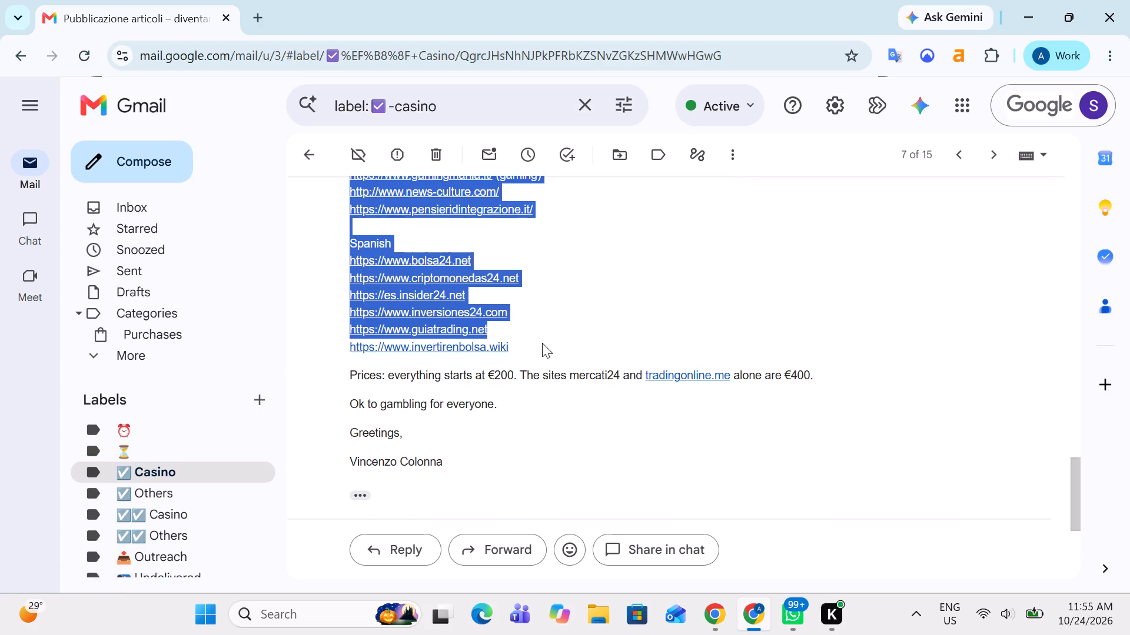
left_click(543, 349, "shift")
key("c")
key("ctrl+c")
key("ctrl+c")
key("ctrl+c")
key("ctrl+c")
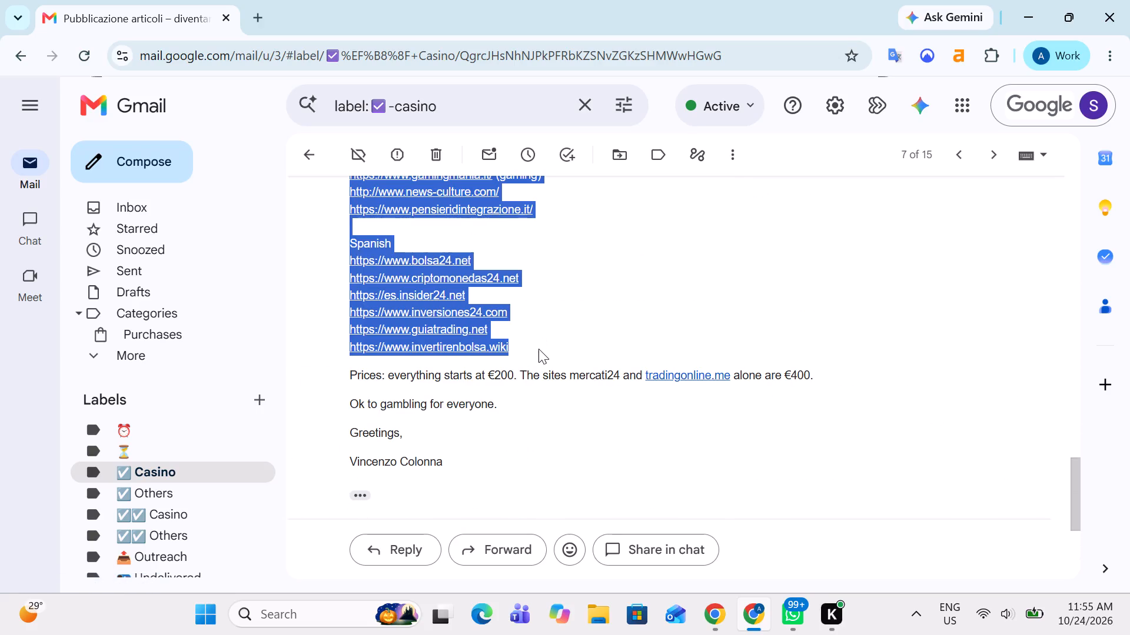
Switch back to the browser window holding the New Master Sheet.
key("alt+Tab")
key("alt+Tab")
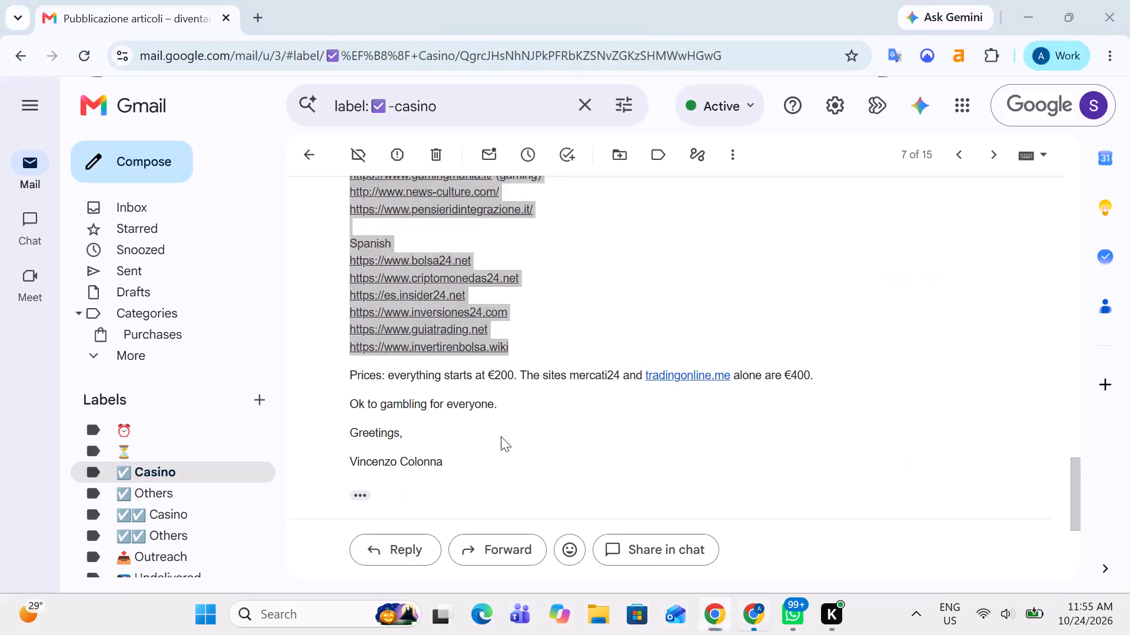
Clear all contents of Sheet2 in the New Master Sheet.
key("alt+Tab")
left_click(254, 576)
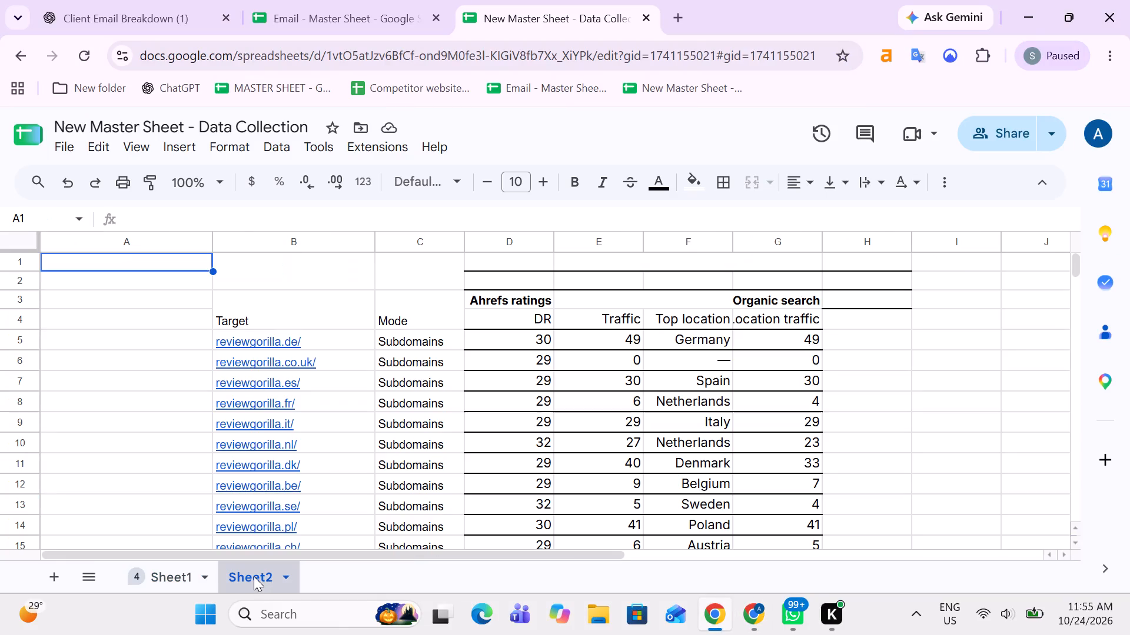
key("ctrl+a")
key("Delete")
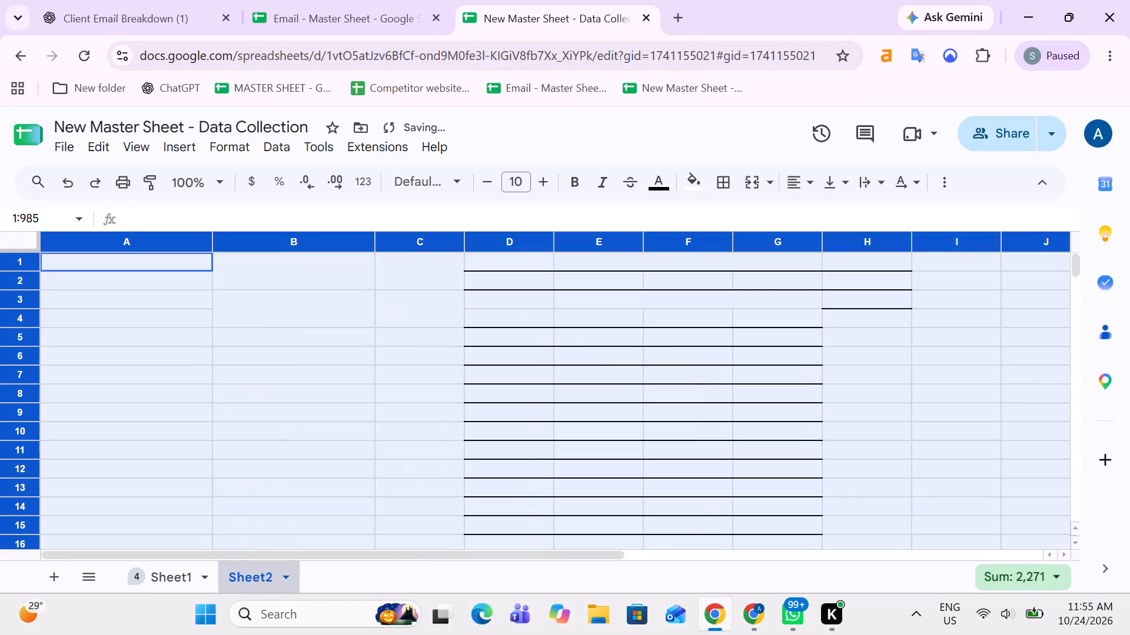
Paste the site list copied from the email into Sheet2 starting at A1, as values only.
key("Left")
key("ctrl+v")
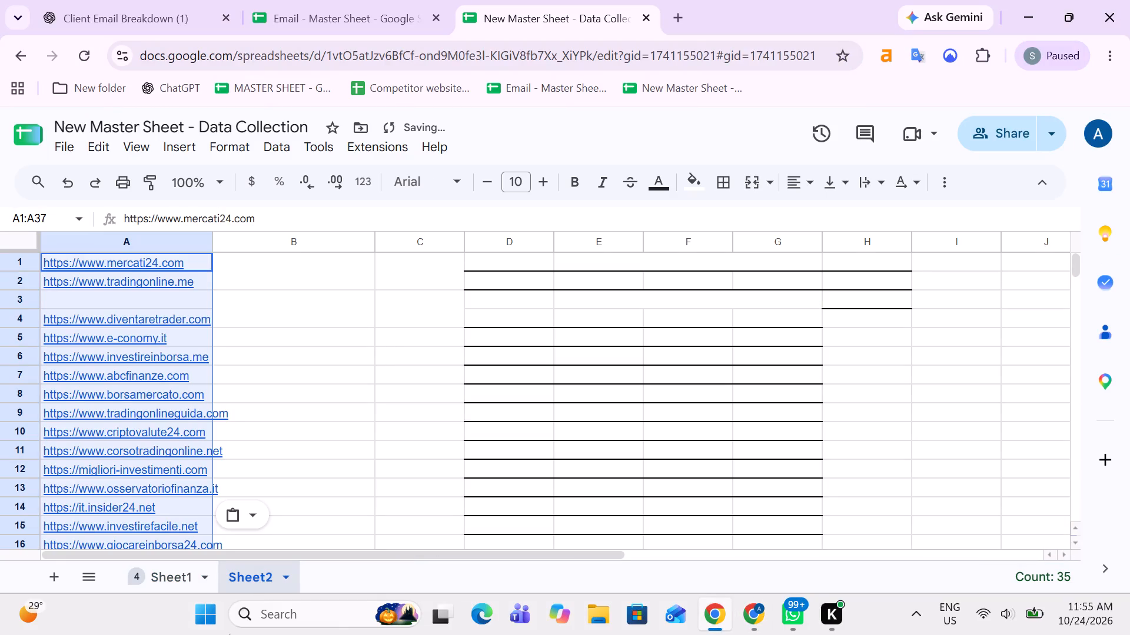
left_click(244, 512)
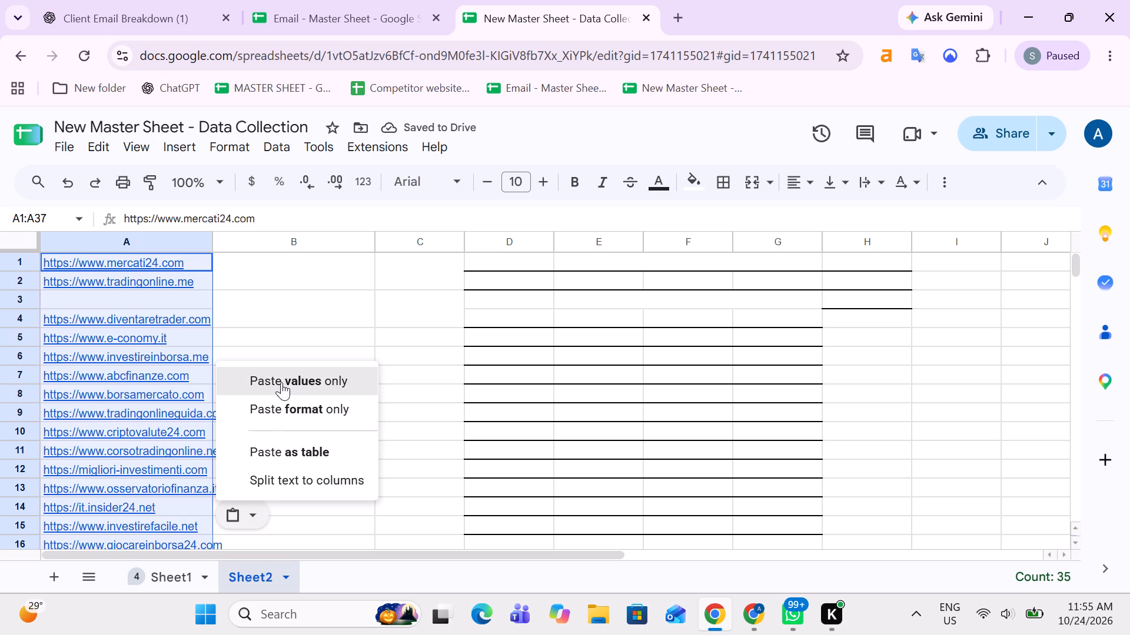
left_click(282, 376)
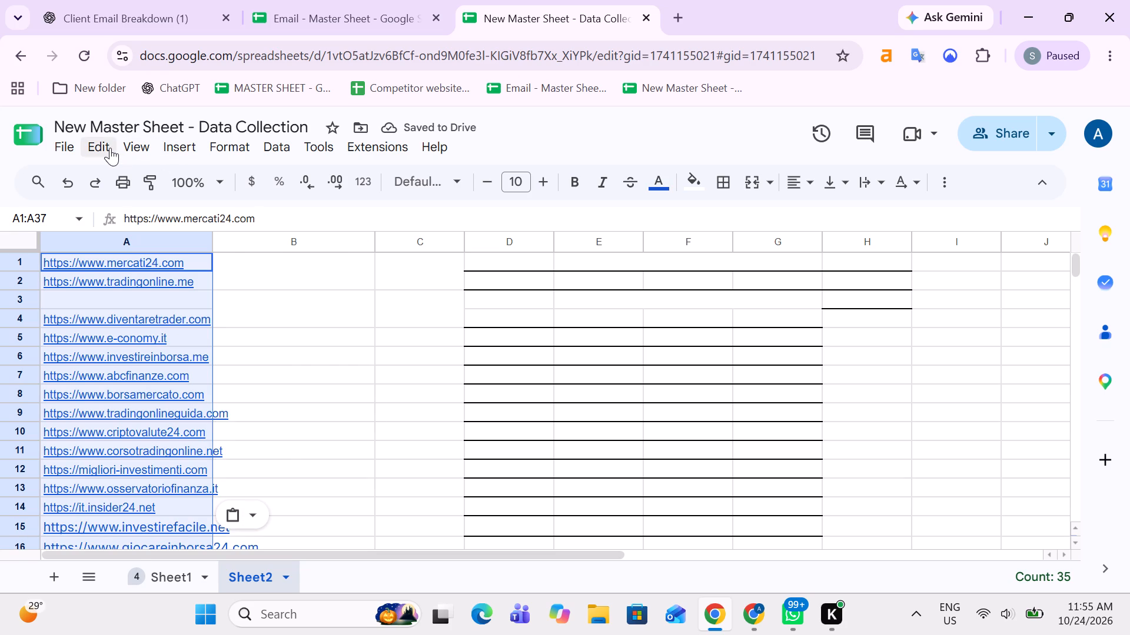
left_click(110, 148)
left_click(132, 447)
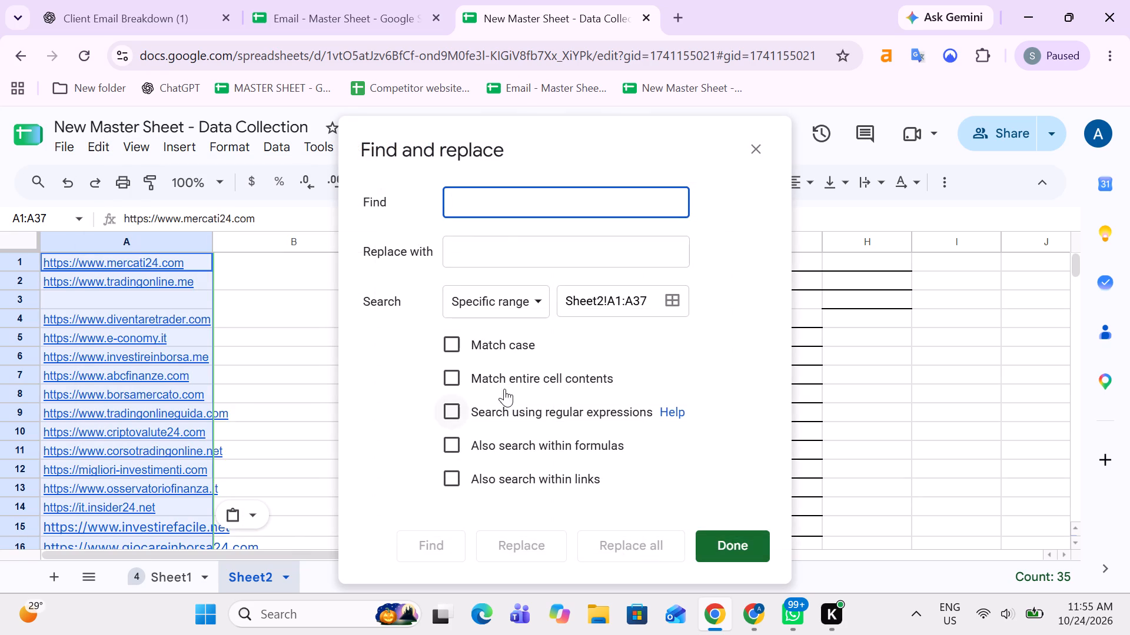
type("https")
key("shift+colon")
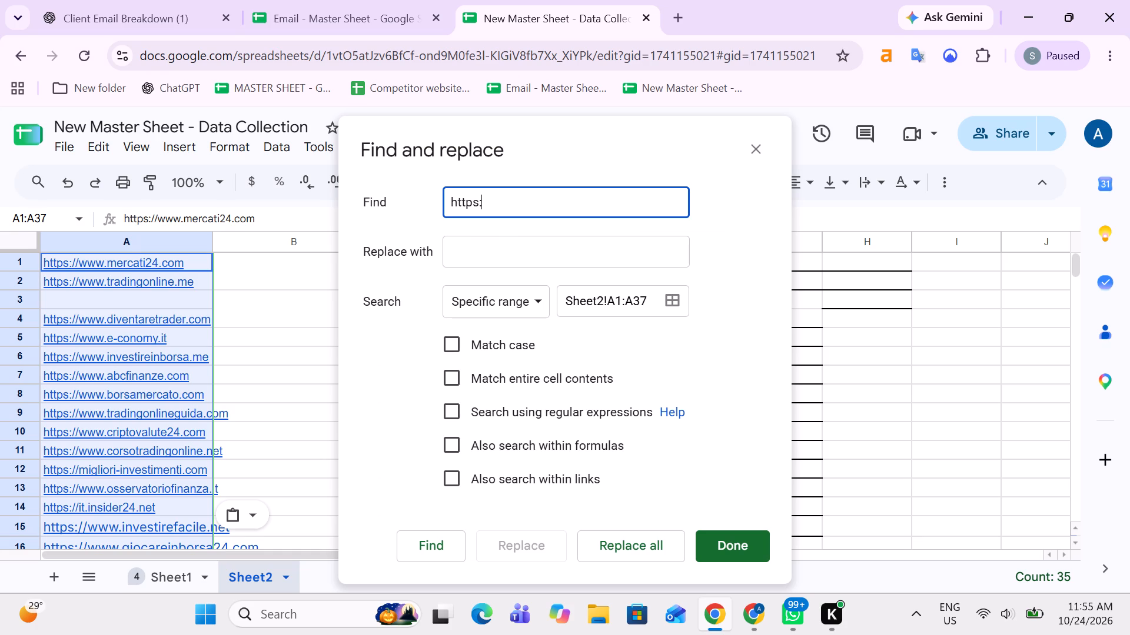
type("//")
type("www")
key("period")
left_click(473, 253)
left_click(519, 408)
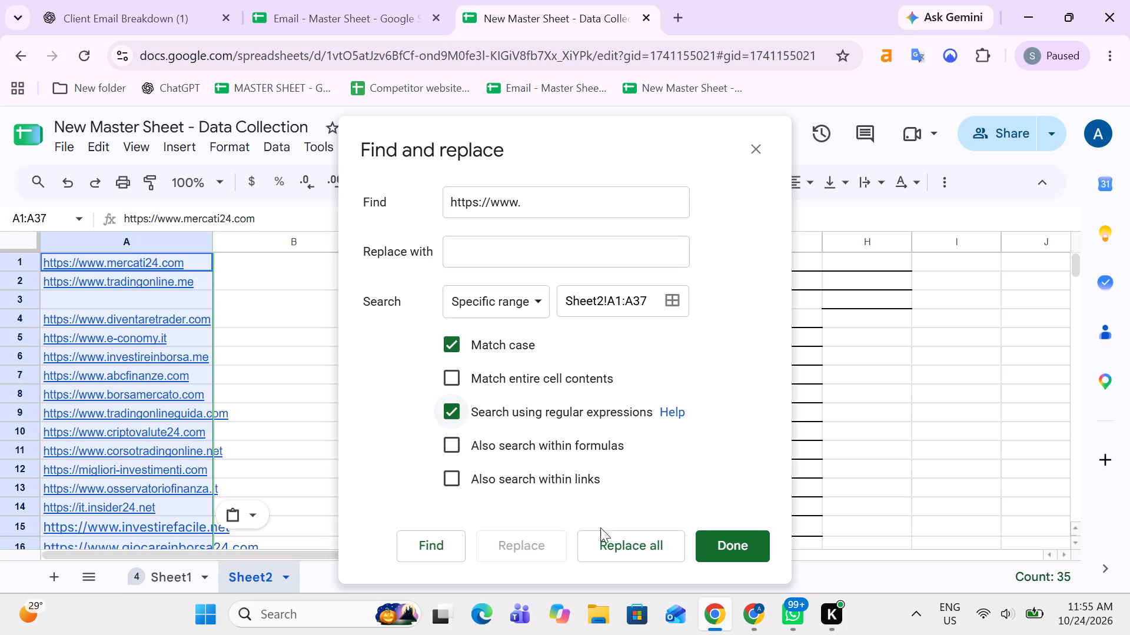
left_click(611, 539)
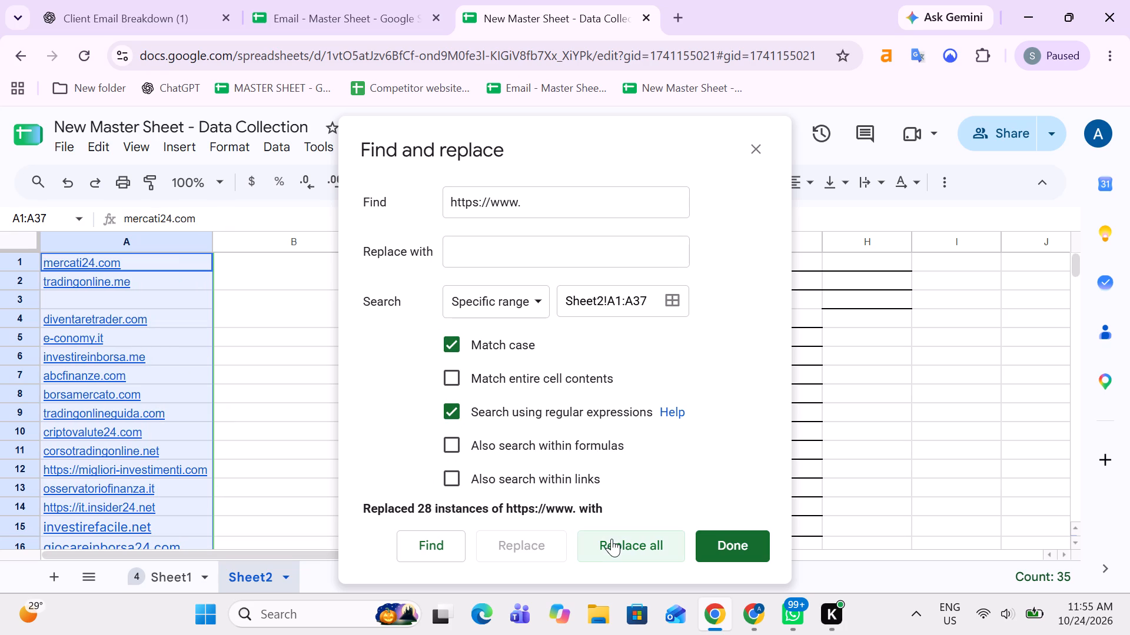
left_click(545, 208)
key("BackSpace")
key("BackSpace")
key("BackSpace")
key("BackSpace")
key("BackSpace")
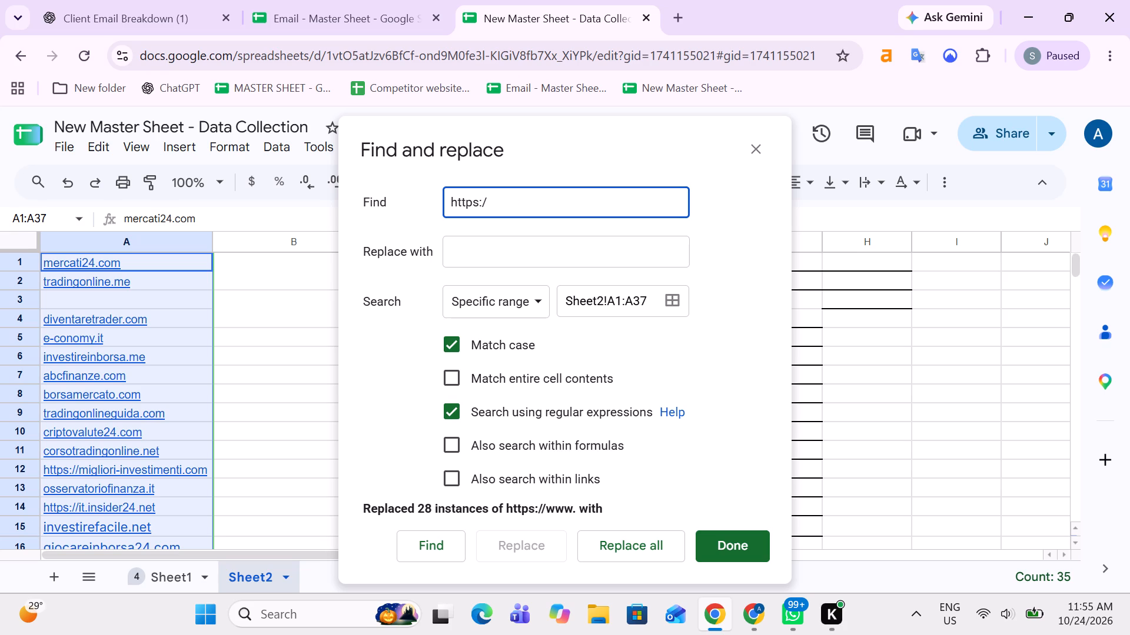
key("slash")
left_click(651, 543)
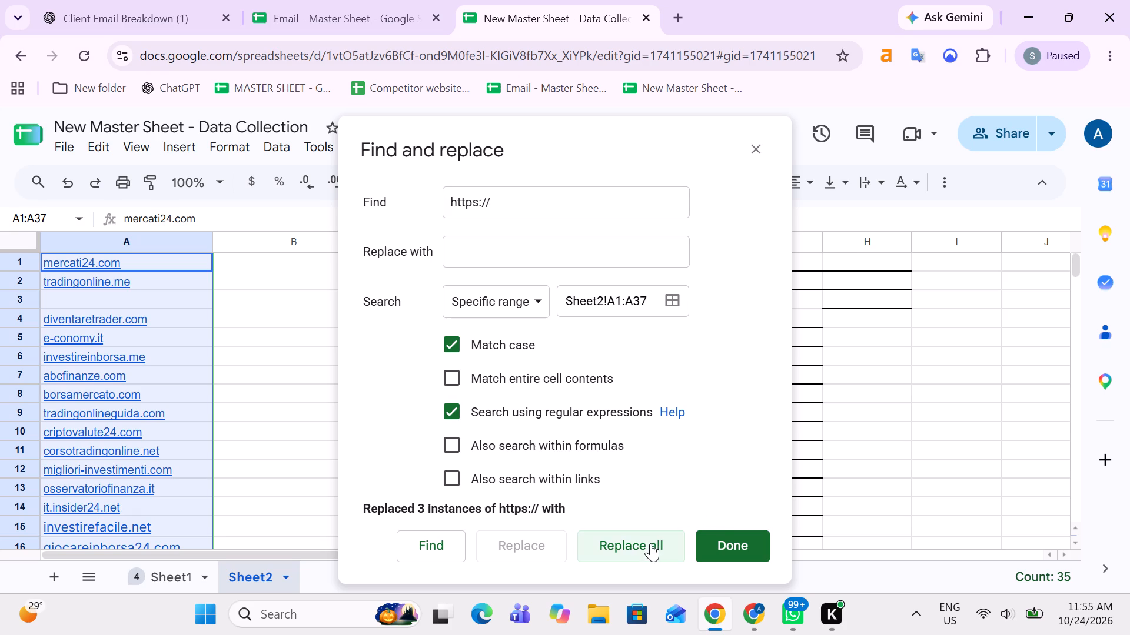
left_click(747, 536)
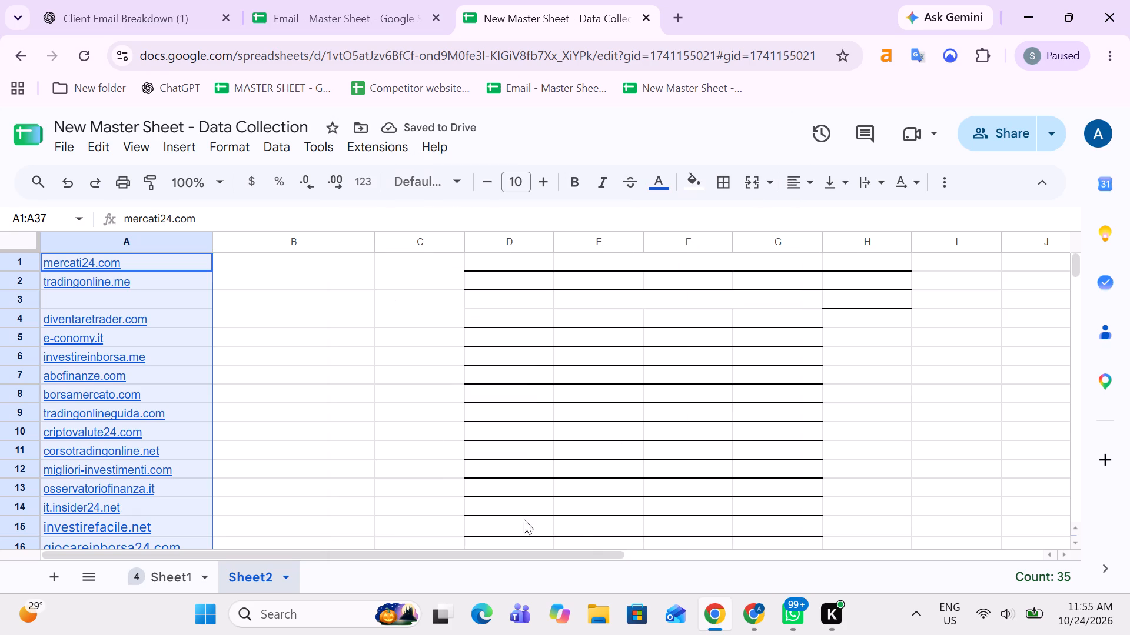
scroll(354, 473, "down", 4)
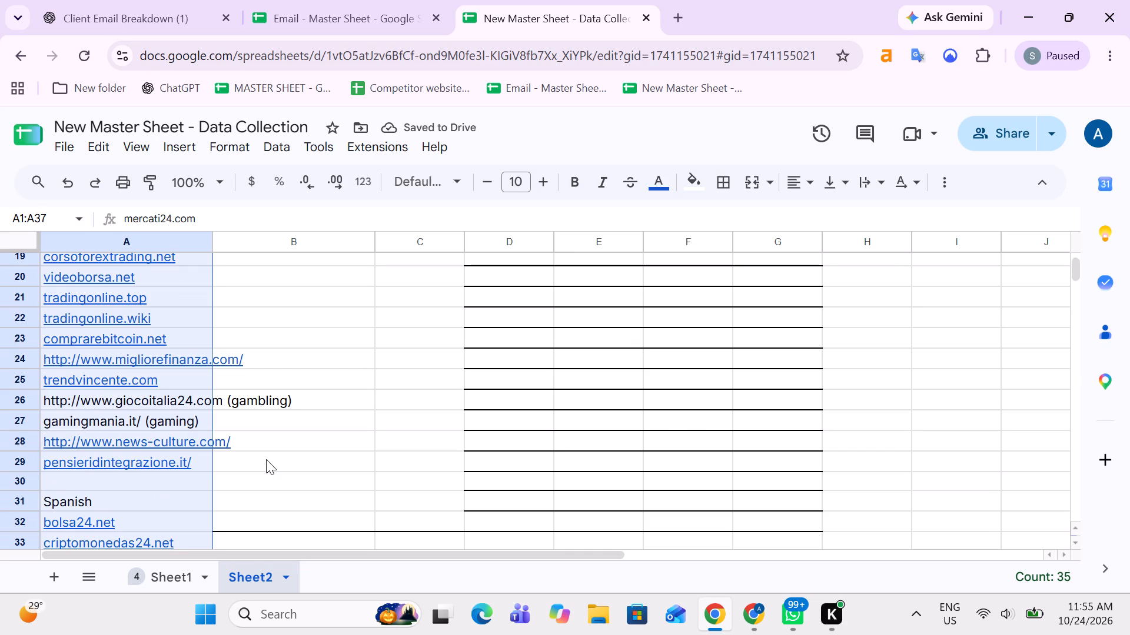
left_click(195, 421)
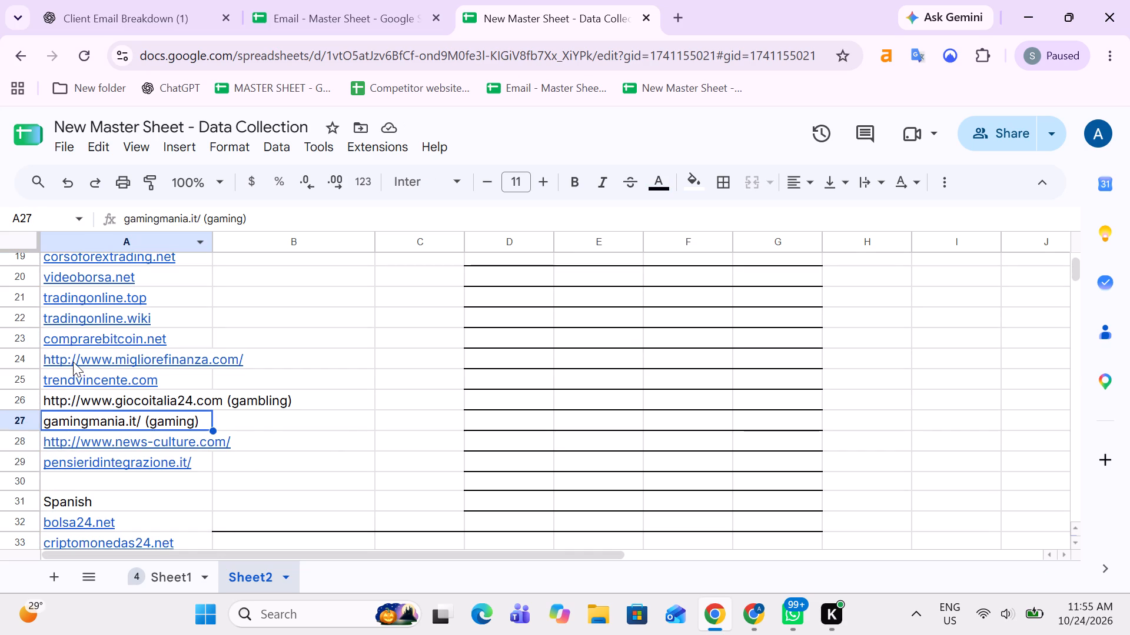
left_click(120, 355)
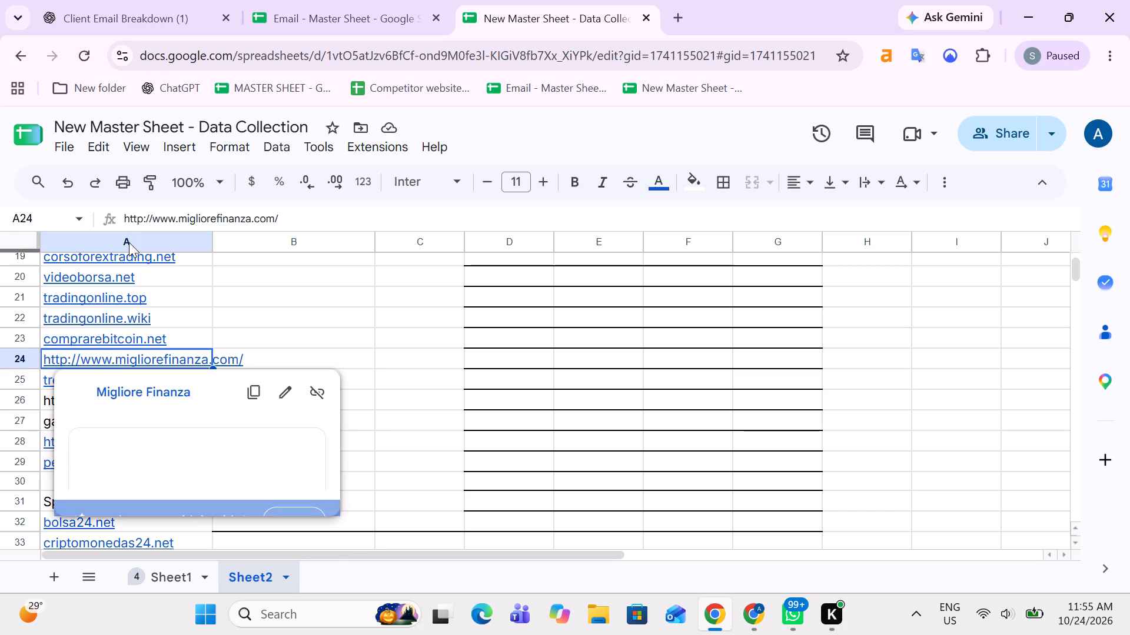
left_click_drag(153, 216, 84, 215)
key("BackSpace")
key("Tab")
key("Left")
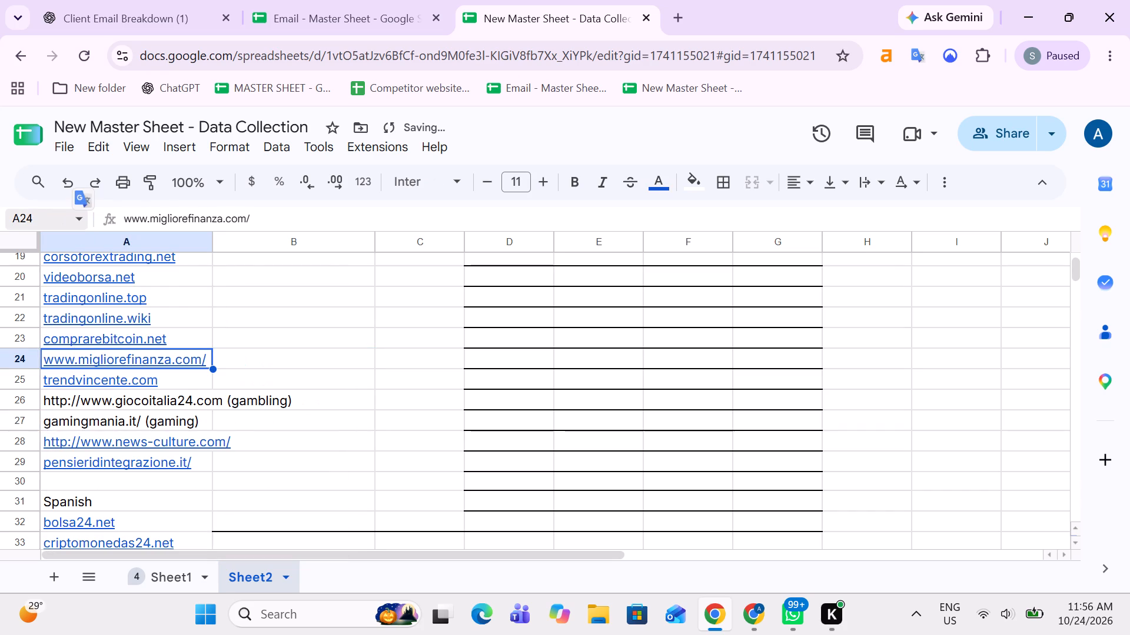
key("Return")
key("BackSpace")
key("Tab")
key("Left")
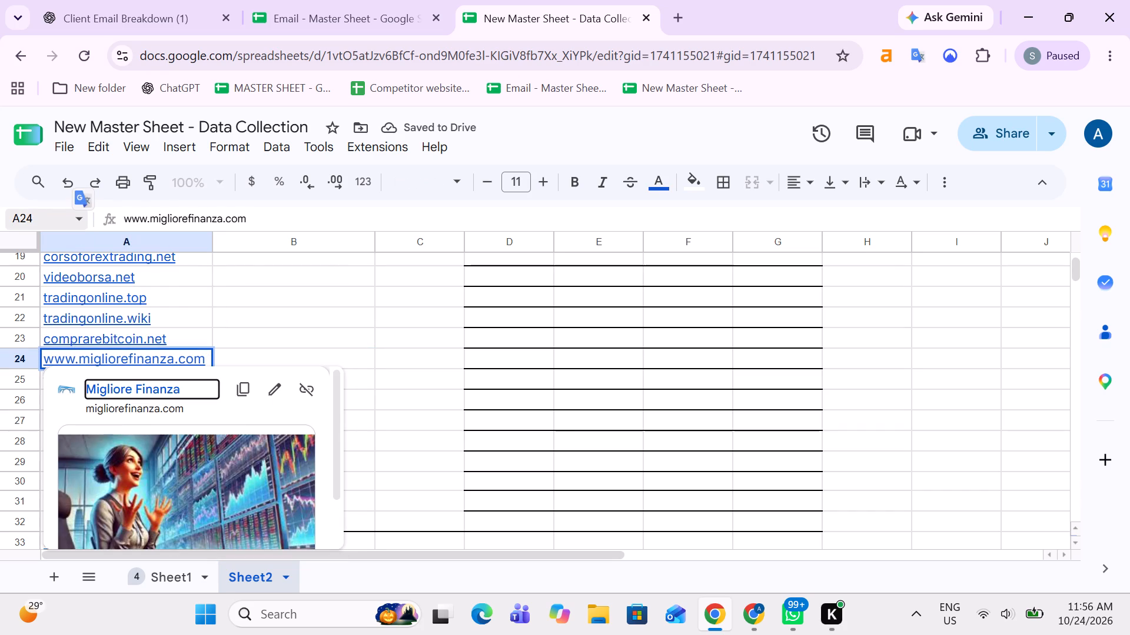
left_click(299, 316)
key("Down")
key("Down")
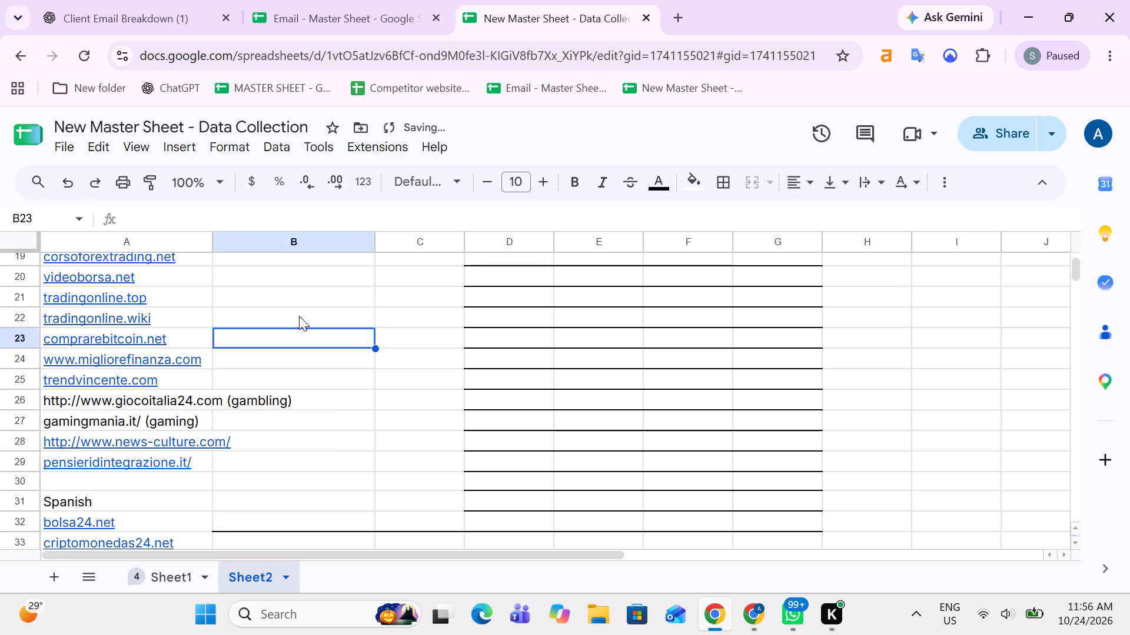
key("Down")
key("Left")
key("Down")
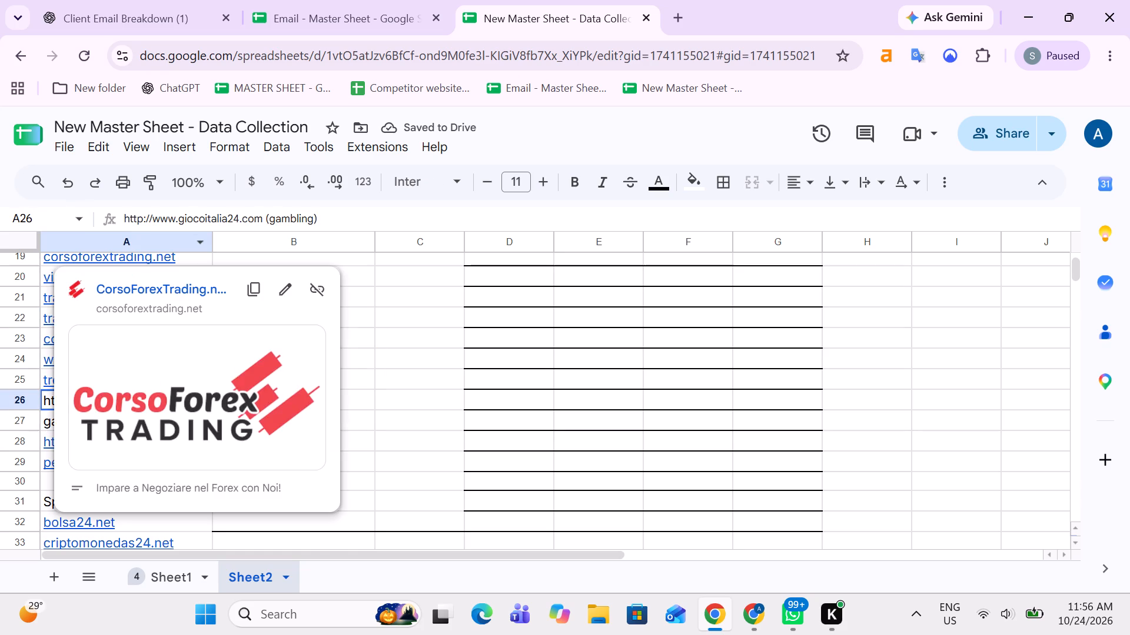
left_click_drag(180, 221, 82, 221)
key("BackSpace")
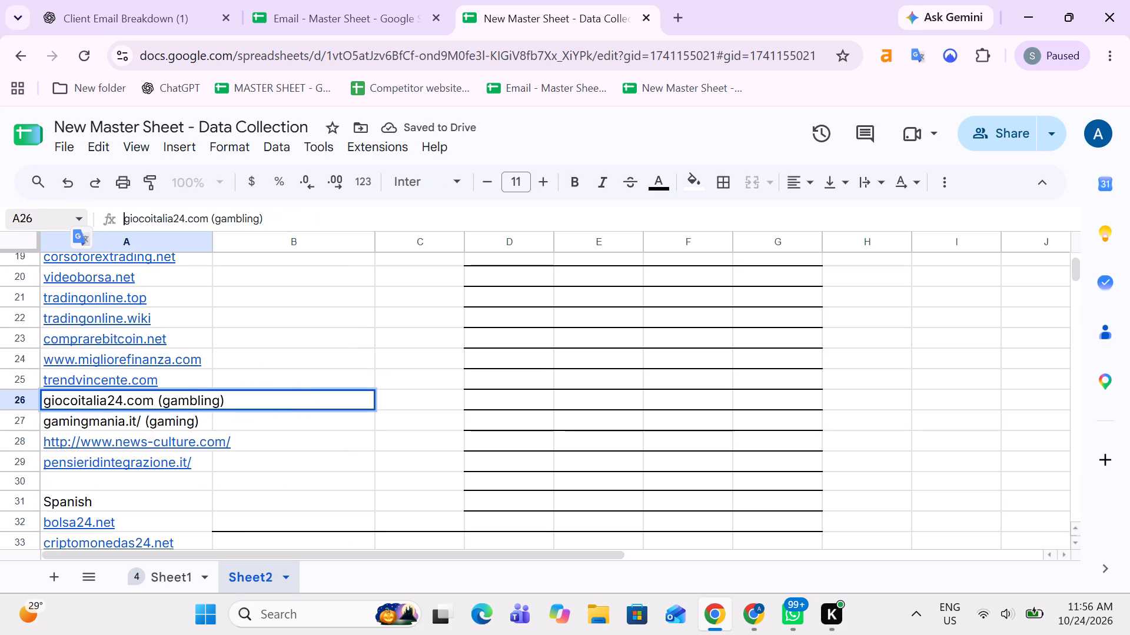
key("Tab")
key("Left")
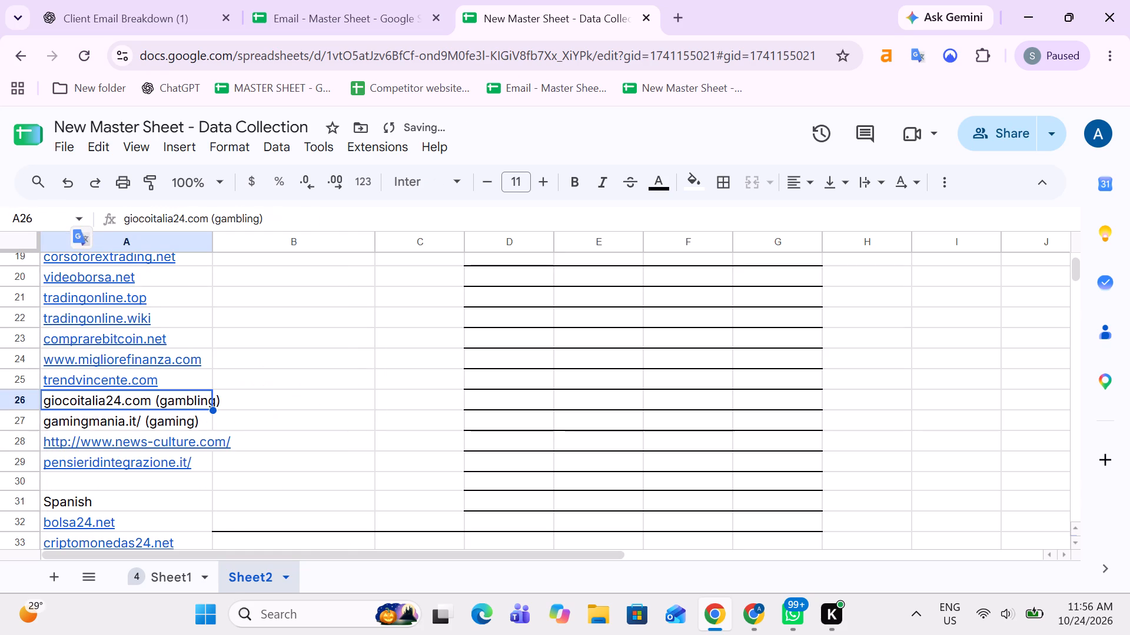
left_click_drag(205, 215, 375, 246)
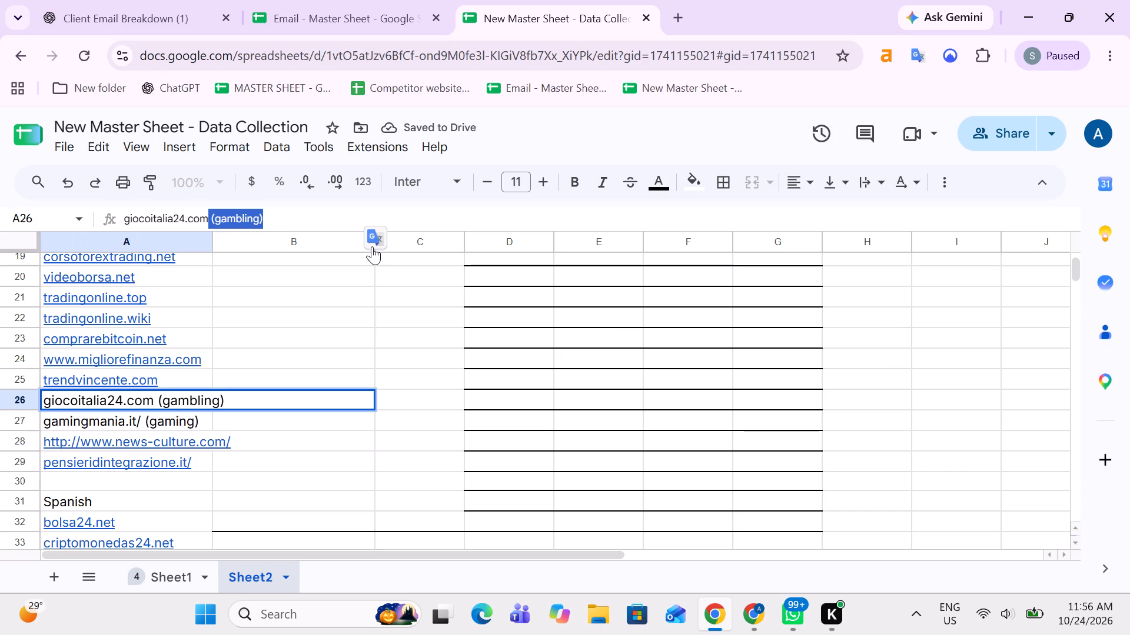
key("BackSpace")
key("Delete")
key("Tab")
key("Left")
Reduce the entry in A27 to gamingmania.it, removing the slash and the "(gaming)" note.
key("Down")
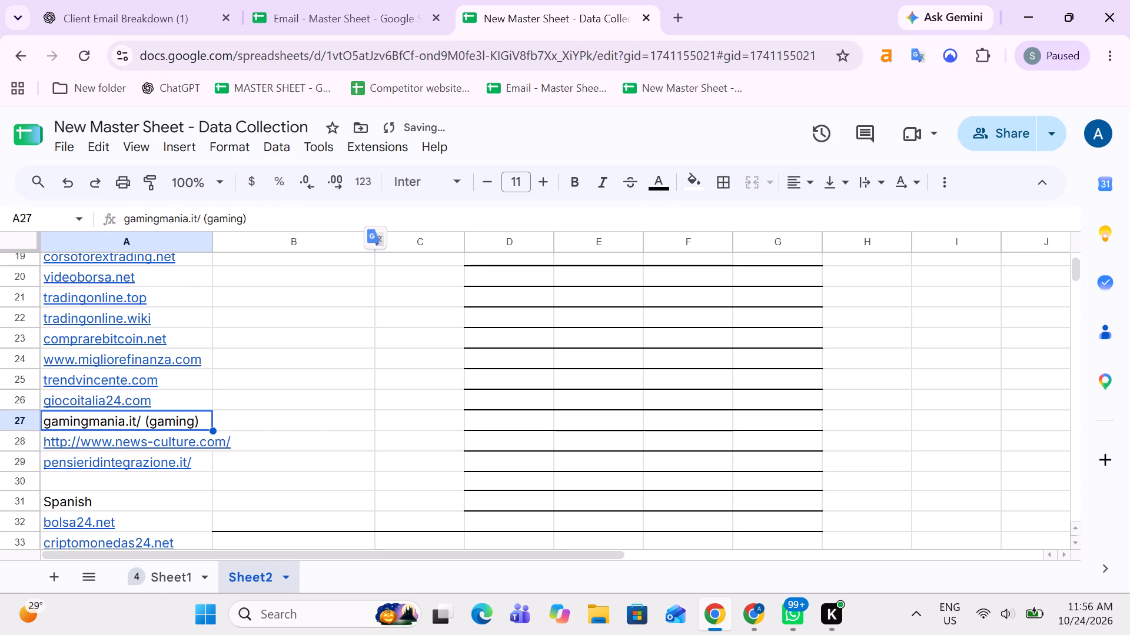
left_click_drag(195, 217, 355, 224)
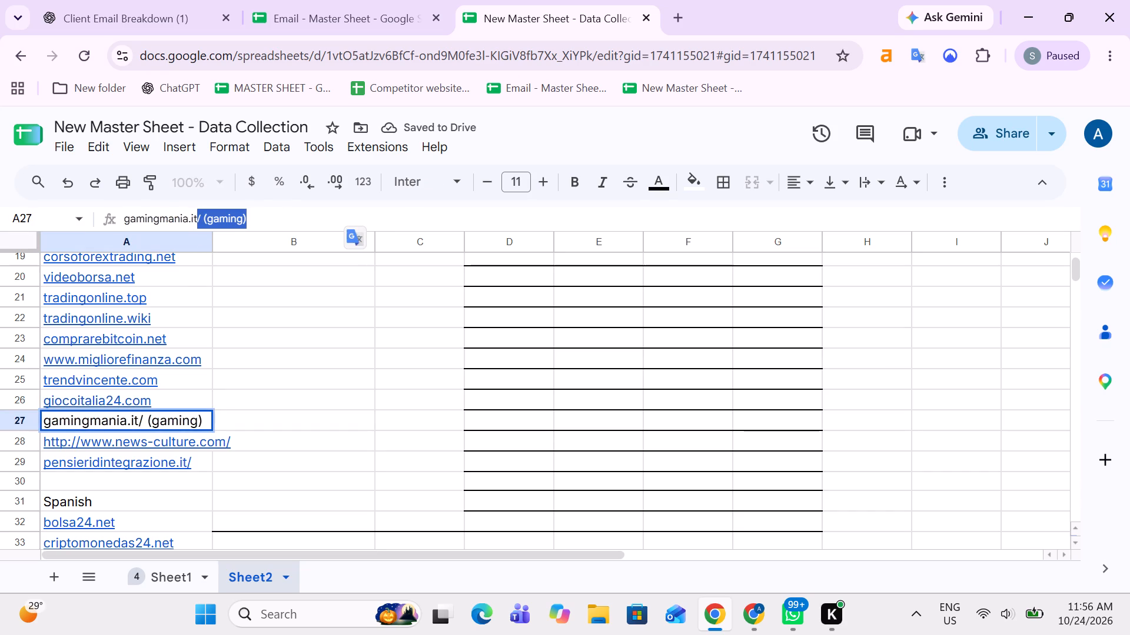
key("BackSpace")
key("Tab")
key("Down")
key("Left")
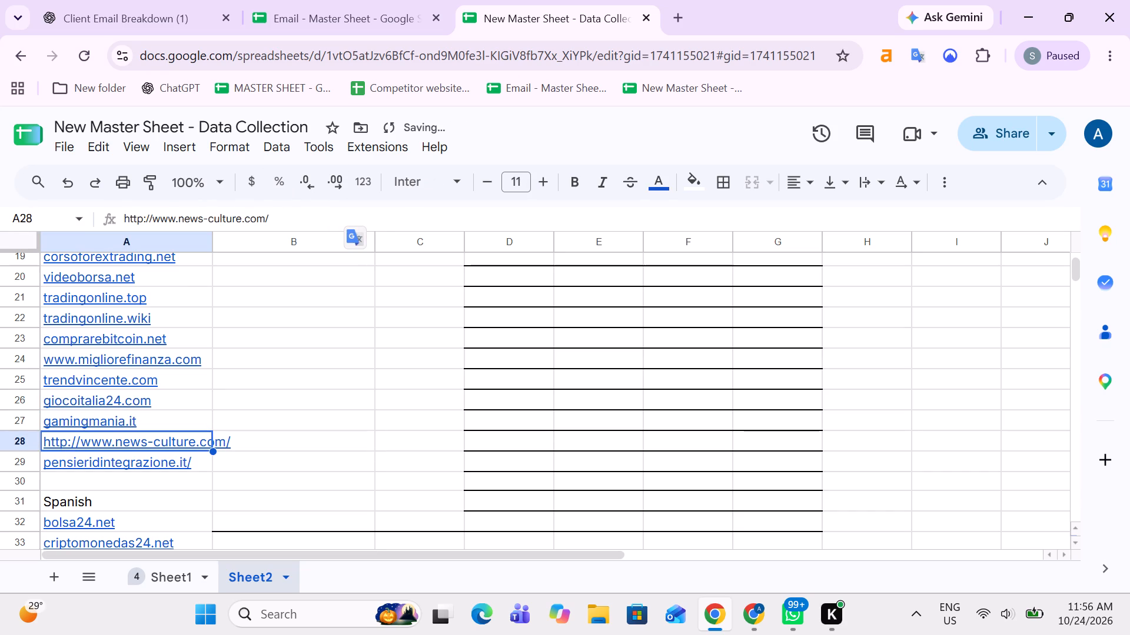
left_click(280, 214)
key("BackSpace")
key("Left")
key("Left")
key("Left")
key("Left")
key("Left")
key("Left")
key("Left")
key("Left")
key("Left")
key("Left")
key("Left")
key("Left")
key("Left")
key("Left")
key("Left")
key("Left")
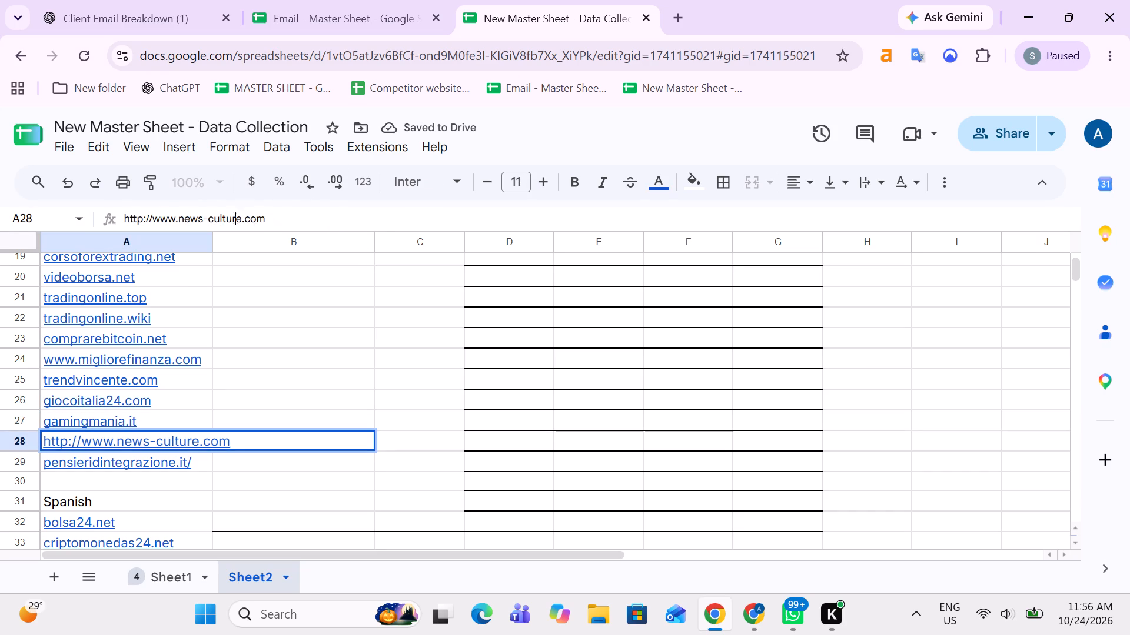
key("BackSpace")
key("BackSpace")
key("BackSpace")
key("BackSpace")
key("BackSpace")
key("BackSpace")
key("BackSpace")
key("BackSpace")
key("BackSpace")
key("BackSpace")
key("BackSpace")
key("BackSpace")
key("BackSpace")
key("BackSpace")
key("BackSpace")
key("BackSpace")
key("BackSpace")
key("BackSpace")
key("BackSpace")
key("BackSpace")
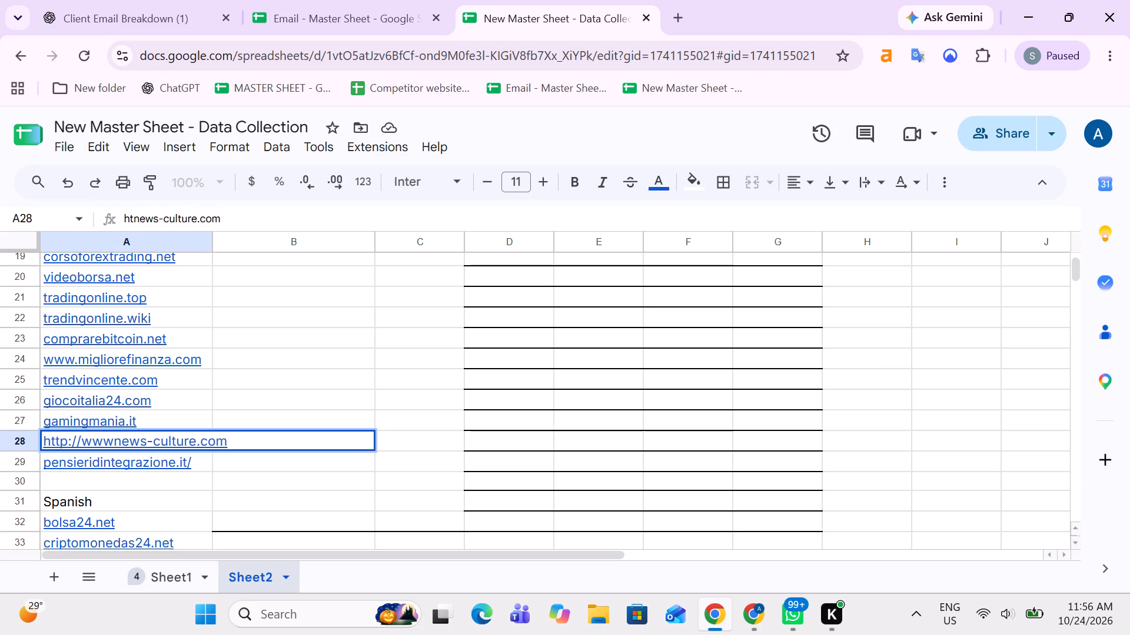
key("Tab")
Remove the trailing slash from A29 so the entry reads pensieridintegrazione.it.
key("Down")
key("Left")
key("Down")
key("Up")
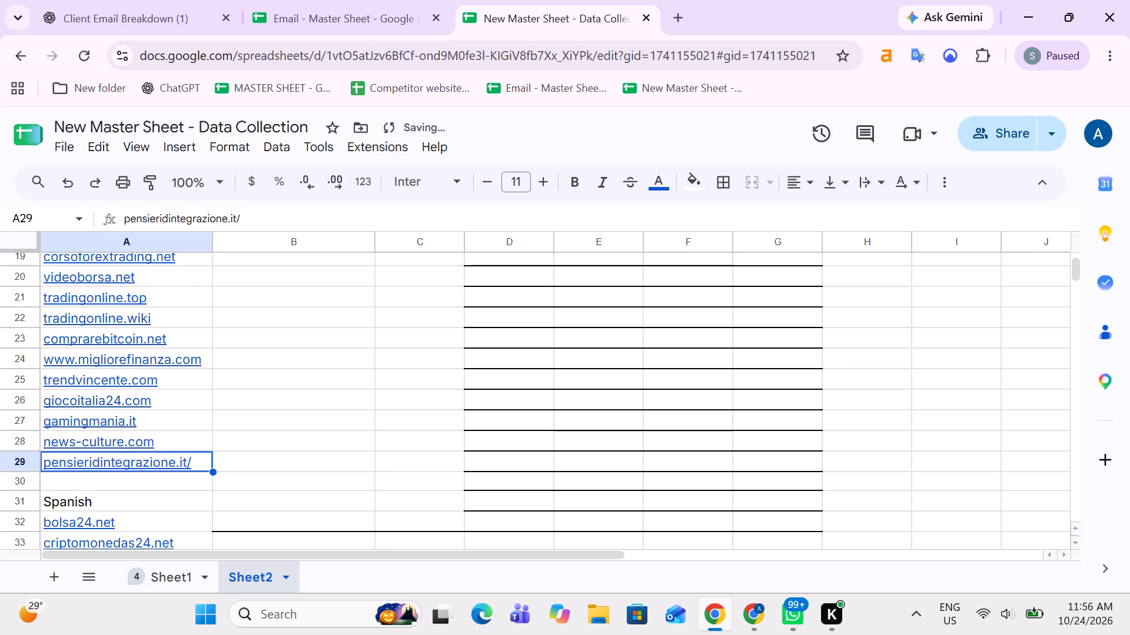
left_click(254, 213)
key("BackSpace")
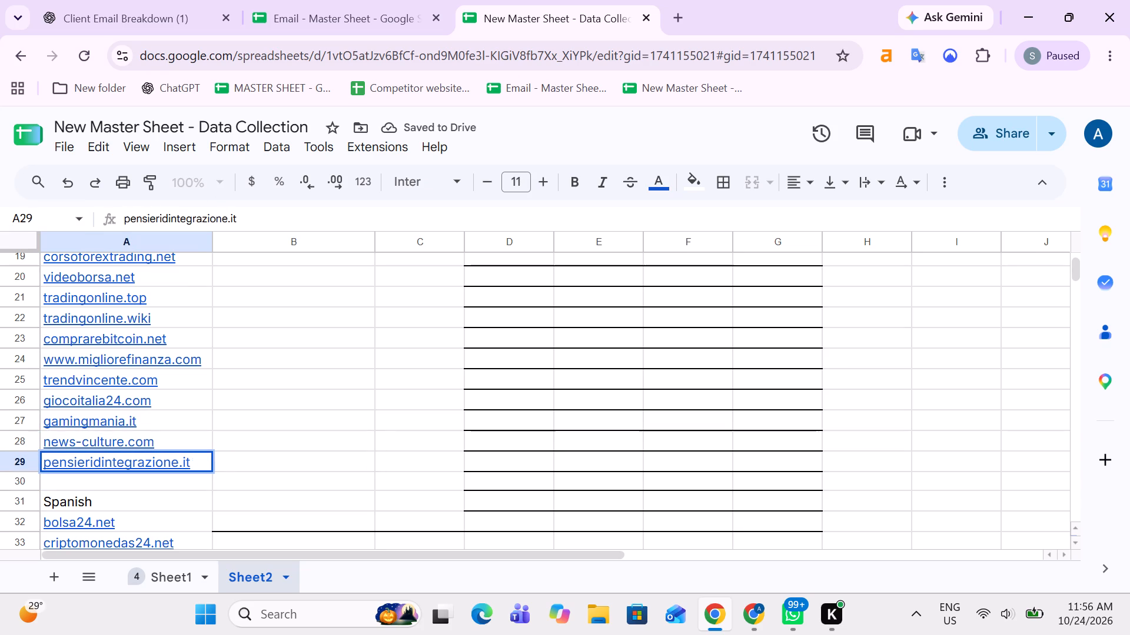
key("Tab")
Delete rows 30 and 31, the blank row and the "Spanish" heading row.
key("Left")
key("Down")
key("Down")
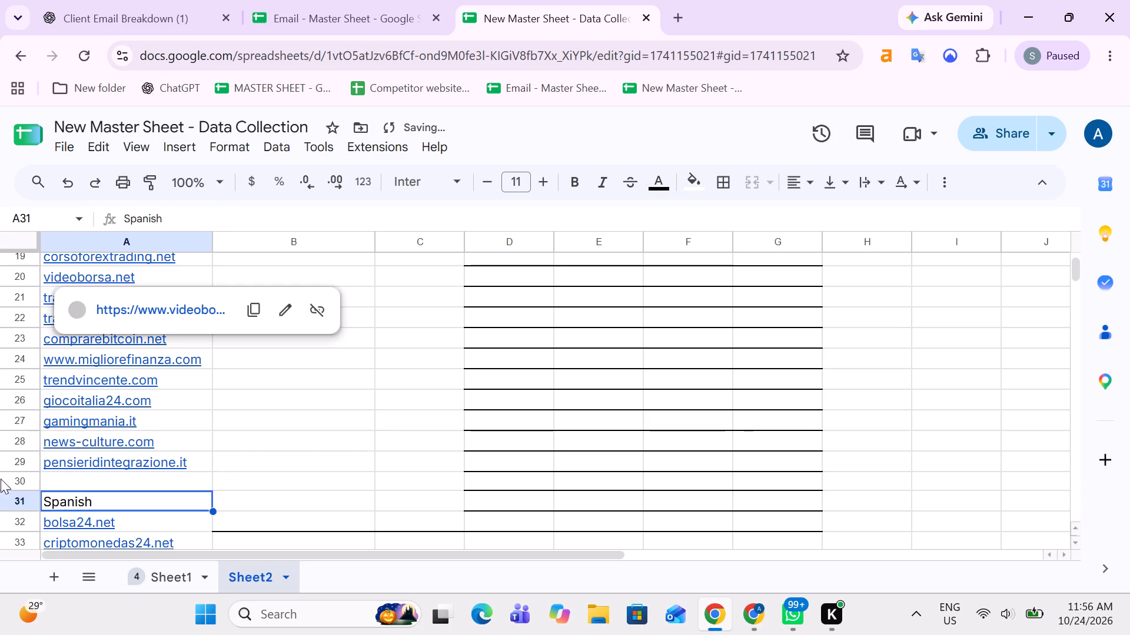
left_click(0, 485)
key("shift+Down")
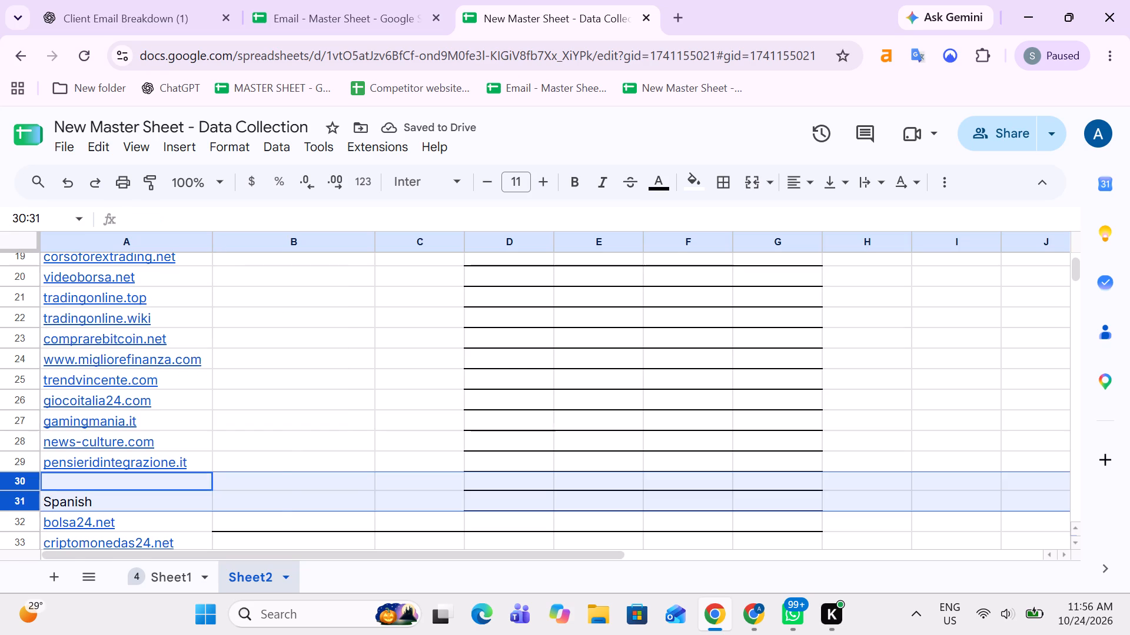
right_click(0, 487)
left_click(31, 382)
Check the site list in column A down to its last entry and back up to the top for leftover text or gaps.
key("Down")
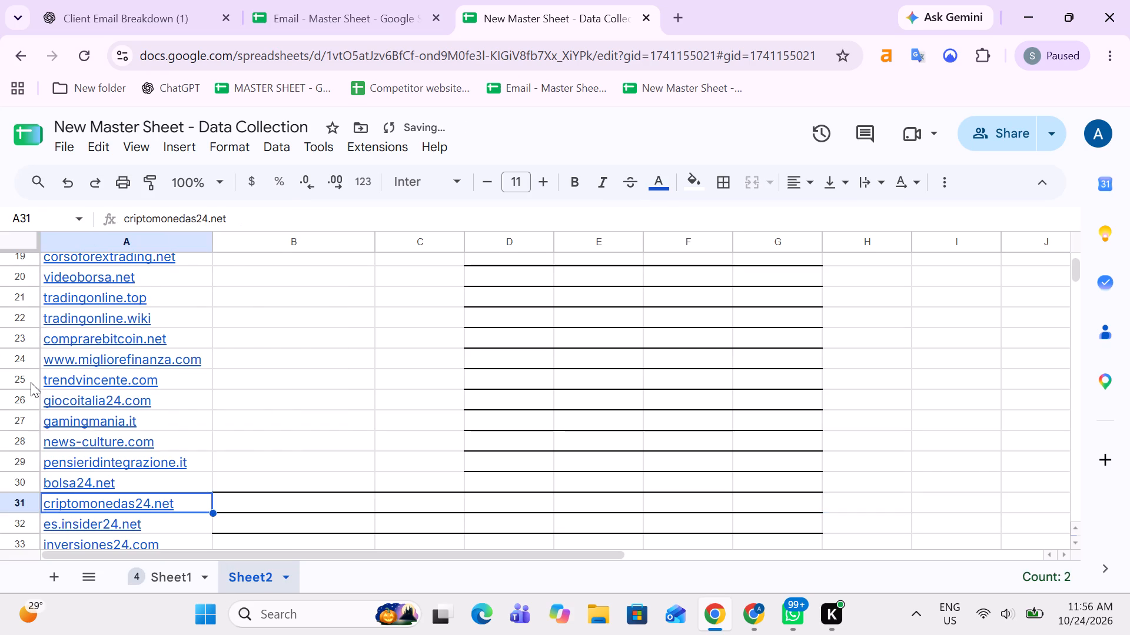
key("Down")
key("Down")
key("Down")
key("Down")
key("Down")
key("Down")
key("Up")
key("Up")
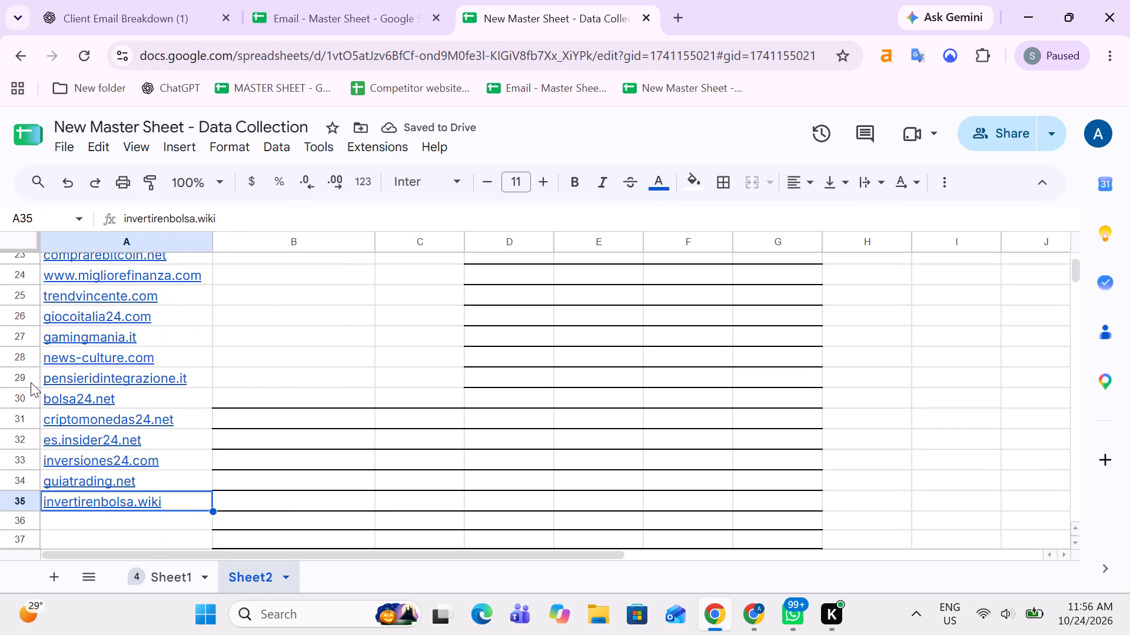
key("Up")
key("Up")
key("Up")
key("Up")
key("Up")
key("Up")
key("Up")
key("Up")
key("Up")
key("Up")
key("Up")
key("Up")
key("Up")
key("Up")
key("Up")
key("Up")
key("Up")
key("Up")
key("Up")
key("Up")
key("Up")
key("Up")
key("Up")
key("Up")
key("Up")
key("Up")
key("Up")
key("Up")
key("Up")
key("Up")
key("Up")
key("Up")
key("Up")
key("Up")
key("Up")
key("Up")
key("Up")
key("Up")
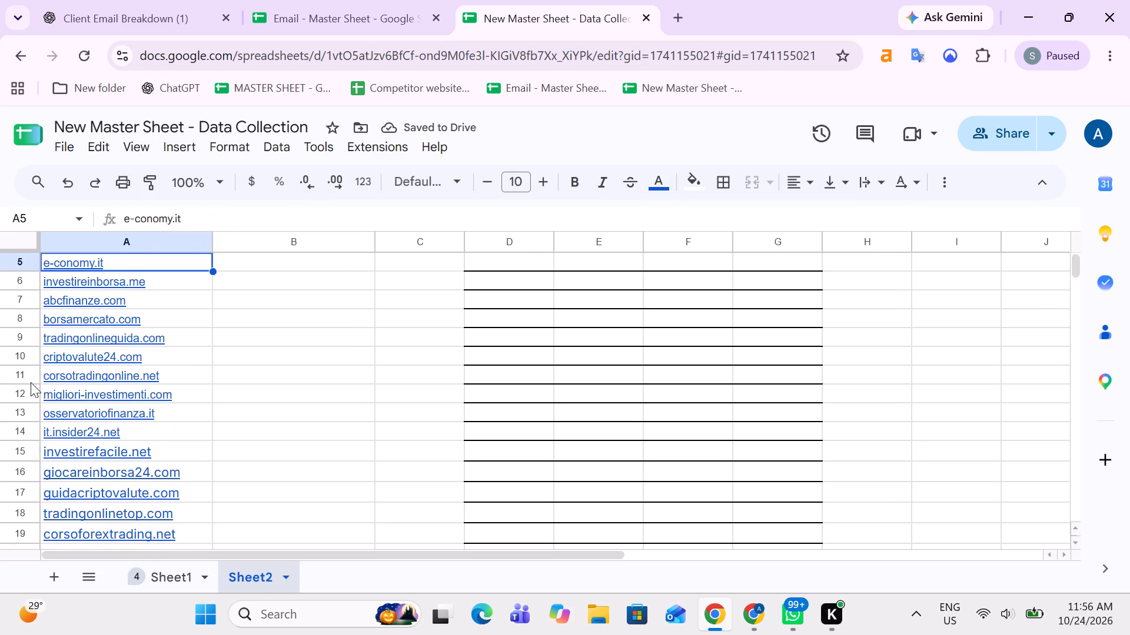
Delete the empty row 3 between tradingonline.me and diventaretrader.com.
key("Down")
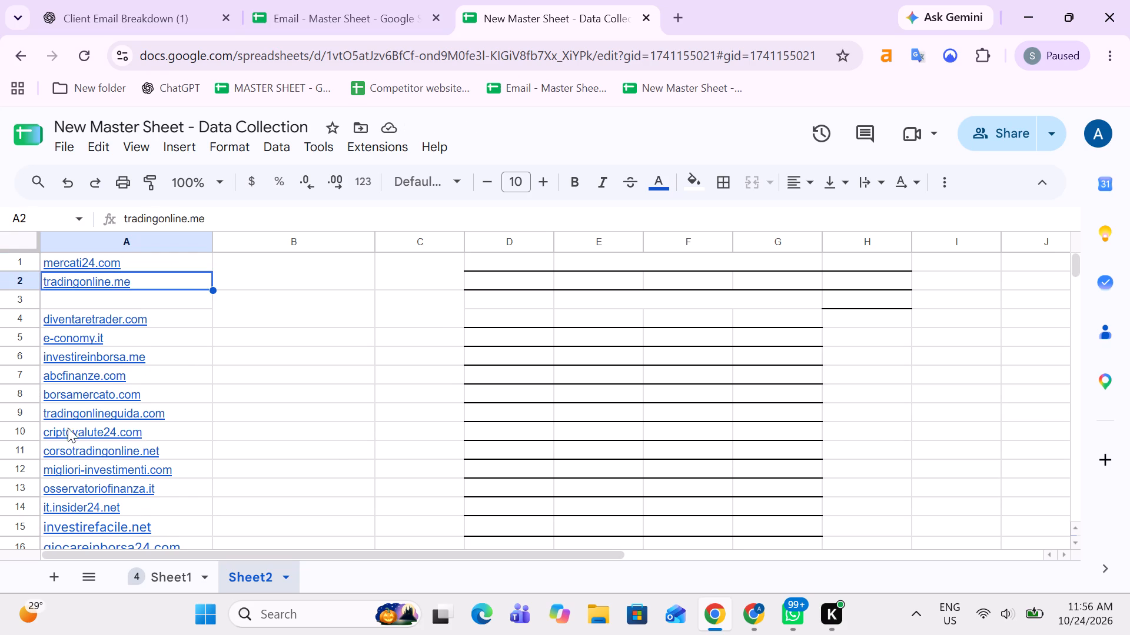
left_click(1, 309)
right_click(1, 309)
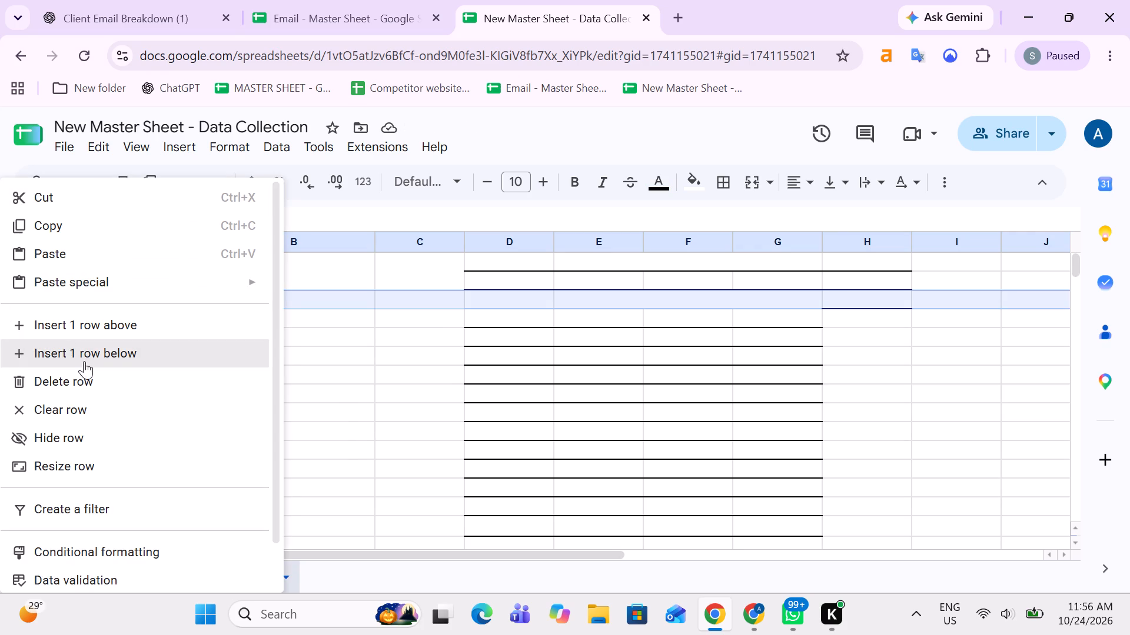
left_click(65, 378)
key("Down")
key("Down")
key("Down")
key("Down")
key("Down")
key("Down")
key("Down")
key("Down")
key("Down")
key("Down")
key("Down")
key("Down")
key("Down")
key("Down")
key("Down")
key("Down")
key("Down")
key("Down")
key("Down")
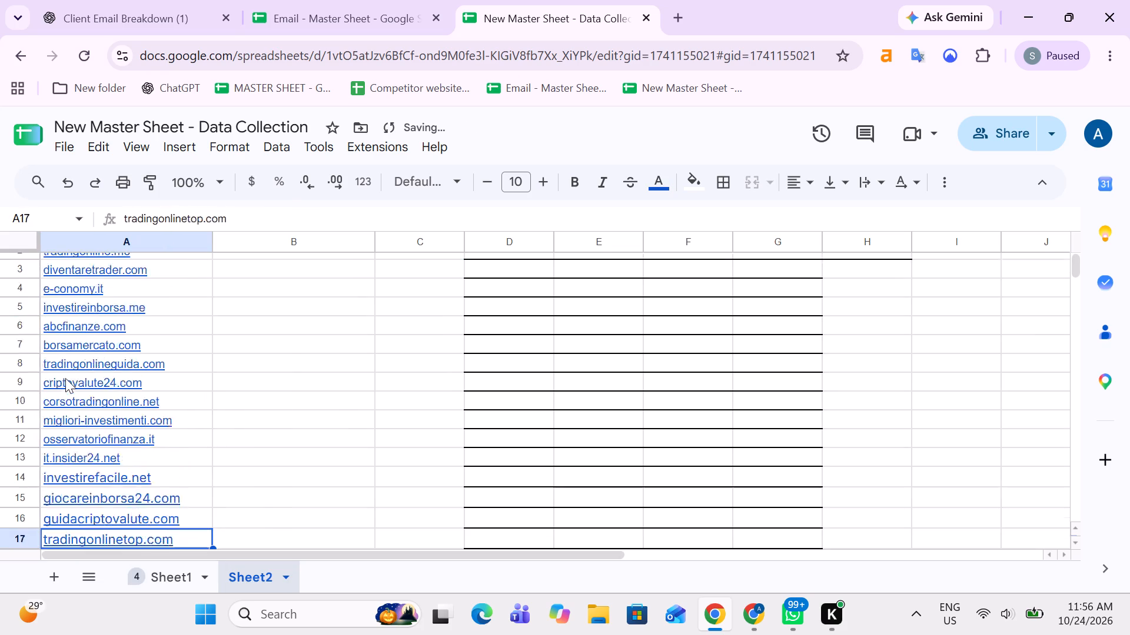
key("Down")
key("Down")
key("Down")
key("Down")
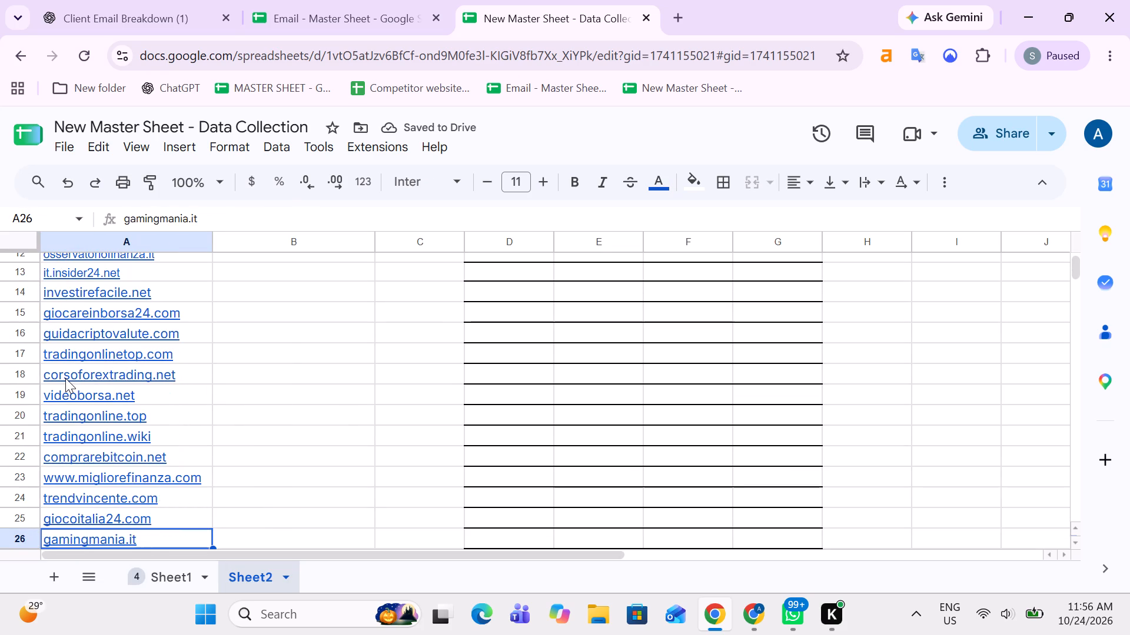
key("Up")
key("Up")
key("Up")
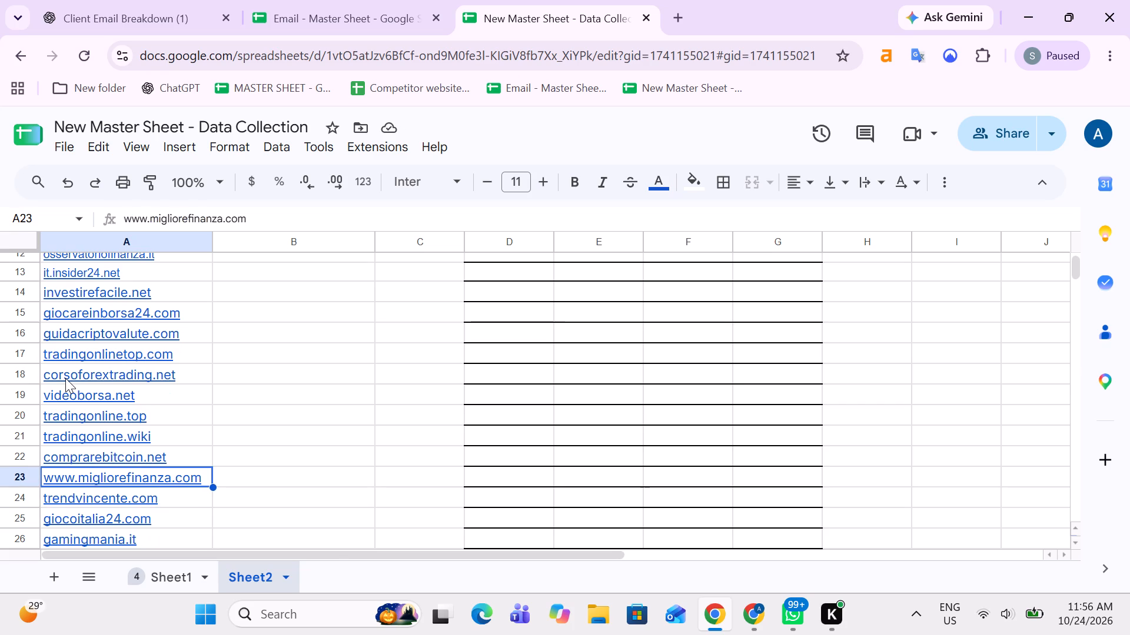
left_click_drag(149, 219, 101, 219)
key("BackSpace")
key("Up")
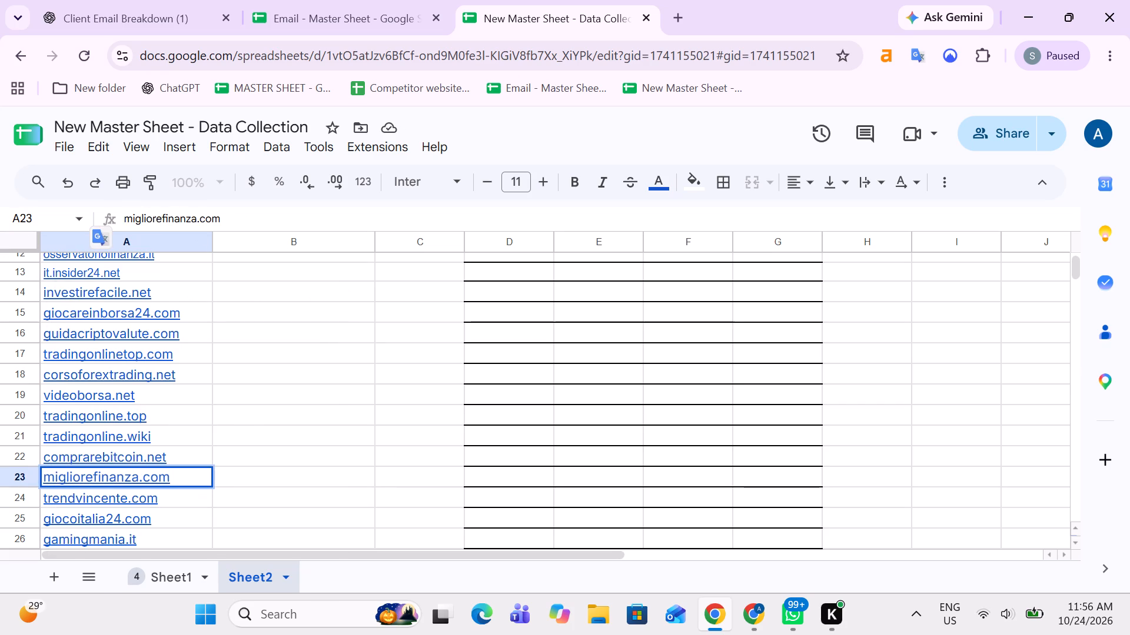
key("Return")
Copy the cleaned site list A1:A34 and paste it as values only into Sheet1's WEBSITE column starting at F10705.
key("Up")
key("Up")
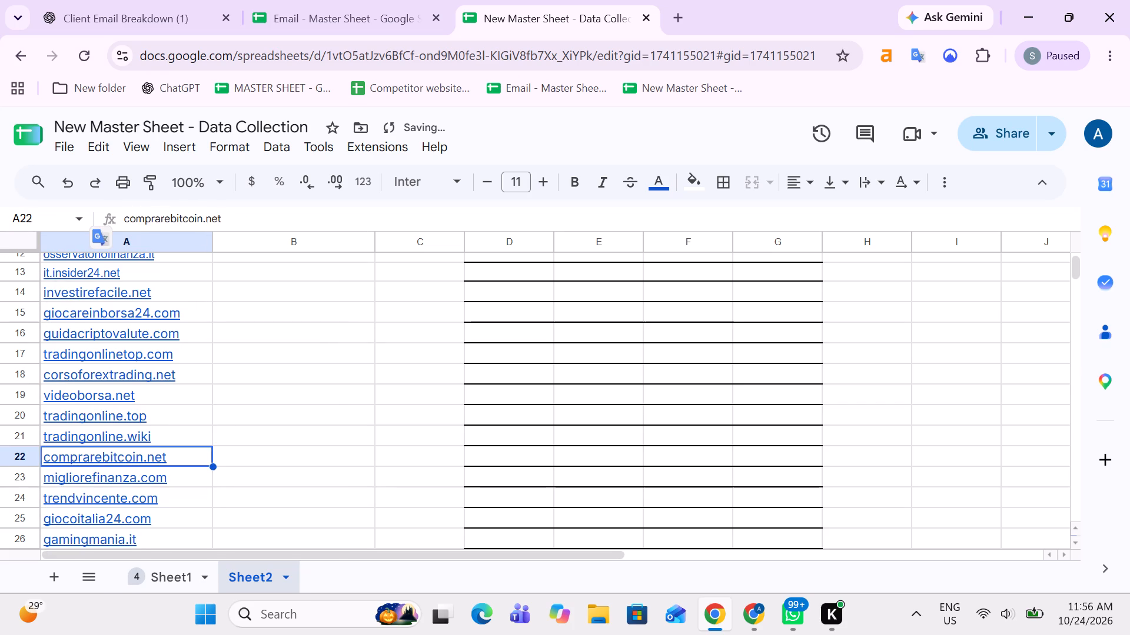
key("ctrl+Up")
key("Down")
key("Up")
key("Down")
key("Up")
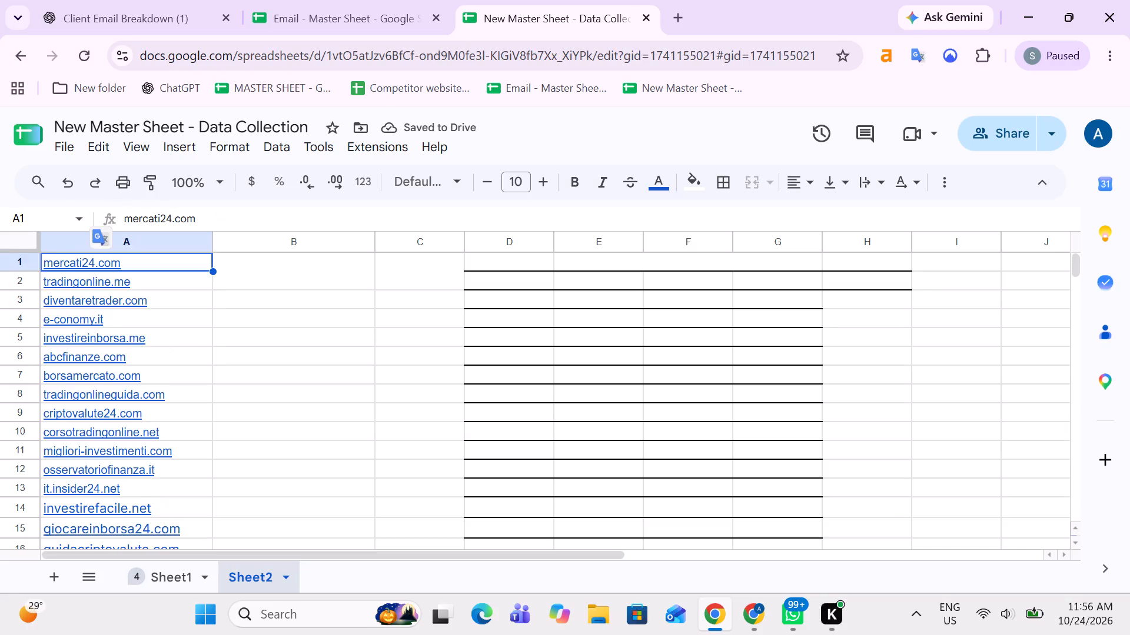
key("ctrl+shift+Down")
key("ctrl+c")
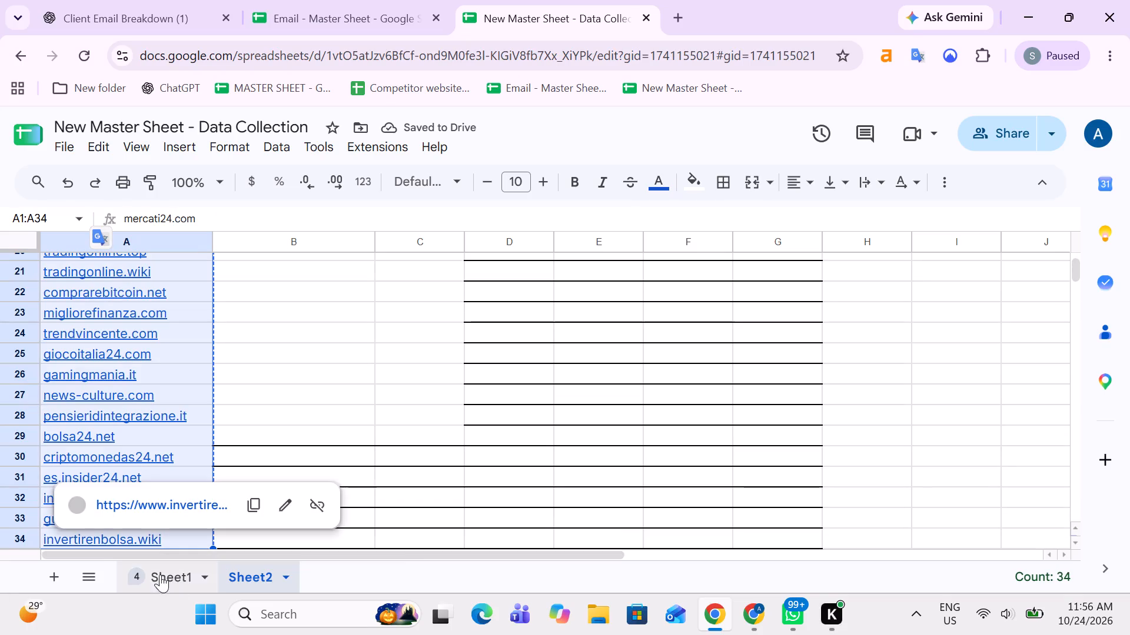
left_click(159, 573)
key("Down")
key("Up")
key("ctrl+v")
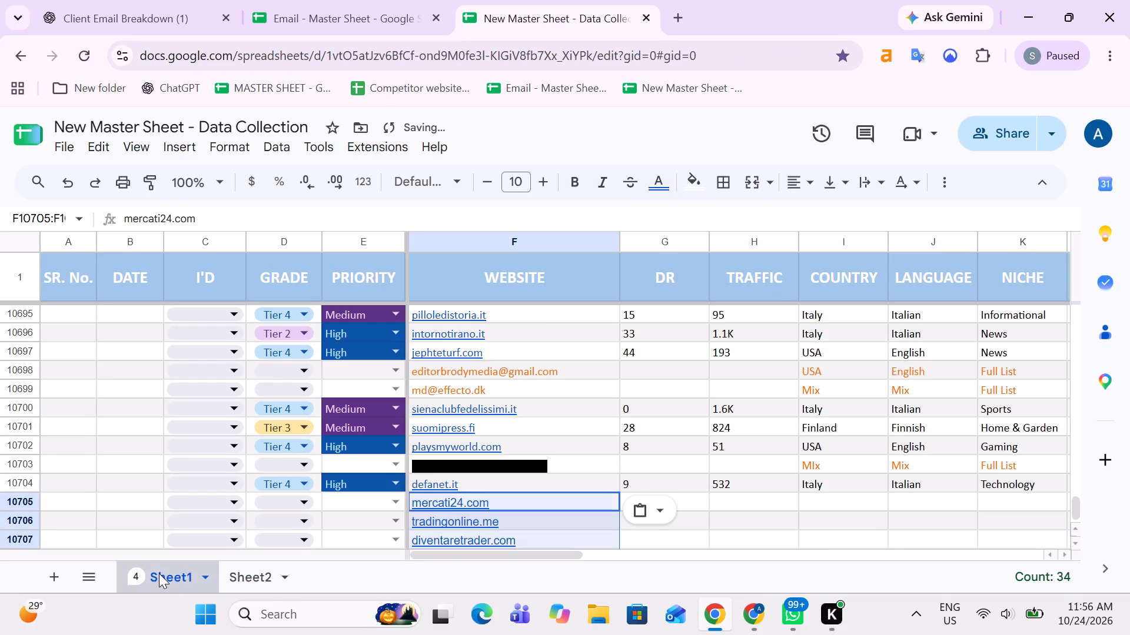
left_click(651, 516)
left_click(672, 382)
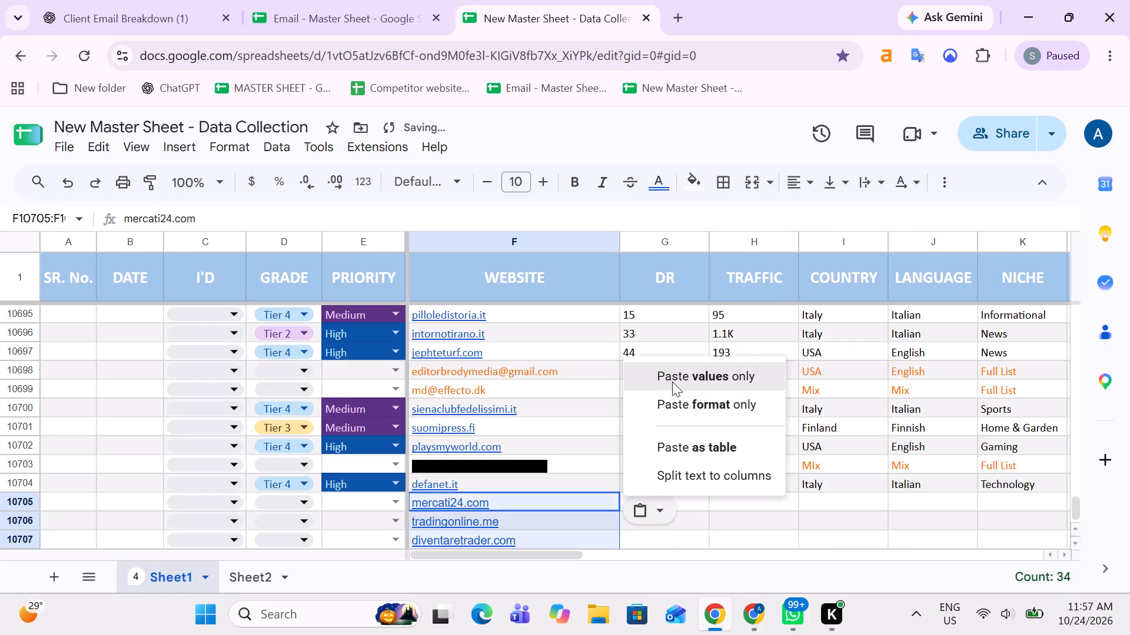
Search Sheet1 for mercati24.com, copied from F10705, and go back through the matches to its earlier WEBSITE entry.
scroll(672, 382, "down", 7)
scroll(571, 386, "down", 2)
scroll(600, 409, "up", 3)
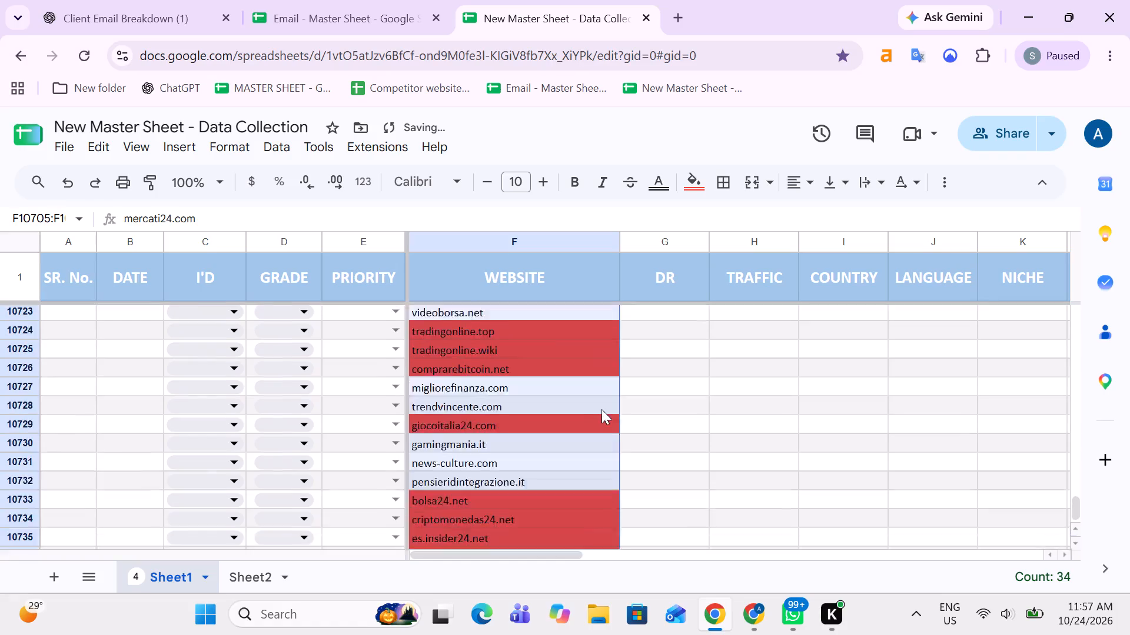
scroll(601, 409, "up", 5)
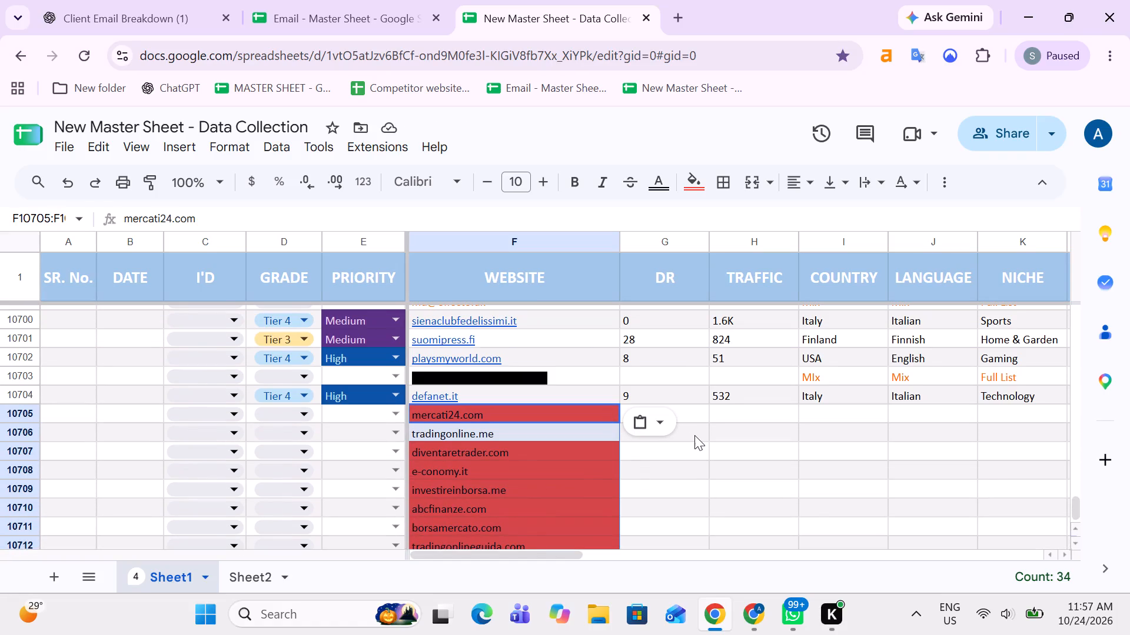
left_click(711, 420)
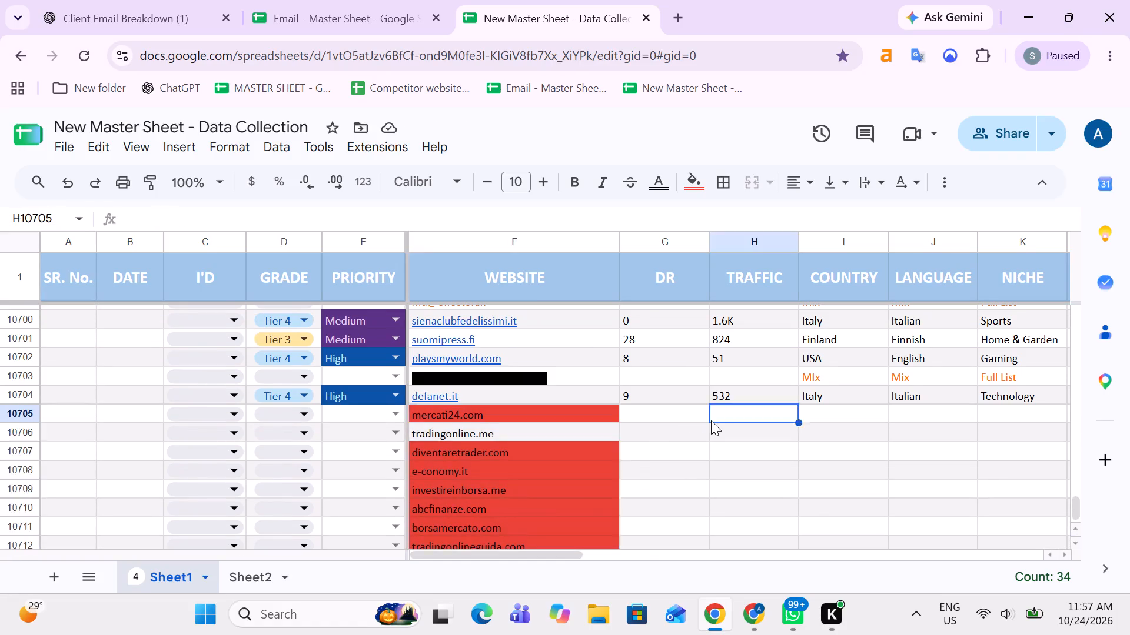
key("Left")
key("Left")
key("ctrl+c")
key("ctrl+f")
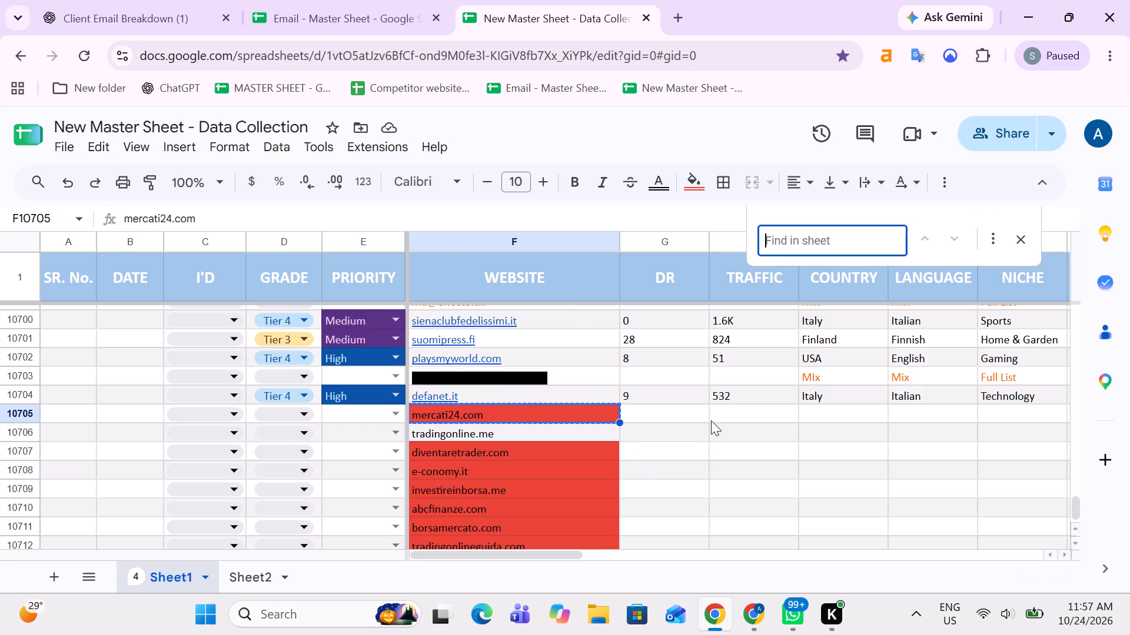
key("ctrl+v")
left_click(919, 246)
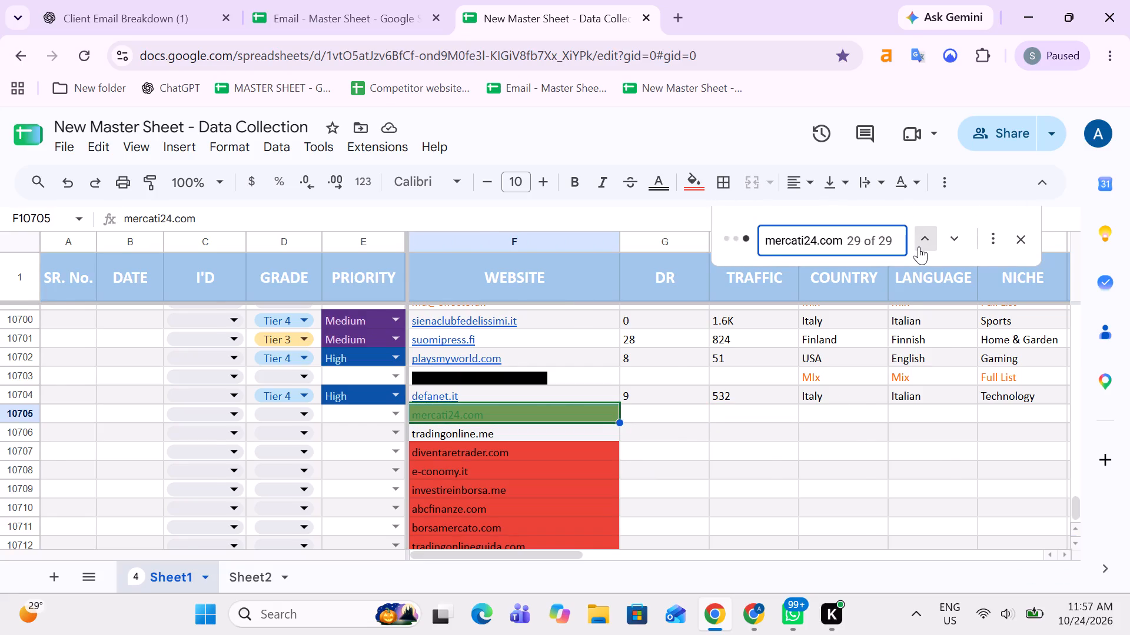
left_click(919, 246)
triple_click(919, 246)
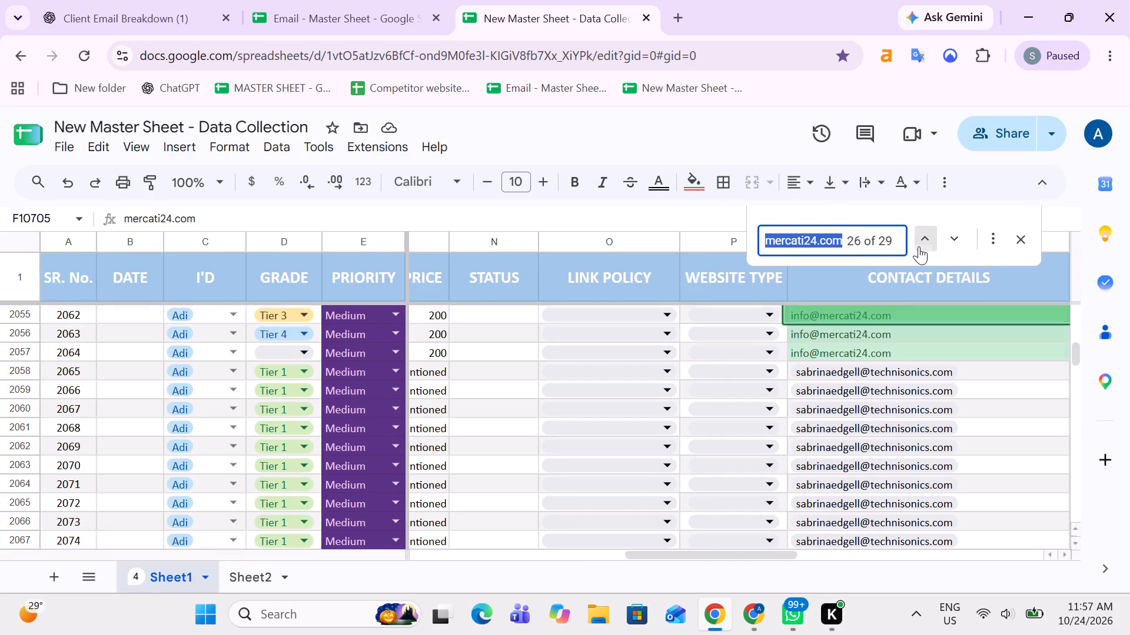
triple_click(919, 246)
triple_click(919, 246)
triple_click(919, 246)
triple_click(919, 246)
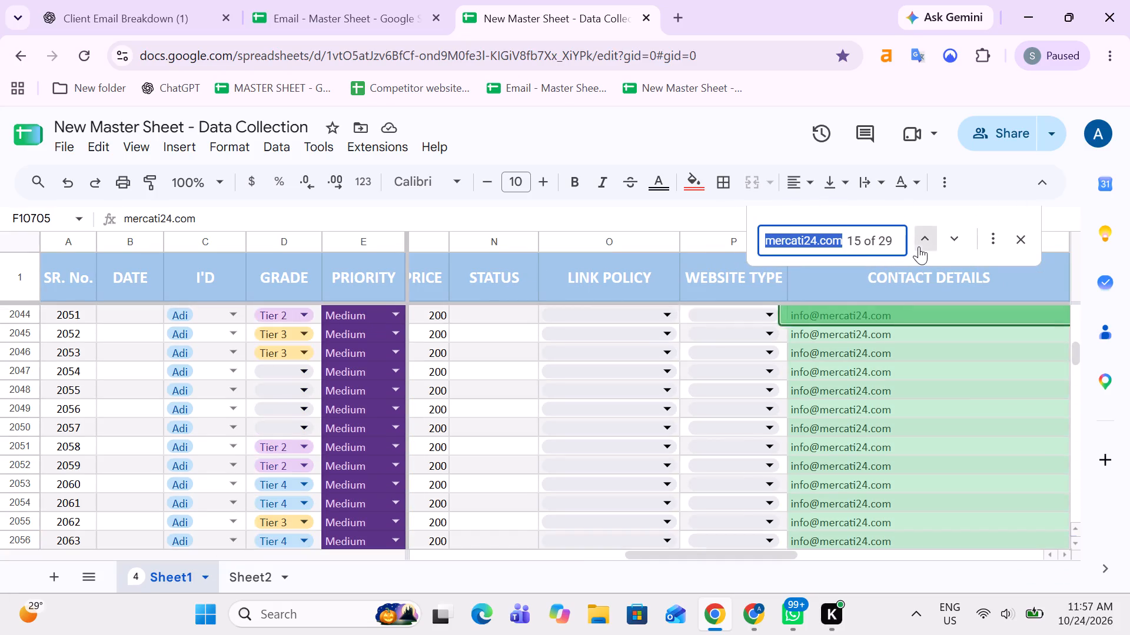
triple_click(919, 246)
triple_click(919, 246)
triple_click(919, 246)
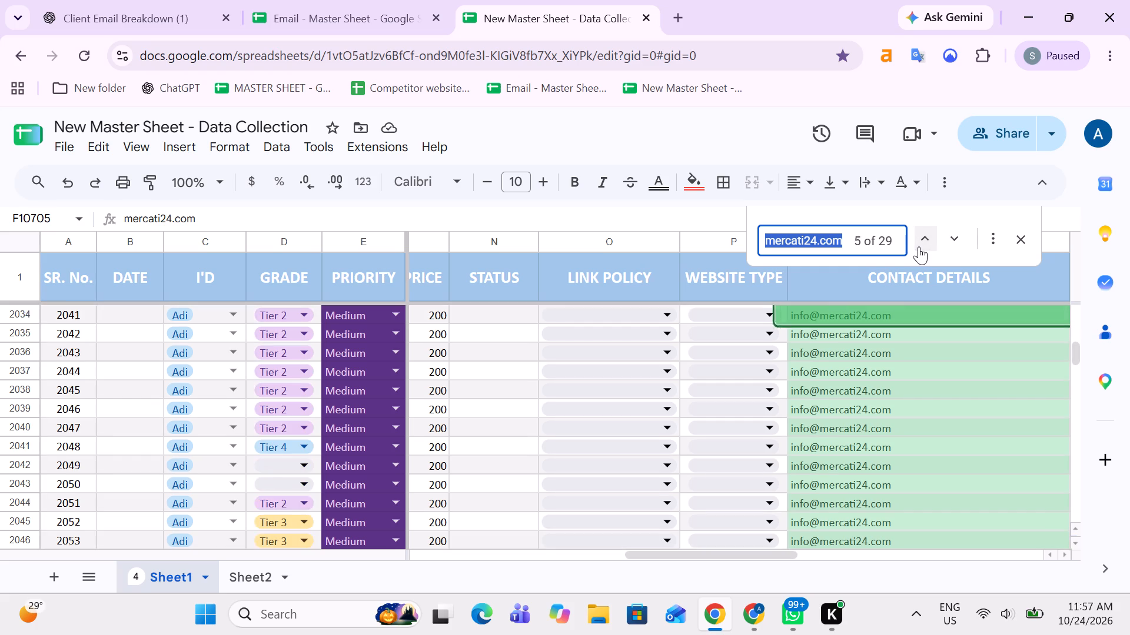
double_click(919, 246)
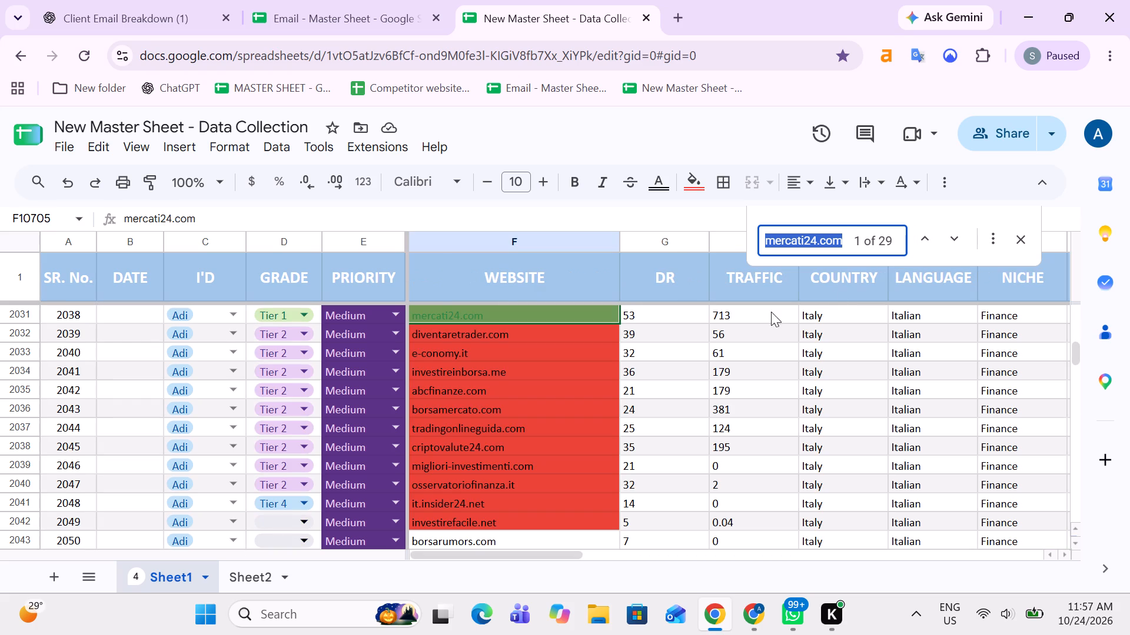
Examine the details across the columns of the earlier mercati24.com record in row 2031.
left_click(657, 320)
key("Right")
key("Right")
key("Right")
key("Right")
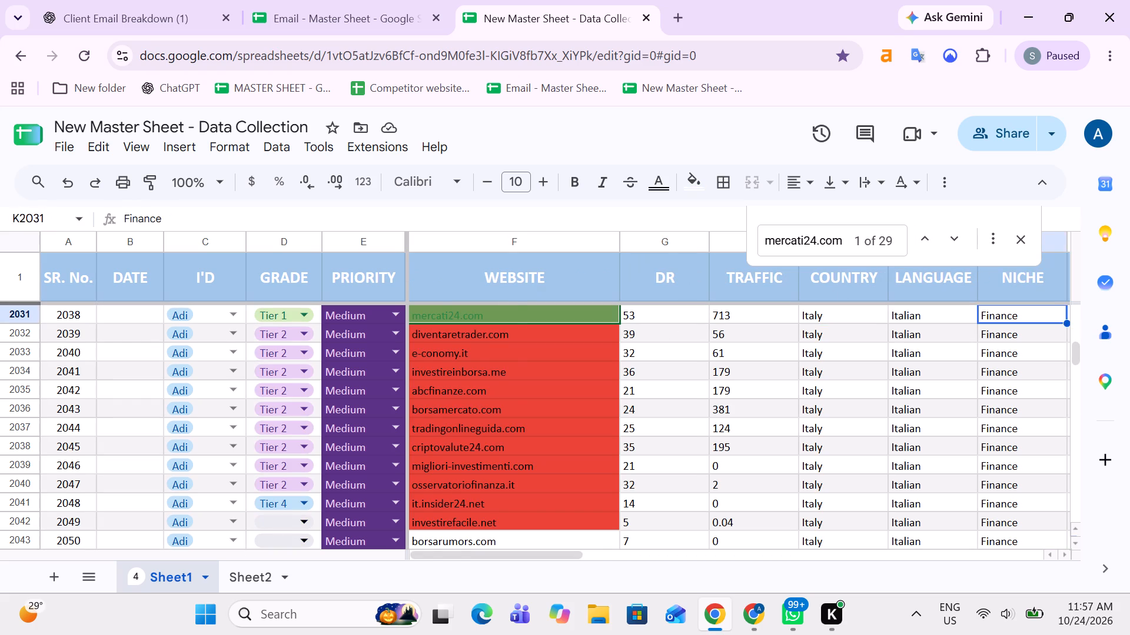
key("Right")
key("Right")
key("Right")
key("Right")
key("Right")
key("Right")
key("Left")
key("Left")
key("Left")
key("Left")
key("Left")
key("Left")
key("Left")
key("Left")
key("Left")
key("Left")
key("Left")
key("Left")
key("Left")
key("Left")
key("Left")
key("Left")
key("Left")
key("Left")
key("Left")
key("Left")
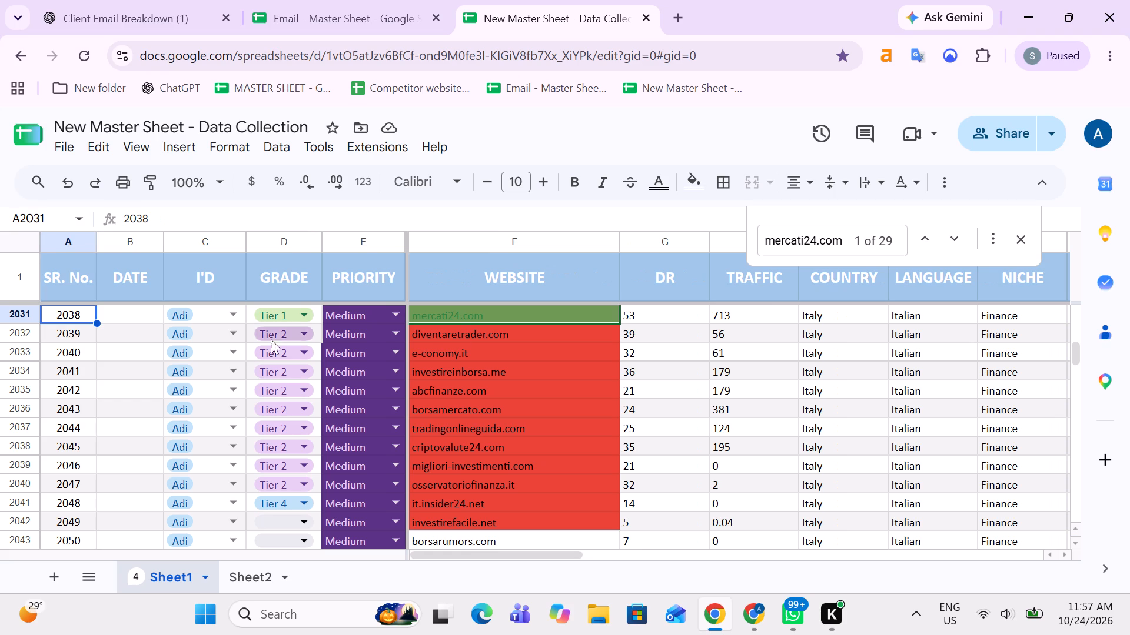
Delete row 2031 holding the earlier mercati24.com record and close the search.
left_click(0, 314)
right_click(0, 314)
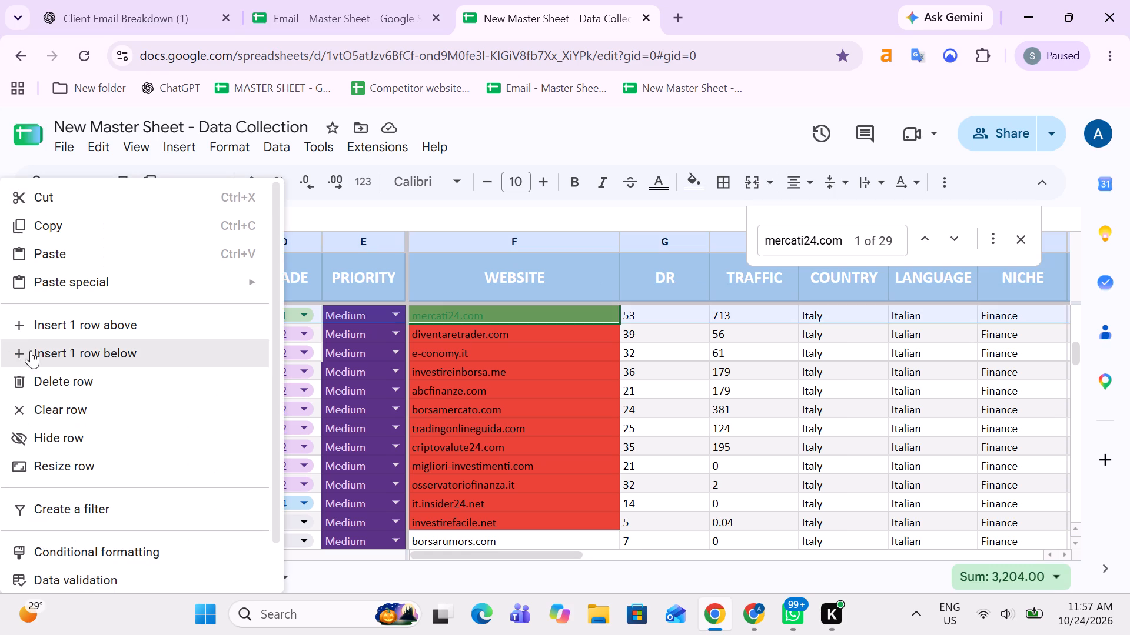
left_click(32, 385)
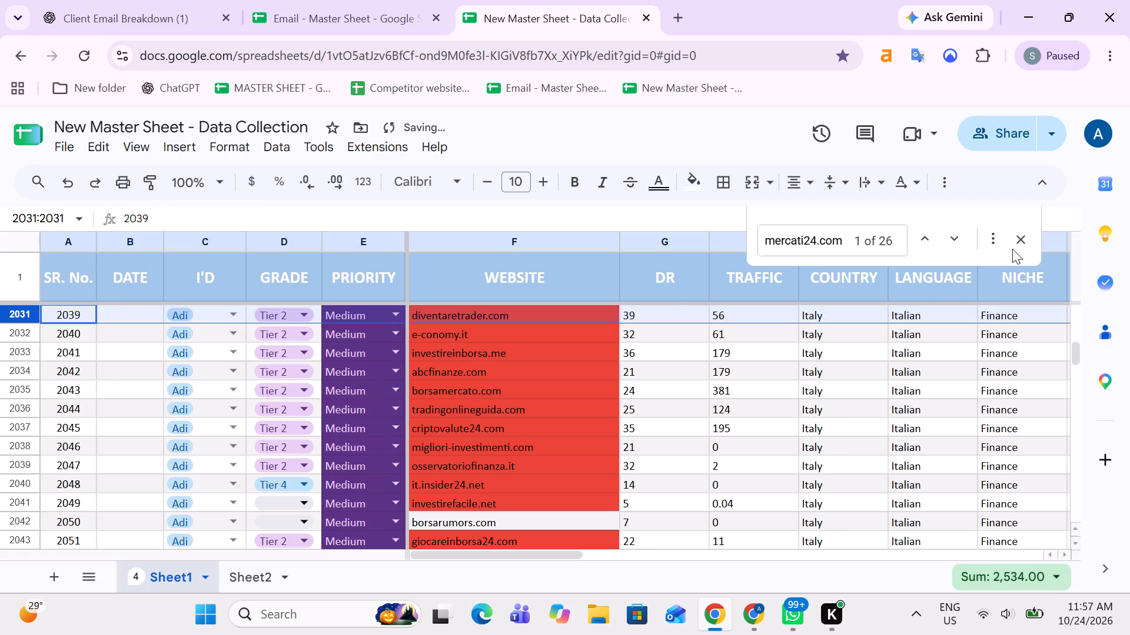
left_click(1029, 240)
Return to the newly pasted site list at the end of the WEBSITE column and examine which entries are highlighted red as duplicates.
key("Left")
key("Left")
key("Left")
key("Left")
key("Left")
key("Left")
key("Left")
key("Left")
key("Left")
key("Left")
key("Left")
key("Left")
key("Left")
key("Left")
key("Left")
key("Left")
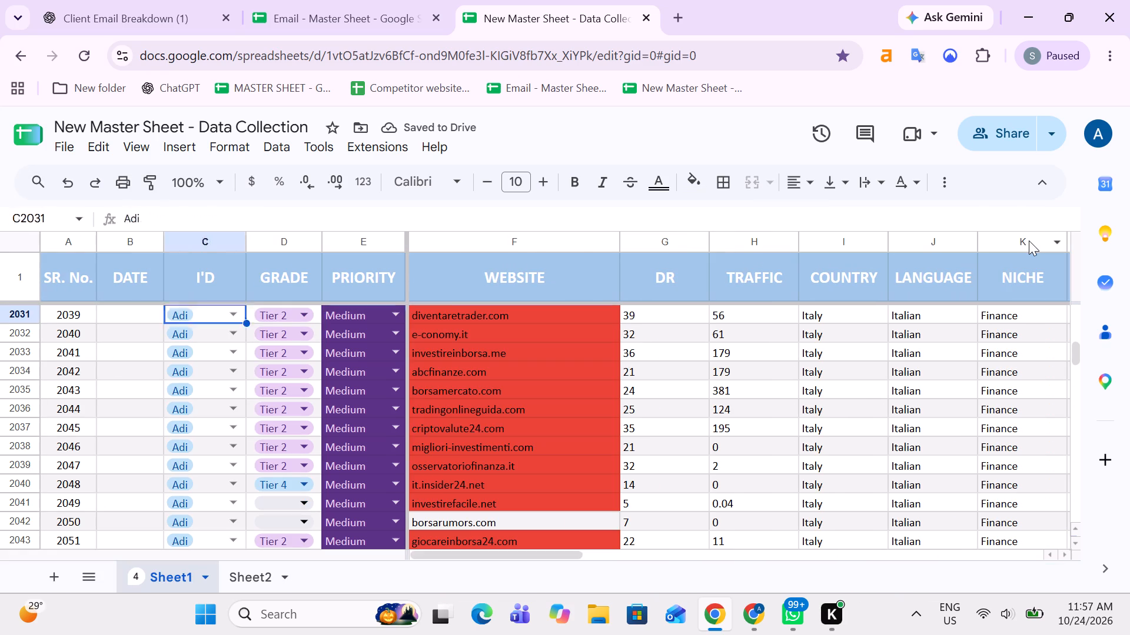
key("Right")
key("Right")
key("Right")
key("Right")
key("Right")
key("ctrl+Down")
key("Down")
key("Down")
key("Down")
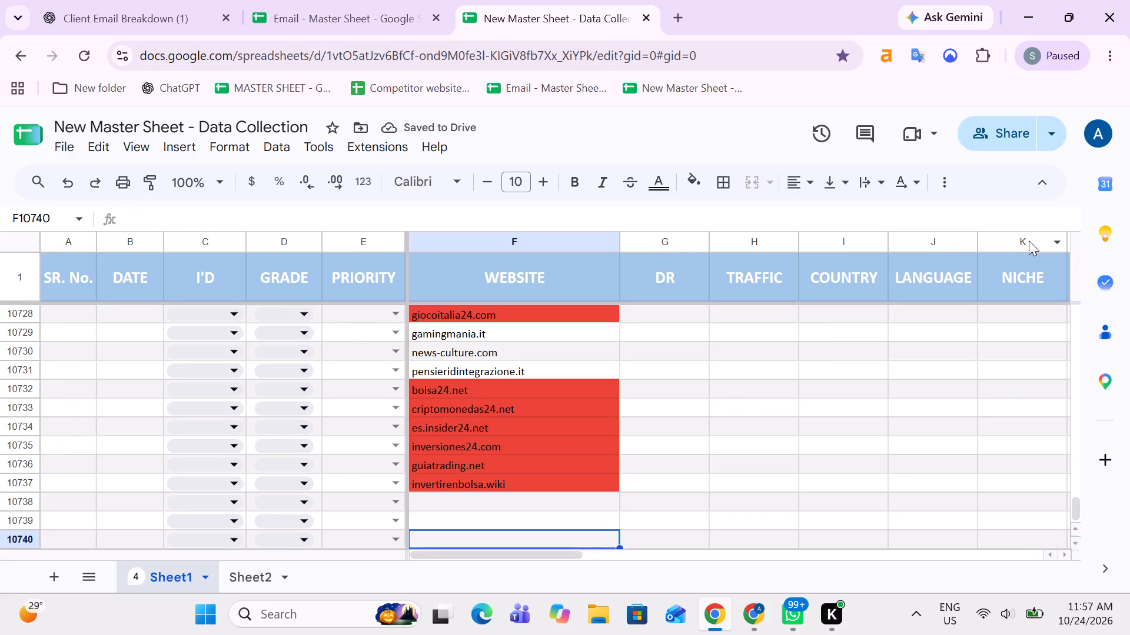
key("Up")
key("Up")
key("Up")
key("Up")
key("Up")
key("Up")
key("Up")
key("Up")
key("Up")
key("Up")
key("Up")
key("Up")
key("Up")
key("Up")
key("Up")
key("Up")
key("Up")
key("Up")
key("Up")
key("Up")
key("Up")
key("Up")
key("Up")
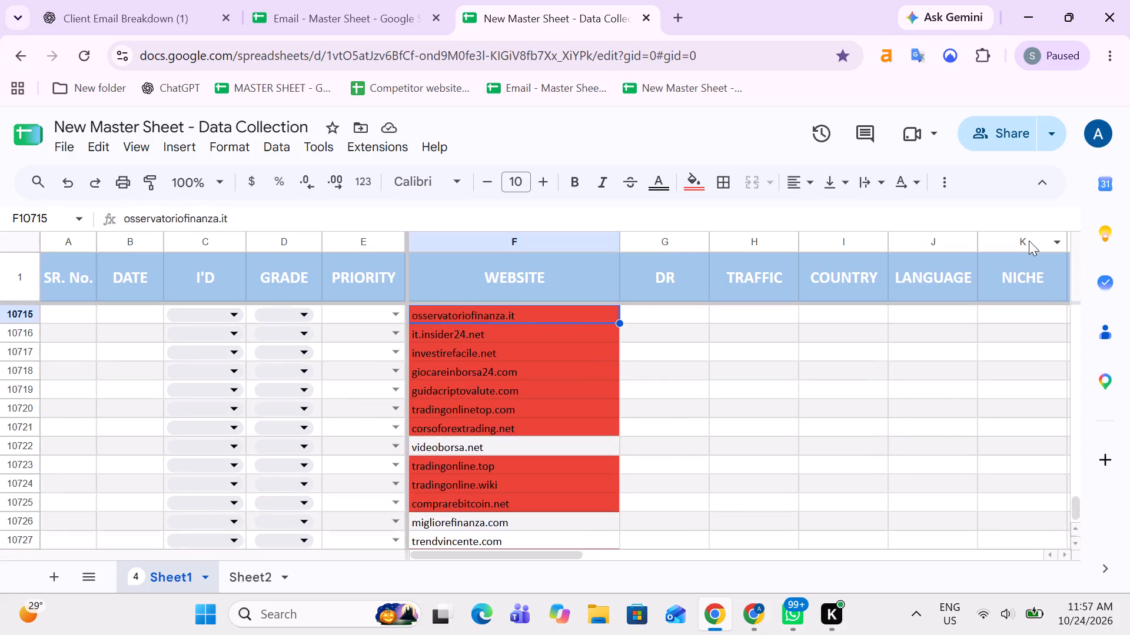
key("Up")
key("Up")
key("Up")
key("Up")
key("Up")
key("Up")
key("Up")
key("Up")
key("Up")
key("Up")
key("Up")
key("Up")
key("Up")
key("Up")
key("Up")
key("Up")
key("Up")
key("Up")
key("Up")
key("Up")
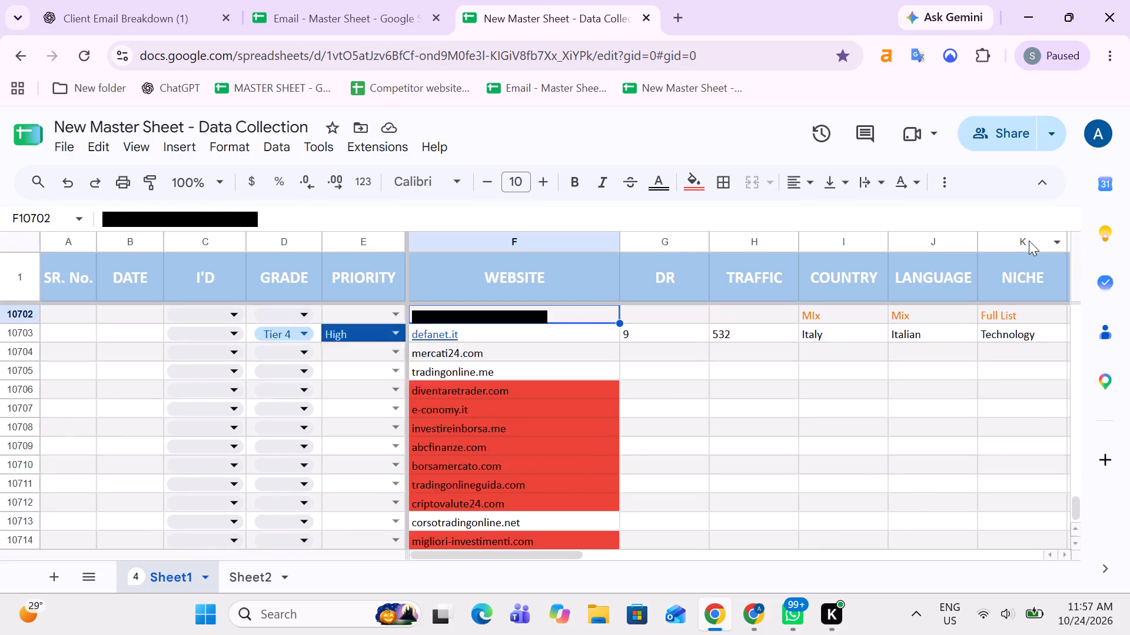
key("Down")
key("Down")
key("Down")
key("Down")
key("Down")
key("Down")
key("Down")
key("Down")
key("Down")
key("Down")
key("Down")
key("Down")
key("Down")
key("Down")
key("Down")
key("Down")
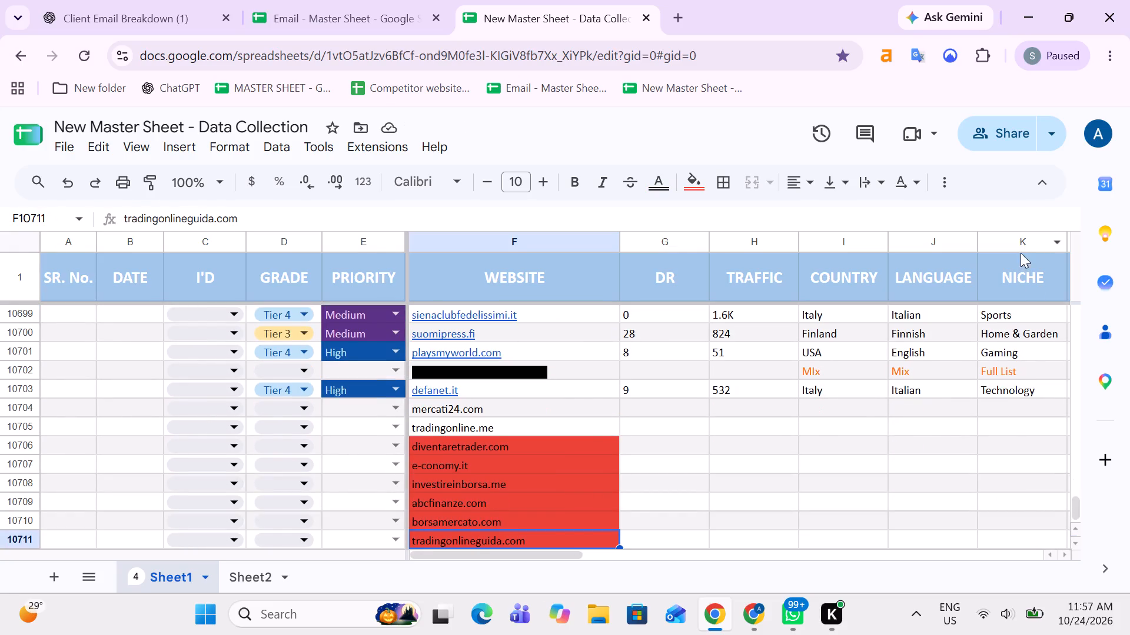
Clear the red-highlighted duplicate sites from diventaretrader.com to criptovalute24.com in F10706:F10712.
left_click(480, 442)
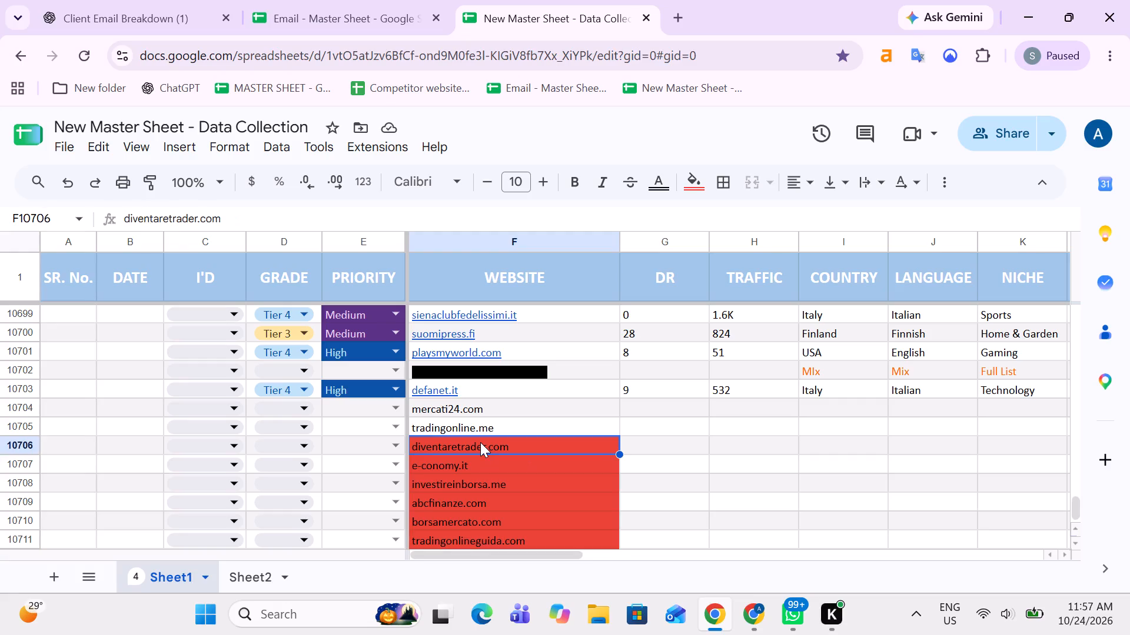
key("shift+Down")
key("shift+Down")
key("shift+Down")
key("shift+Down")
key("shift+Down")
key("shift+Down")
key("shift+Down")
key("shift+Down")
key("shift+Down")
key("shift+Down")
key("shift+Up")
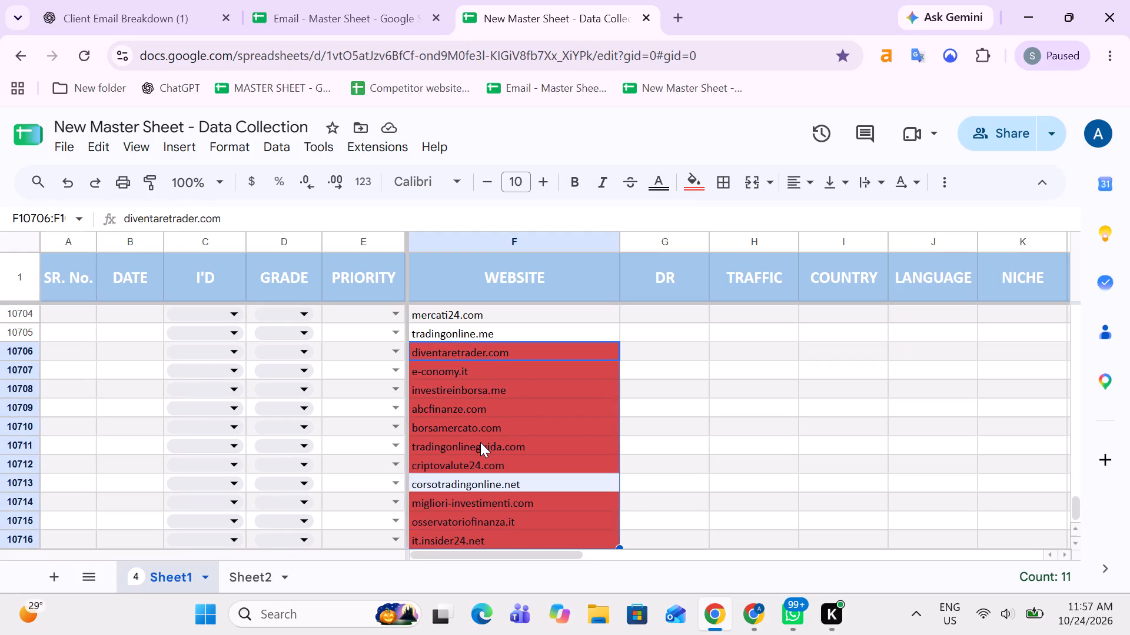
key("shift+Up")
key("shift+Up")
key("shift+Up")
key("shift+Down")
key("shift+Up")
key("Delete")
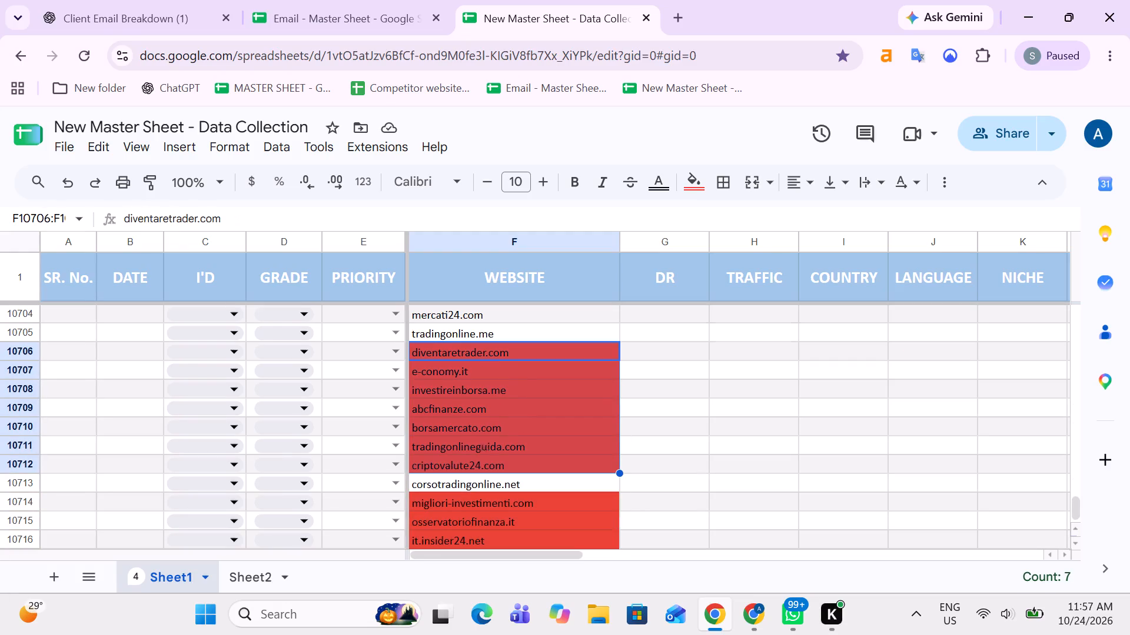
Move corsotradingonline.net from F10713 up to F10706, directly below tradingonline.me.
key("Down")
key("Down")
key("Down")
key("Down")
key("Down")
key("Down")
key("Down")
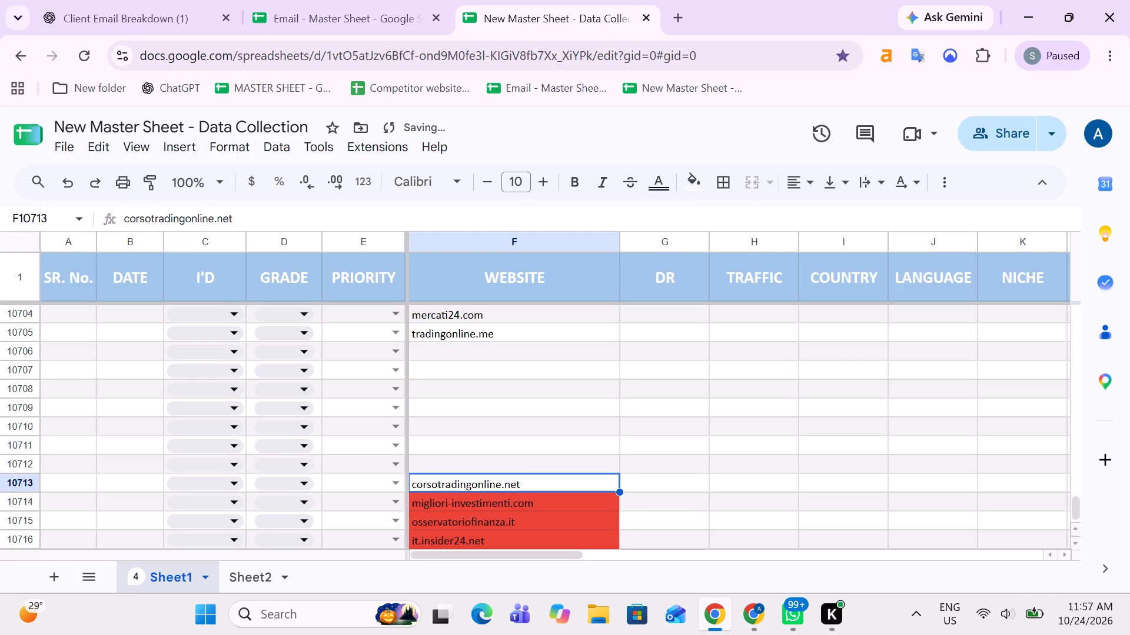
key("ctrl+x")
key("Up")
key("Up")
key("Up")
key("Up")
key("Up")
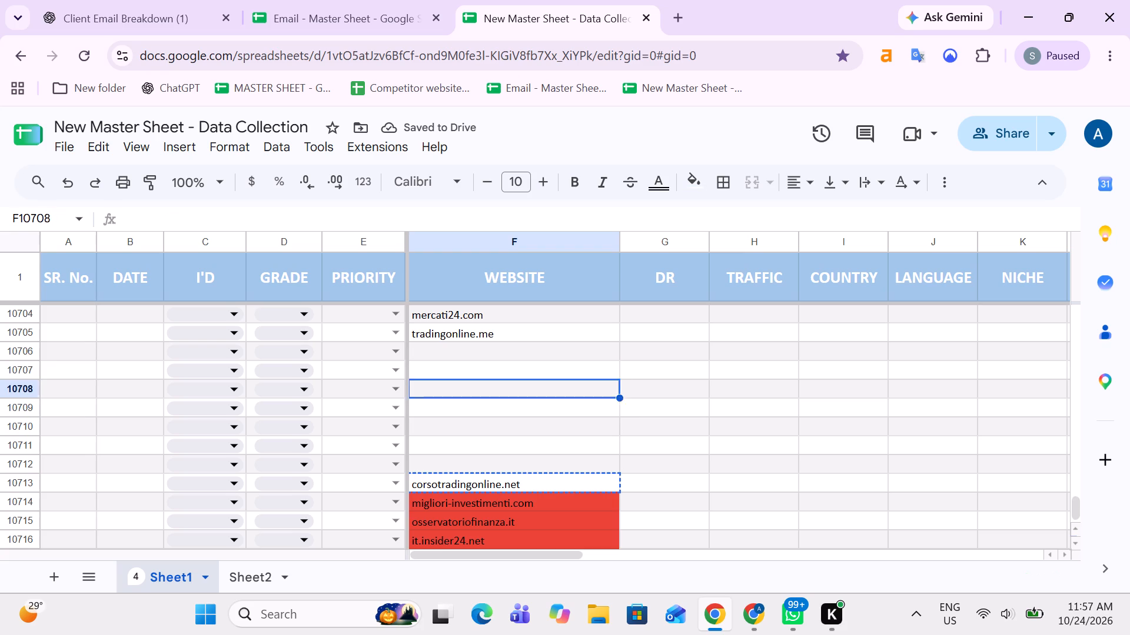
key("Up")
key("Up")
key("ctrl+v")
Clear the red-highlighted duplicate sites from migliori-investimenti.com to corsoforextrading.net in F10714:F10721.
key("Down")
key("Down")
key("Down")
key("Down")
key("Down")
key("Down")
key("Down")
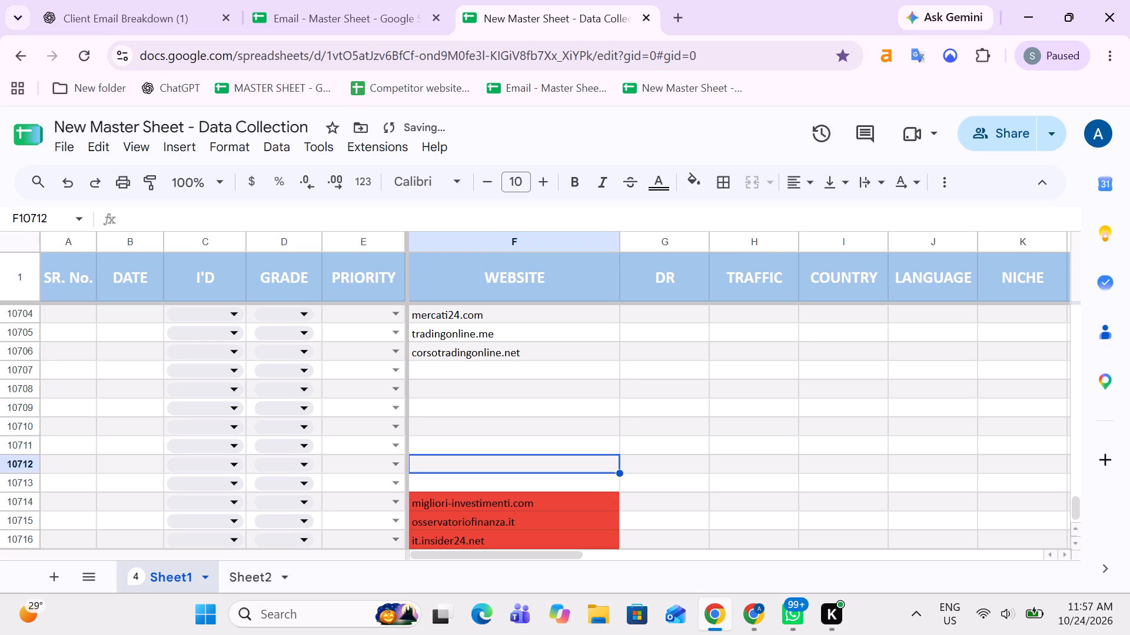
key("Down")
key("shift+Down")
key("shift+Down")
key("shift+Down")
key("shift+Down")
key("shift+Down")
key("shift+Down")
key("shift+Down")
key("shift+Down")
key("shift+Up")
key("shift+Down")
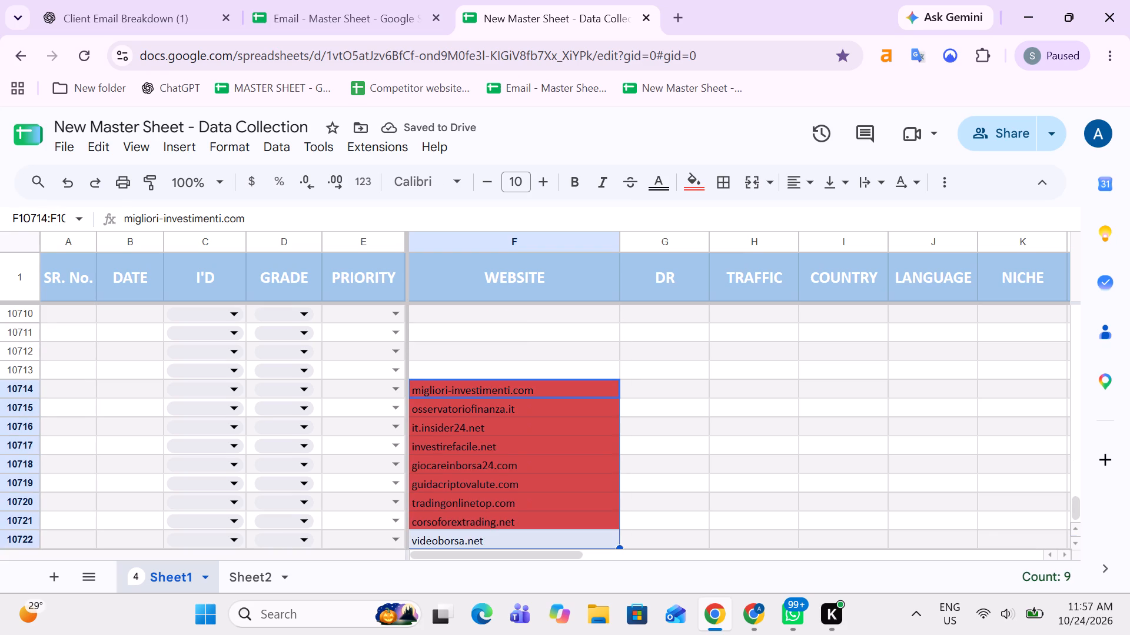
key("shift+Up")
key("Delete")
Move videoborsa.net from F10722 up to F10707, directly below corsotradingonline.net.
key("Down")
key("Down")
key("Down")
key("Down")
key("Down")
key("Down")
key("Down")
key("Down")
key("Down")
key("Down")
key("Down")
key("Down")
key("Down")
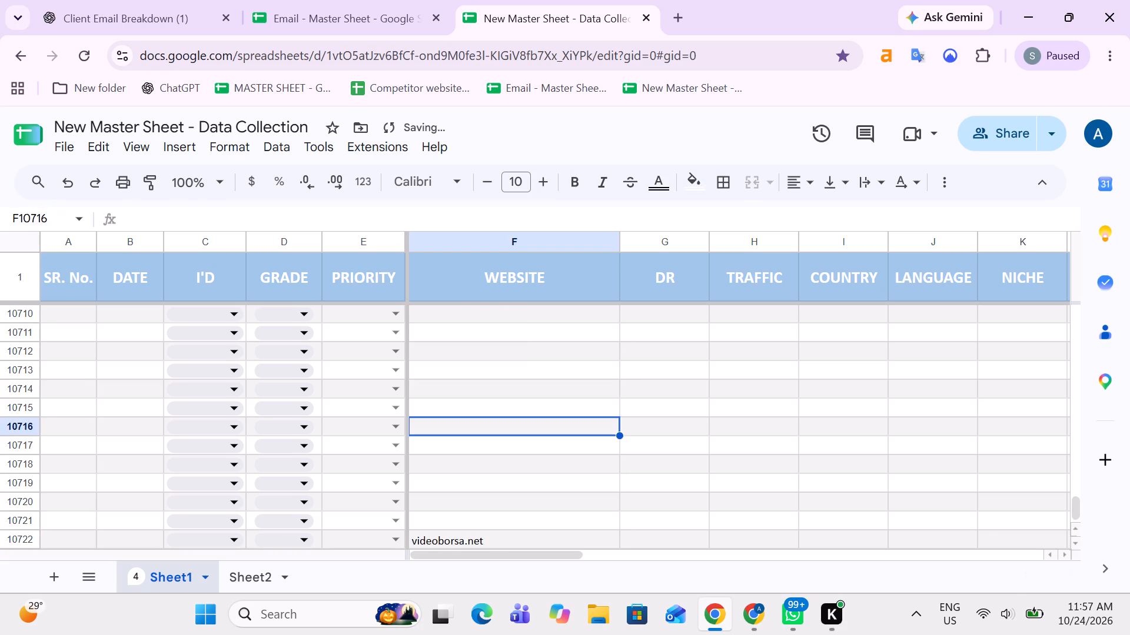
key("Up")
key("Up")
key("Up")
key("Up")
key("Up")
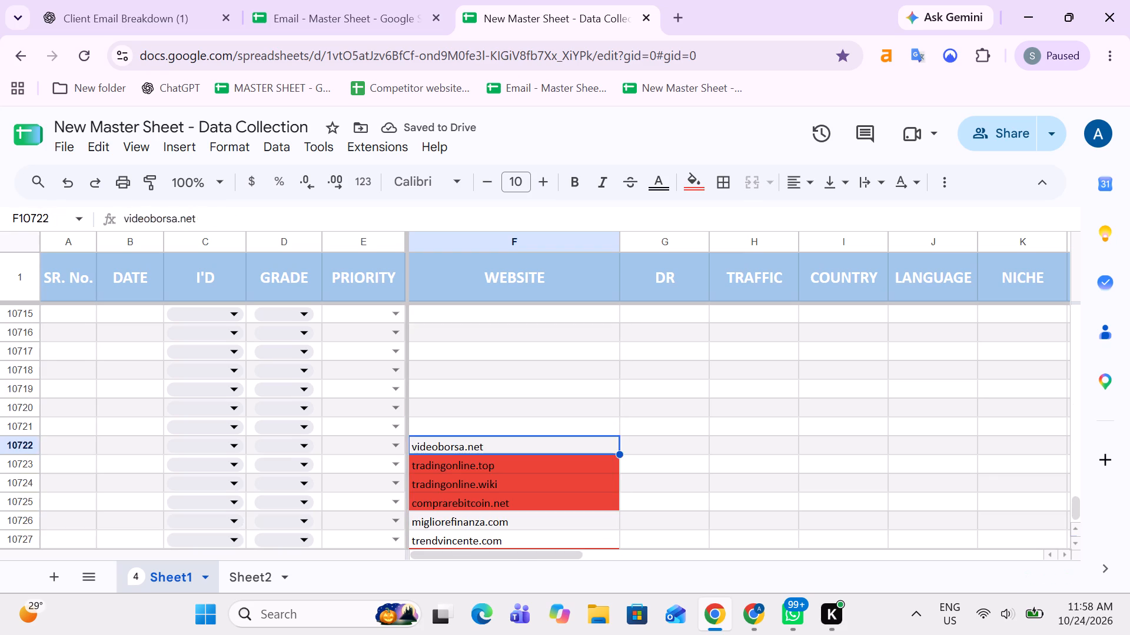
key("Up")
key("Down")
key("ctrl+x")
key("Up")
key("Up")
key("Up")
key("Up")
key("Up")
key("Up")
key("Up")
key("Up")
key("Up")
key("Up")
key("Up")
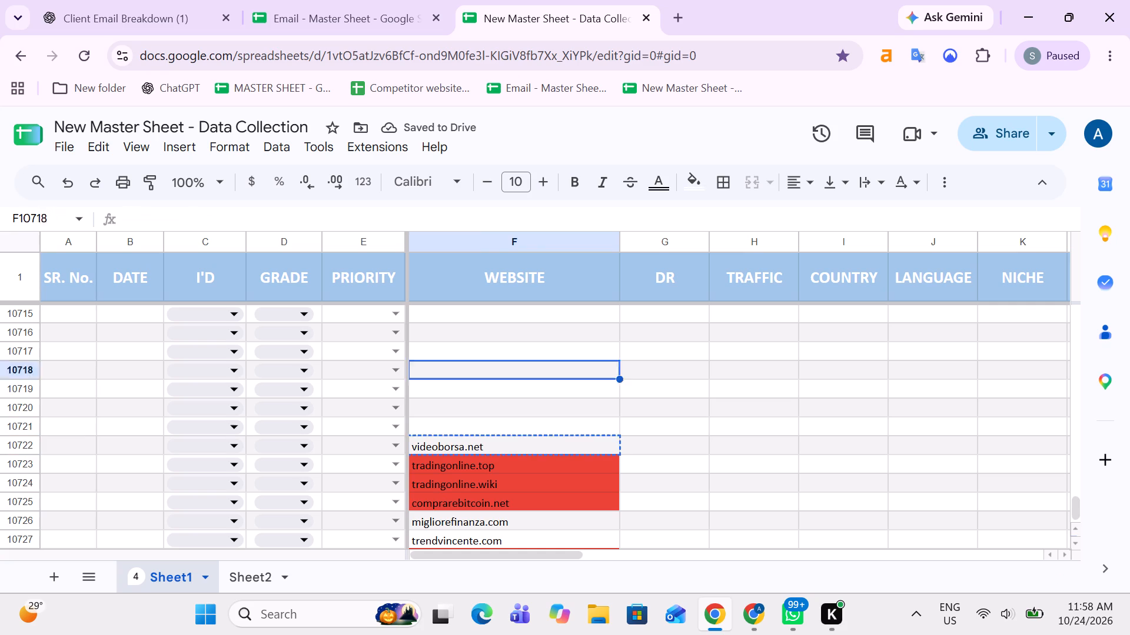
key("Down")
key("Up")
key("Up")
key("Up")
key("Up")
key("Up")
key("Up")
key("Up")
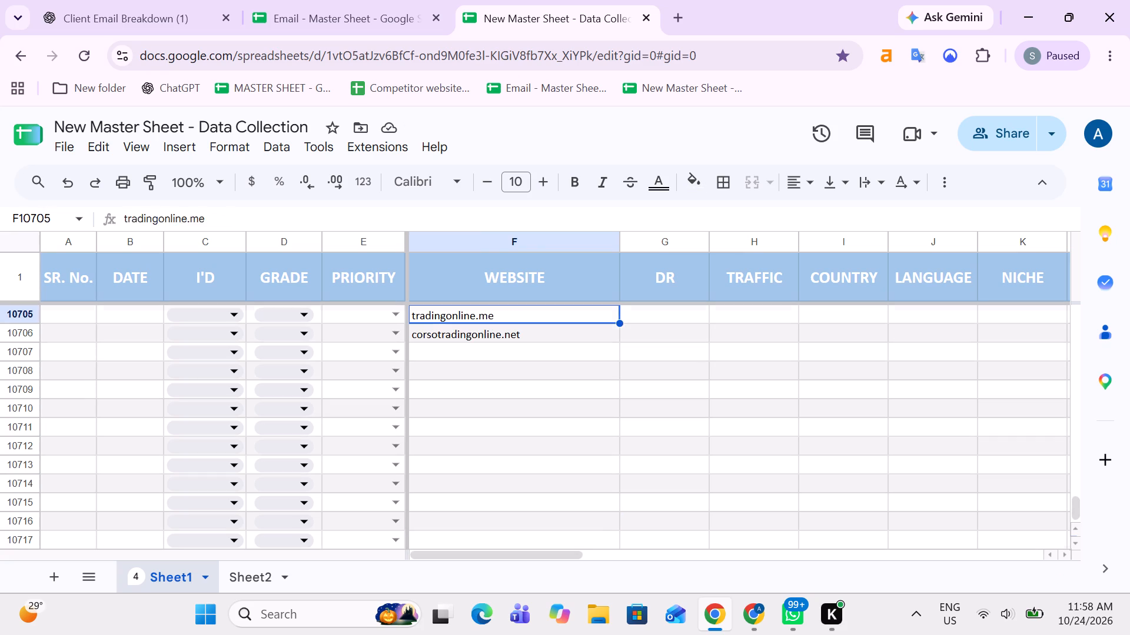
key("Down")
key("Down")
key("ctrl+v")
Clear the red-highlighted duplicate sites tradingonline.top, tradingonline.wiki and comprarebitcoin.net in F10723:F10725.
key("Down")
key("ctrl+Down")
key("Down")
key("Down")
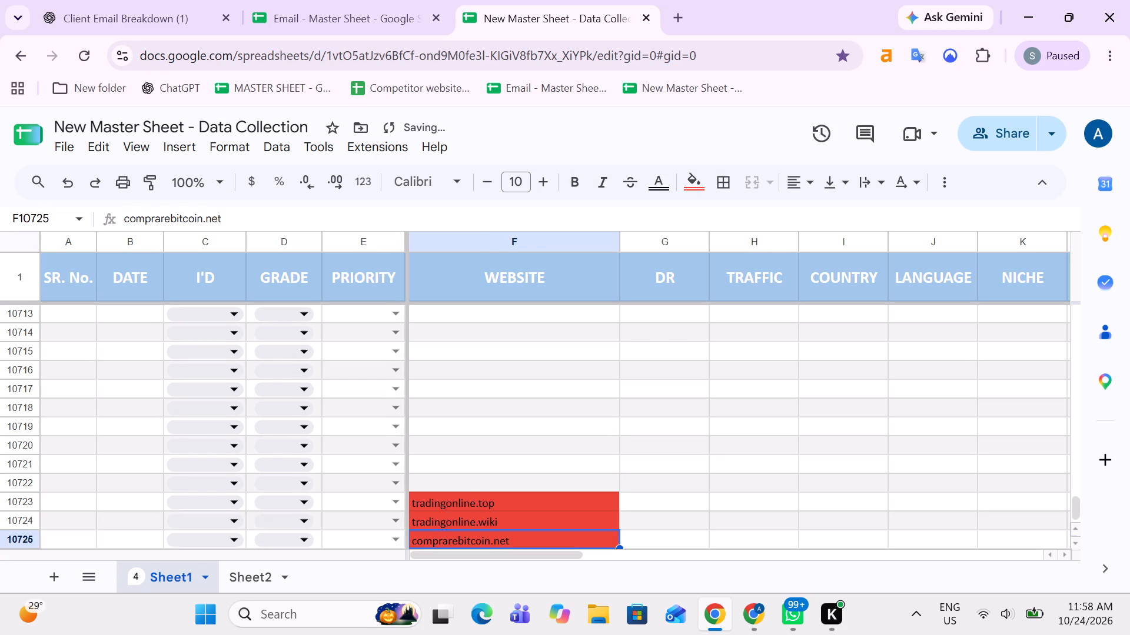
key("Up")
key("Up")
key("shift+Down")
key("shift+Down")
key("shift+Down")
key("shift+Down")
key("shift+Down")
key("shift+Down")
key("shift+Down")
key("shift+Down")
key("shift+Up")
key("shift+Up")
key("shift+Up")
key("shift+Up")
key("shift+Up")
key("shift+Up")
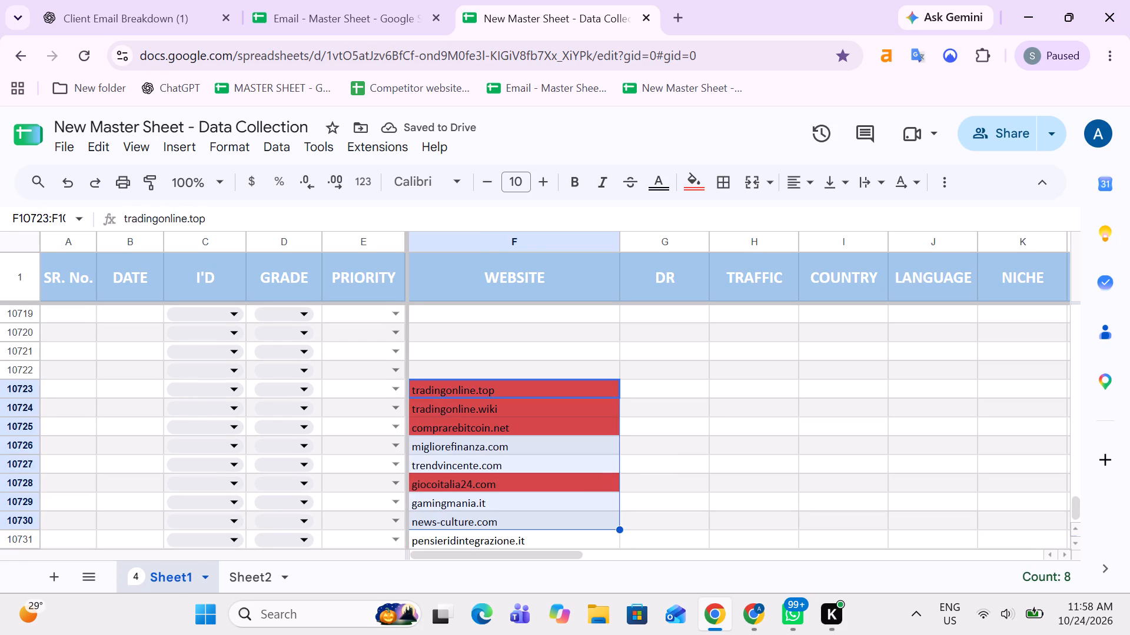
key("Delete")
Move migliorefinanza.com and trendvincente.com from F10726:F10727 up to F10708:F10709, directly below videoborsa.net.
key("Down")
key("Down")
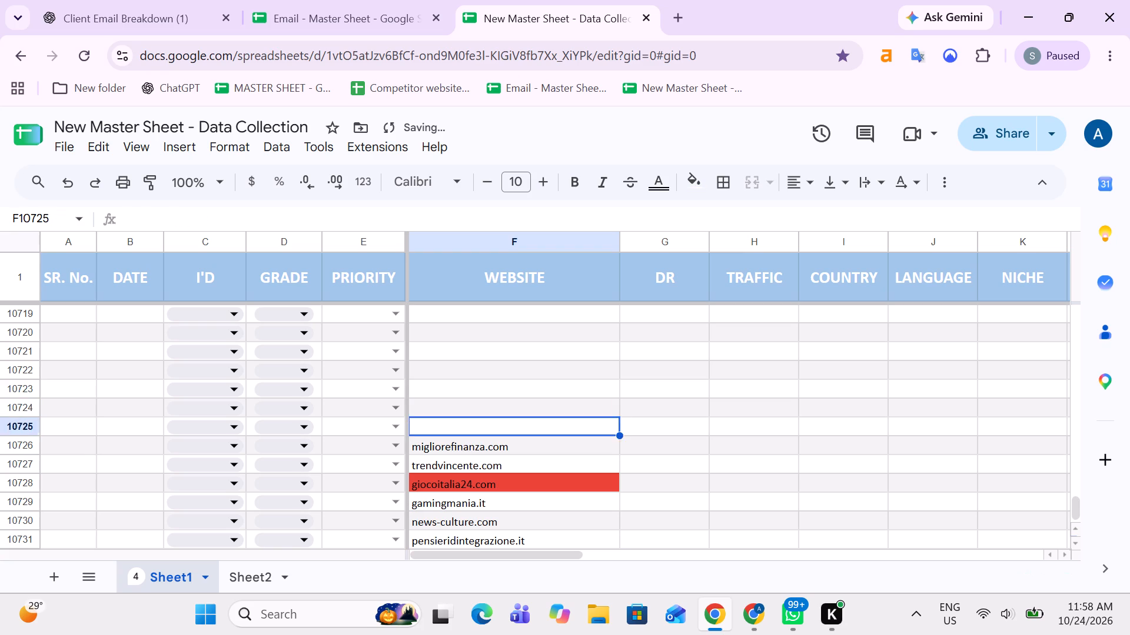
key("Down")
key("shift+Down")
key("ctrl+x")
key("Up")
key("ctrl+Up")
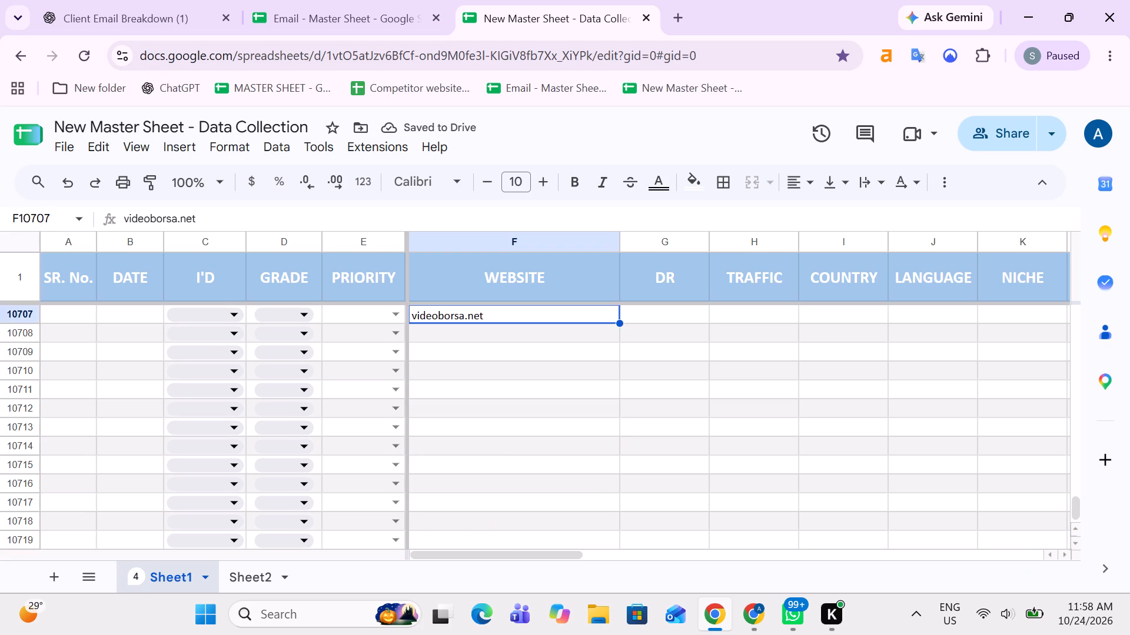
key("Down")
key("ctrl+v")
Clear the red-highlighted duplicate site giocoitalia24.com in F10728.
key("Down")
key("ctrl+Down")
key("Down")
key("Up")
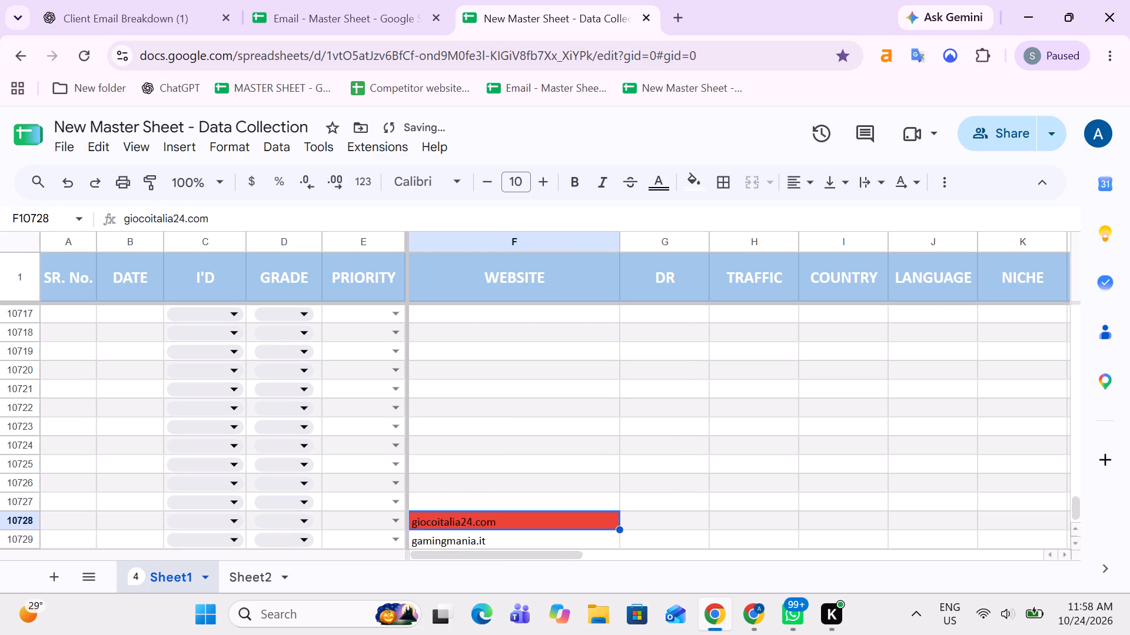
key("BackSpace")
Move gamingmania.it, news-culture.com and pensieridintegrazione.it from F10729:F10731 up to F10710:F10712, directly below trendvincente.com.
key("Down")
key("Down")
key("Down")
key("Down")
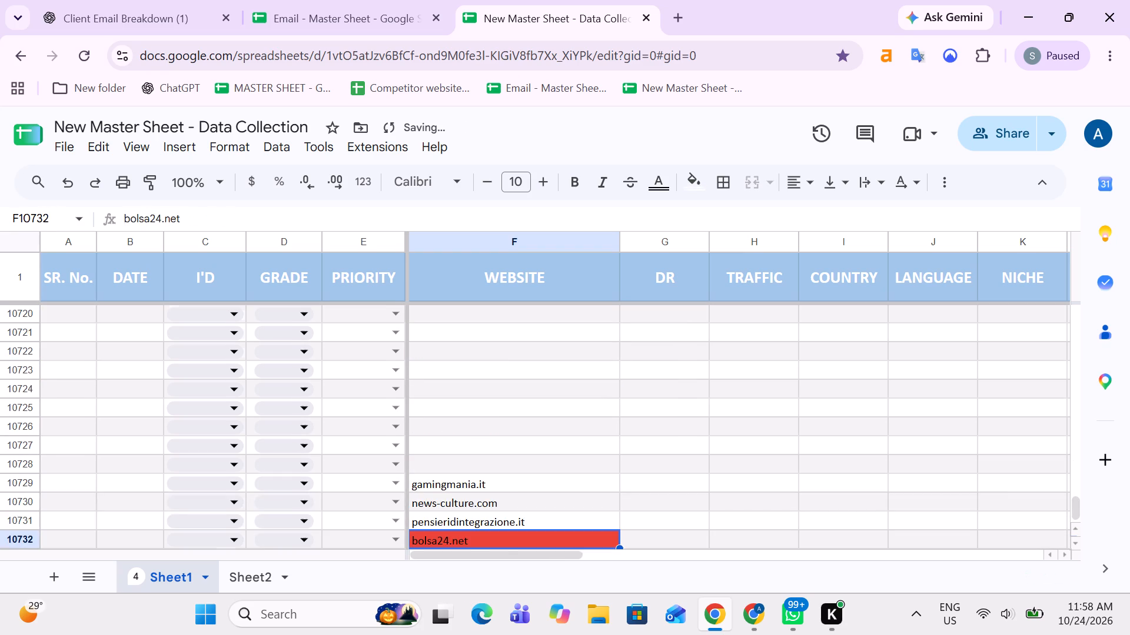
key("Up")
key("Up")
key("Up")
key("shift+Down")
key("shift+Down")
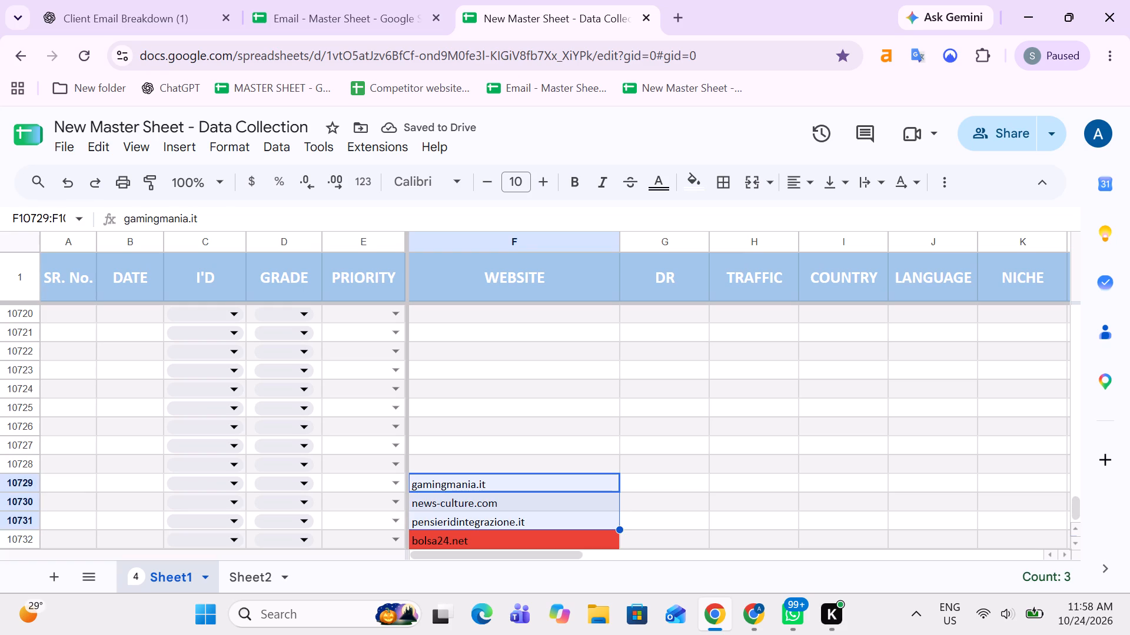
key("ctrl+x")
key("Up")
key("ctrl+Up")
key("Down")
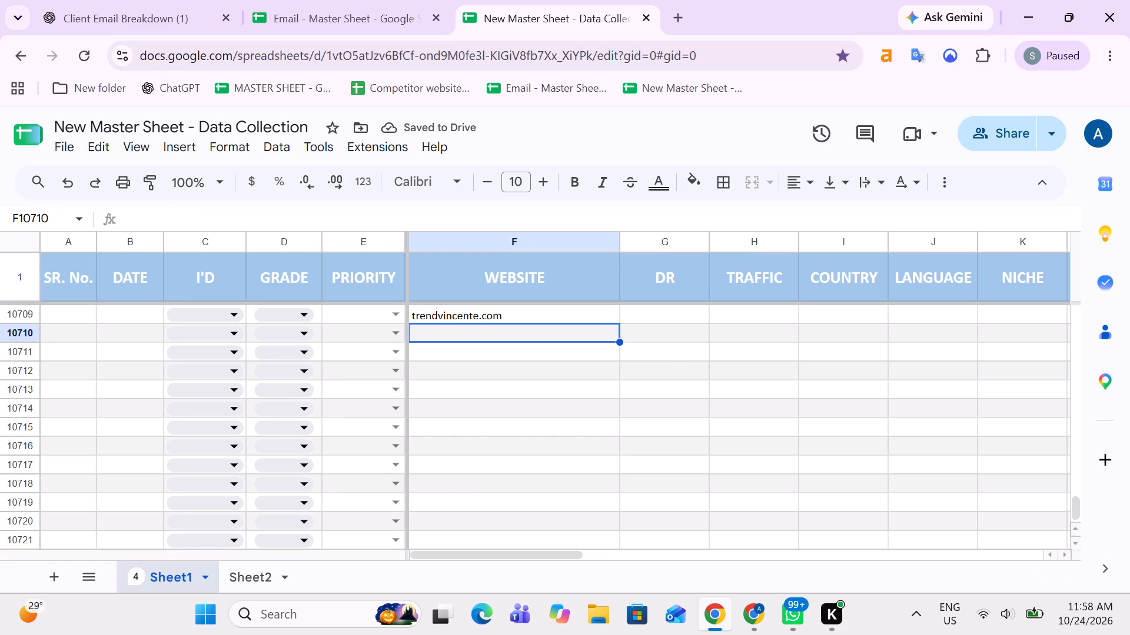
key("ctrl+v")
Clear the red-highlighted duplicate sites from bolsa24.net to invertirenbolsa.wiki in F10732:F10737.
key("Down")
key("ctrl+Down")
key("Down")
key("Down")
key("Down")
key("ctrl+Down")
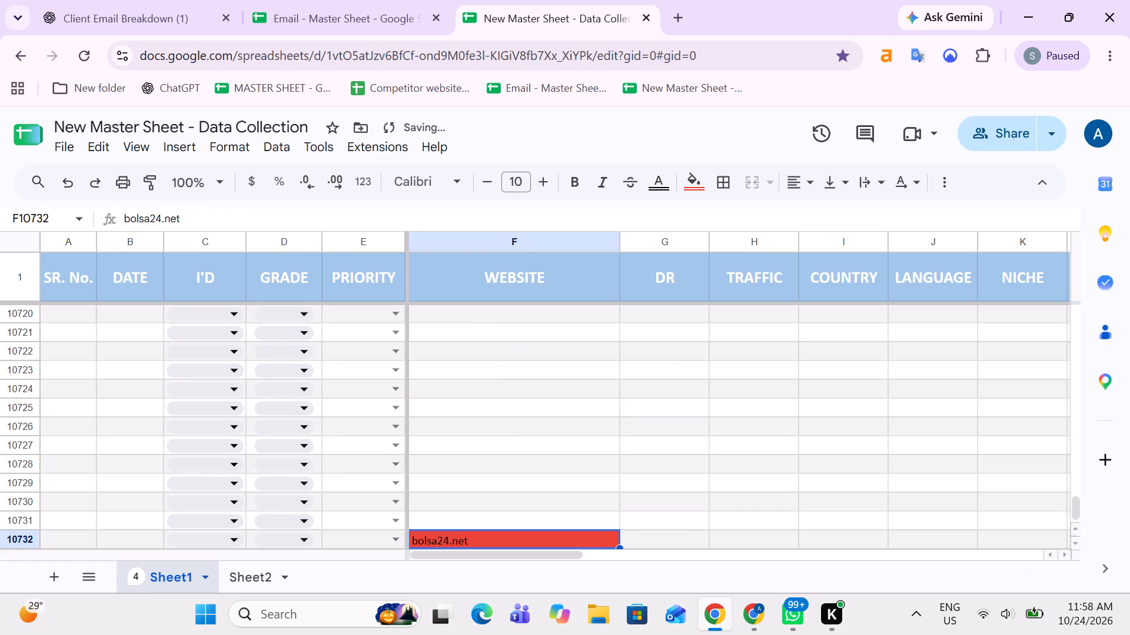
key("Down")
key("Down")
key("Down")
key("Down")
key("Down")
key("Down")
key("Down")
key("Down")
key("Down")
key("Up")
key("Up")
key("Up")
key("Up")
key("Up")
key("Up")
key("Up")
key("Up")
key("Up")
key("Up")
key("Up")
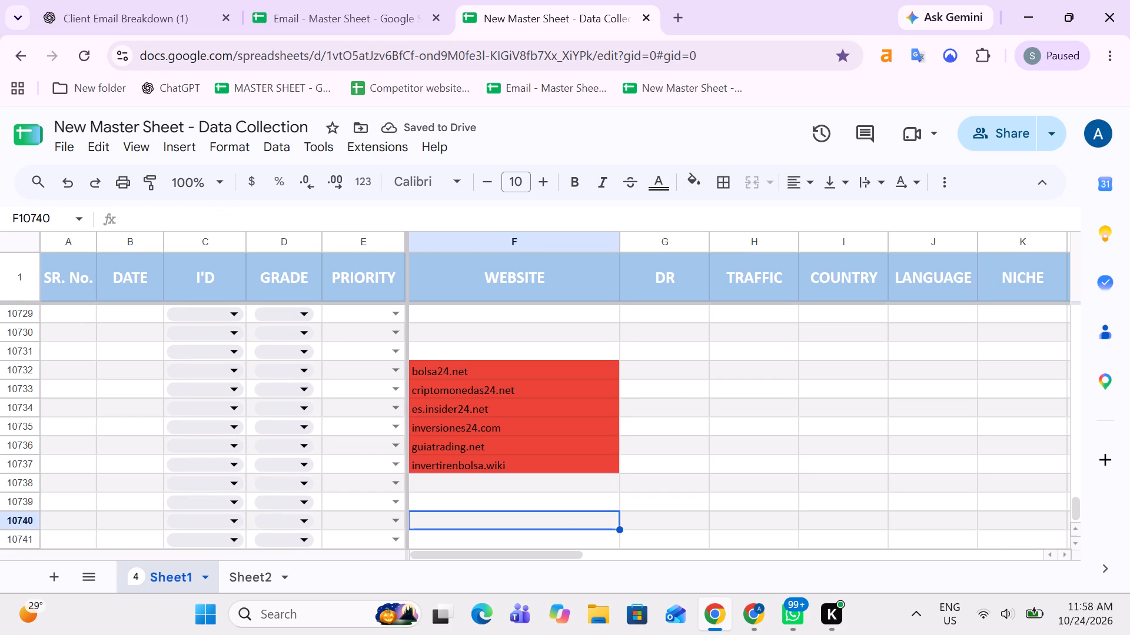
key("Down")
key("Down")
key("ctrl+shift+Down")
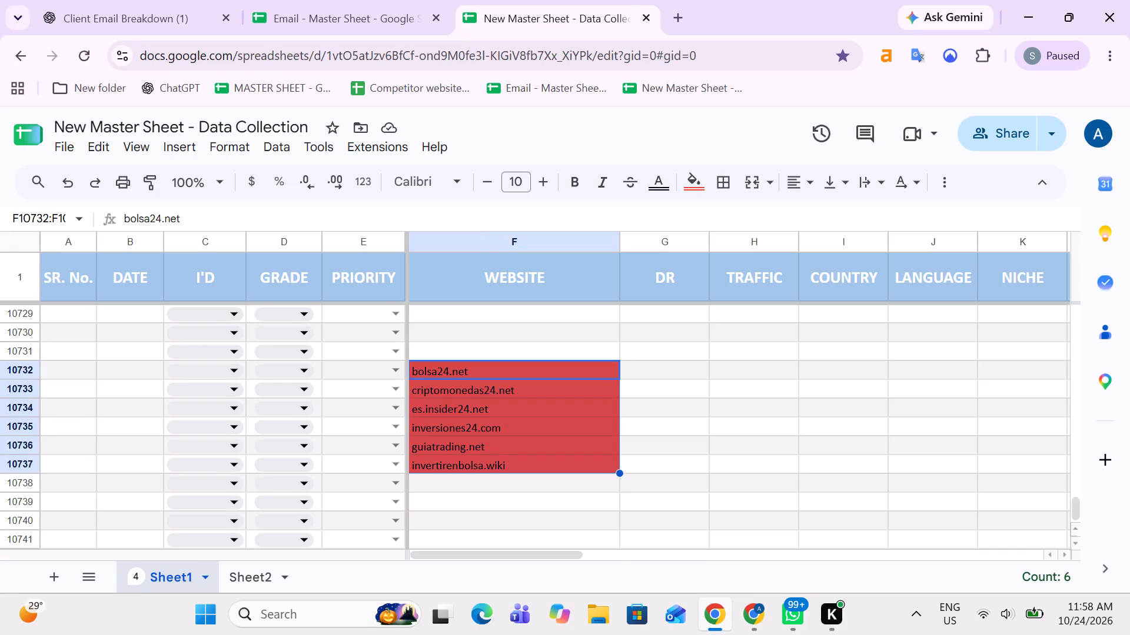
key("Delete")
Copy the remaining sites from mercati24.com to pensieridintegrazione.it in F10704:F10712.
key("Up")
key("Up")
key("Right")
key("ctrl+Up")
key("Up")
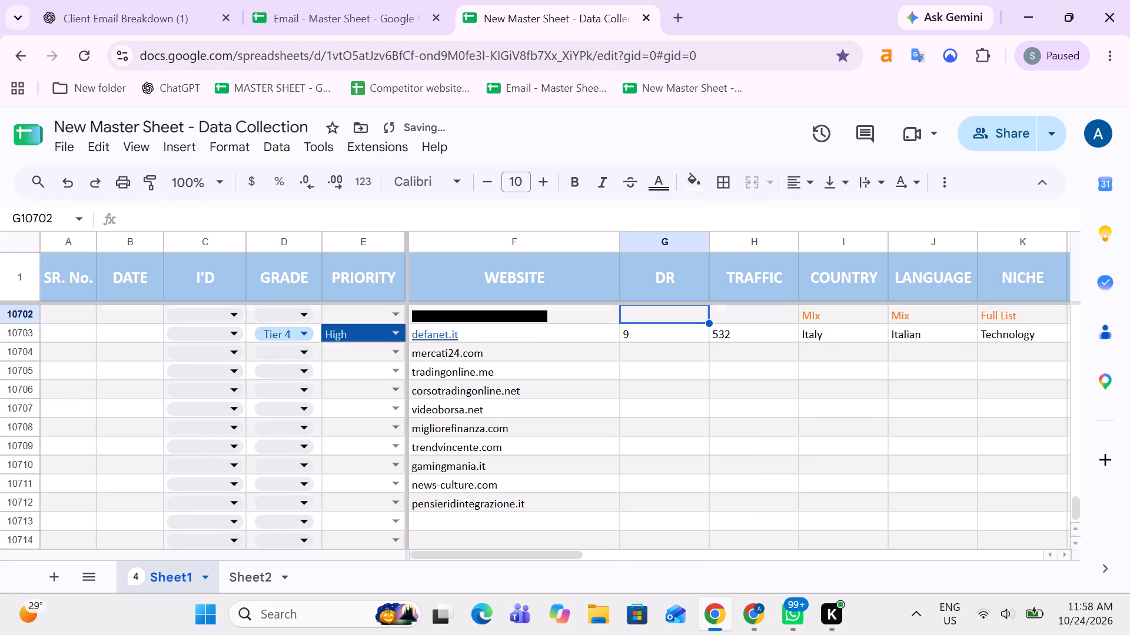
key("Down")
key("Down")
key("Left")
key("ctrl+shift+Down")
key("ctrl+c")
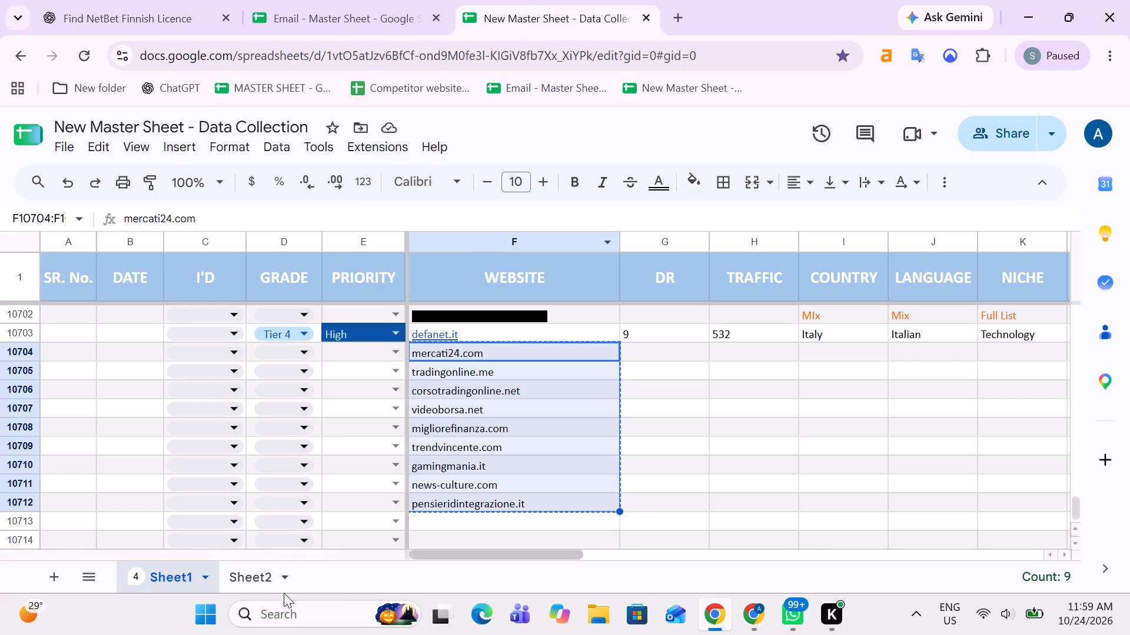
left_click(231, 576)
key("ctrl+a")
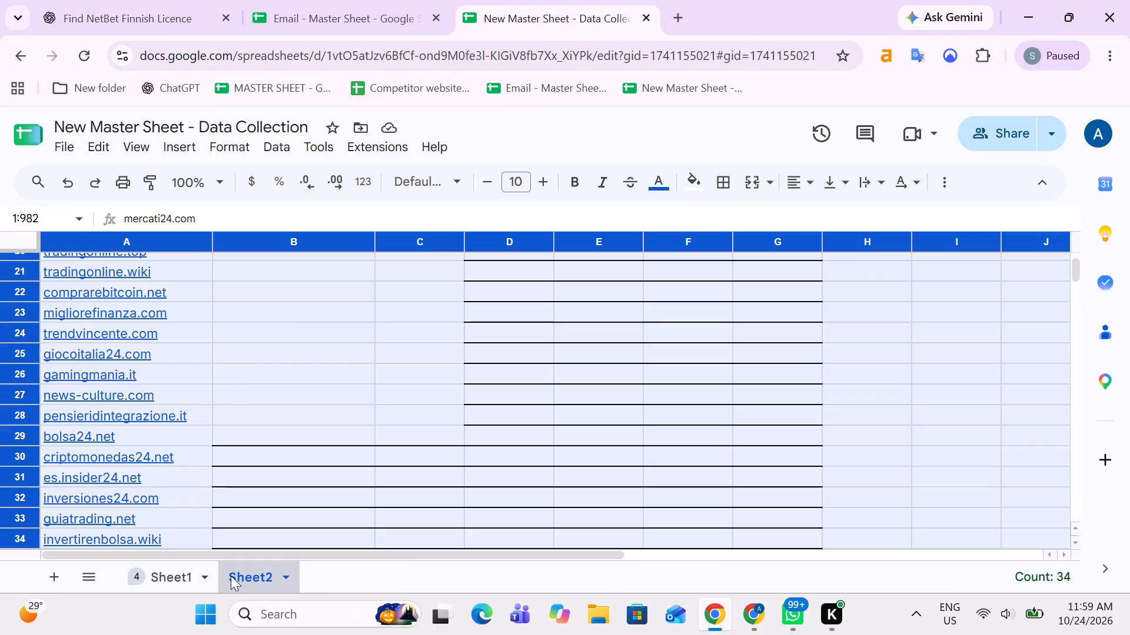
key("Delete")
Paste the copied website, niche, country and language table into Sheet2 starting at cell A1.
key("Left")
key("ctrl+Up")
key("Down")
key("Left")
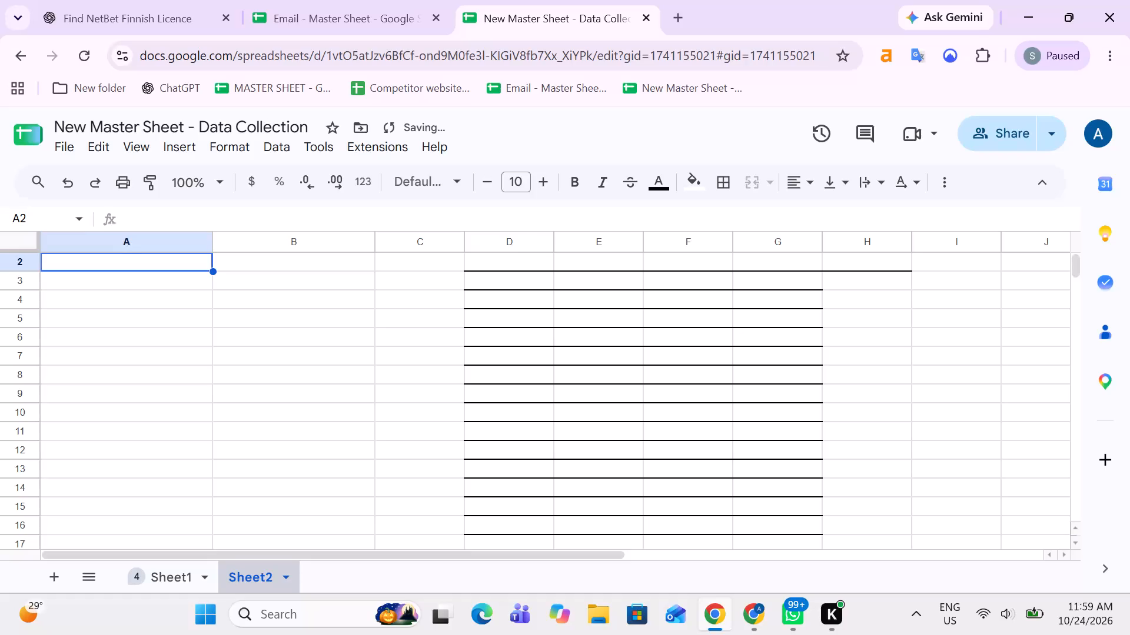
key("ctrl+Up")
key("Up")
key("Up")
key("ctrl+v")
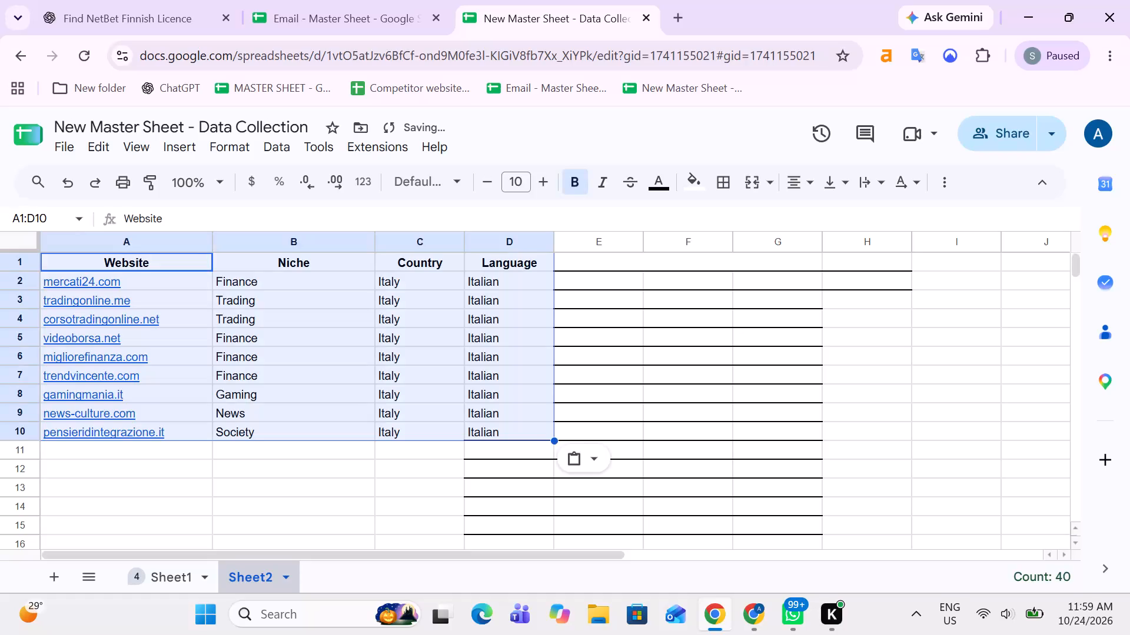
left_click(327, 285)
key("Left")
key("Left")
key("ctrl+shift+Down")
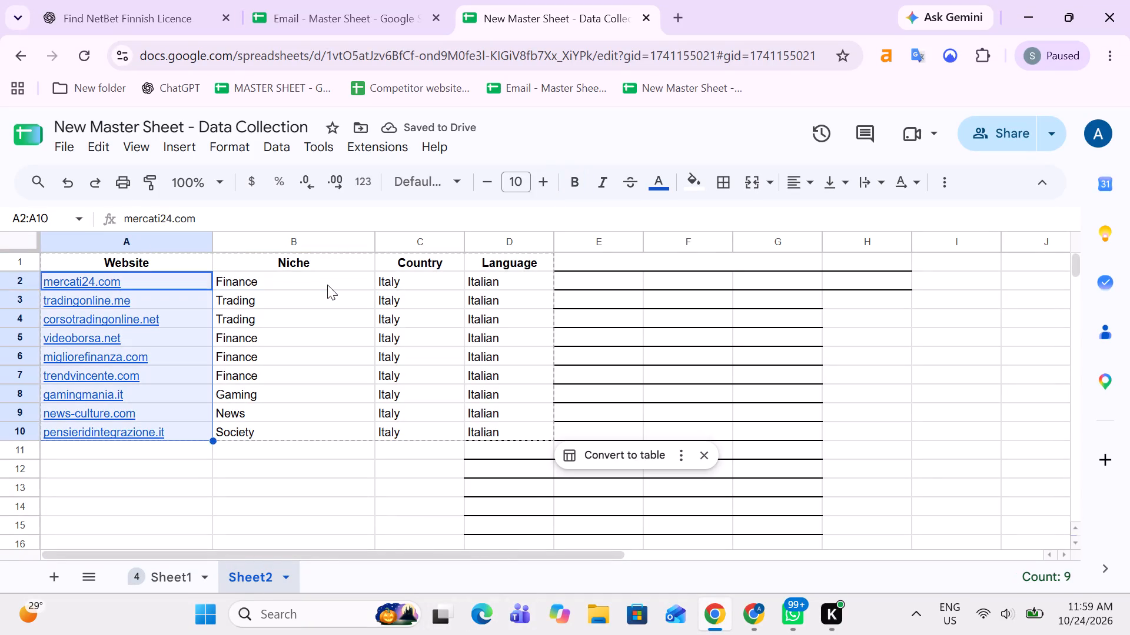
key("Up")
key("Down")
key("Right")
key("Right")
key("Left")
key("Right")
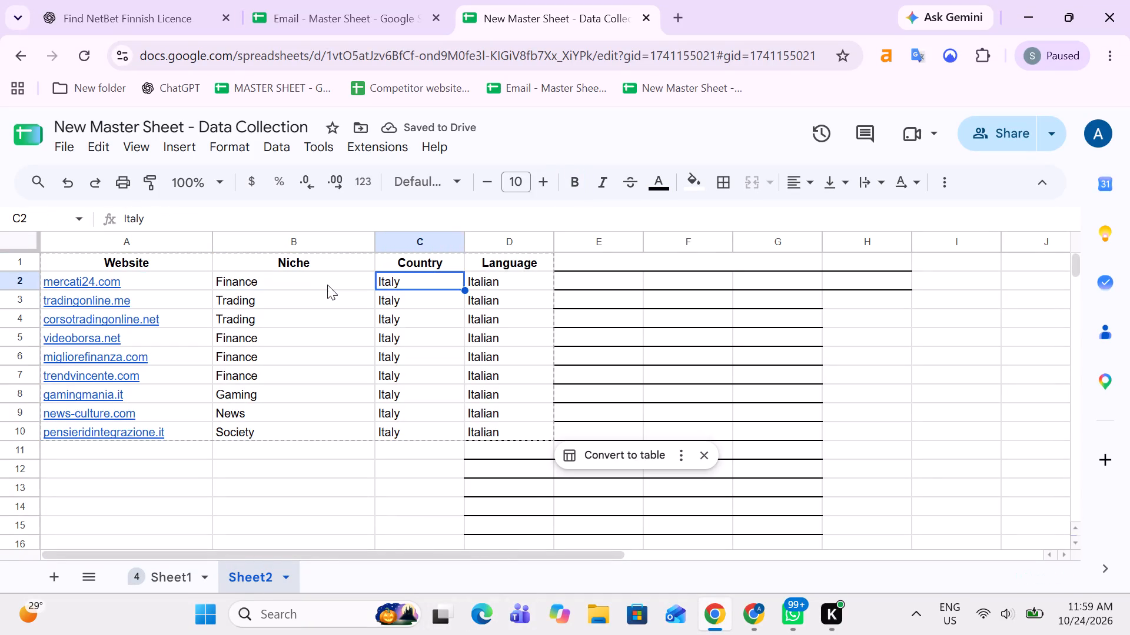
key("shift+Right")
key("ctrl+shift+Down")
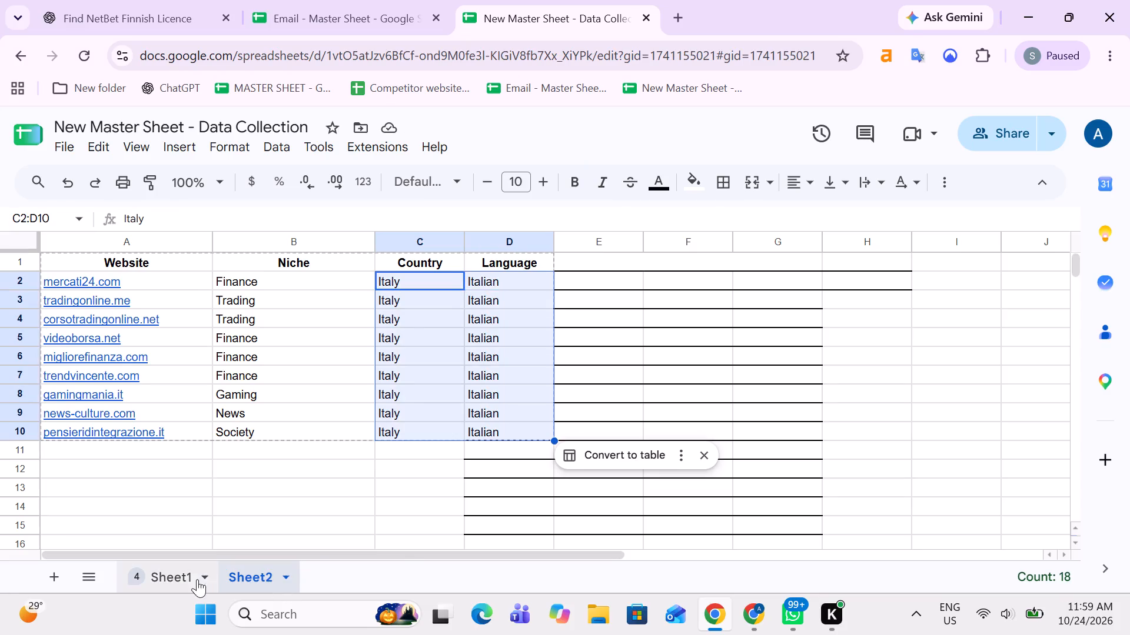
Return to Sheet1 and select the Country cell I10704 in the mercati24.com row.
left_click(181, 572)
key("Up")
key("Down")
key("Right")
key("Right")
key("Right")
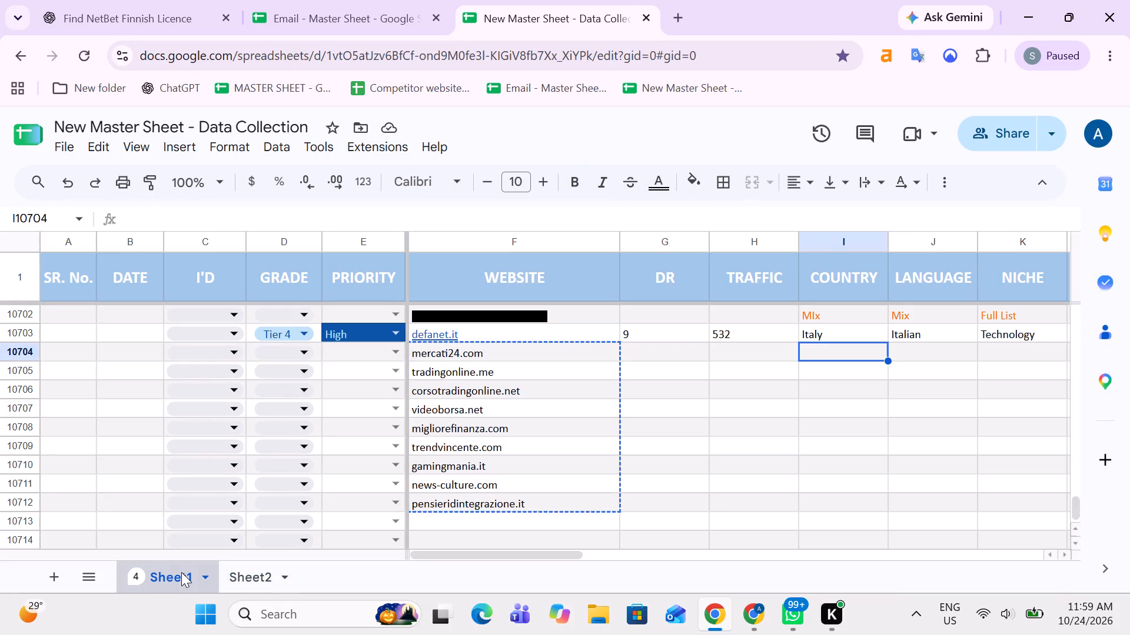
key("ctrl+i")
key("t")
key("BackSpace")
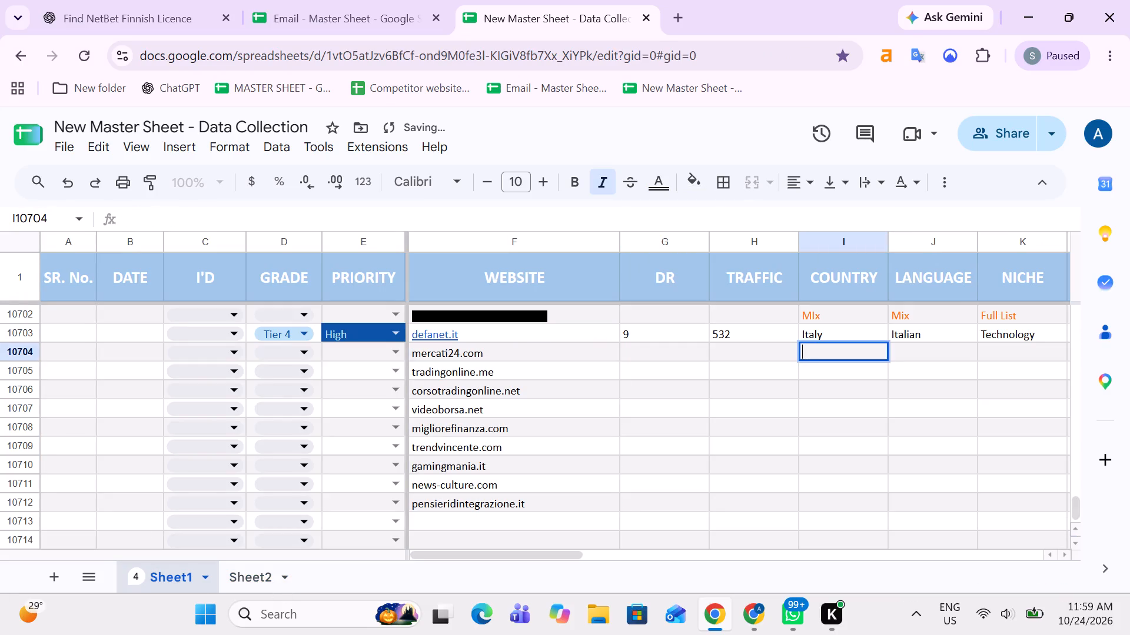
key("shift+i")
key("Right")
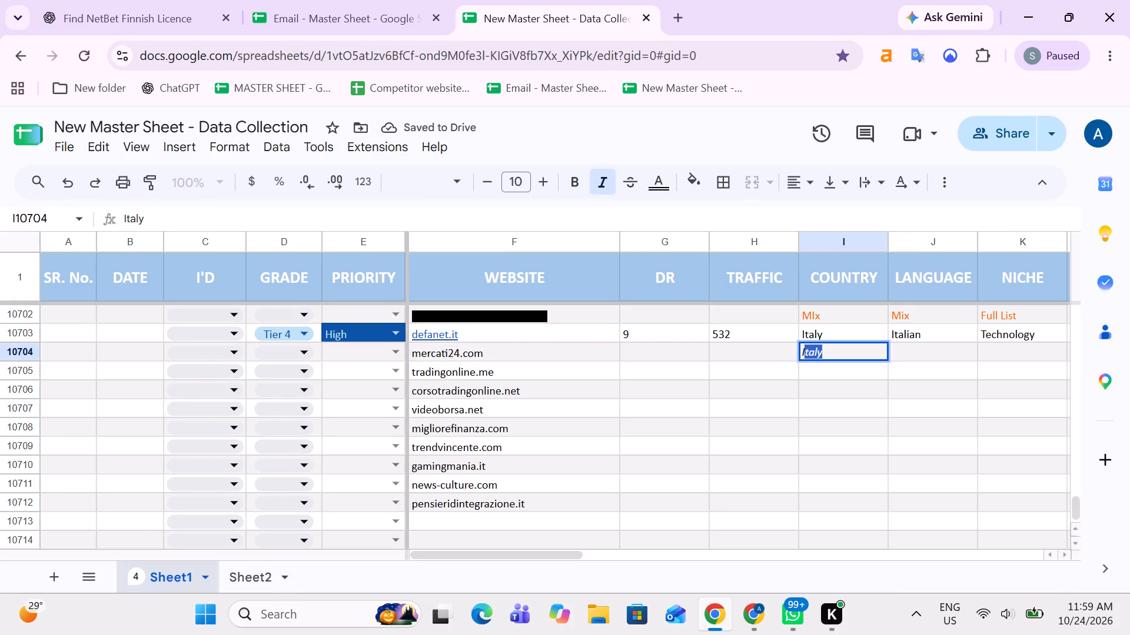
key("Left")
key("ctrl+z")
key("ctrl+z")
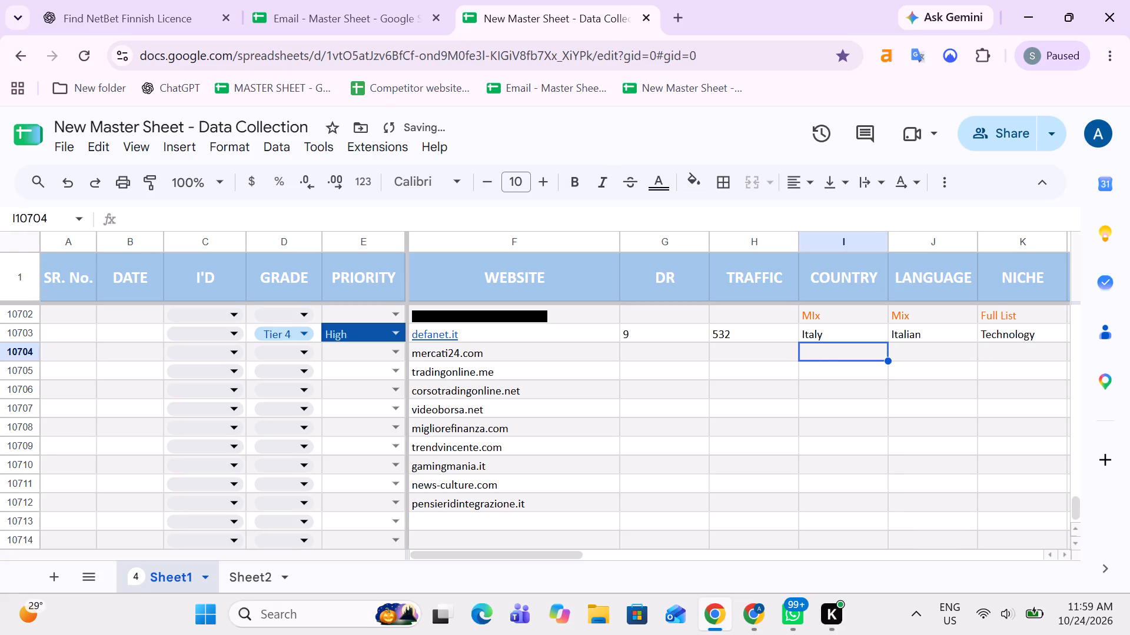
Enter Italy as the country and Italian as the language for mercati24.com in I10704:J10704.
key("Right")
key("Left")
left_click(0, 429, "shift")
key("shift+i")
key("Right")
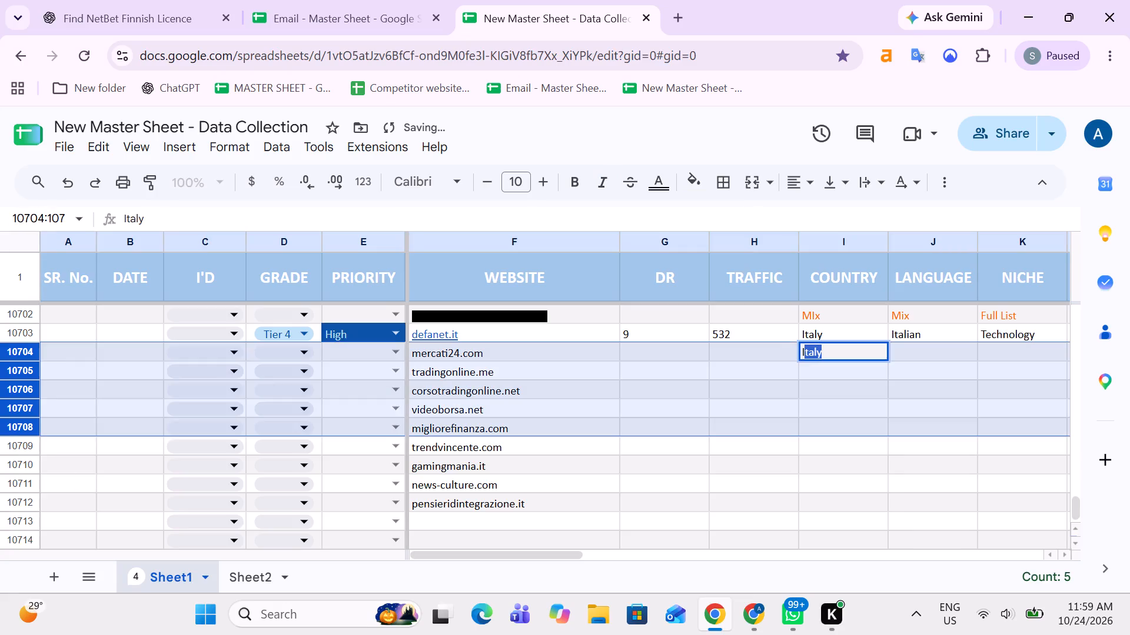
key("shift+i")
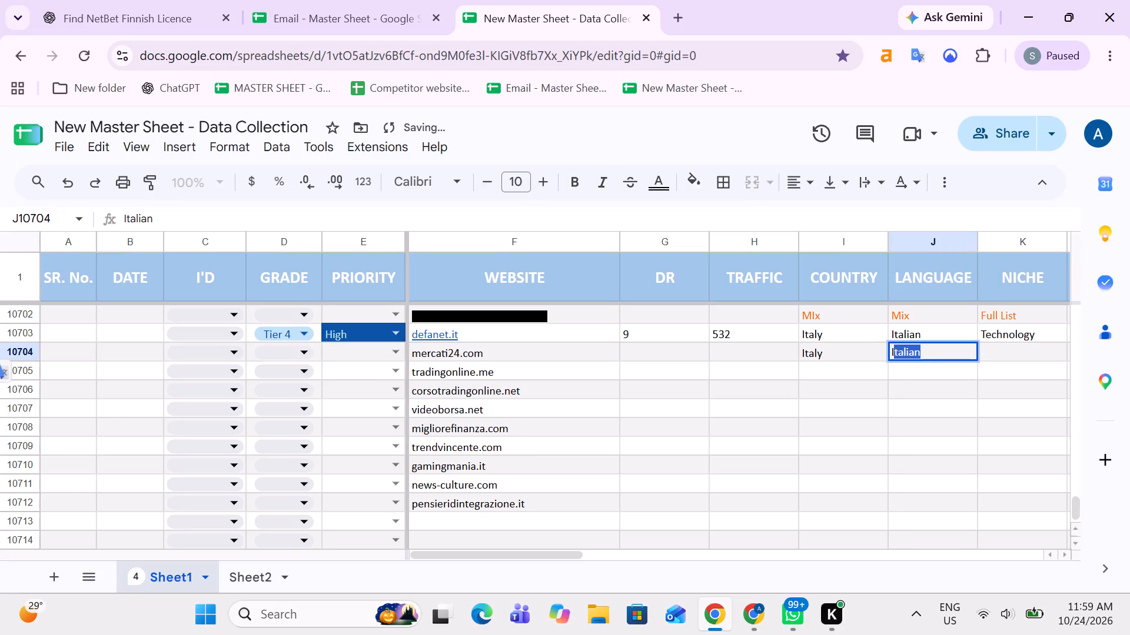
key("Left")
Copy the Italy and Italian entries from the mercati24.com row into I10705:J10712 for the remaining sites.
key("Right")
key("Left")
key("shift+Right")
key("ctrl+c")
key("Down")
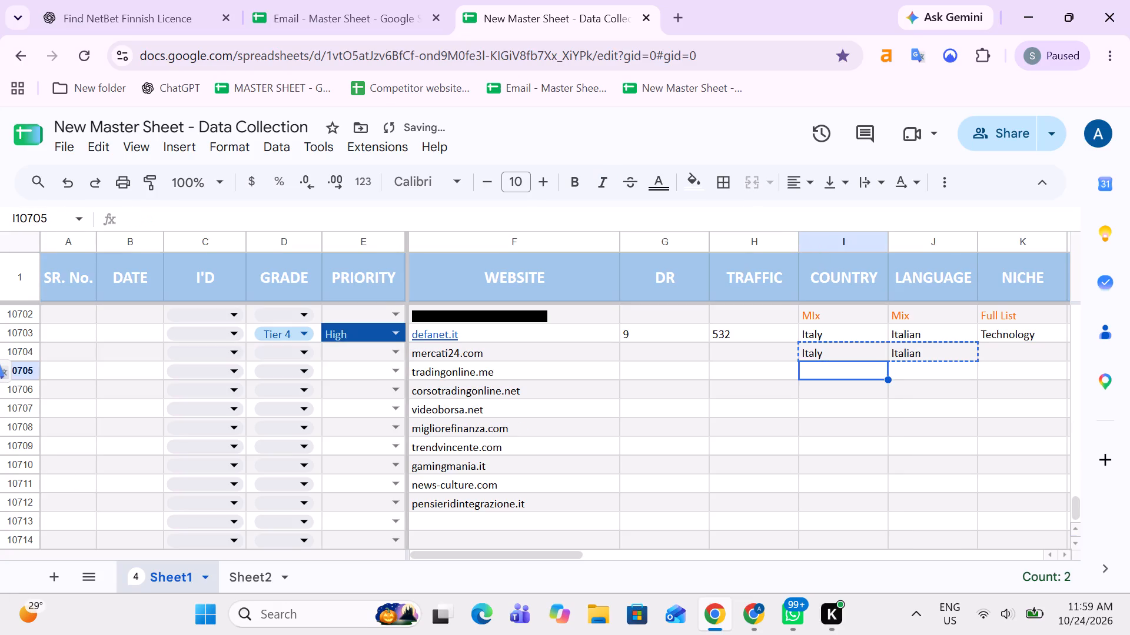
key("Left")
key("Left")
key("Left")
key("ctrl+Down")
key("Right")
key("Right")
key("Right")
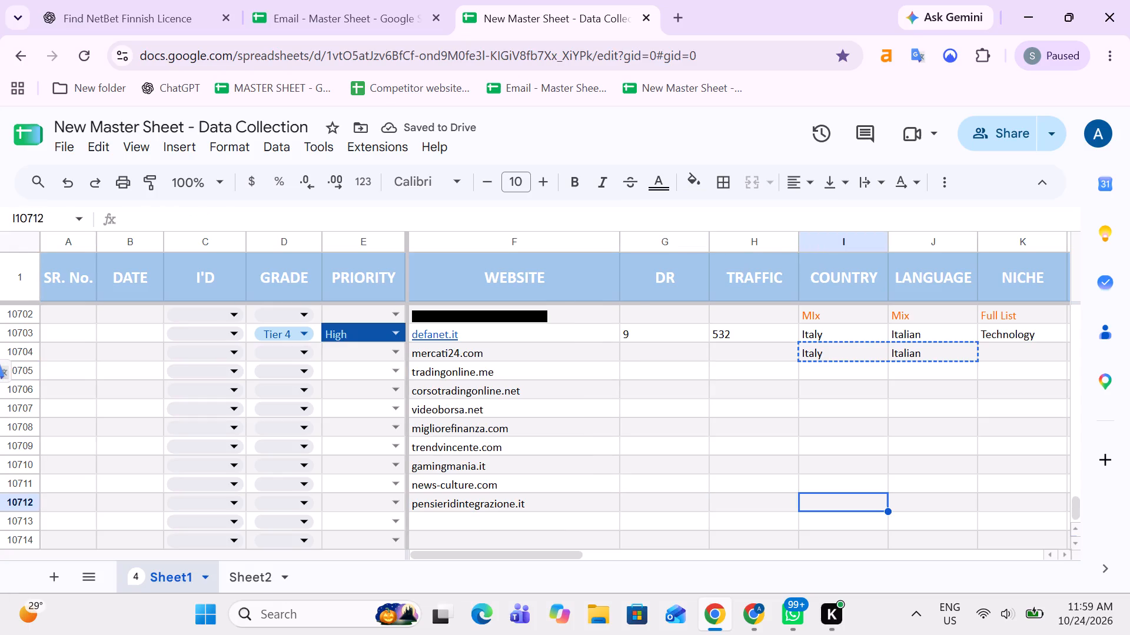
key("ctrl+v")
key("ctrl+shift+Up")
key("shift+Down")
key("ctrl+v")
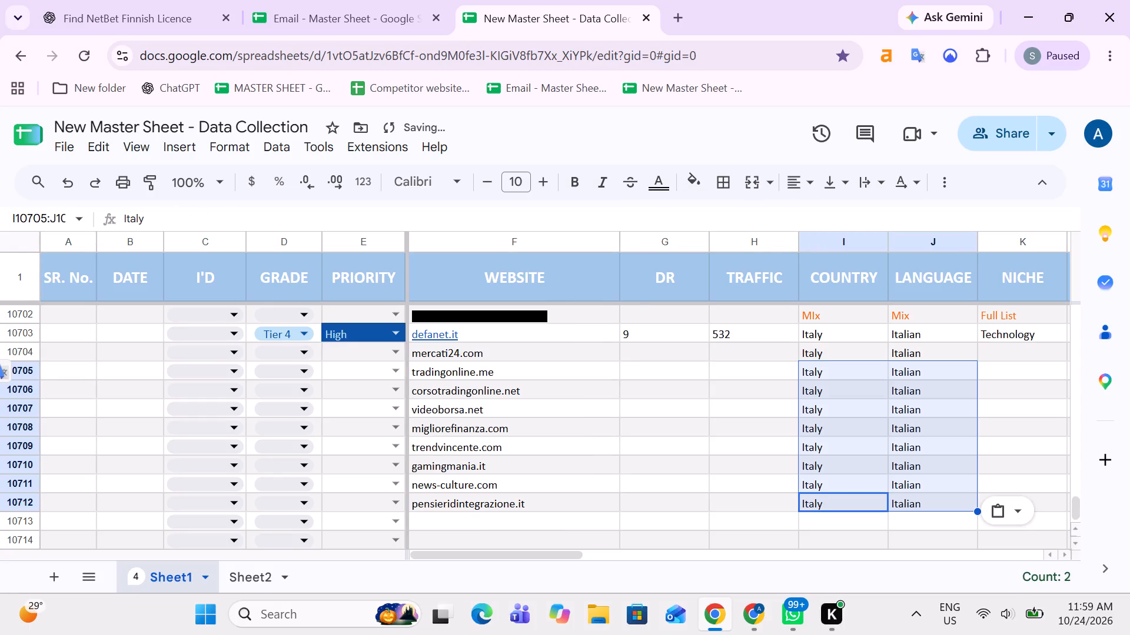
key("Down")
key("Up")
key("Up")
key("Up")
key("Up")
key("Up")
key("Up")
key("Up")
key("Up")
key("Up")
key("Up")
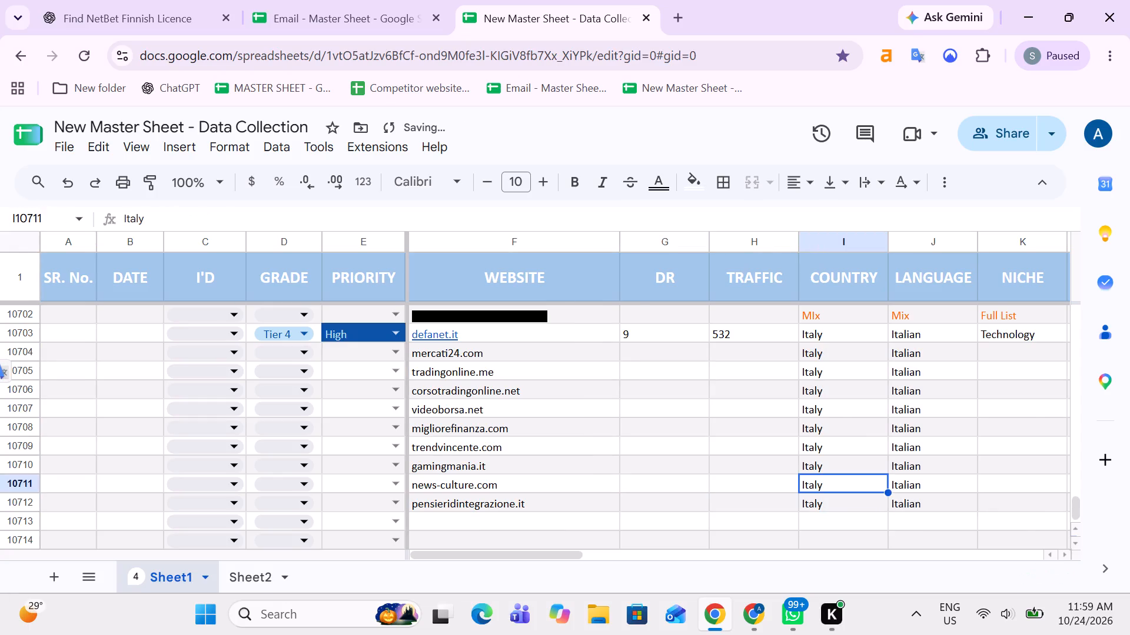
Copy the niches in B2:B10 of Sheet2 into the Niche column K10704:K10712 of Sheet1, pasting values only.
key("Right")
key("Right")
key("Right")
key("Down")
key("Left")
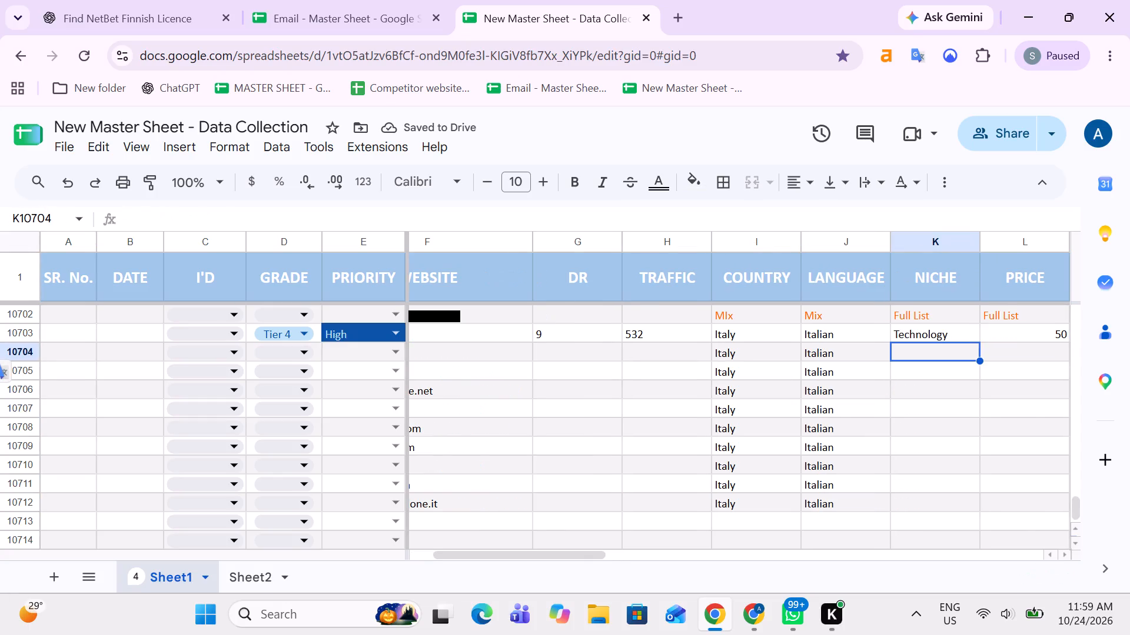
left_click(244, 571)
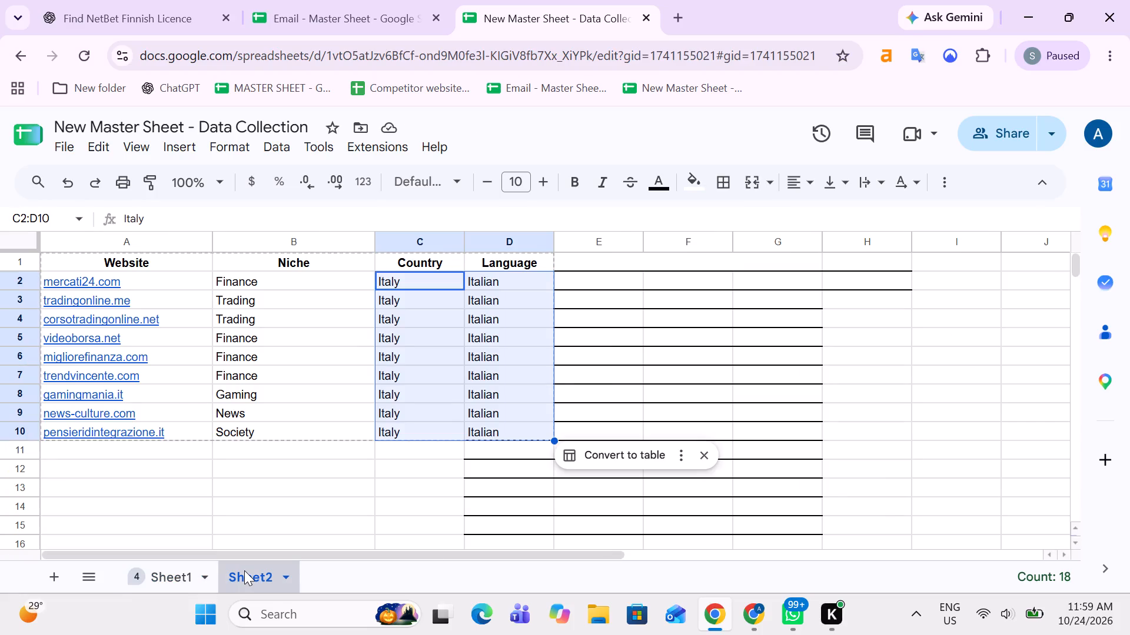
key("Left")
key("ctrl+shift+Down")
key("ctrl+c")
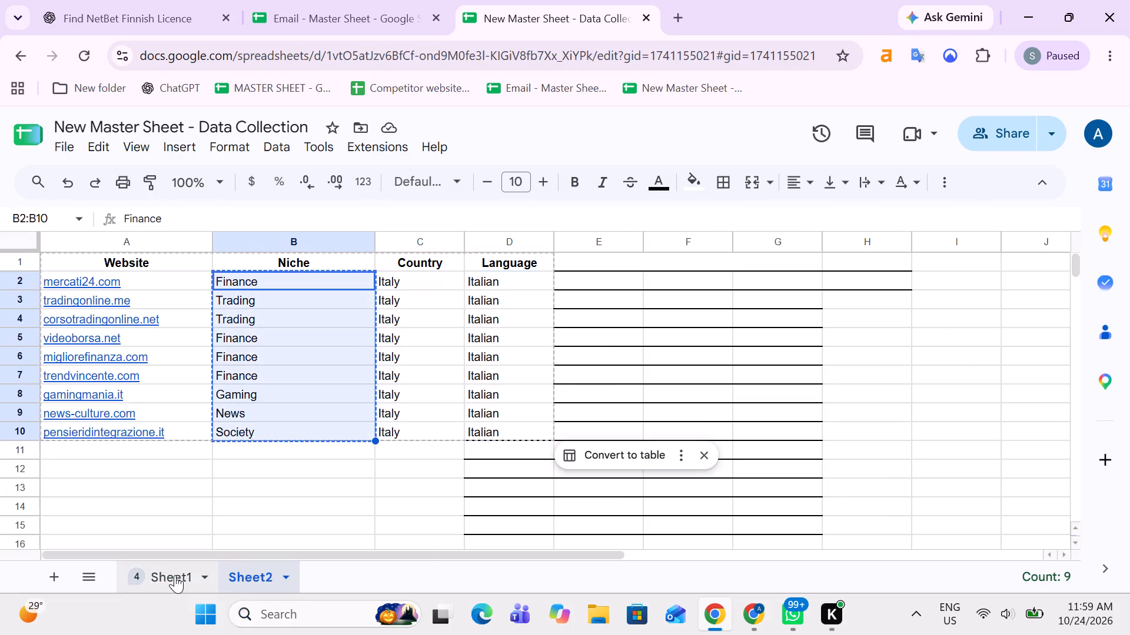
left_click(175, 575)
key("Right")
key("Left")
key("ctrl+v")
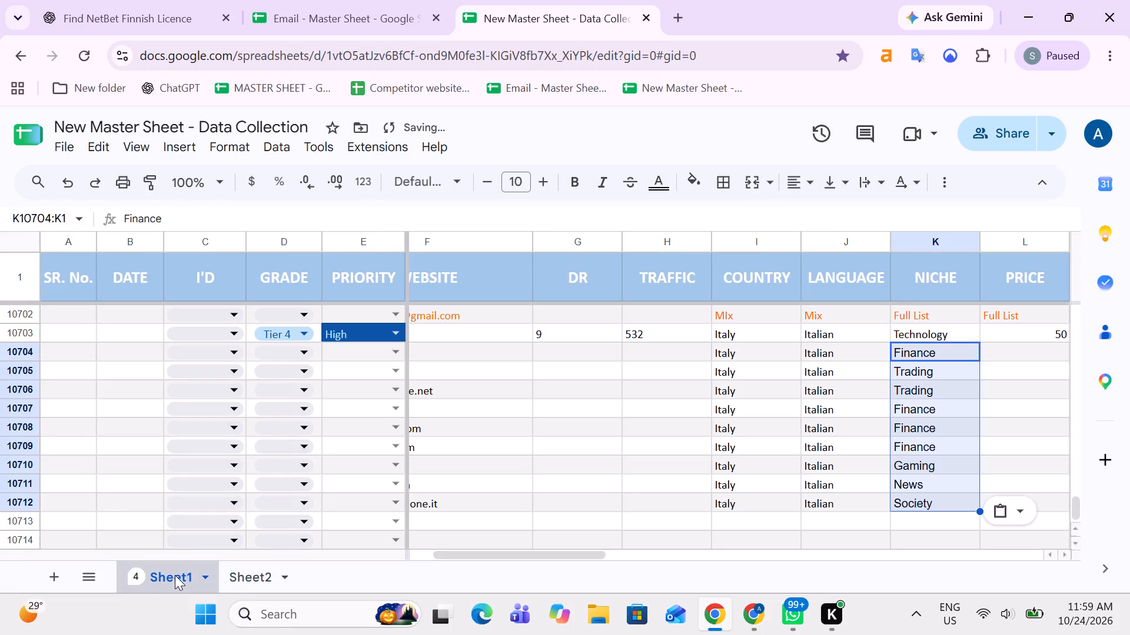
left_click(1007, 513)
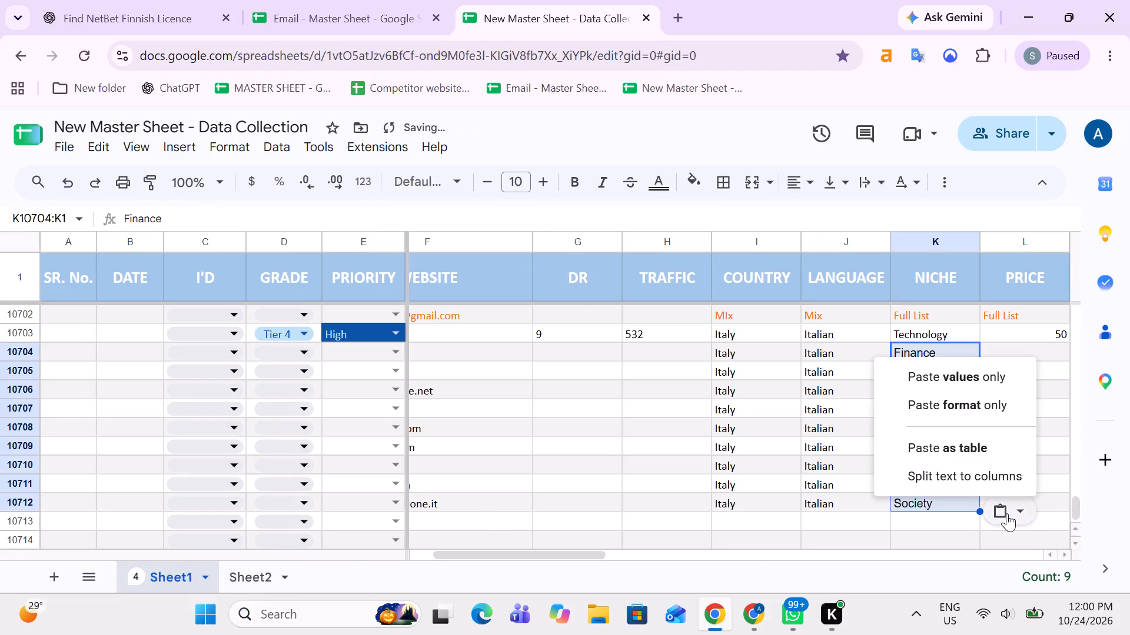
left_click(961, 373)
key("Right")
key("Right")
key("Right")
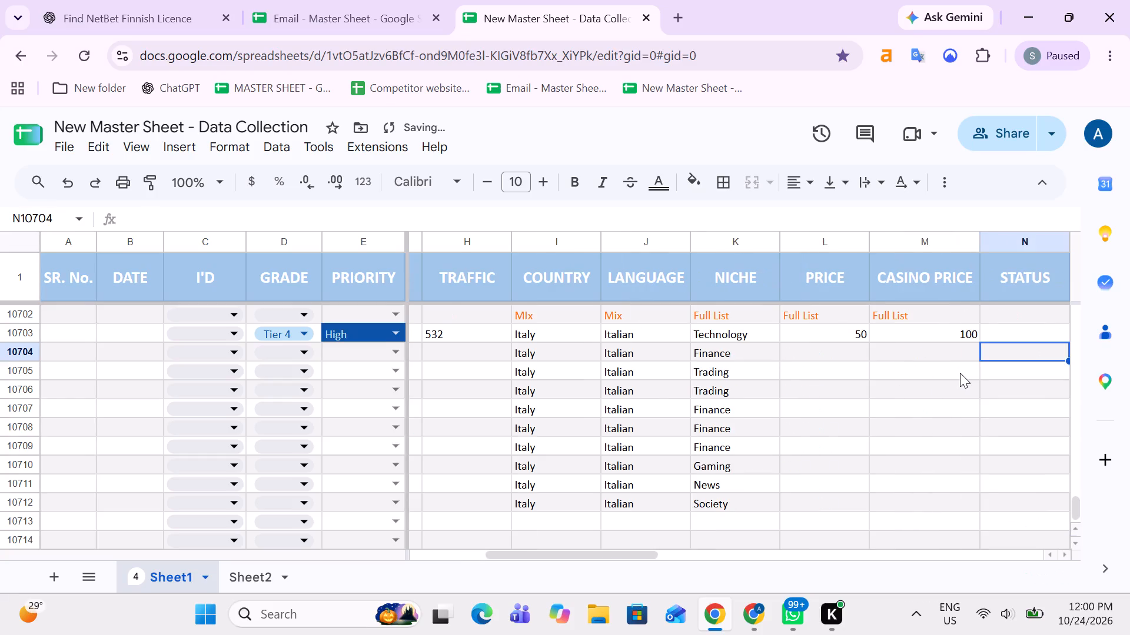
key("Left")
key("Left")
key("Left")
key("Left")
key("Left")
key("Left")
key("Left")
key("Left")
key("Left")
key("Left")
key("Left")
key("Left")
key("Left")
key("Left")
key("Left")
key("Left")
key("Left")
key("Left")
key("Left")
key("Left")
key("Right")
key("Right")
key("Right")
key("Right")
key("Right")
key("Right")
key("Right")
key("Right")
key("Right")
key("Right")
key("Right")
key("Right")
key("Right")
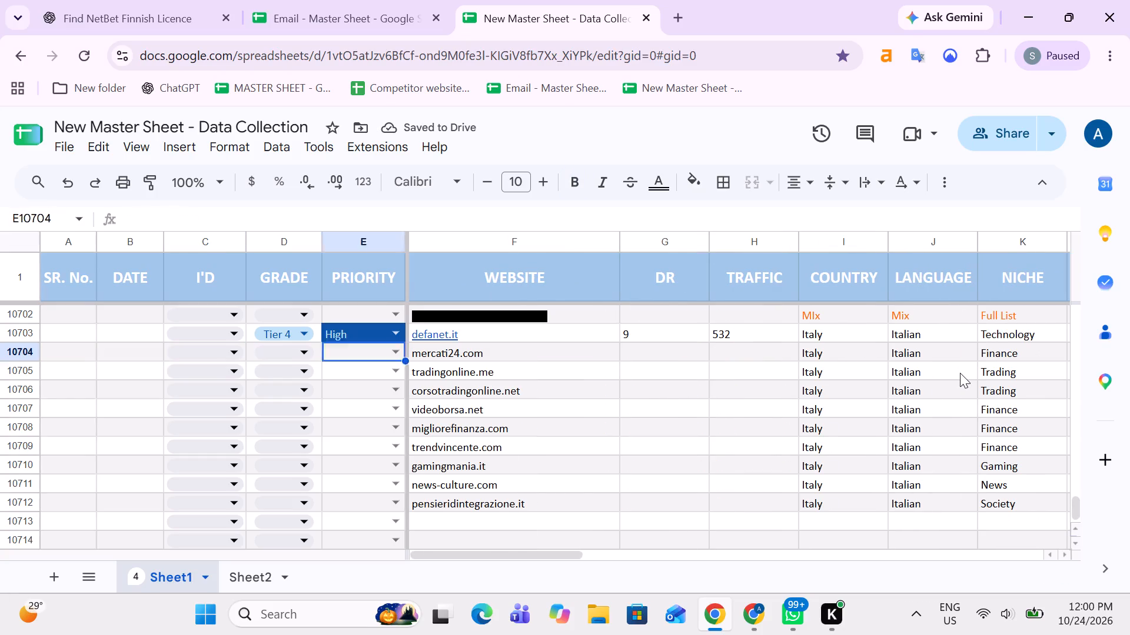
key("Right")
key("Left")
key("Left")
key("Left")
key("alt+Tab")
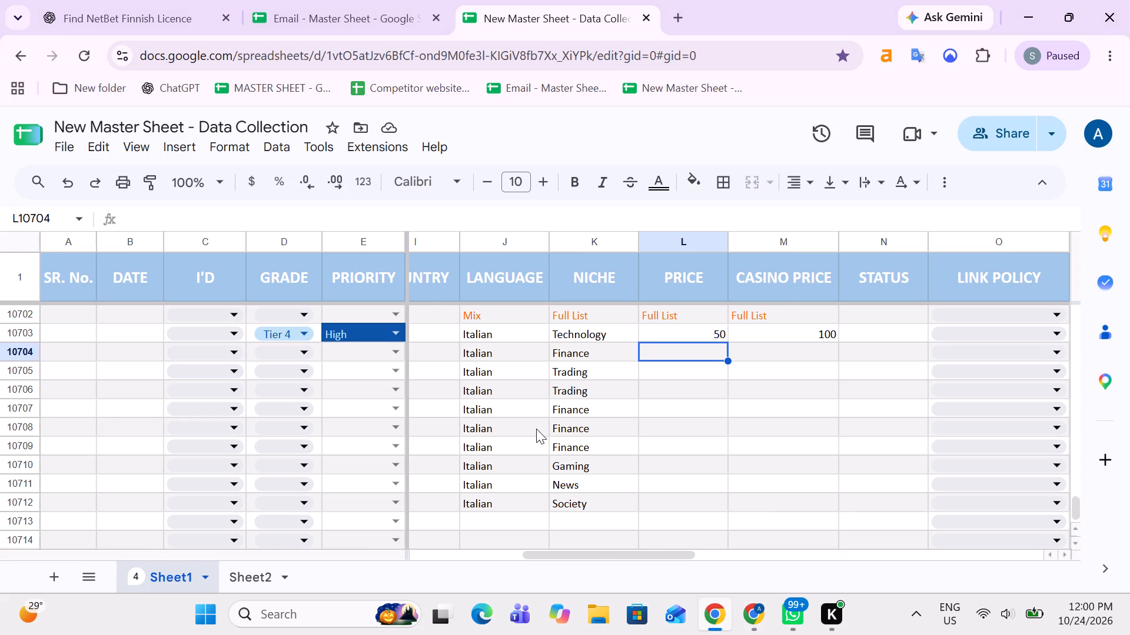
key("alt+Tab")
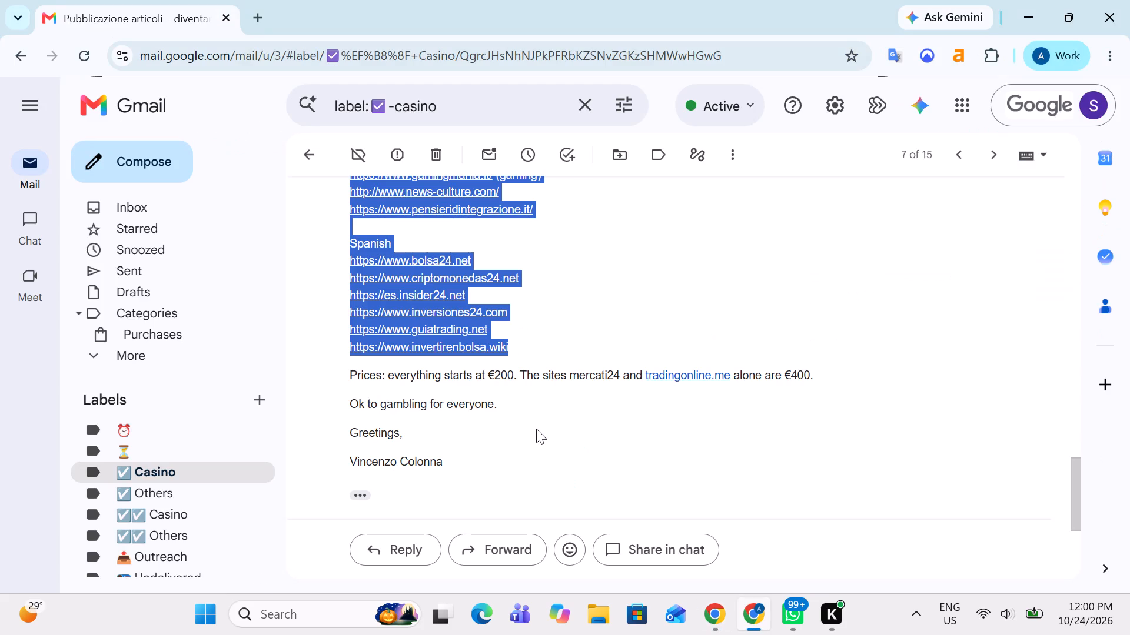
key("alt+Tab")
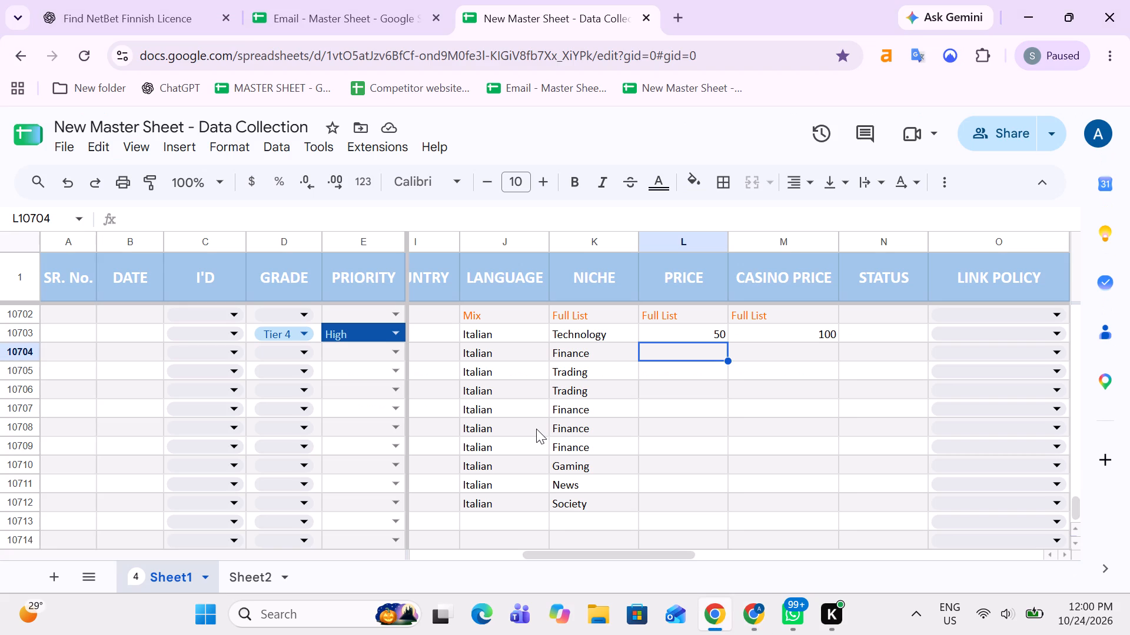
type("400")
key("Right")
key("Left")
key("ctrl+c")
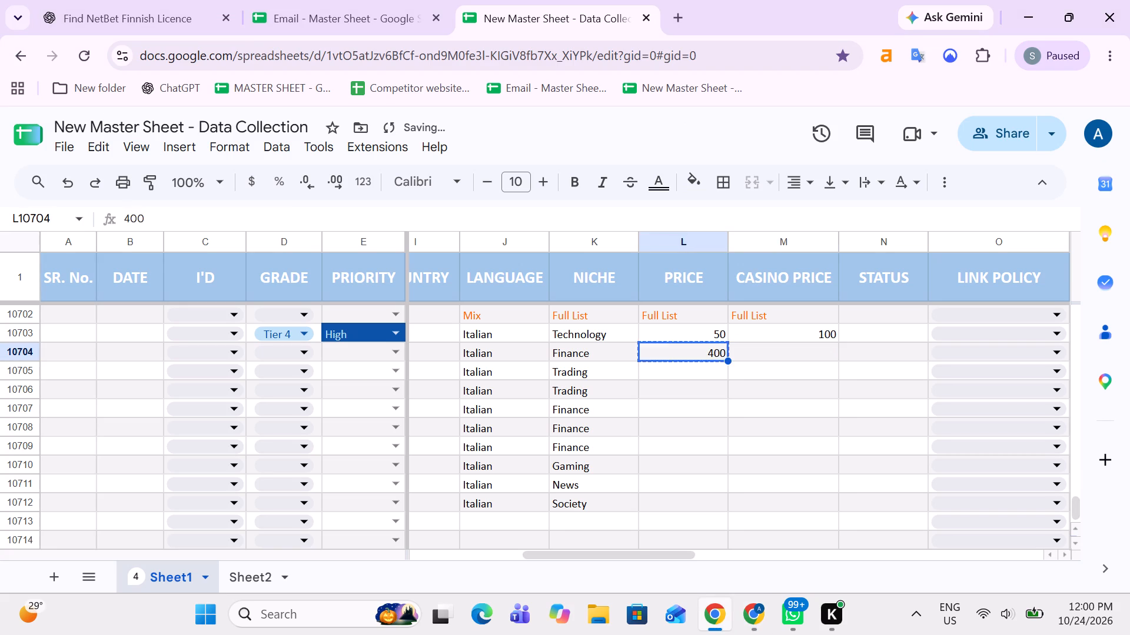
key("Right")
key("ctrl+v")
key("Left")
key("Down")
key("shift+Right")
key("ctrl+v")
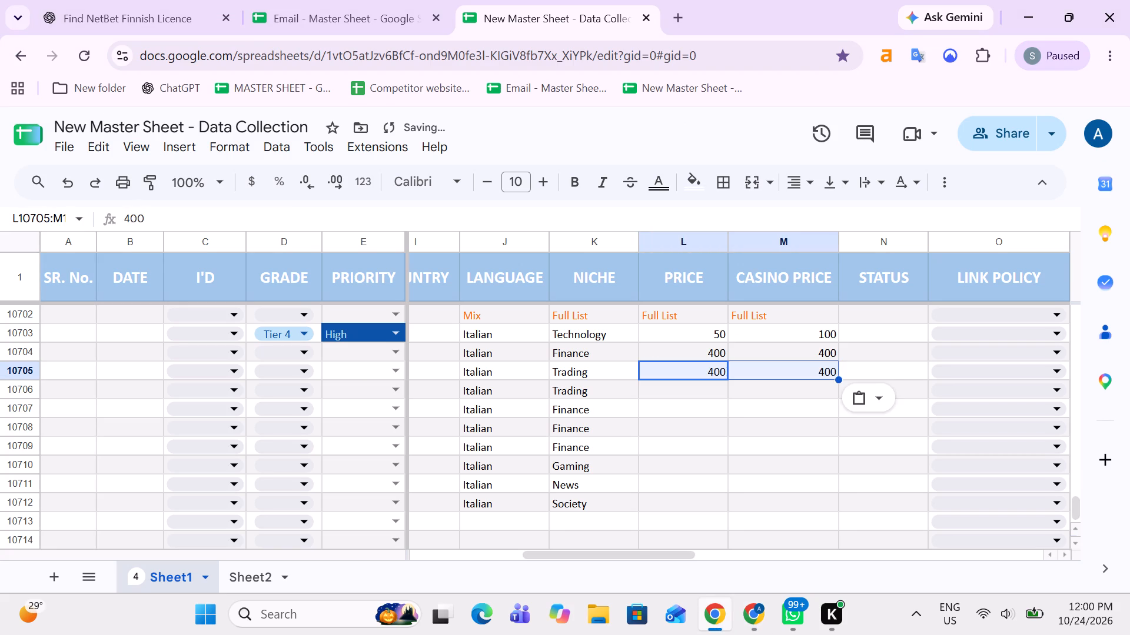
Enter 200 as both Price and Casino Price for corsotradingonline.net in L10706:M10706.
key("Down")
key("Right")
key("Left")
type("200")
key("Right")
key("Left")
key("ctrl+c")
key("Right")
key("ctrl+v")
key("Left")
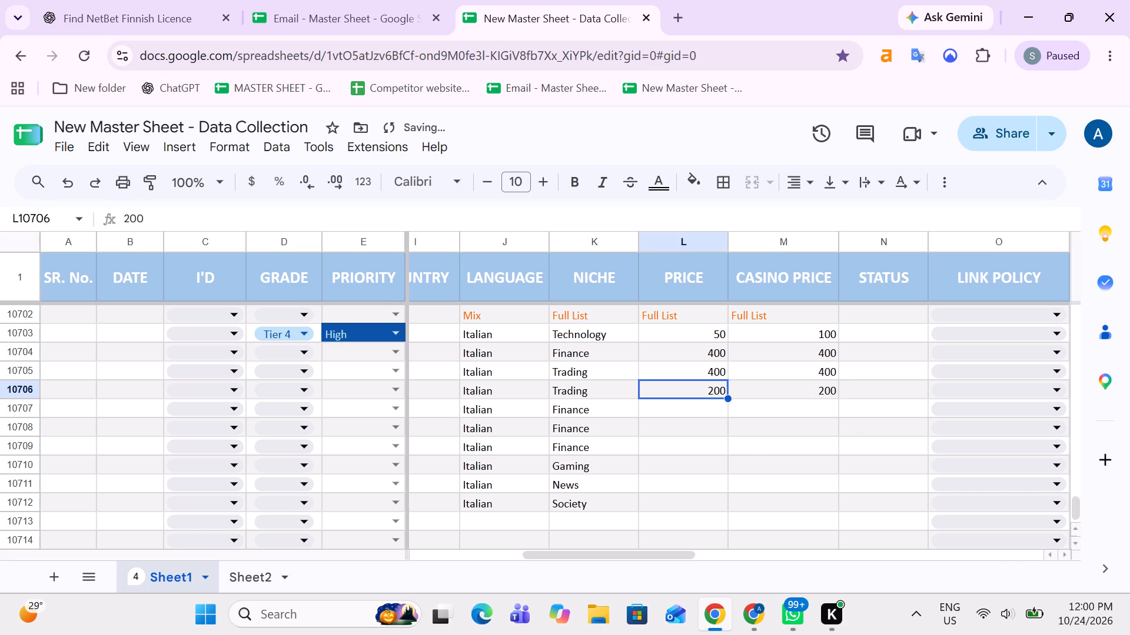
Copy the 200 Price and Casino Price from L10706:M10706 into L10707:M10712 for the remaining Italian sites.
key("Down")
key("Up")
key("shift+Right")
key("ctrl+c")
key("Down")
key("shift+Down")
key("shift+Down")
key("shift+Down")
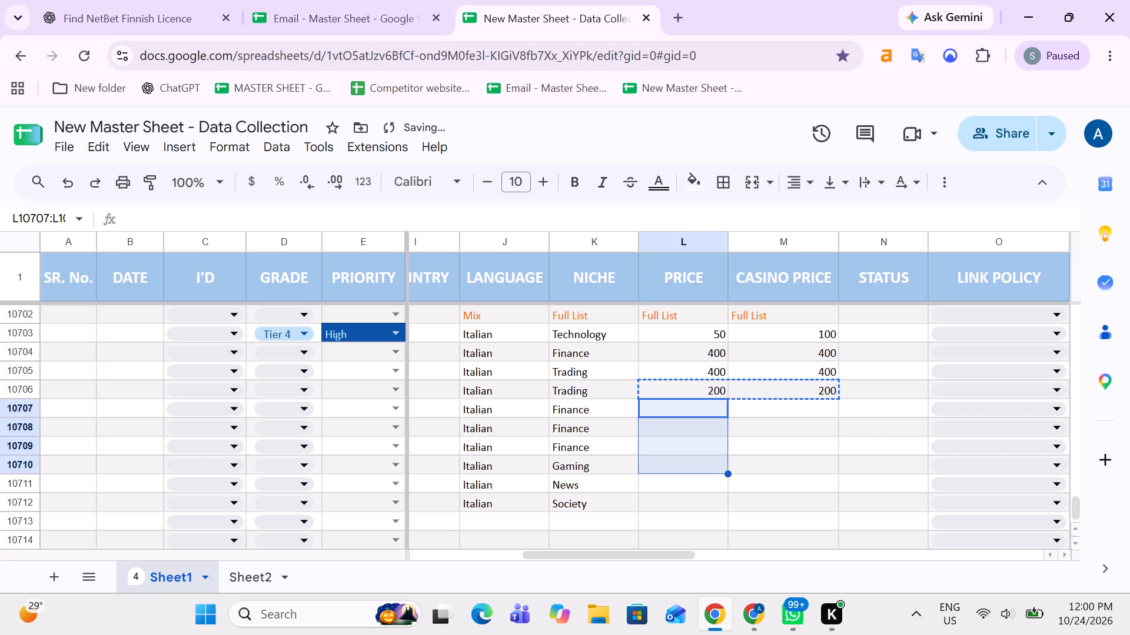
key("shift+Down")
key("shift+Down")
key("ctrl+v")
Set the Link Policy for mercati24.com to Updated in O10704.
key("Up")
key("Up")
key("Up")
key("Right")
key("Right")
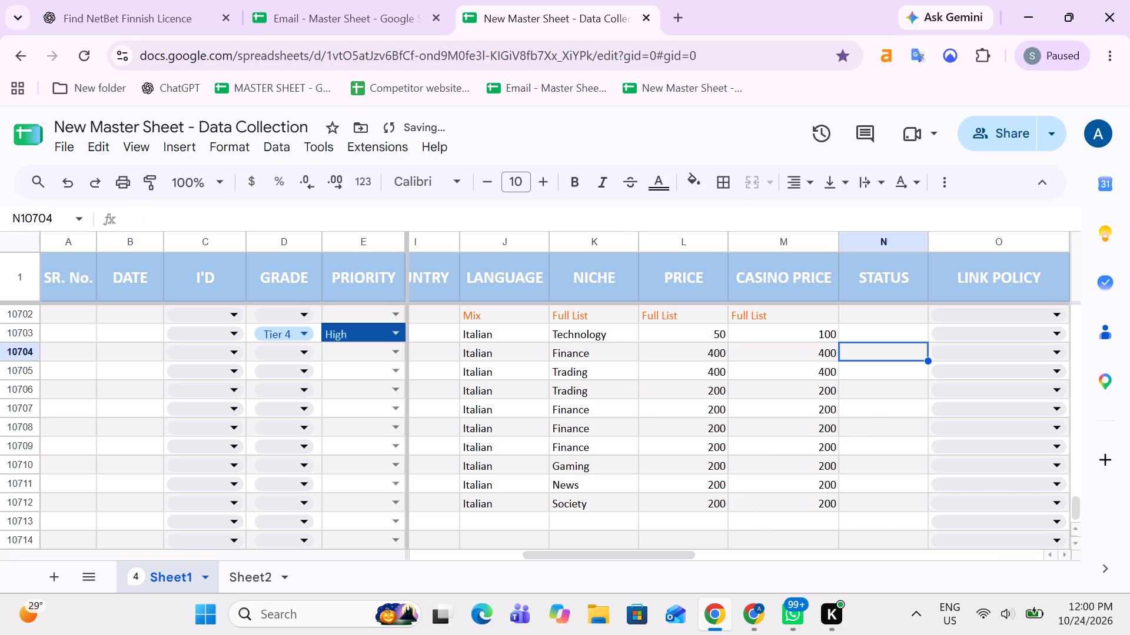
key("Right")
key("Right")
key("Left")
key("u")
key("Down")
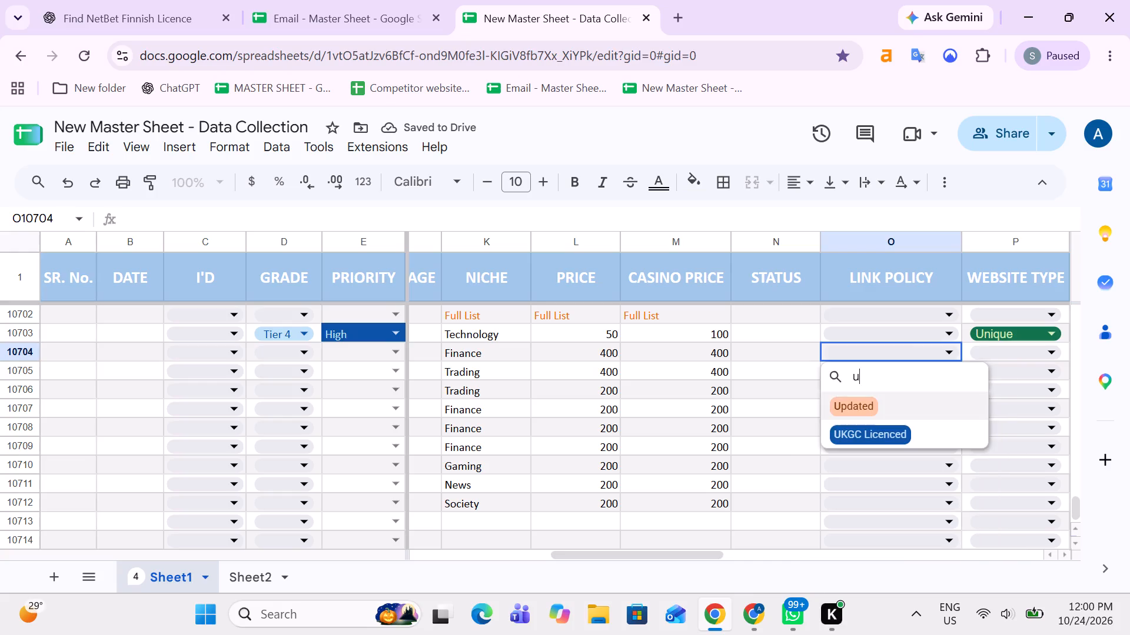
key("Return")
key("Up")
Copy the website name mercati24.com from F10704 and switch to the Gmail window.
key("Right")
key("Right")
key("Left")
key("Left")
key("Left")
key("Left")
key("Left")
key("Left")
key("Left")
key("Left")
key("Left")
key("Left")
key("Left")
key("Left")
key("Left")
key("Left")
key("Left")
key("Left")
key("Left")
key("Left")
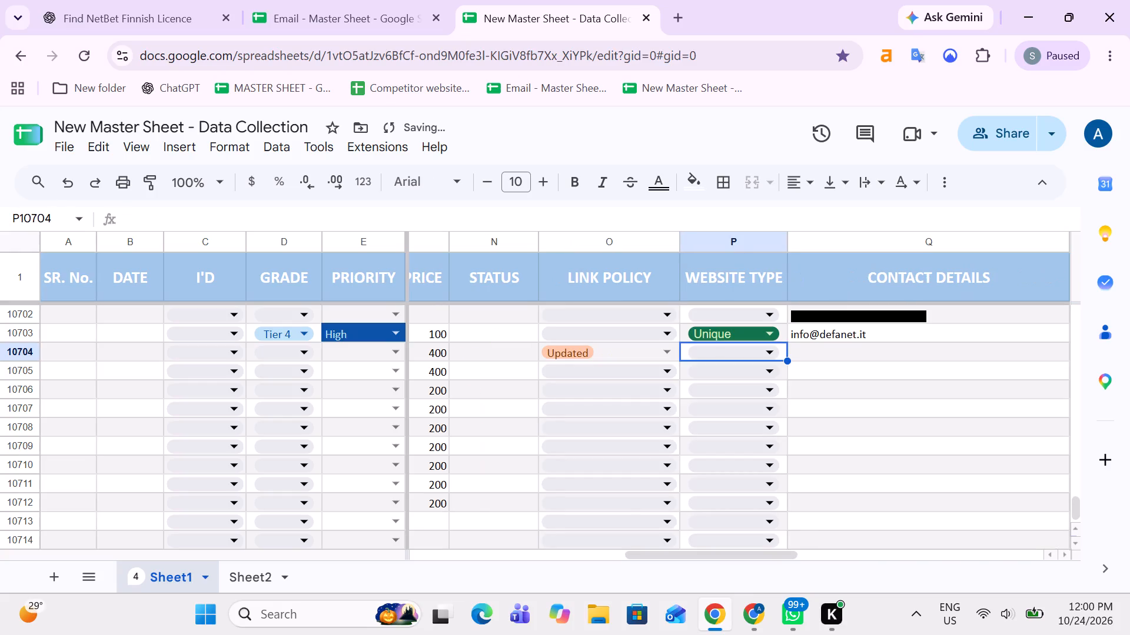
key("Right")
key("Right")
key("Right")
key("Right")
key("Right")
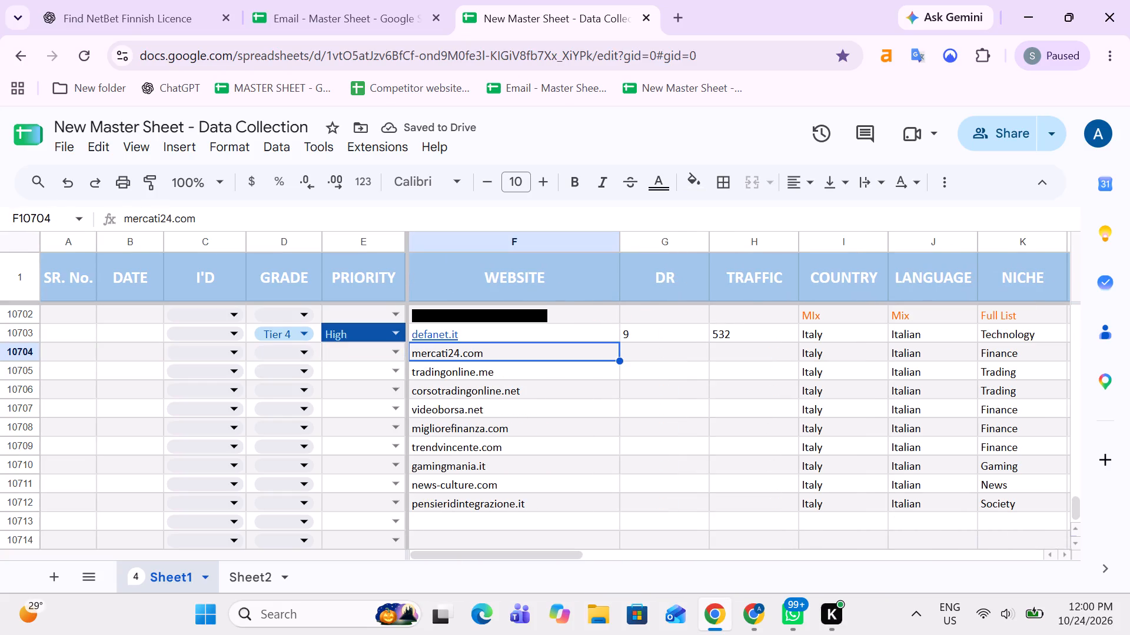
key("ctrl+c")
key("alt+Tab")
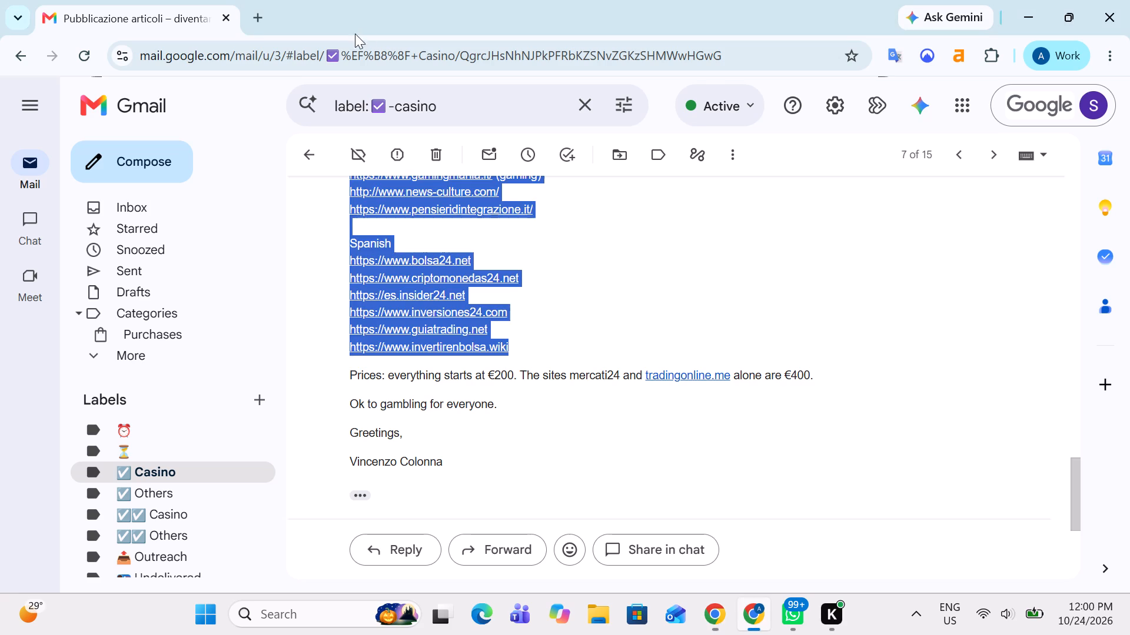
Open mercati24.com in a new tab of the Gmail window and check its Ahrefs domain metrics.
left_click(272, 30)
left_click(262, 18)
key("ctrl+v")
key("Return")
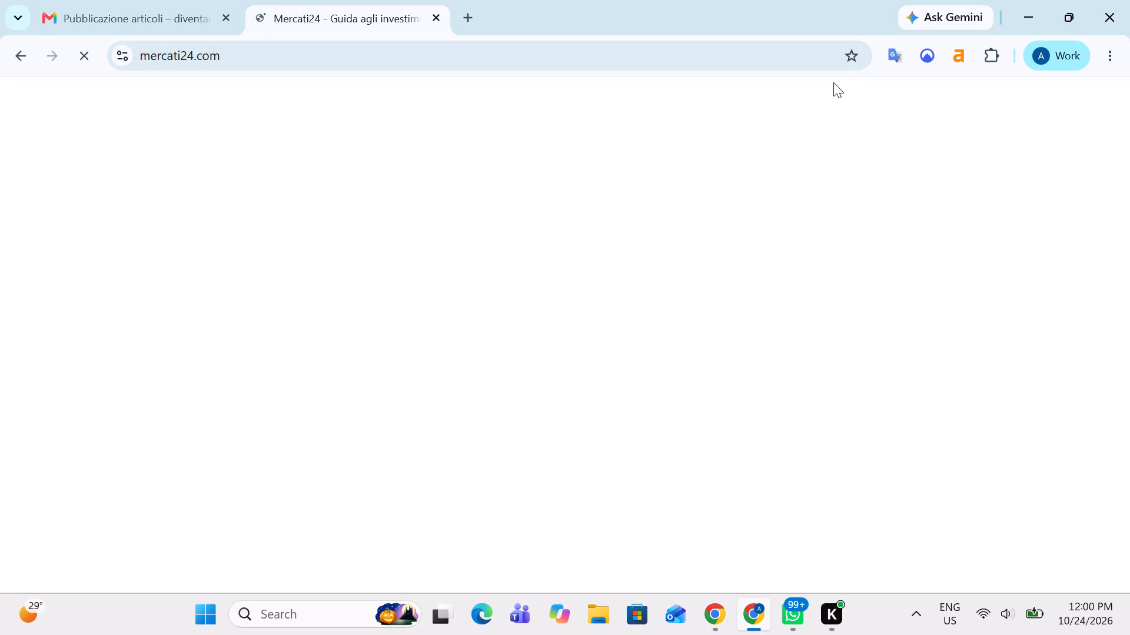
left_click(967, 58)
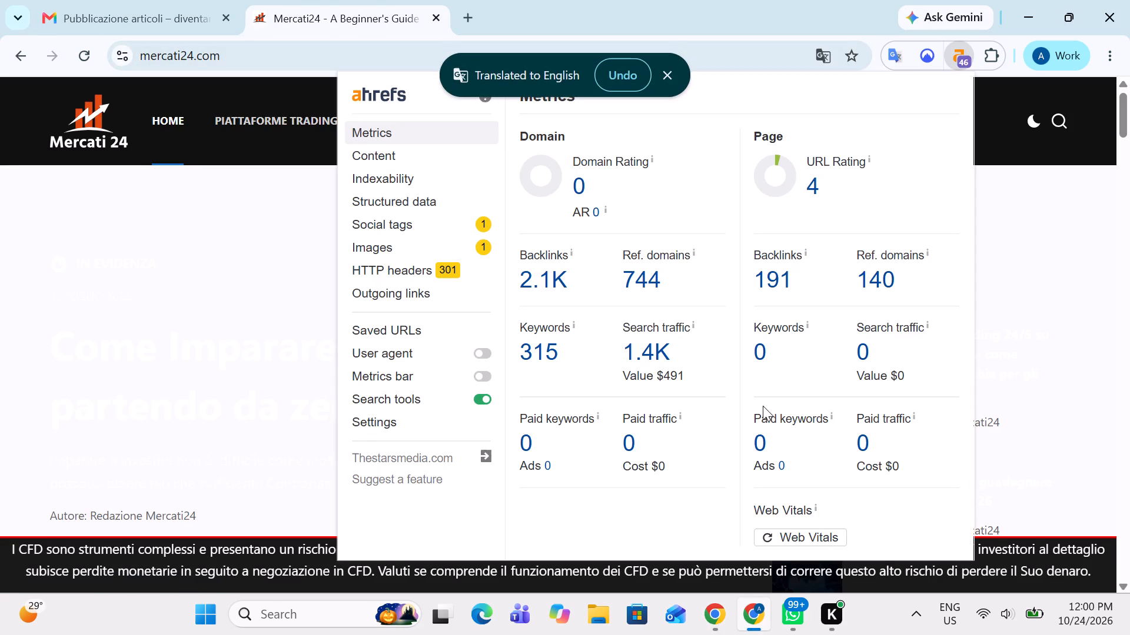
Back in the New Master Sheet, record DR 46 and traffic 1.4K for mercati24.com in row 10704.
key("alt+Tab")
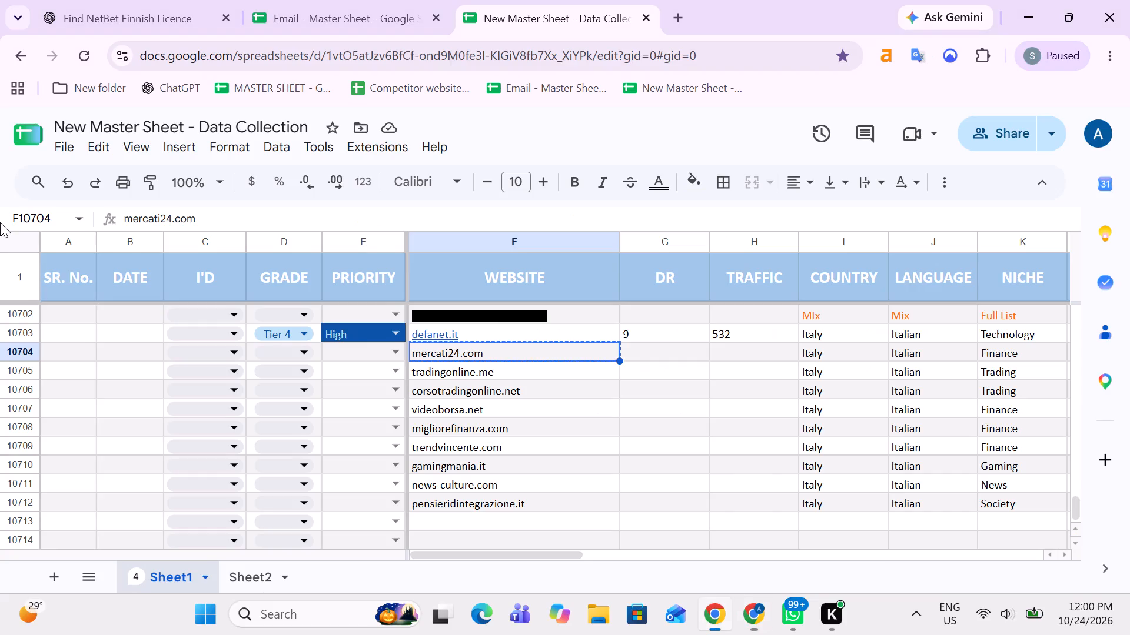
key("Right")
type("46")
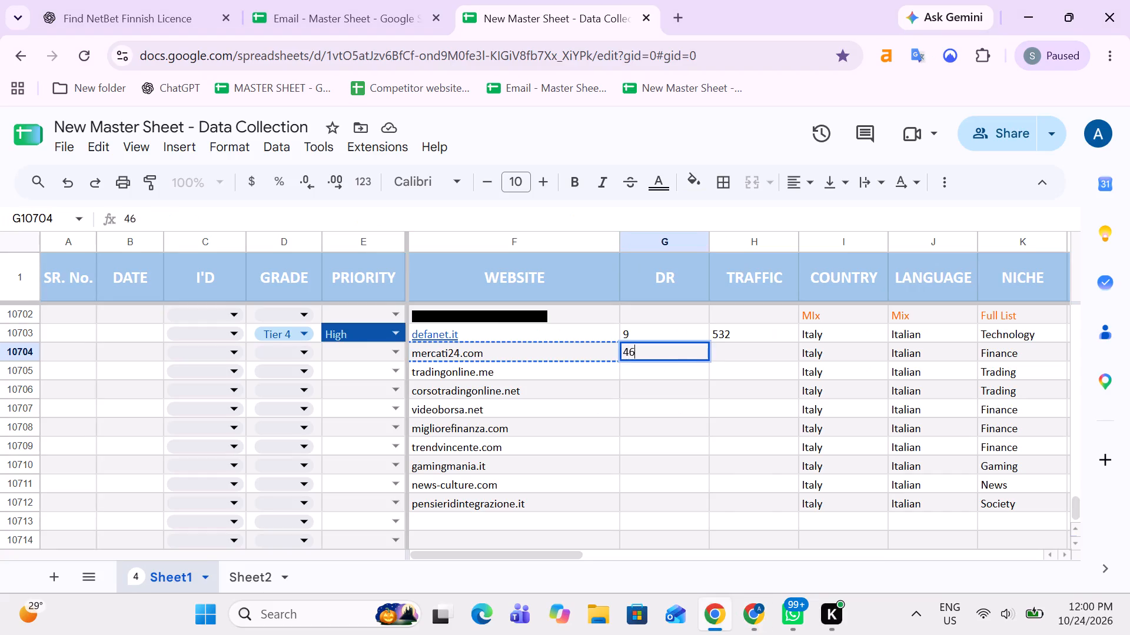
key("Right")
type("1.4K")
key("Right")
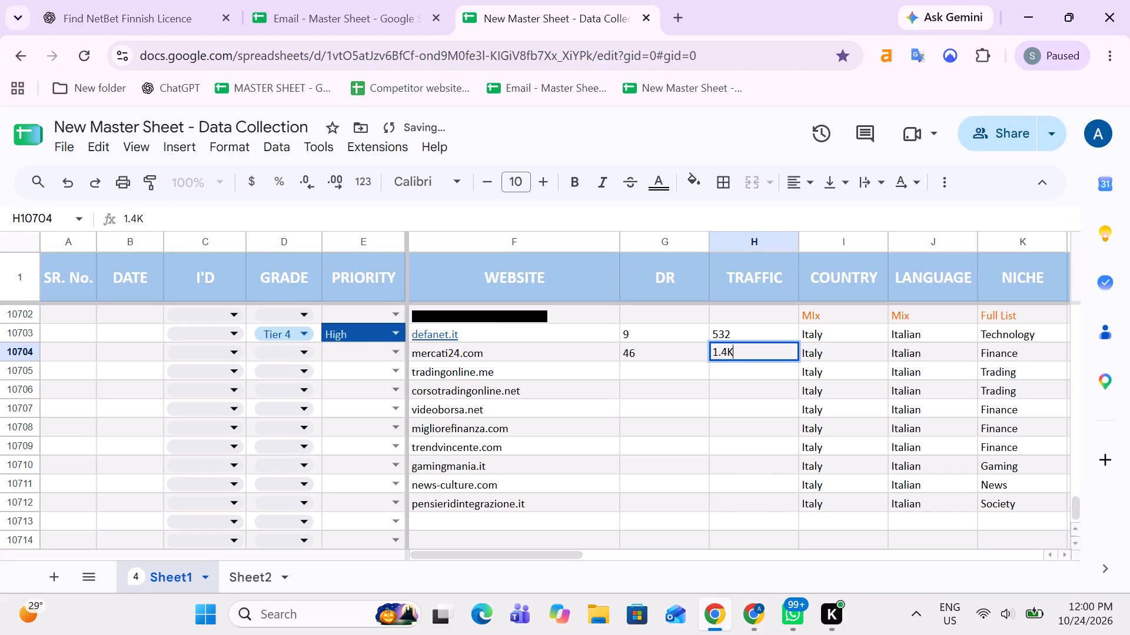
Go to the Website Type cell P10704 in the mercati24.com row.
key("Right")
key("Right")
key("Right")
key("Right")
key("Right")
key("Right")
key("Right")
key("Right")
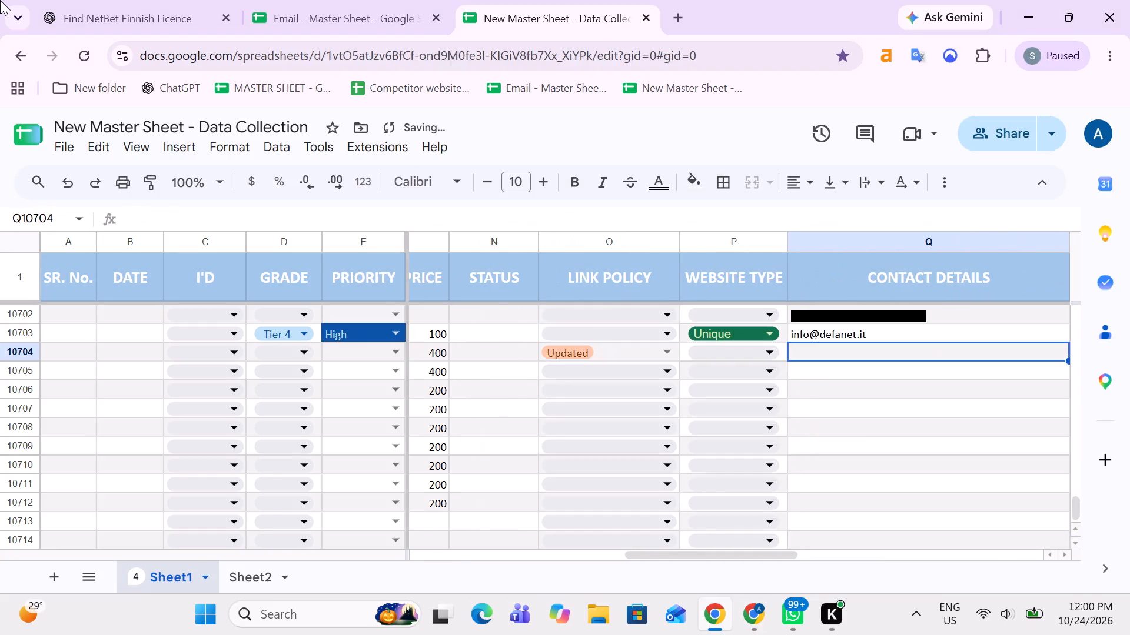
key("Left")
Switch back to the mercati24.com site, search it for "Netbet" and look over the search results.
key("alt+Tab")
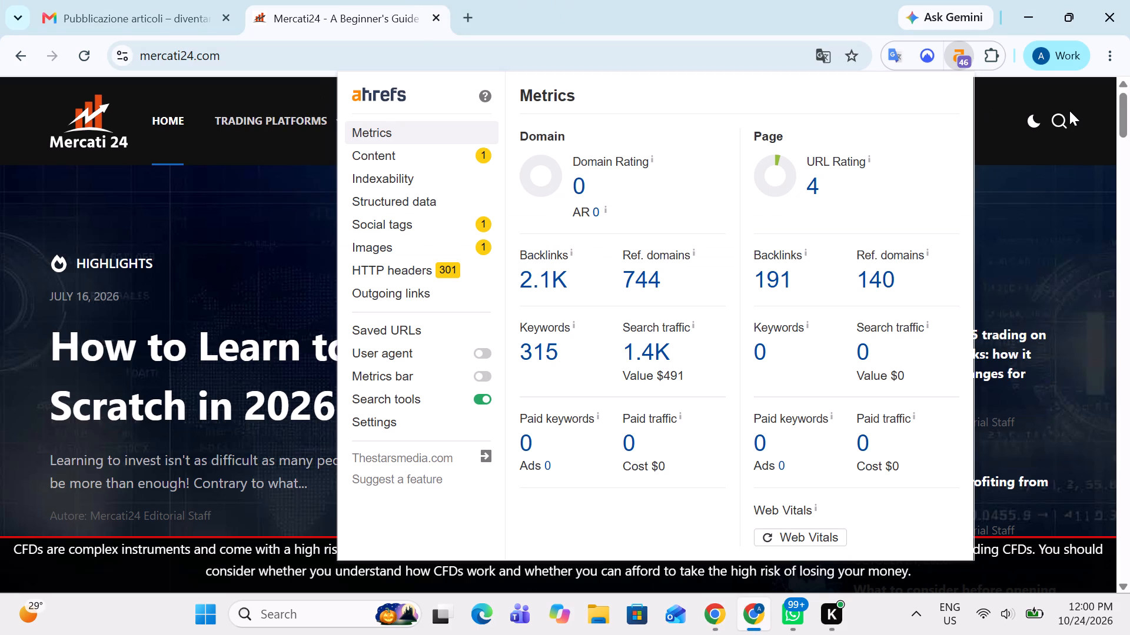
left_click(1064, 116)
left_click(581, 187)
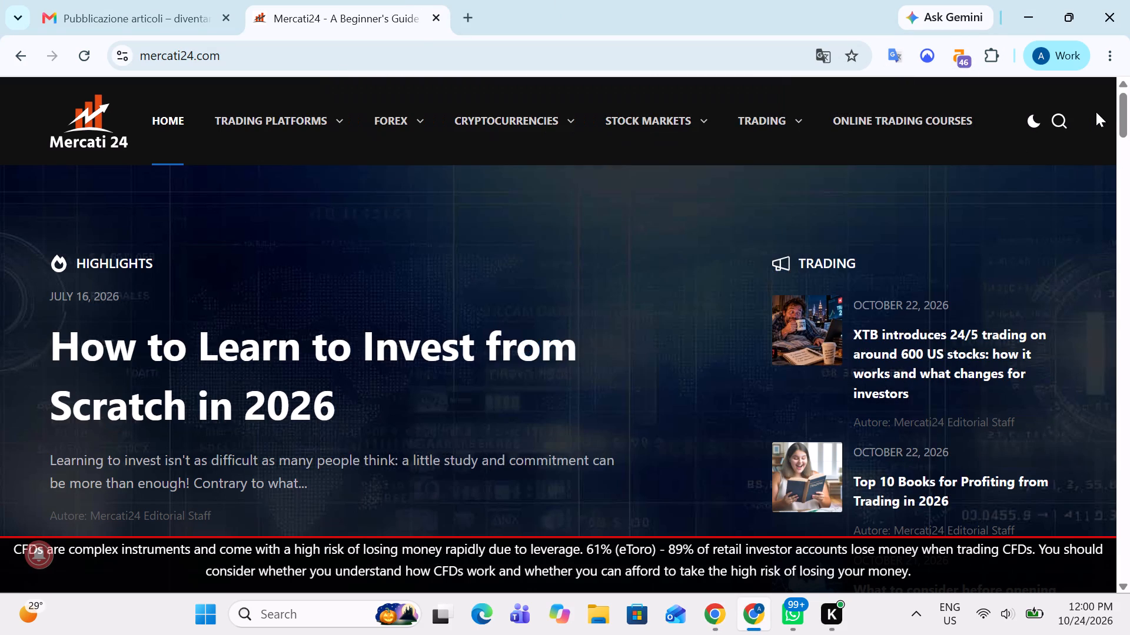
left_click(1062, 118)
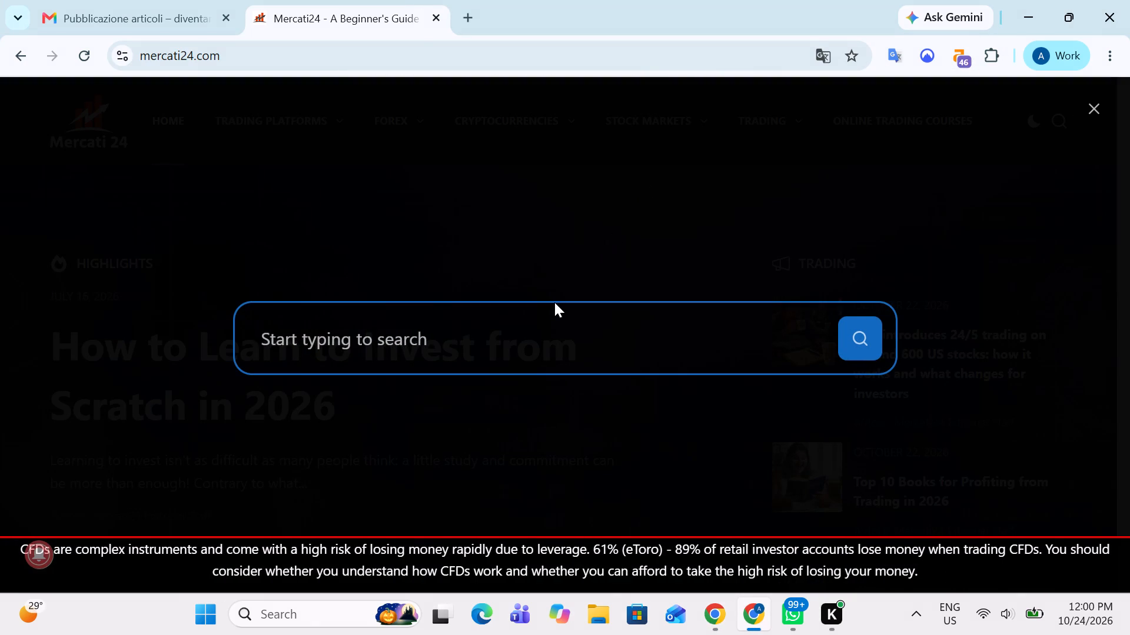
type("Netbet")
key("Return")
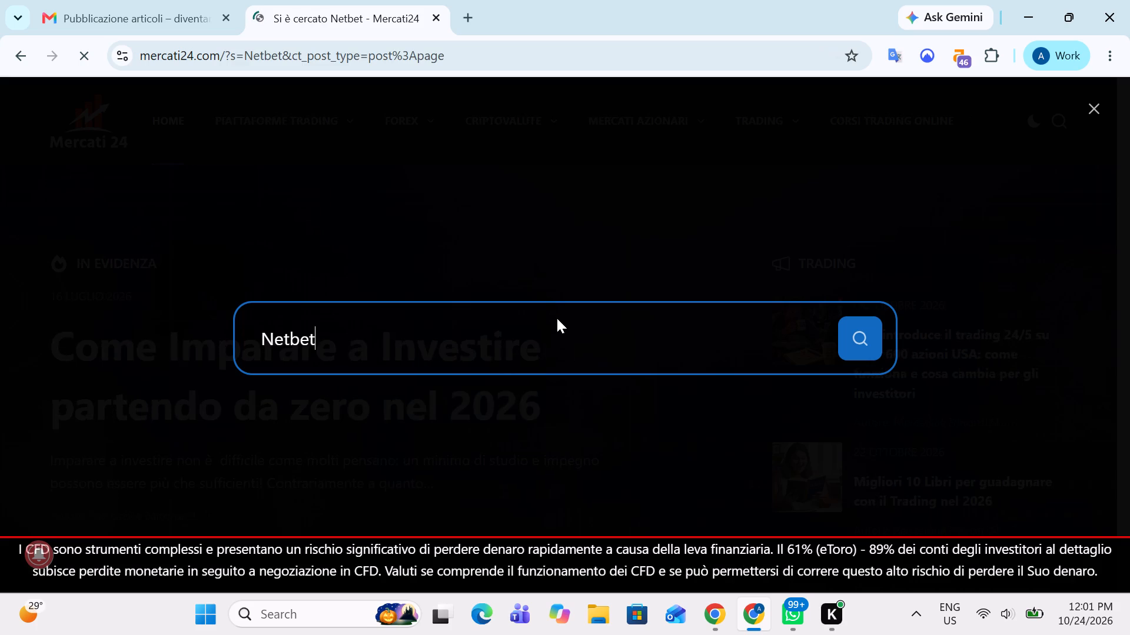
scroll(525, 477, "down", 3)
scroll(376, 375, "up", 3)
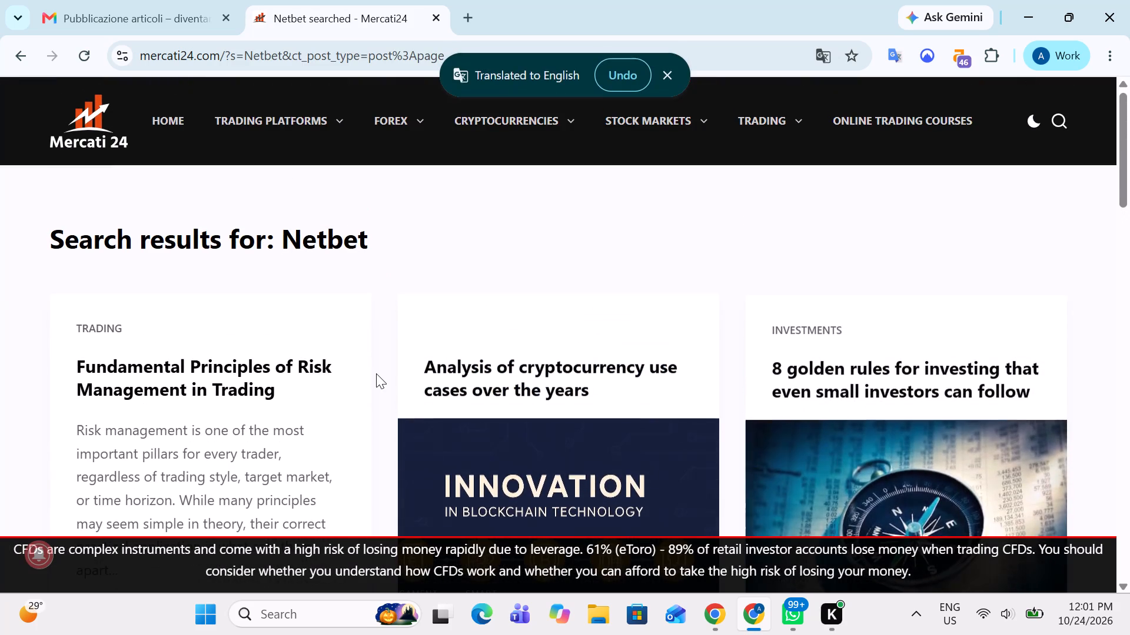
Open the article "Fundamental Principles of Risk Management in Trading" from the search results in a new tab.
left_click(250, 366, "ctrl")
left_click(514, 0)
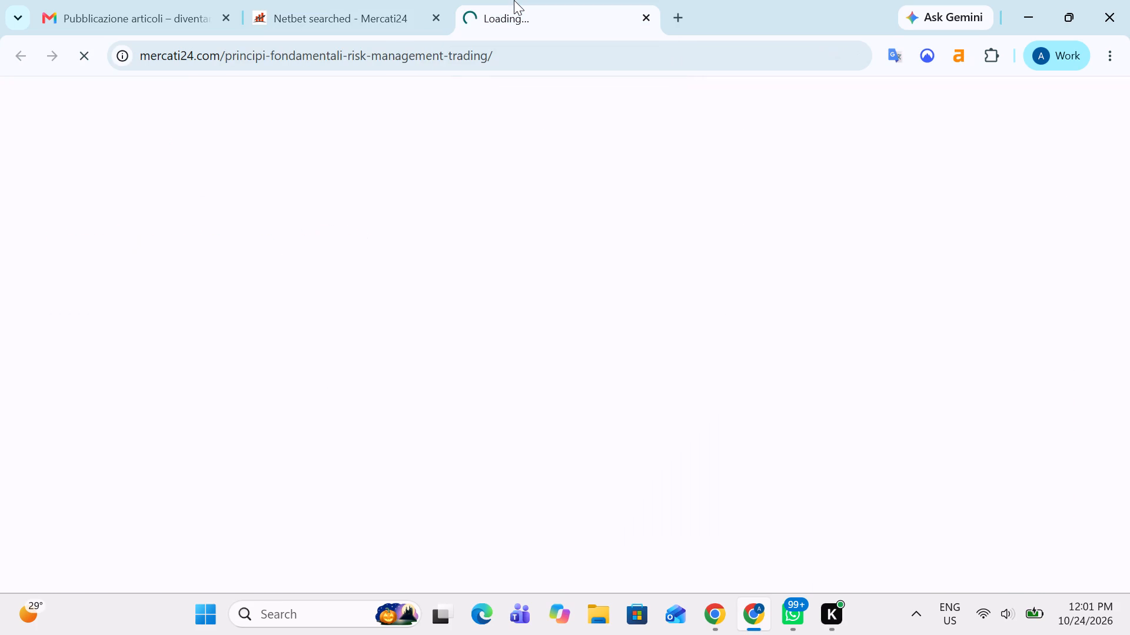
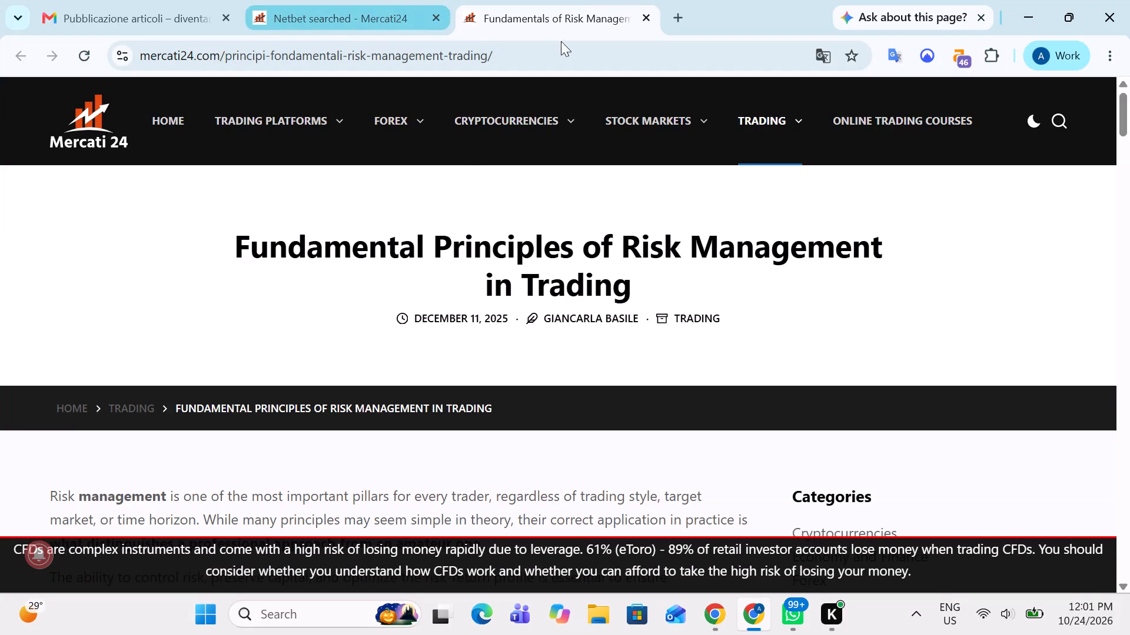
Read through the risk management article on mercati24.com to check its text and links for NetBet content, and close it.
scroll(477, 350, "down", 4)
scroll(503, 287, "down", 5)
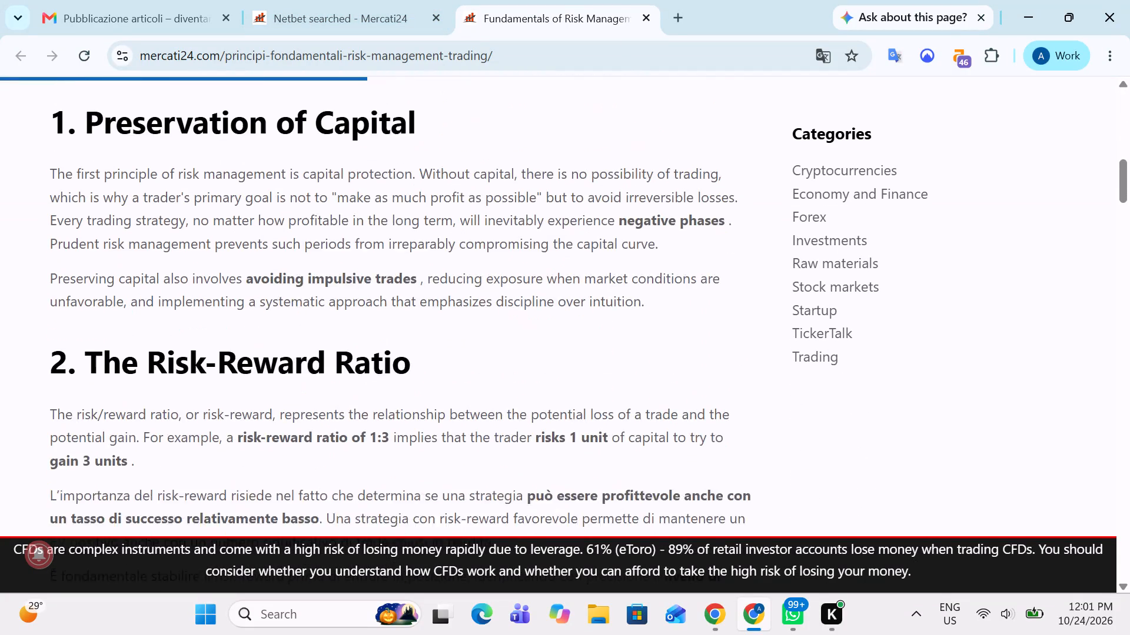
scroll(507, 293, "down", 2)
scroll(488, 362, "down", 5)
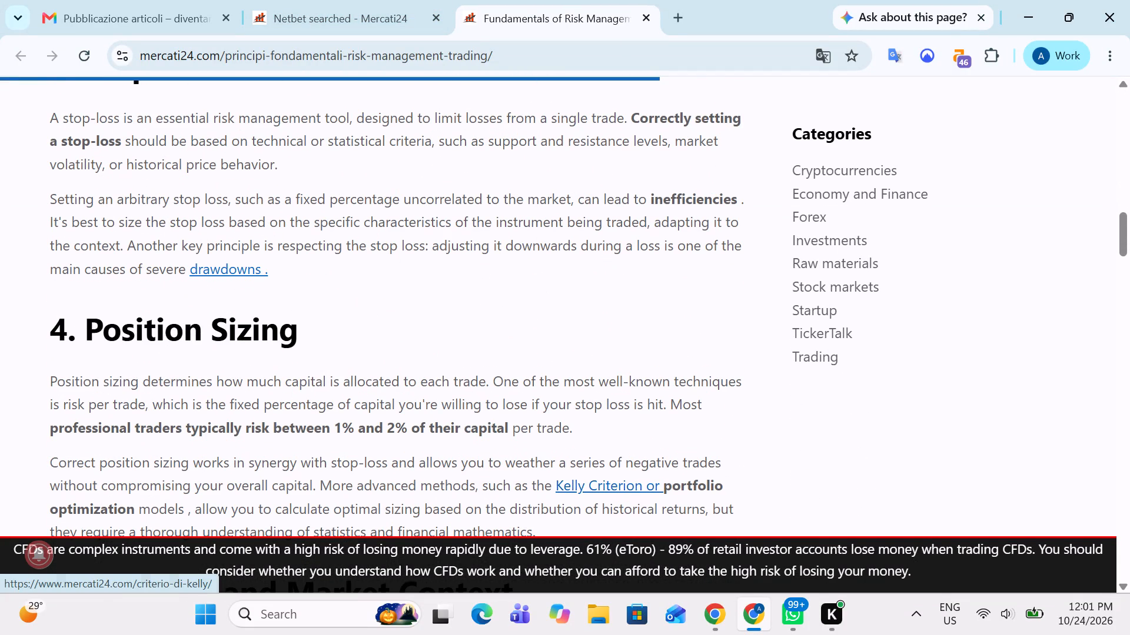
scroll(486, 372, "down", 4)
scroll(433, 349, "down", 7)
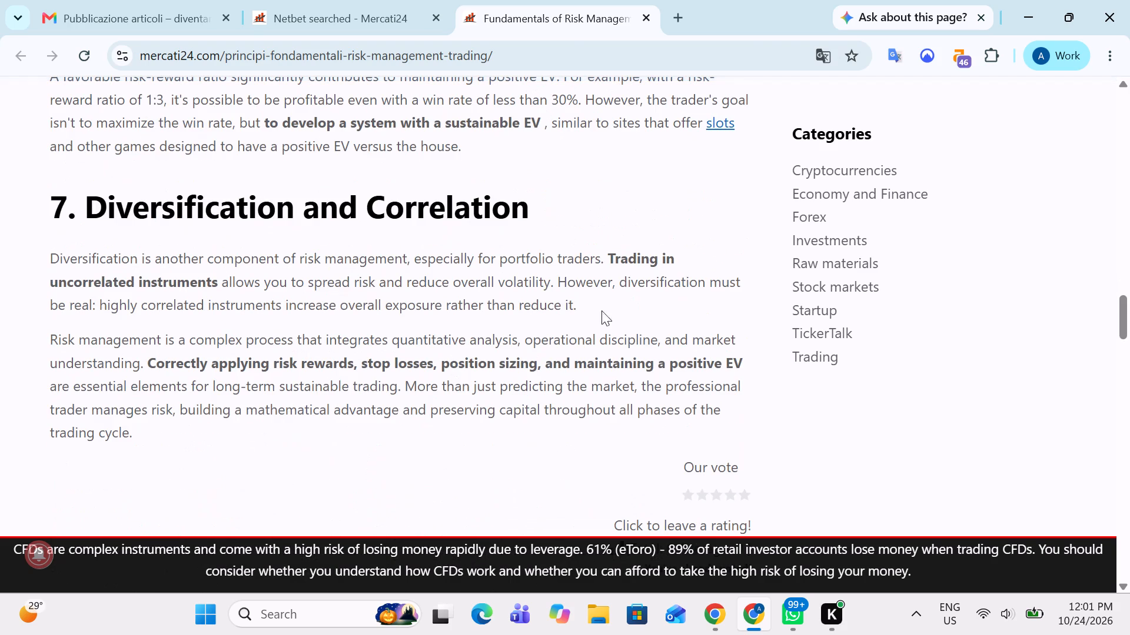
left_click(647, 21)
Back in the New Master Sheet, set the Priority of mercati24.com in row 10704 to Medium.
key("alt+Tab")
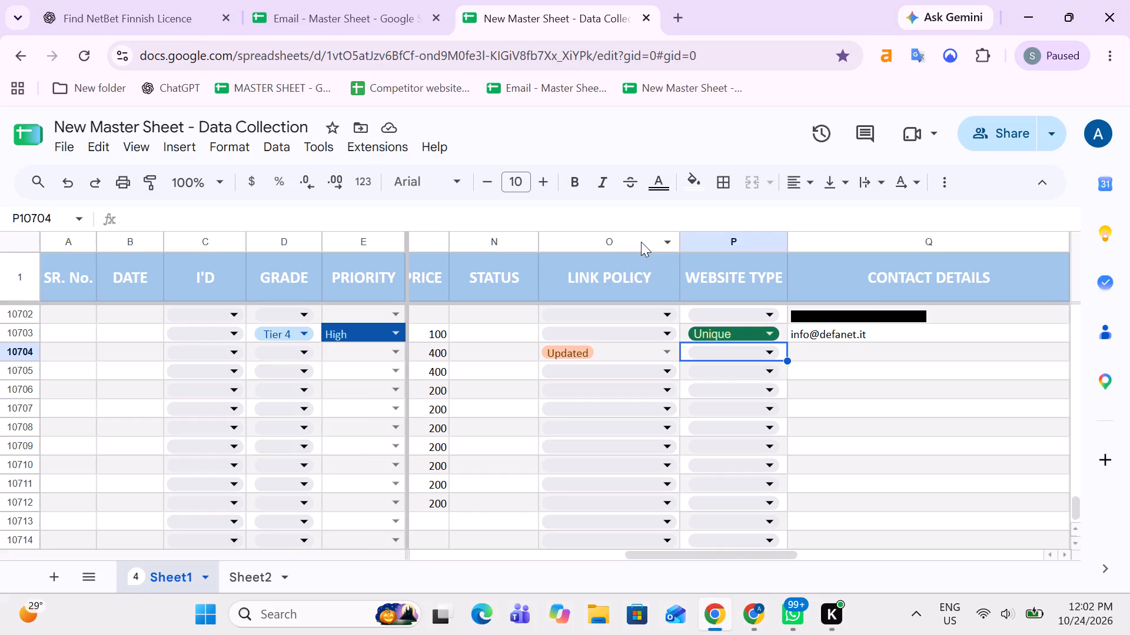
key("Left")
key("Left")
key("Left")
key("Left")
key("Left")
key("Left")
key("Left")
key("Left")
key("Left")
key("Left")
key("Left")
key("Left")
key("Left")
key("Left")
key("Left")
key("Left")
key("Left")
key("Left")
key("Left")
key("Left")
key("Right")
key("Right")
key("Right")
key("Right")
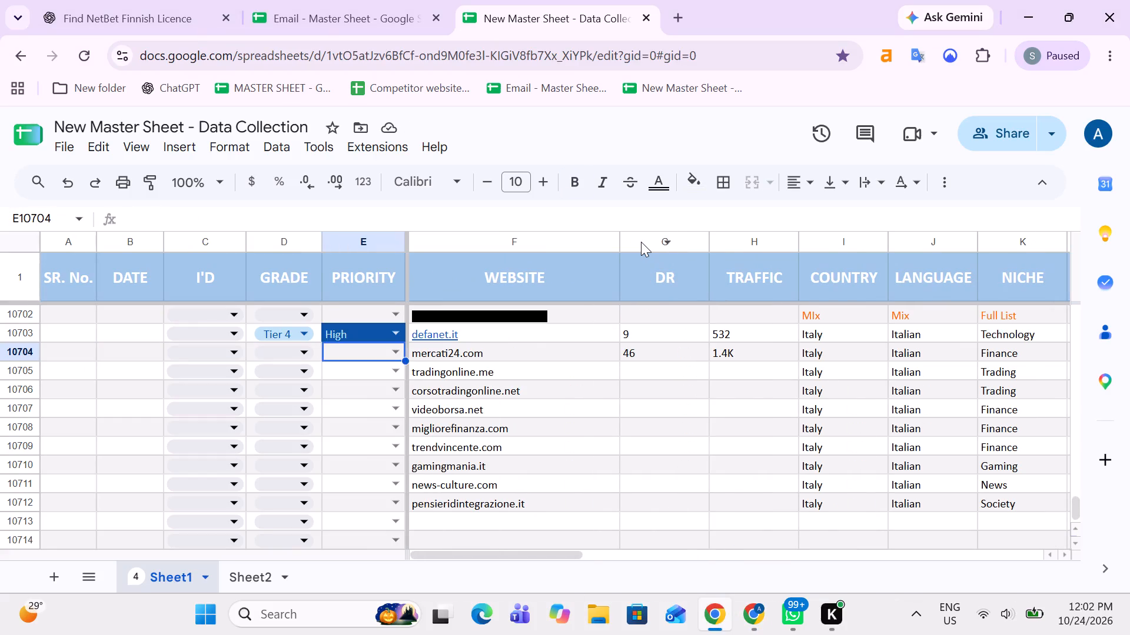
key("Right")
key("Left")
key("m")
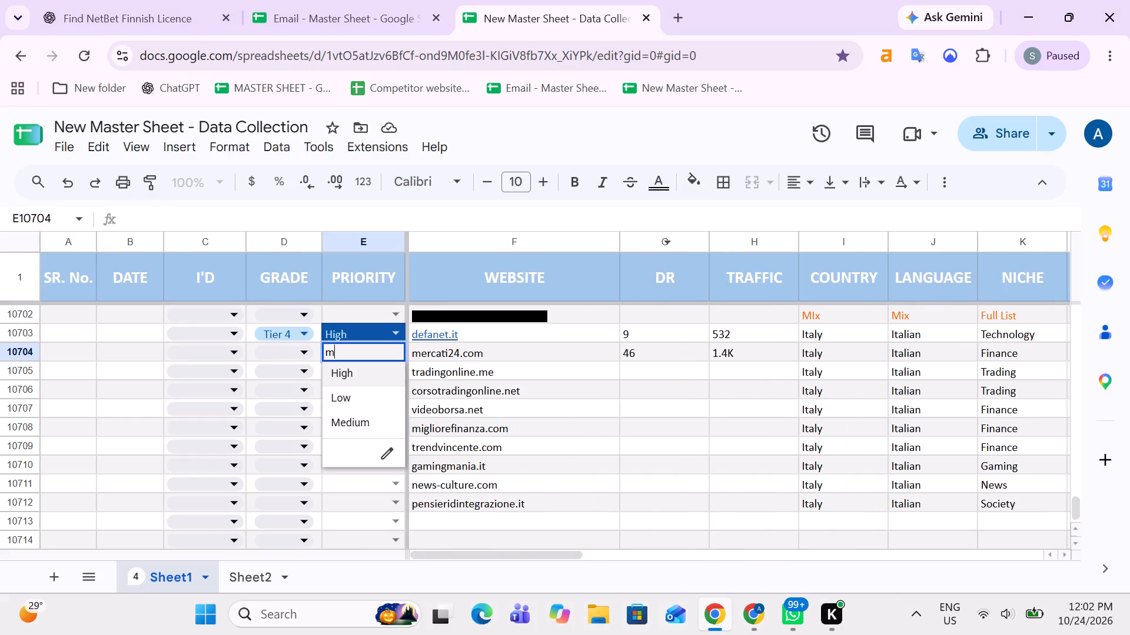
key("Down")
key("Return")
Copy the tradingonline.me domain from row 10705 and open the site in the other browser window to look over its homepage.
key("Right")
key("ctrl+c")
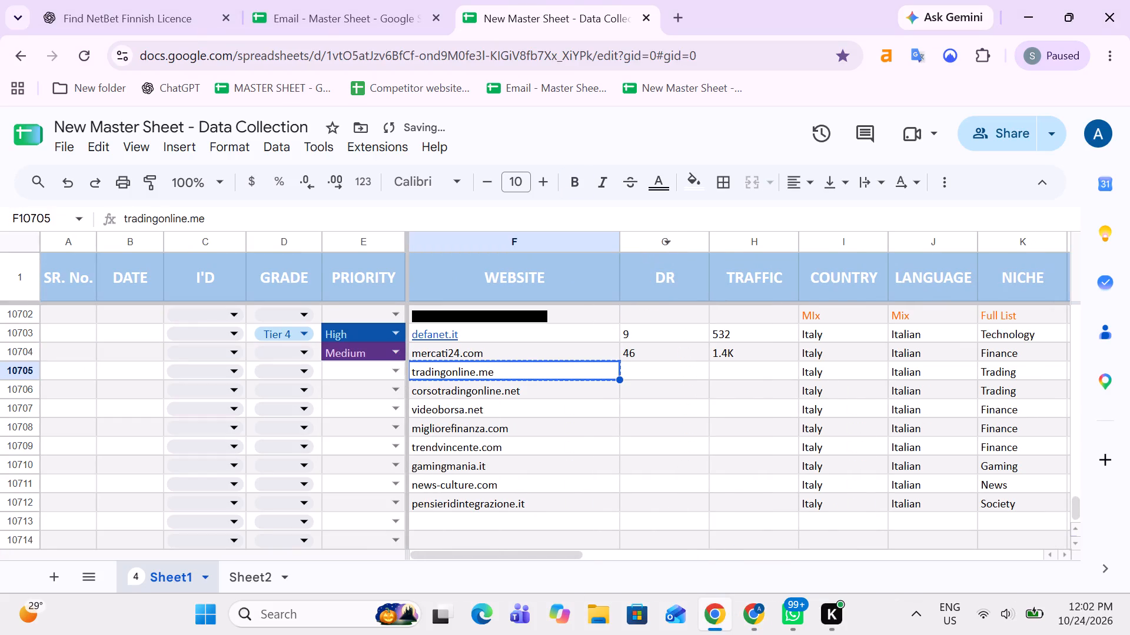
key("alt+Tab")
left_click(562, 51)
key("ctrl+v")
key("Return")
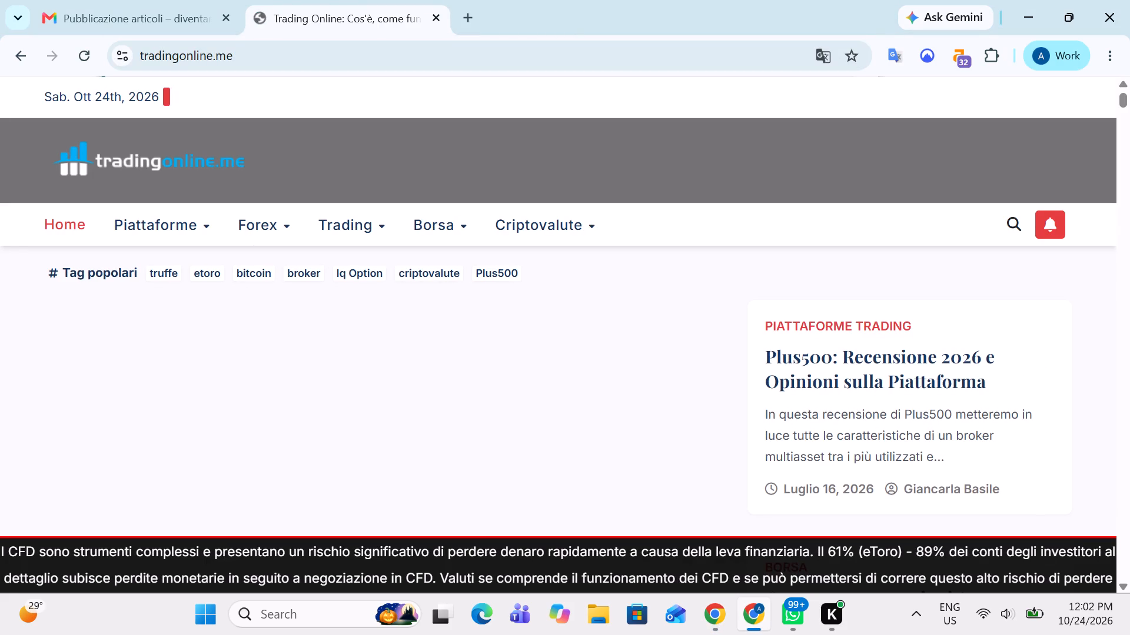
scroll(613, 443, "down", 8)
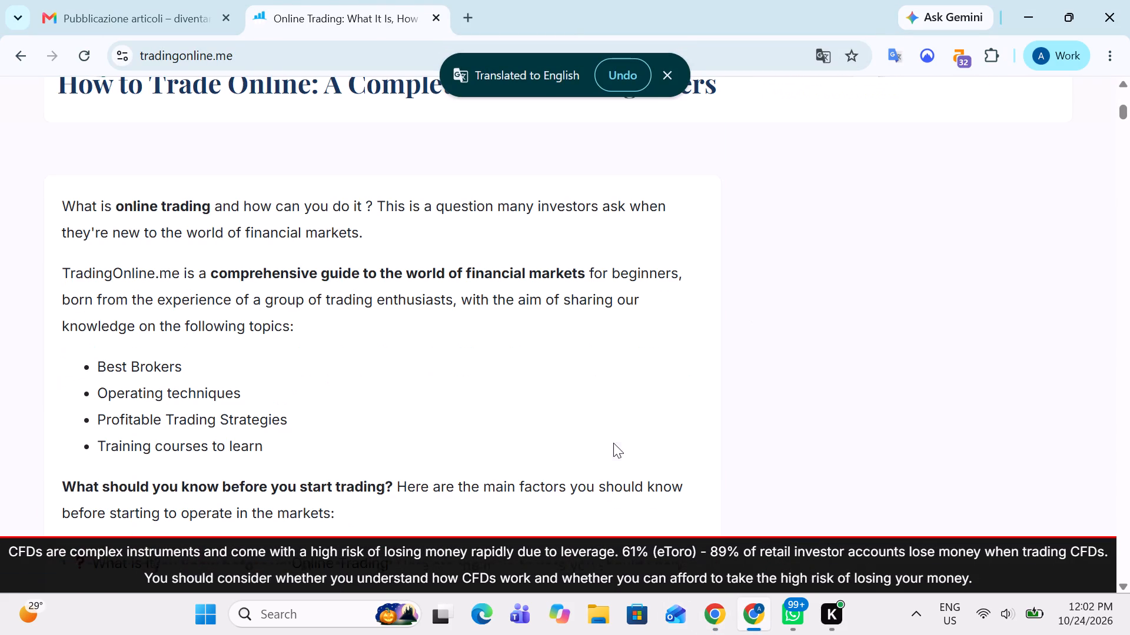
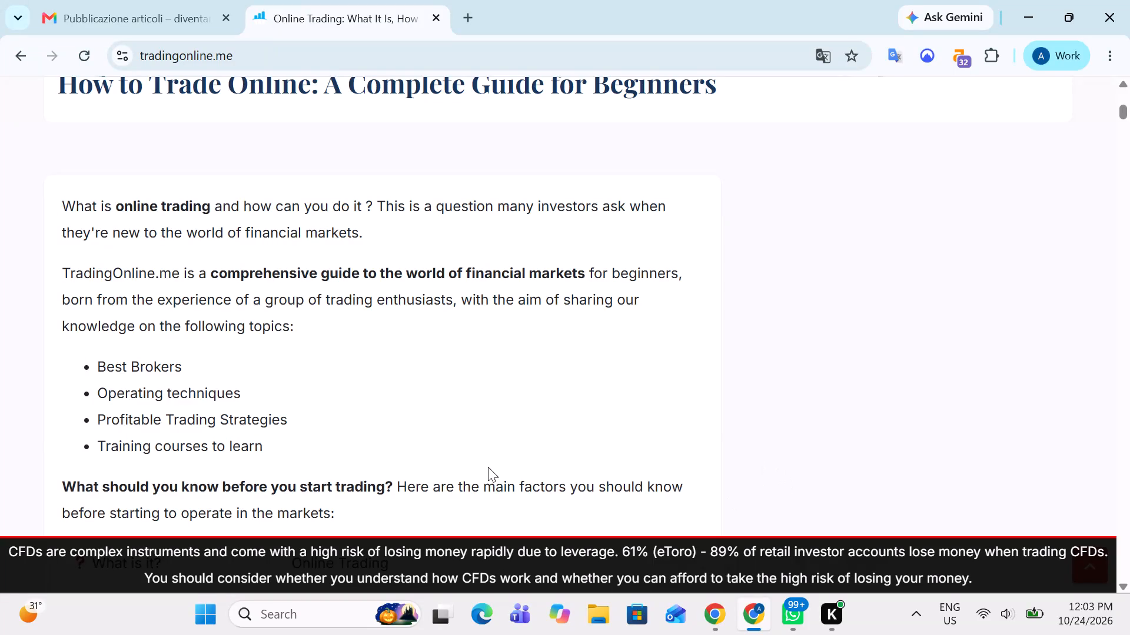
Check the Ahrefs metrics of tradingonline.me and record DR 32 and traffic 721 in row 10705 of the New Master Sheet.
scroll(511, 443, "down", 1)
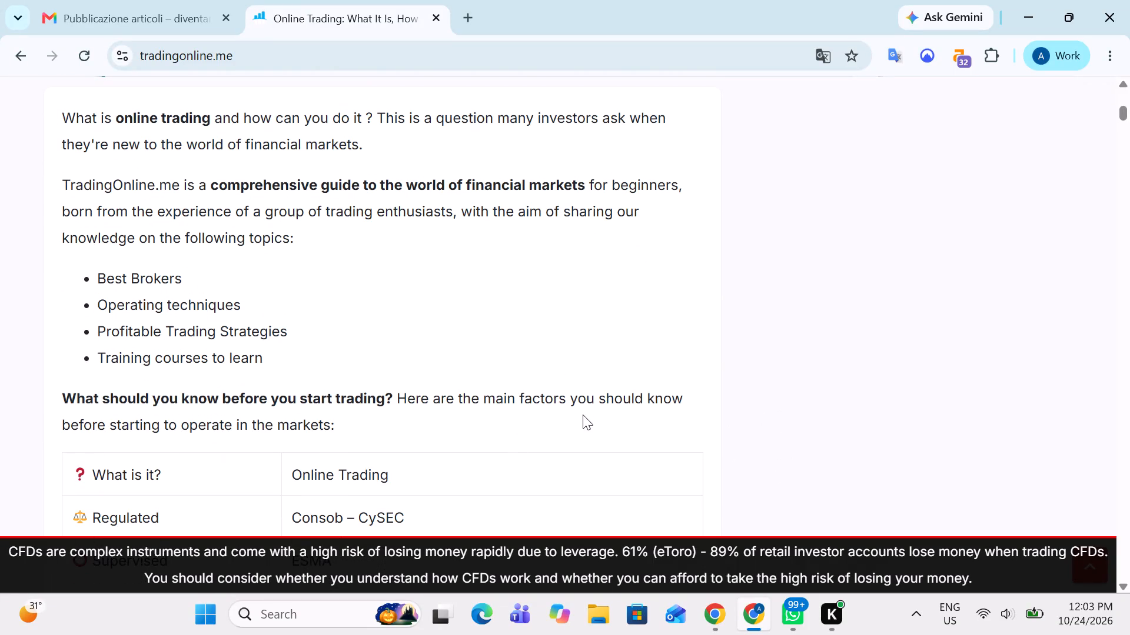
scroll(590, 402, "up", 3)
scroll(535, 383, "up", 5)
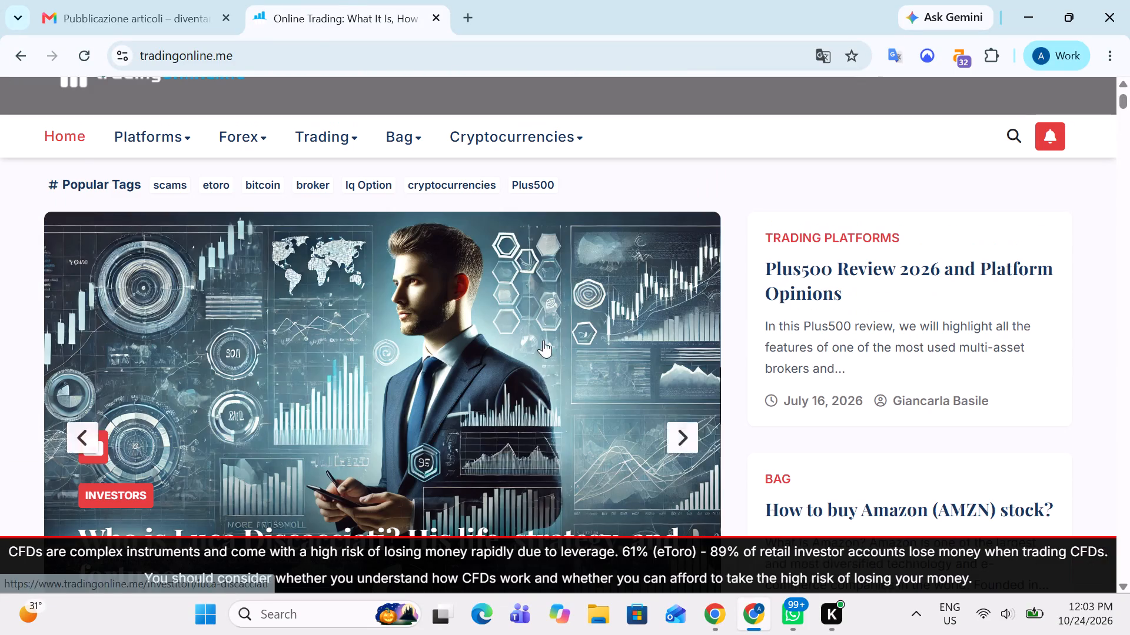
scroll(572, 360, "down", 5)
scroll(580, 366, "up", 5)
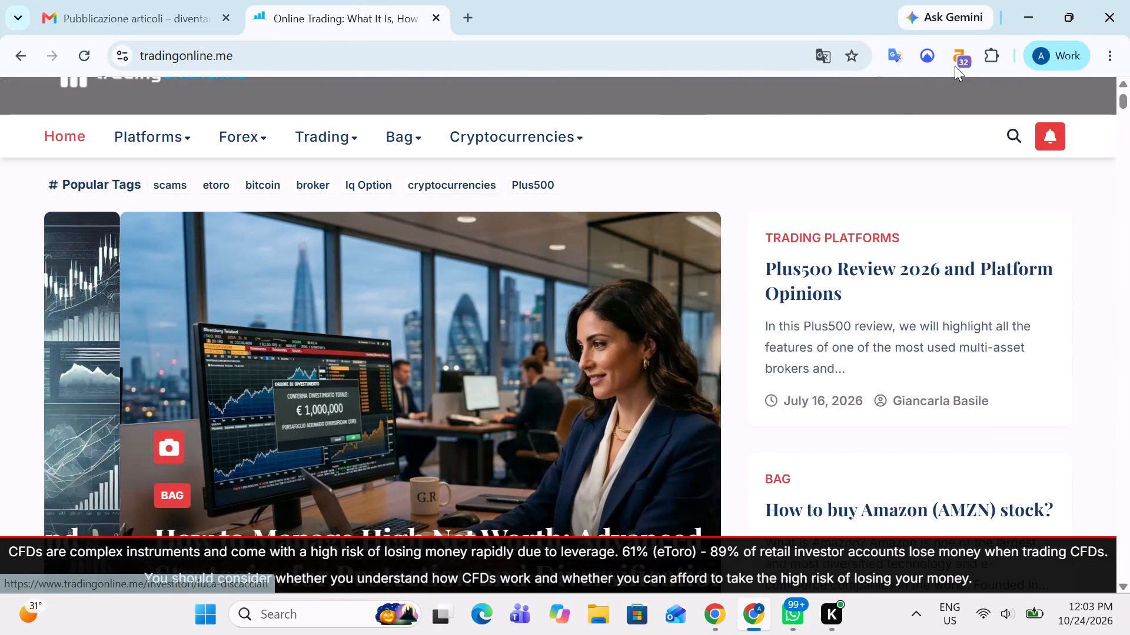
left_click(956, 63)
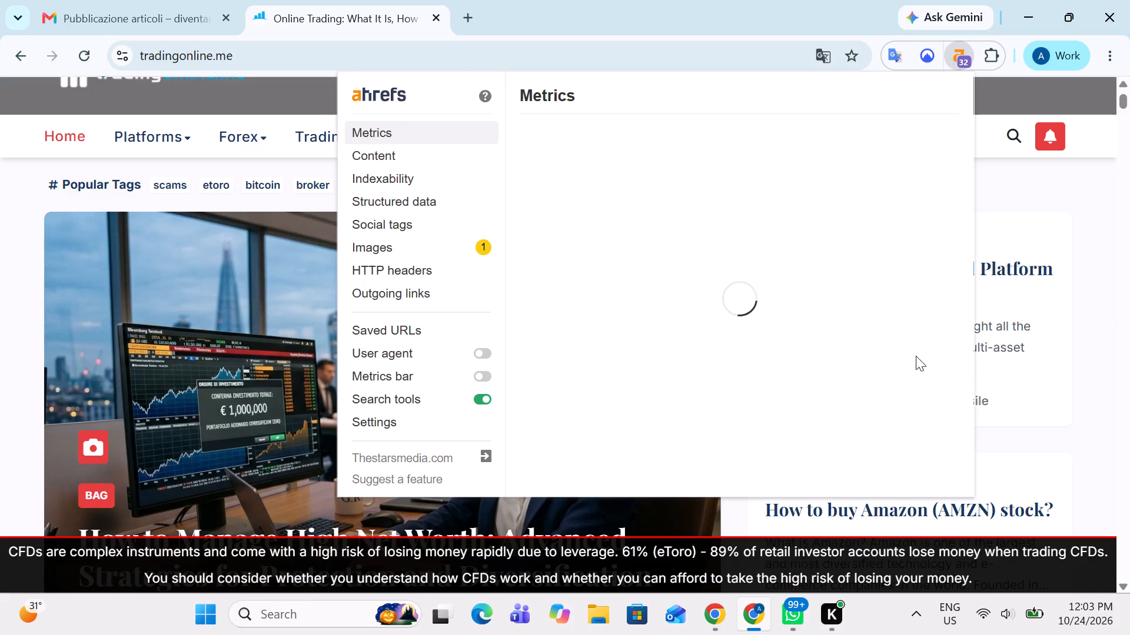
key("alt+Tab")
key("Right")
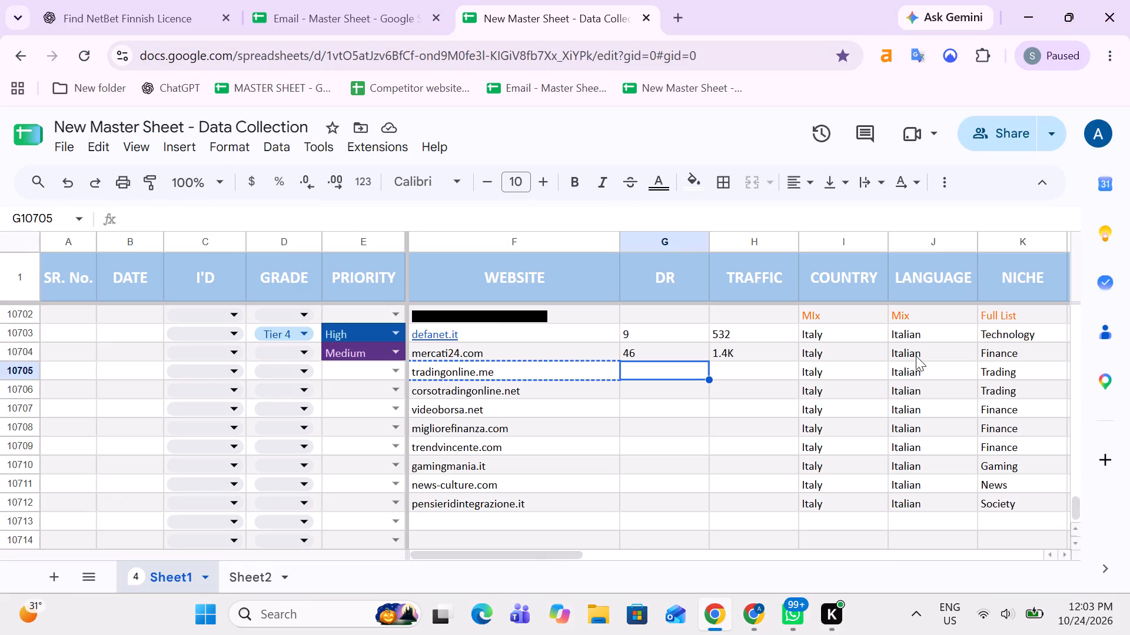
type("32")
key("Right")
type("721")
key("Right")
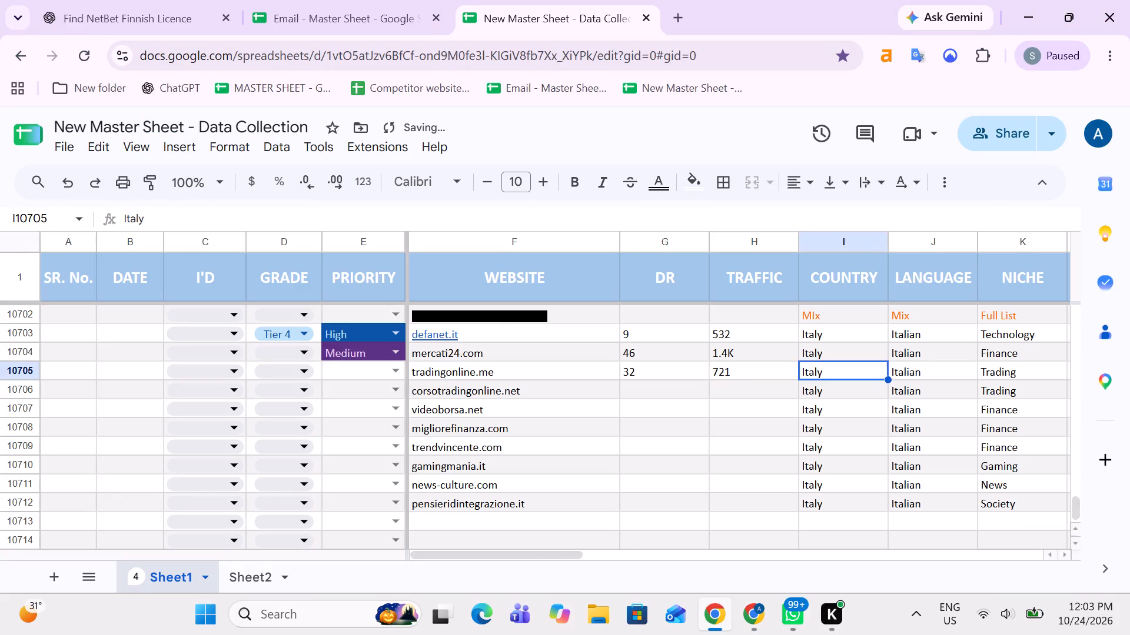
key("Left")
key("Left")
Return to tradingonline.me in the other browser window and search the site for Netbet.
key("alt+Tab")
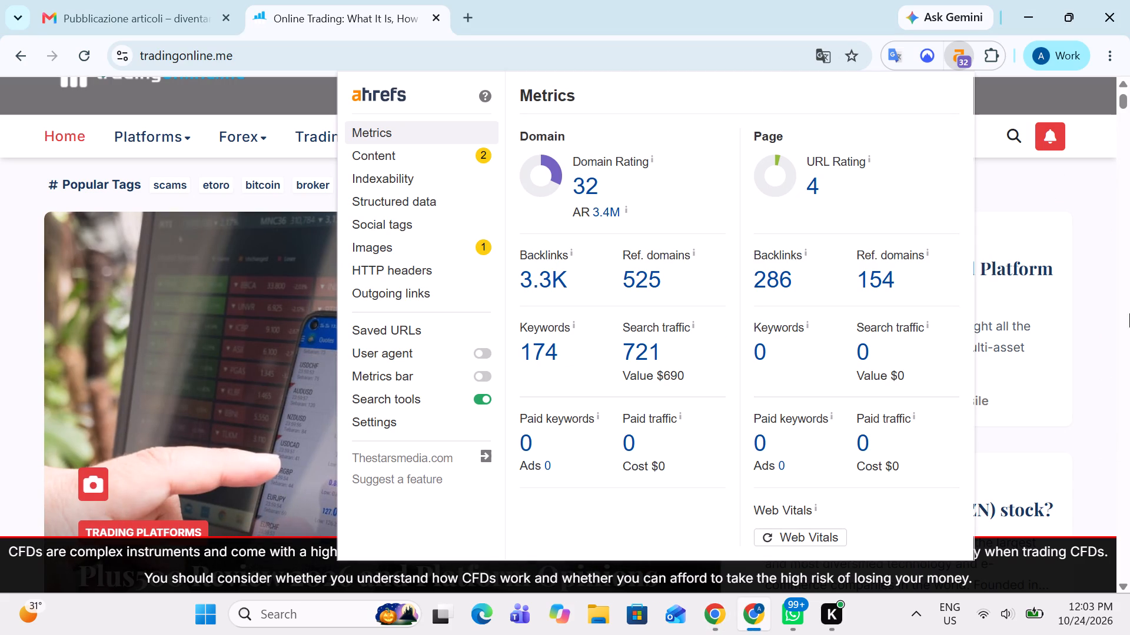
left_click(1006, 138)
left_click(1019, 133)
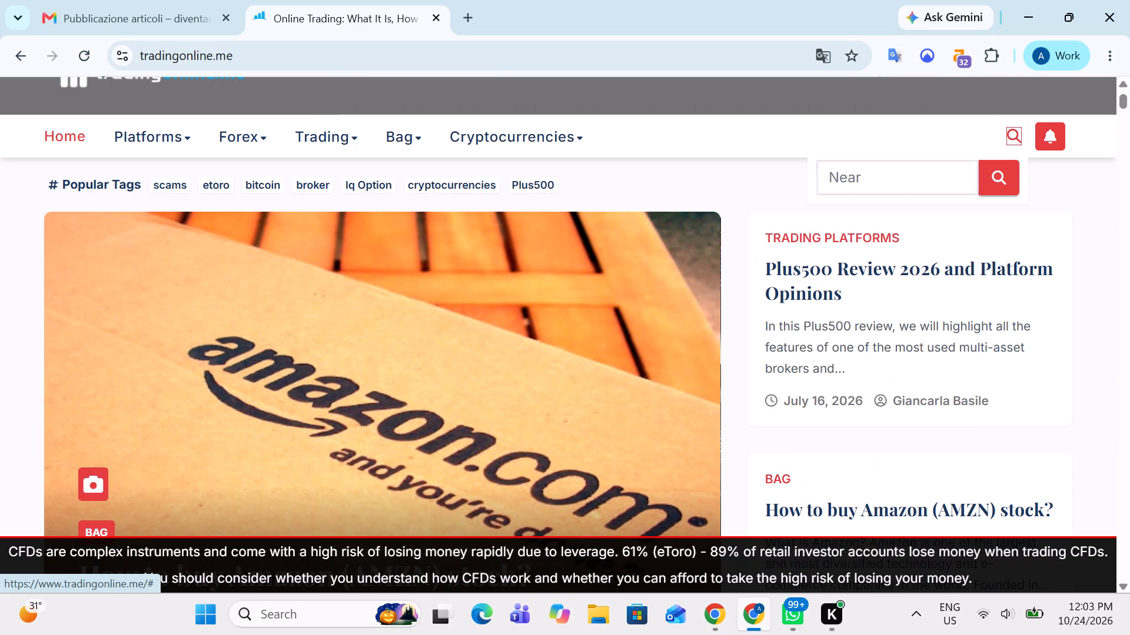
left_click(875, 177)
left_click(911, 216)
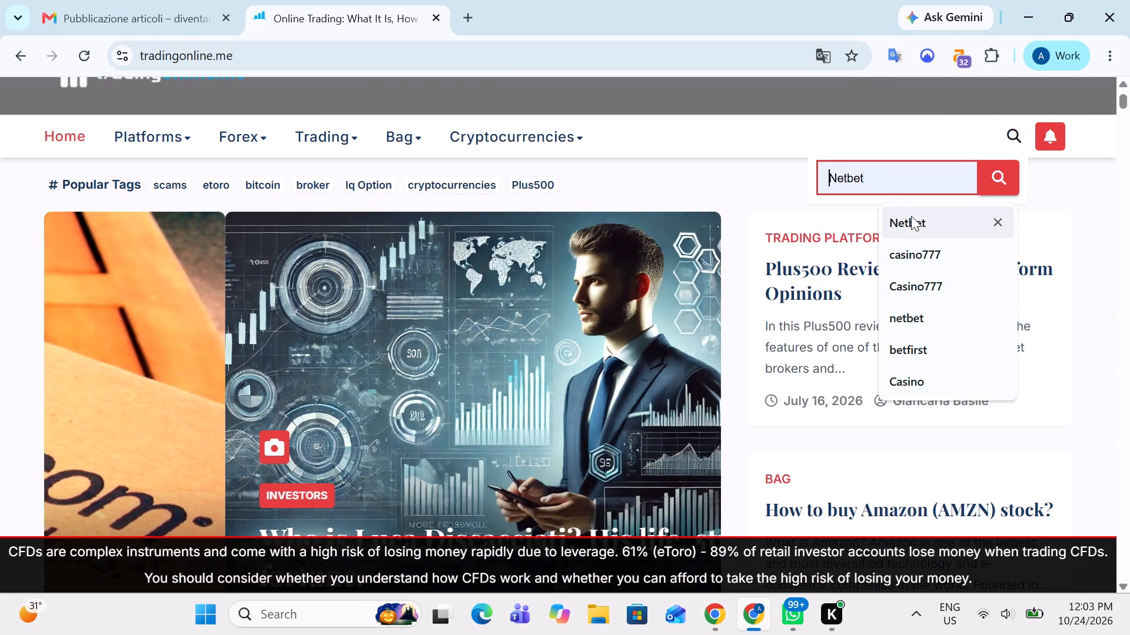
key("Return")
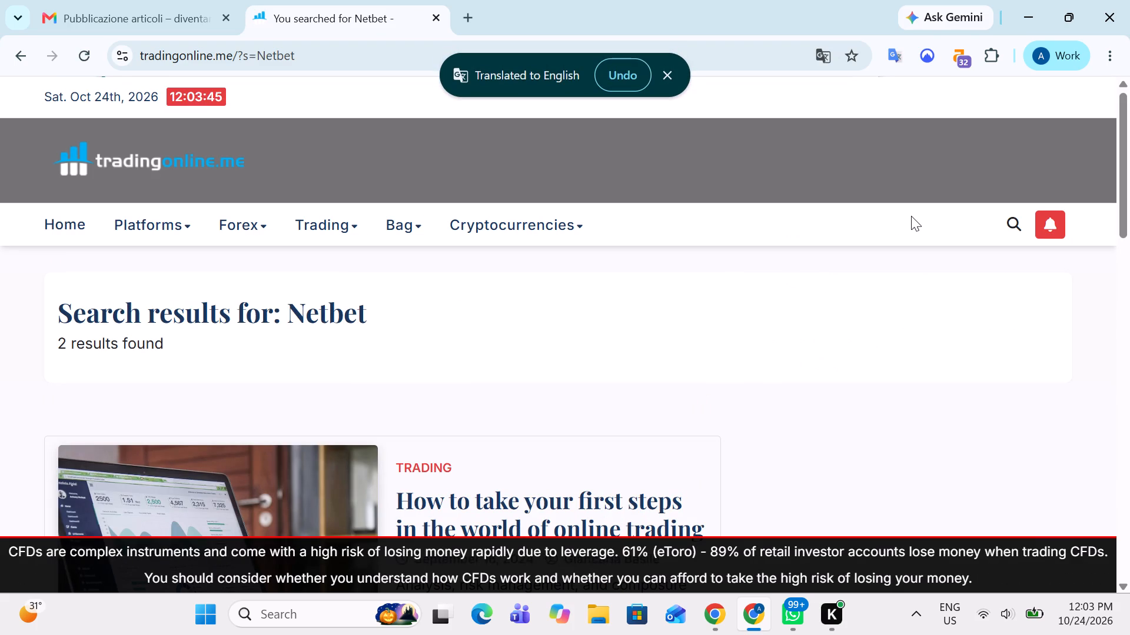
Open the tradingonline.me article on first steps in online trading, check its text and links for NetBet content, and close it.
scroll(277, 441, "down", 1)
left_click(513, 419, "ctrl")
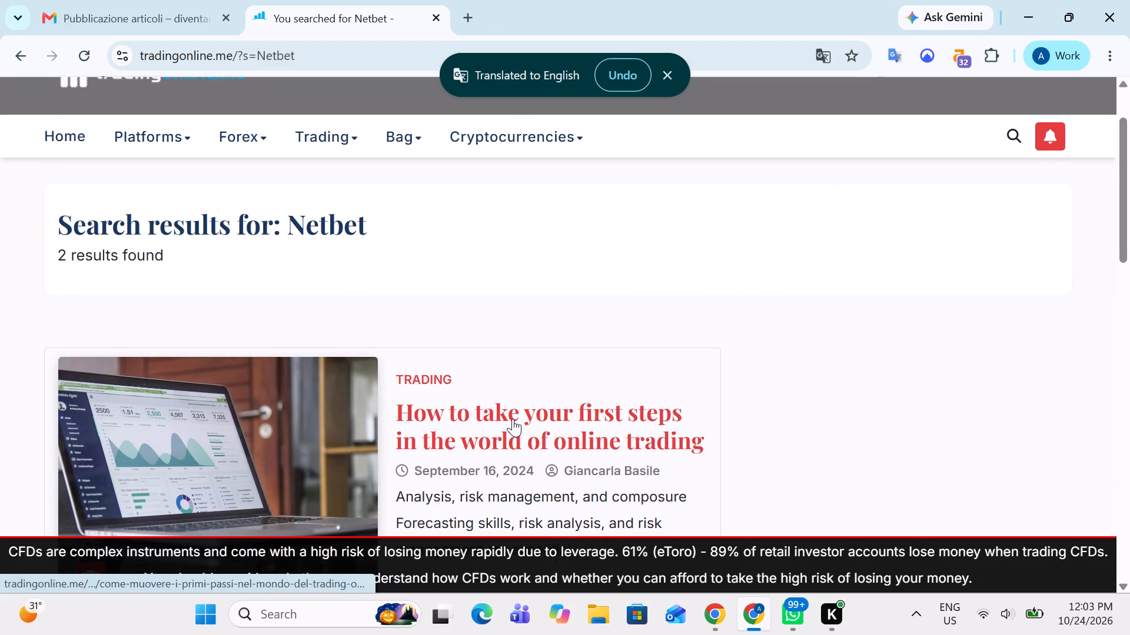
left_click(529, 0)
scroll(461, 278, "down", 1)
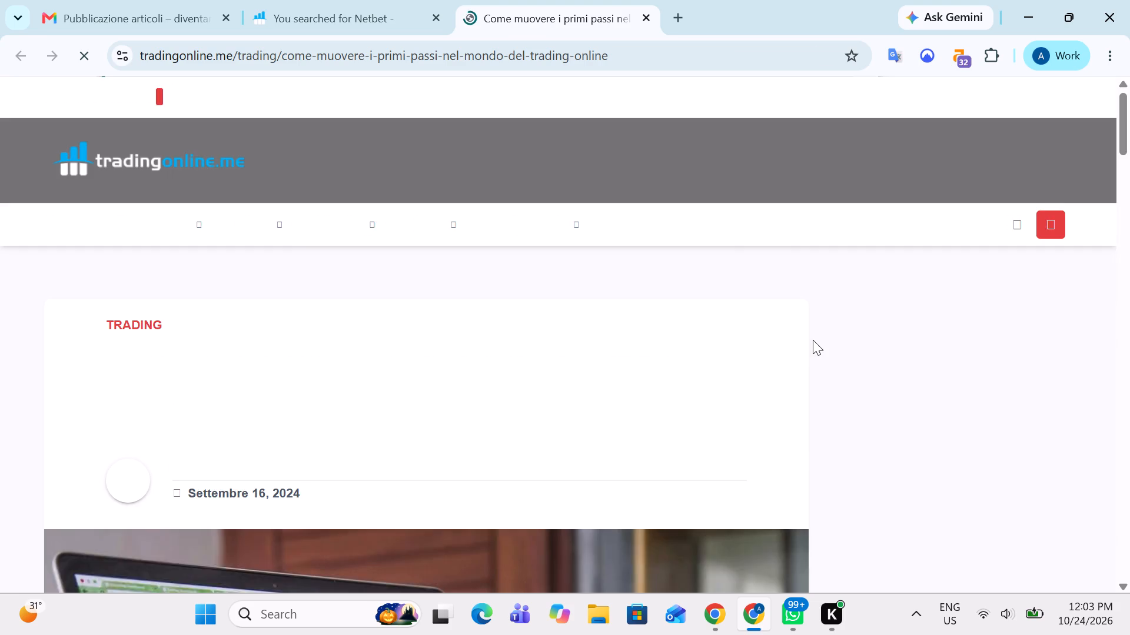
scroll(631, 395, "down", 4)
scroll(576, 365, "down", 7)
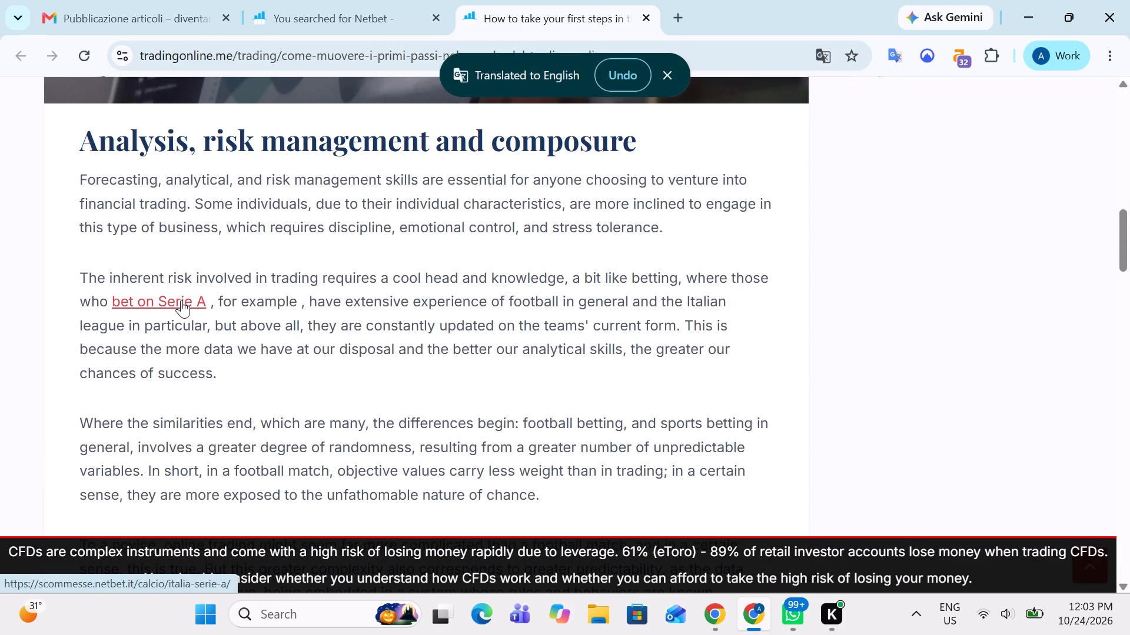
left_click(642, 19)
Back in the New Master Sheet, set the Priority of tradingonline.me in row 10705 to Medium.
key("alt+Tab")
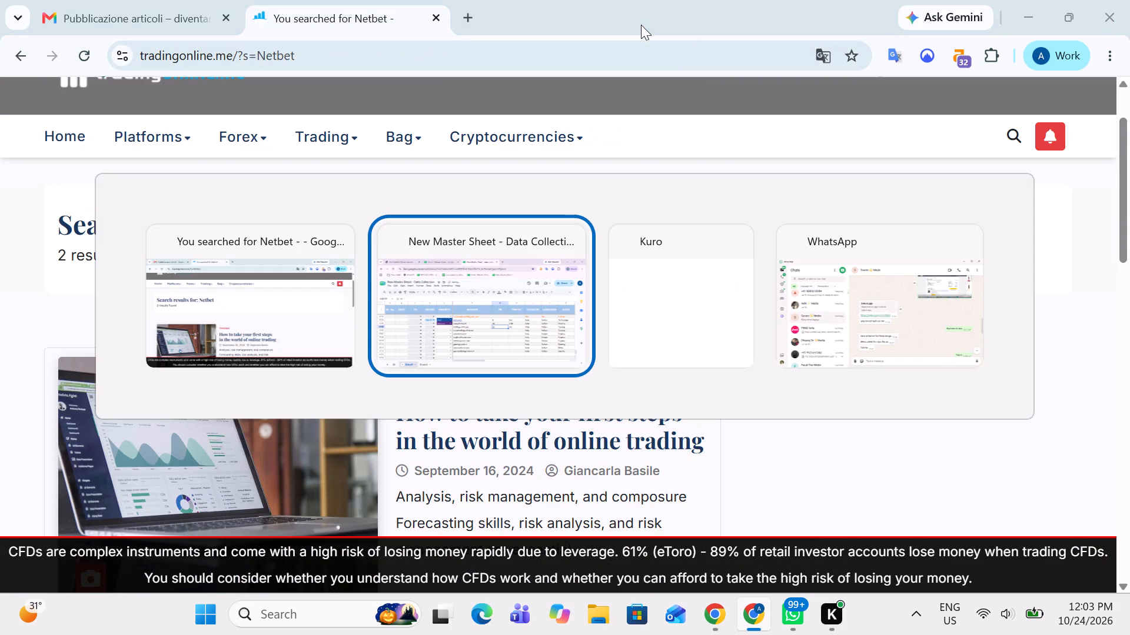
key("Return")
key("Right")
key("Left")
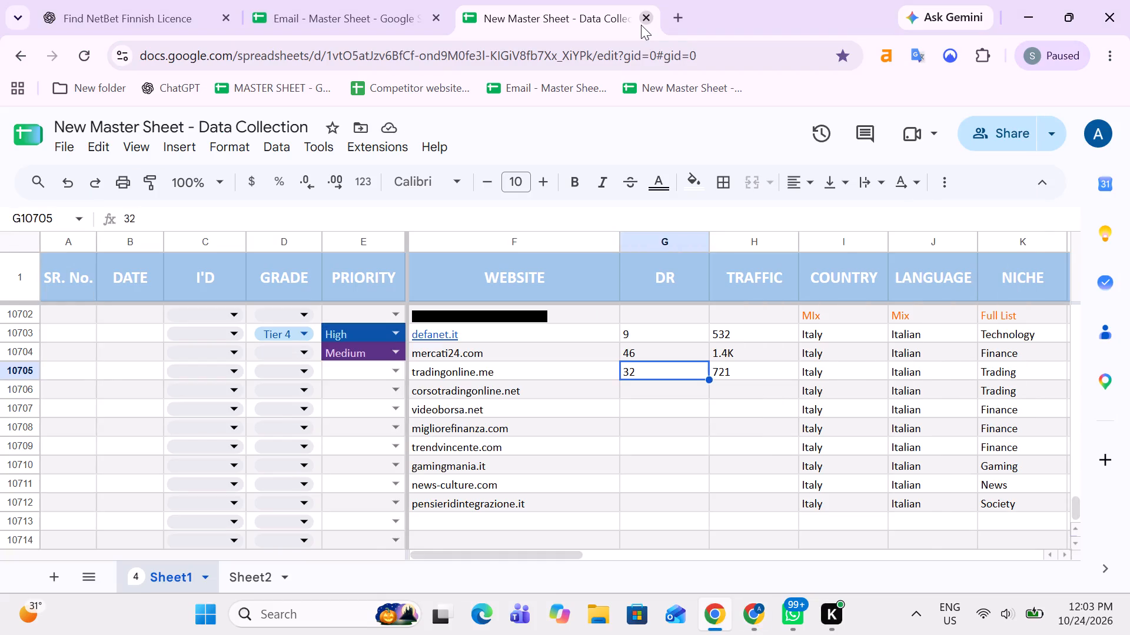
key("Left")
key("Right")
key("Right")
key("Left")
key("Left")
key("Left")
key("m")
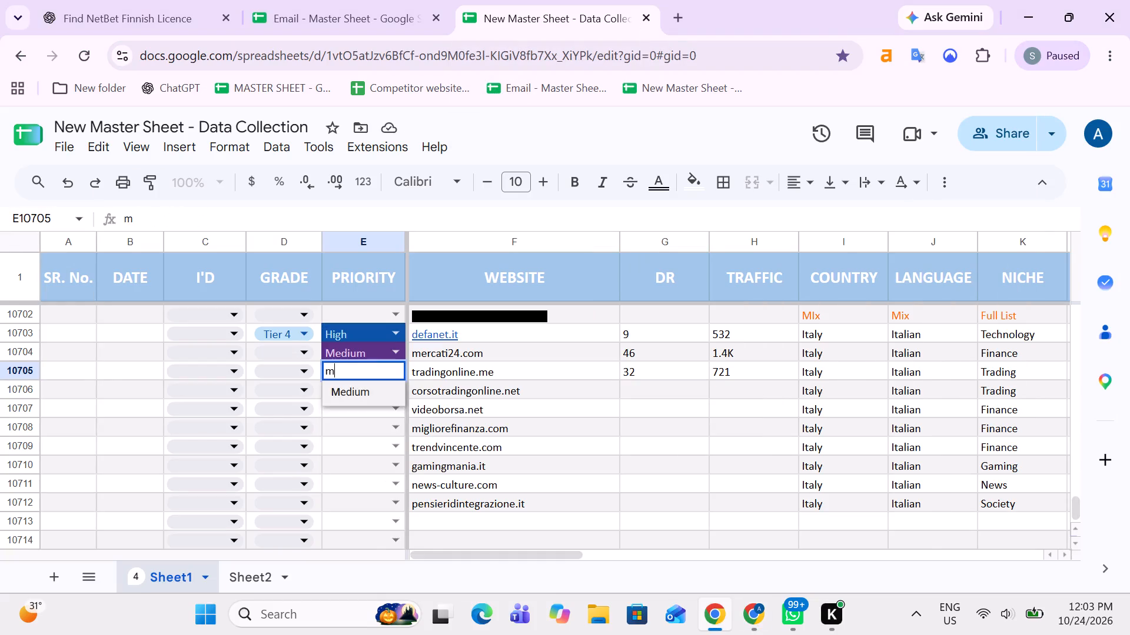
key("Down")
key("Return")
Copy the corsotradingonline.net domain from row 10706 and open the site in the other browser window to look over its homepage.
key("Up")
key("Right")
key("Down")
key("ctrl+c")
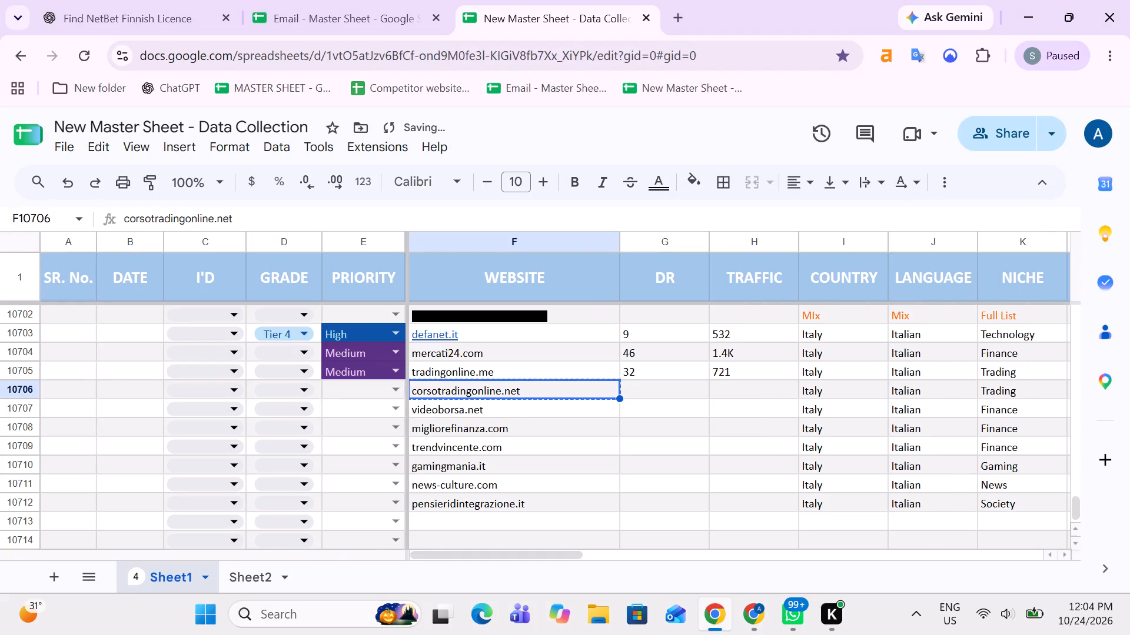
key("alt+Tab")
left_click(586, 58)
key("ctrl+v")
key("Return")
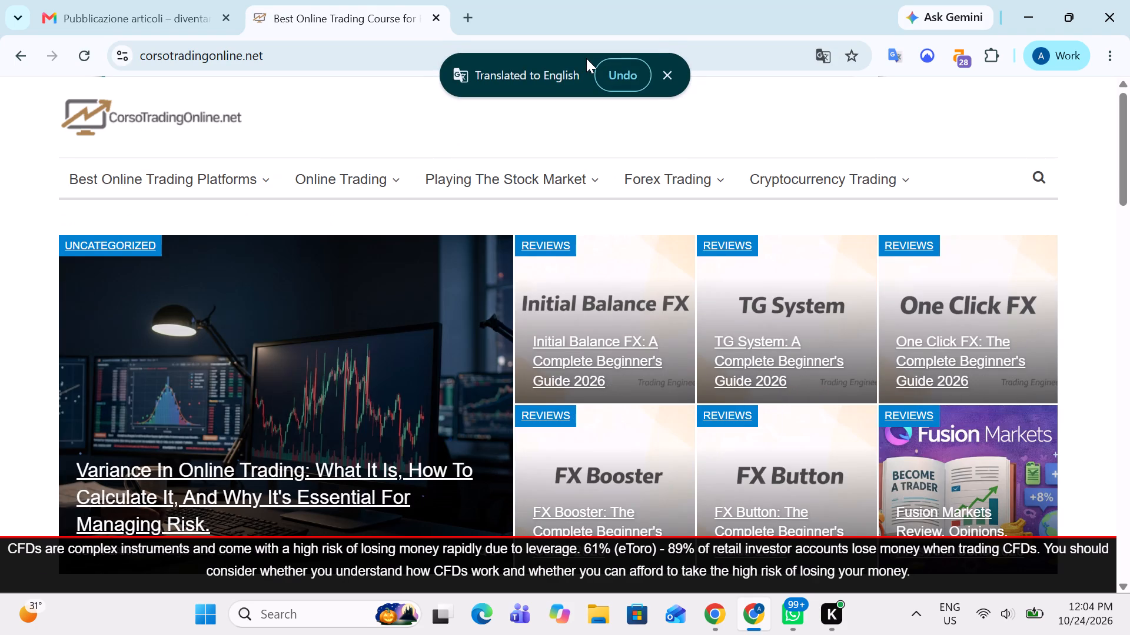
scroll(813, 176, "down", 6)
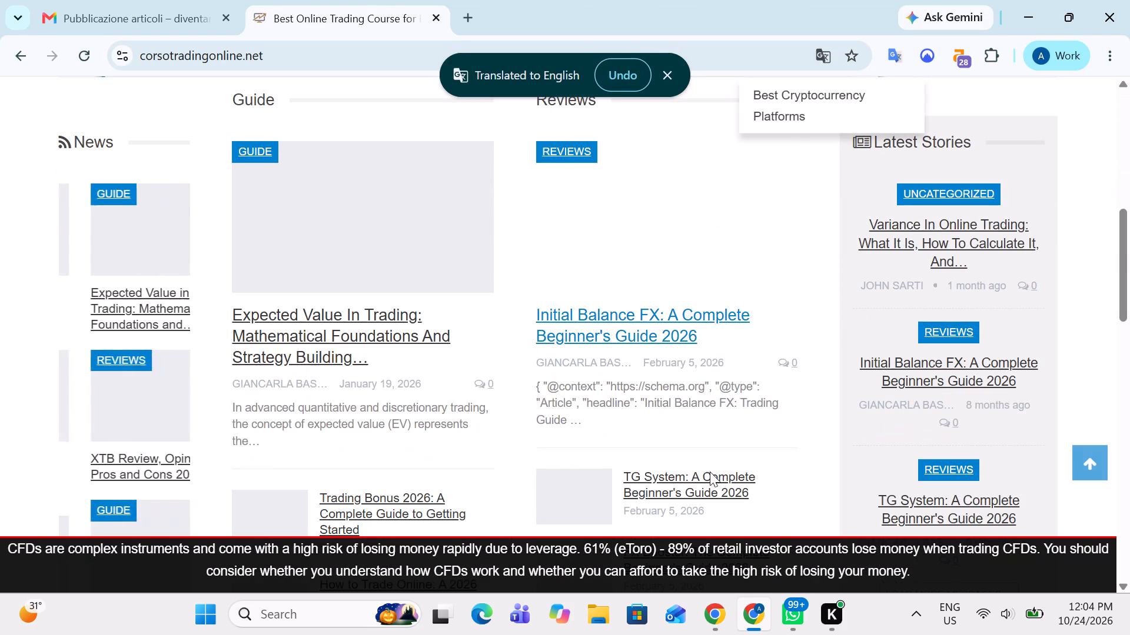
scroll(284, 407, "up", 8)
scroll(717, 330, "up", 4)
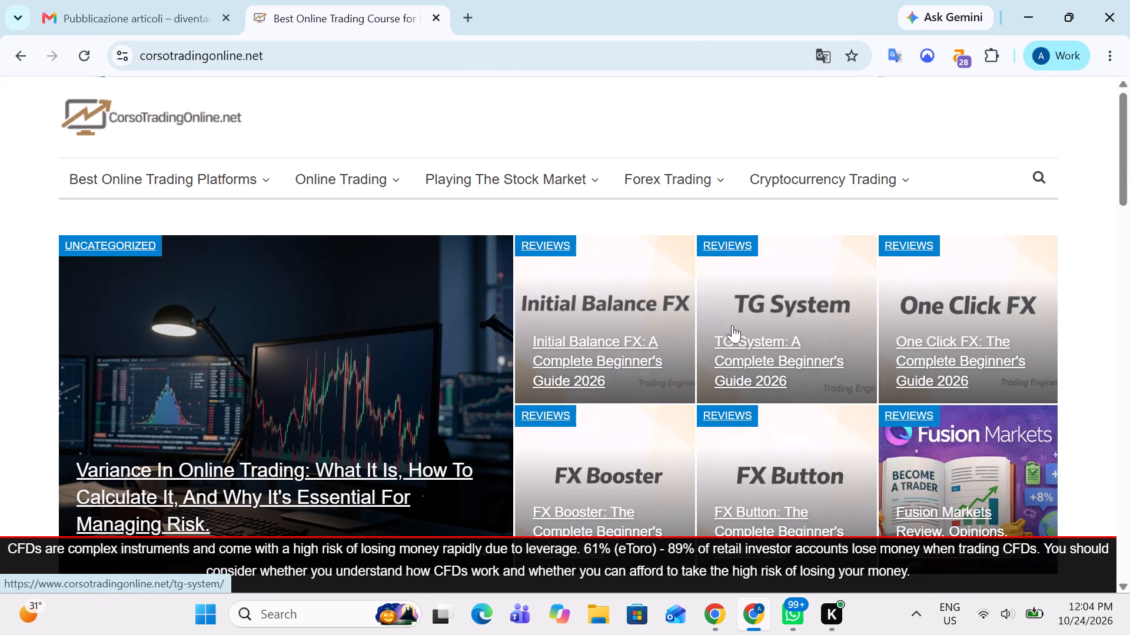
Search corsotradingonline.net for Netbet and read through the article on variance in online trading to check it for NetBet links.
left_click(1044, 171)
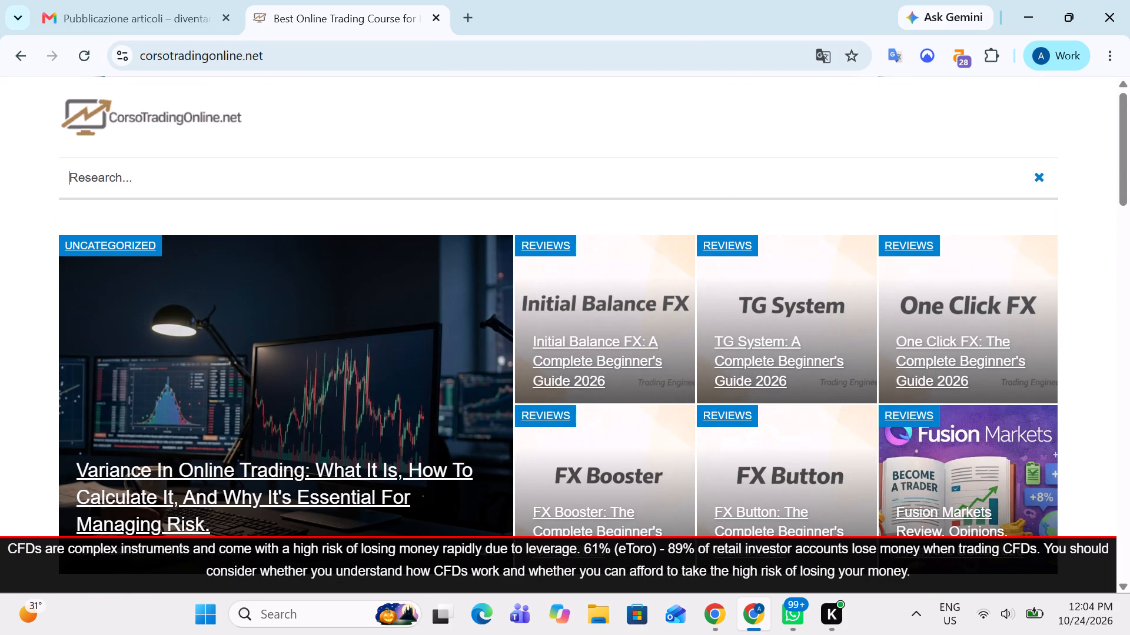
type("Netbet")
key("Return")
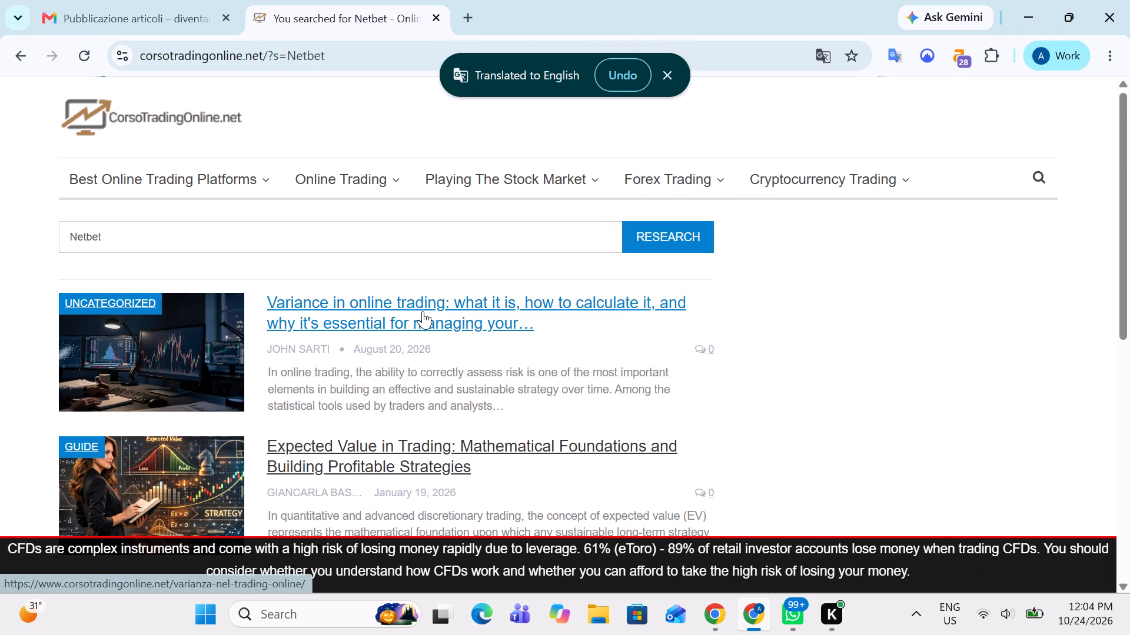
left_click(423, 311, "ctrl")
left_click(520, 0)
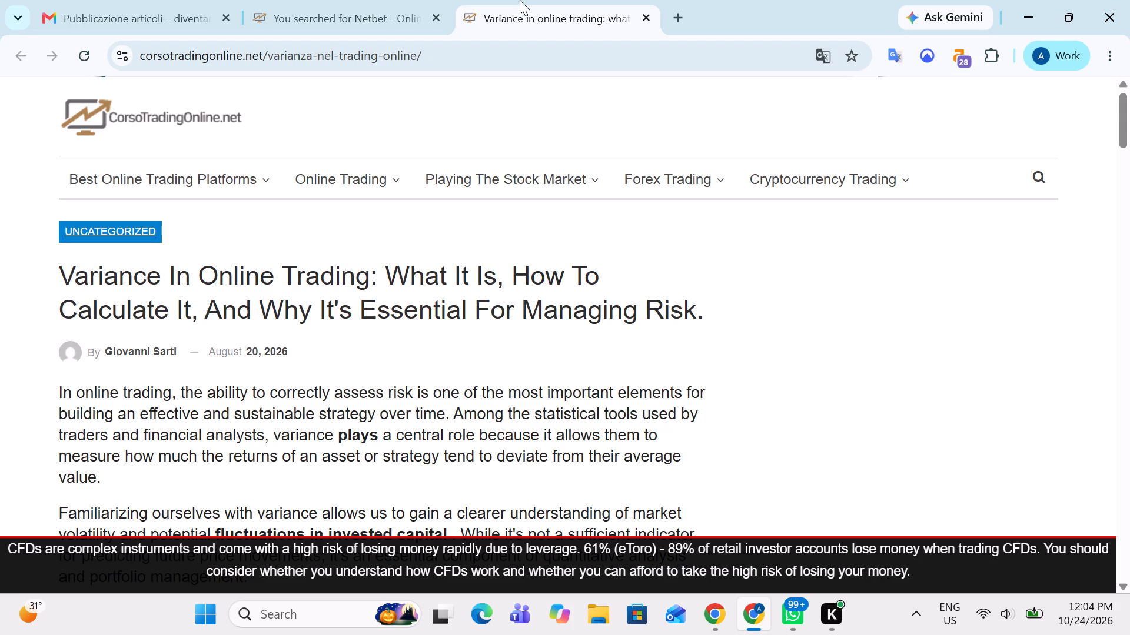
scroll(544, 92, "down", 4)
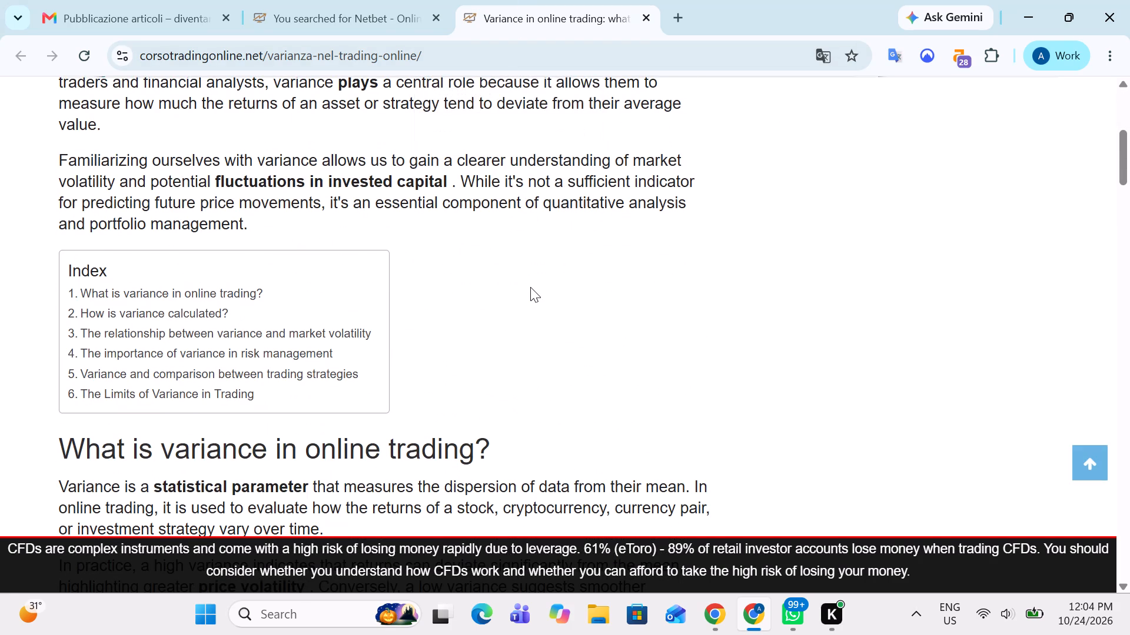
scroll(461, 254, "down", 4)
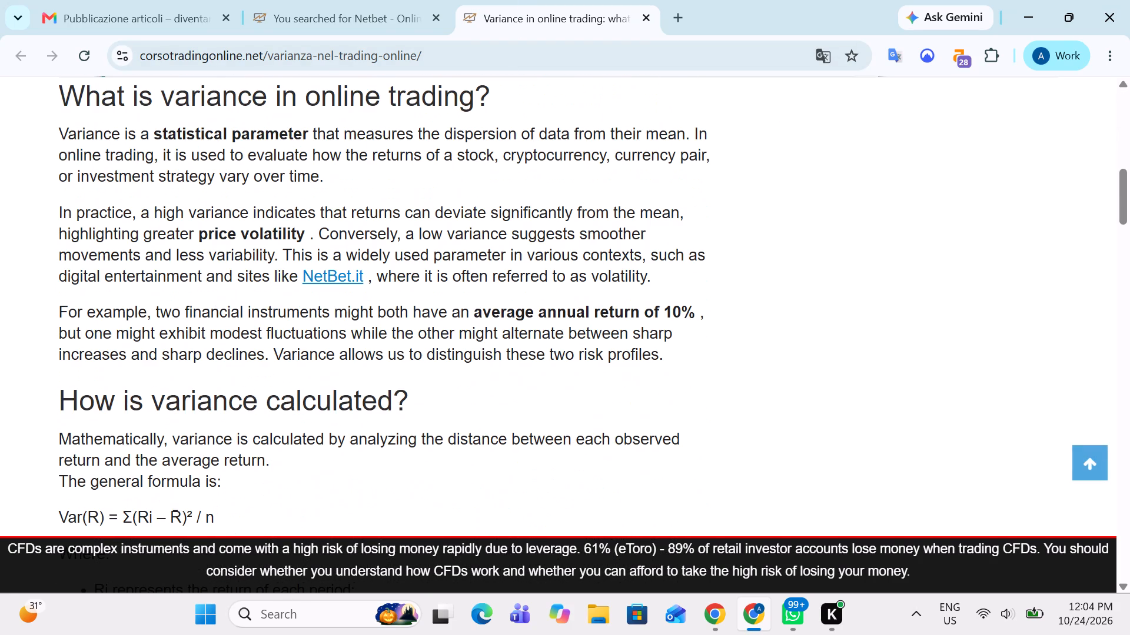
Back in the New Master Sheet, set the Priority of corsotradingonline.net in row 10706 to Medium.
key("alt+Tab")
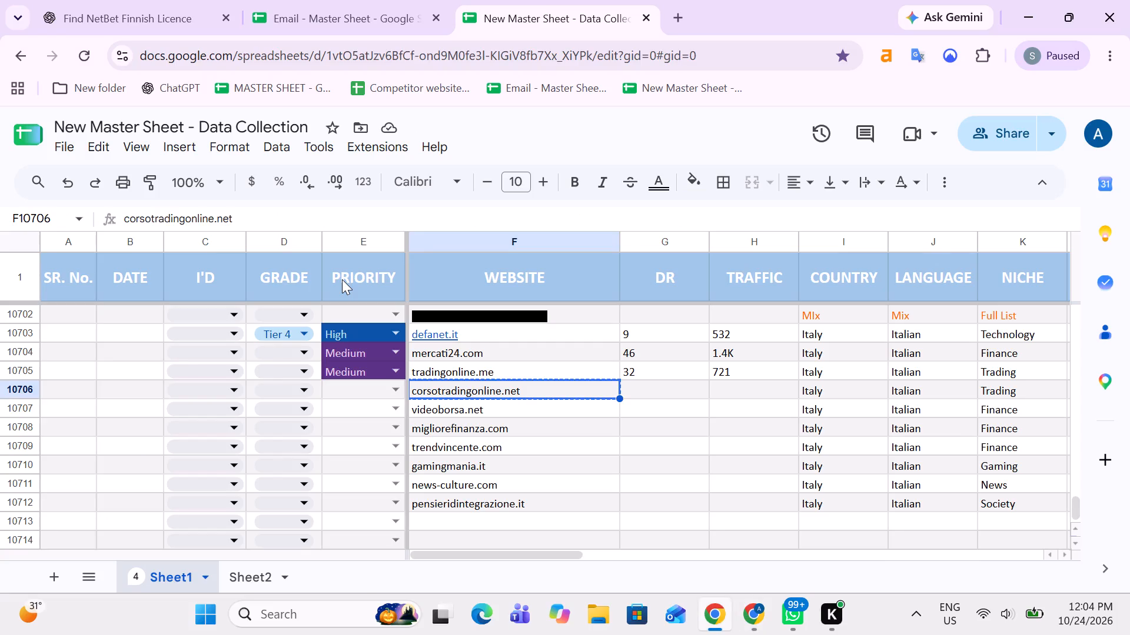
key("Left")
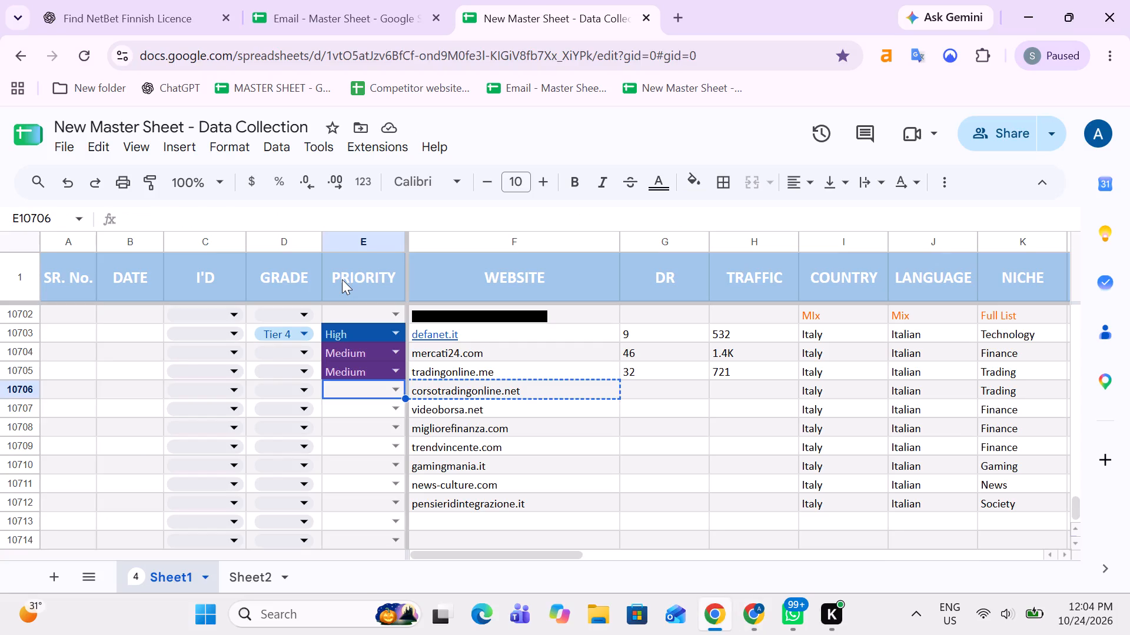
key("m")
key("Down")
key("Return")
Copy the videoborsa.net domain from row 10707, open it in place of the variance article, and close the Netbet search results page.
key("Up")
key("Right")
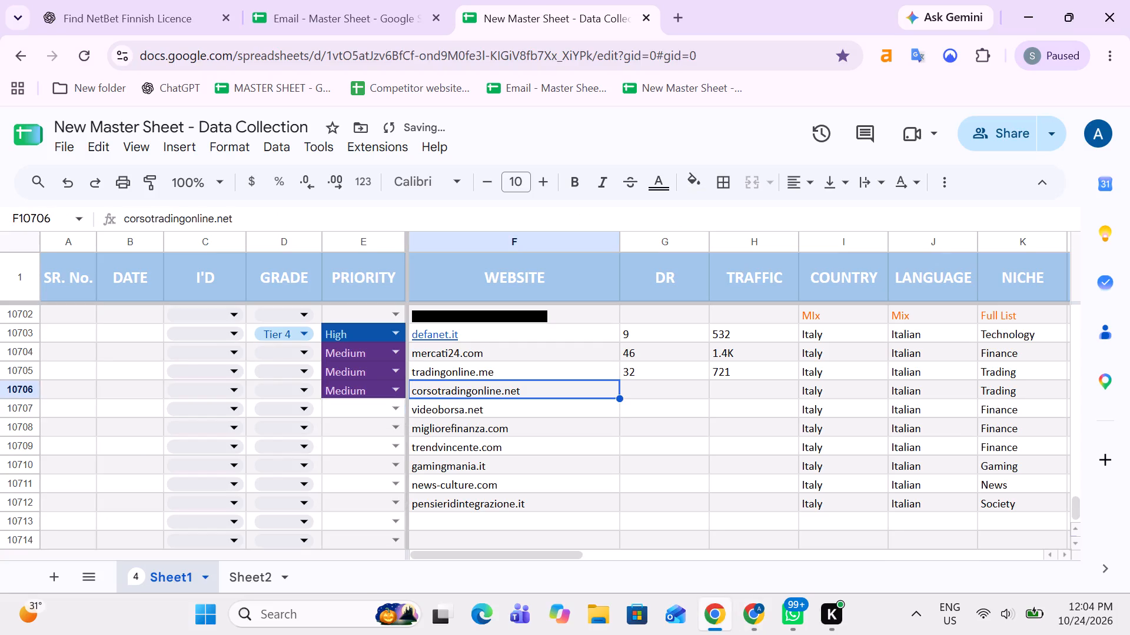
key("Down")
key("ctrl+c")
key("alt+Tab")
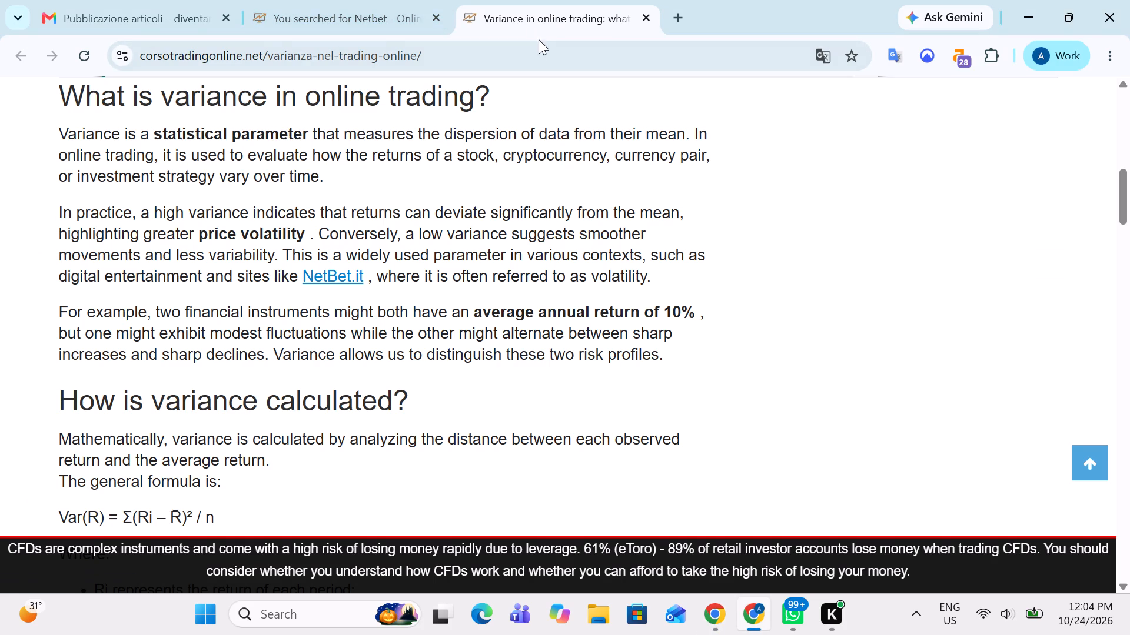
left_click(538, 44)
key("ctrl+v")
key("Return")
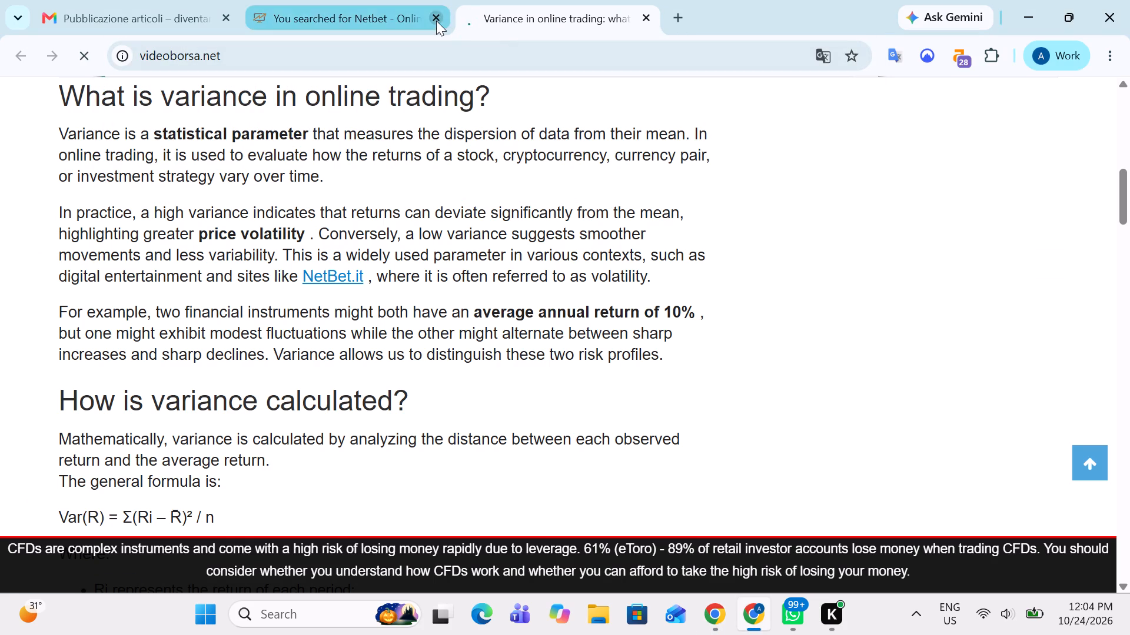
left_click(436, 21)
scroll(753, 266, "down", 2)
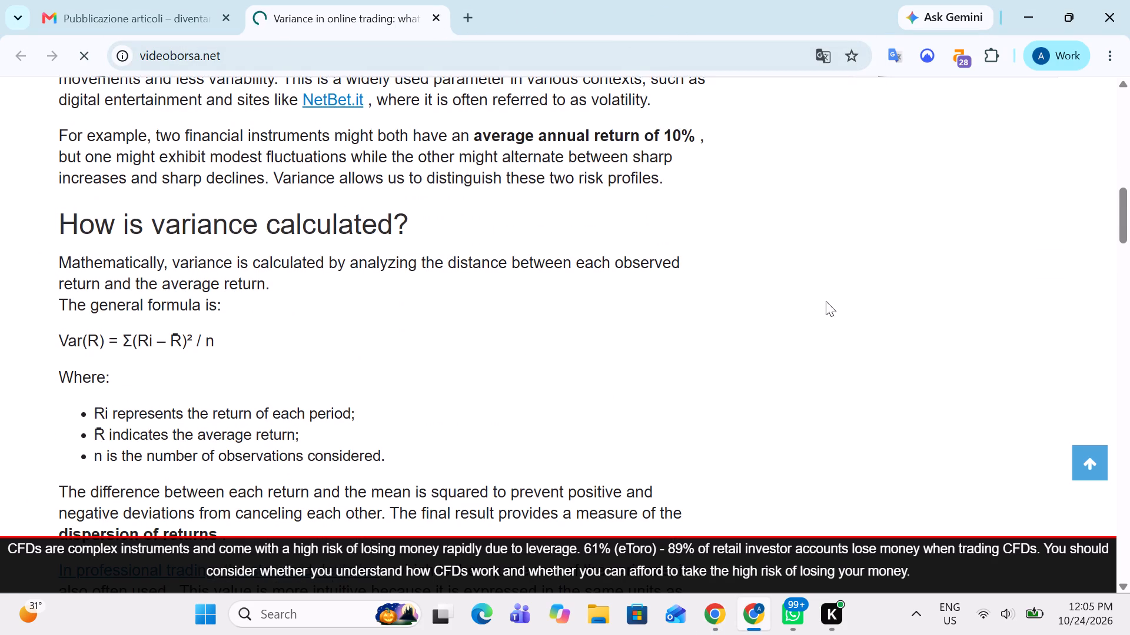
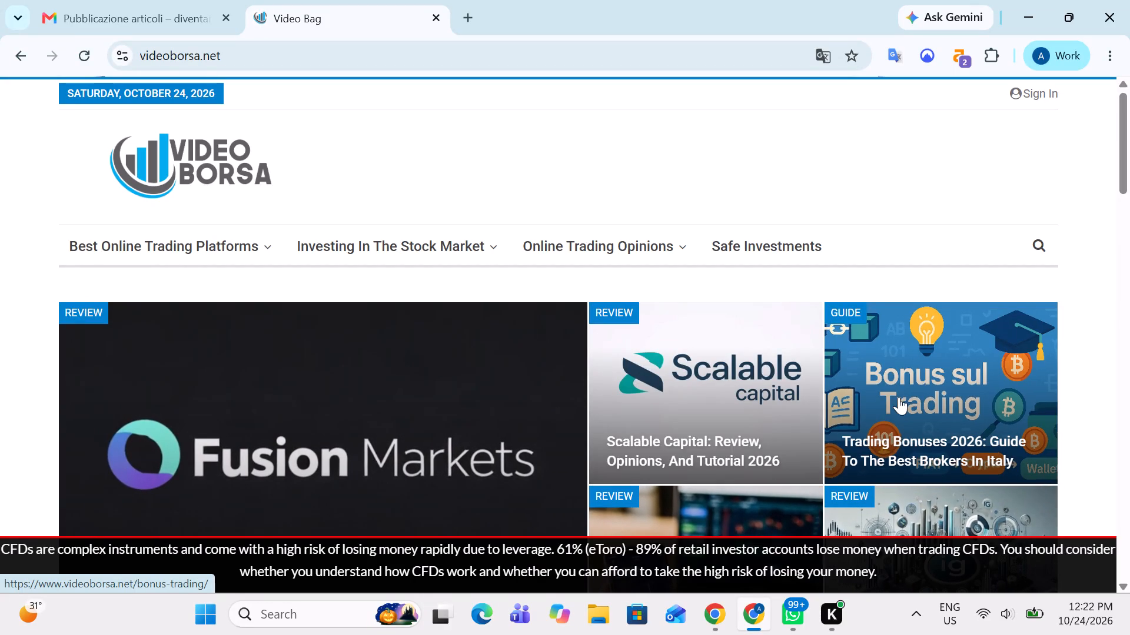
Copy the corsotradingonline.net domain from row 10706, reopen the site in the other browser window, and show its Ahrefs metrics.
key("alt+Tab")
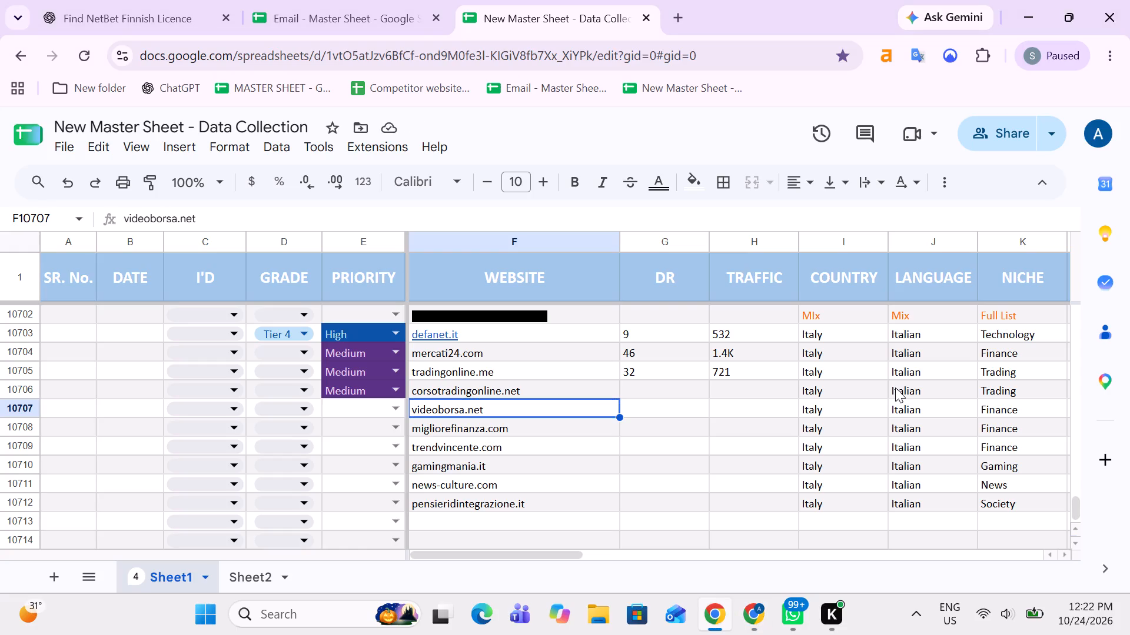
key("Left")
key("Right")
key("Right")
key("Right")
key("Left")
key("Left")
key("Left")
key("Left")
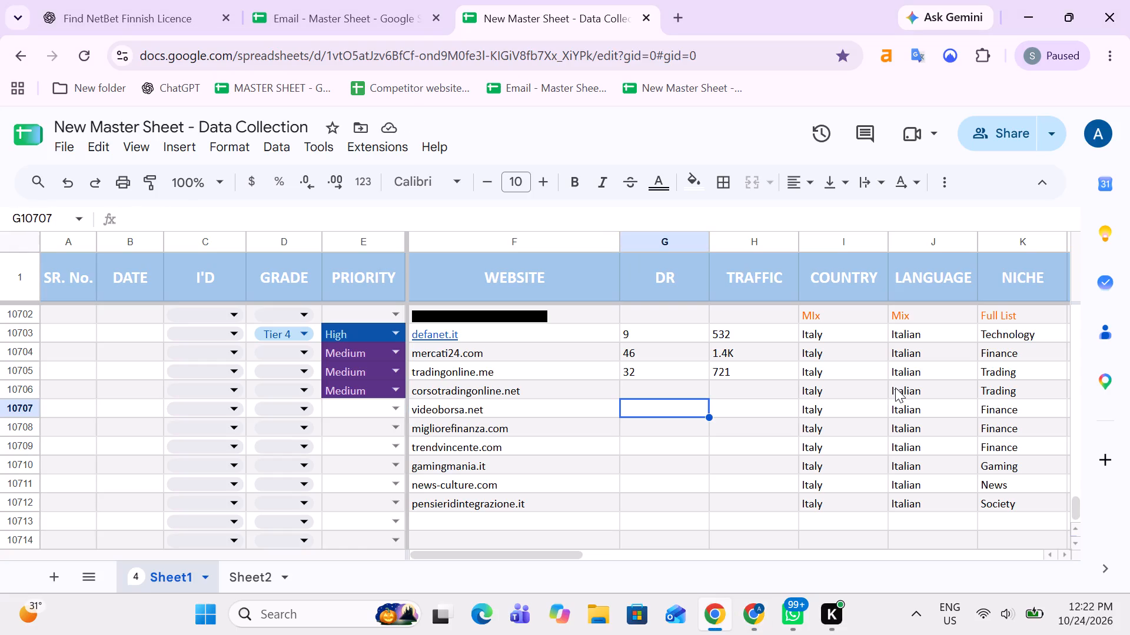
key("Right")
key("Right")
key("Up")
key("Right")
key("Right")
key("Left")
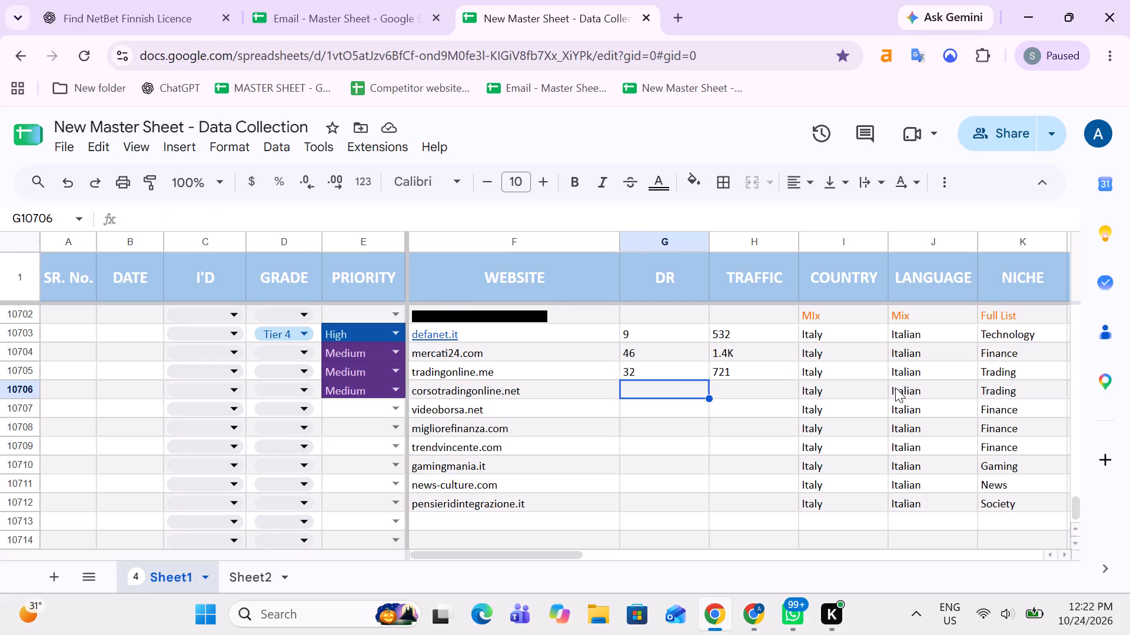
key("Left")
key("ctrl+c")
key("alt+Tab")
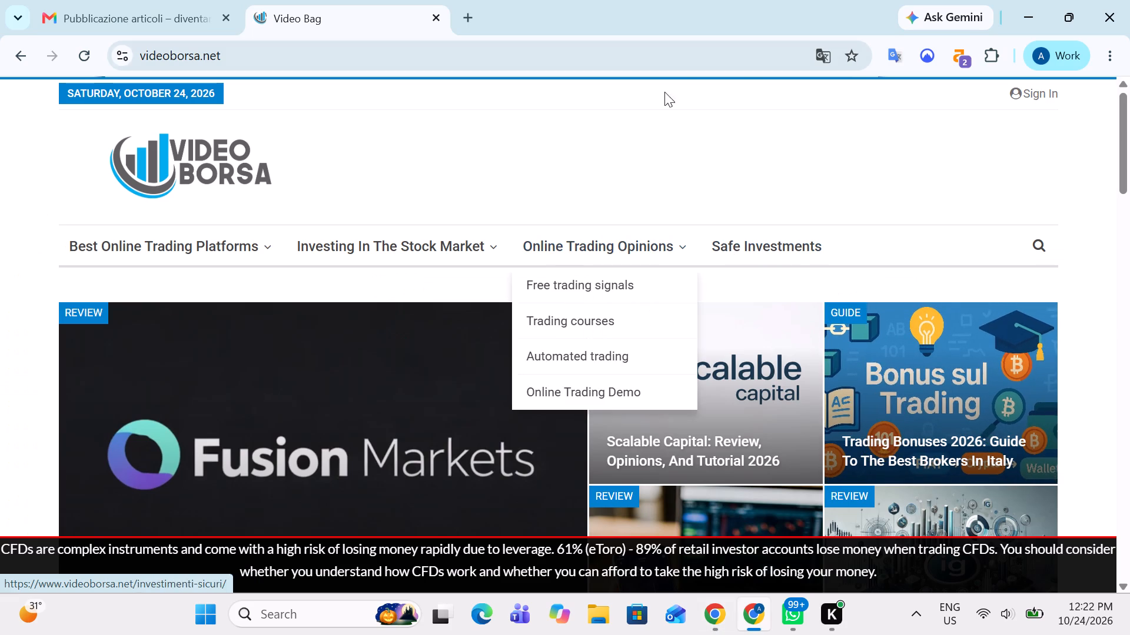
left_click(629, 55)
key("ctrl+v")
key("Return")
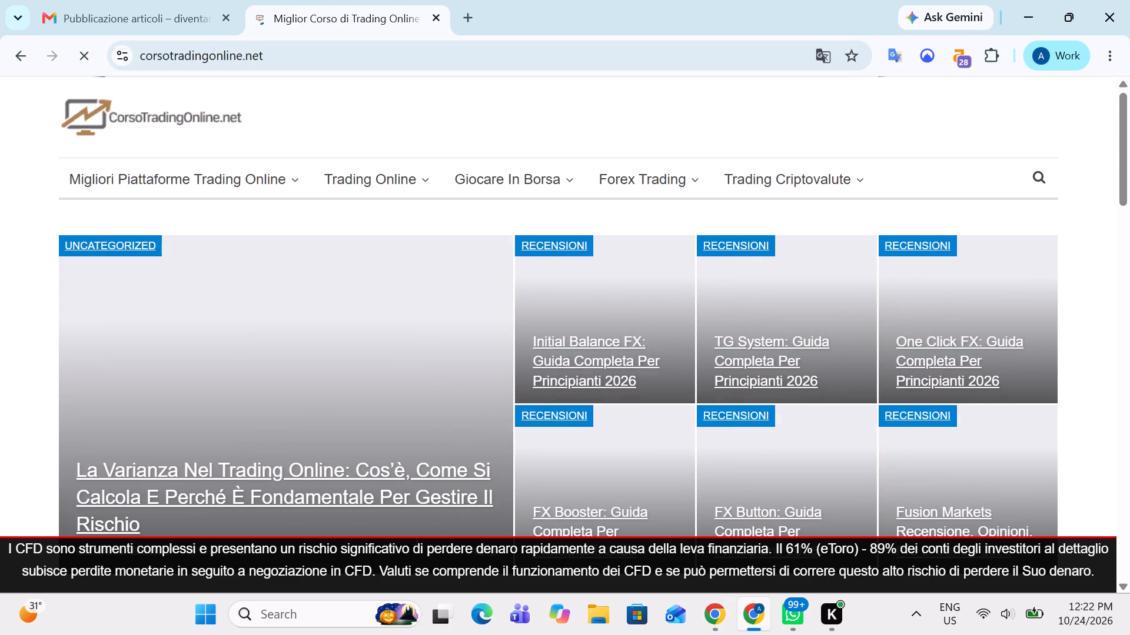
left_click(956, 66)
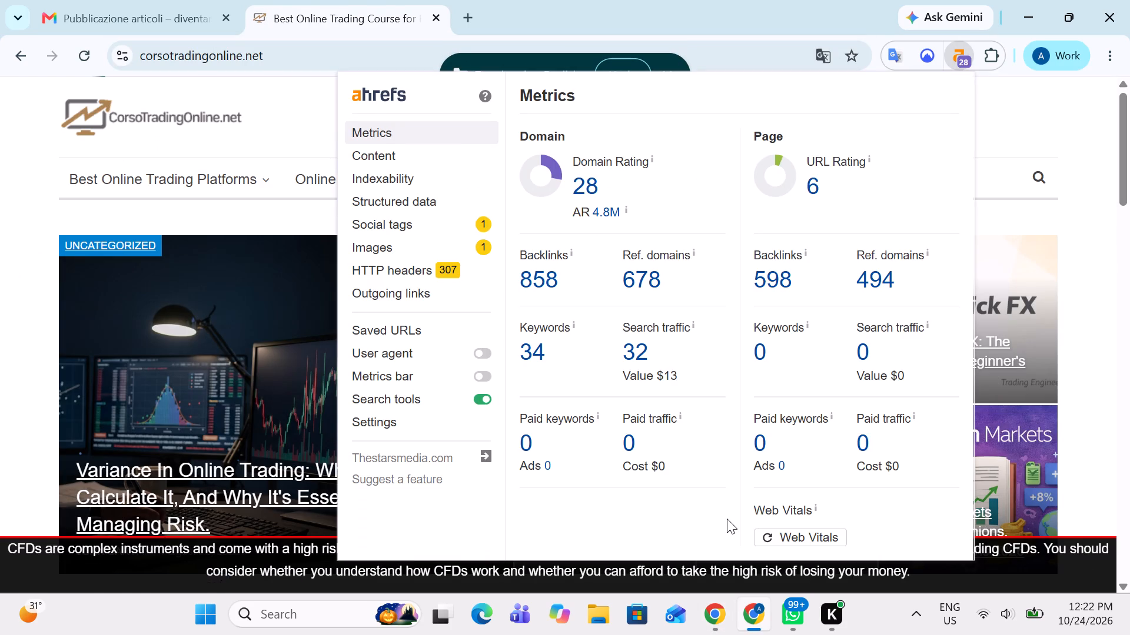
In the New Master Sheet, record DR 28 and Traffic 32 for corsotradingonline.net in row 10706.
key("alt+Tab")
key("Right")
type("28")
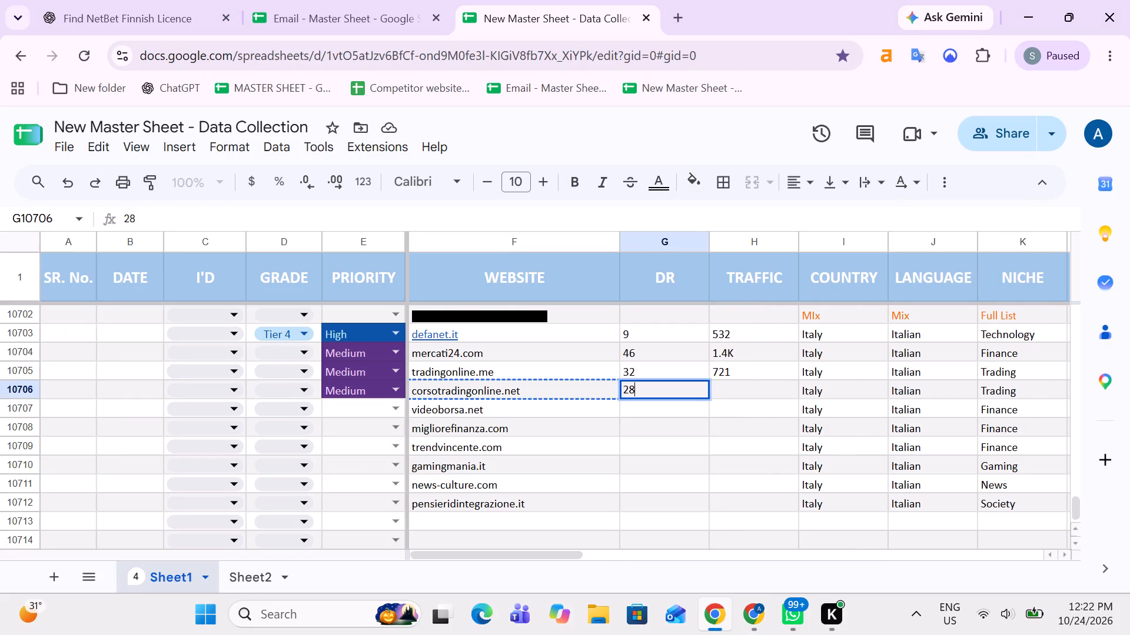
key("Right")
type("32")
key("Right")
Copy the videoborsa.net domain from row 10707, open the site in the other browser window, and show its Ahrefs metrics.
key("Left")
key("Left")
key("Left")
key("Left")
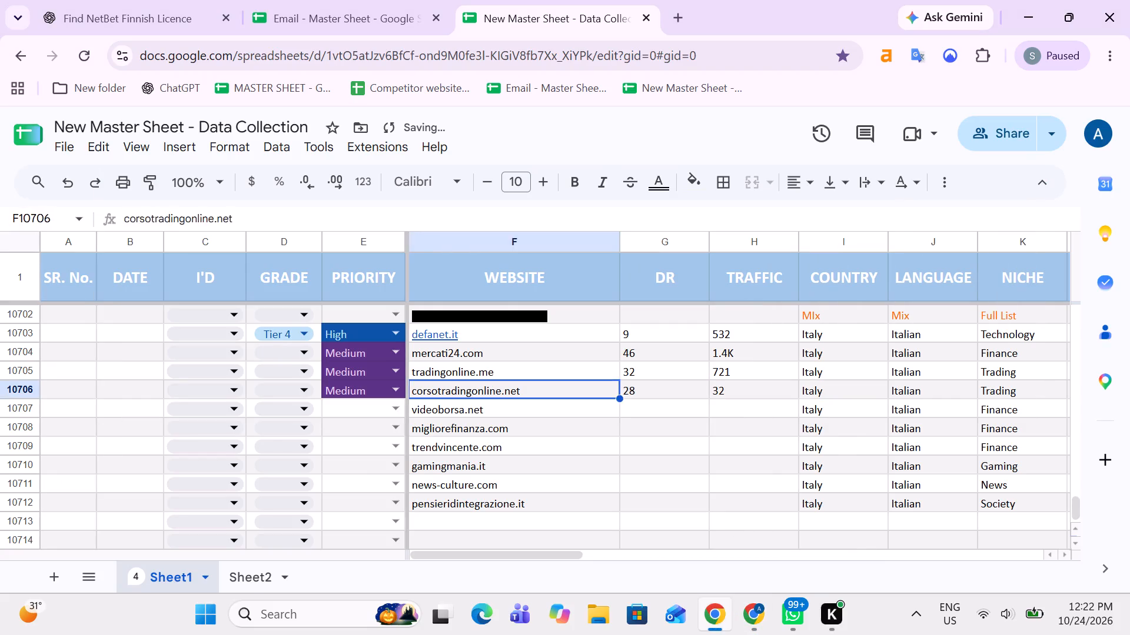
key("Down")
key("Right")
key("ctrl+c")
key("alt+Tab")
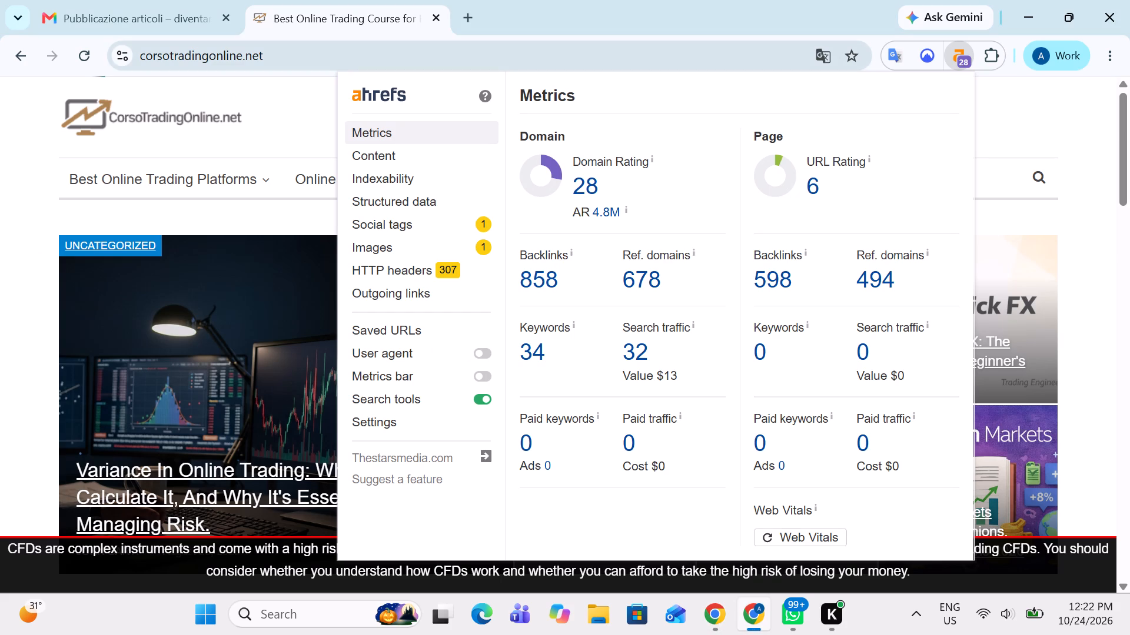
left_click(513, 56)
key("ctrl+v")
key("Return")
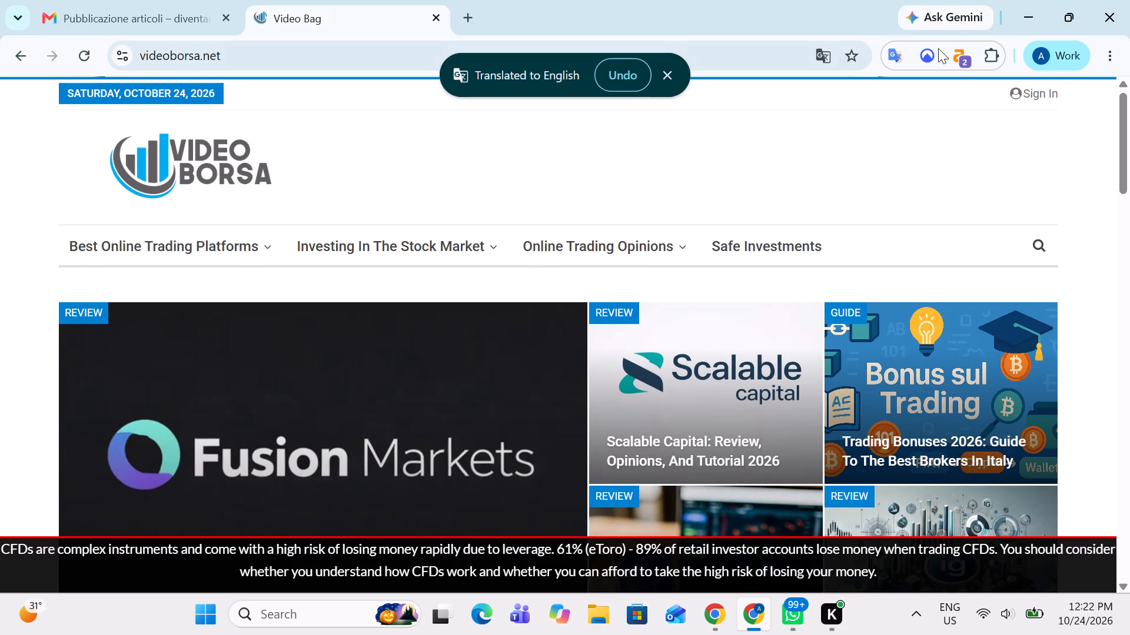
left_click(968, 53)
In the New Master Sheet, record DR 2 and Traffic 11 for videoborsa.net in row 10707.
key("alt+Tab")
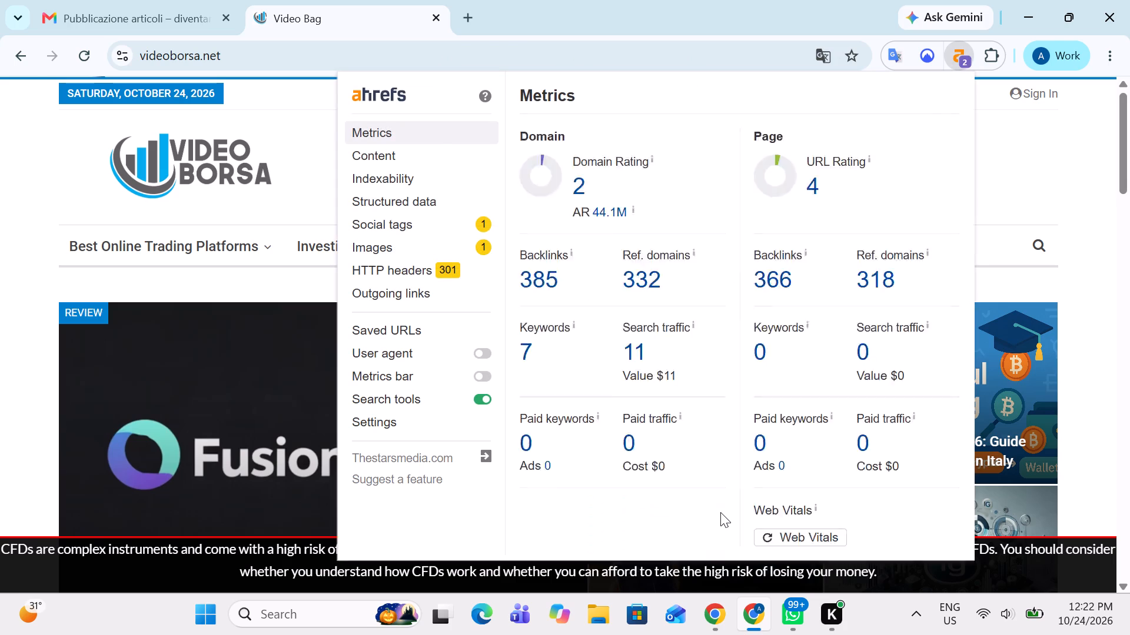
key("Right")
key("2")
key("Right")
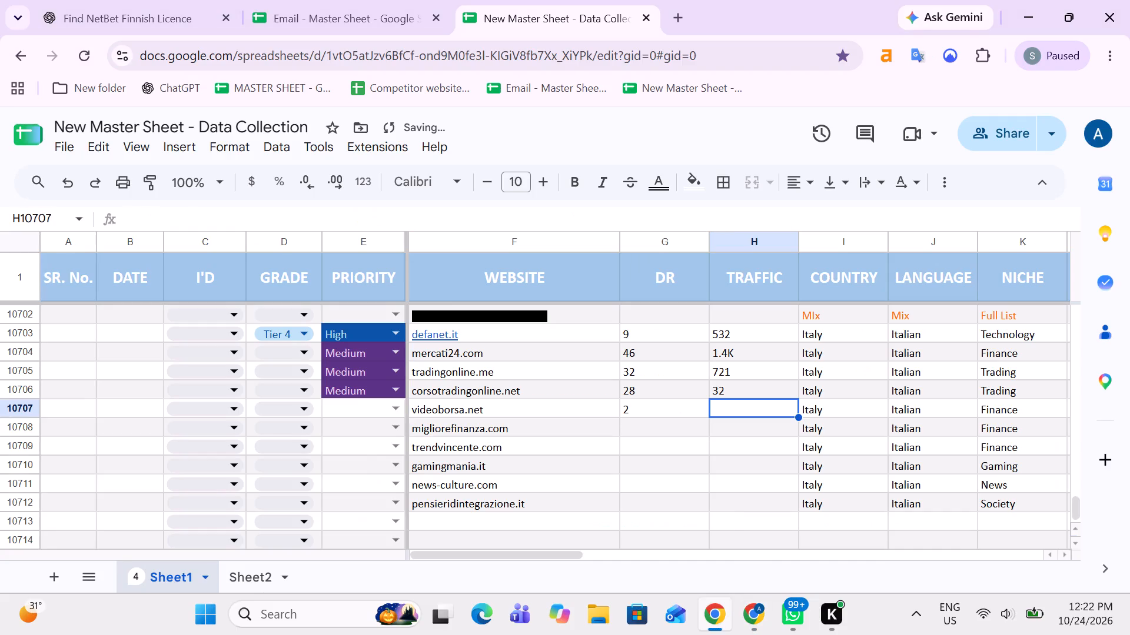
type("11")
key("Right")
Copy the migliorefinanza.com domain from row 10708 and open it in place of videoborsa.net, continuing to the site despite its insecure connection.
key("Down")
key("Left")
key("Left")
key("Left")
key("ctrl+c")
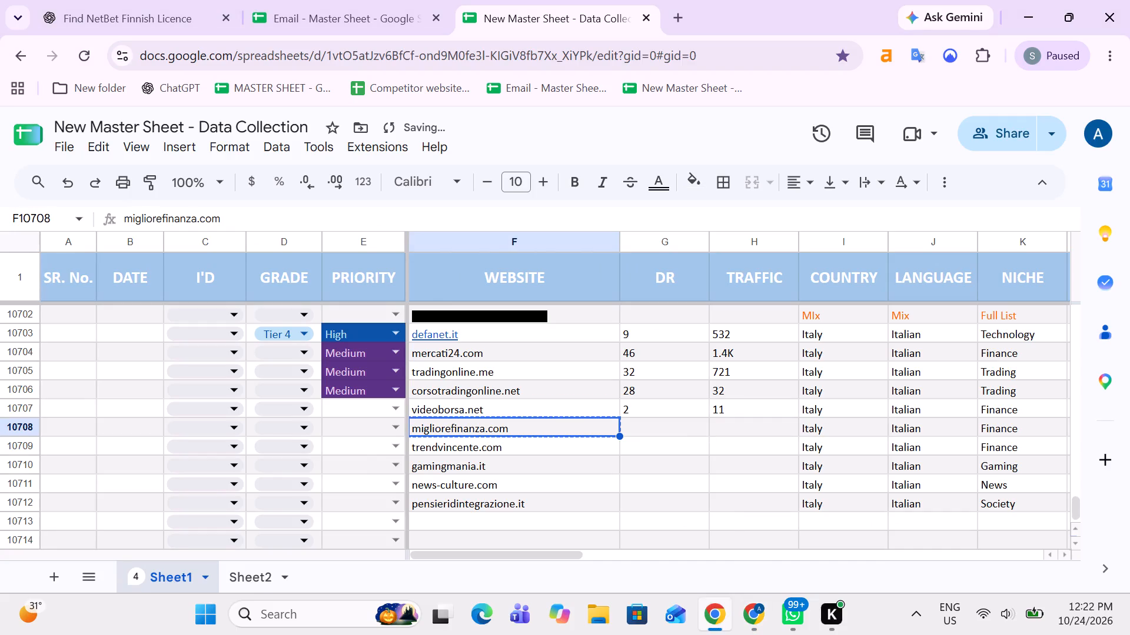
key("alt+Tab")
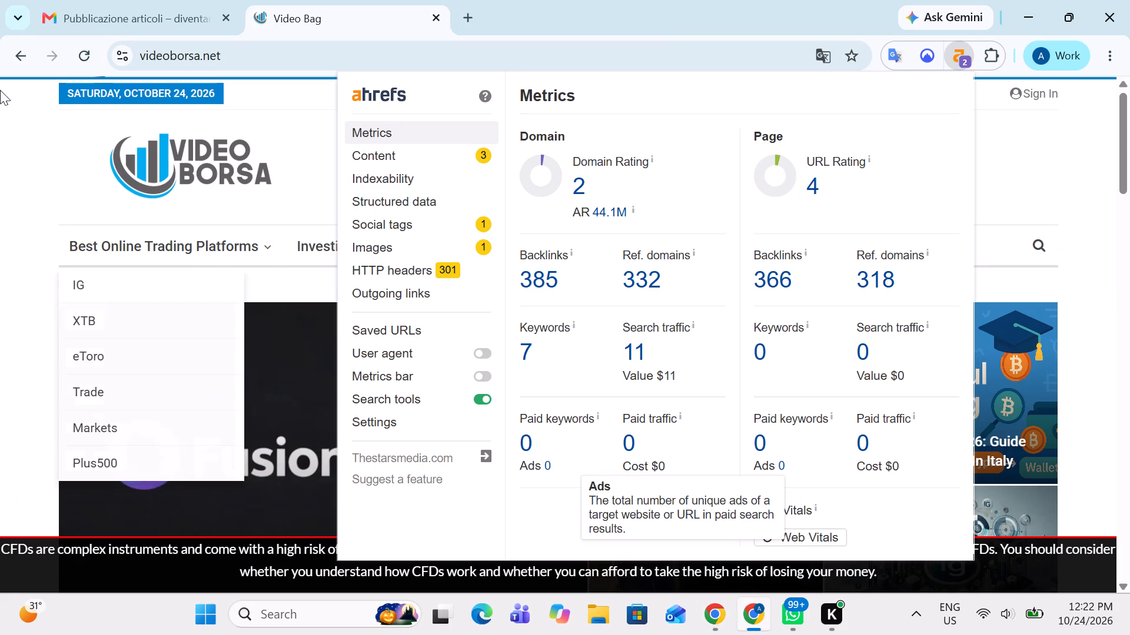
left_click(0, 123)
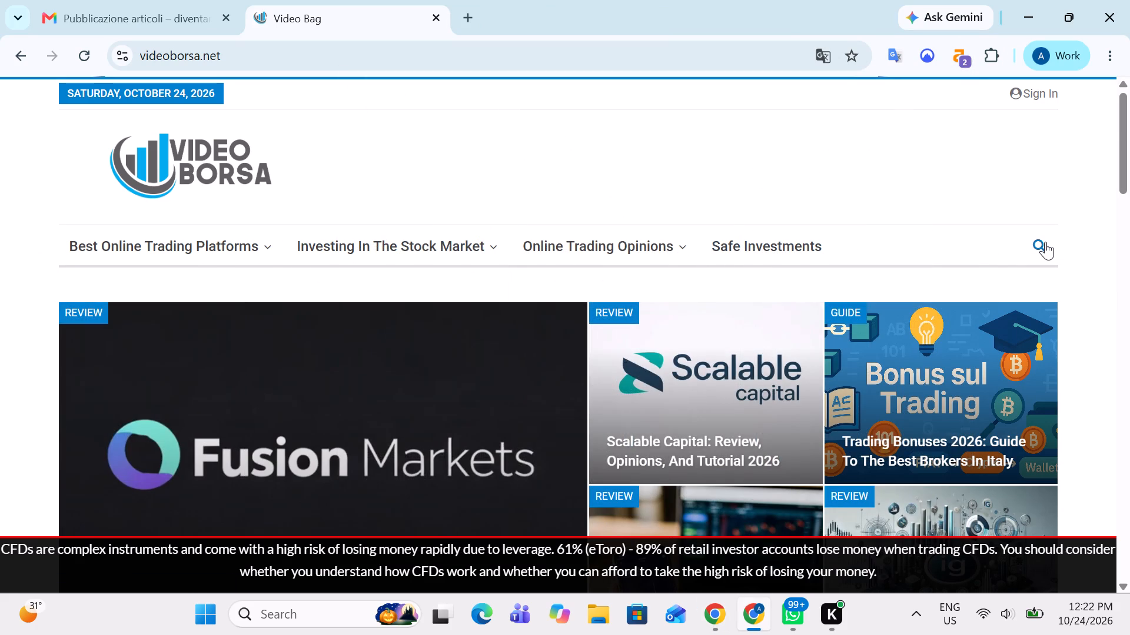
key("alt+Tab")
key("Left")
key("Right")
key("alt+Tab")
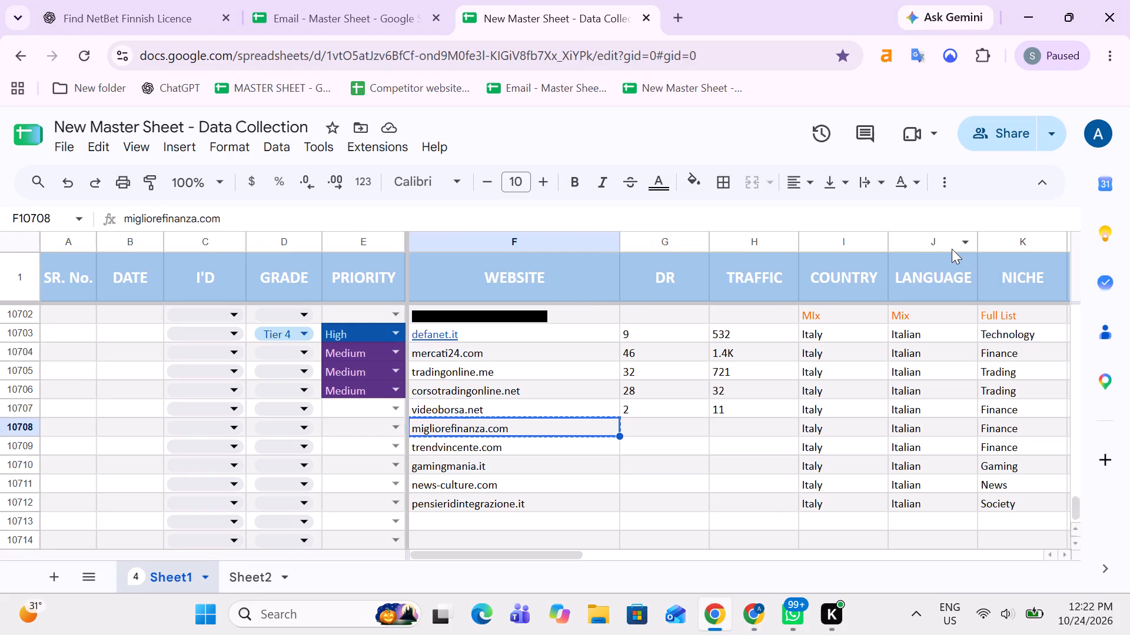
left_click(672, 52)
key("ctrl+v")
key("Return")
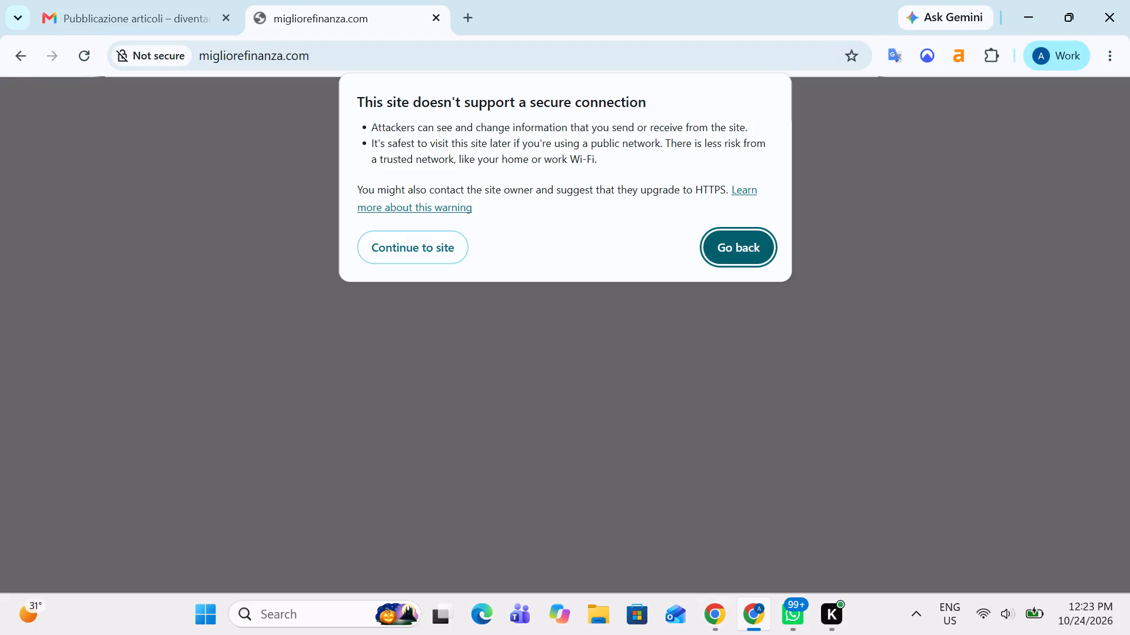
left_click(400, 260)
left_click(423, 248)
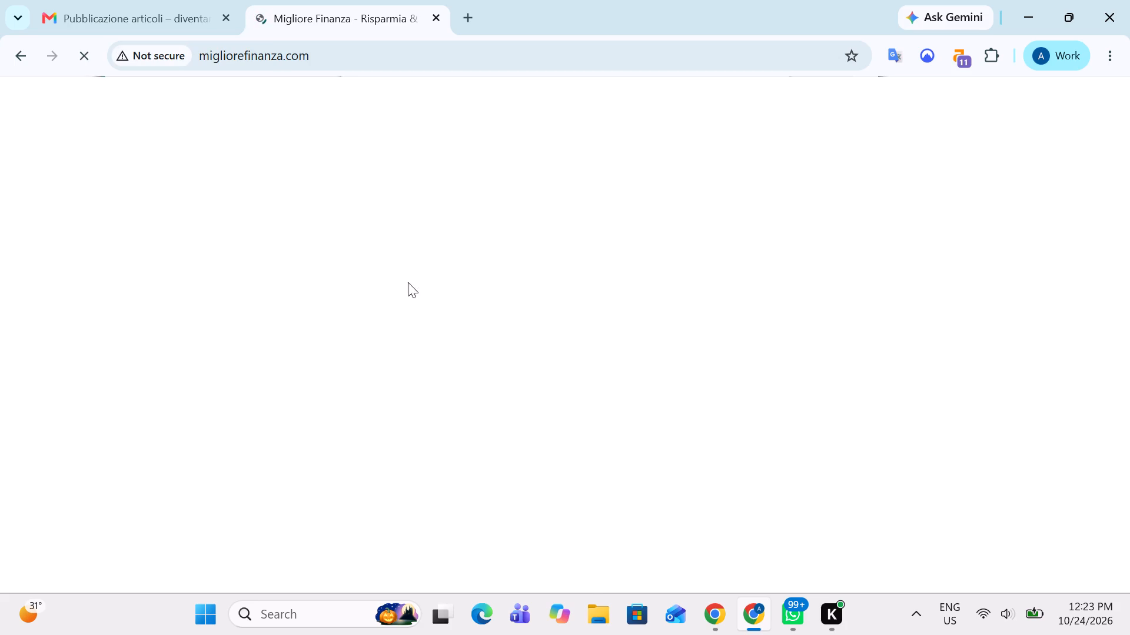
Back in the New Master Sheet, set the Priority of videoborsa.net in row 10707 to Medium.
key("alt+Tab")
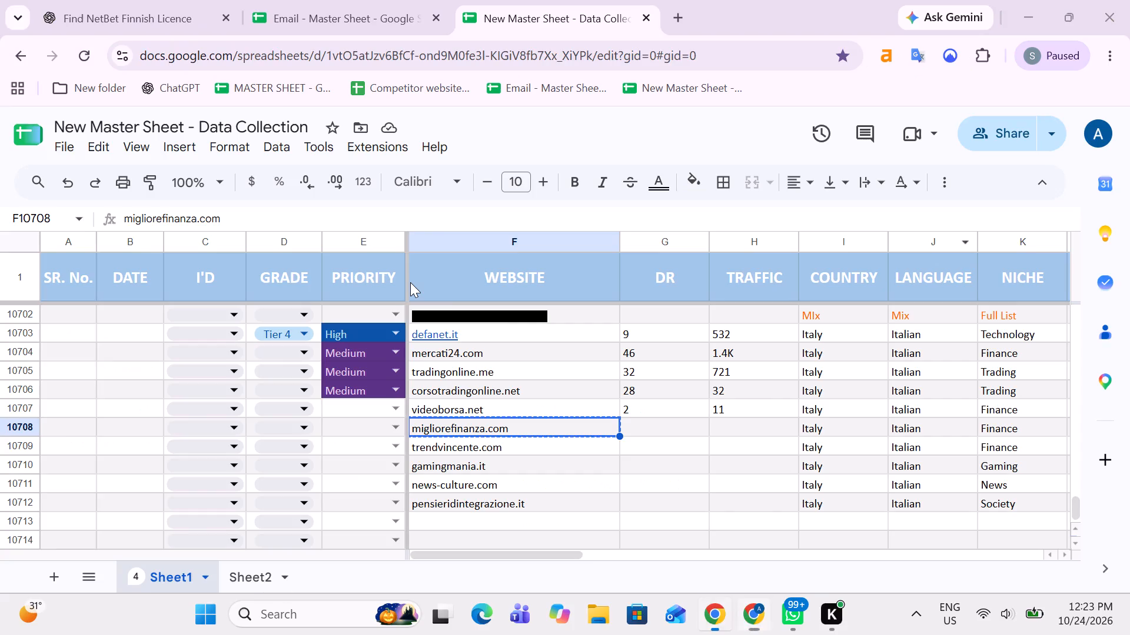
key("Left")
key("Up")
key("m")
key("Down")
key("Return")
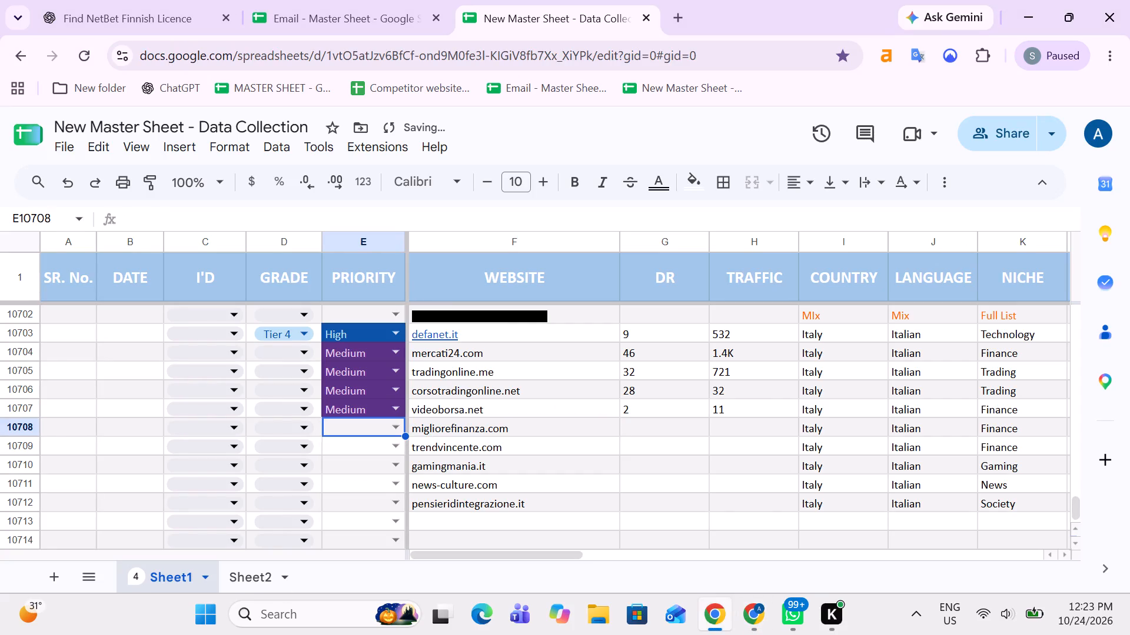
Look over the migliorefinanza.com homepage and search the site for Netbet.
key("Right")
key("alt+Tab")
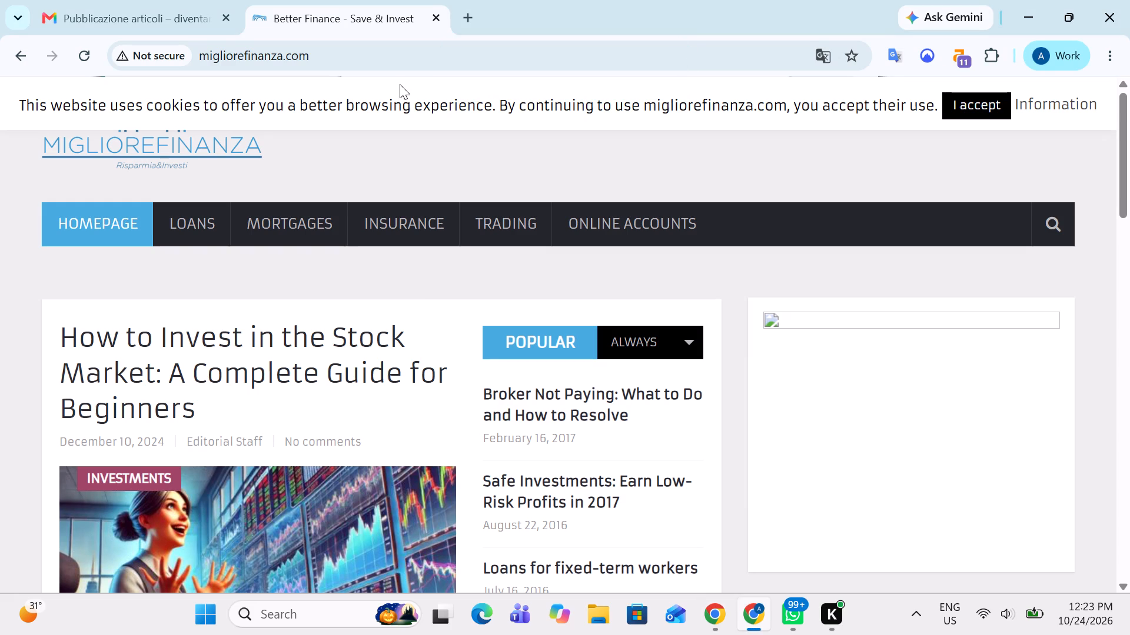
scroll(642, 288, "down", 10)
scroll(725, 311, "up", 16)
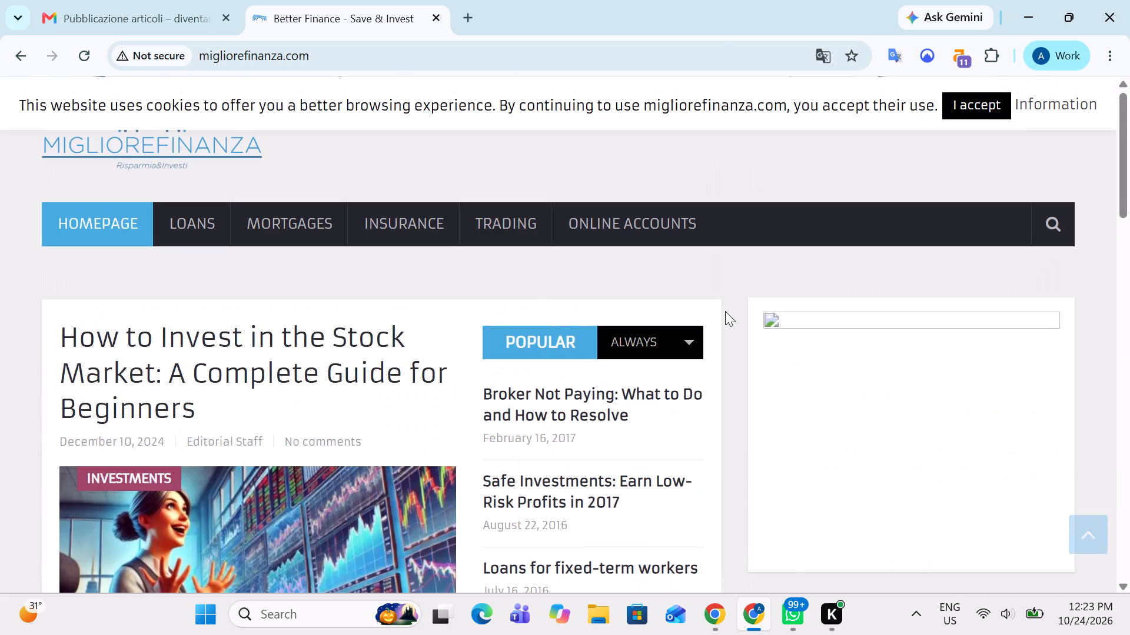
scroll(725, 311, "up", 4)
left_click(1062, 218)
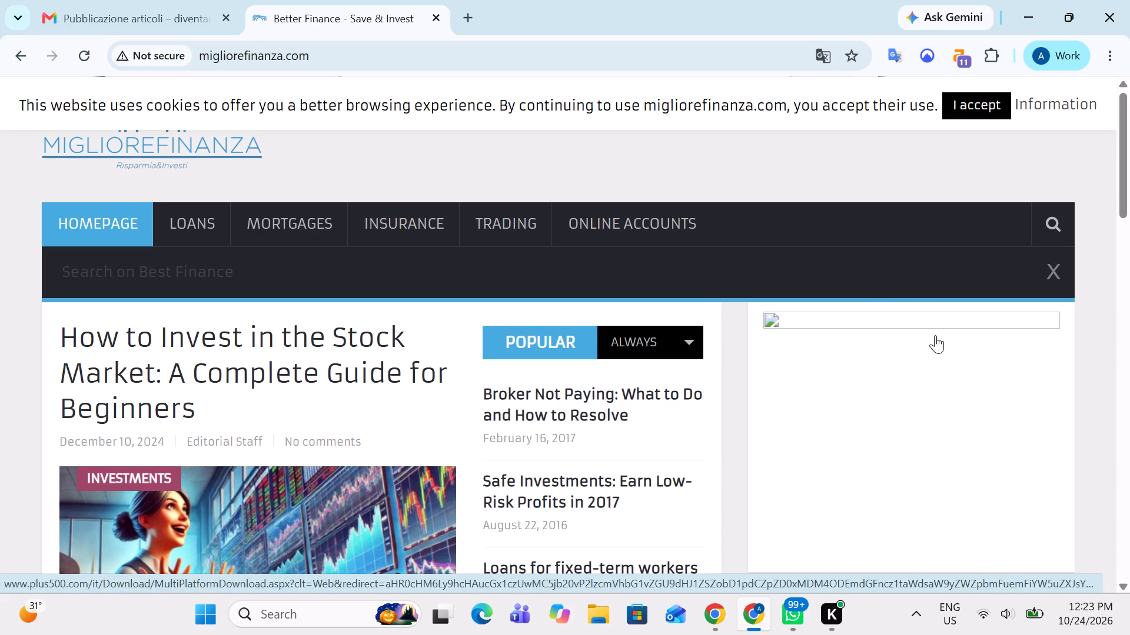
left_click(869, 280)
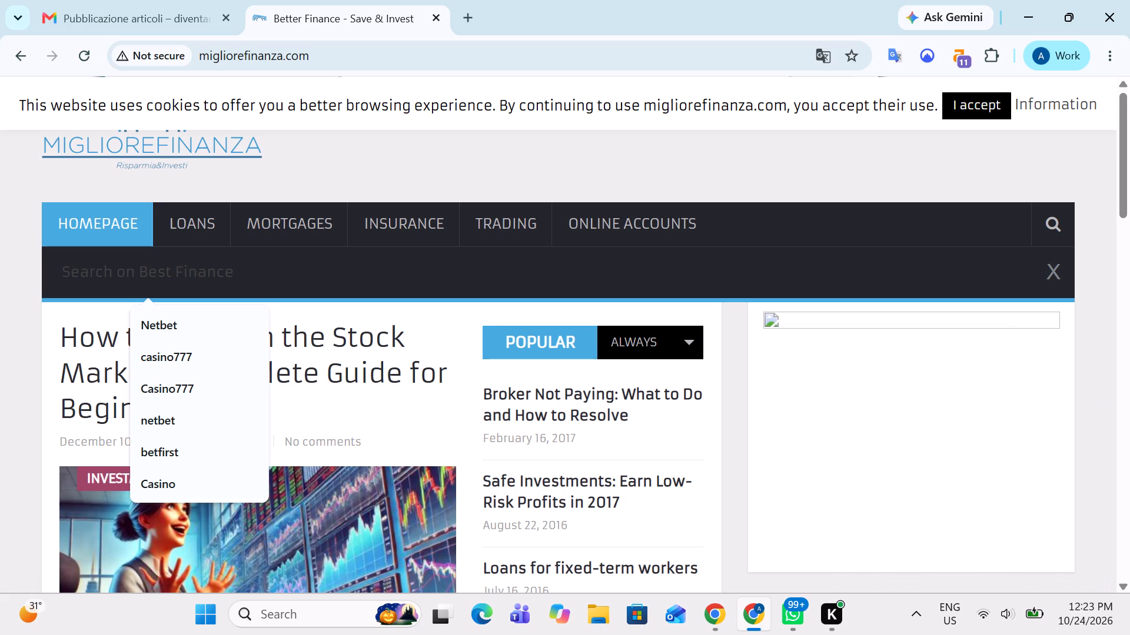
type("Net")
type("bet")
key("Return")
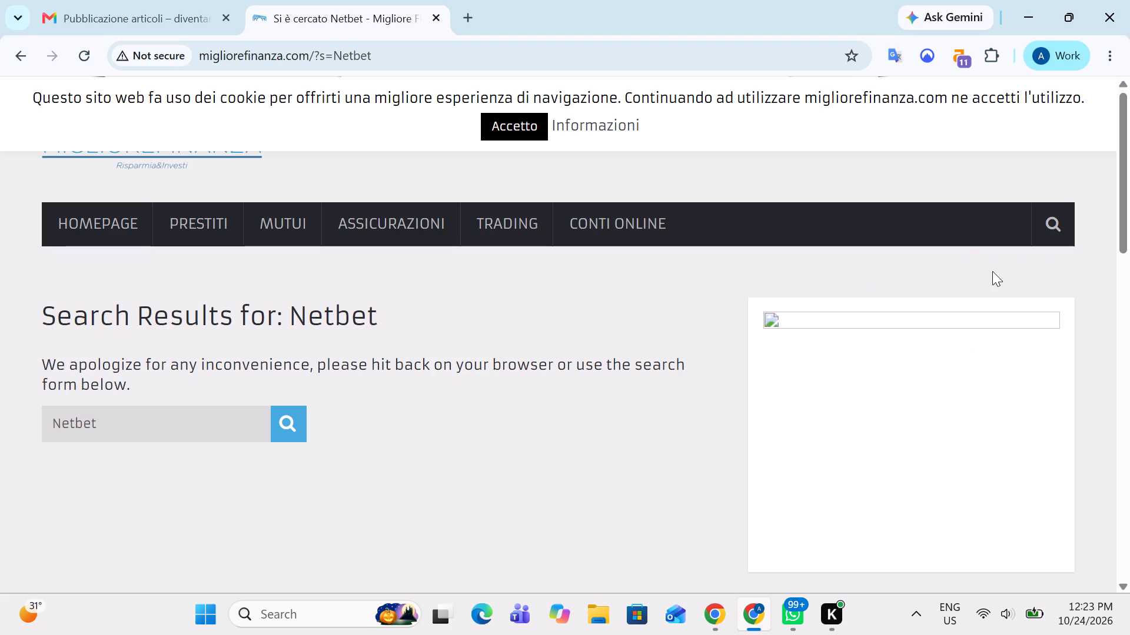
Check the Ahrefs metrics of migliorefinanza.com and record DR 11 and Traffic 0 in row 10708 of the New Master Sheet.
left_click(956, 58)
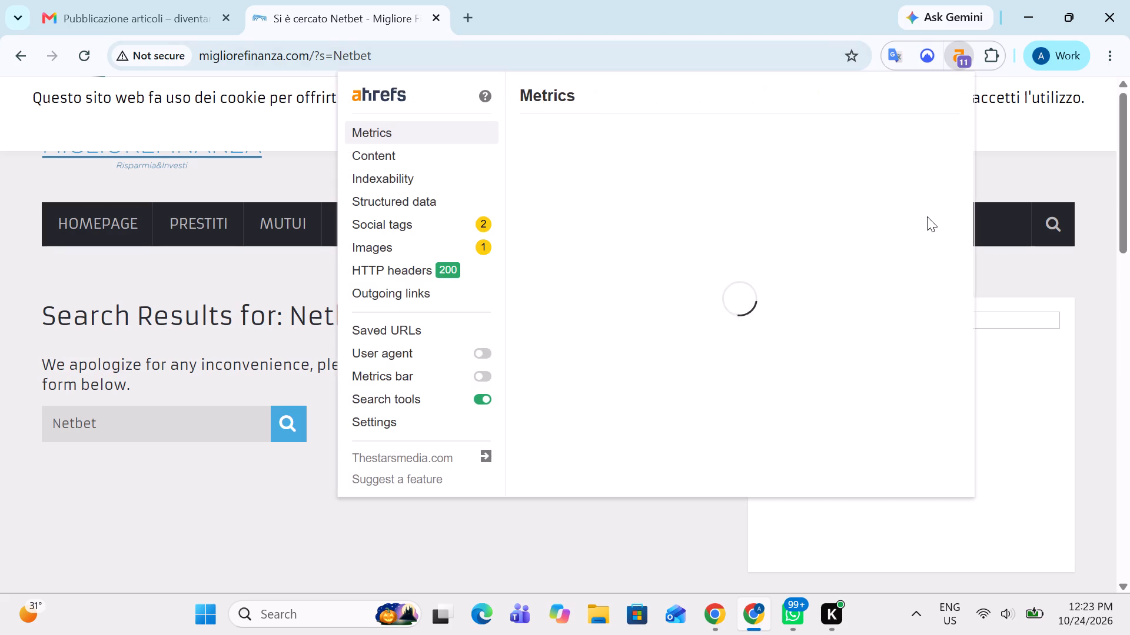
key("alt+Tab")
key("Right")
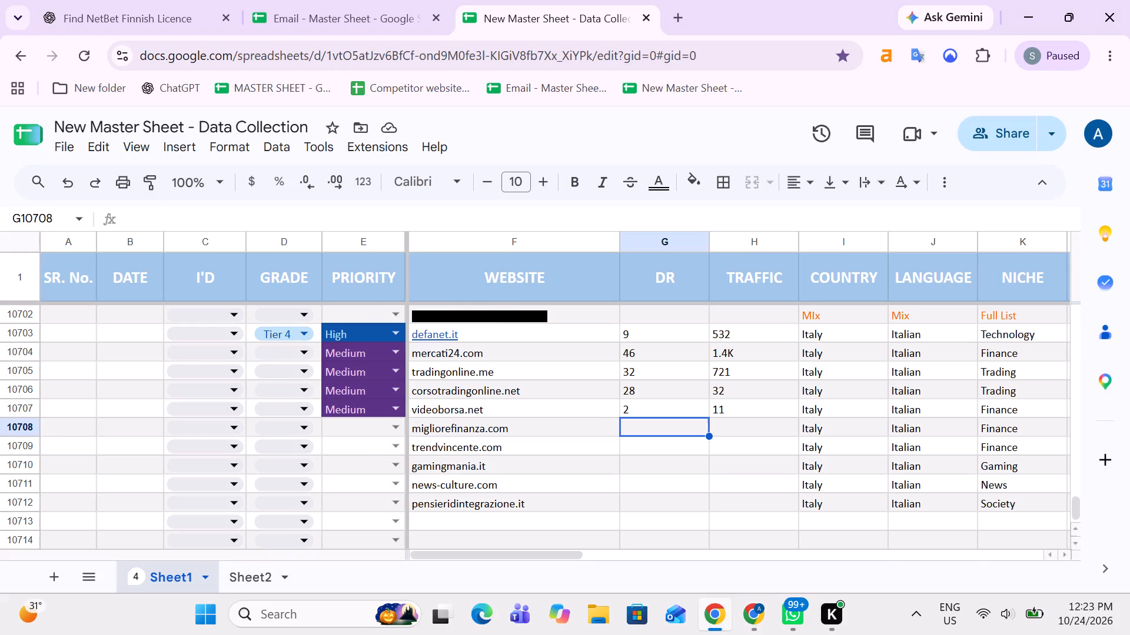
type("11")
key("Right")
key("0")
key("Down")
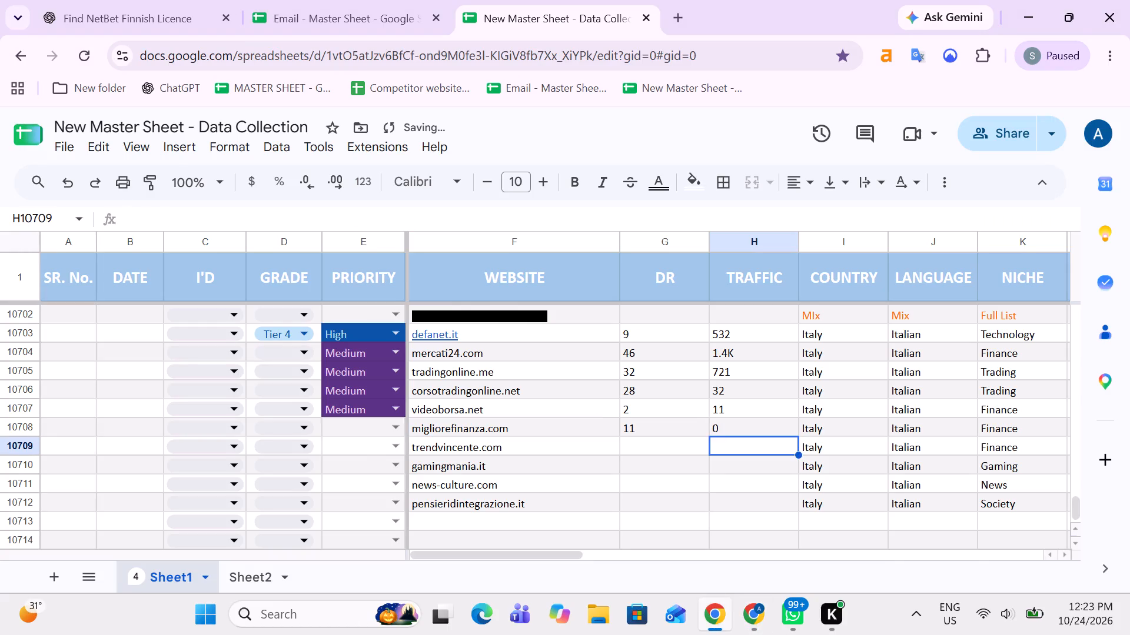
Recheck the migliorefinanza.com Netbet search page and metrics, and set its Priority in row 10708 to High.
key("Left")
key("Left")
key("Right")
key("Left")
key("Up")
key("Right")
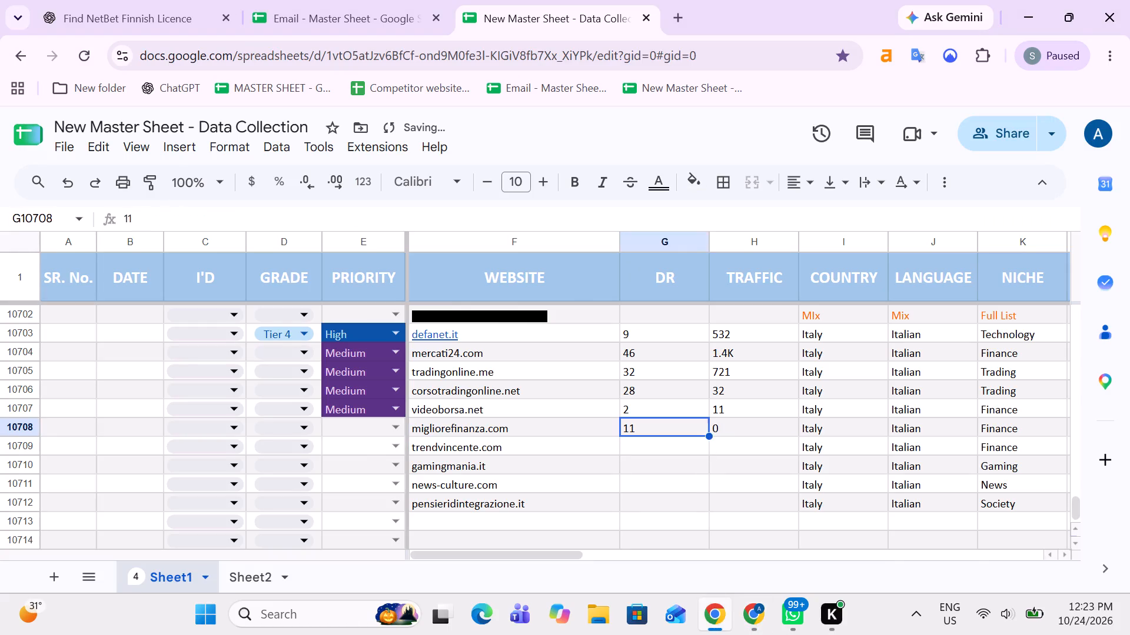
key("Left")
key("Left")
key("alt+Tab")
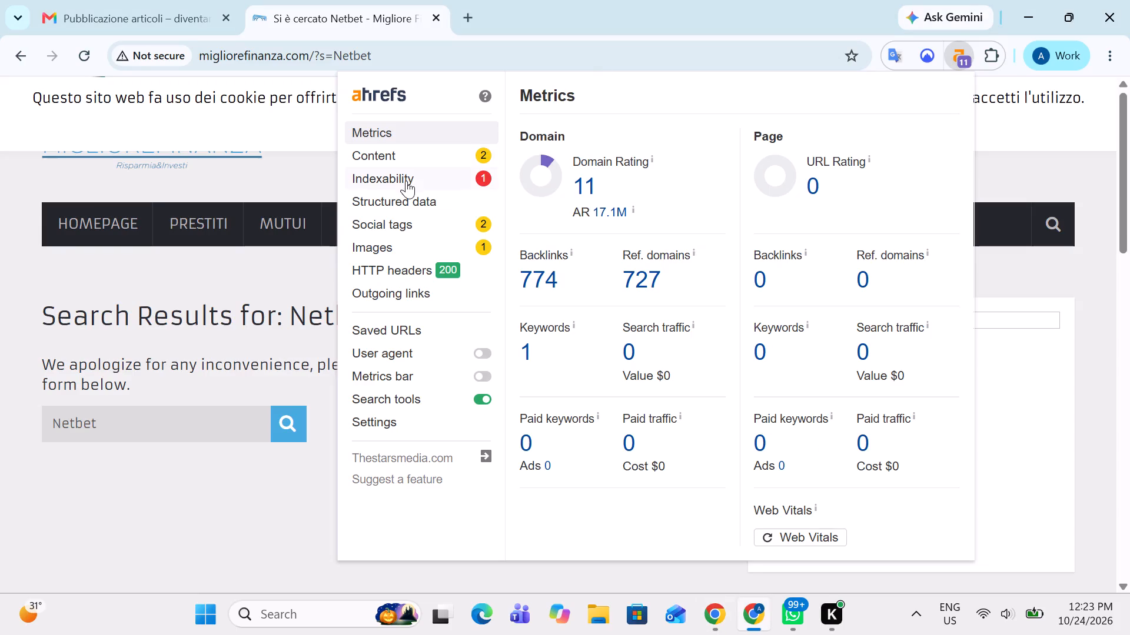
scroll(406, 181, "down", 2)
key("alt+Tab")
key("h")
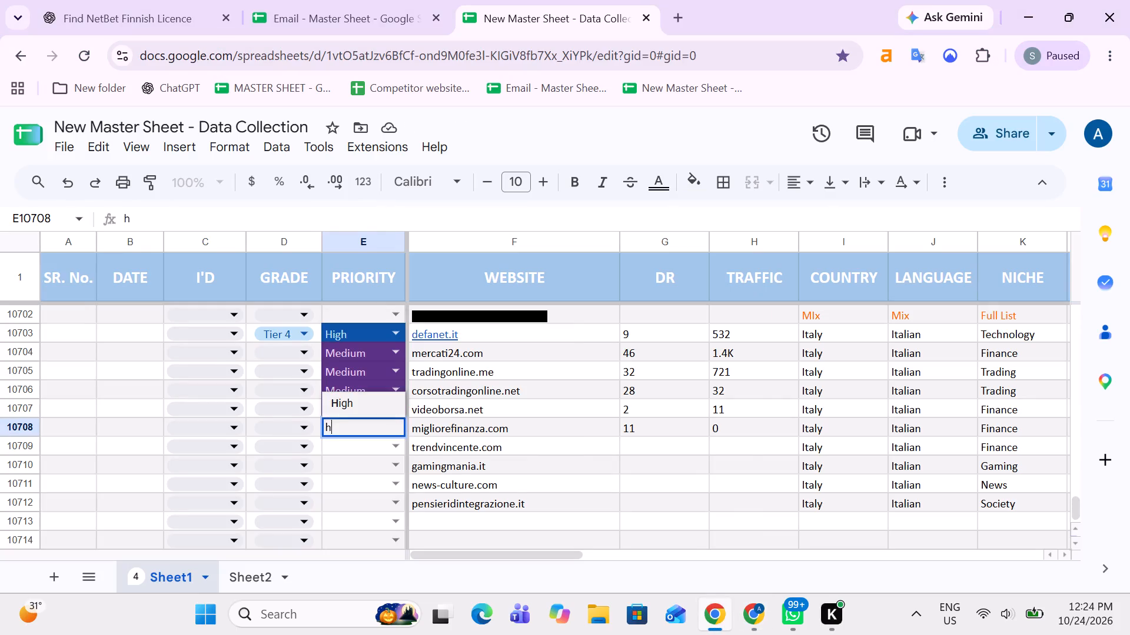
key("Down")
key("Return")
Copy the trendvincente.com domain from row 10709 and open it in place of the migliorefinanza.com search page.
key("Up")
key("Right")
key("Down")
key("Left")
key("Right")
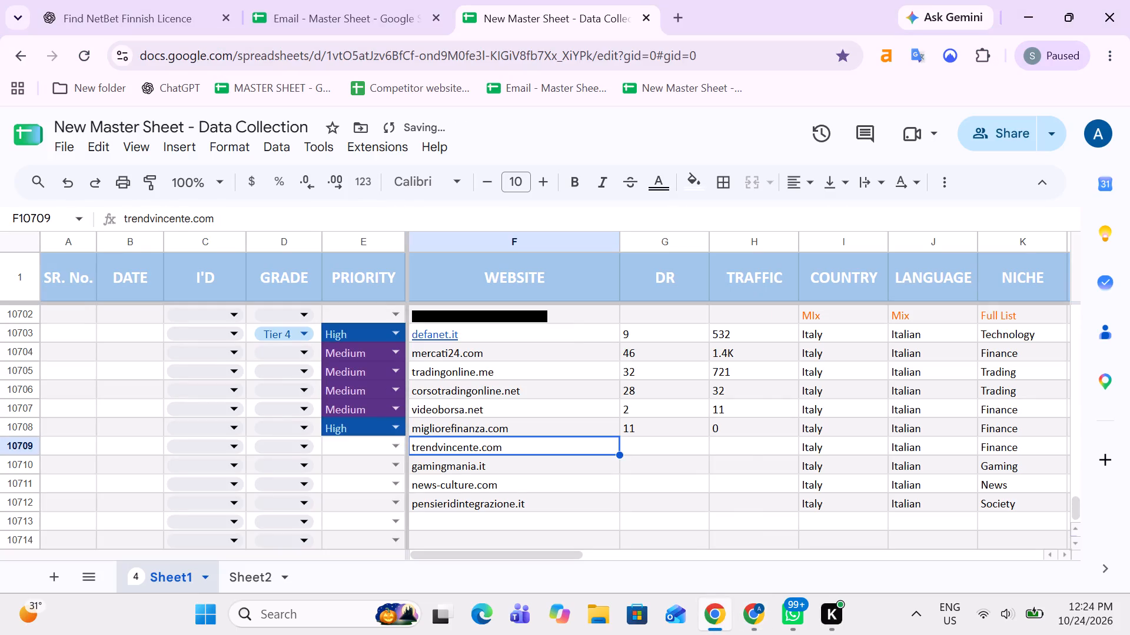
key("ctrl+c")
key("alt+Tab")
left_click(379, 45)
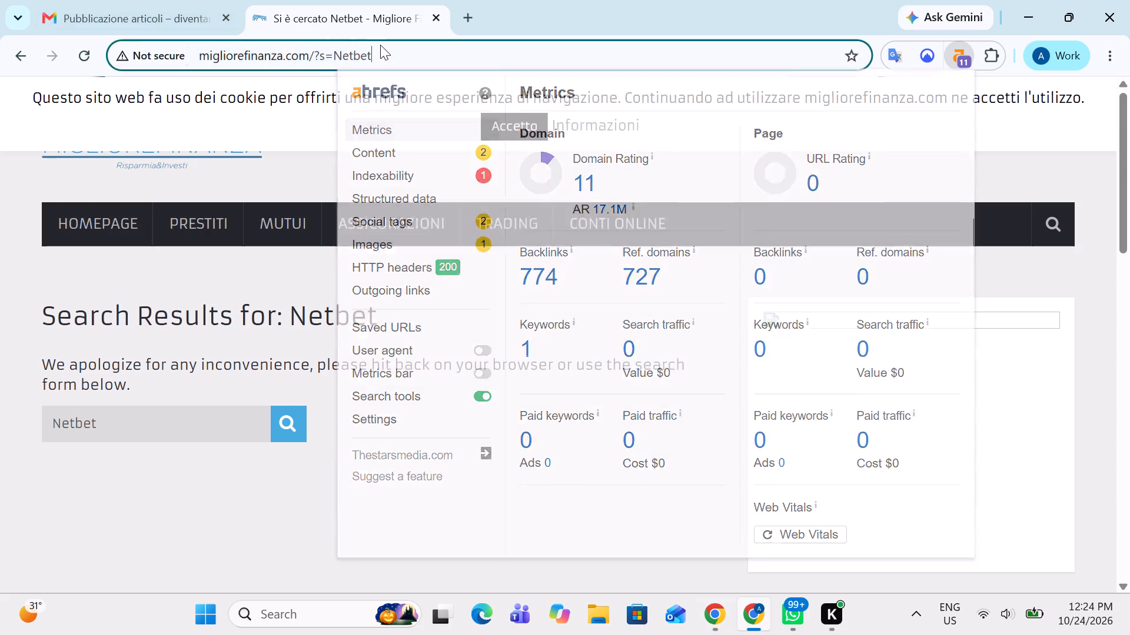
key("ctrl+v")
key("Return")
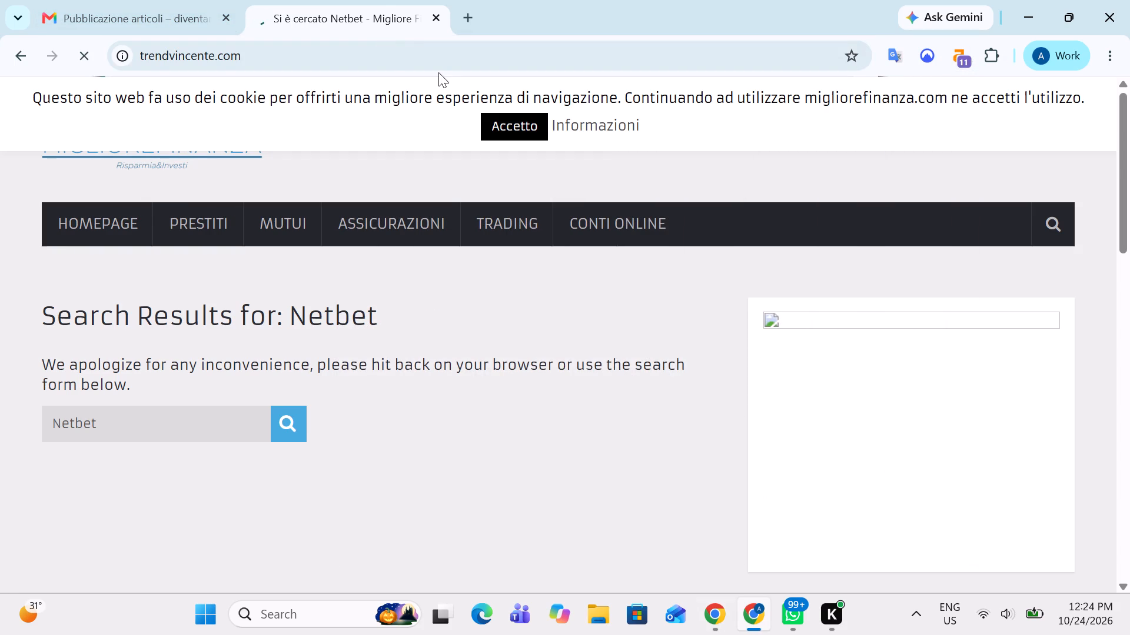
Look over the trendvincente.com homepage and search the site for Netbet.
scroll(570, 404, "down", 5)
scroll(616, 360, "down", 6)
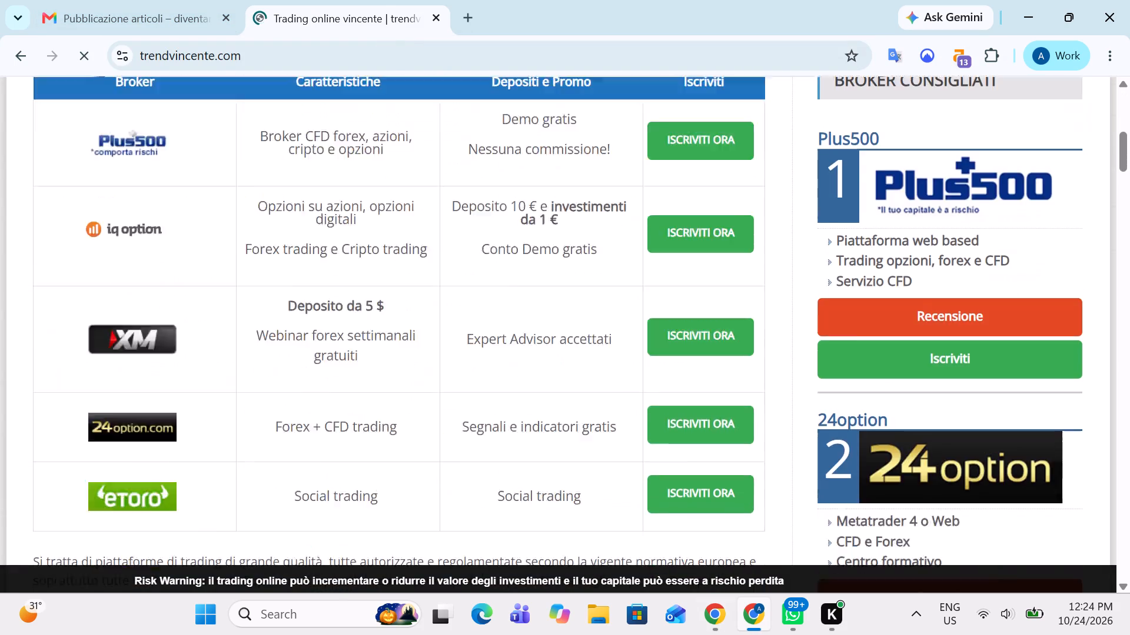
scroll(626, 362, "down", 2)
scroll(631, 362, "up", 20)
left_click(1042, 116)
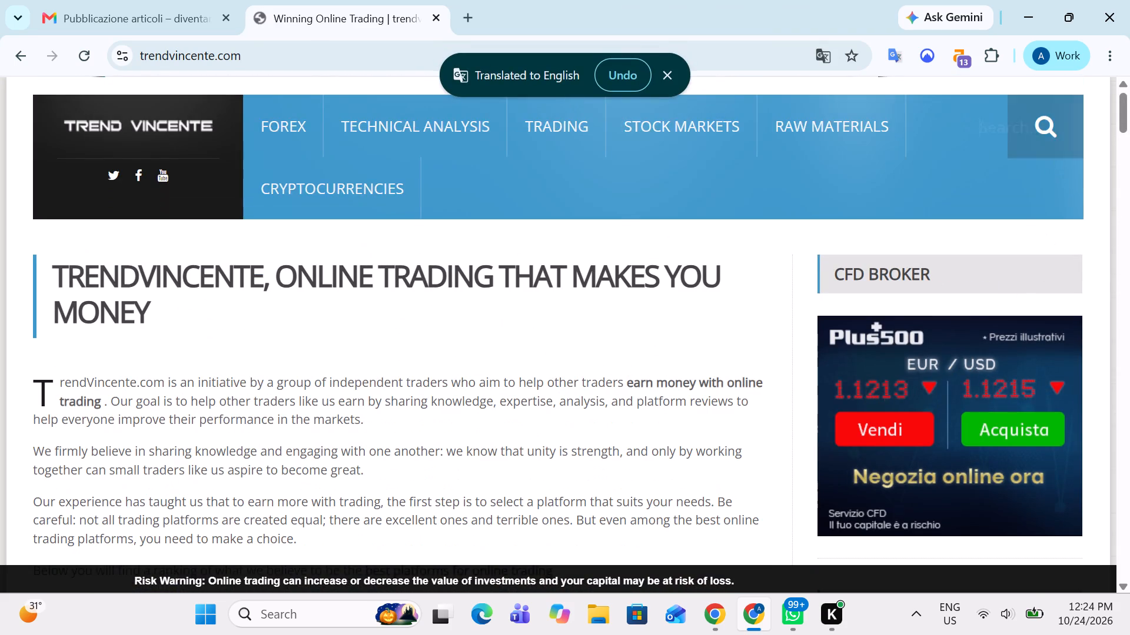
type("Nt")
key("BackSpace")
type("etbet")
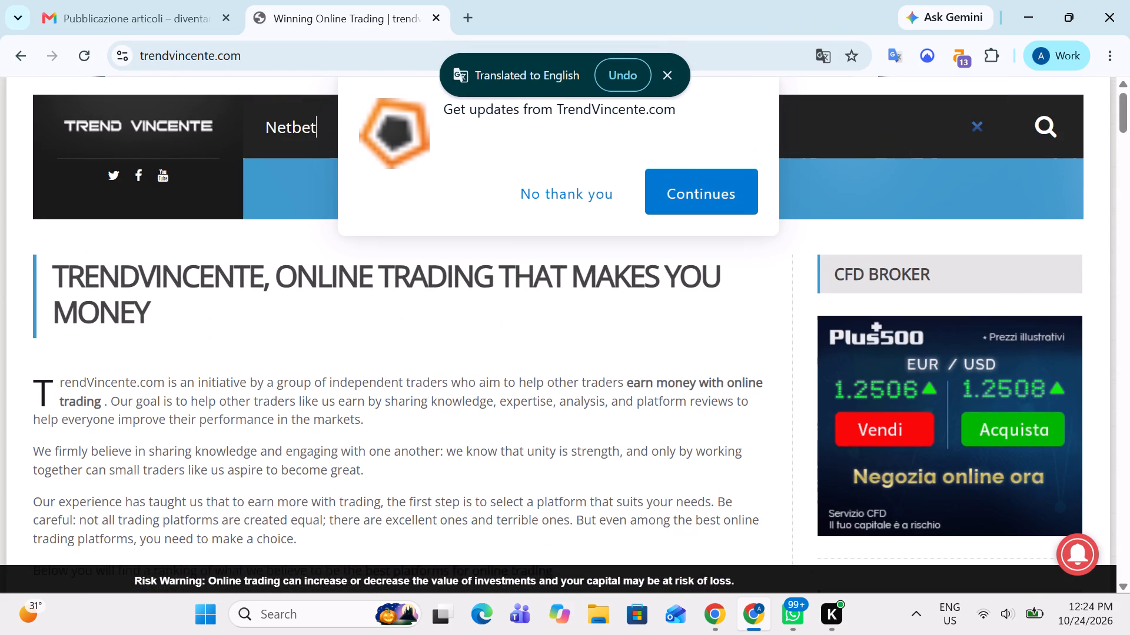
key("Return")
Check the Ahrefs metrics of trendvincente.com and record DR 13 and Traffic 0 in row 10709 of the New Master Sheet.
left_click(961, 66)
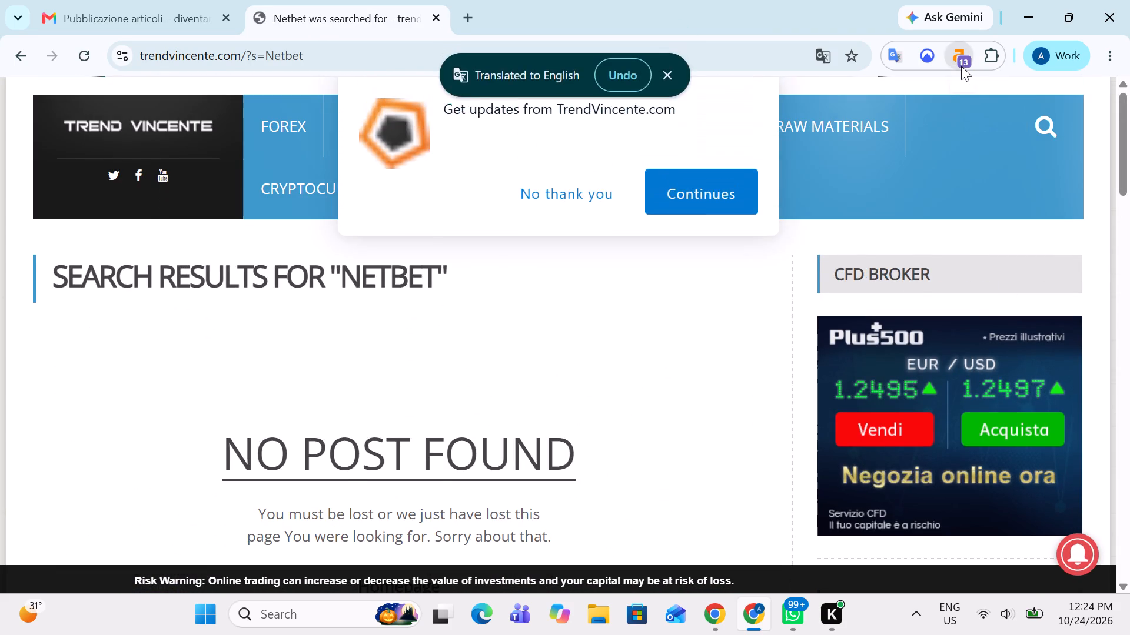
key("alt+Tab")
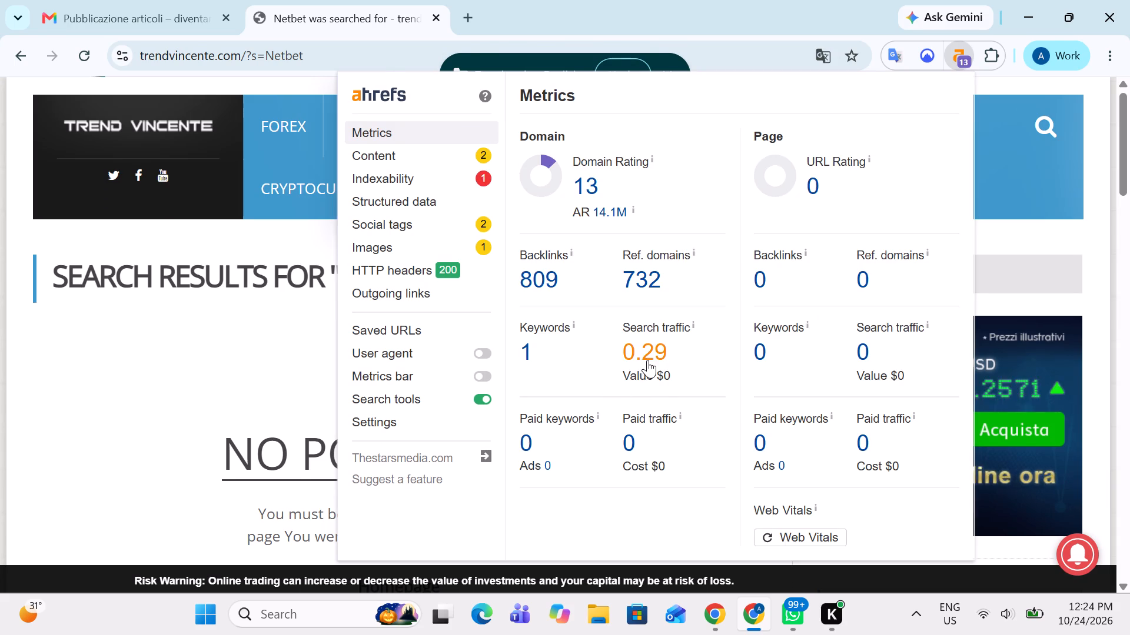
key("Left")
key("Right")
key("Right")
key("1")
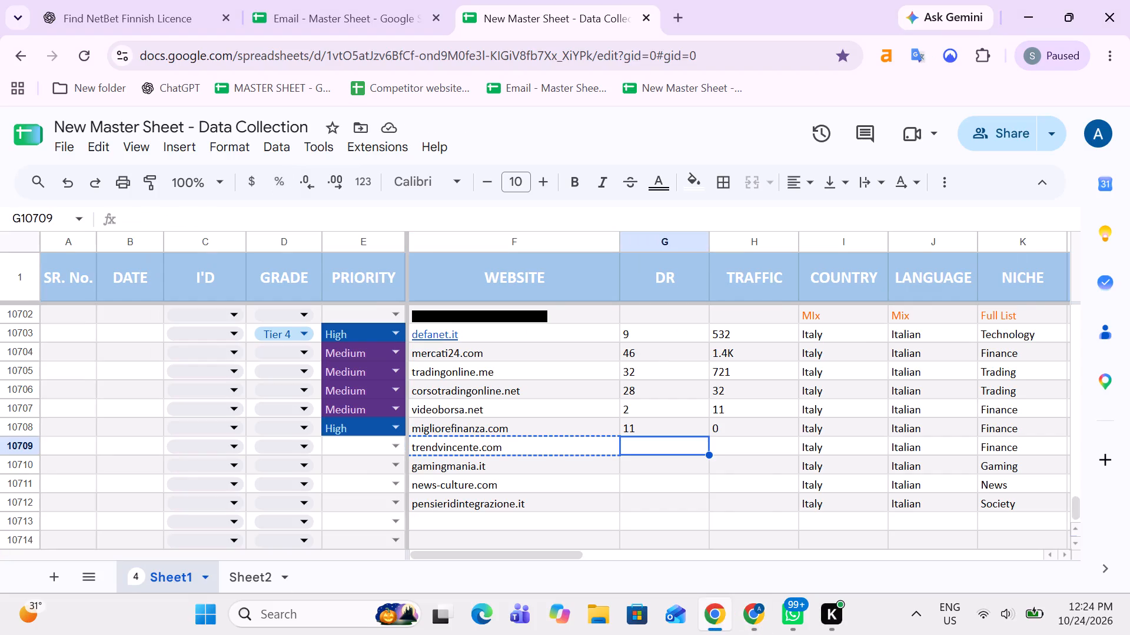
key("3")
key("Right")
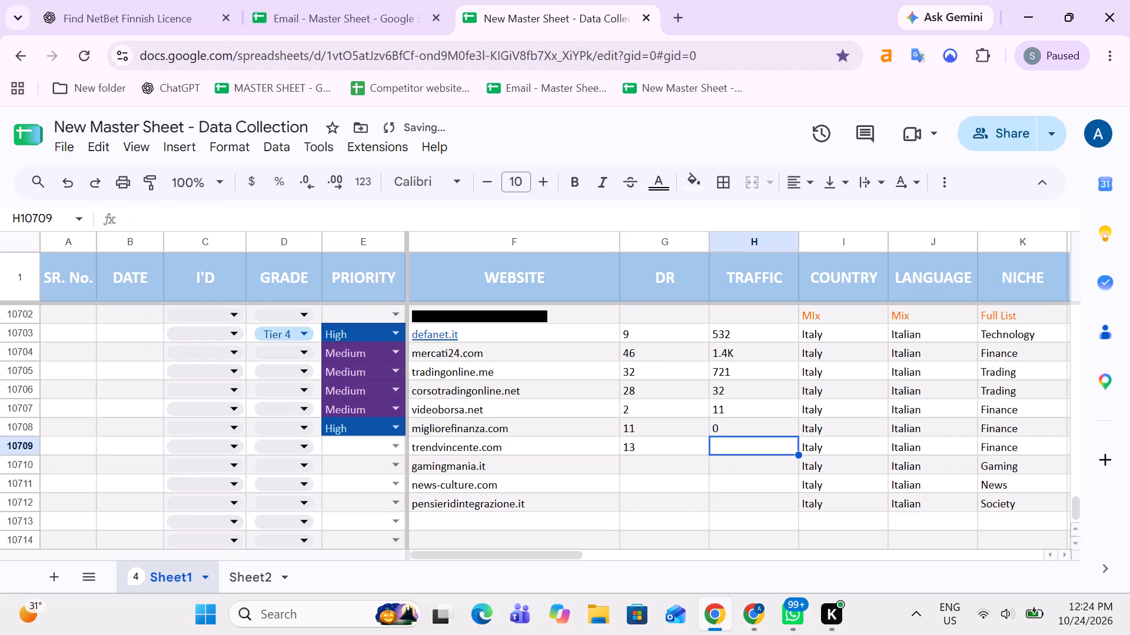
key("0")
key("Left")
Set the Priority of trendvincente.com in row 10709 to High.
key("Left")
key("Left")
key("Left")
key("Right")
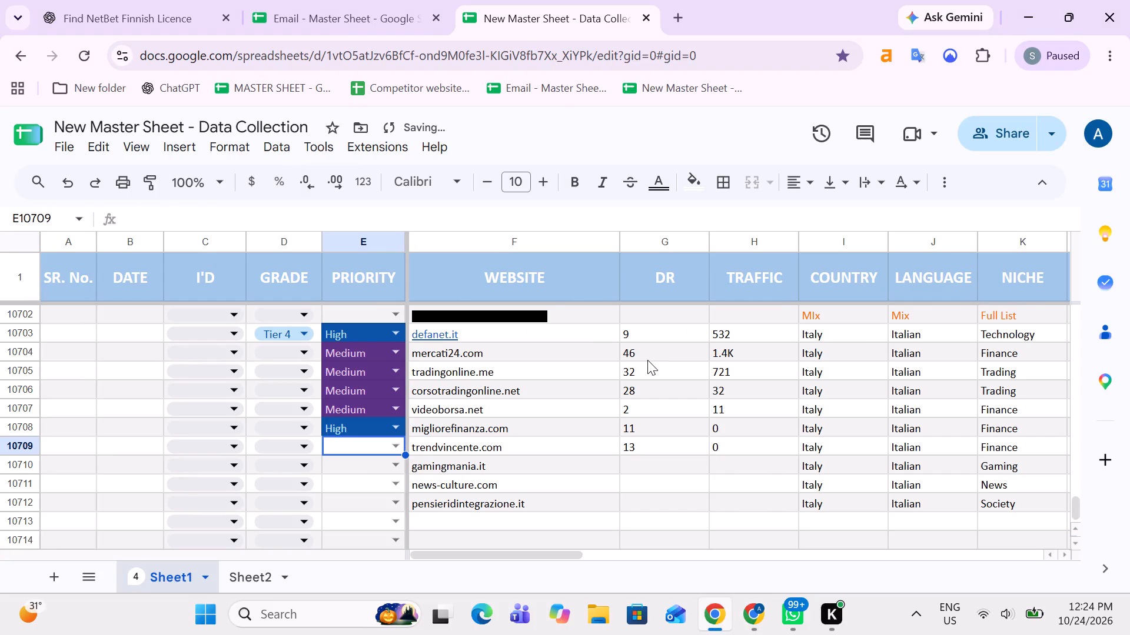
key("g")
key("Down")
key("Return")
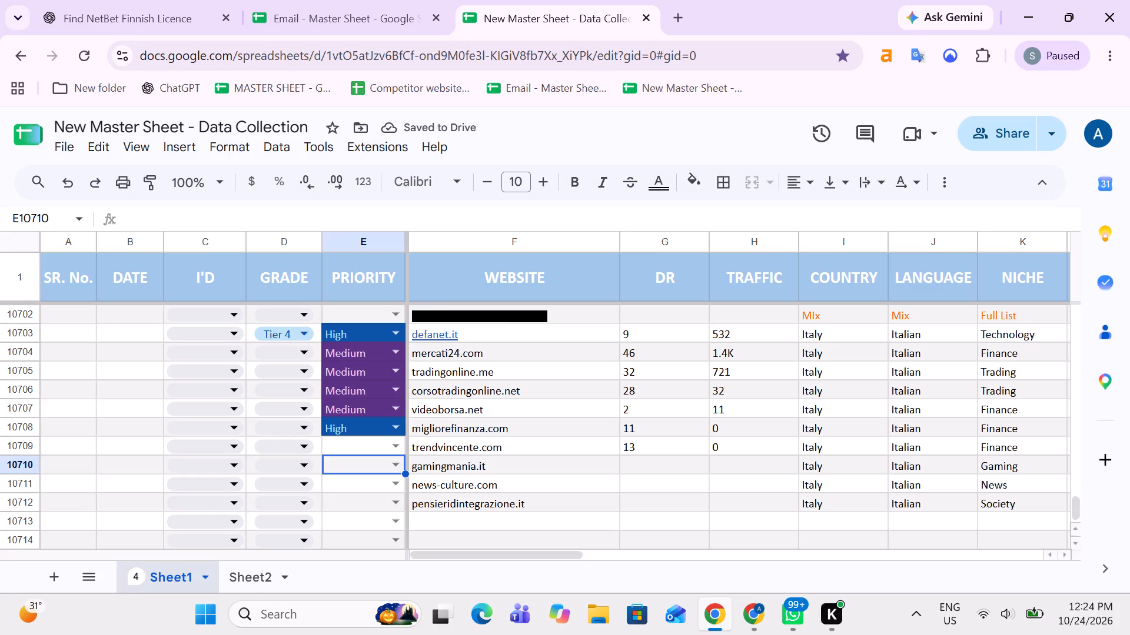
key("Up")
key("h")
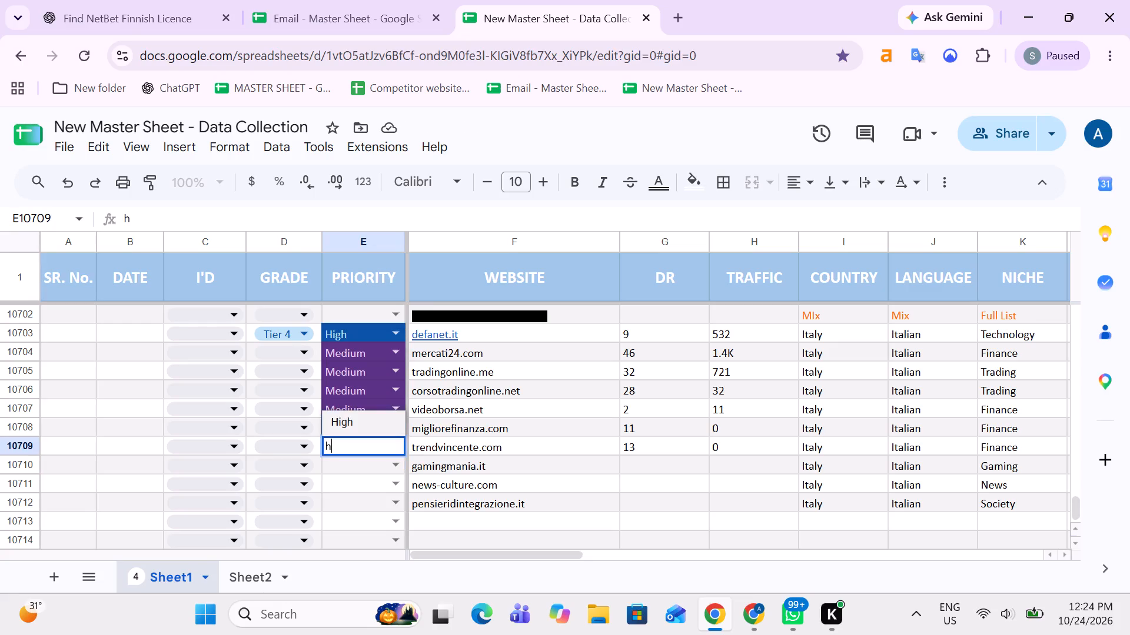
key("Down")
key("Return")
Copy the gamingmania.it domain from row 10710 and open the site in place of trendvincente.com, continuing despite the insecure connection.
key("Up")
key("Right")
key("Down")
key("ctrl+c")
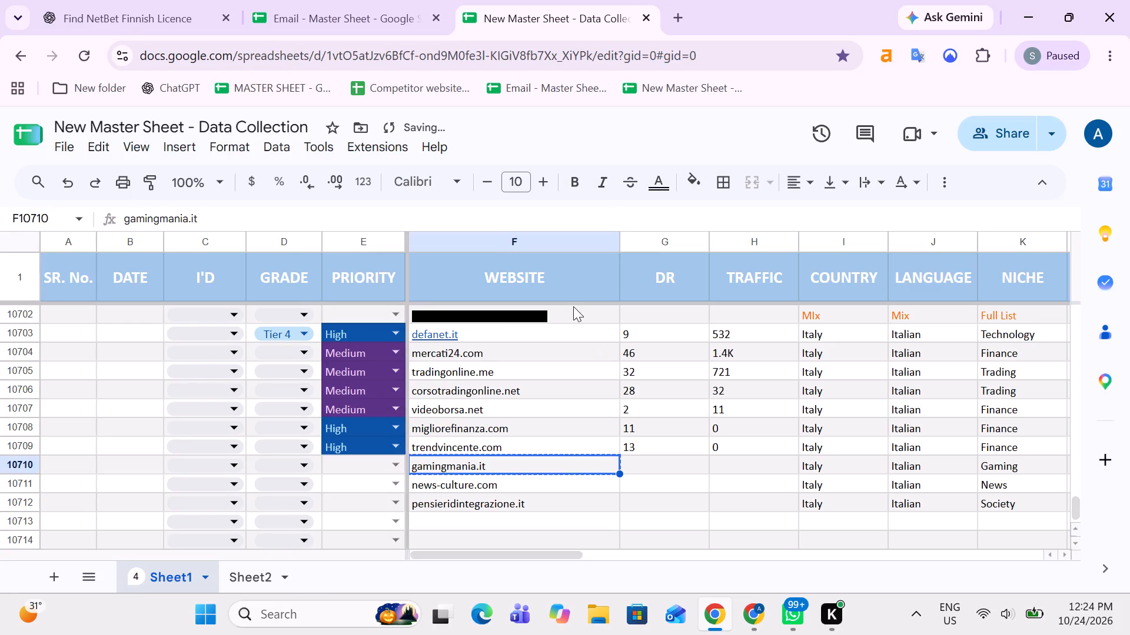
key("alt+Tab")
left_click(561, 49)
key("ctrl+v")
key("Return")
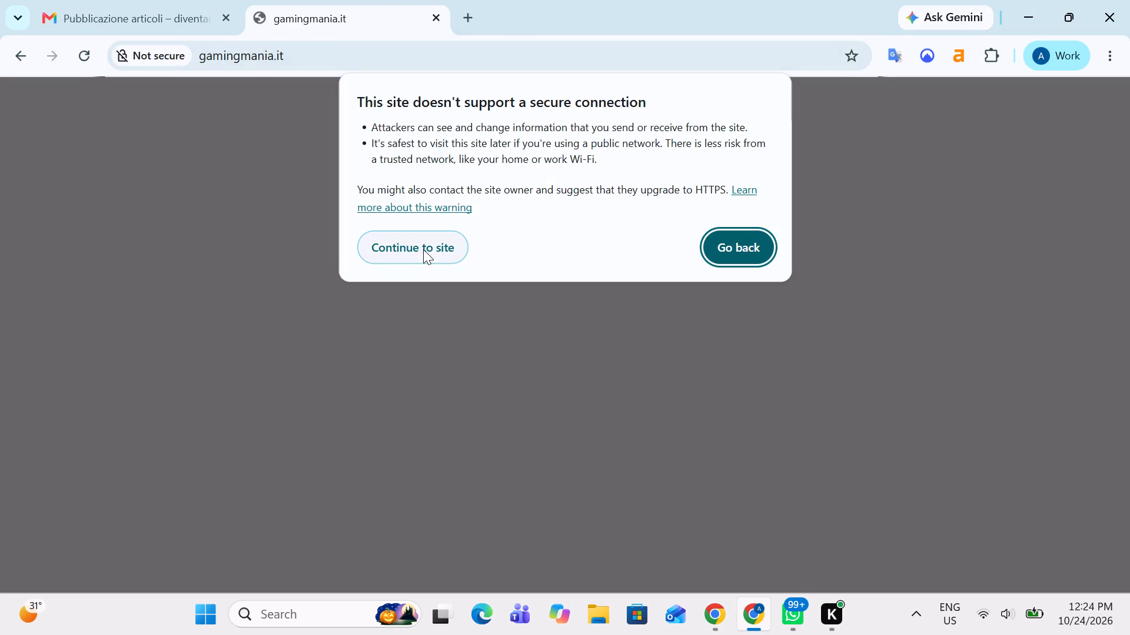
left_click(423, 249)
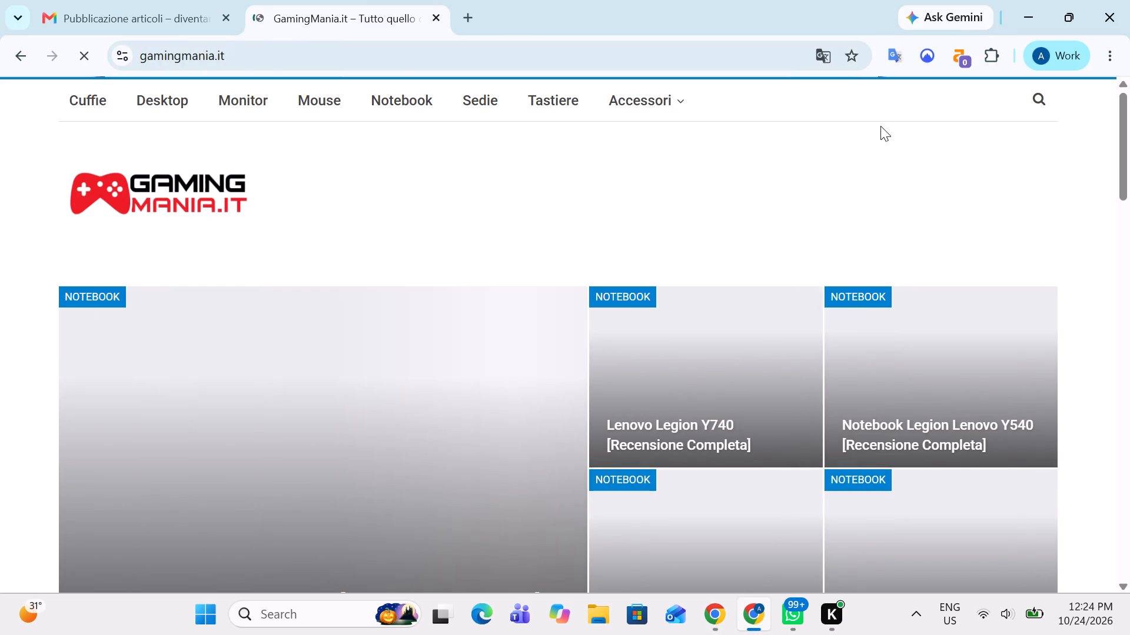
Check the Ahrefs metrics of gamingmania.it and enter DR 0 and Traffic 2 in row 10710 of the New Master Sheet.
left_click(969, 50)
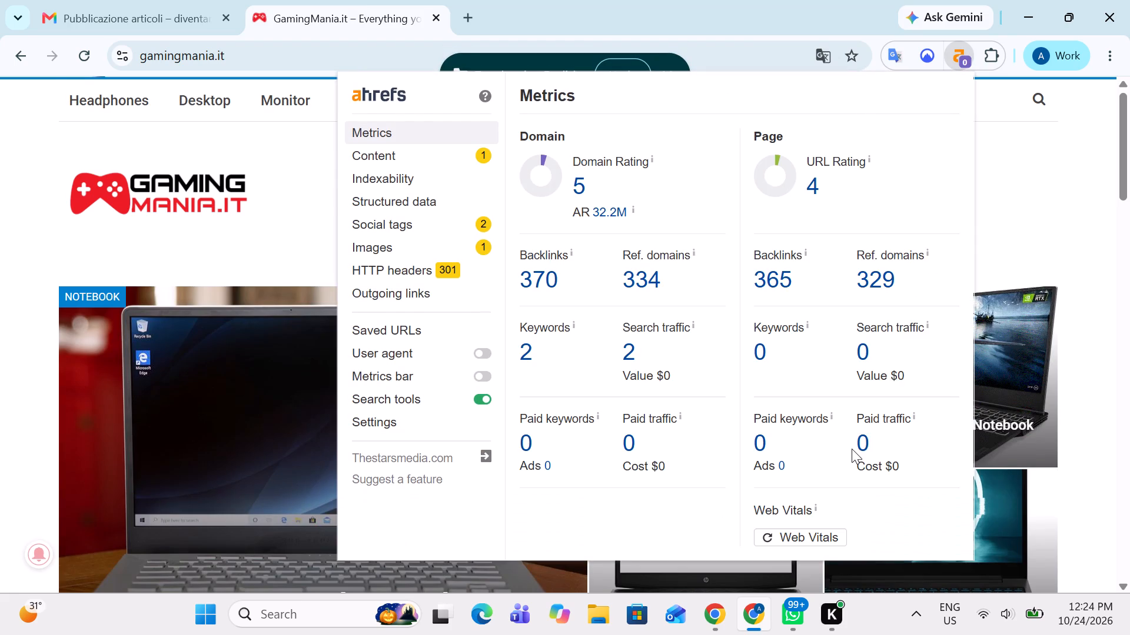
key("alt+Tab")
key("Right")
key("0")
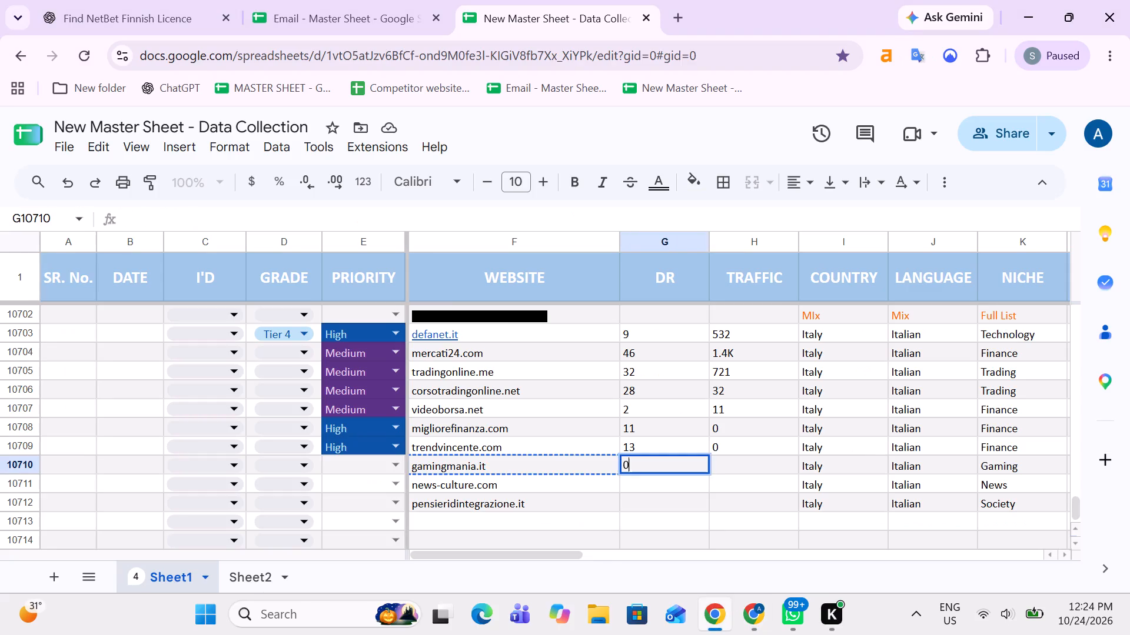
key("Right")
key("2")
key("Down")
key("Left")
key("Left")
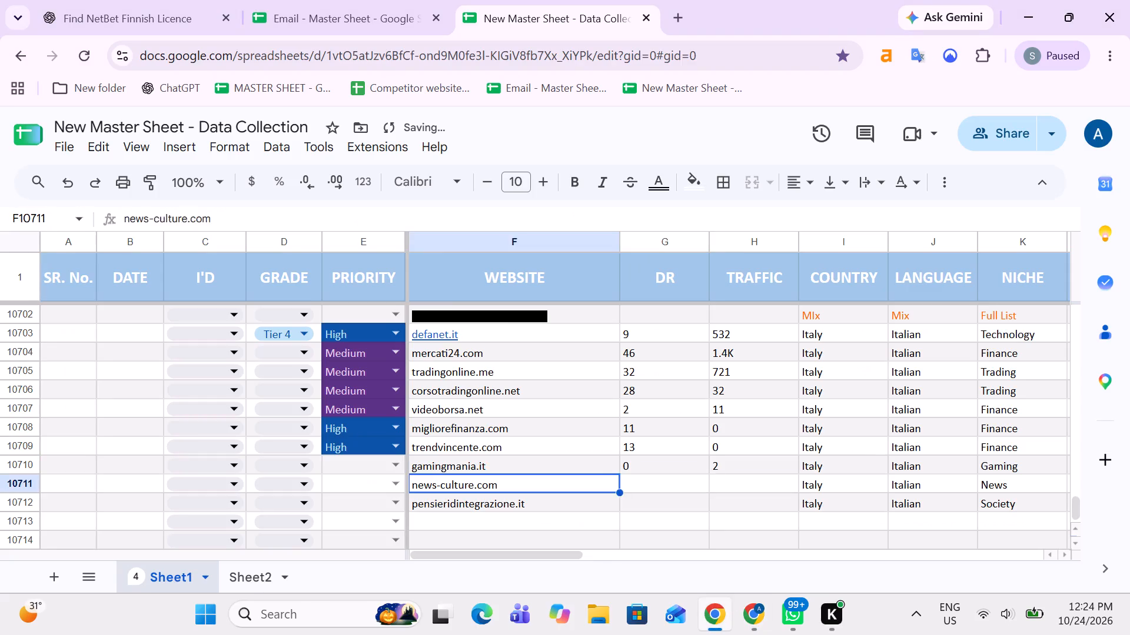
key("Up")
key("Right")
key("Left")
key("Left")
Search the gamingmania.it site for Netbet and look over the results page.
key("alt+Tab")
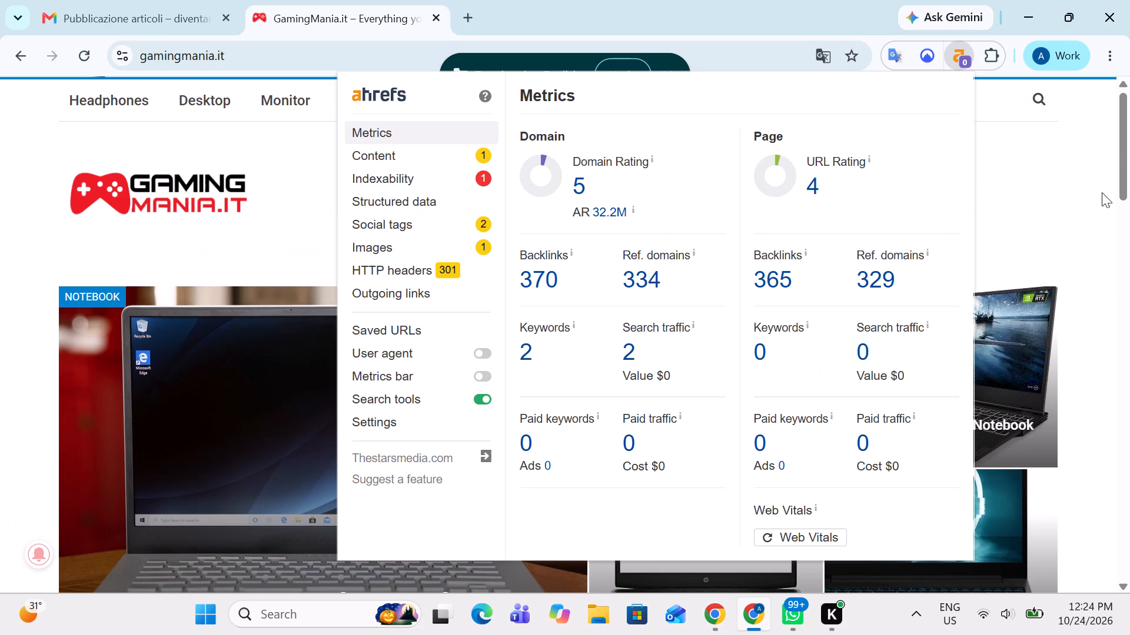
left_click(1036, 100)
left_click(842, 102)
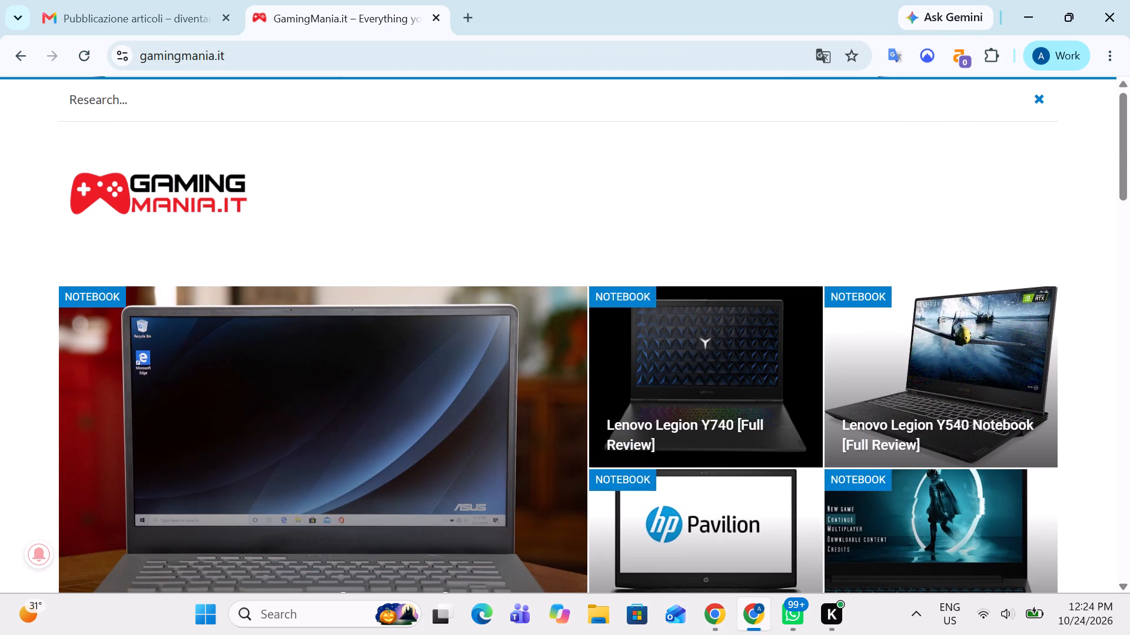
type("Netbet")
key("Return")
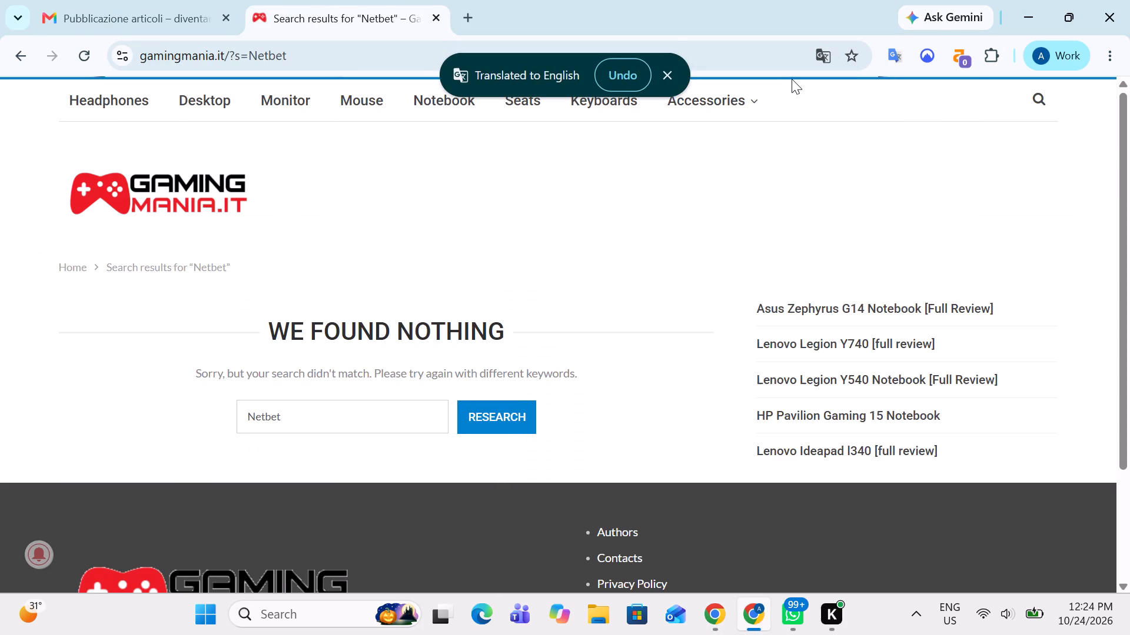
scroll(757, 245, "down", 2)
Set the Priority of gamingmania.it in row 10710 of the New Master Sheet to High.
key("alt+Tab")
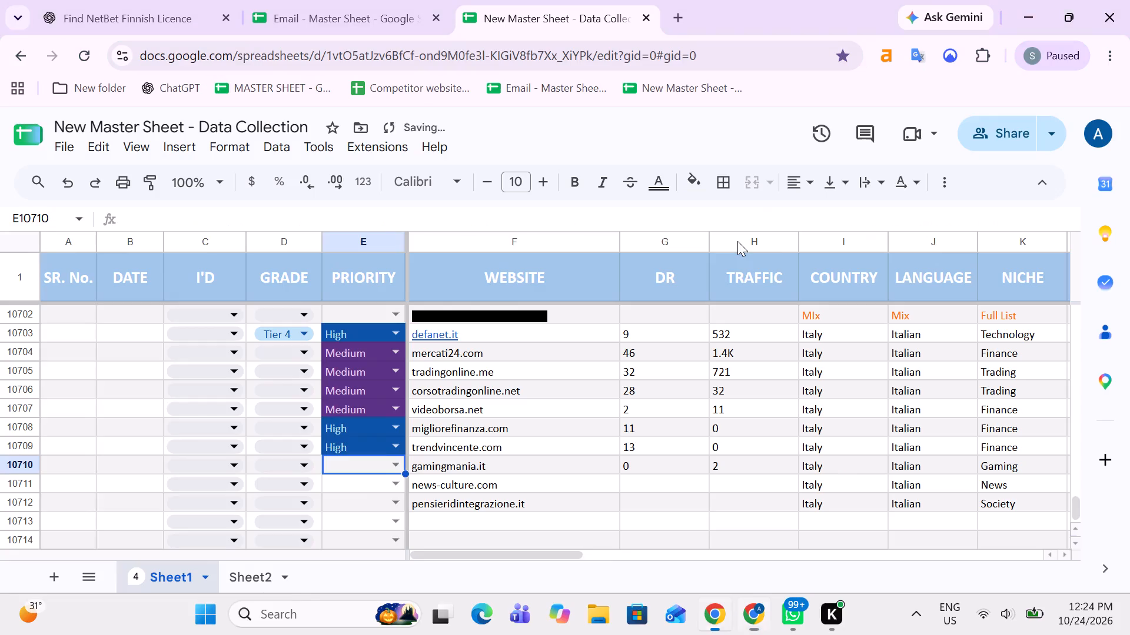
key("Right")
key("Left")
key("h")
key("Down")
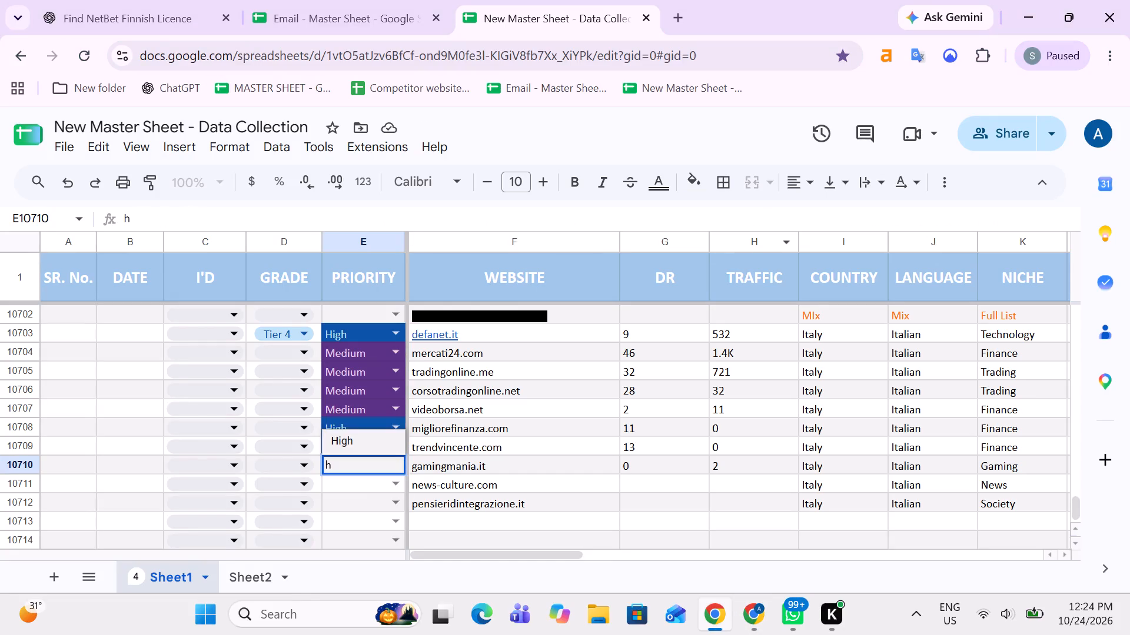
key("Return")
Copy the news-culture.com domain from row 10711 and open the site in place of gamingmania.it, continuing despite the insecure connection.
key("Right")
key("ctrl+c")
key("alt+Tab")
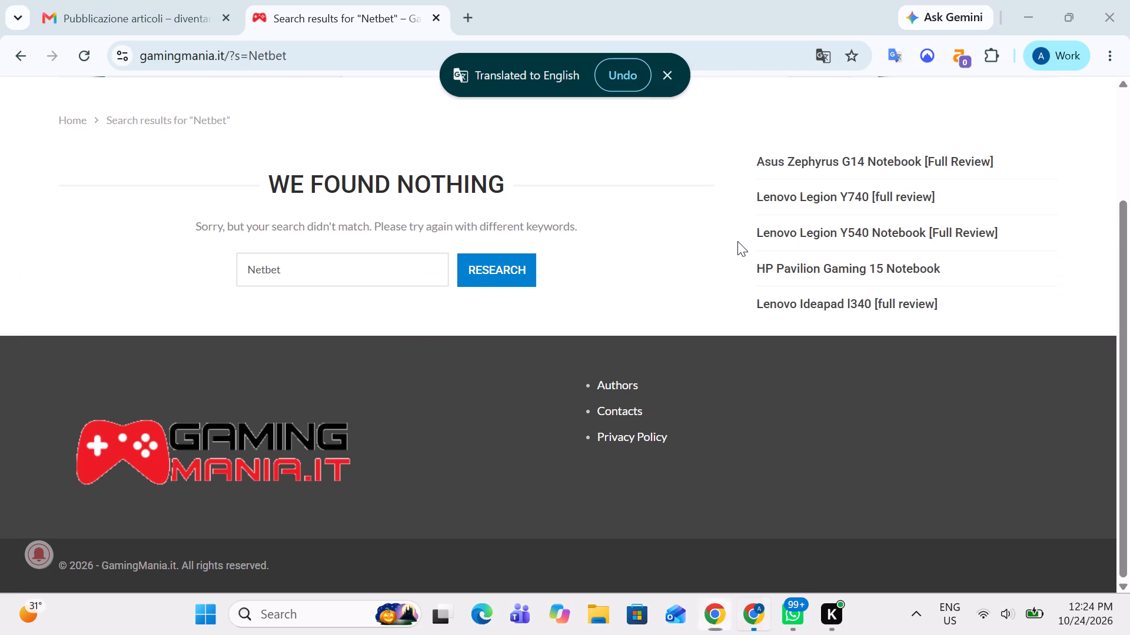
left_click(340, 49)
key("ctrl+v")
key("Return")
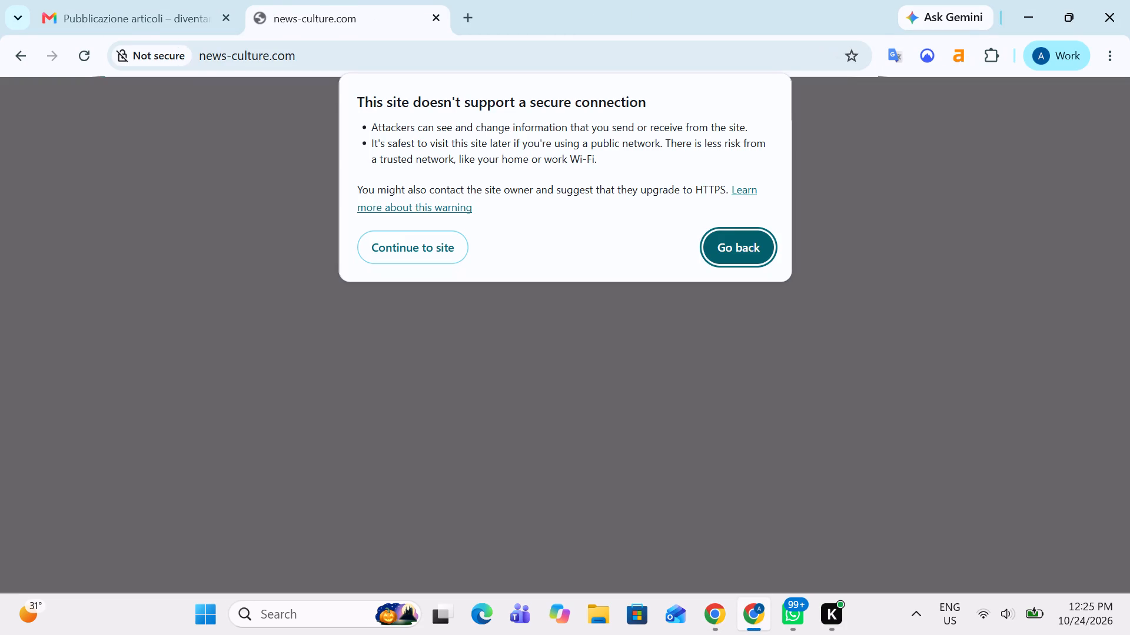
left_click(404, 250)
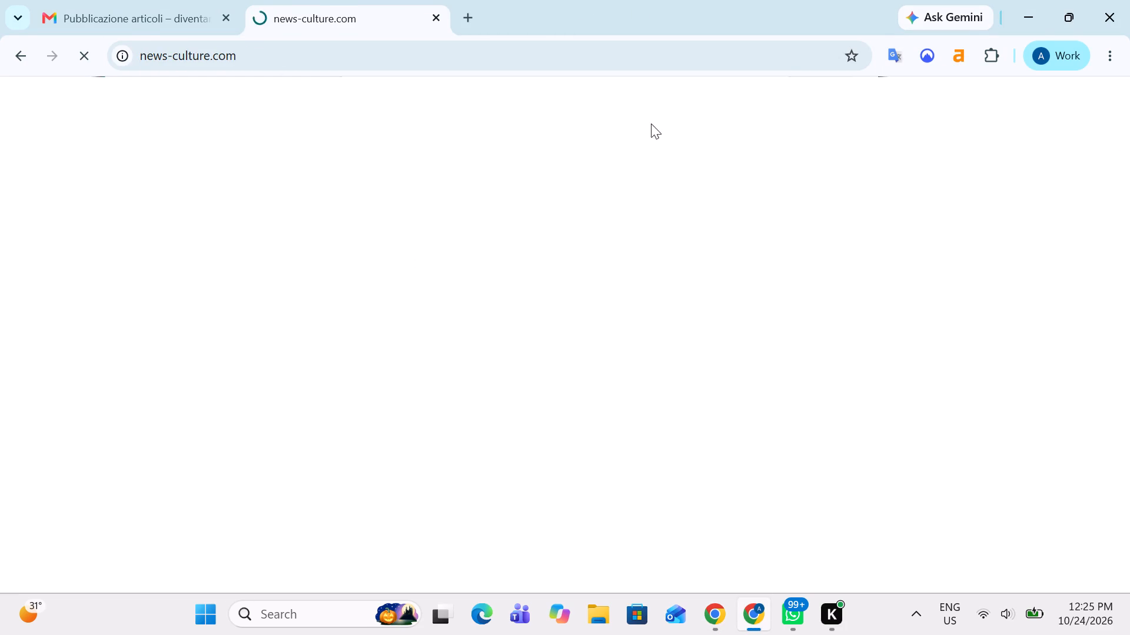
left_click(395, 249)
Check the Ahrefs metrics of news-culture.com and record DR 5 and Traffic 0 in row 10711 of the New Master Sheet.
left_click(967, 63)
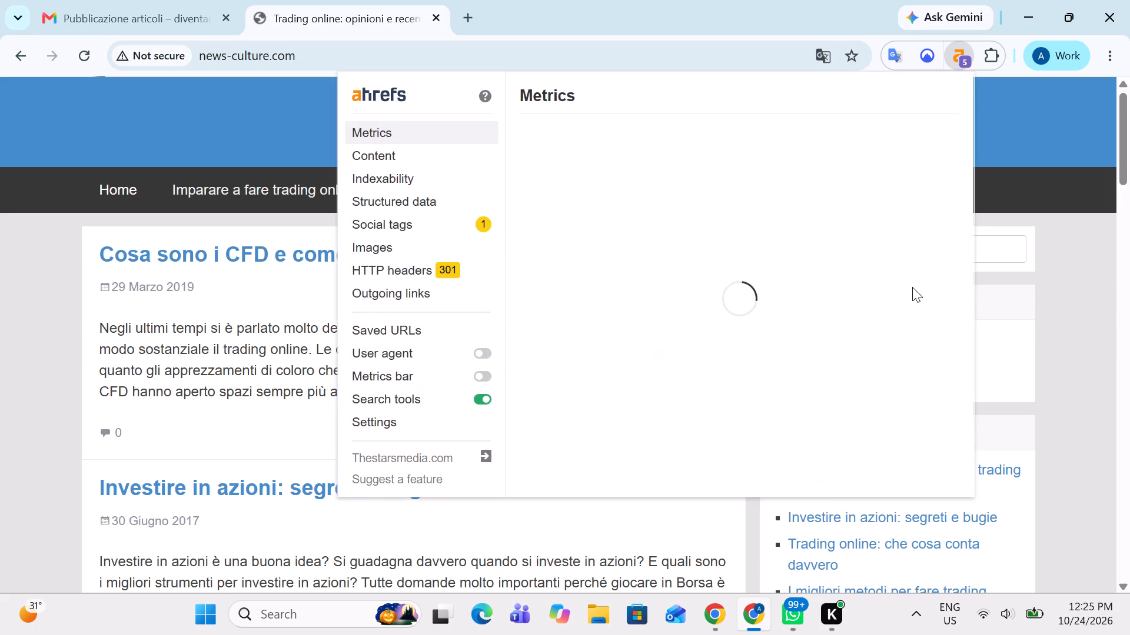
key("alt+Tab")
key("Right")
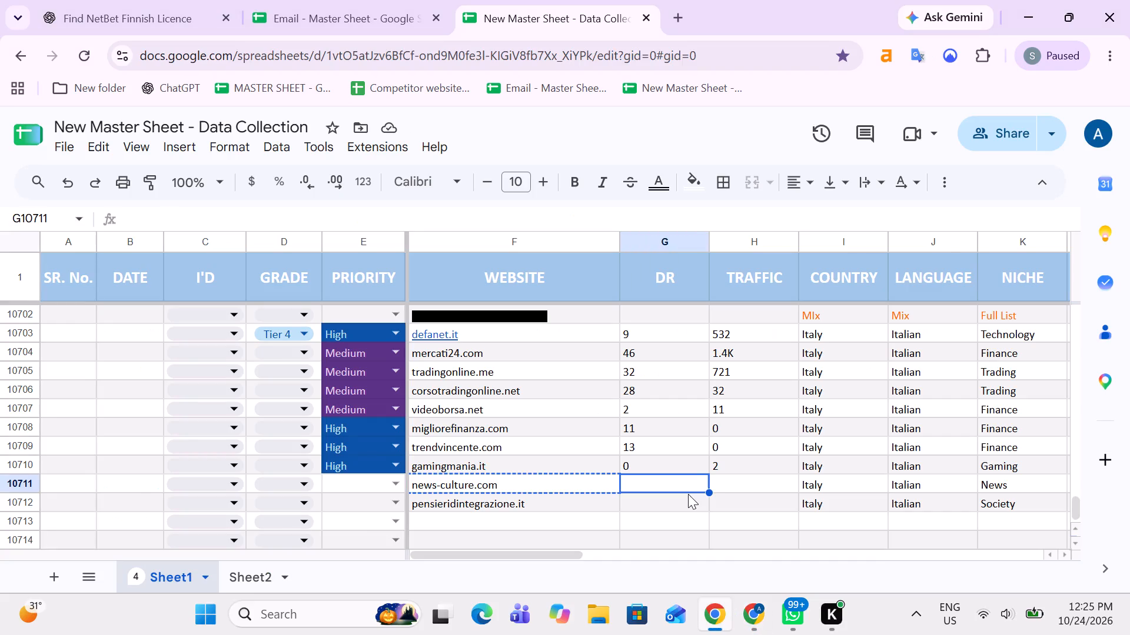
key("5")
key("Right")
key("0")
key("Down")
Set the Priority of news-culture.com in row 10711 to High.
key("Left")
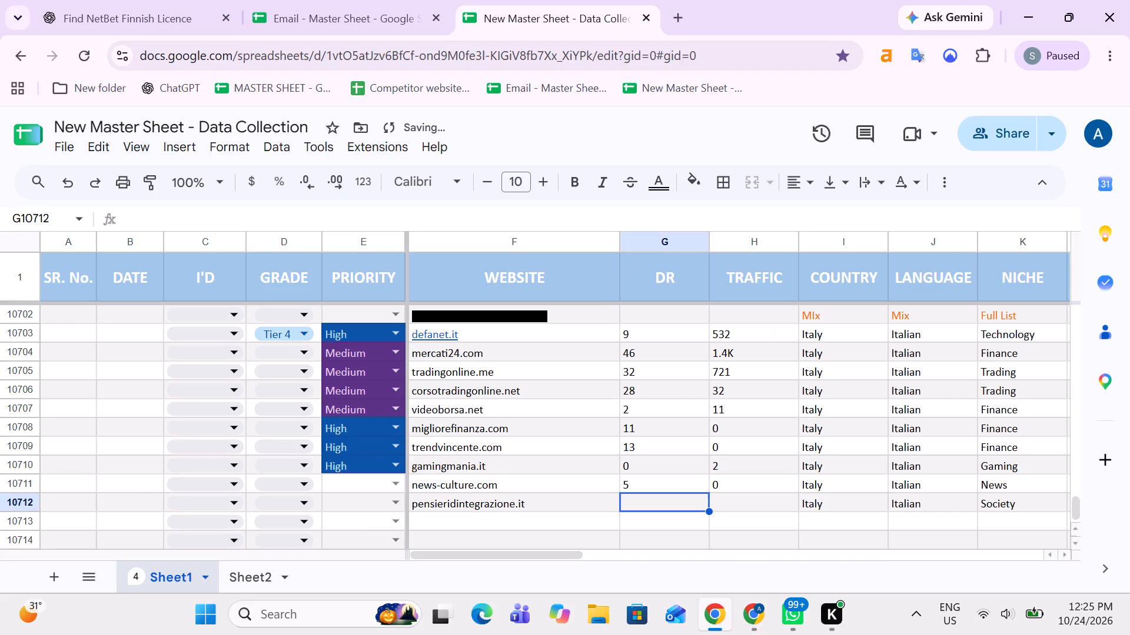
key("Left")
key("Up")
key("Right")
key("Left")
key("Left")
key("h")
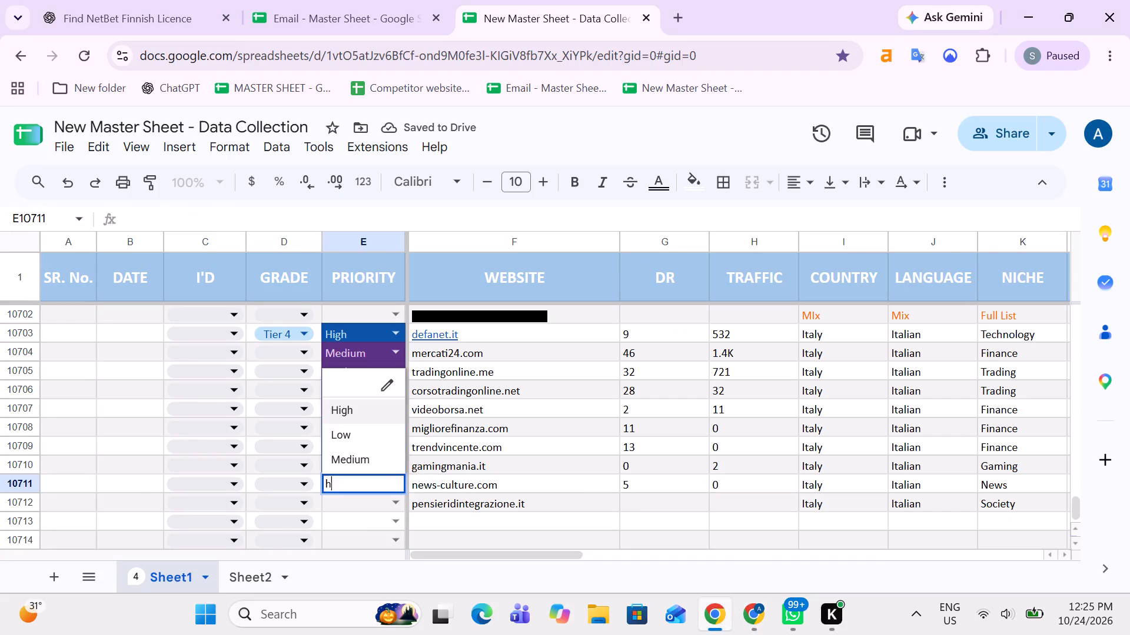
key("Down")
key("Return")
Copy the pensieridintegrazione.it domain from row 10712 and open the site in place of news-culture.com.
key("Right")
key("ctrl+c")
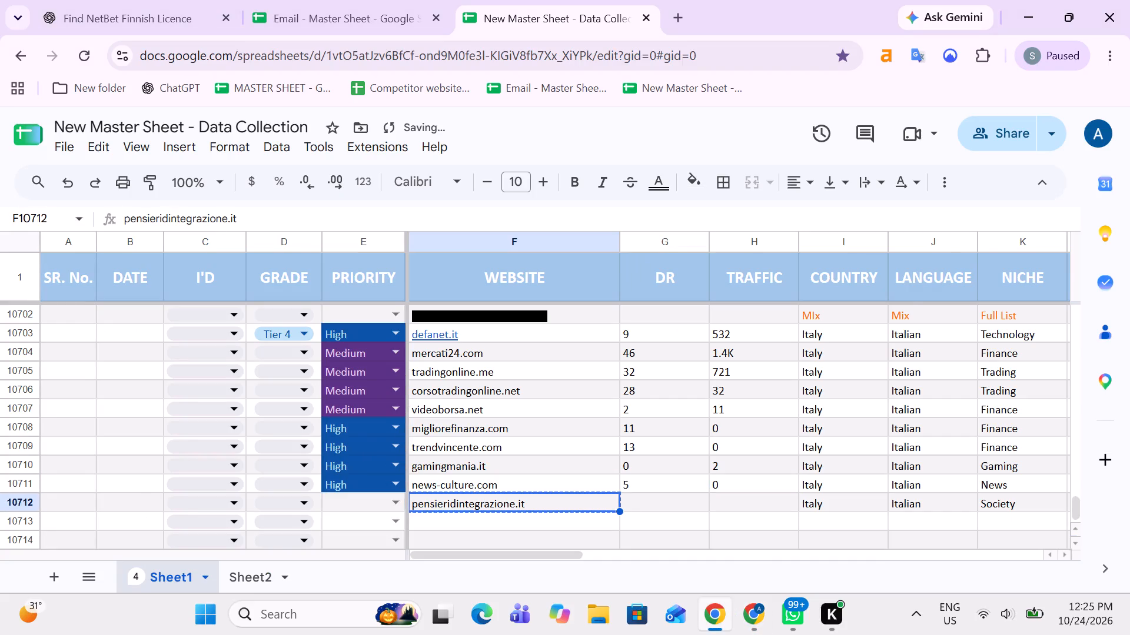
key("alt+Tab")
left_click(375, 44)
key("ctrl+v")
key("Return")
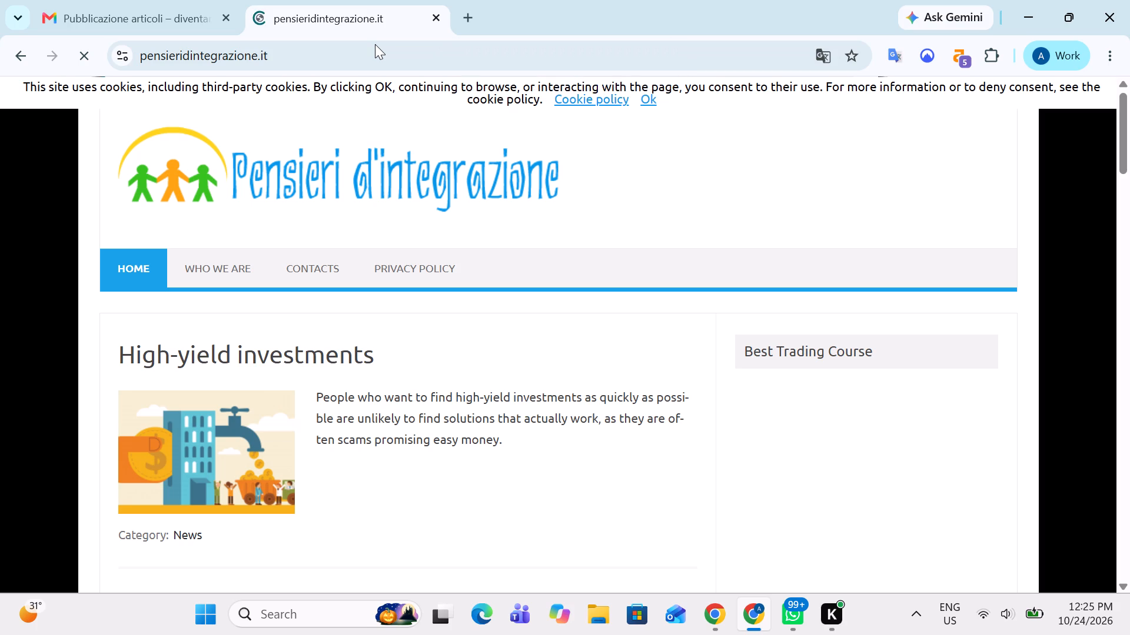
Search pensieridintegrazione.it for Netbet and look over the search page.
scroll(670, 259, "up", 8)
scroll(694, 319, "down", 6)
scroll(607, 355, "up", 13)
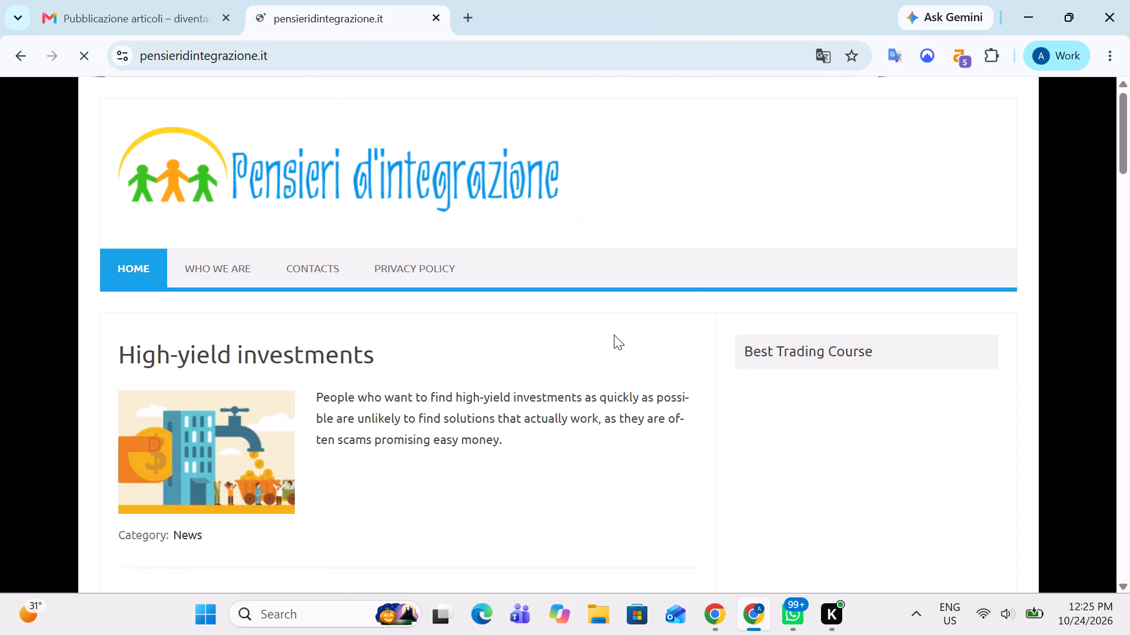
scroll(614, 335, "up", 5)
scroll(881, 347, "down", 1)
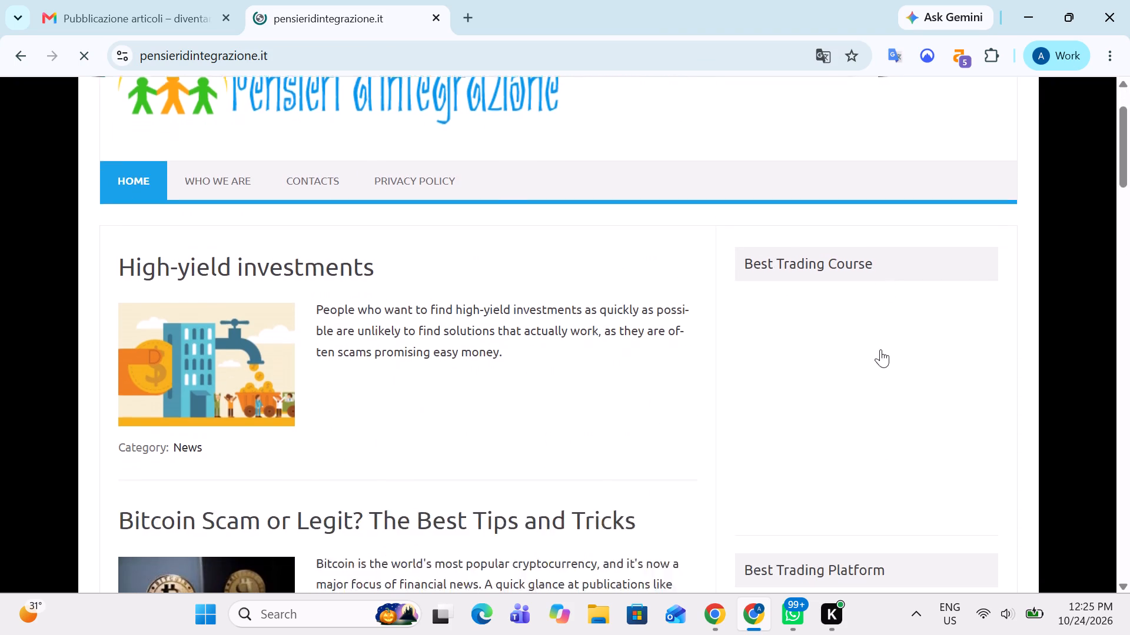
scroll(880, 349, "down", 1)
scroll(825, 335, "down", 7)
scroll(771, 354, "down", 12)
scroll(765, 363, "up", 7)
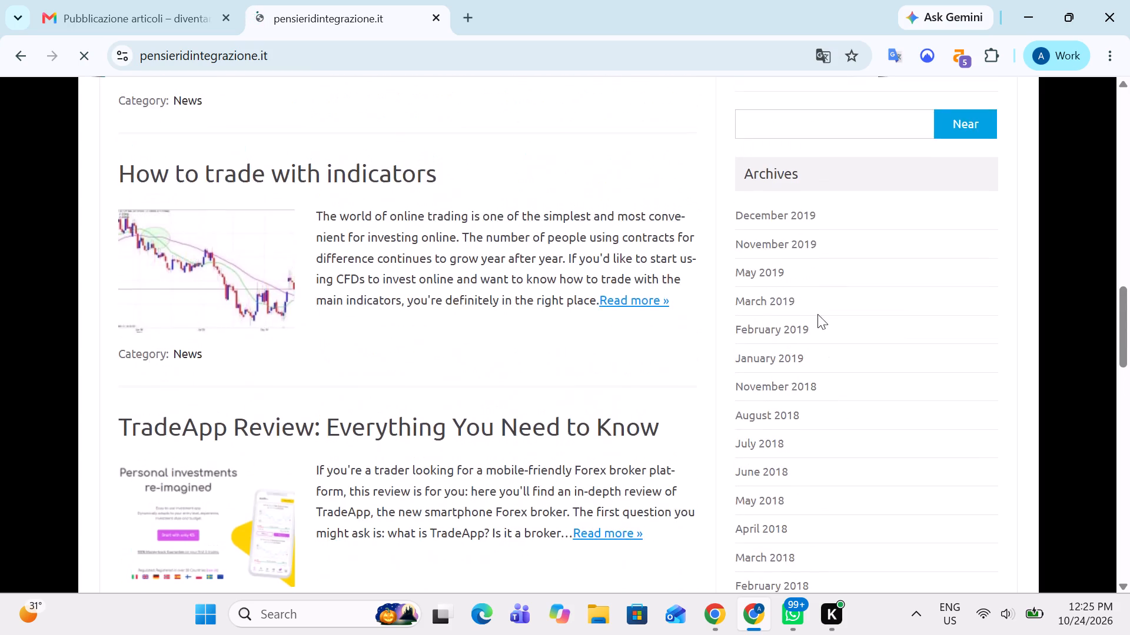
scroll(810, 307, "up", 1)
left_click(812, 211)
left_click(836, 265)
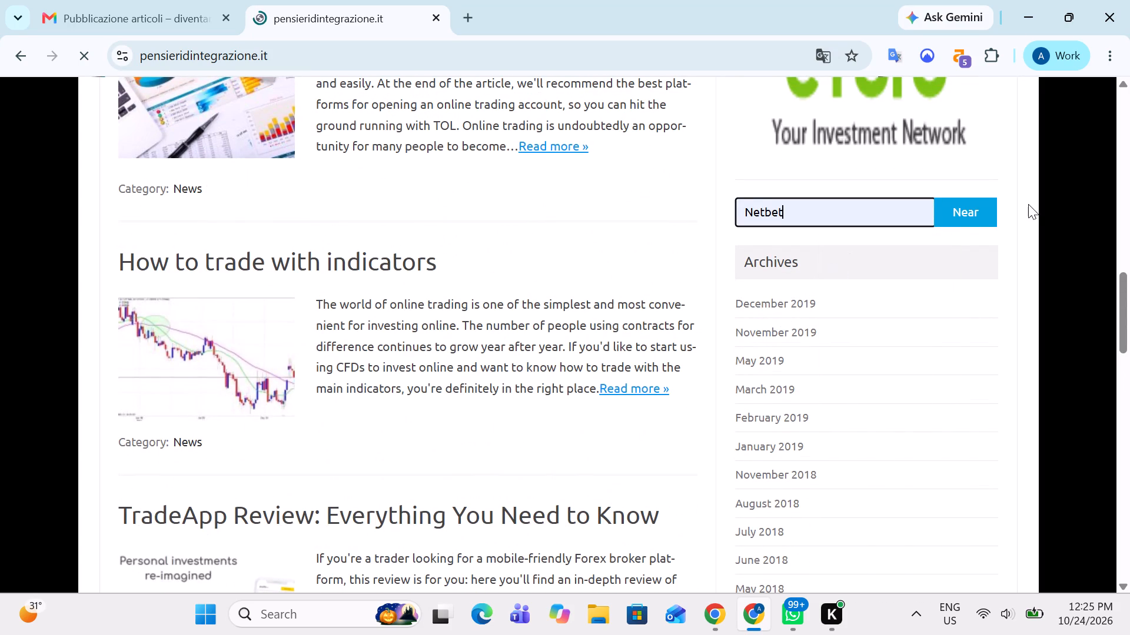
left_click(975, 210)
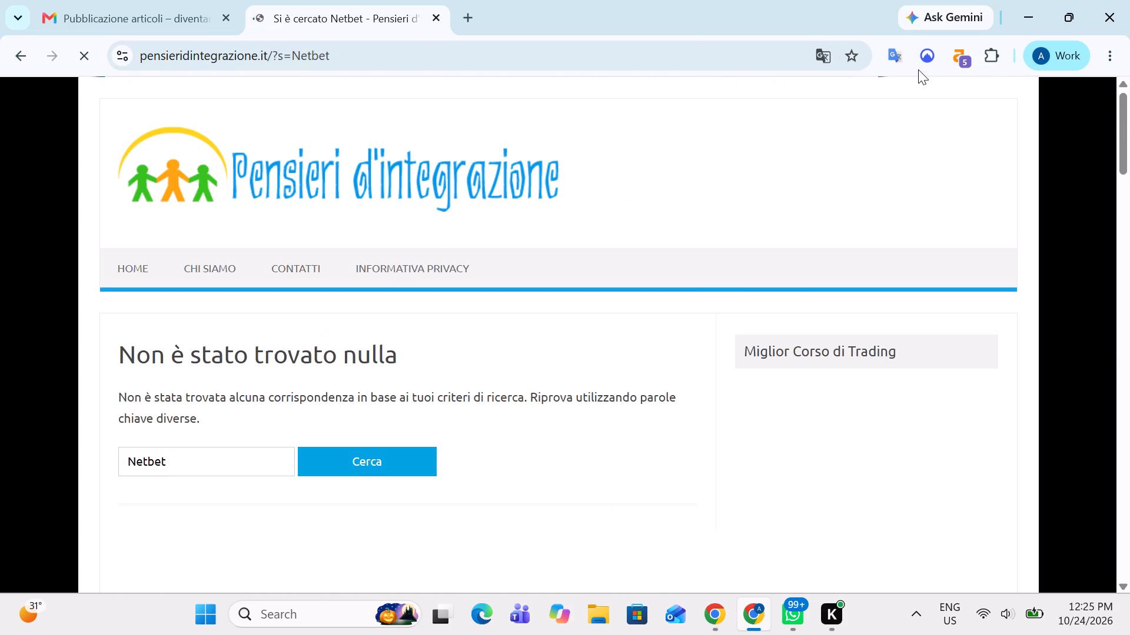
scroll(789, 249, "down", 3)
Check the Ahrefs metrics of pensieridintegrazione.it and record DR 5 and Traffic 0 in row 10712 of the New Master Sheet.
left_click(953, 68)
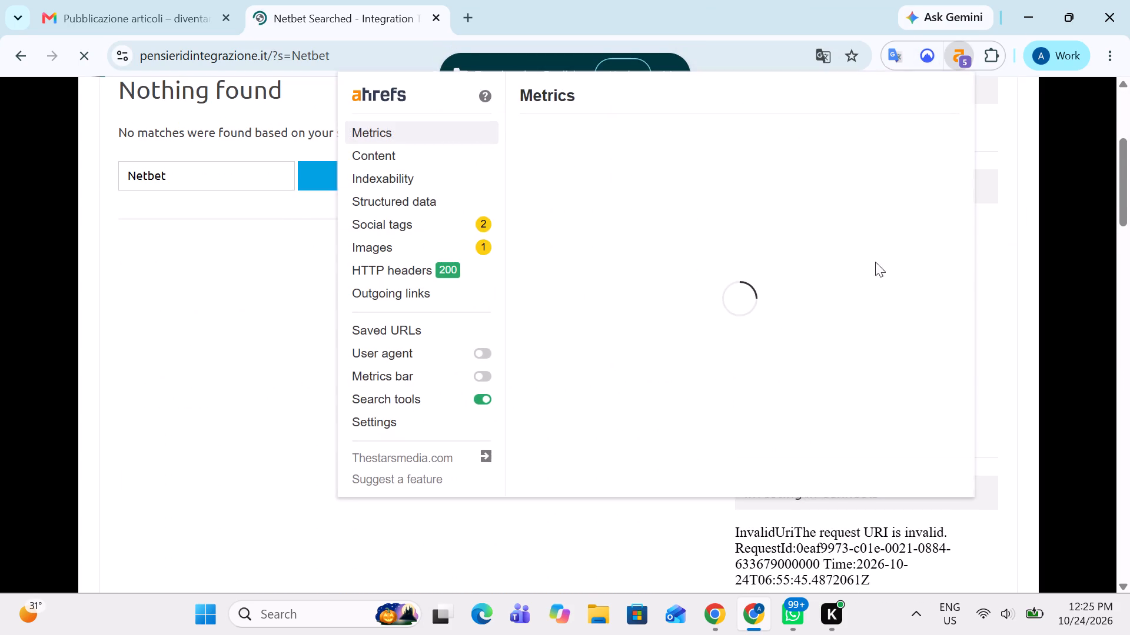
key("alt+Tab")
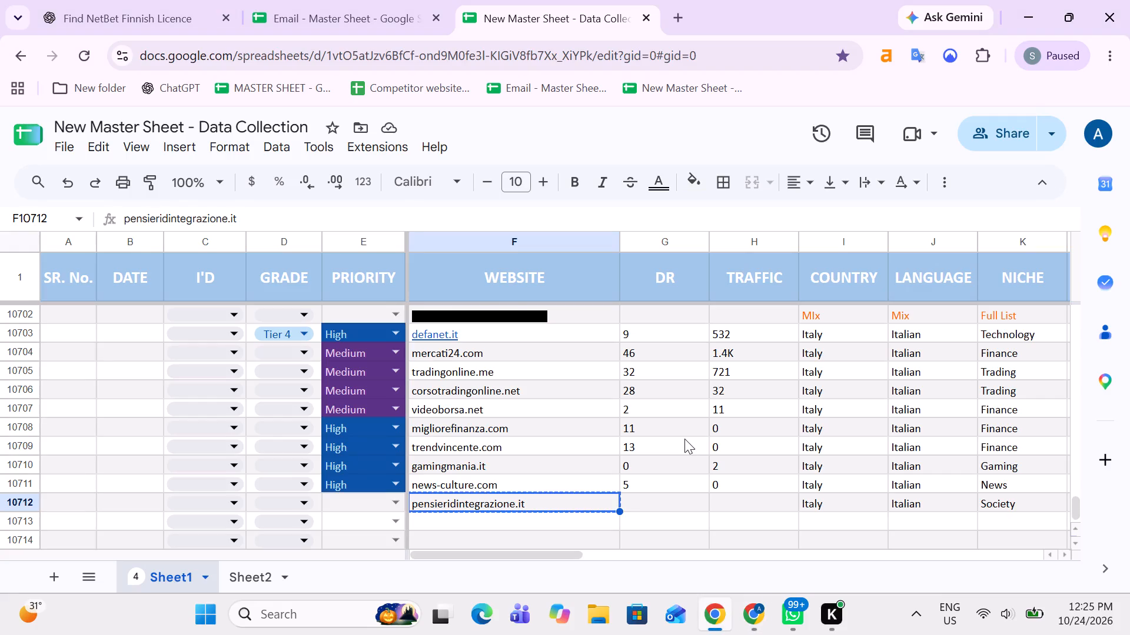
key("Left")
key("Right")
key("Right")
key("5")
key("Right")
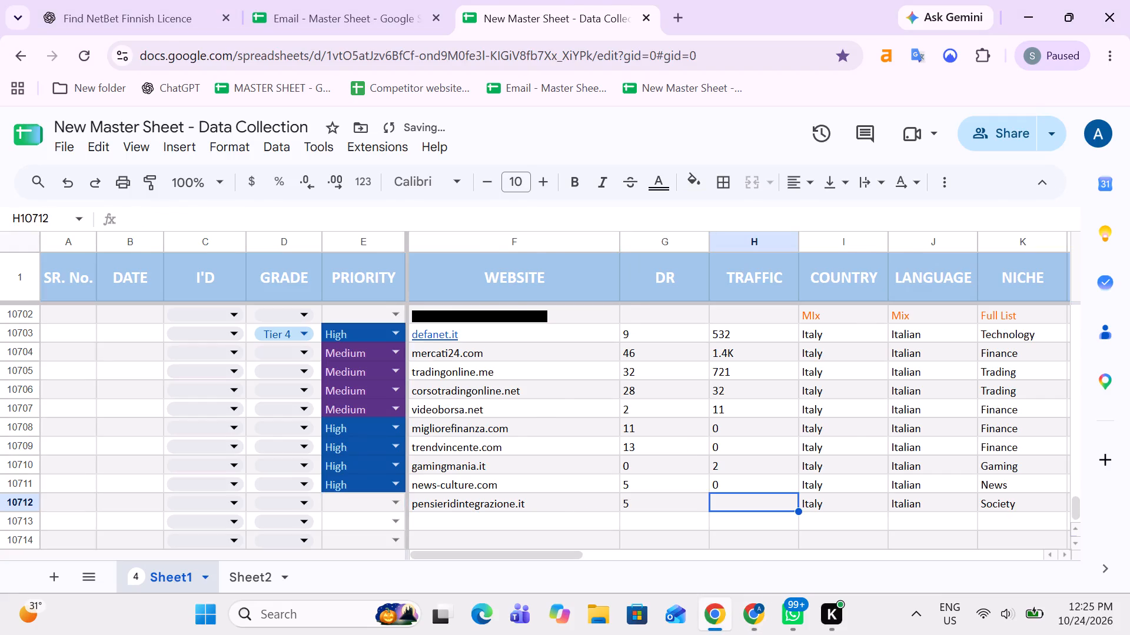
key("alt+Tab")
key("alt+Tab")
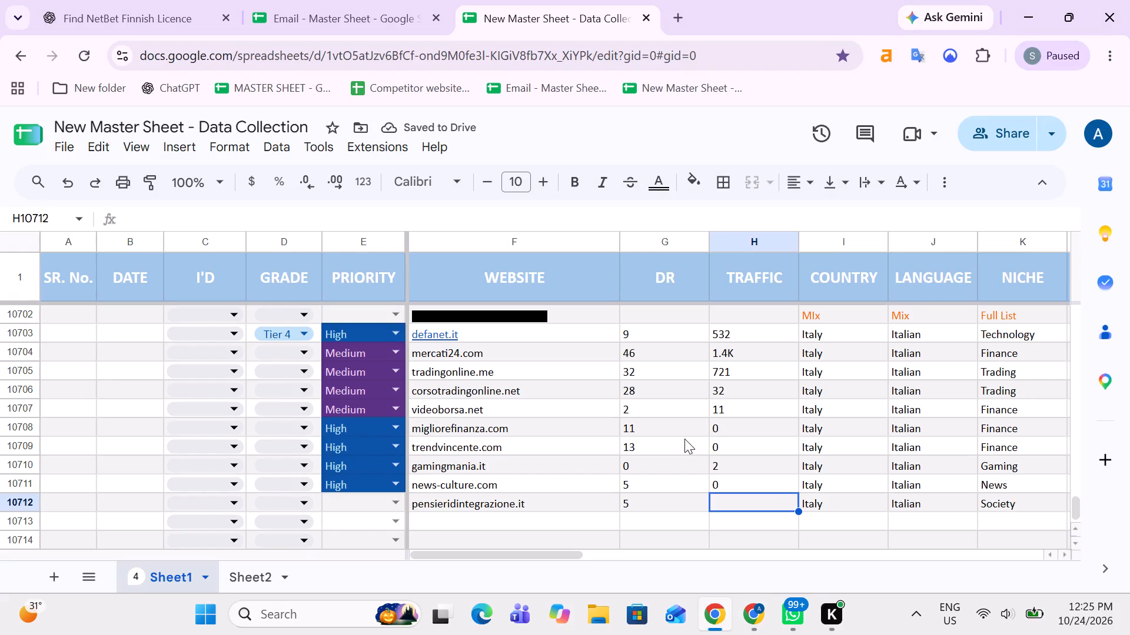
key("0")
Set the Priority of pensieridintegrazione.it in row 10712 to High.
key("Left")
key("Left")
key("Left")
key("Right")
key("Left")
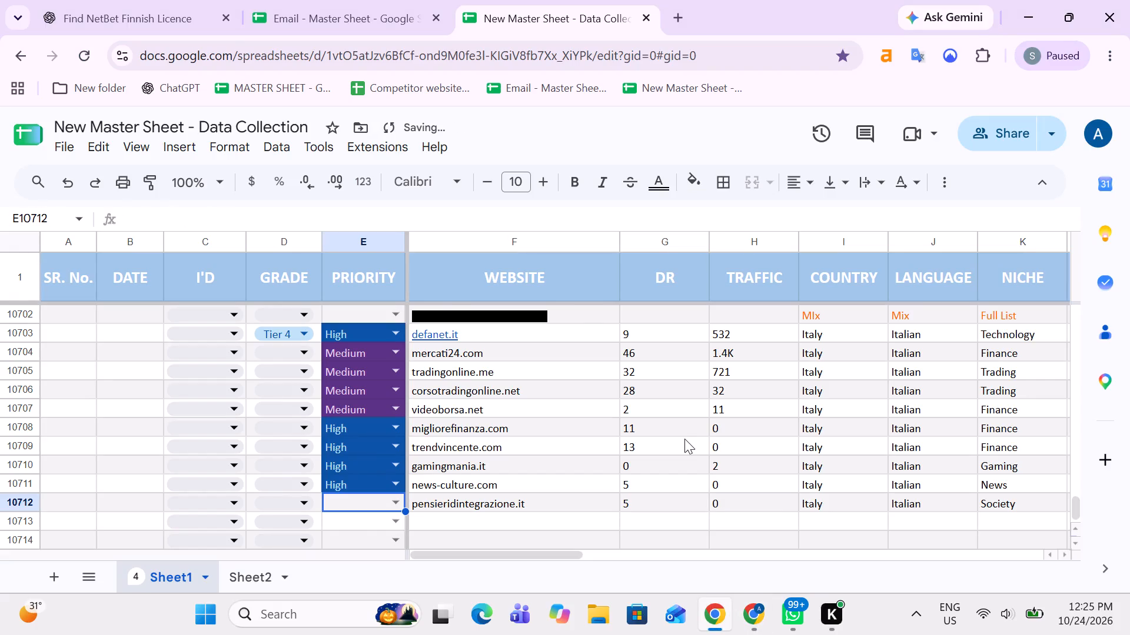
key("h")
key("Down")
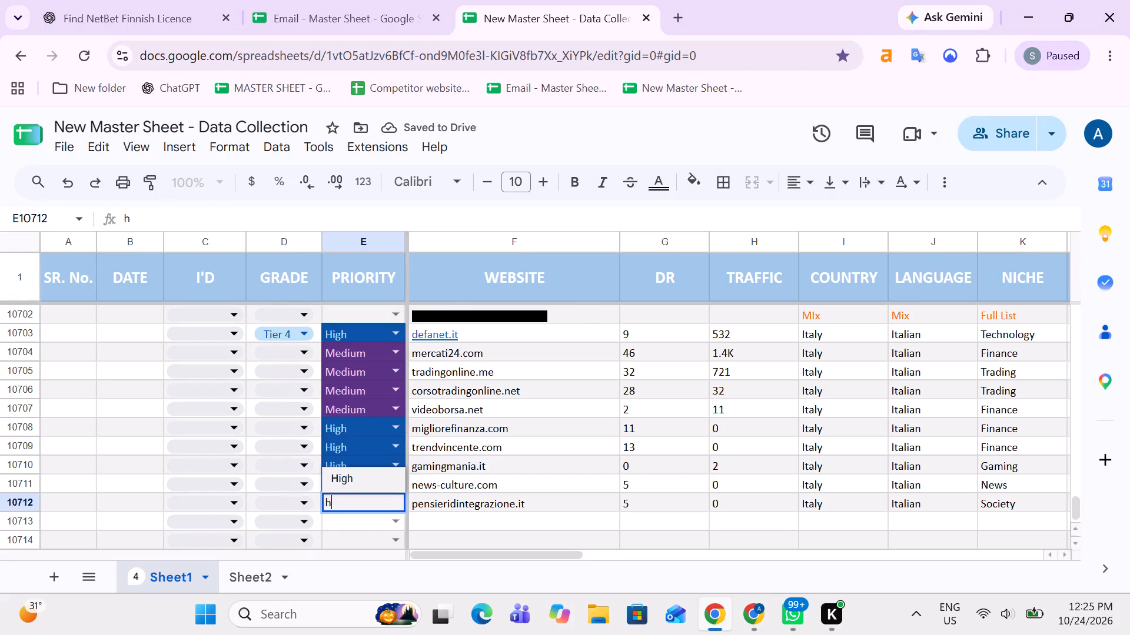
key("Return")
Set the Grade of corsotradingonline.net in row 10706 to Tier 4.
key("Up")
key("Up")
key("Up")
key("Left")
key("Right")
key("Right")
key("Right")
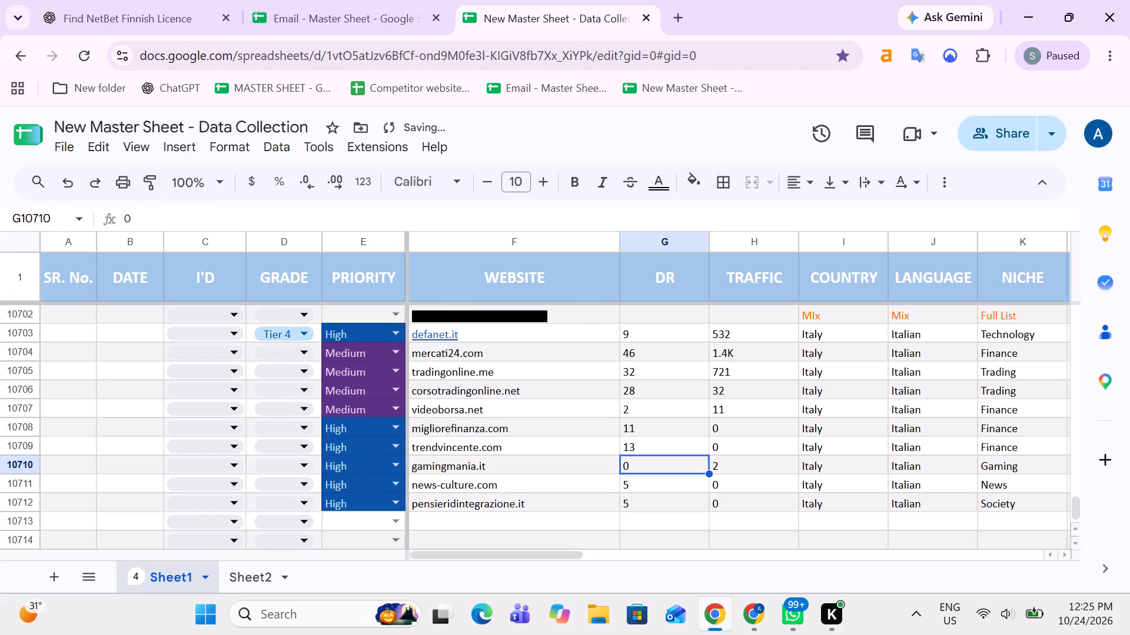
key("Up")
key("Up")
key("Up")
key("Up")
key("Down")
key("Right")
key("Up")
key("Left")
key("Left")
key("Left")
key("Left")
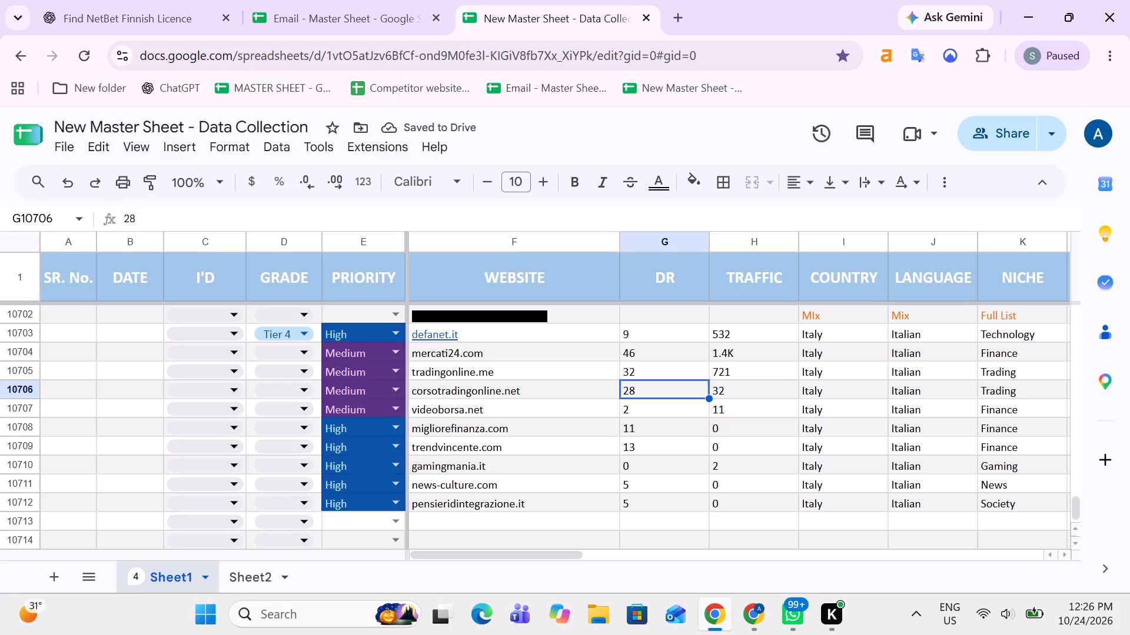
key("Left")
key("Left")
key("Right")
key("Right")
key("Right")
key("Left")
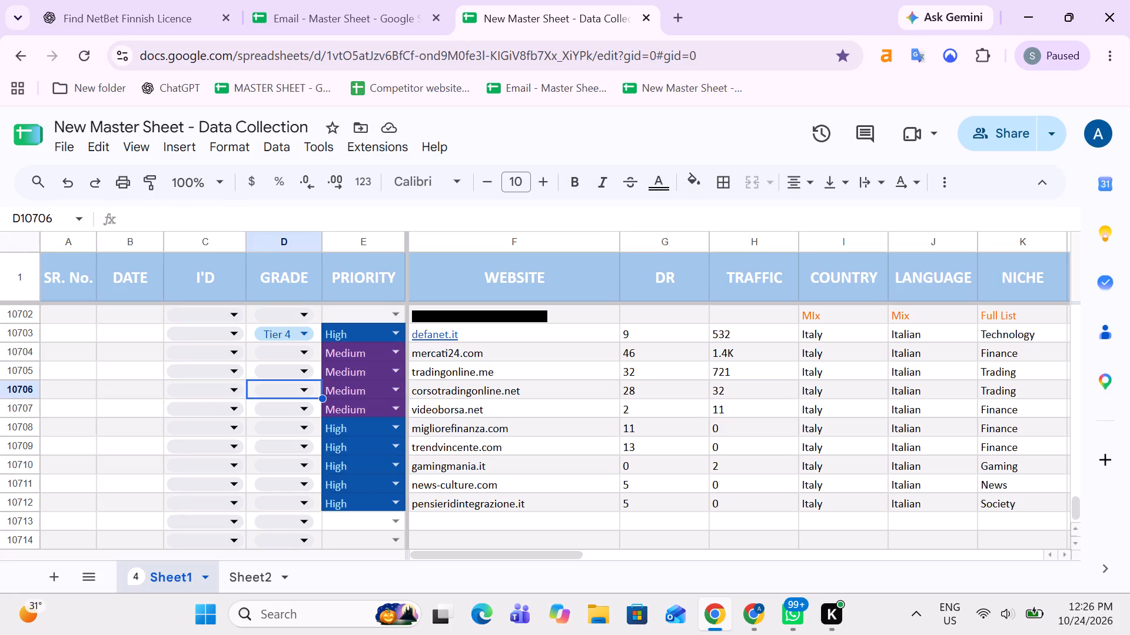
key("t")
key("Up")
key("Return")
Copy the Tier 4 grade from row 10706 into the Grade cells of rows 10707 to 10712.
key("Up")
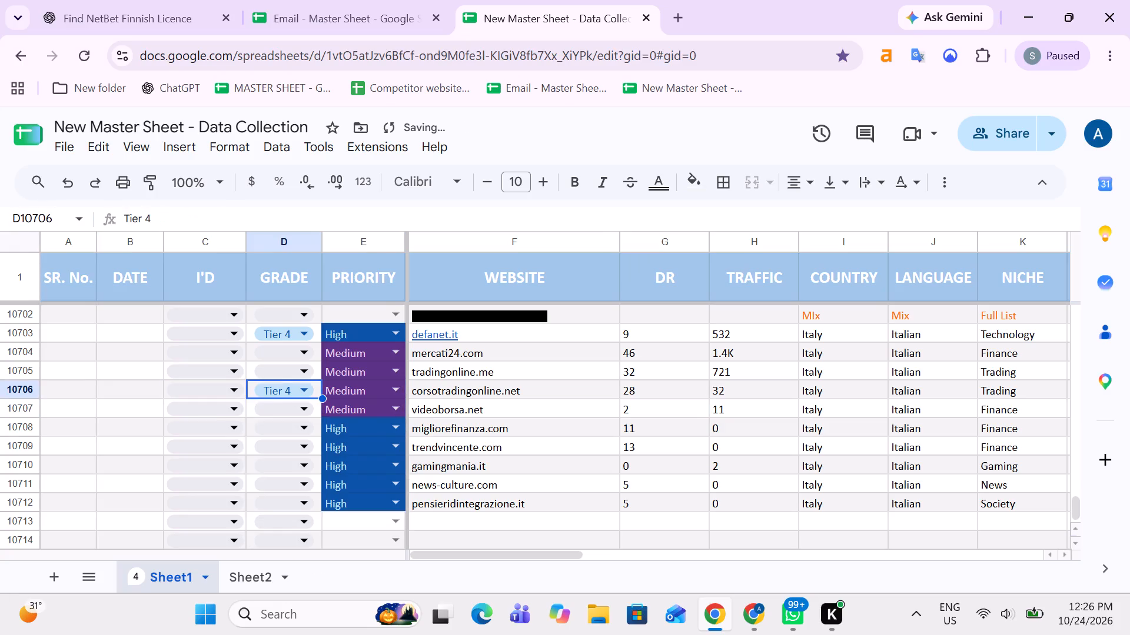
key("ctrl+c")
key("Down")
key("shift+Down")
key("shift+Down")
key("shift+Down")
key("shift+Down")
key("shift+Down")
key("shift+Down")
key("shift+Up")
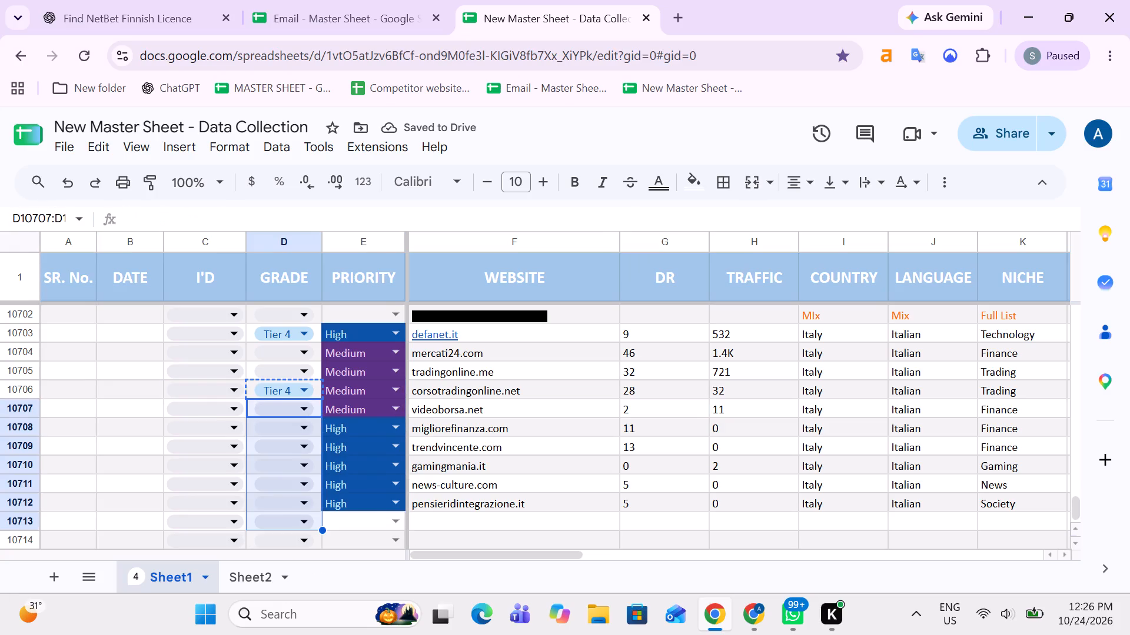
key("ctrl+v")
Set the Grade of mercati24.com in row 10704 to Tier 1.
key("Up")
key("Up")
key("Up")
key("Right")
key("Right")
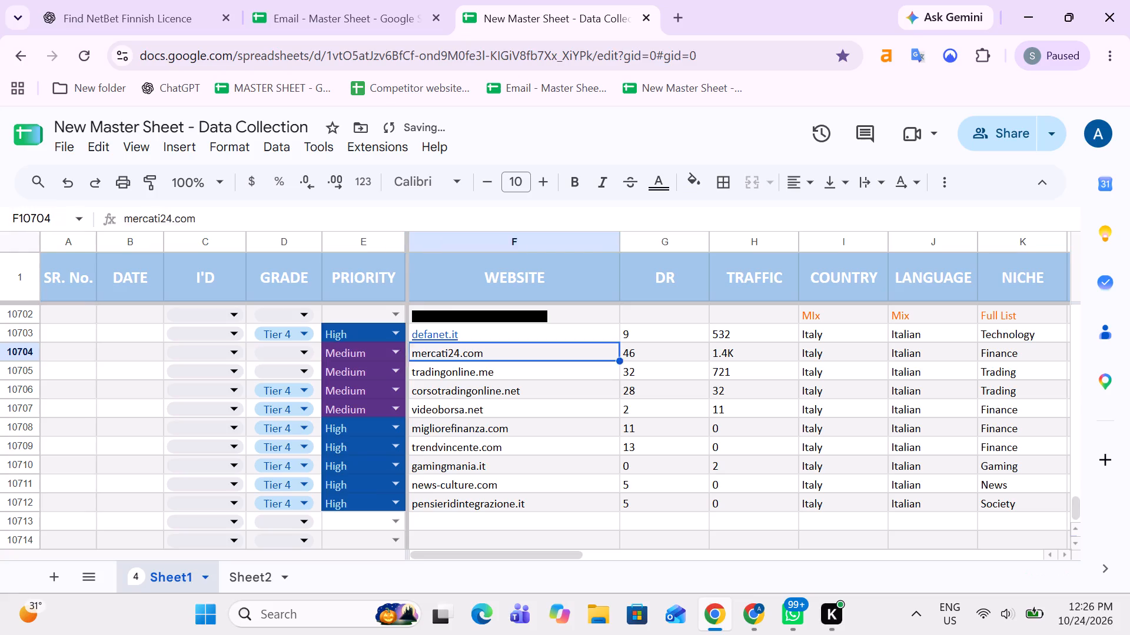
key("Right")
key("Right")
key("Left")
key("Left")
key("Left")
key("Left")
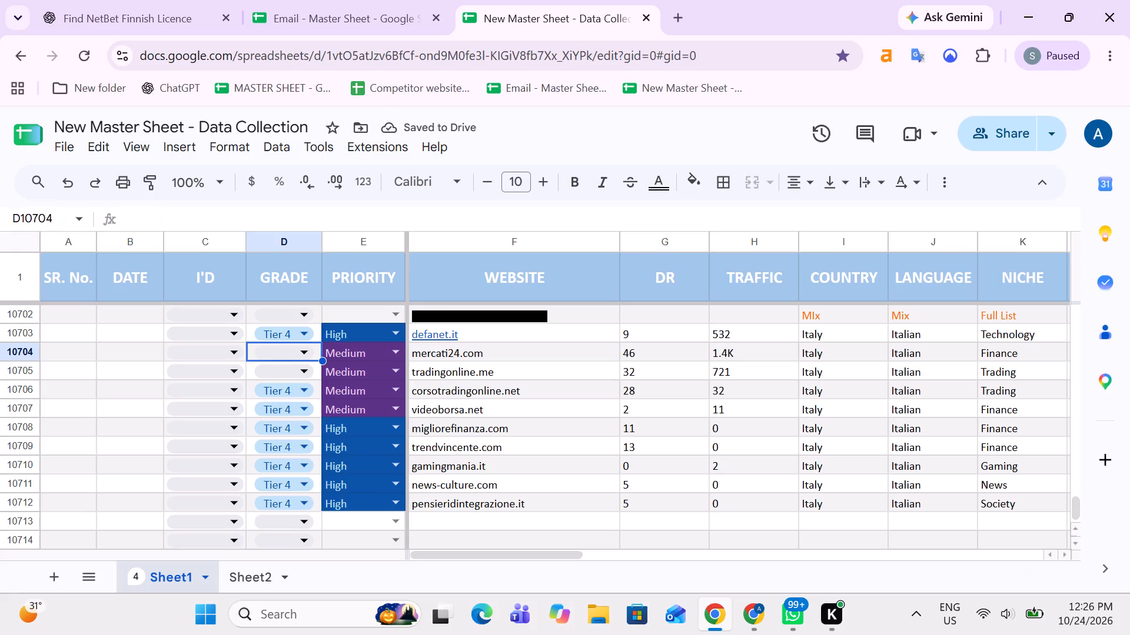
key("t")
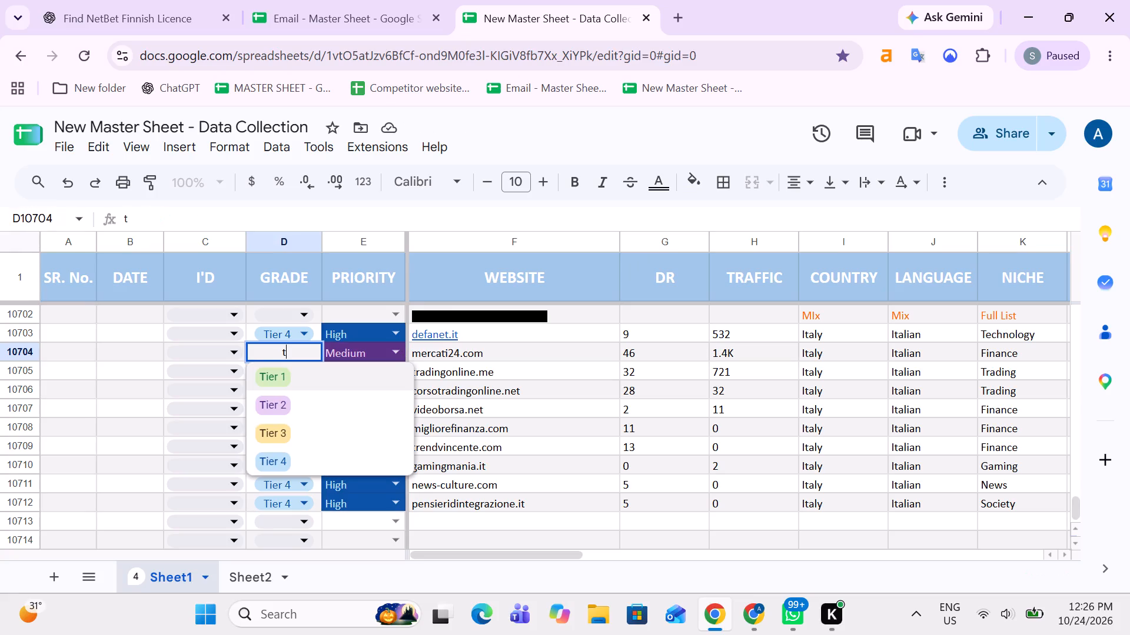
key("Up")
key("Up")
key("Up")
key("Up")
key("Return")
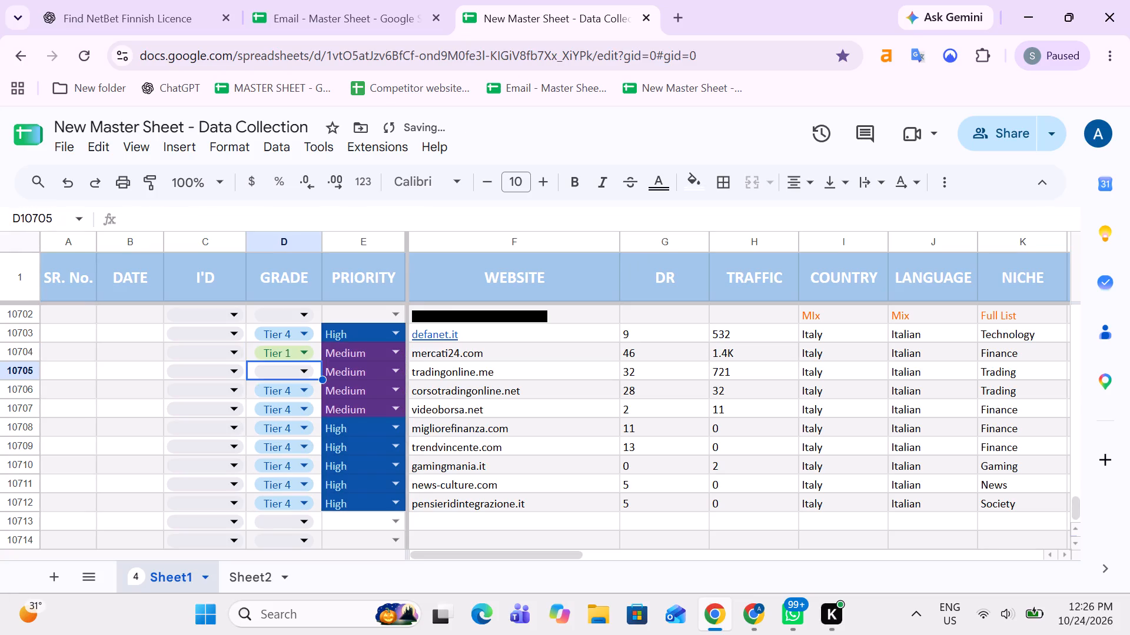
Set the Grade of tradingonline.me in row 10705 to Tier 2.
key("Right")
key("Right")
key("Right")
key("Right")
key("Left")
key("Left")
key("Left")
key("Left")
key("Left")
key("Right")
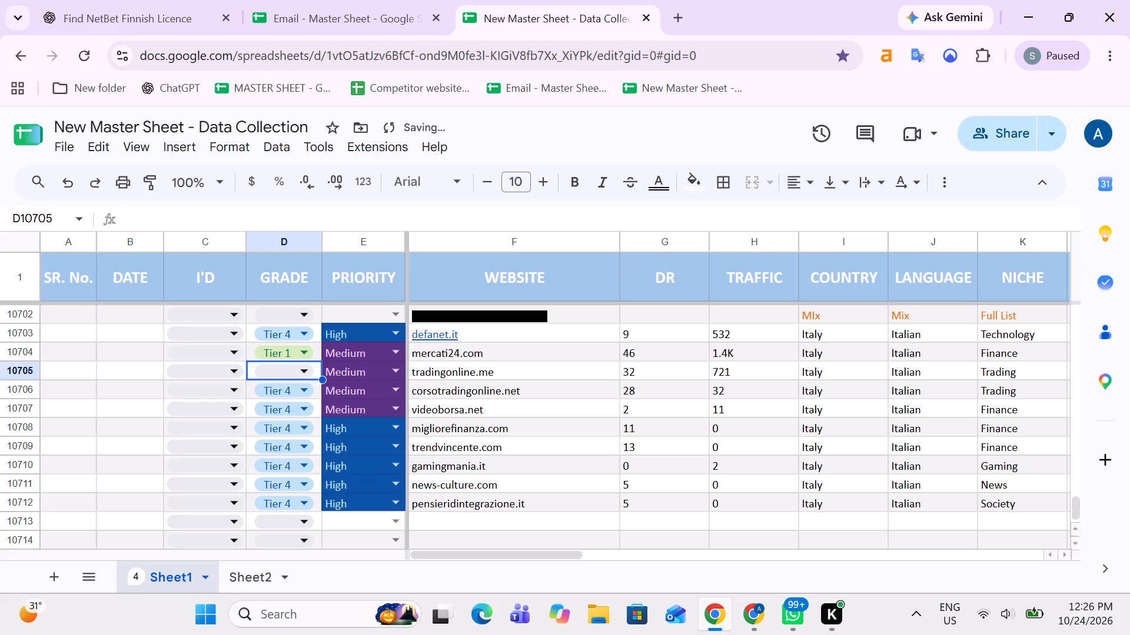
key("t")
key("Up")
key("Up")
key("Up")
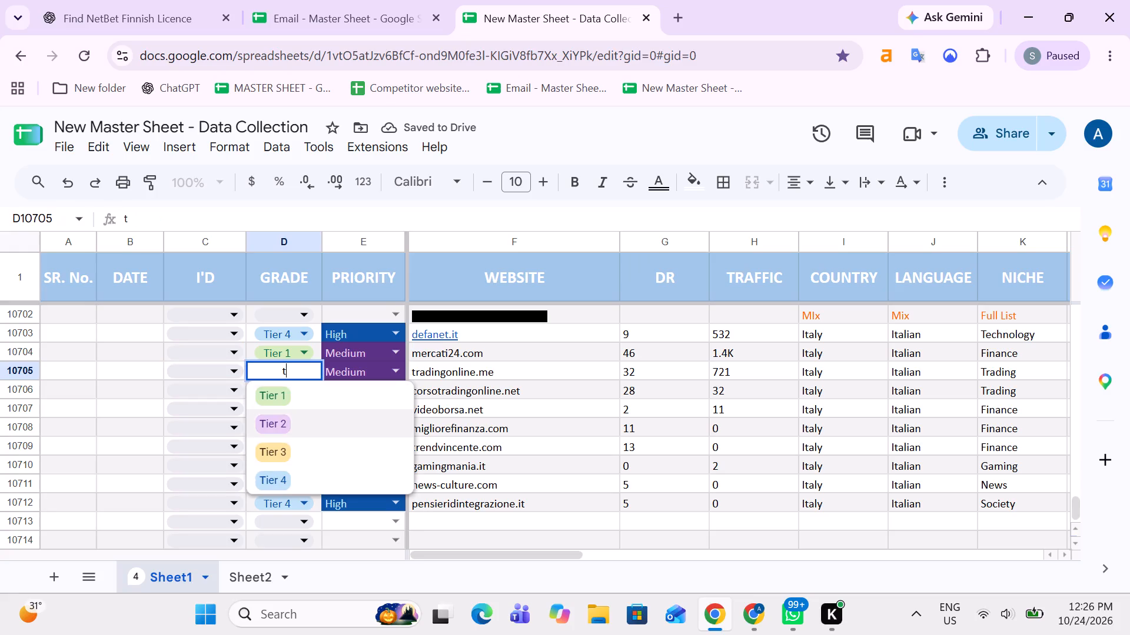
key("Return")
Review the Italian site rows 10703 to 10712 across their columns, from Priority and Website through Price, Link Policy, Website Type and Contact Details.
key("Right")
key("Right")
key("Right")
key("Left")
key("ctrl+Down")
key("Down")
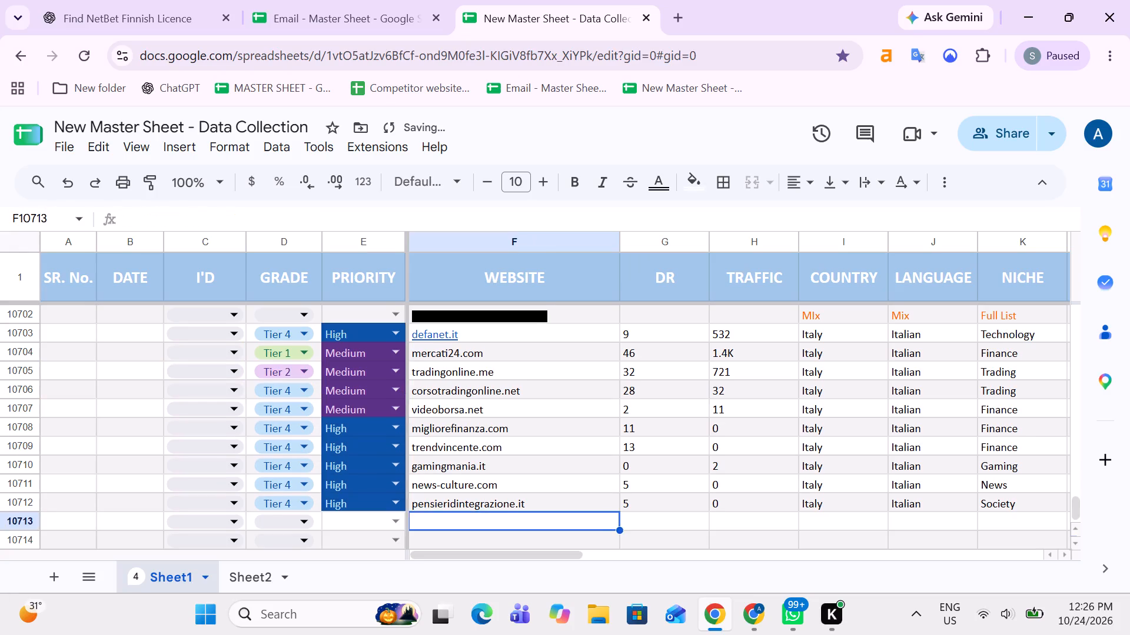
key("Down")
key("Down")
key("Up")
key("Up")
key("Up")
key("Right")
key("Left")
key("Left")
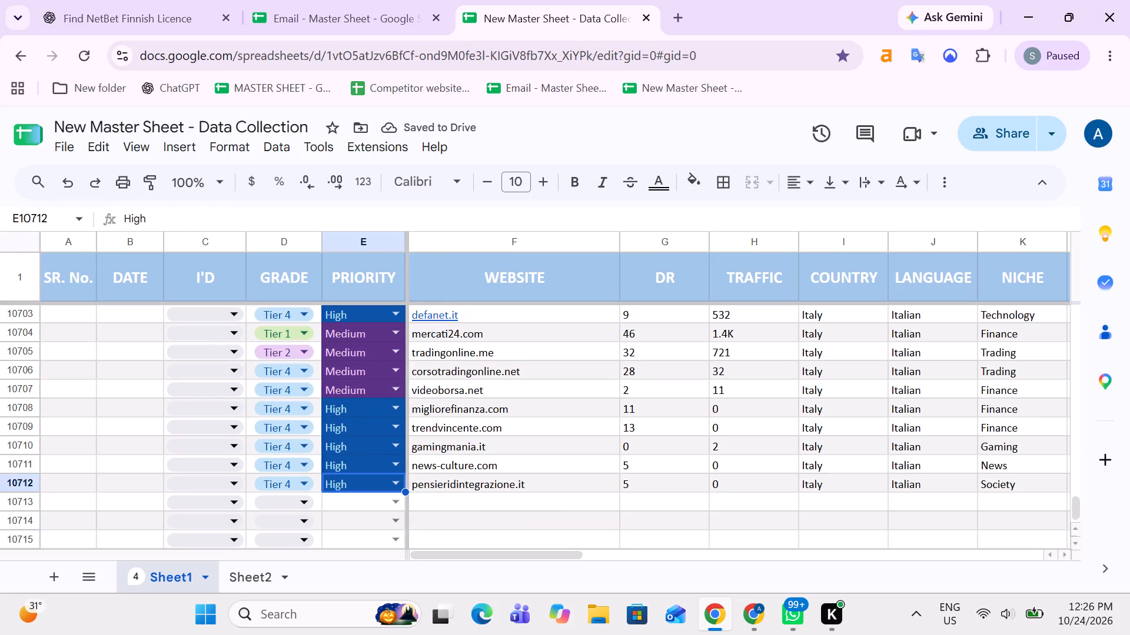
key("Up")
key("Up")
key("Up")
key("Up")
key("Up")
key("Down")
key("Right")
key("Right")
key("Right")
key("Right")
key("Right")
key("Right")
key("Right")
key("Right")
key("Right")
key("Right")
key("Right")
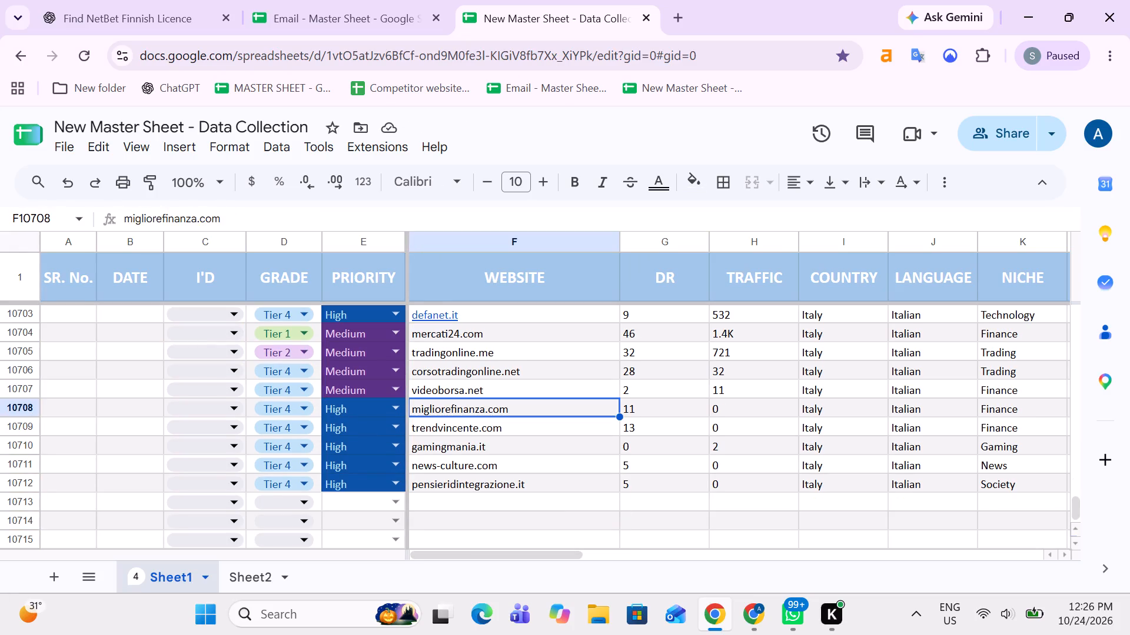
key("Left")
key("Left")
key("Left")
key("Left")
key("Left")
key("Left")
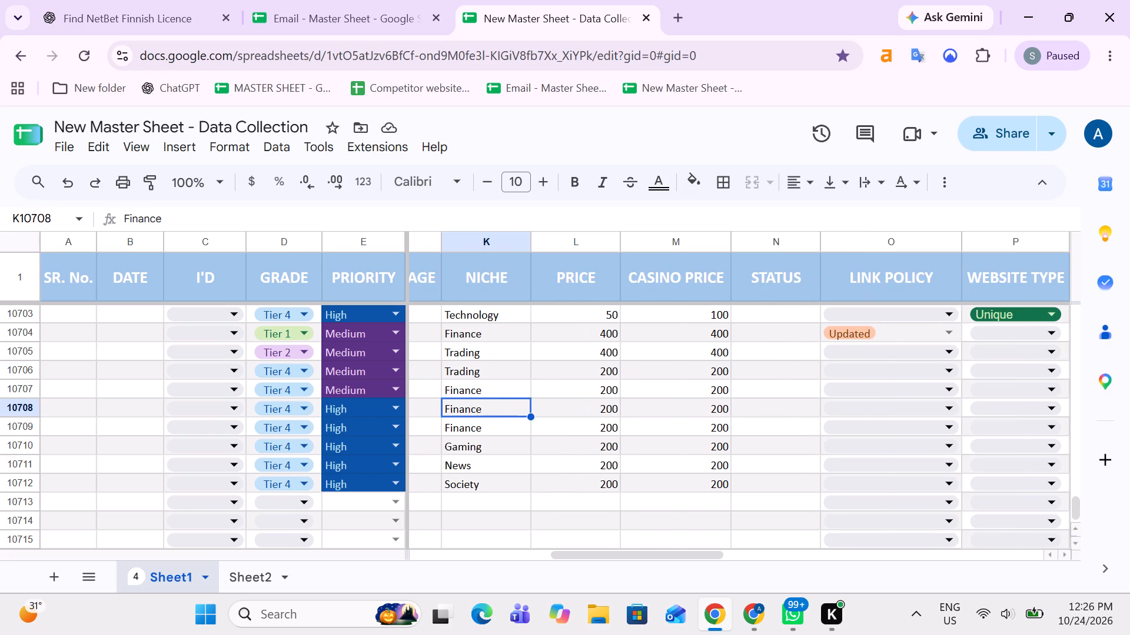
key("Right")
key("Right")
key("Right")
key("Right")
key("Right")
key("Right")
key("Right")
key("Left")
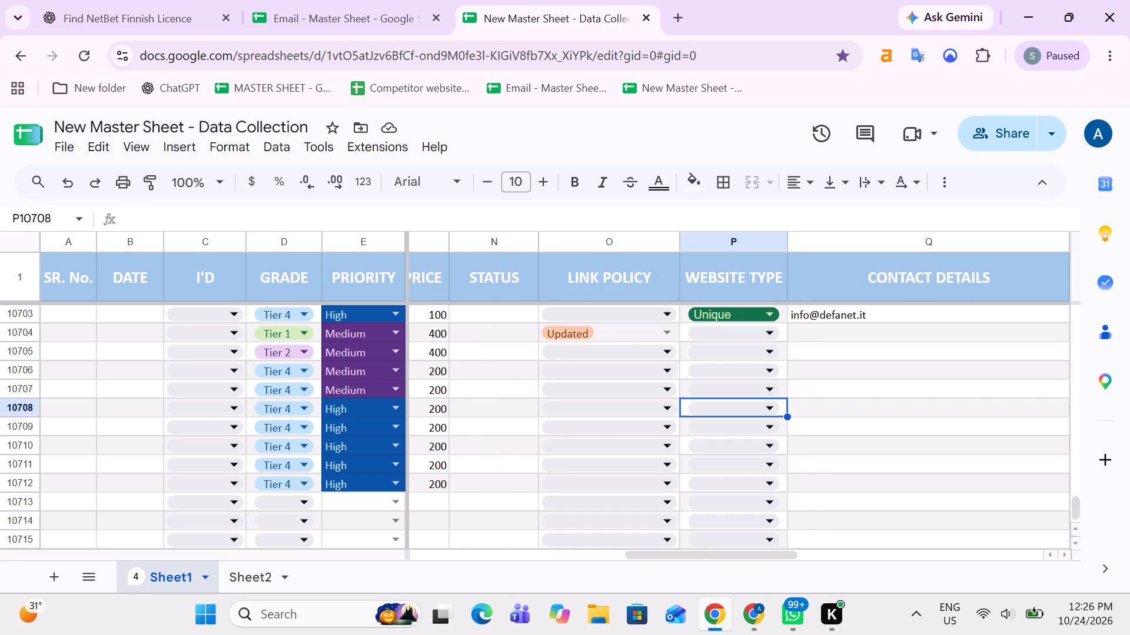
Set the Website Type of migliorefinanza.com in row 10708 to Unique and copy it to rows 10709 to 10711.
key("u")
key("Down")
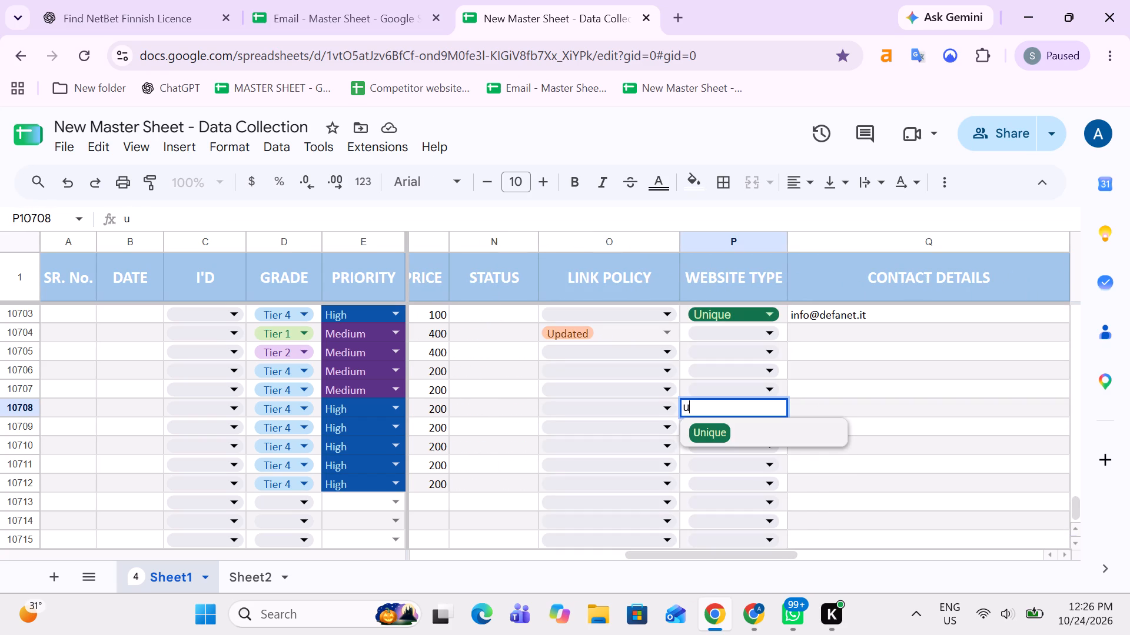
key("Return")
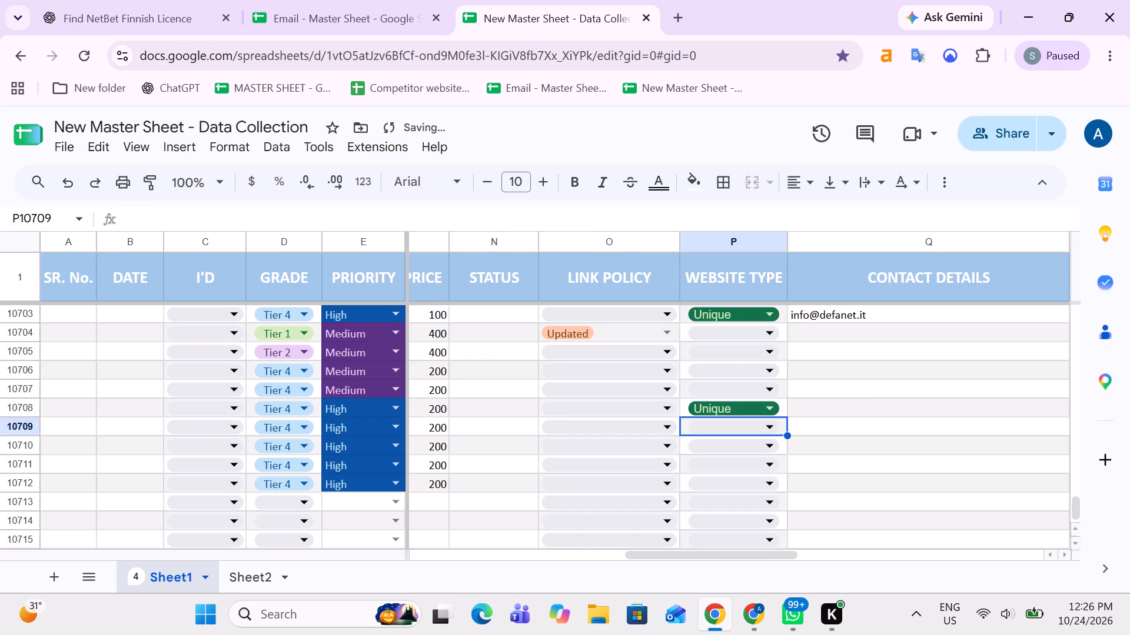
key("Up")
key("ctrl+c")
key("Down")
key("shift+Down")
key("shift+Down")
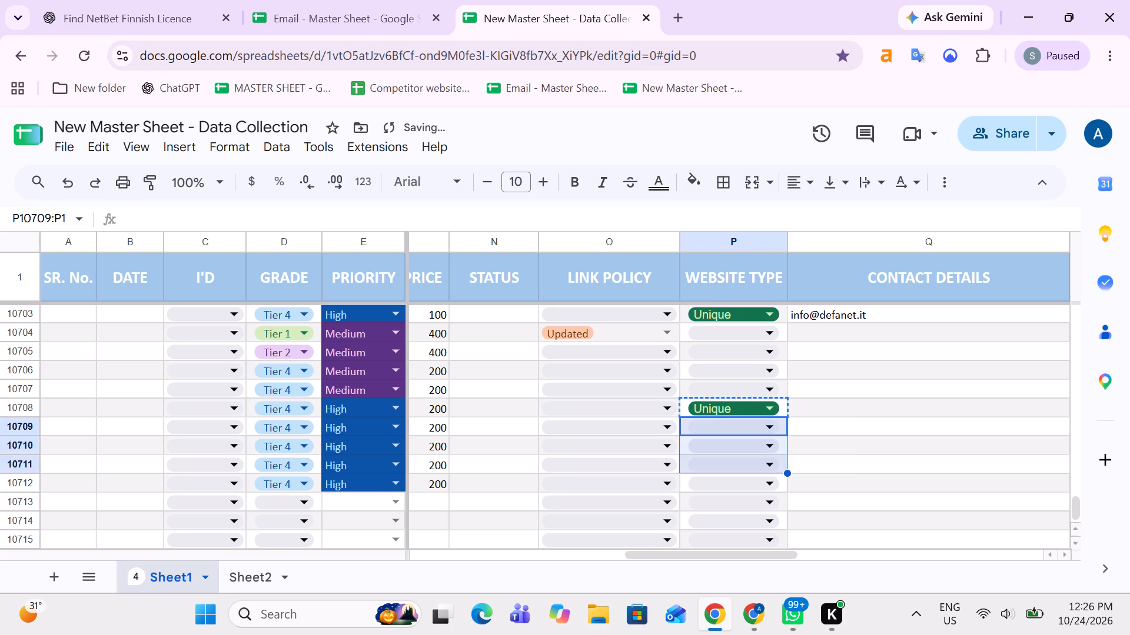
key("ctrl+v")
Copy the Unique Website Type from row 10711 into the Website Type cell of row 10712.
key("Down")
key("Down")
key("Down")
key("Left")
key("Left")
key("Left")
key("Right")
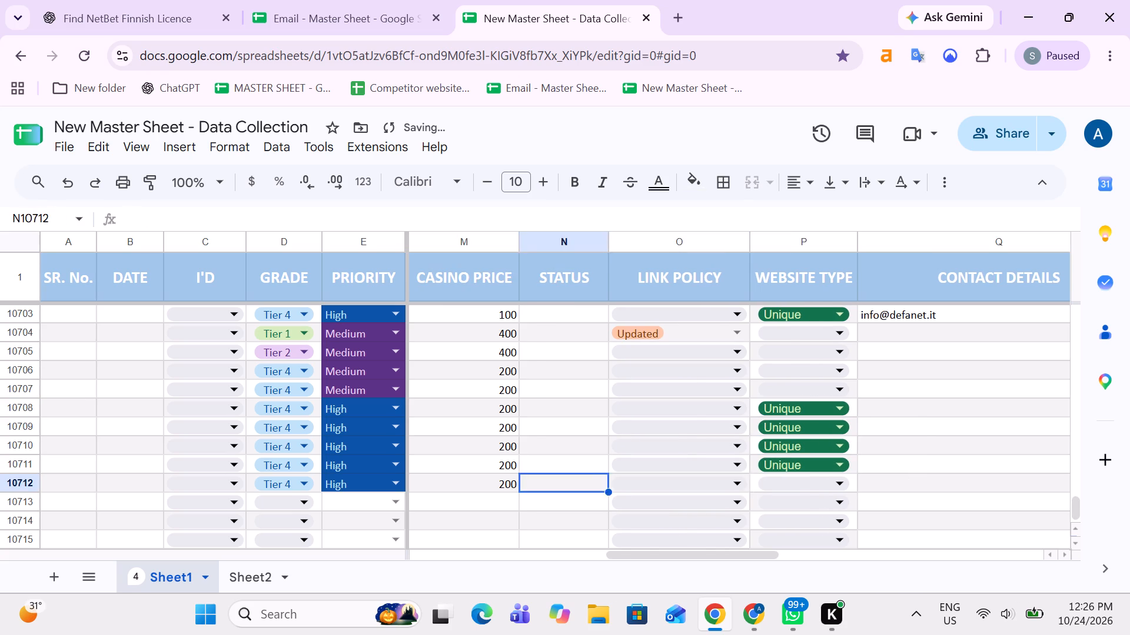
key("Right")
key("Right")
key("Right")
key("Left")
key("Up")
key("ctrl+c")
key("Down")
key("ctrl+v")
key("Right")
key("Up")
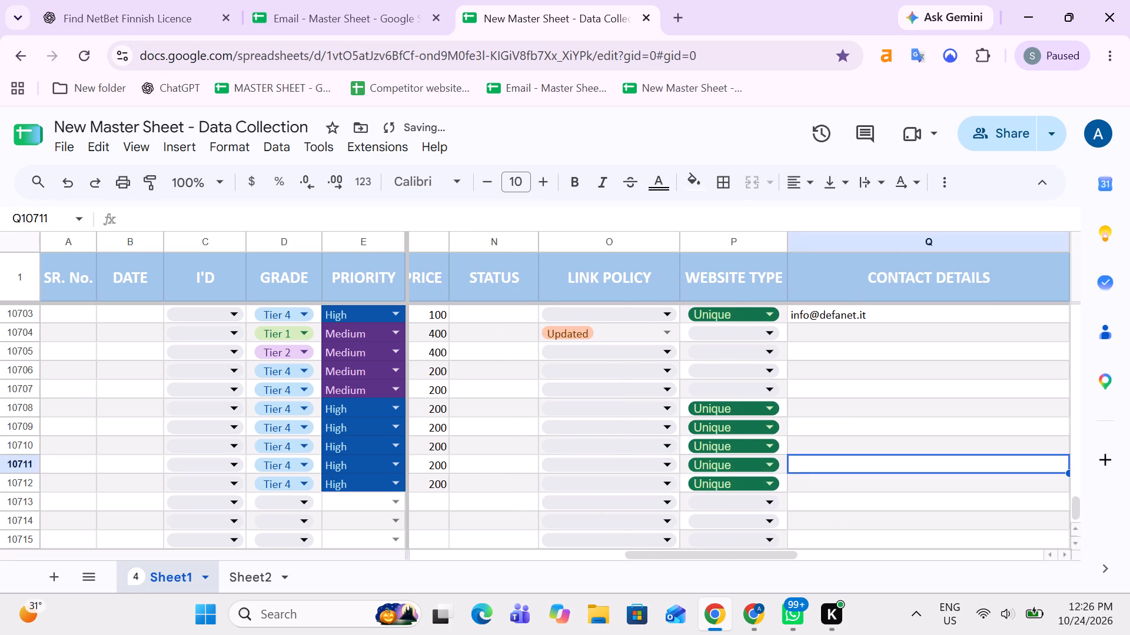
key("Up")
key("Up")
key("Up")
key("Up")
key("Up")
key("Up")
key("Up")
key("Down")
key("Up")
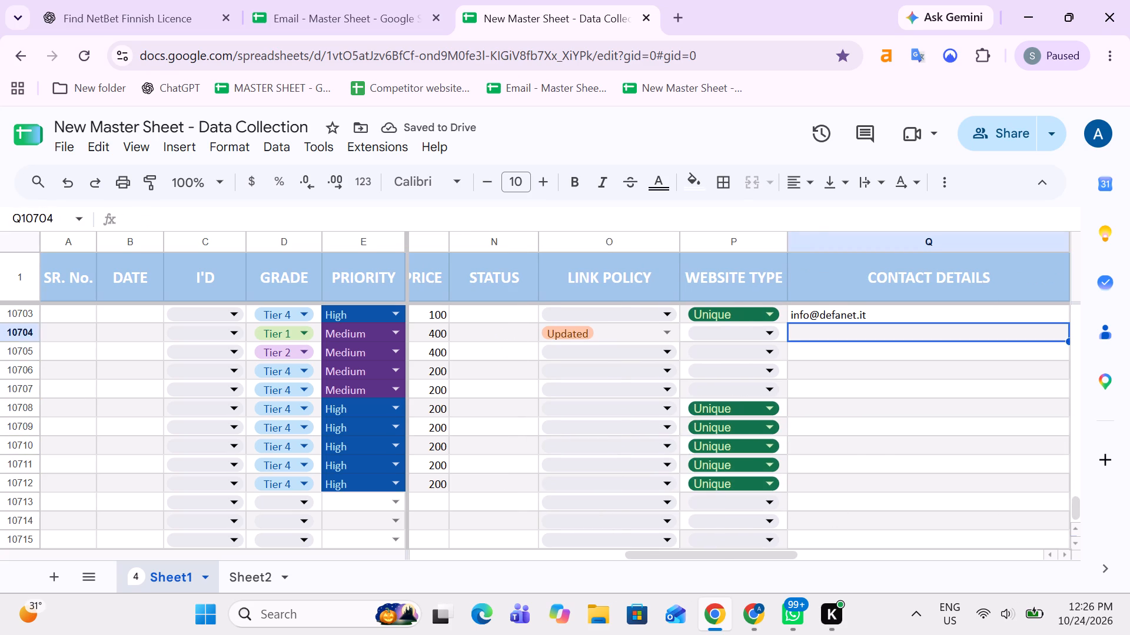
key("alt+Tab")
left_click(436, 15)
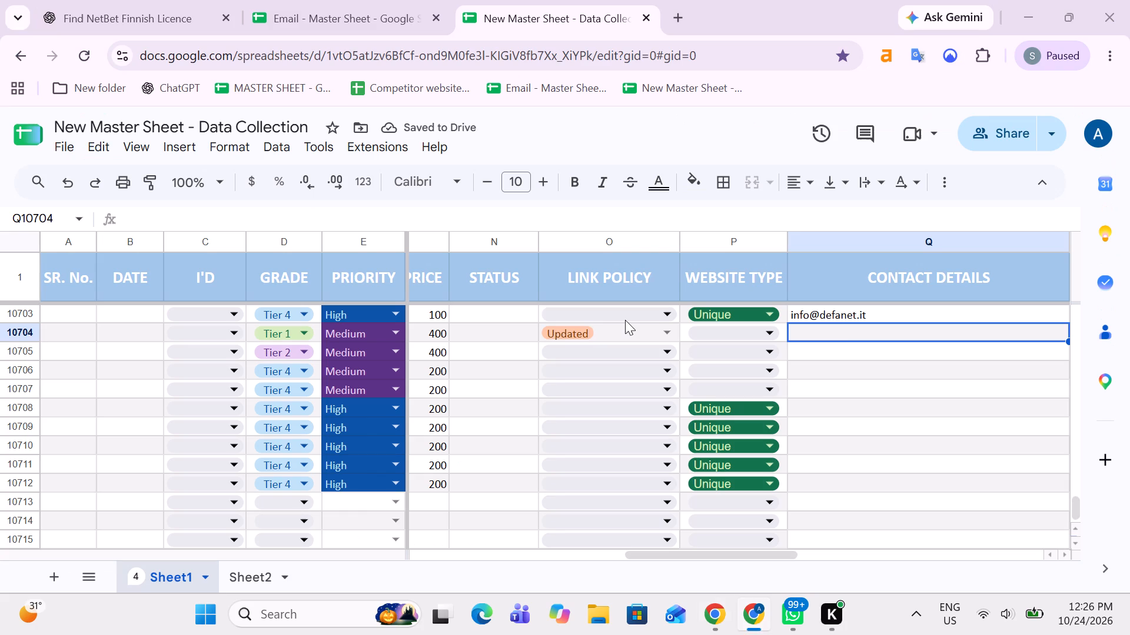
key("ctrl+v")
Copy the contact e-mail from row 10704 into the Contact Details cells of rows 10705 to 10712.
key("Left")
key("Right")
key("ctrl+c")
key("Down")
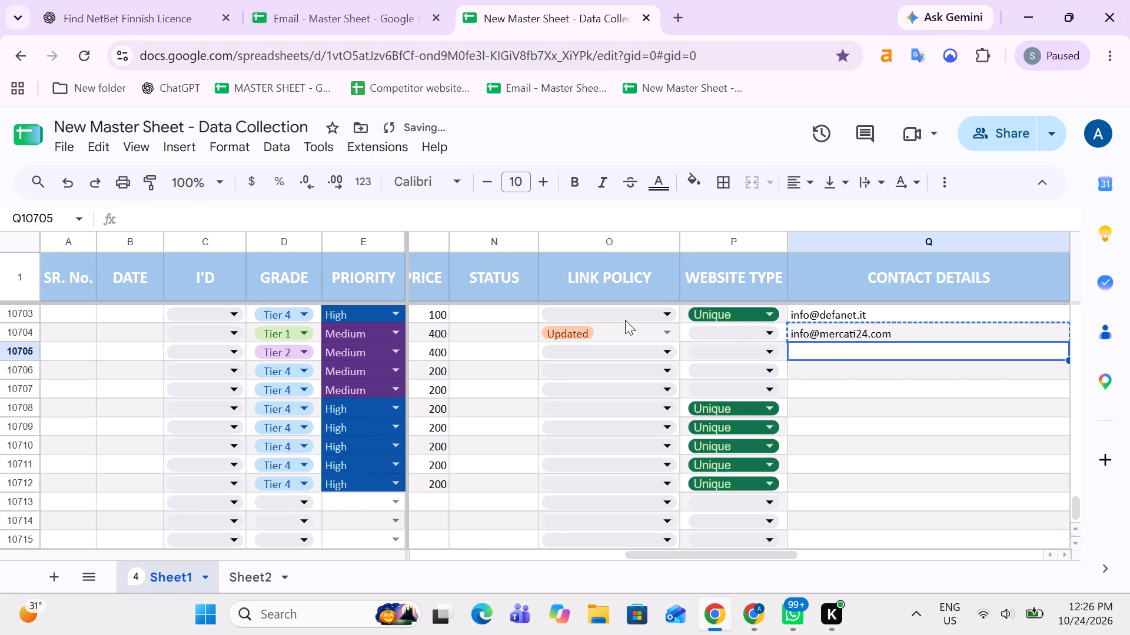
key("shift+Down")
key("shift+Down")
key("shift+Down")
key("shift+Down")
key("shift+Down")
key("shift+Down")
key("shift+Down")
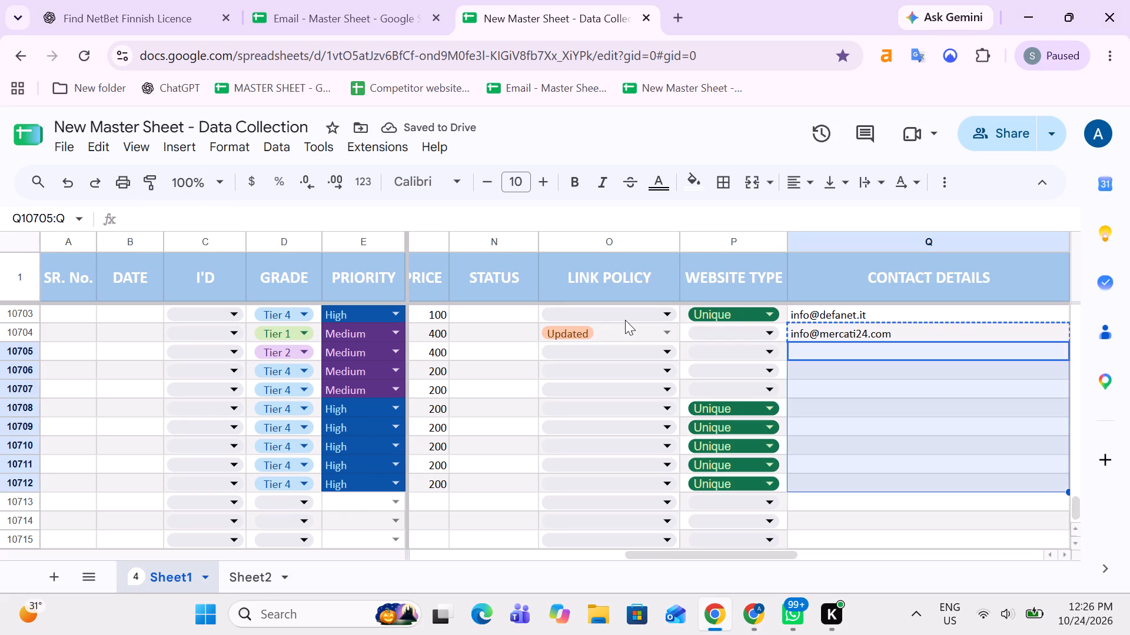
key("ctrl+v")
Fill the Contact Details cells of rows 10704 to 10712 with the lightest yellow.
key("Up")
key("shift+Down")
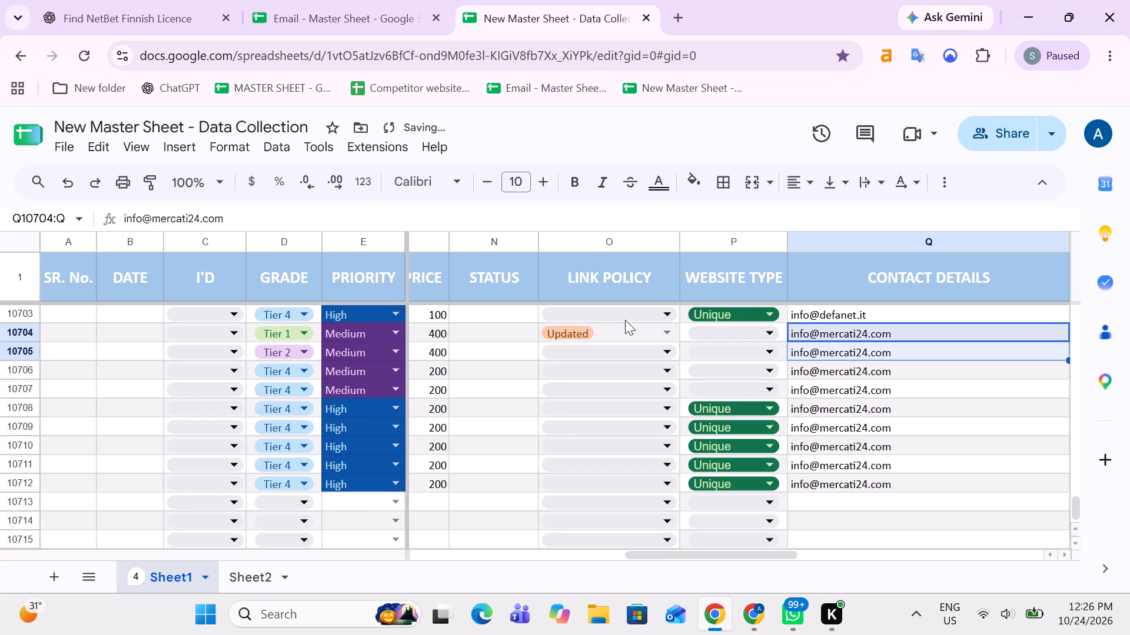
key("shift+Down")
key("shift+Down")
key("shift+Down")
key("shift+Down")
key("shift+Down")
key("shift+Down")
key("shift+Down")
key("shift+Down")
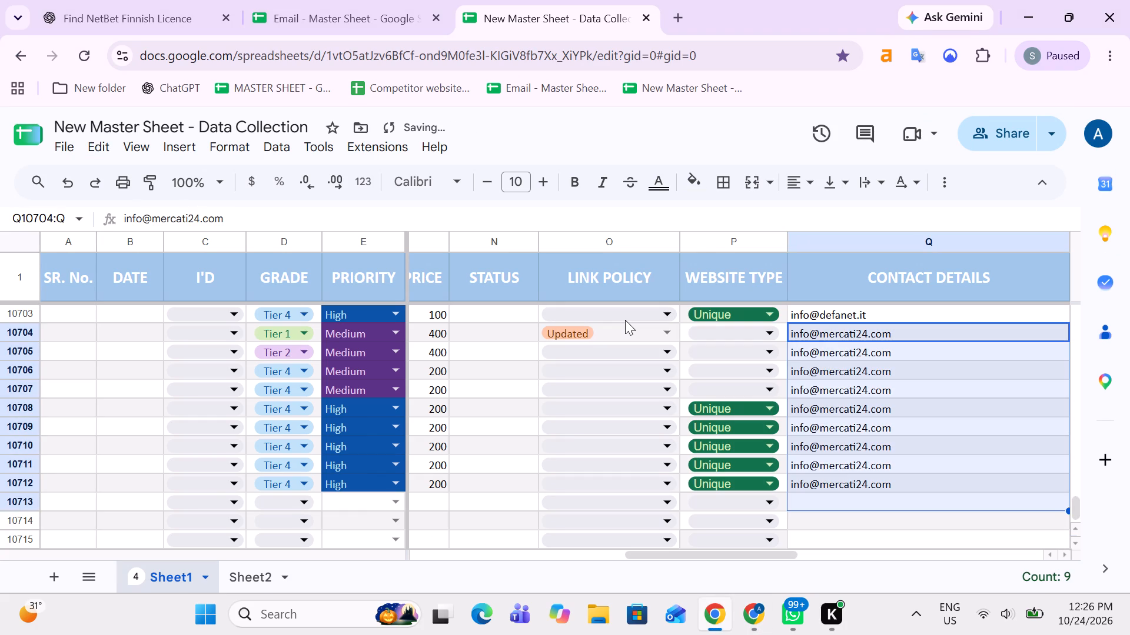
key("shift+Up")
left_click(682, 181)
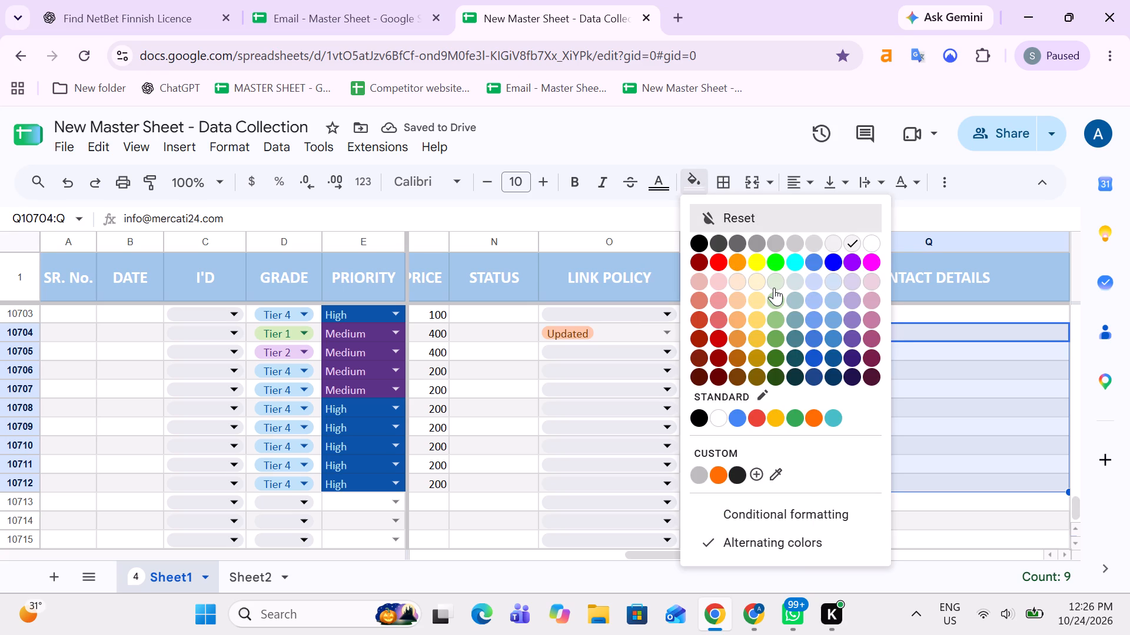
left_click(757, 283)
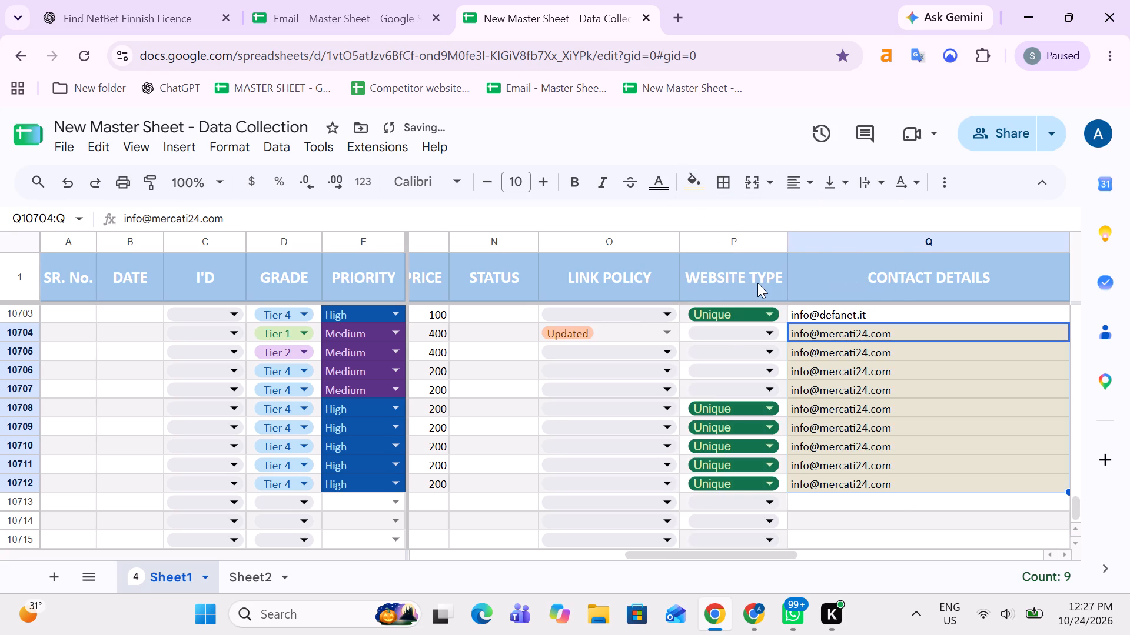
Review the mercati24.com entry in row 10704 across all columns, including Website, metrics, Niche, prices, Link Policy and Contact Details.
key("Right")
key("Left")
key("Left")
key("Left")
key("Left")
key("Left")
key("Left")
key("Left")
key("Left")
key("Left")
key("Left")
key("Left")
key("Left")
key("Left")
key("Left")
key("Left")
key("Left")
key("Left")
key("Left")
key("Left")
key("Left")
key("Right")
key("Right")
key("Right")
key("Right")
key("Right")
key("Right")
key("Right")
key("Right")
key("Right")
key("Right")
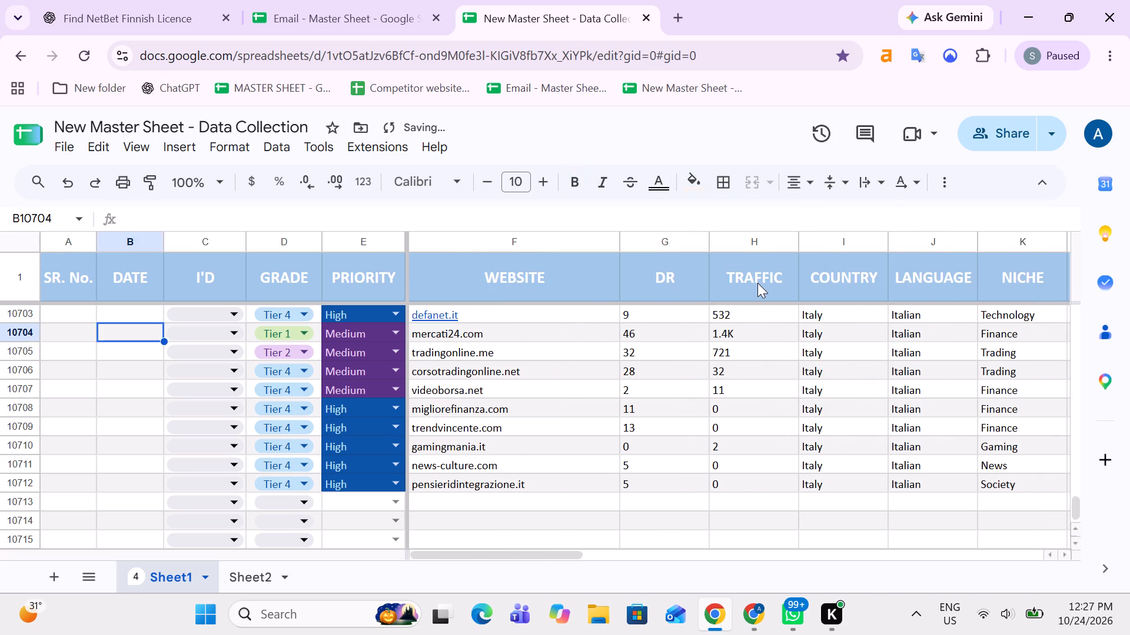
key("Right")
key("Right")
key("Right")
key("Right")
key("Right")
key("Left")
key("Left")
key("Left")
key("Left")
key("Left")
key("Left")
key("Left")
key("Left")
key("Left")
key("Left")
key("Left")
key("Left")
key("Left")
key("Left")
key("Left")
key("Left")
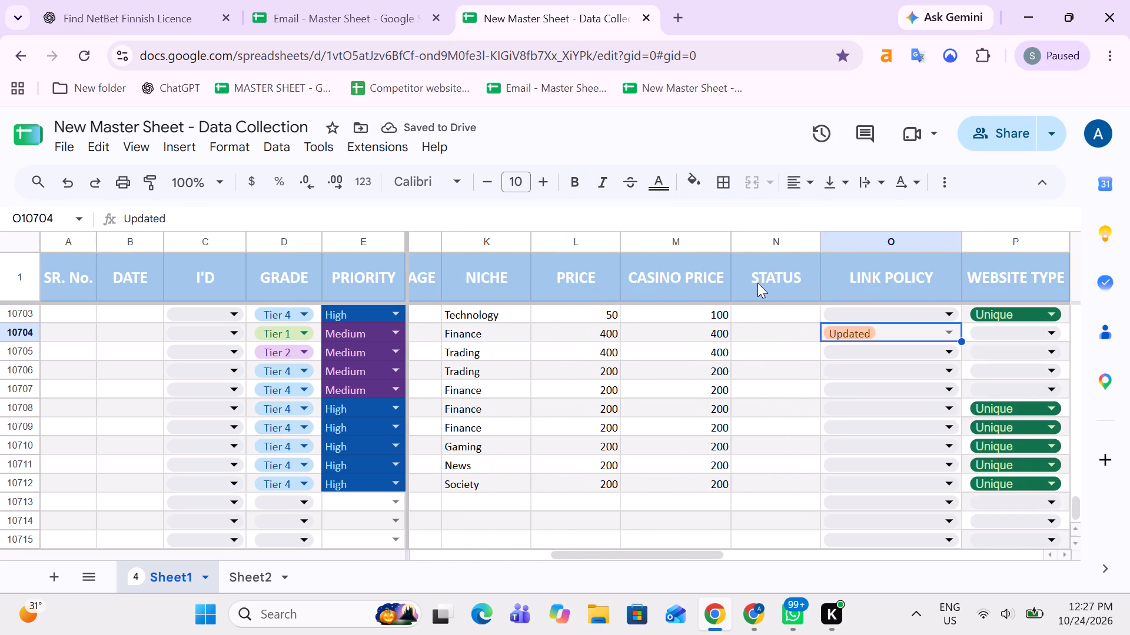
key("Right")
key("Right")
key("Right")
key("Right")
key("Right")
Go to the last Website entry, pensieridintegrazione.it in row 10712, and check the empty rows below it.
key("ctrl+Down")
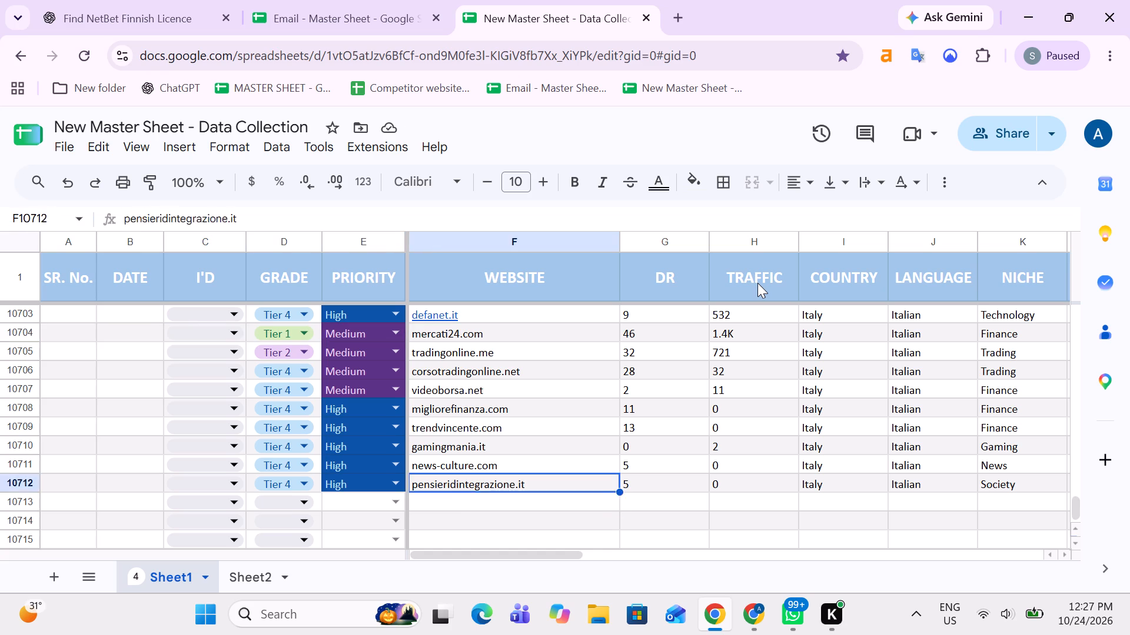
key("Down")
key("Down")
key("Down")
key("Down")
key("Down")
key("Down")
key("Down")
key("Down")
key("Down")
key("Up")
key("Up")
key("Up")
key("Up")
key("Up")
key("Up")
key("Up")
key("Up")
key("Up")
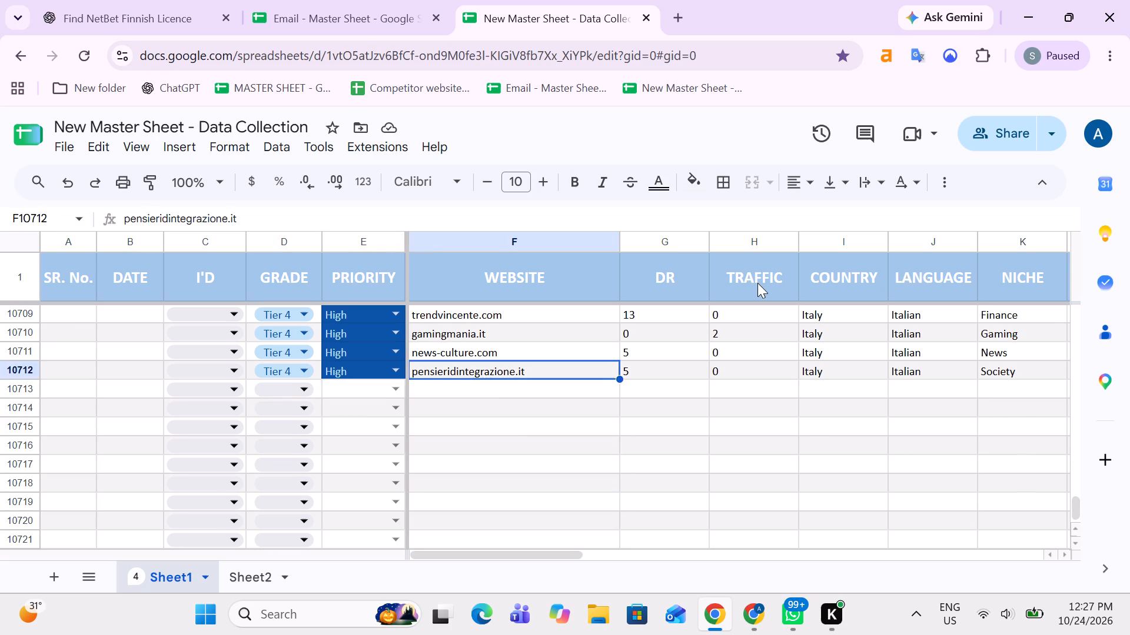